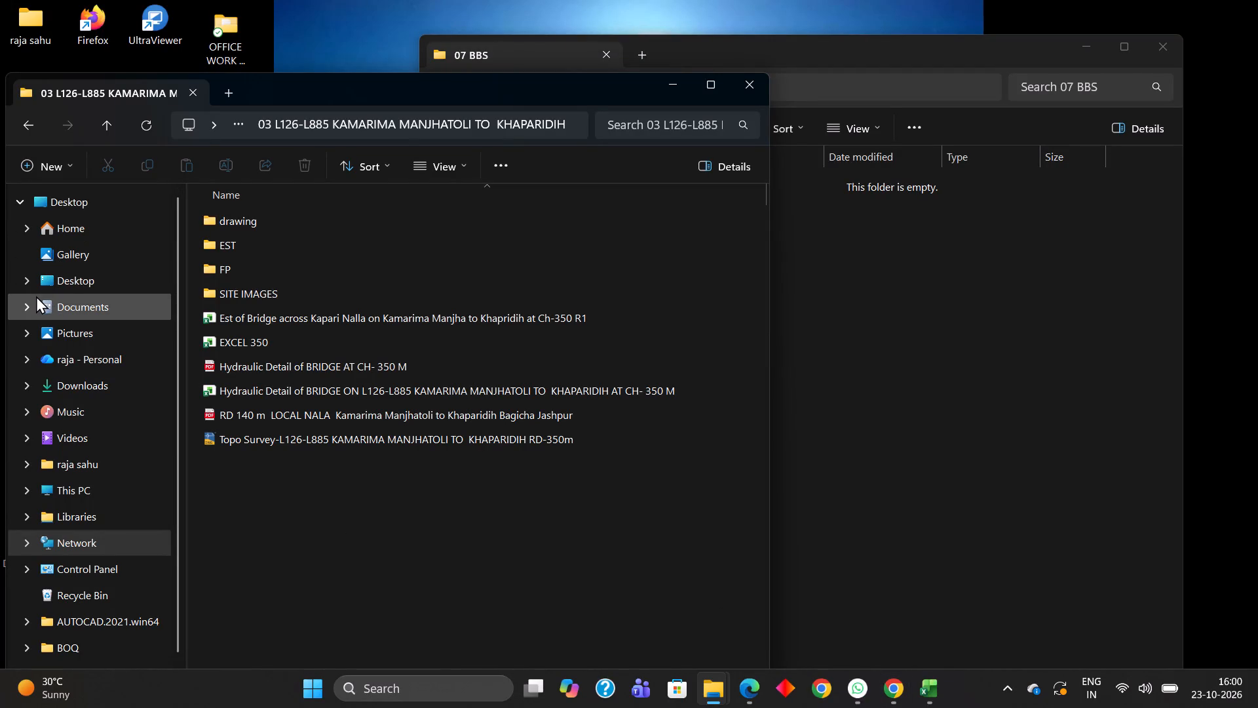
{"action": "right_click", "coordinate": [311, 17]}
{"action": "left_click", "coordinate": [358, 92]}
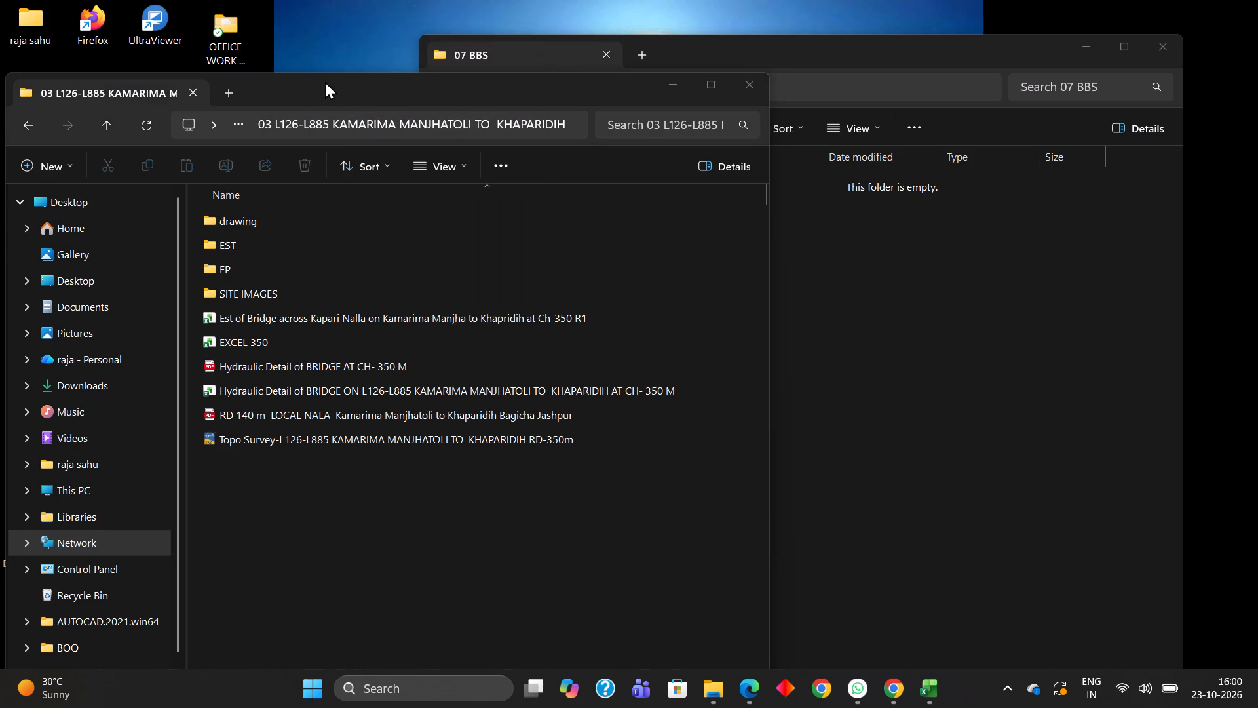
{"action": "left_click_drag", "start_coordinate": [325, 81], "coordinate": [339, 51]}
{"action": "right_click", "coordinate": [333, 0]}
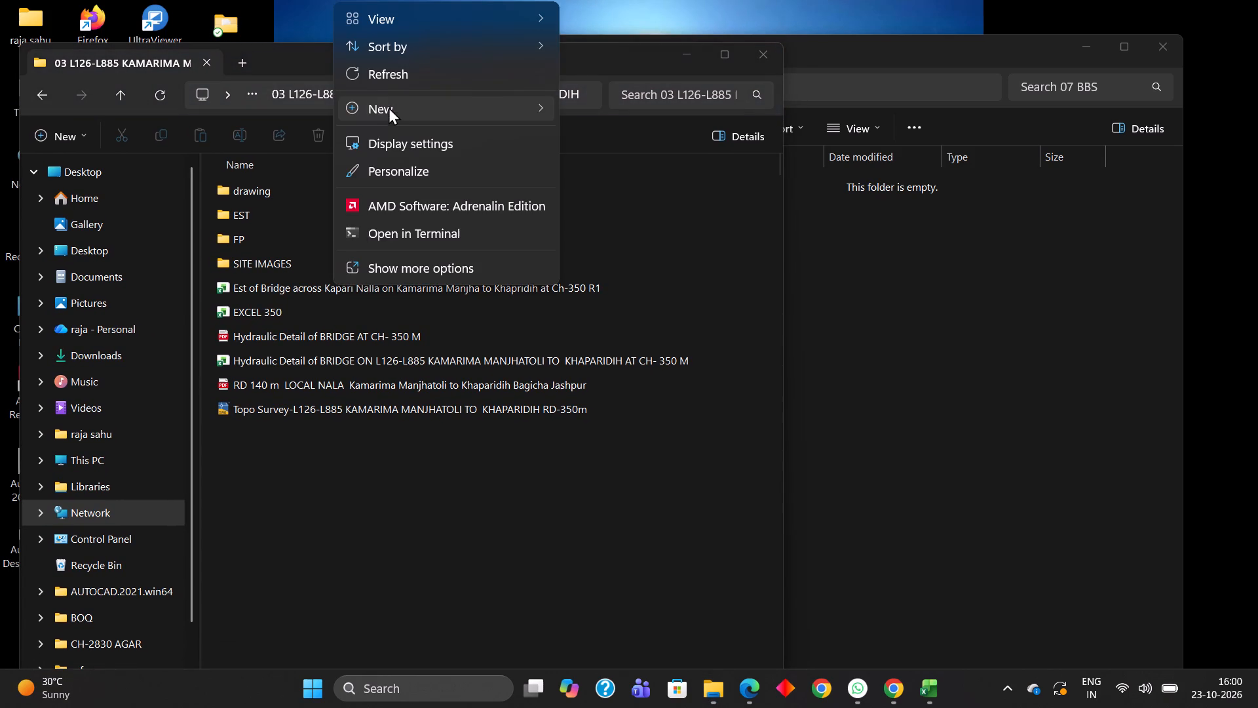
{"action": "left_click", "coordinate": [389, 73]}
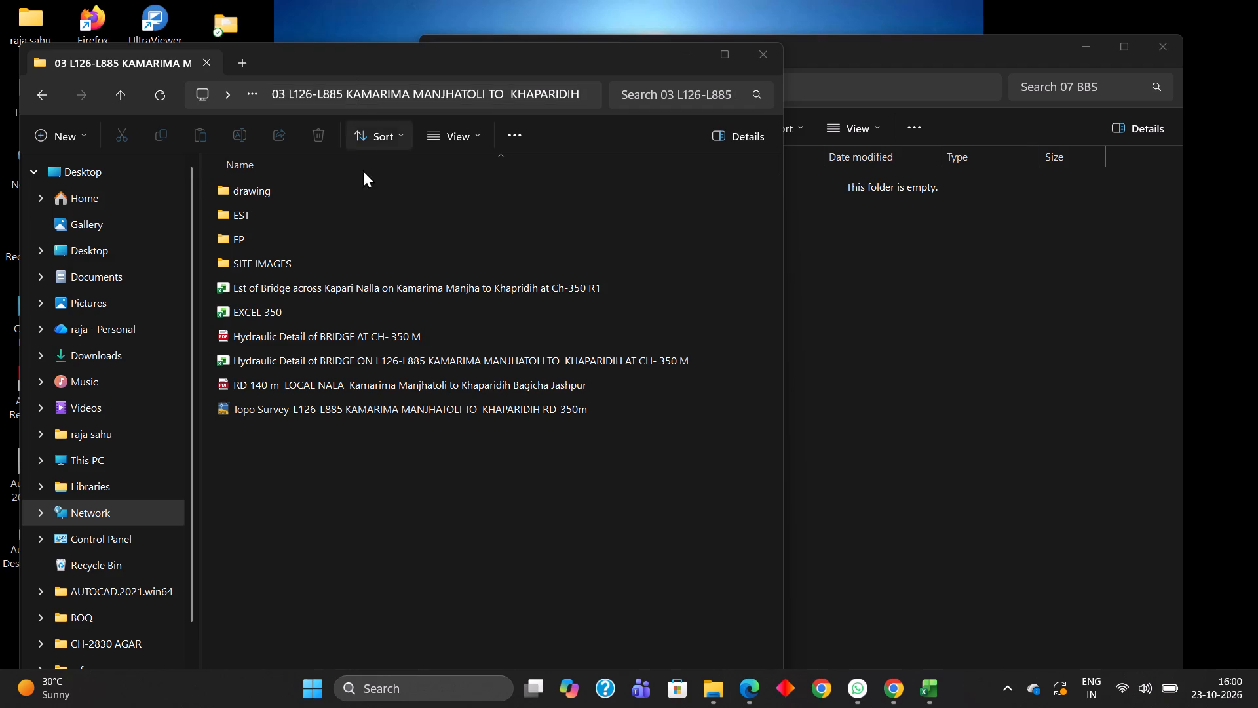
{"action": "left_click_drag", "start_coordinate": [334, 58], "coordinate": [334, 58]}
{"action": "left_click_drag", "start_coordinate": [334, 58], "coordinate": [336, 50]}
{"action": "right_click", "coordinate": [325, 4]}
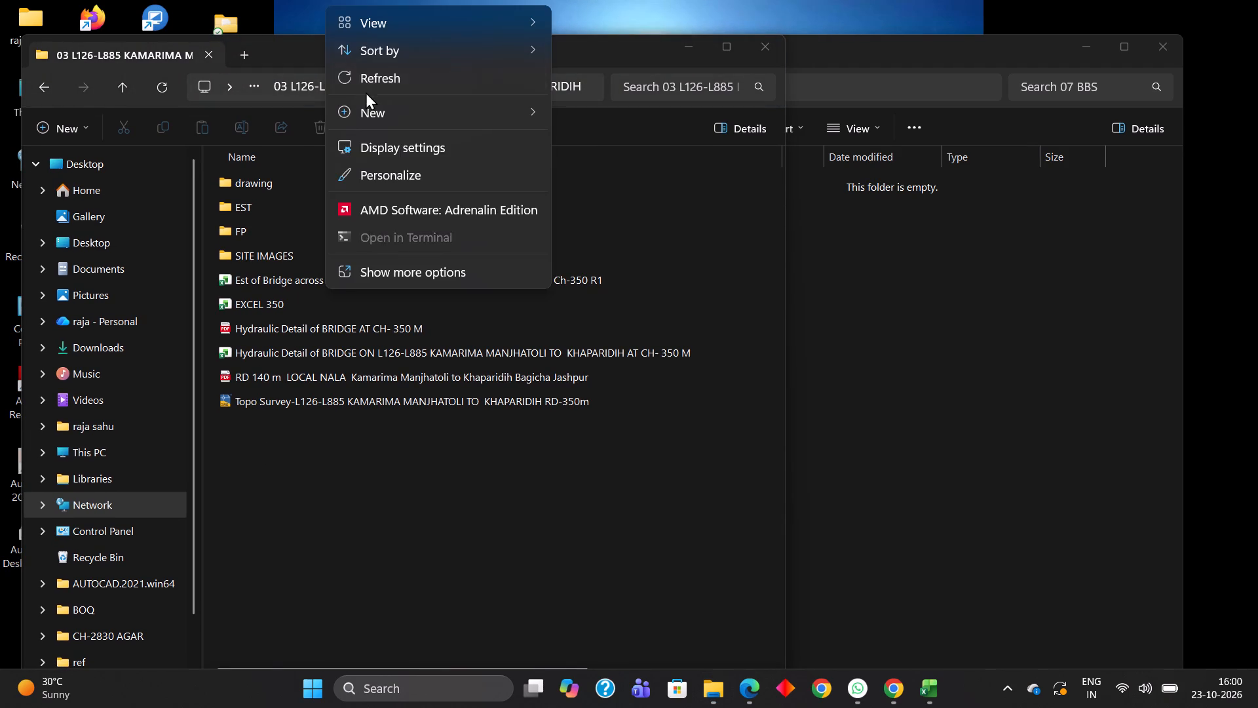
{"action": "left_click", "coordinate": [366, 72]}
Check the Kamarima Manjhatoli bridge's 09 PHOTOS and 08 BOQ folders, and the bridge document checklist spreadsheet in Chrome.
{"action": "left_click_drag", "start_coordinate": [896, 353], "coordinate": [885, 344]}
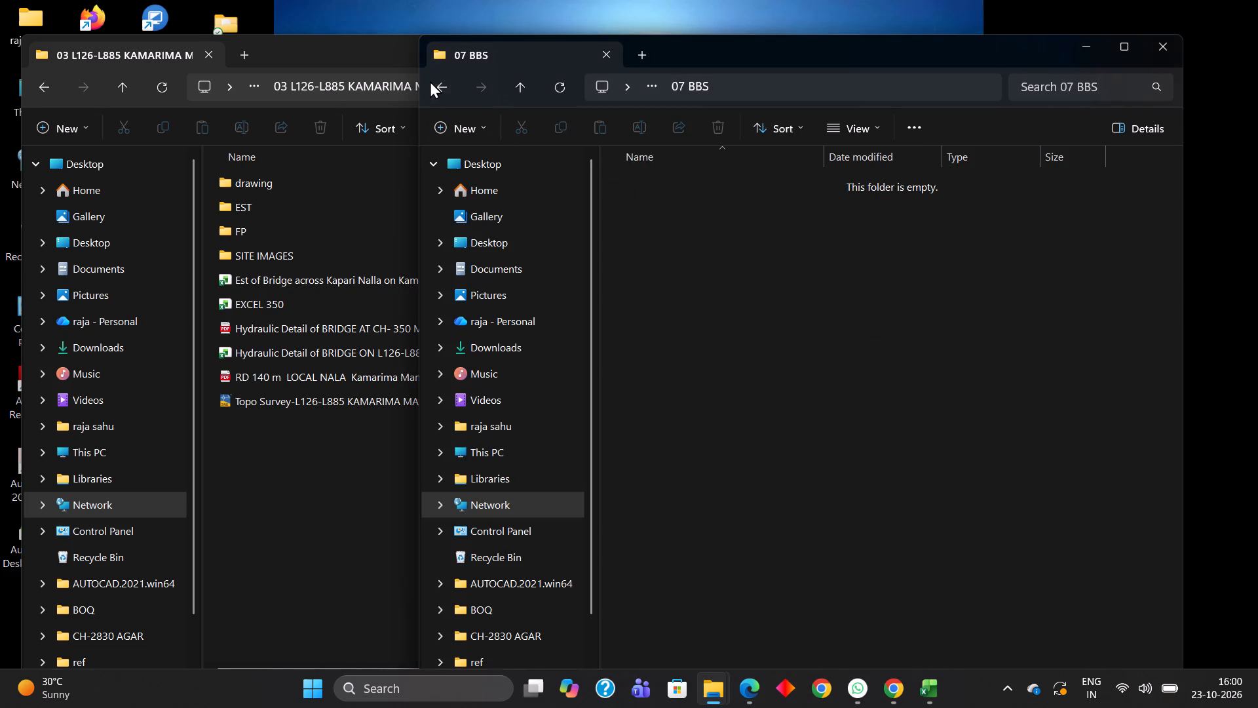
{"action": "left_click", "coordinate": [430, 81]}
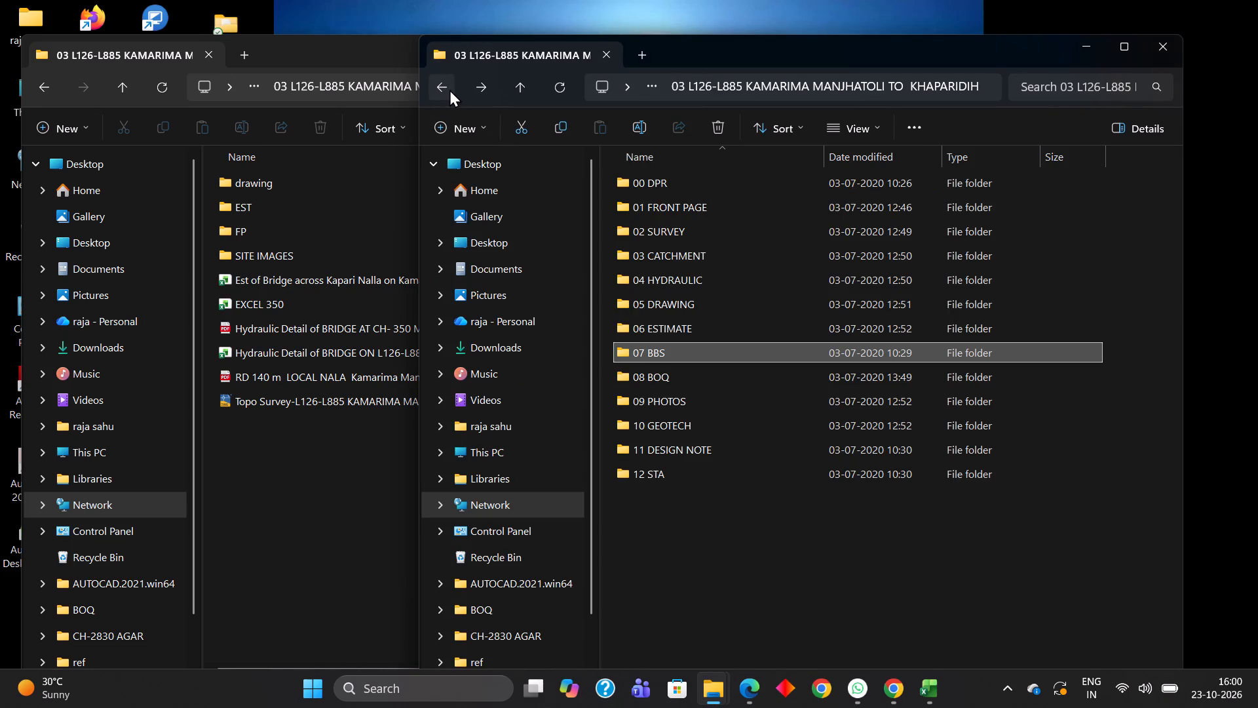
{"action": "double_click", "coordinate": [683, 403]}
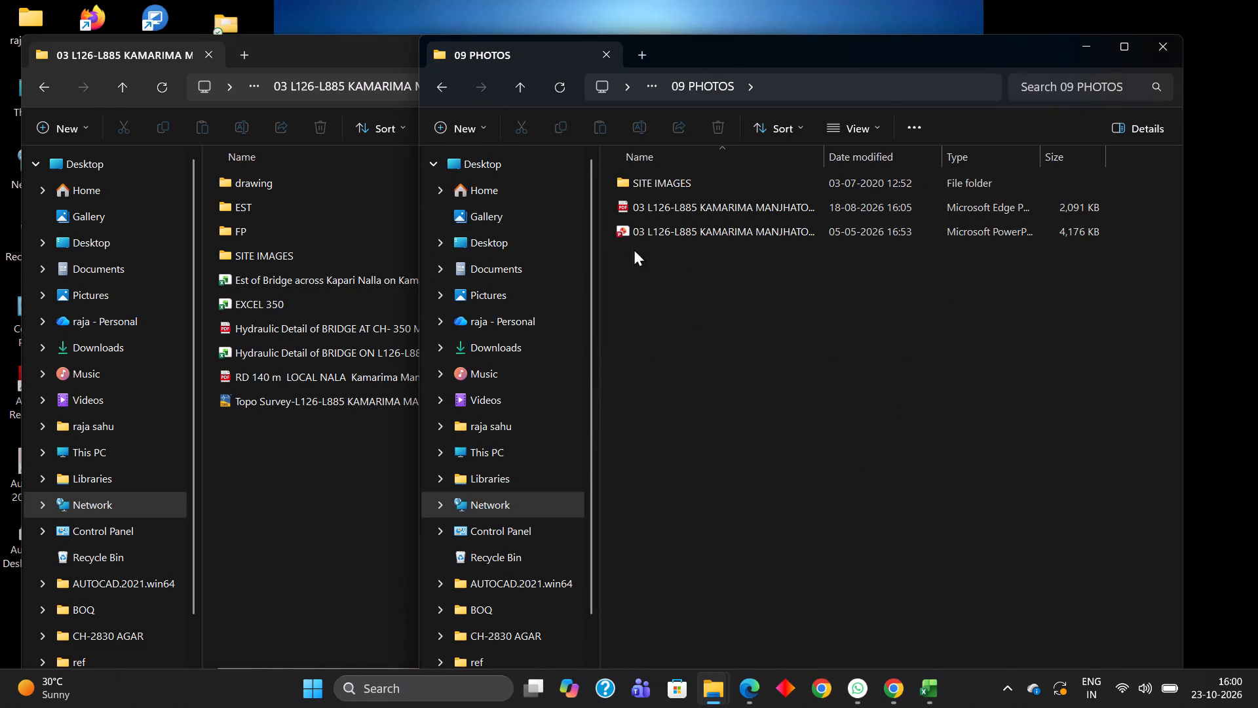
{"action": "left_click", "coordinate": [516, 90]}
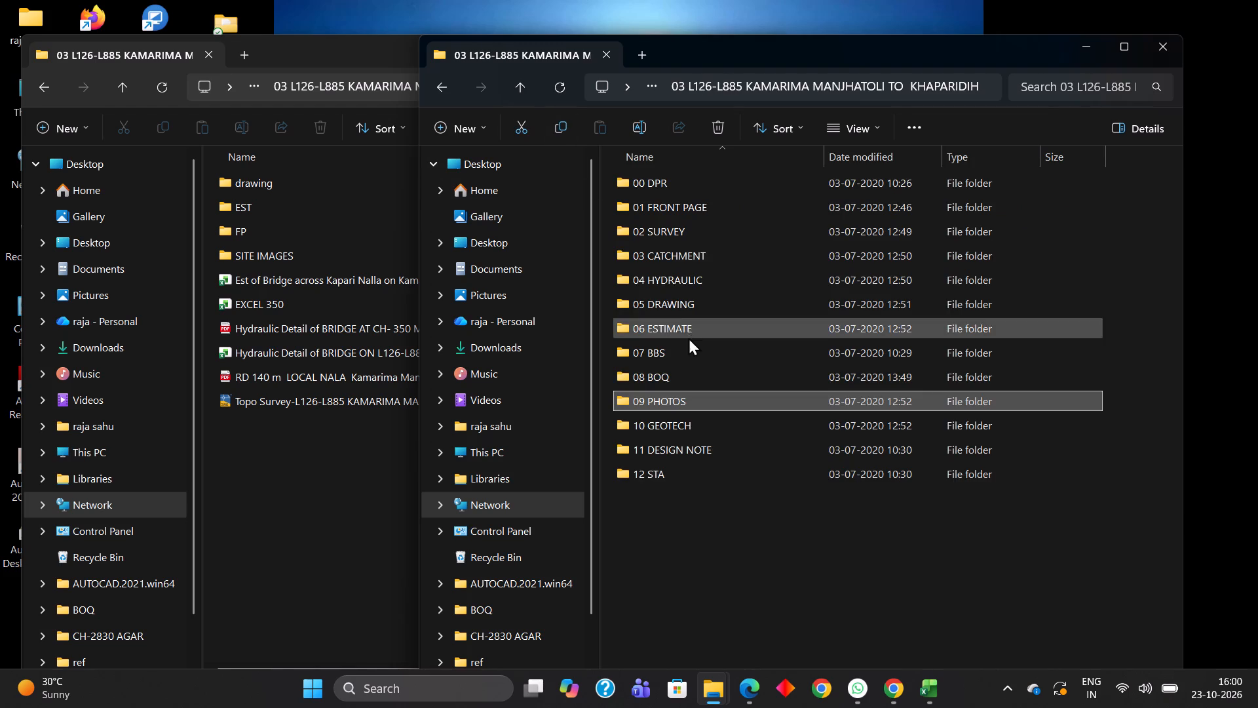
{"action": "double_click", "coordinate": [689, 379]}
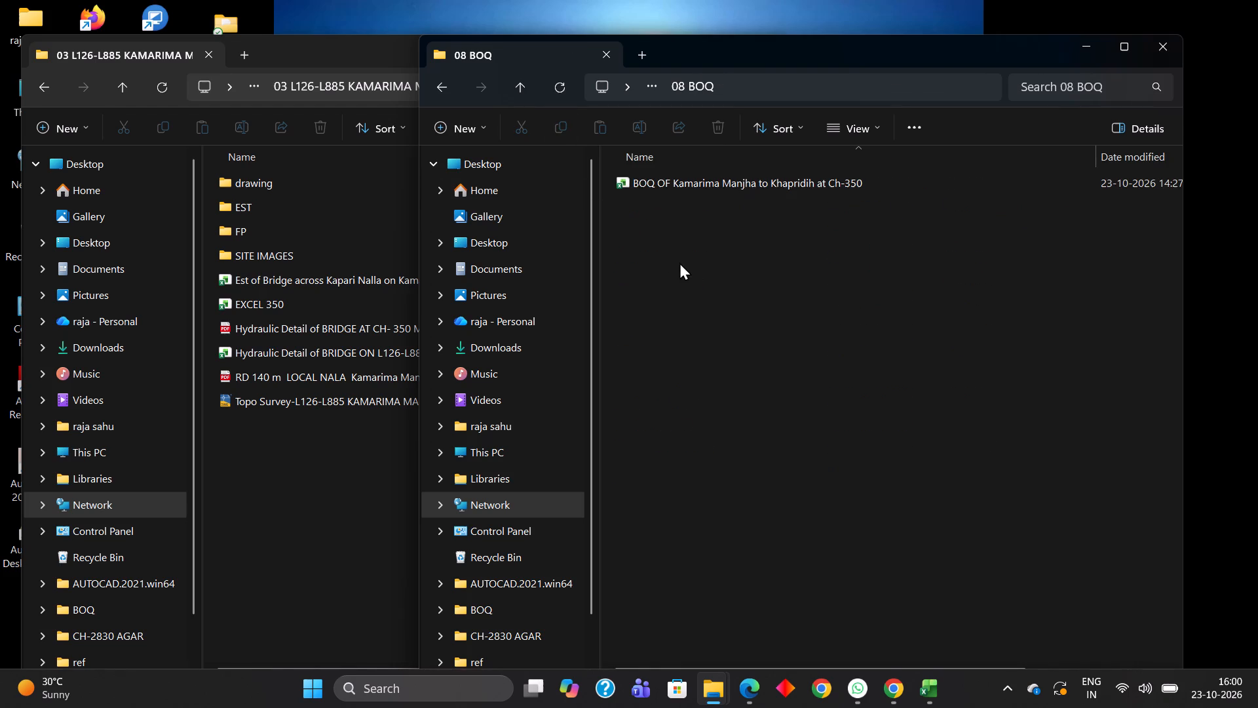
{"action": "left_click", "coordinate": [524, 90]}
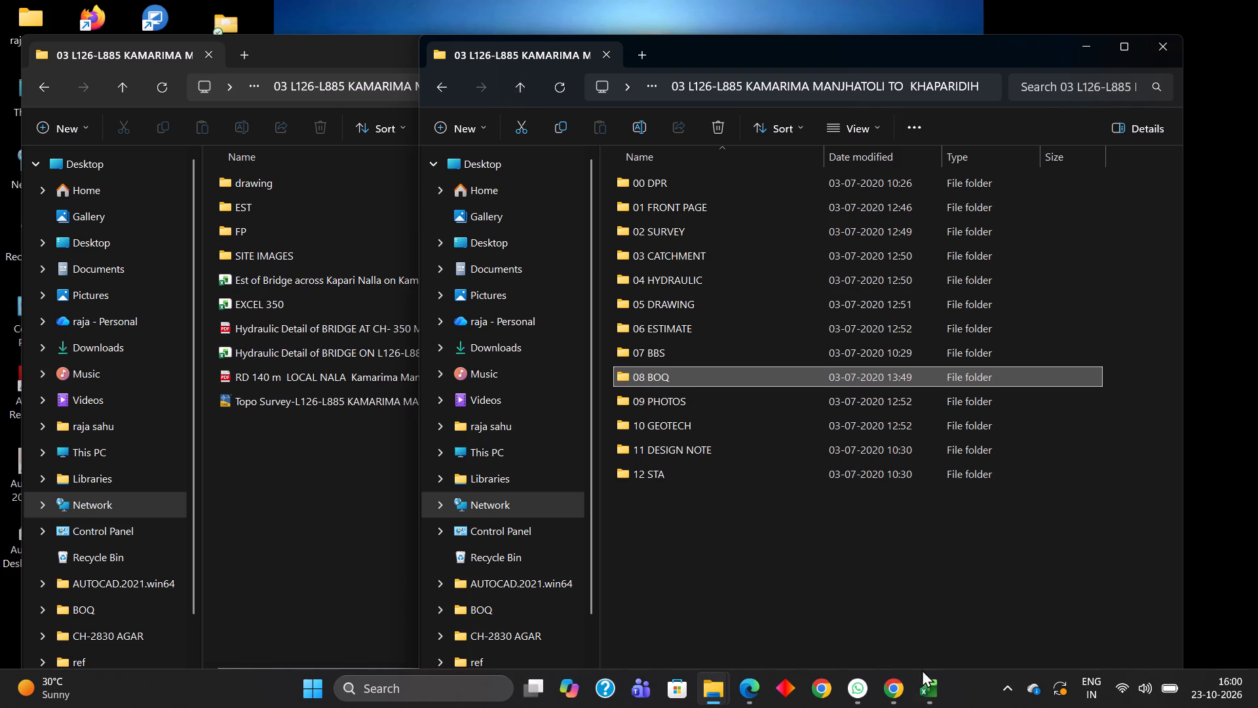
{"action": "left_click", "coordinate": [892, 697]}
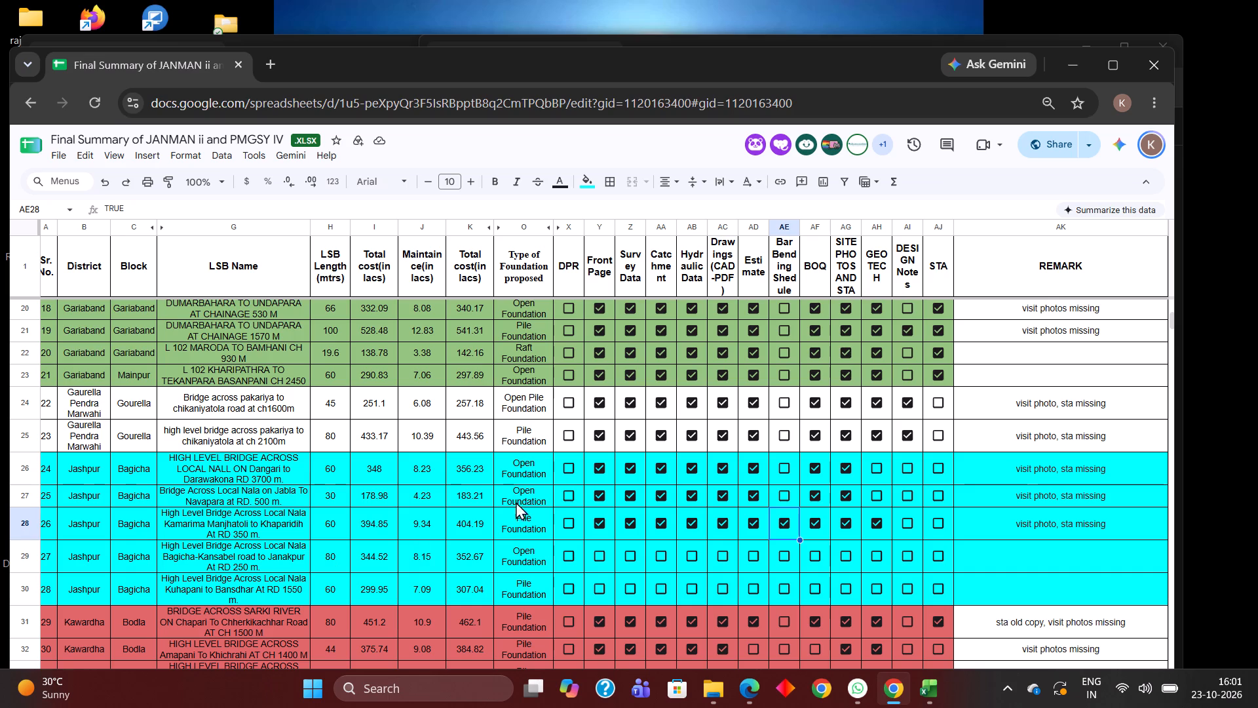
{"action": "left_click", "coordinate": [1069, 66]}
Bring up the source 01 BAGICHA folder and create a new folder in the JASHPUR folder of TAMRAKAR INFRA CONSULTANTS.
{"action": "left_click_drag", "start_coordinate": [259, 513], "coordinate": [263, 465]}
{"action": "left_click", "coordinate": [119, 84]}
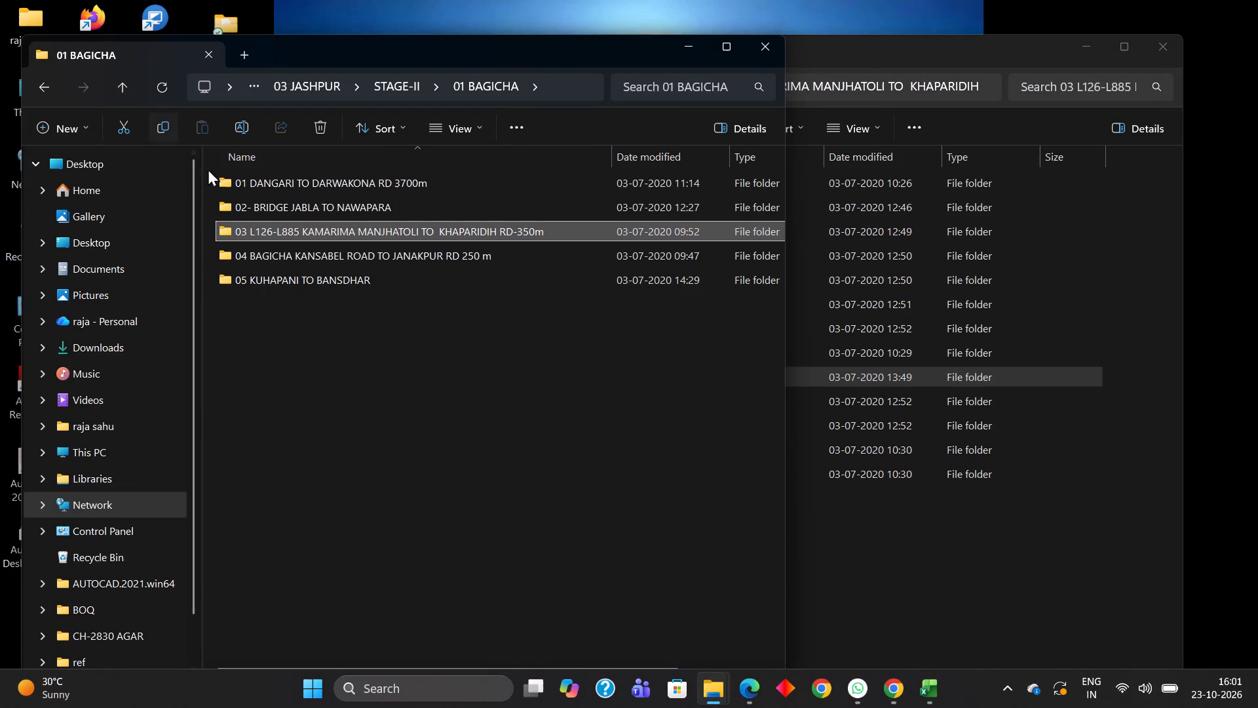
{"action": "left_click", "coordinate": [404, 263]}
{"action": "left_click", "coordinate": [1014, 555]}
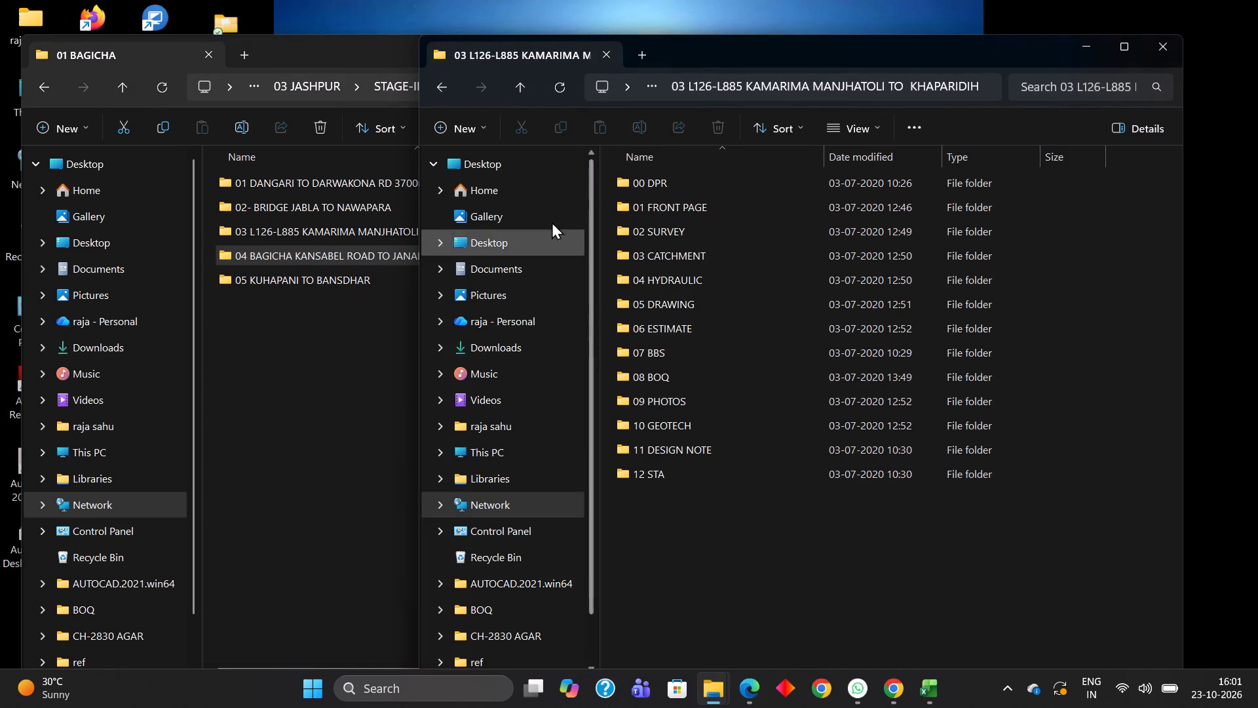
{"action": "left_click", "coordinate": [521, 89]}
{"action": "right_click", "coordinate": [674, 362]}
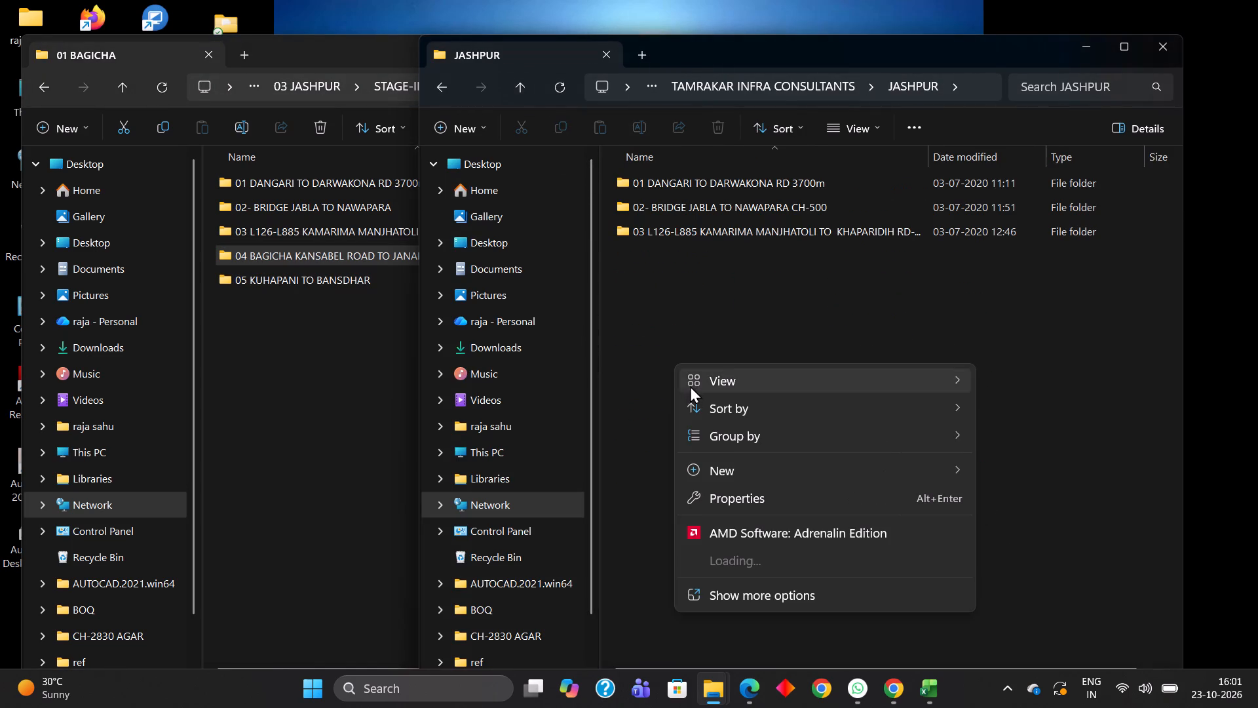
{"action": "left_click", "coordinate": [724, 475]}
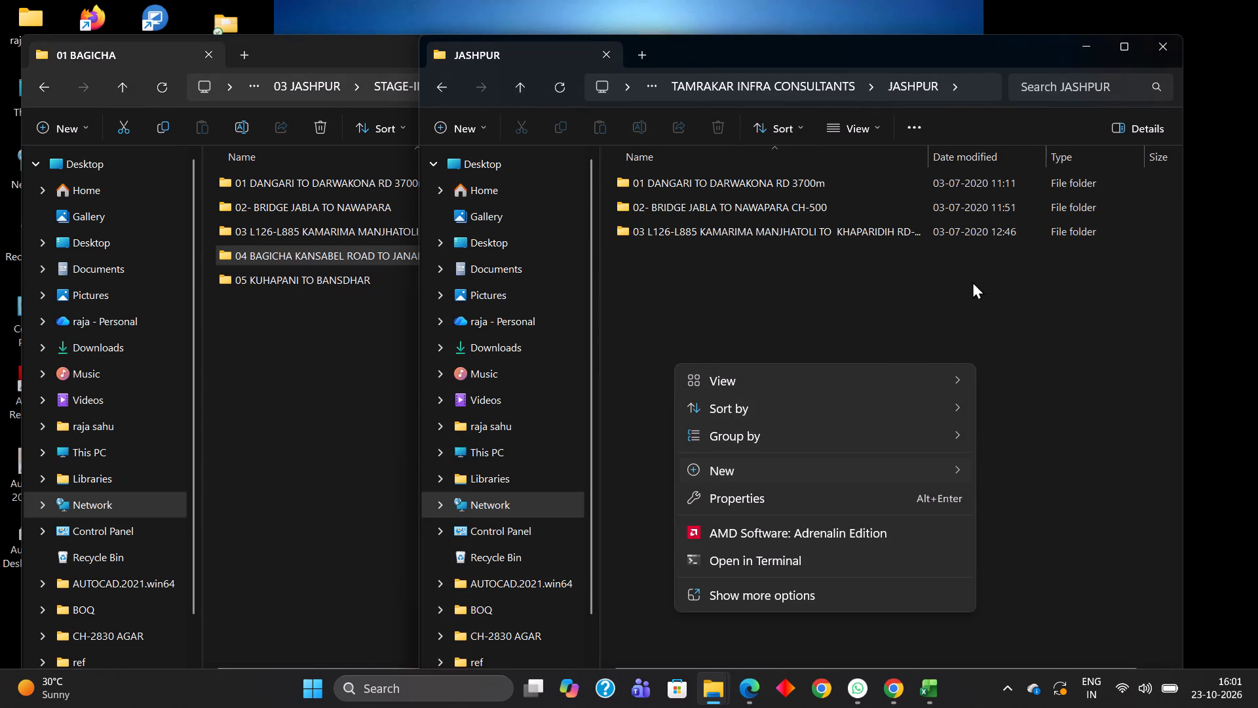
{"action": "left_click", "coordinate": [729, 469]}
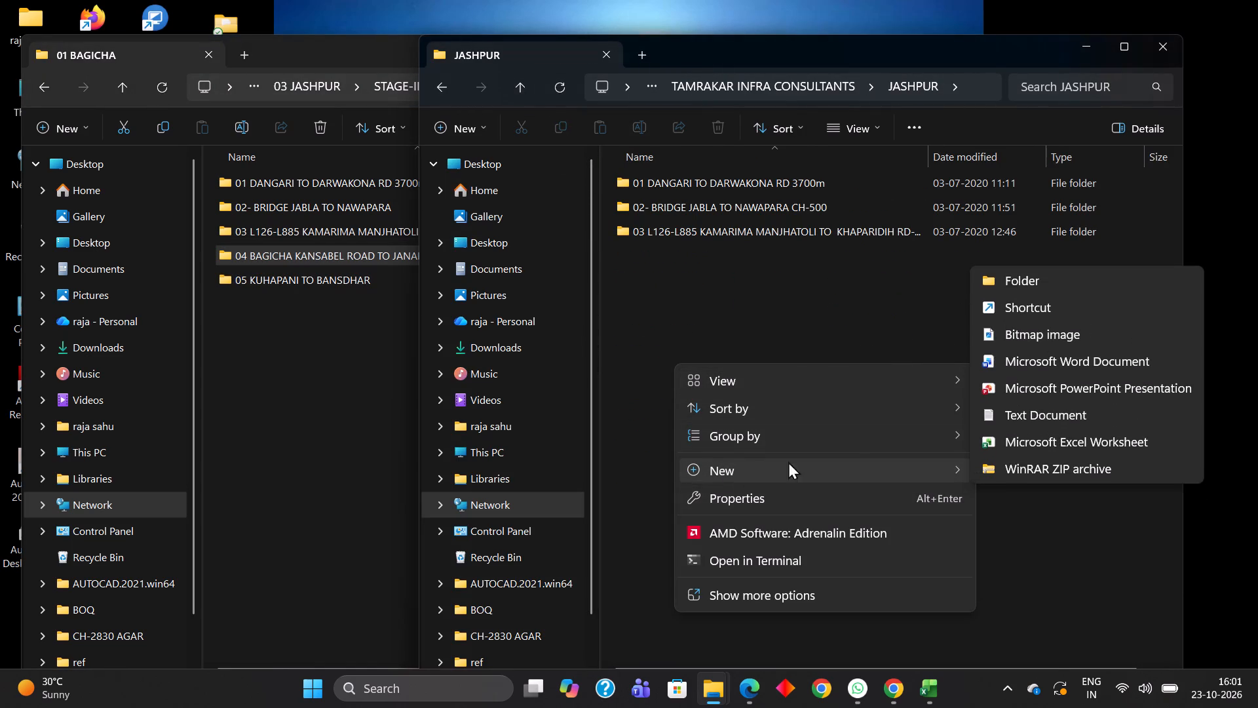
{"action": "left_click", "coordinate": [1001, 276]}
{"action": "left_click_drag", "start_coordinate": [707, 339], "coordinate": [698, 340]}
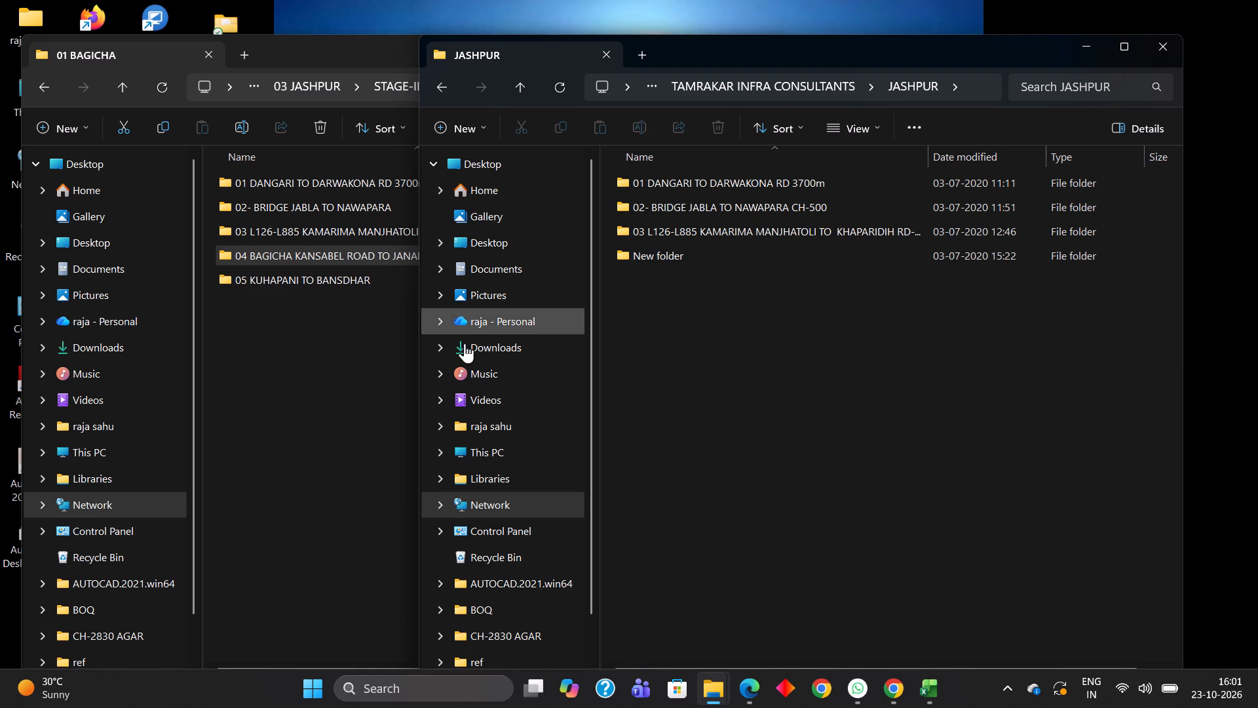
Rename the new JASHPUR folder as 04 BAGICHA KANSABEL ROAD TO JANAKPUR RD 250 m, copying the name from the source folder.
{"action": "left_click", "coordinate": [291, 308]}
{"action": "left_click", "coordinate": [280, 259]}
{"action": "left_click", "coordinate": [267, 259]}
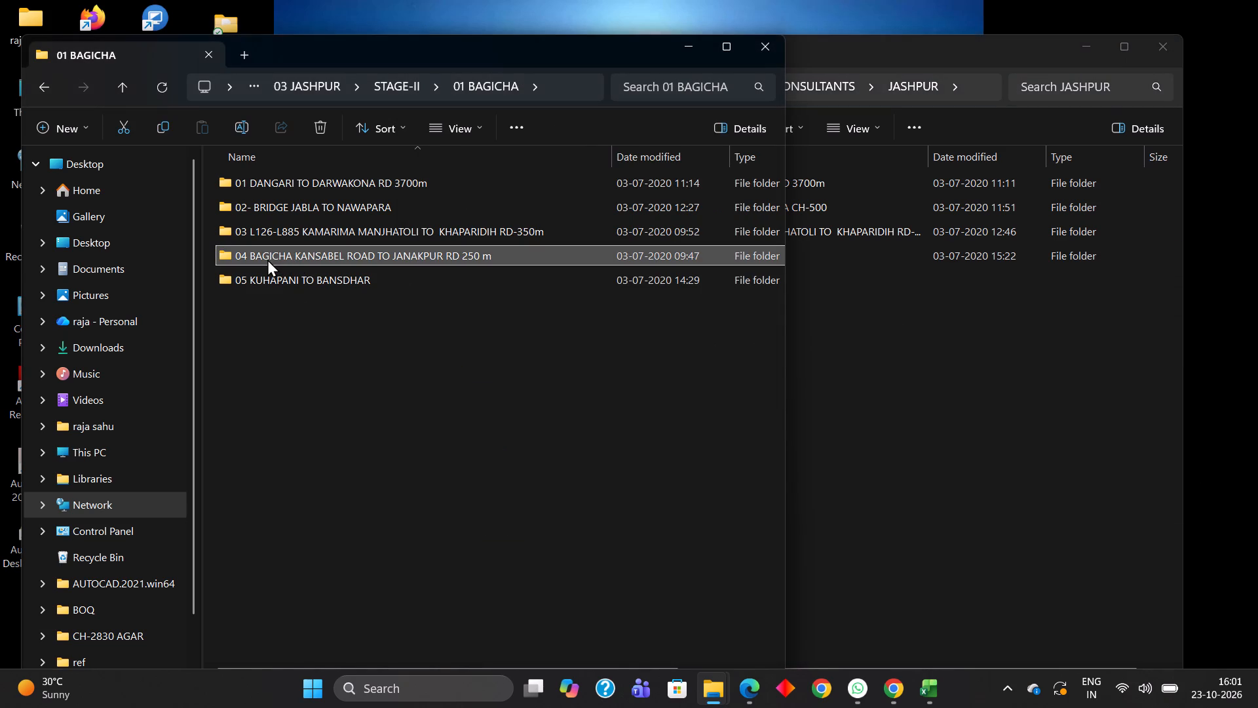
{"action": "key", "text": "ctrl+c"}
{"action": "left_click_drag", "start_coordinate": [985, 393], "coordinate": [940, 366]}
{"action": "left_click", "coordinate": [683, 264]}
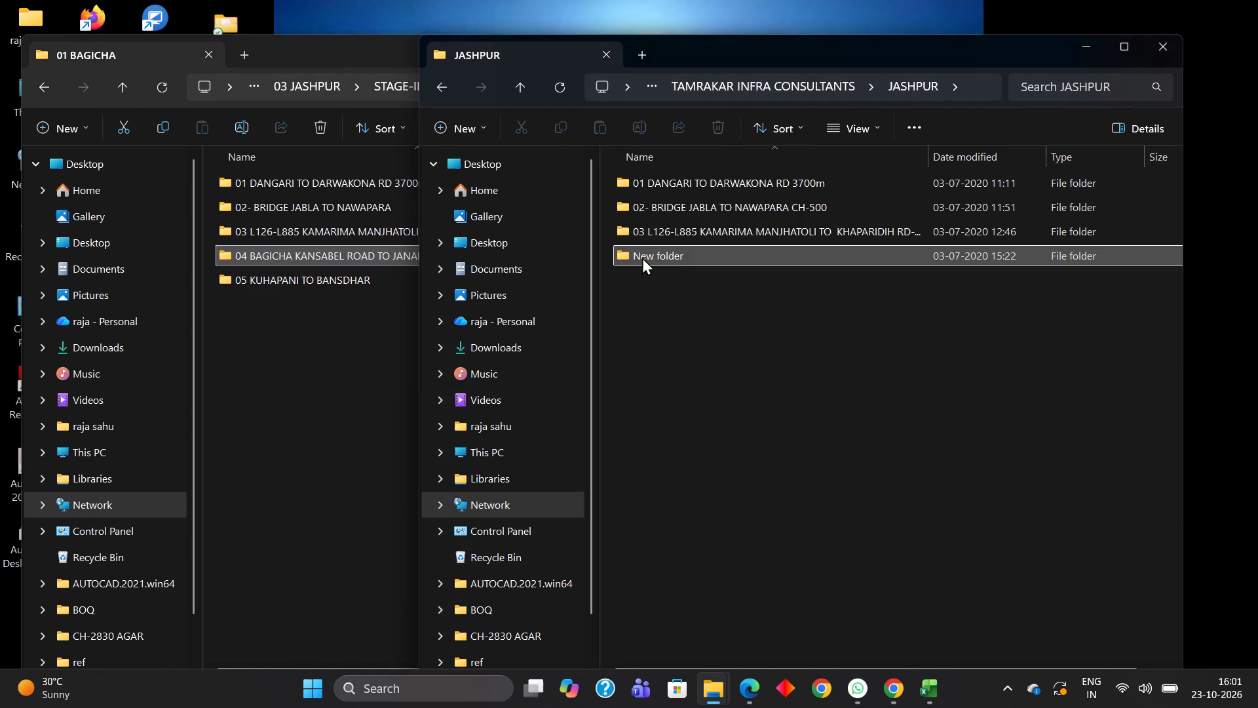
{"action": "left_click", "coordinate": [638, 255]}
{"action": "key", "text": "ctrl+v"}
{"action": "left_click", "coordinate": [738, 365]}
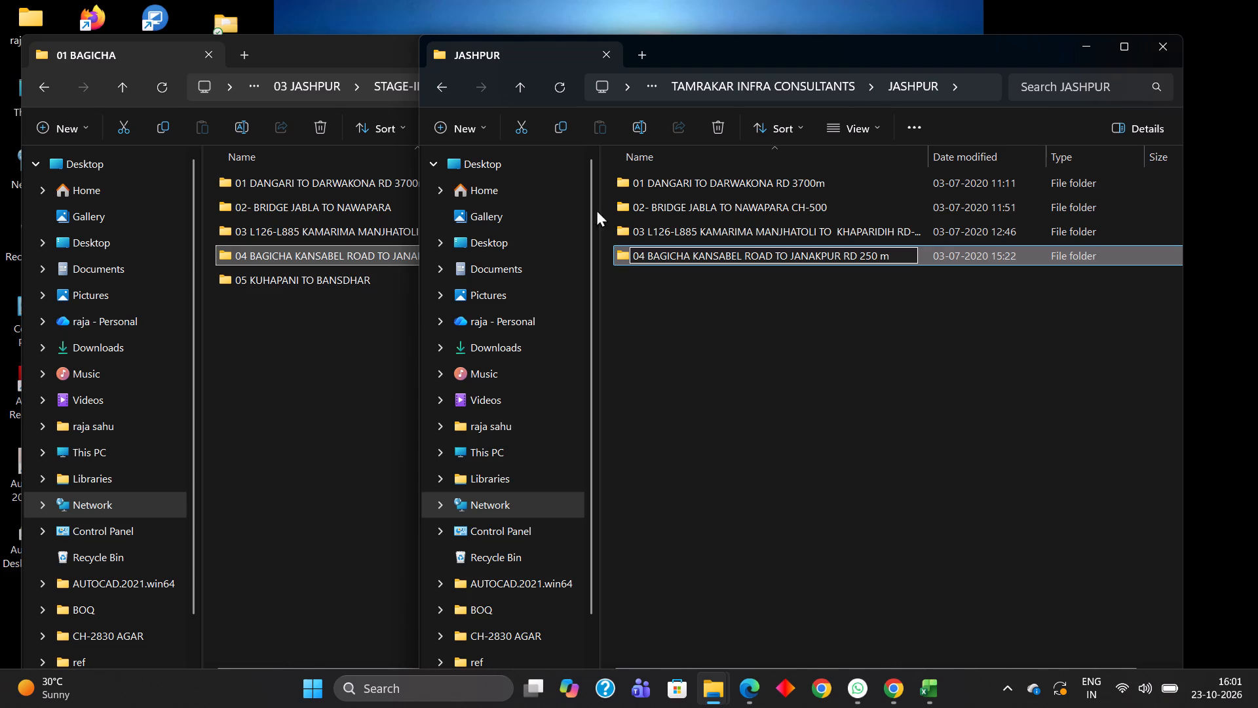
Copy all template subfolders, 00 DPR to 12 STA, from JANMAN-II's 00 LIST into the new 04 BAGICHA KANSABEL ROAD TO JANAKPUR RD 250 m folder.
{"action": "left_click", "coordinate": [517, 88]}
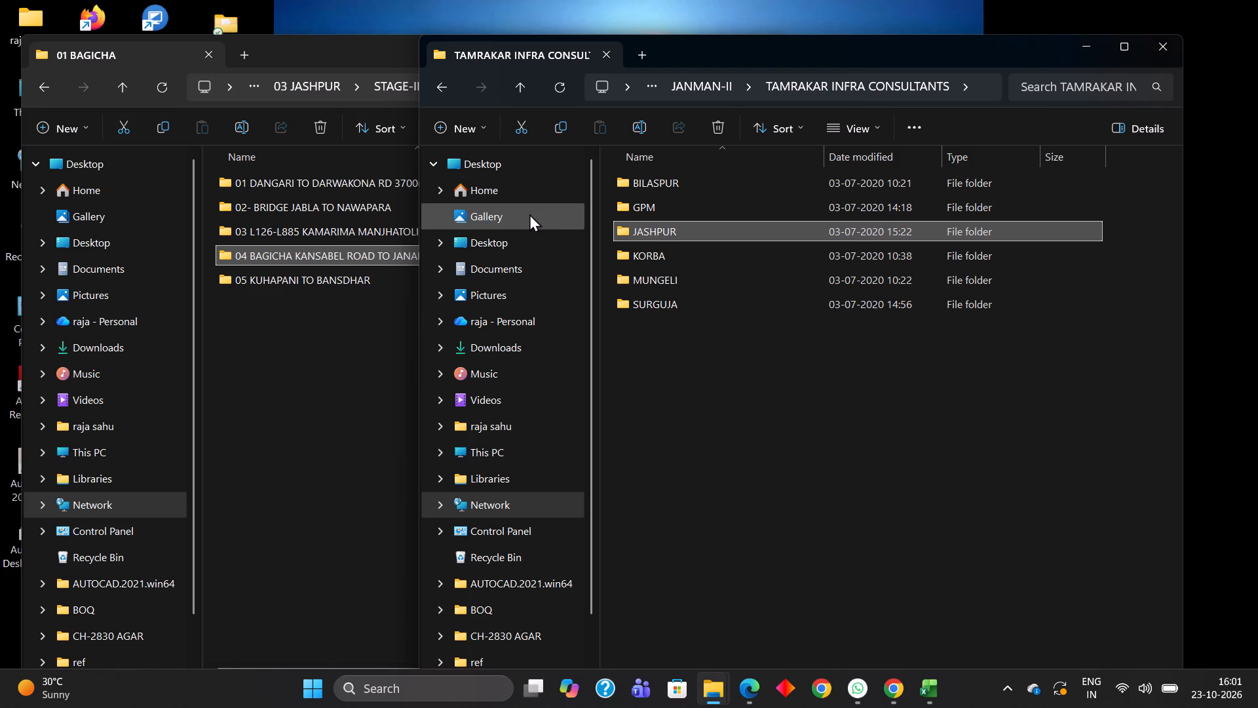
{"action": "left_click", "coordinate": [514, 90]}
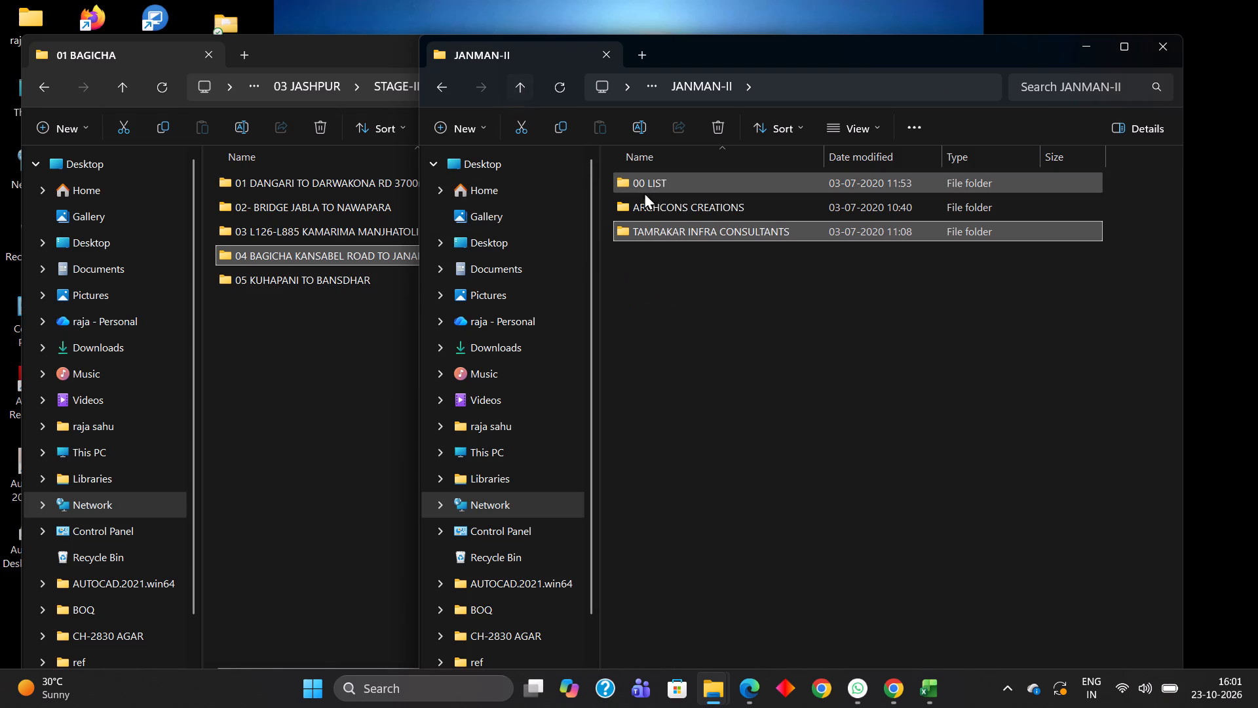
{"action": "double_click", "coordinate": [665, 186]}
{"action": "left_click_drag", "start_coordinate": [684, 537], "coordinate": [630, 208]}
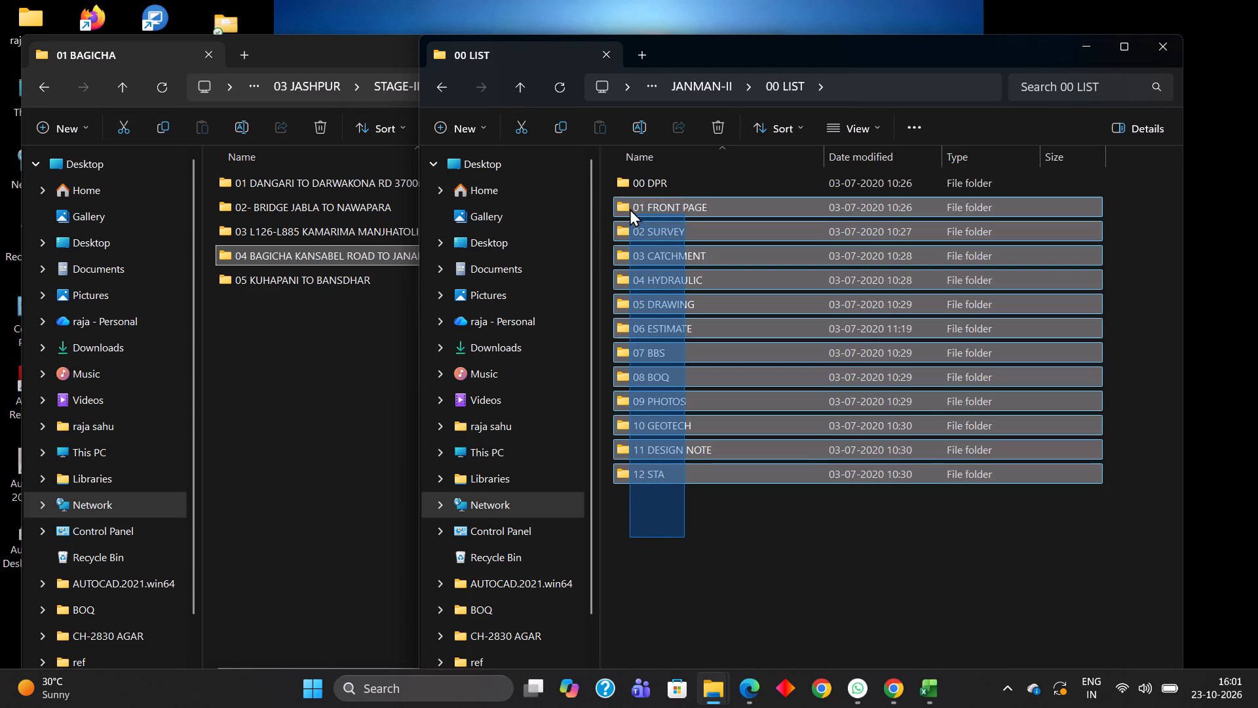
{"action": "left_click_drag", "start_coordinate": [630, 208], "coordinate": [624, 176]}
{"action": "left_click", "coordinate": [557, 123]}
{"action": "left_click", "coordinate": [521, 85]}
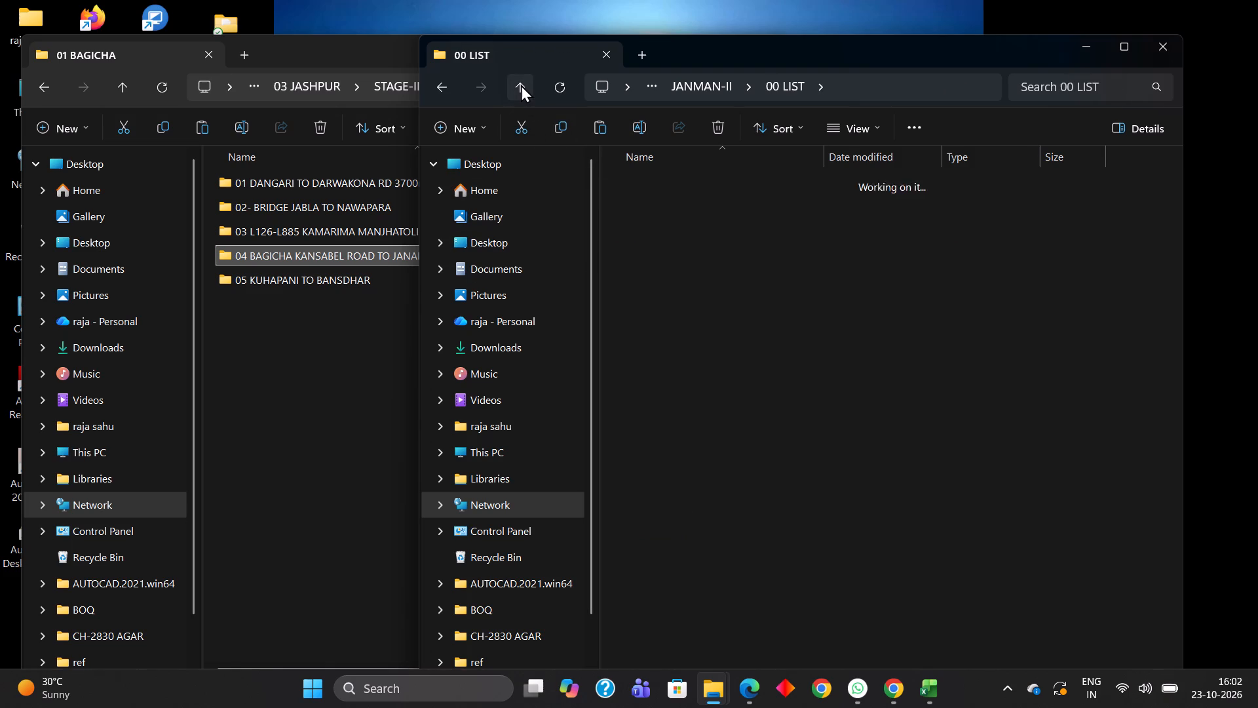
{"action": "double_click", "coordinate": [658, 229]}
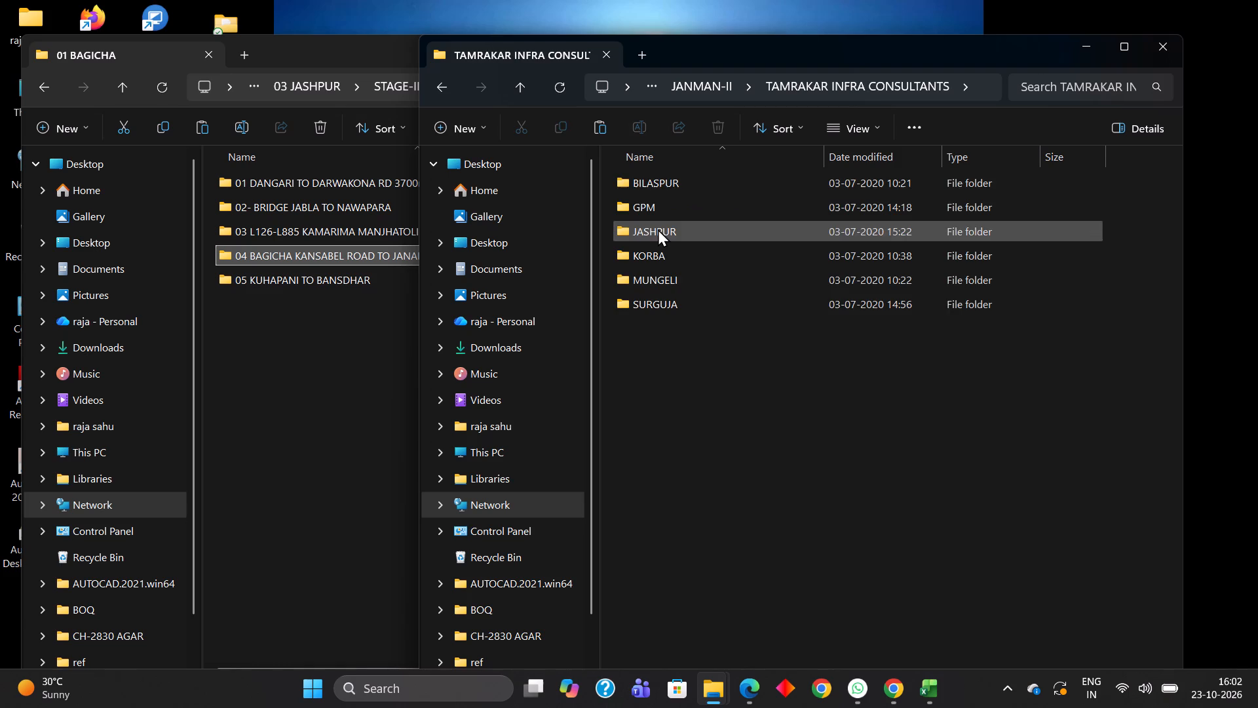
{"action": "double_click", "coordinate": [666, 236]}
{"action": "left_click_drag", "start_coordinate": [675, 308], "coordinate": [672, 290]}
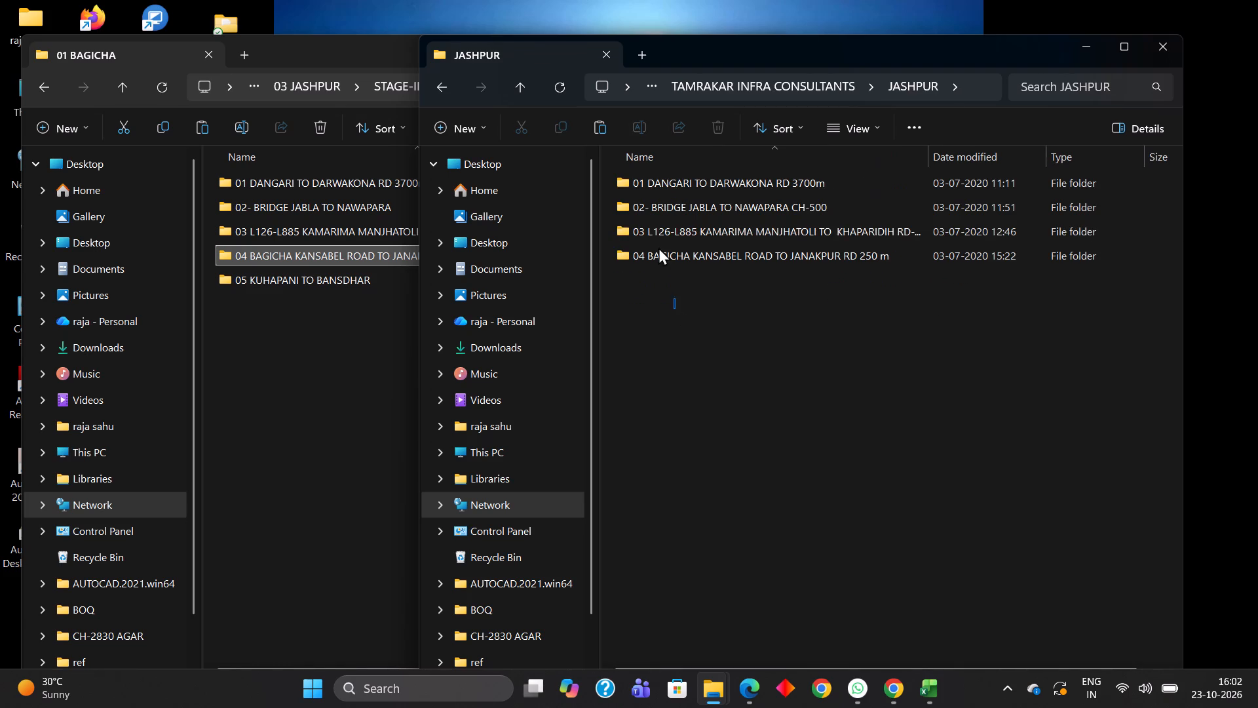
{"action": "double_click", "coordinate": [667, 262]}
{"action": "left_click", "coordinate": [596, 123]}
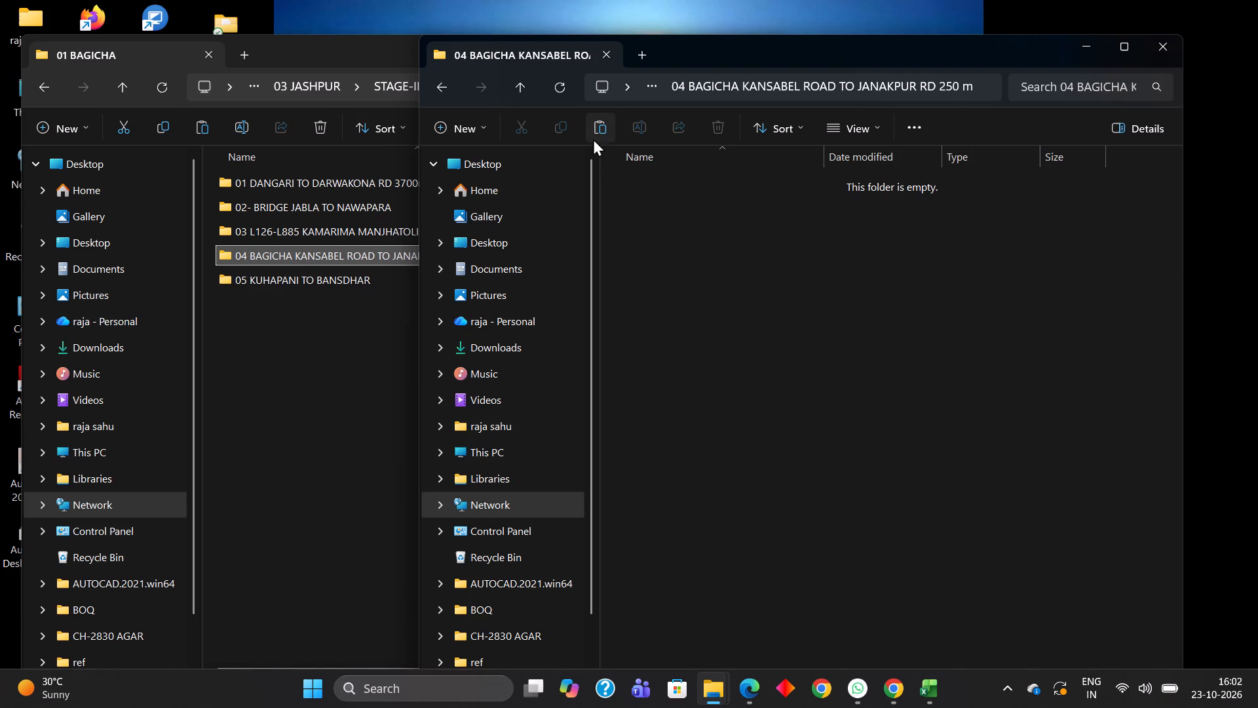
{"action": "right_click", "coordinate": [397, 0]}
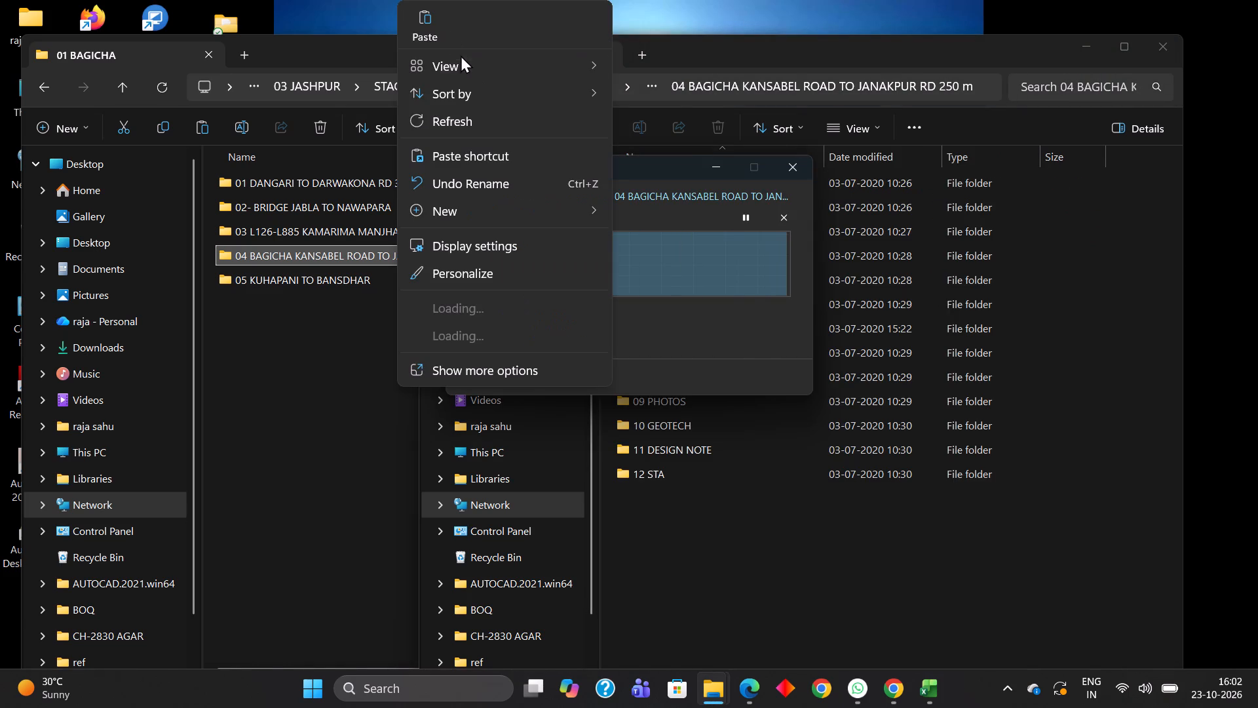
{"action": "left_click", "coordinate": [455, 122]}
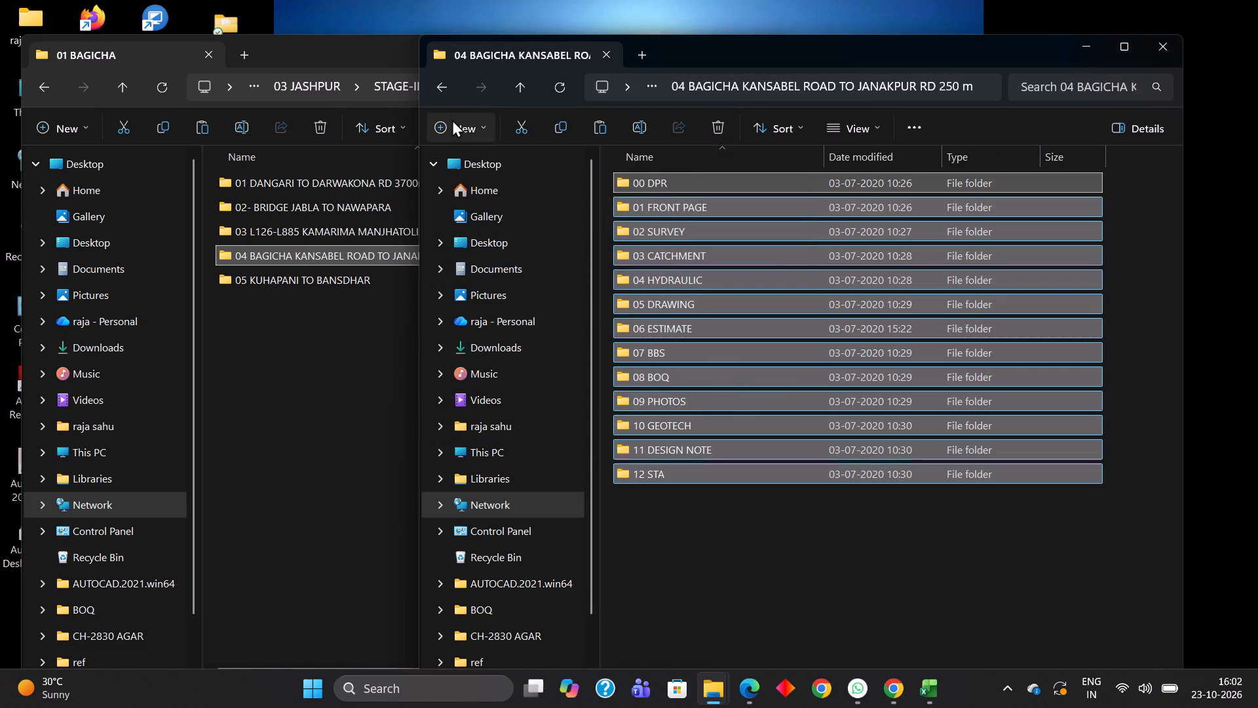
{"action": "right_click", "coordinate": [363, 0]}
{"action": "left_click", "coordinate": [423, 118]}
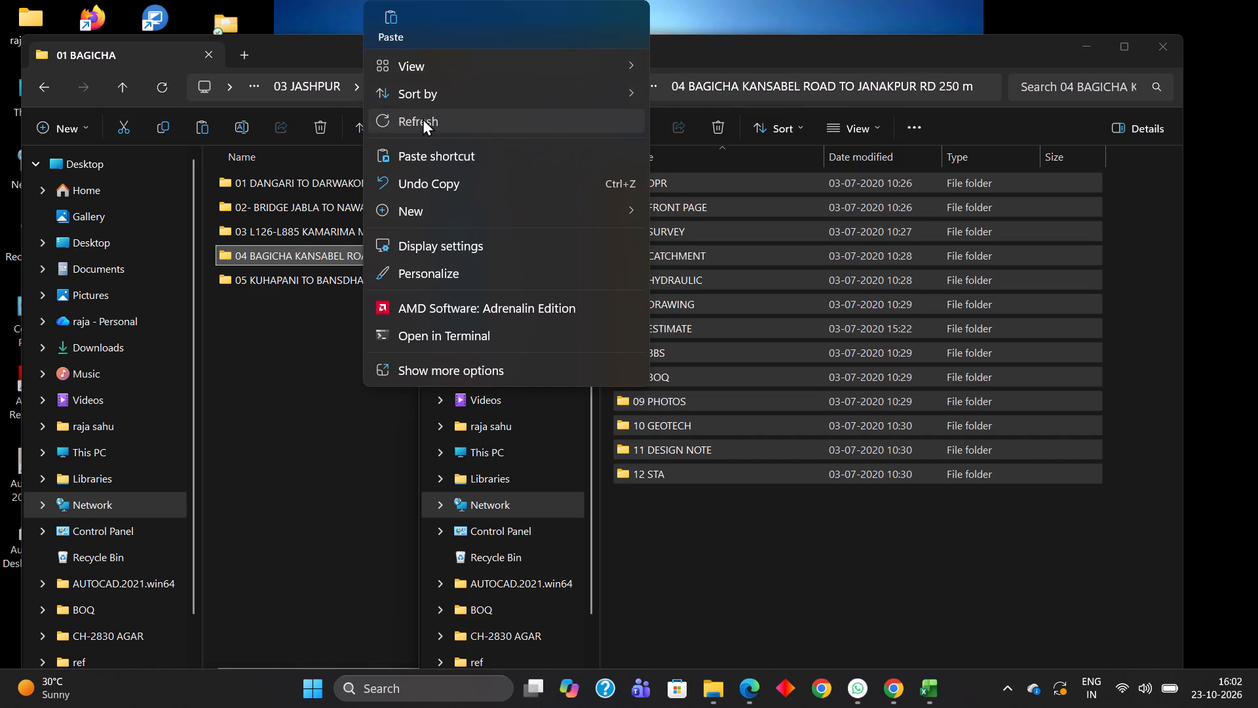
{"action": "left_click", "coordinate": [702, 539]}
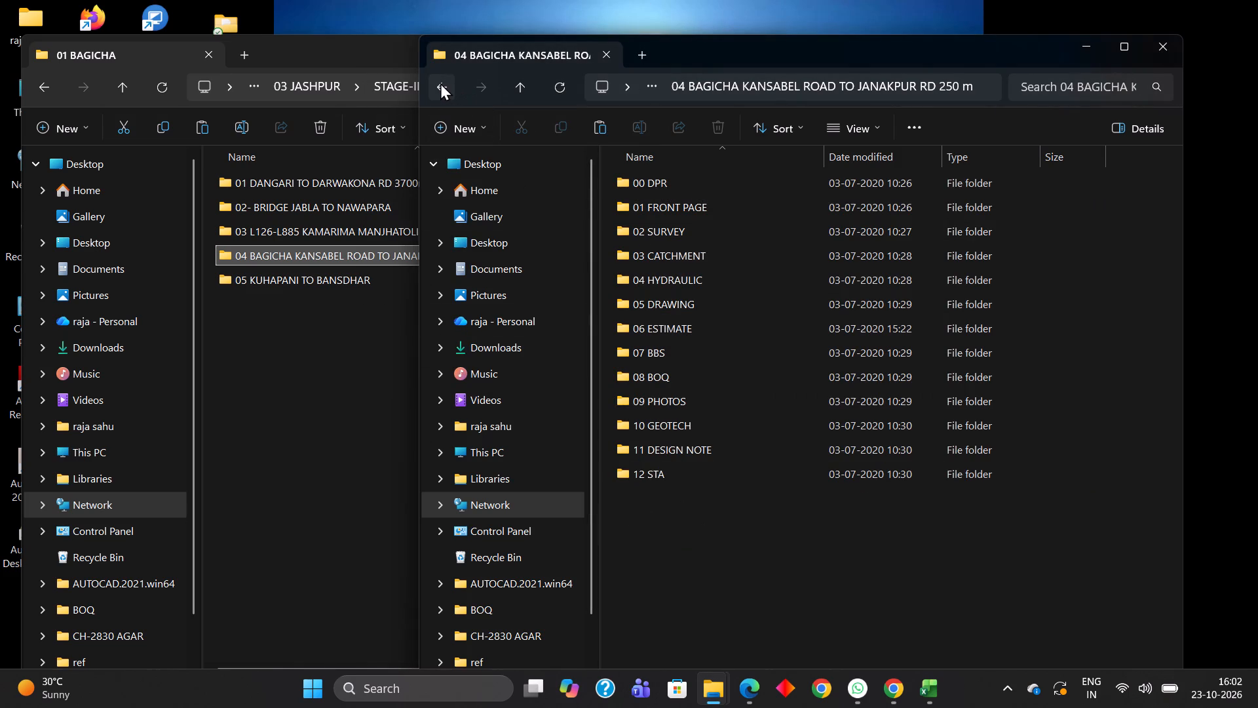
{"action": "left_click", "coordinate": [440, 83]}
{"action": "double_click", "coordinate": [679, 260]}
Open the source 04 BAGICHA KANSABEL ROAD TO JANAKPUR RD 250 m folder and move its window further away from the destination window.
{"action": "double_click", "coordinate": [299, 260]}
{"action": "left_click_drag", "start_coordinate": [389, 53], "coordinate": [386, 53]}
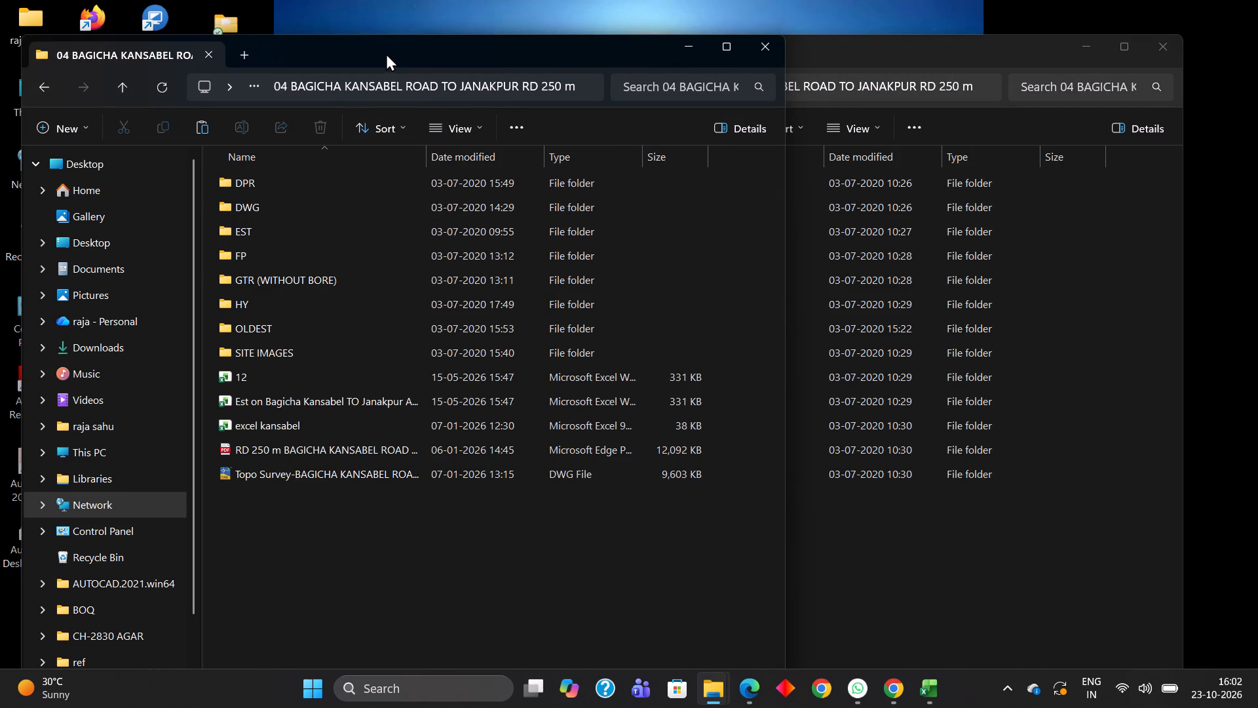
{"action": "left_click_drag", "start_coordinate": [386, 53], "coordinate": [361, 53]}
{"action": "right_click", "coordinate": [326, 0]}
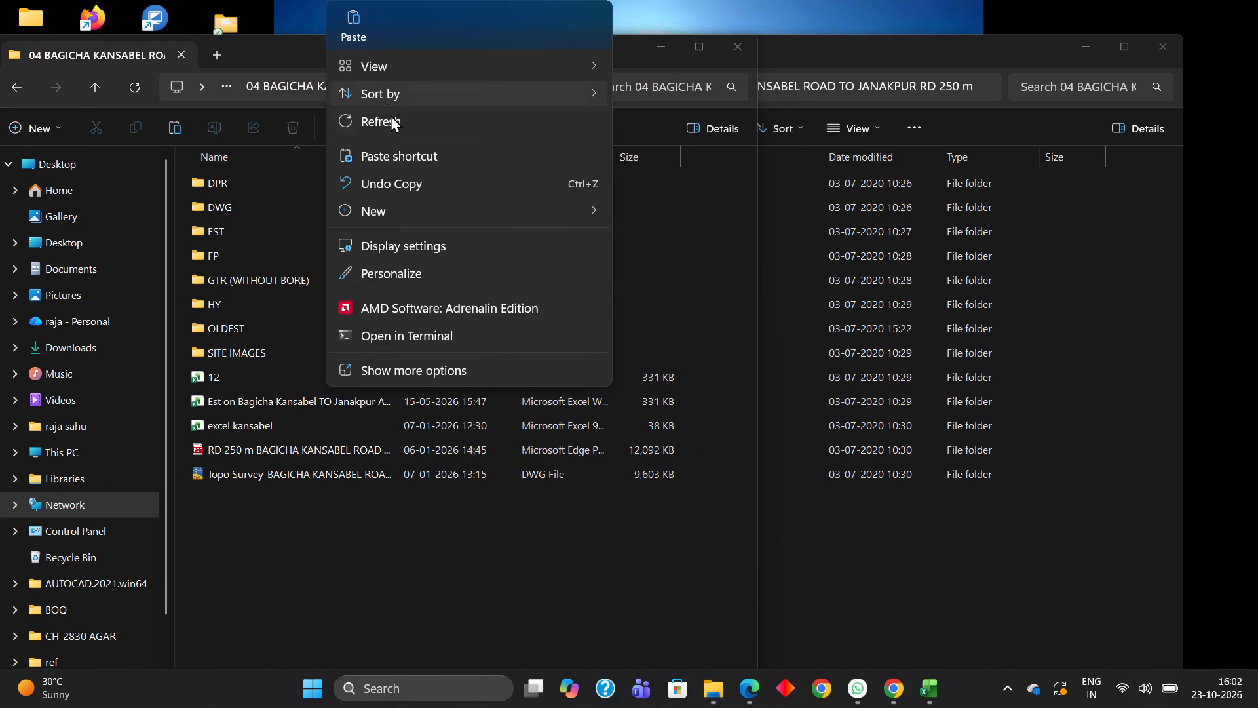
{"action": "left_click", "coordinate": [394, 126]}
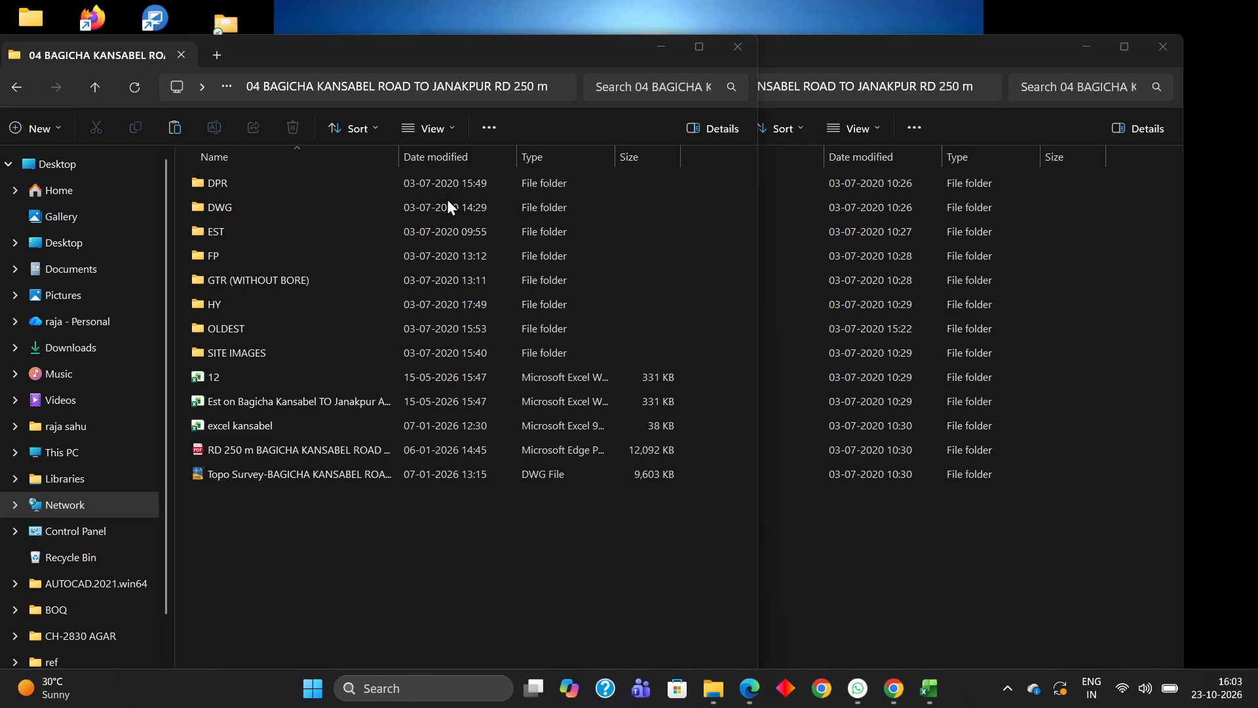
Copy both FRONT PAGE files, PDF and PowerPoint, from the source FP folder into the destination 01 FRONT PAGE folder.
{"action": "left_click", "coordinate": [863, 548]}
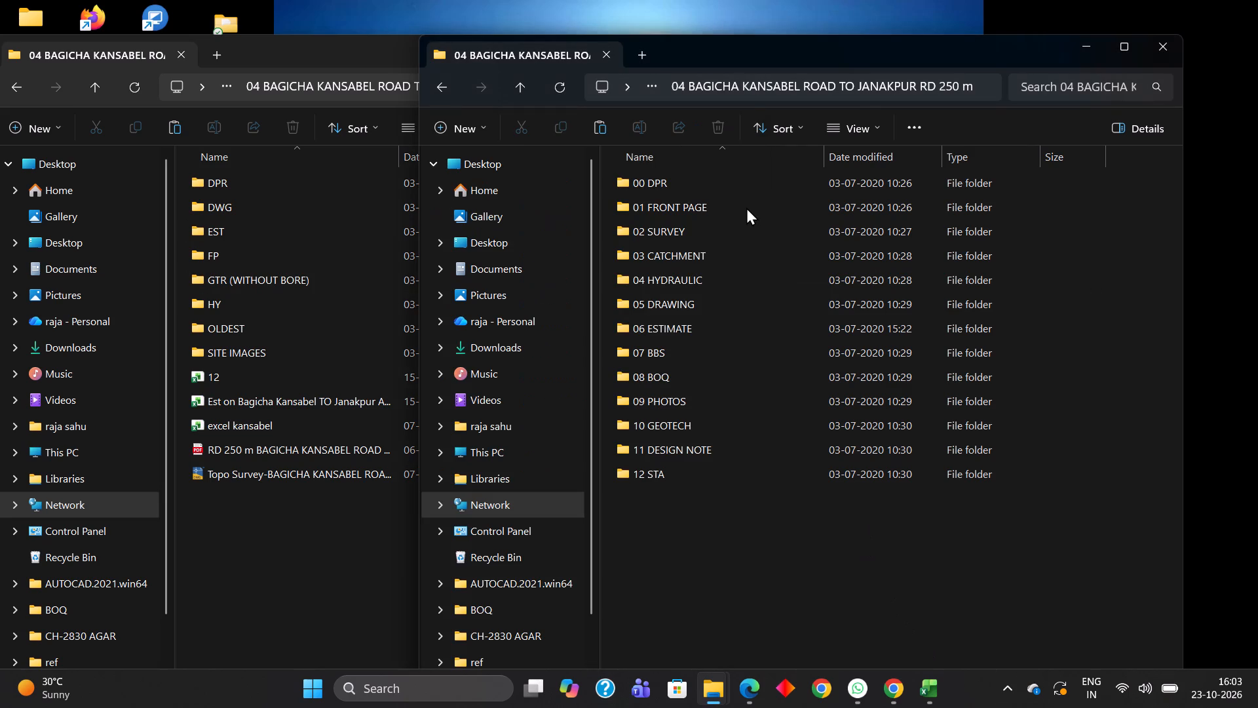
{"action": "double_click", "coordinate": [746, 207]}
{"action": "left_click", "coordinate": [723, 361]}
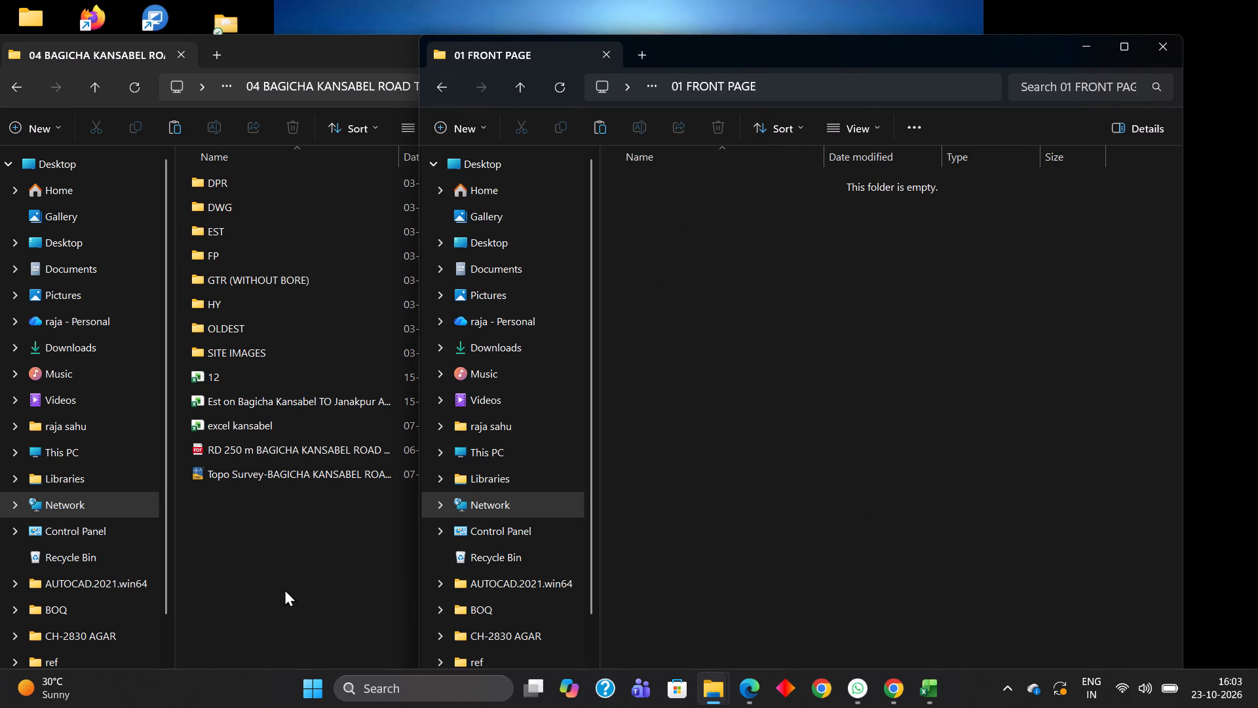
{"action": "left_click", "coordinate": [238, 532]}
{"action": "double_click", "coordinate": [267, 260]}
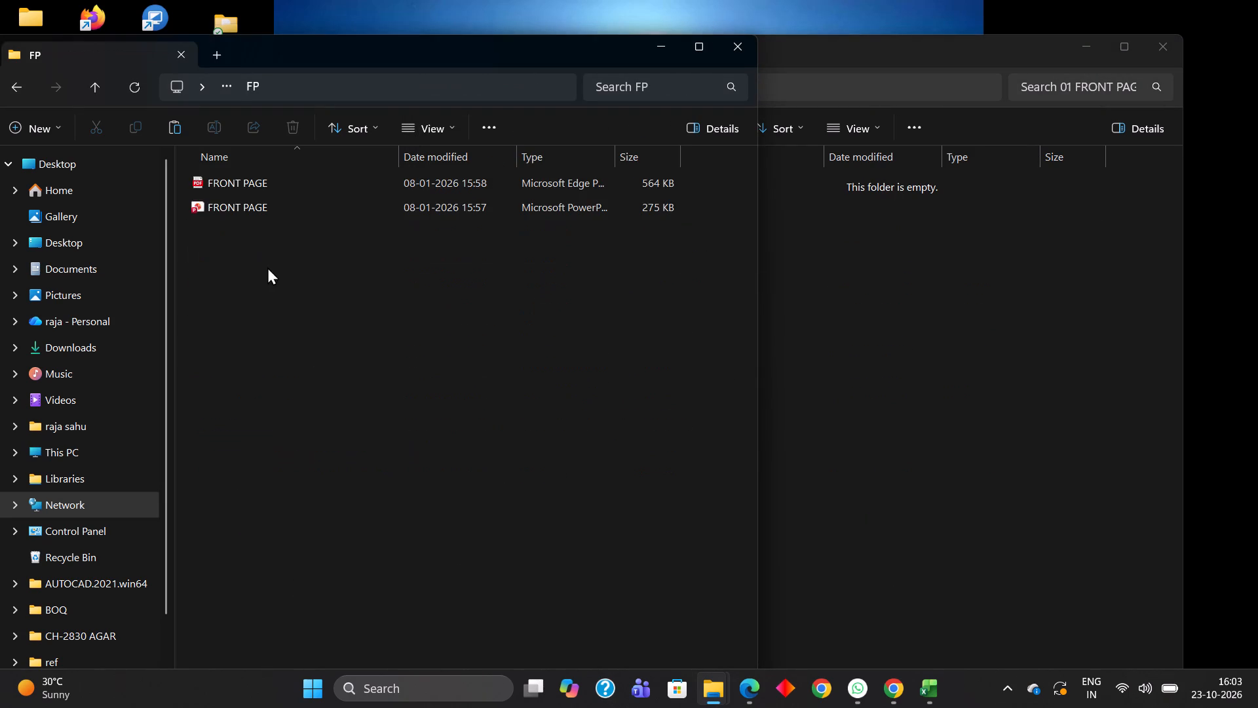
{"action": "left_click_drag", "start_coordinate": [267, 266], "coordinate": [208, 180]}
{"action": "left_click", "coordinate": [133, 127]}
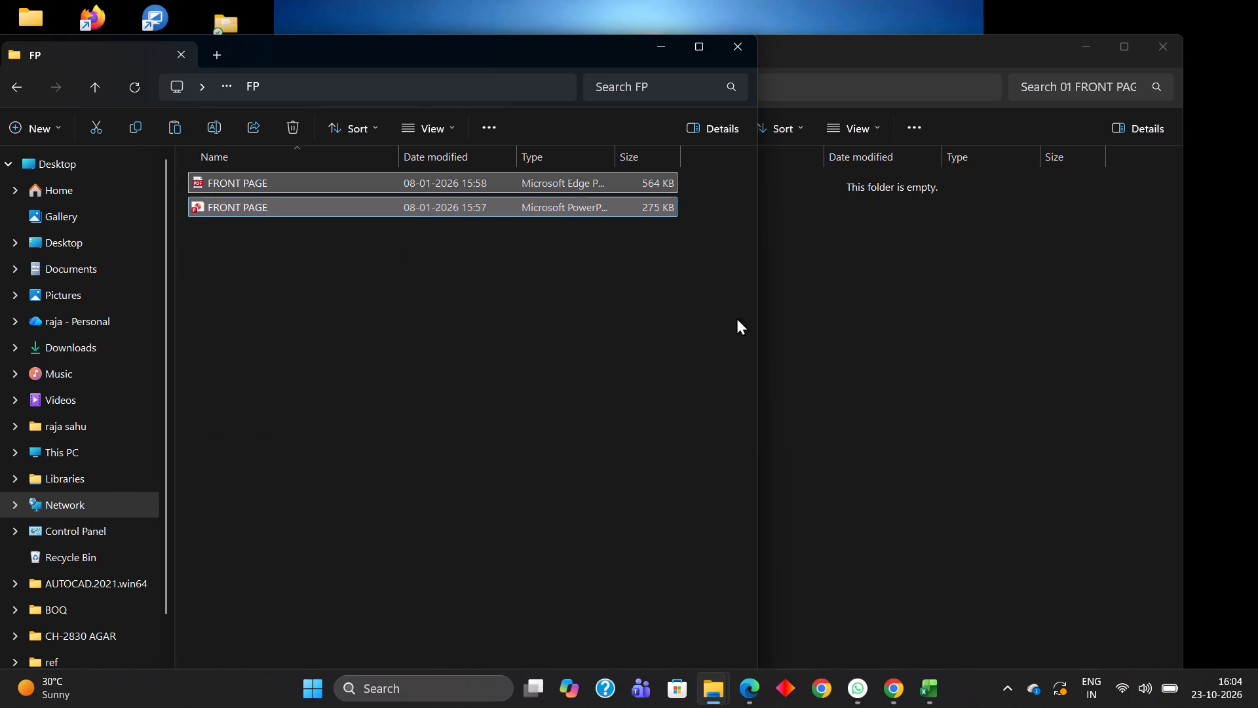
{"action": "left_click_drag", "start_coordinate": [866, 320], "coordinate": [835, 283]}
{"action": "left_click", "coordinate": [600, 126]}
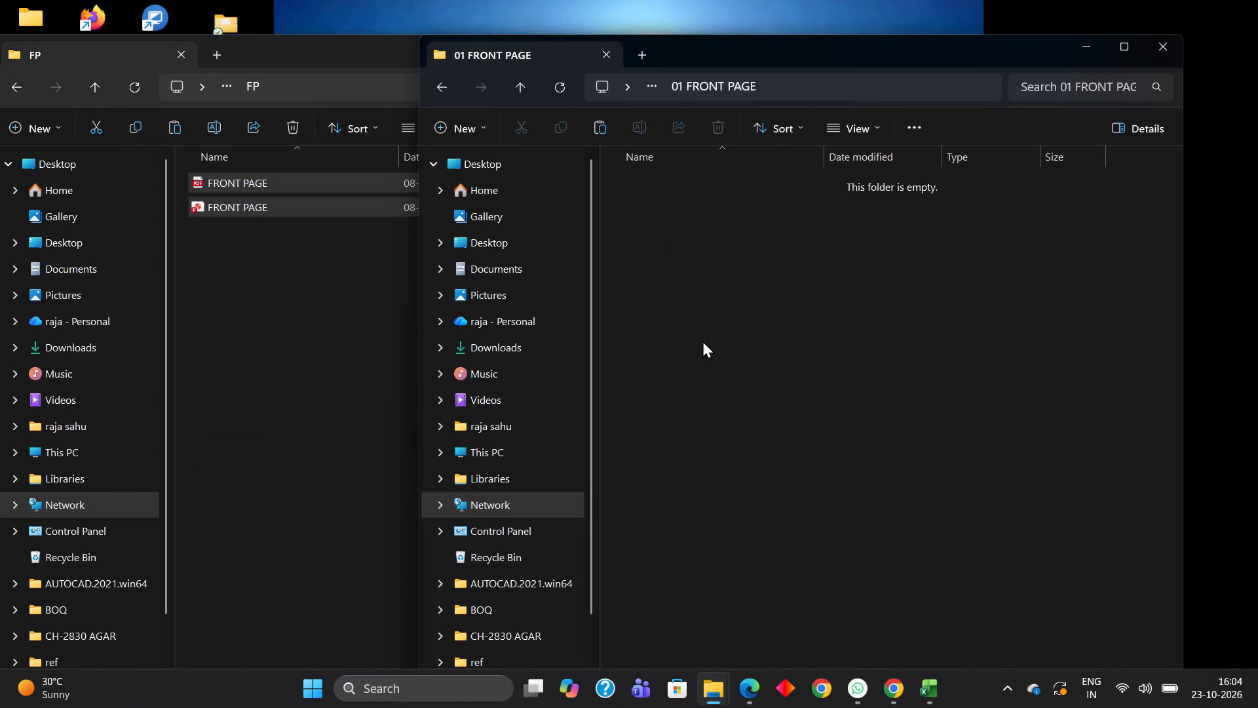
{"action": "left_click", "coordinate": [707, 358]}
Copy the excel kansabel workbook and the Topo Survey-BAGICHA KANSABEL DWG from the source bridge folder into the destination 02 SURVEY folder.
{"action": "left_click", "coordinate": [444, 87]}
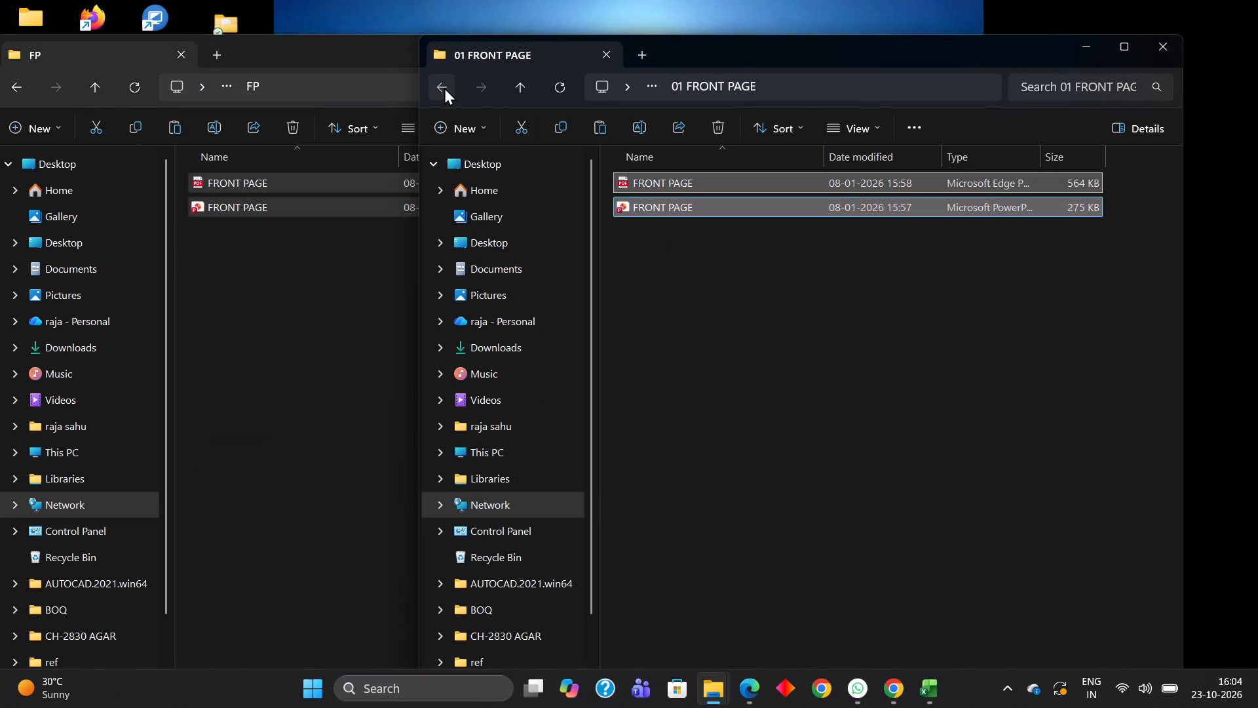
{"action": "left_click", "coordinate": [95, 92]}
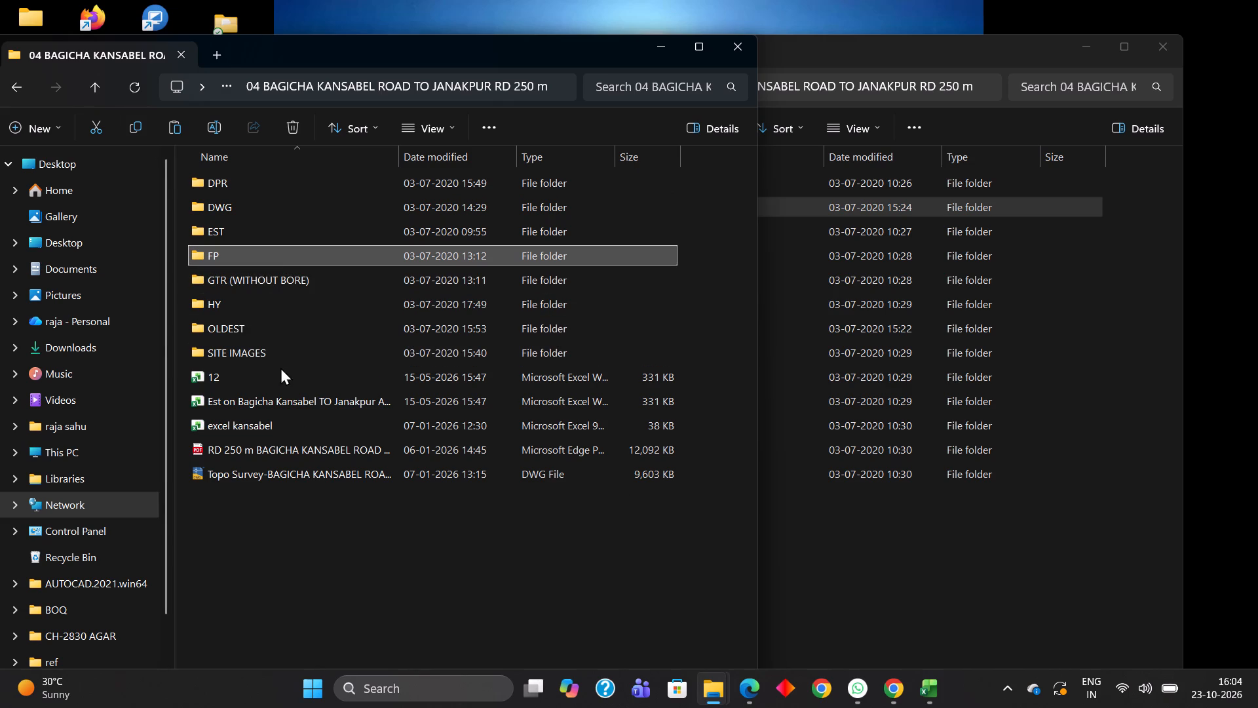
{"action": "left_click", "coordinate": [309, 479]}
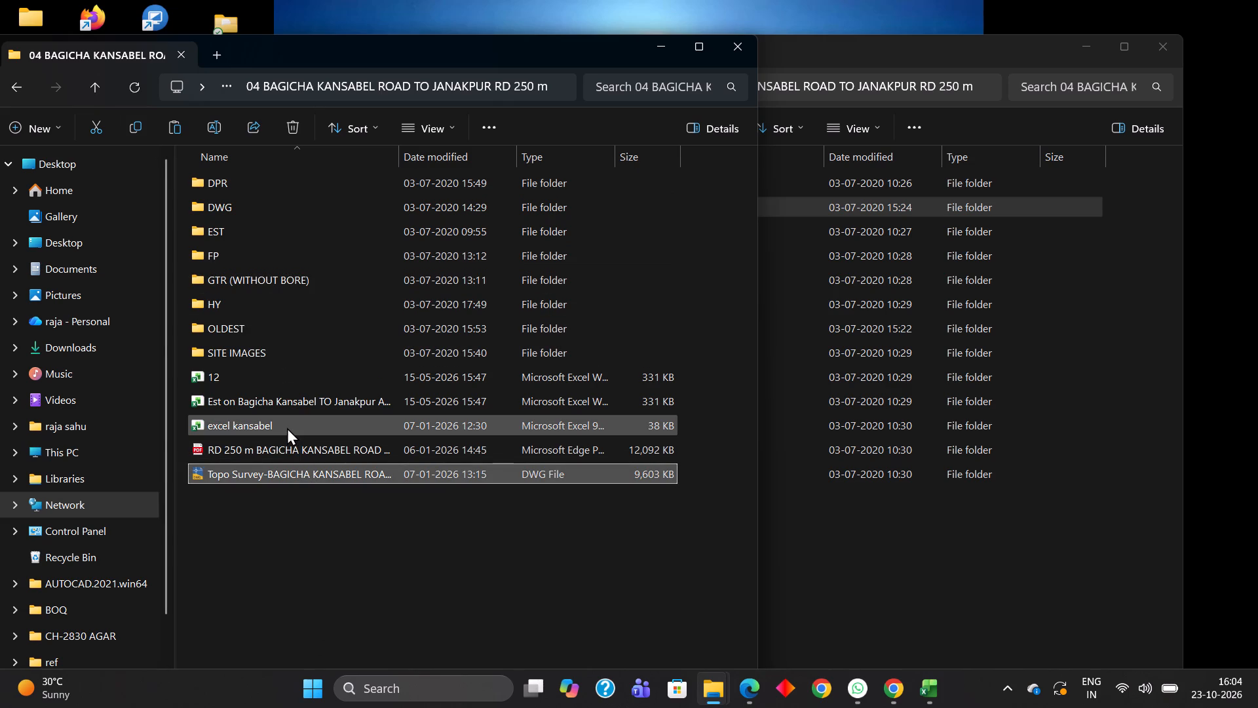
{"action": "left_click", "coordinate": [287, 426], "text": "ctrl"}
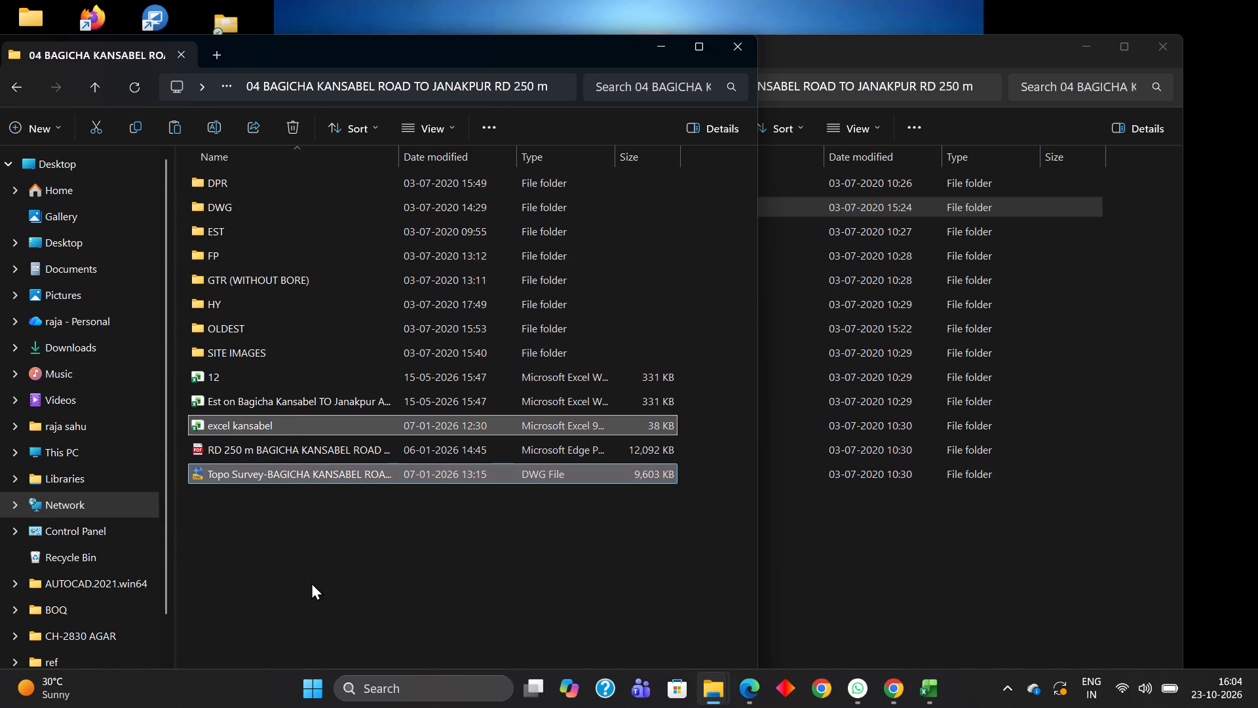
{"action": "key", "text": "ctrl+c"}
{"action": "left_click", "coordinate": [891, 568]}
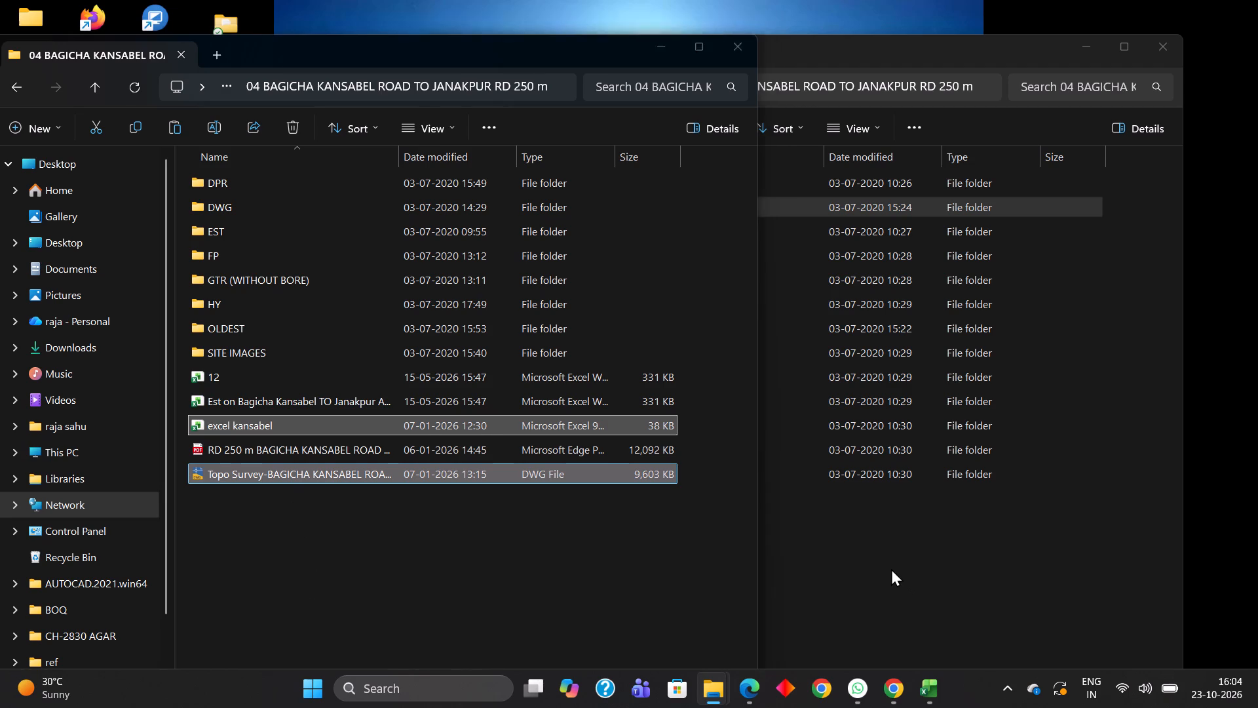
{"action": "double_click", "coordinate": [689, 226]}
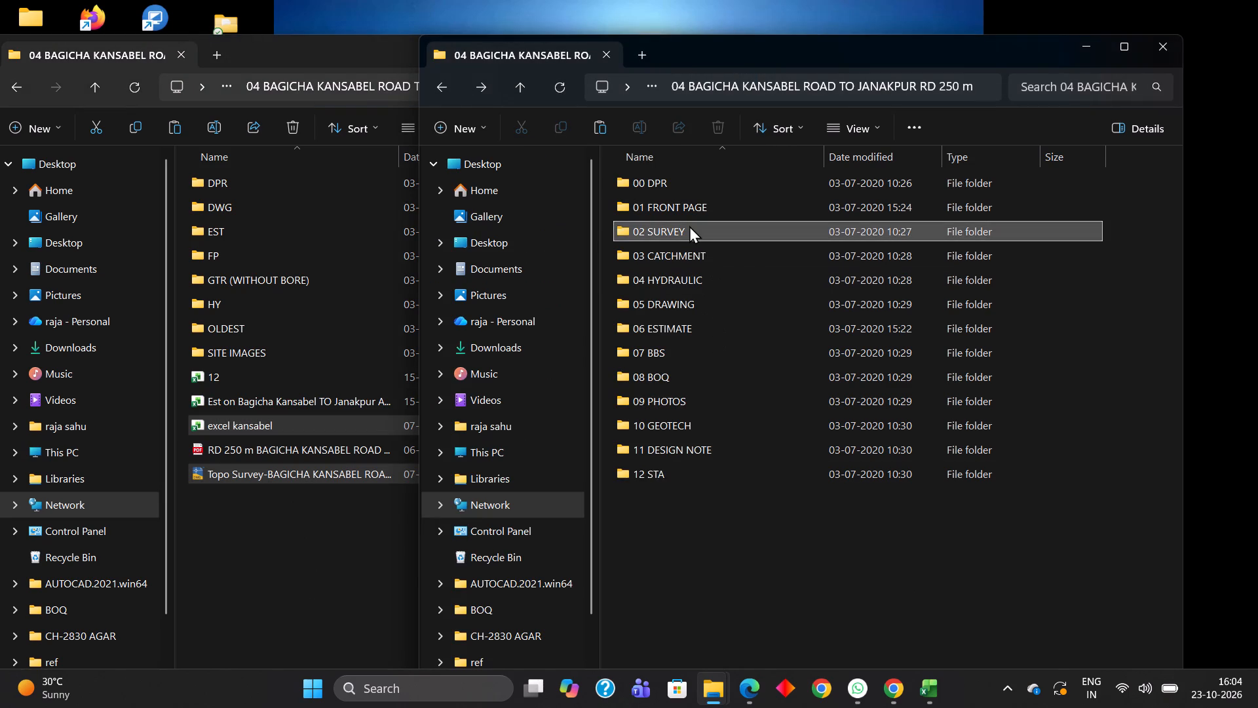
{"action": "left_click", "coordinate": [696, 349]}
{"action": "key", "text": "ctrl+v"}
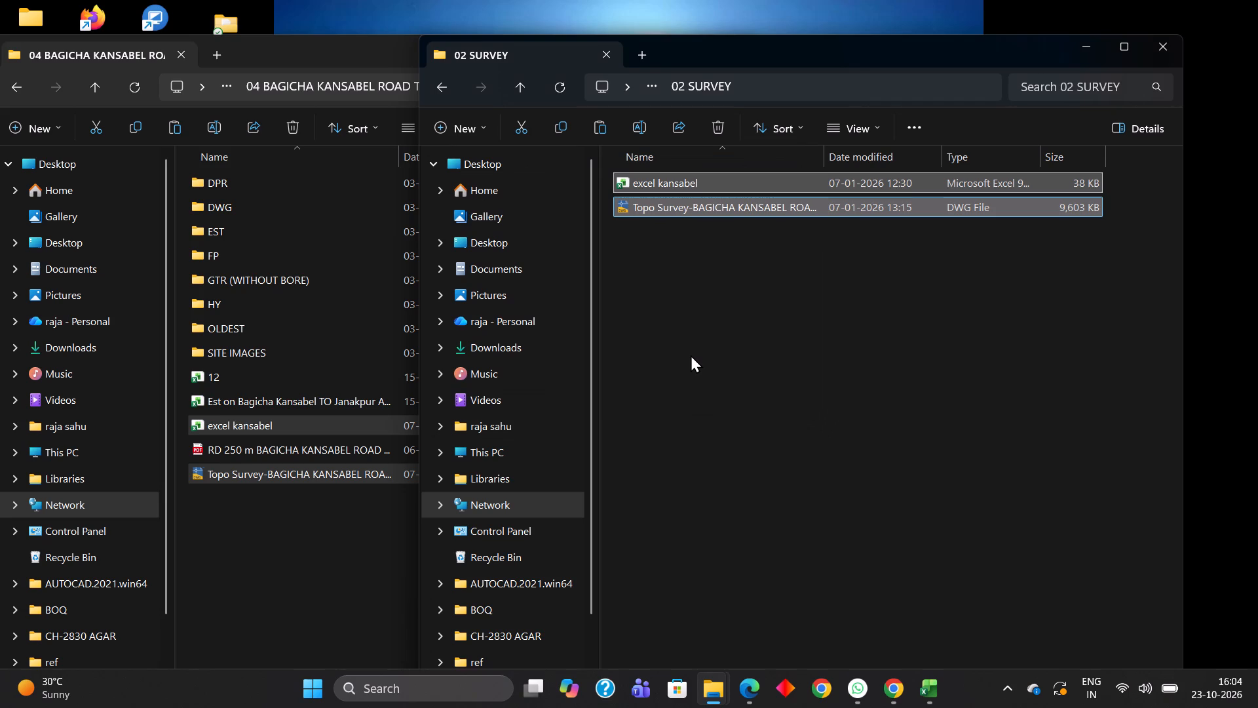
{"action": "left_click", "coordinate": [742, 381]}
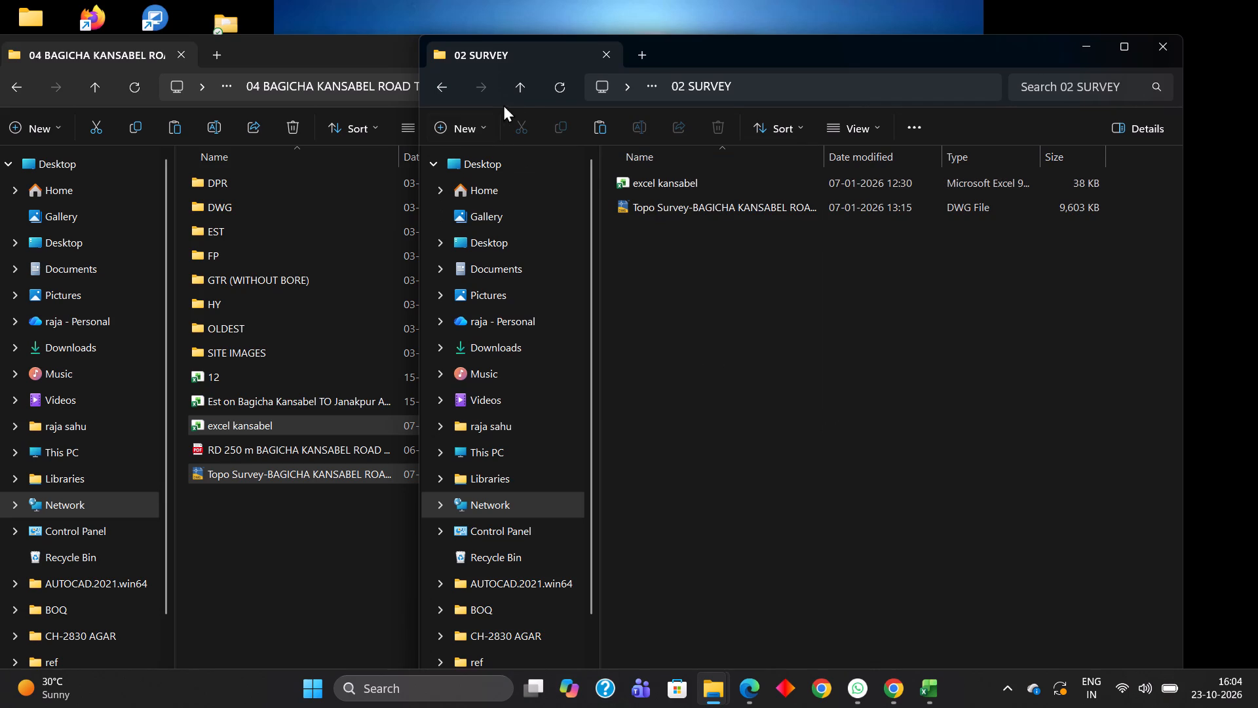
Copy the RD 250 m BAGICHA KANSABEL ROAD TO JANAKPUR PDF from the source bridge folder into the destination 03 CATCHMENT folder.
{"action": "left_click", "coordinate": [522, 89]}
{"action": "double_click", "coordinate": [662, 256]}
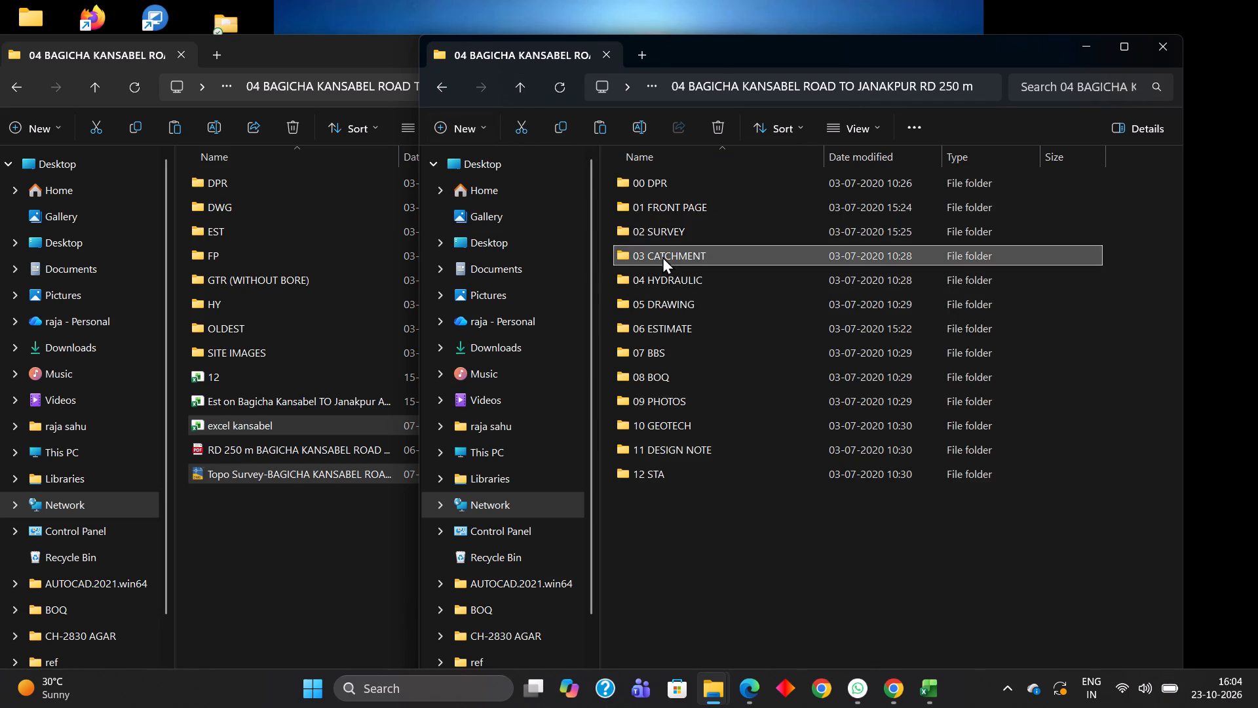
{"action": "left_click", "coordinate": [254, 450]}
{"action": "key", "text": "ctrl+c"}
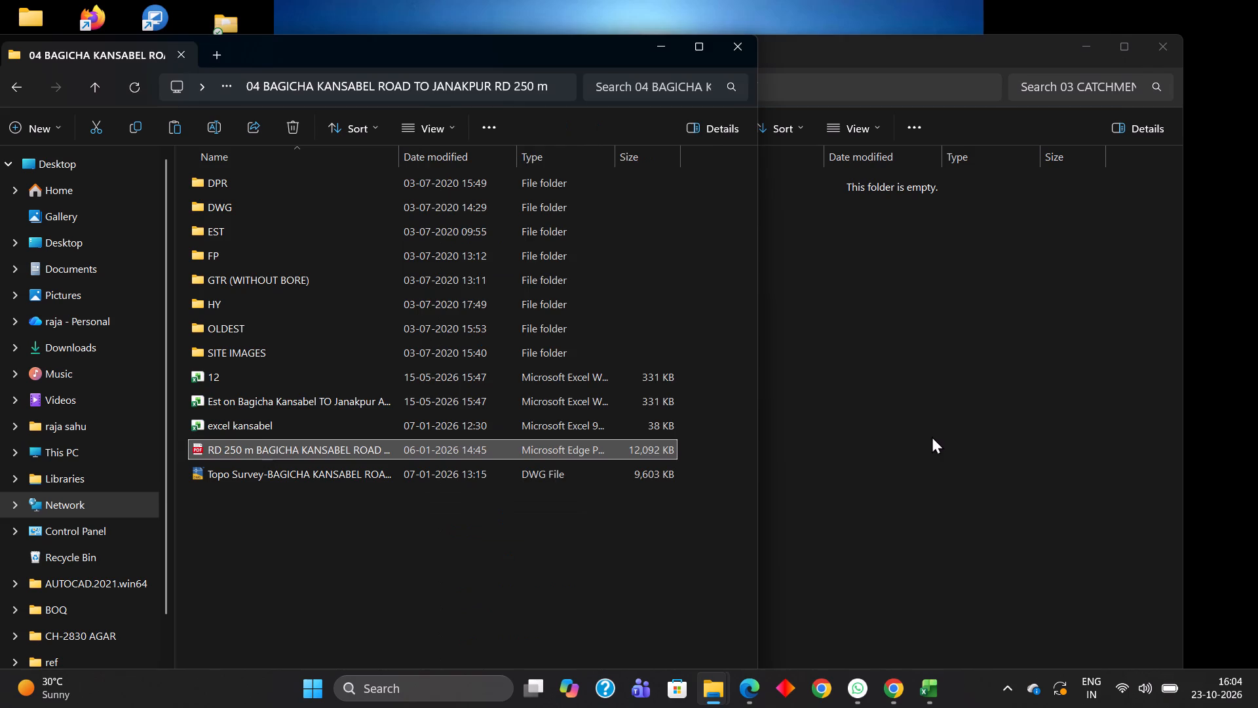
{"action": "left_click", "coordinate": [933, 435]}
{"action": "key", "text": "ctrl+v"}
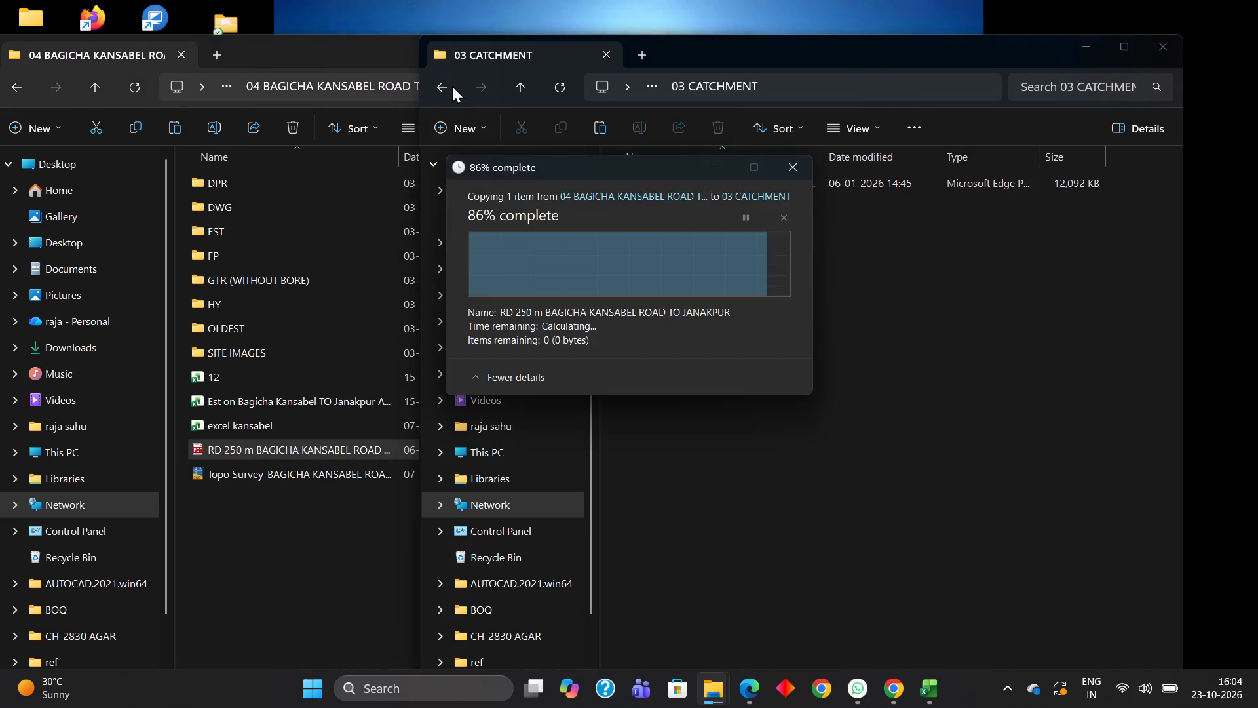
Copy both Hydraulic Detail files, PDF and Excel, from the source HY folder into the destination 04 HYDRAULIC folder.
{"action": "left_click", "coordinate": [444, 85]}
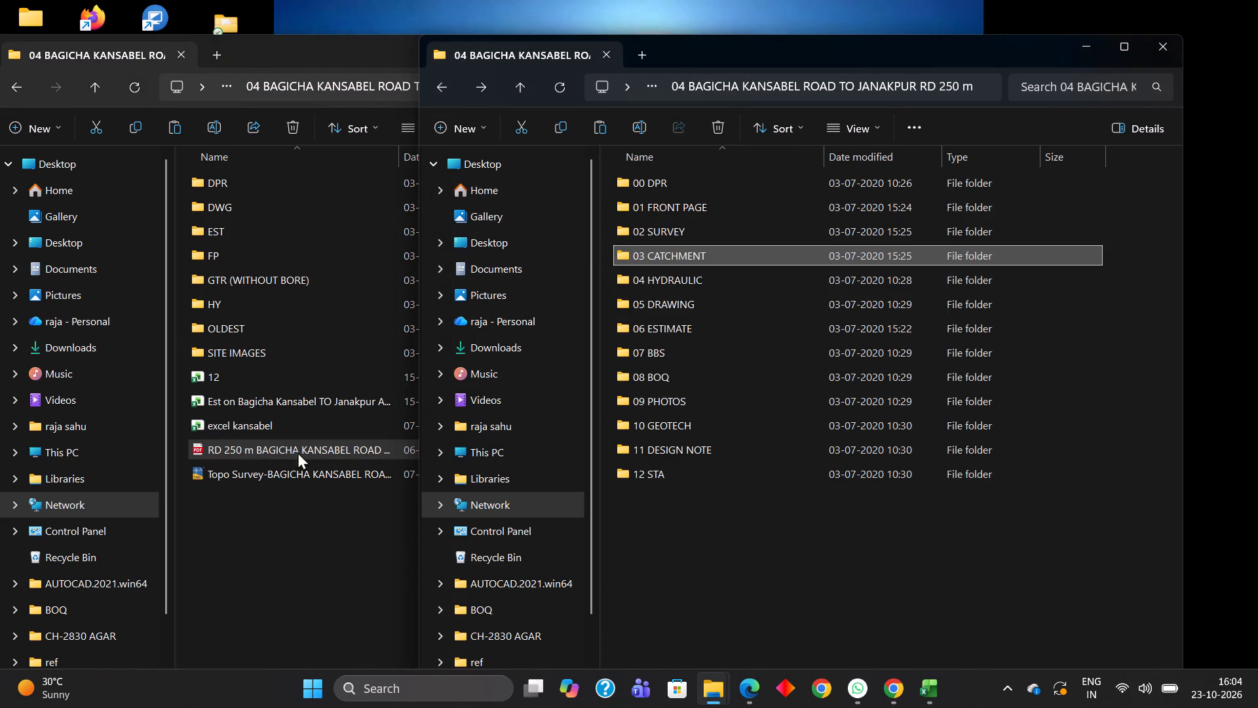
{"action": "left_click", "coordinate": [296, 536]}
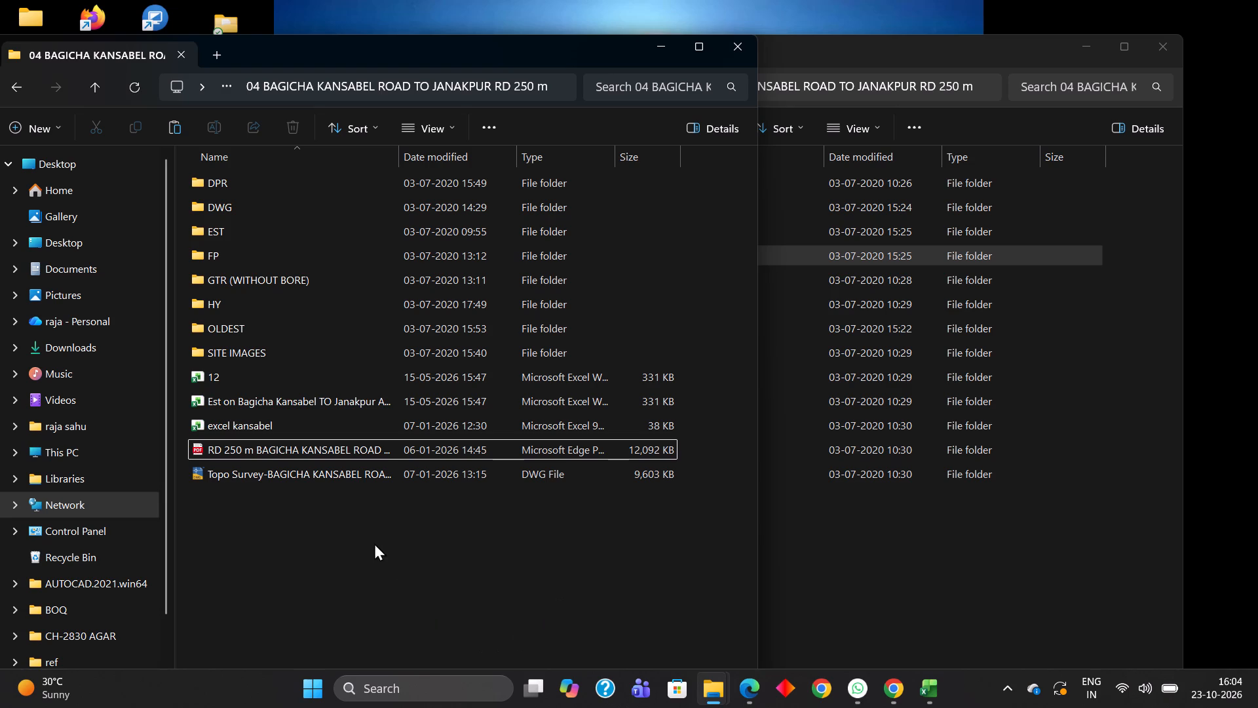
{"action": "left_click", "coordinate": [886, 550]}
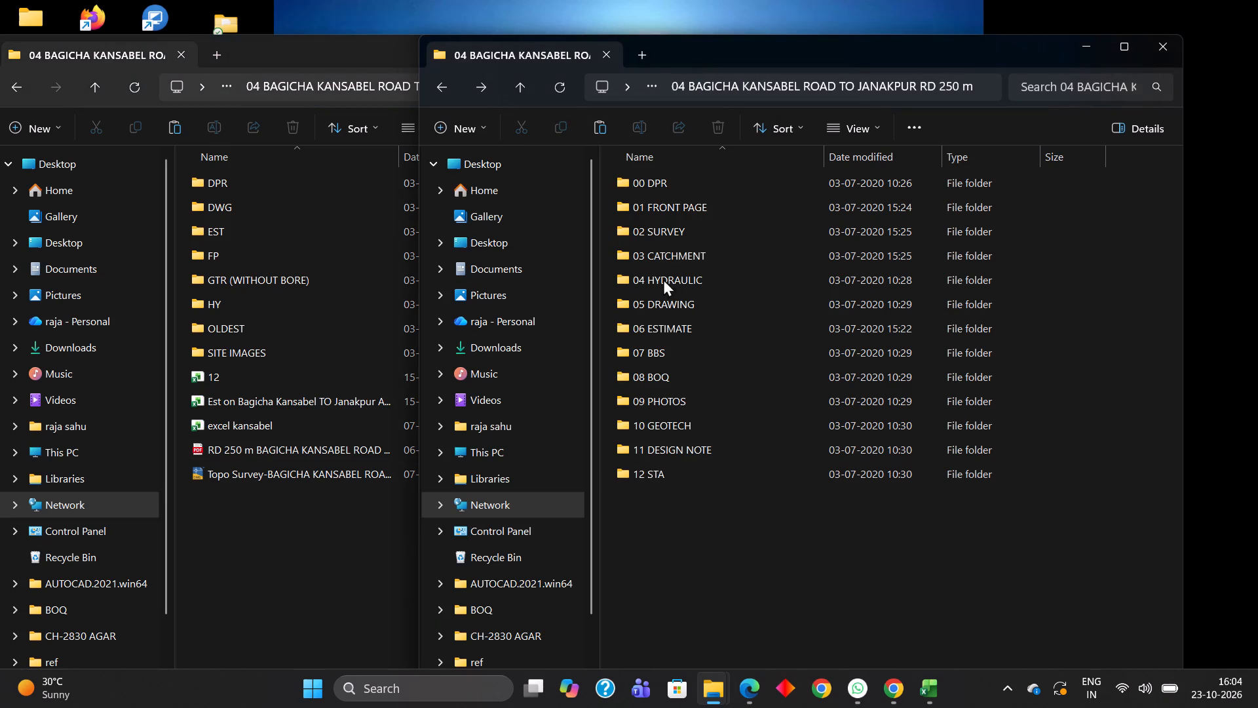
{"action": "double_click", "coordinate": [672, 280]}
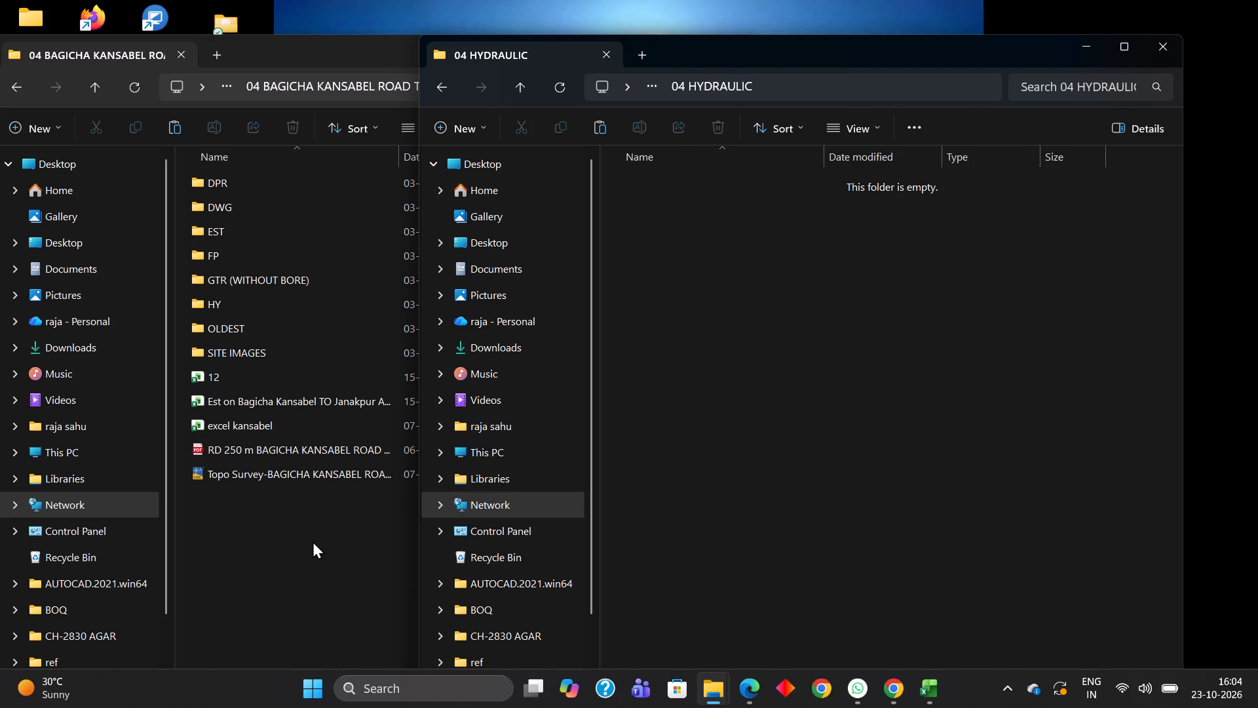
{"action": "left_click", "coordinate": [284, 541]}
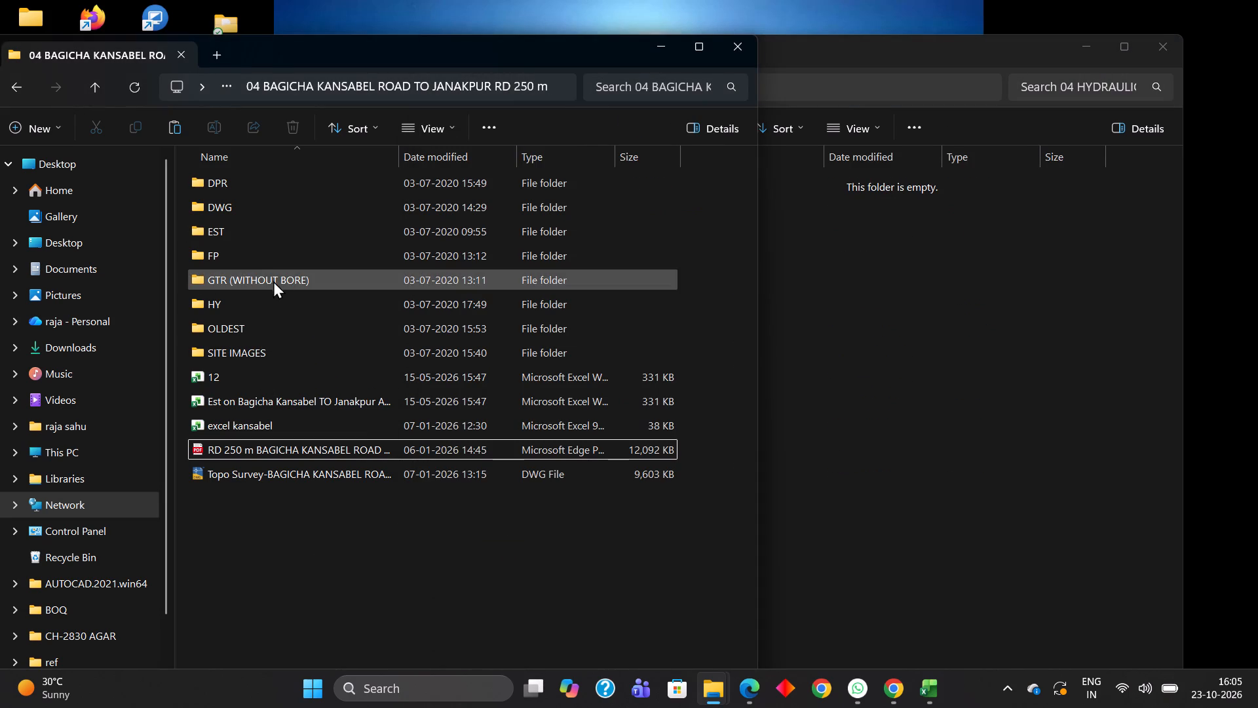
{"action": "double_click", "coordinate": [269, 309]}
{"action": "left_click_drag", "start_coordinate": [264, 284], "coordinate": [237, 194]}
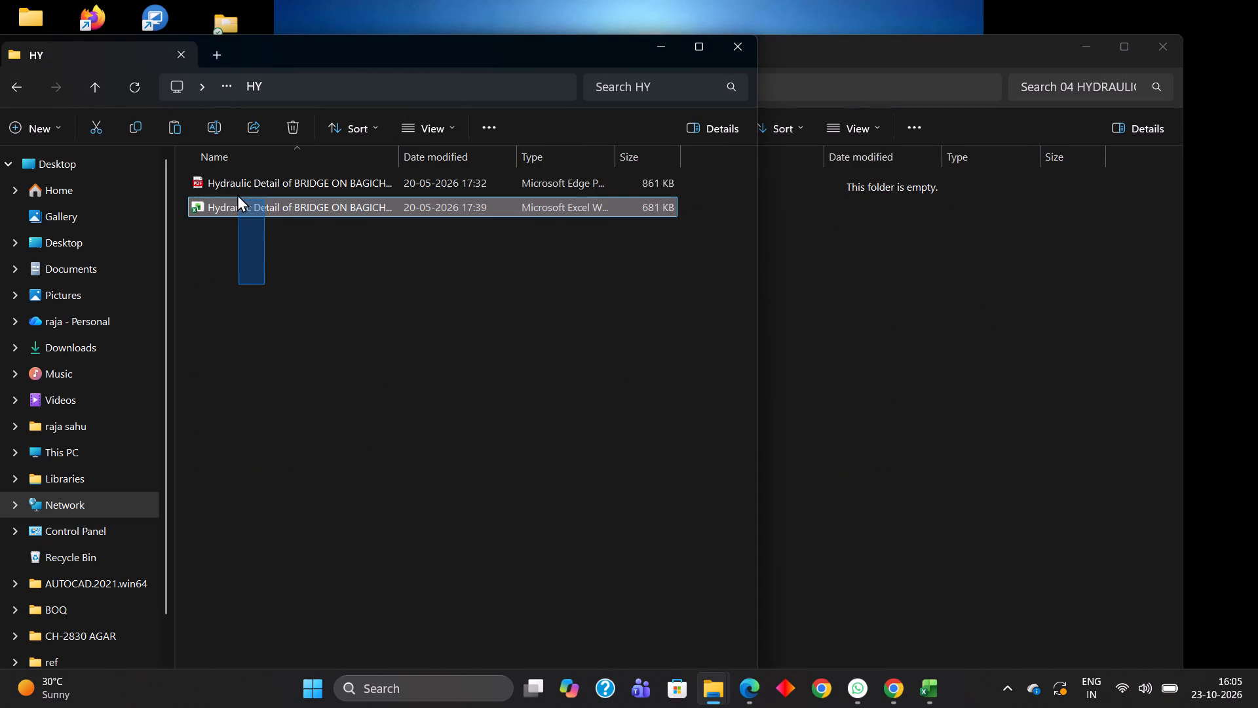
{"action": "left_click_drag", "start_coordinate": [237, 194], "coordinate": [233, 172]}
{"action": "key", "text": "ctrl+c"}
{"action": "left_click", "coordinate": [877, 354]}
{"action": "key", "text": "ctrl+v"}
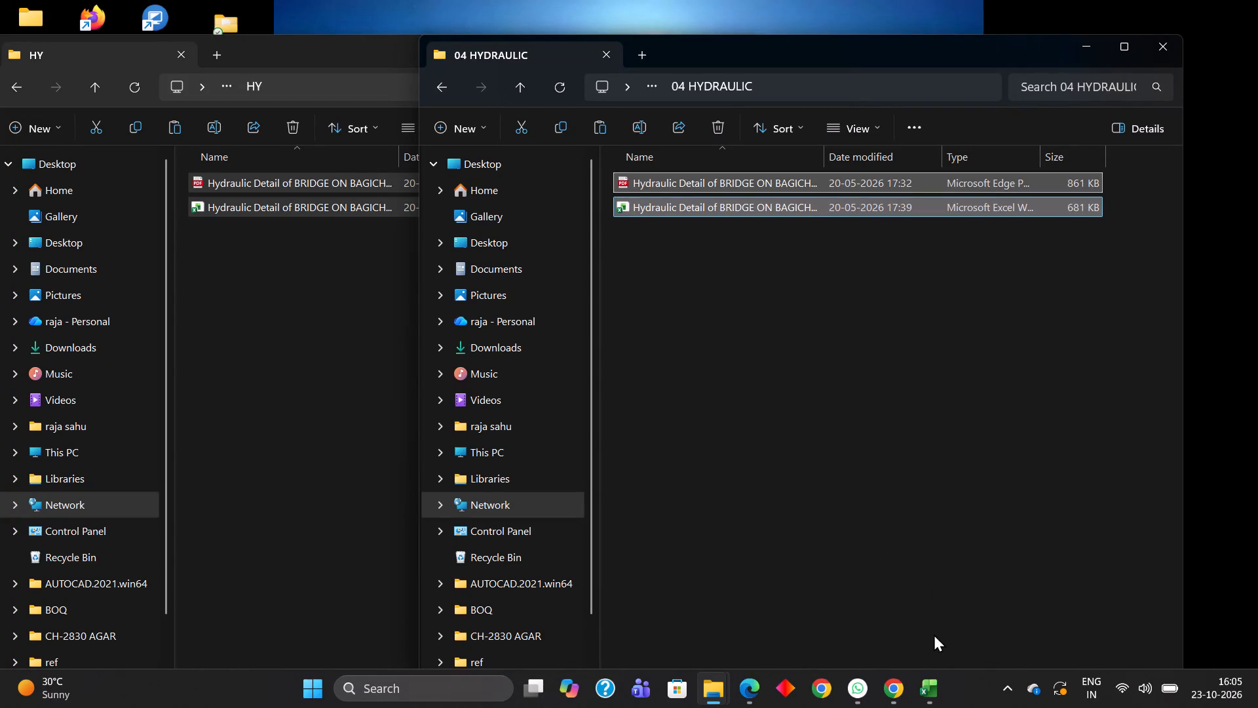
{"action": "left_click", "coordinate": [757, 378]}
Copy the R1 AFTER STA BORE FL CHANGE folder from the source DWG folder into the destination 05 DRAWING folder.
{"action": "left_click", "coordinate": [518, 82]}
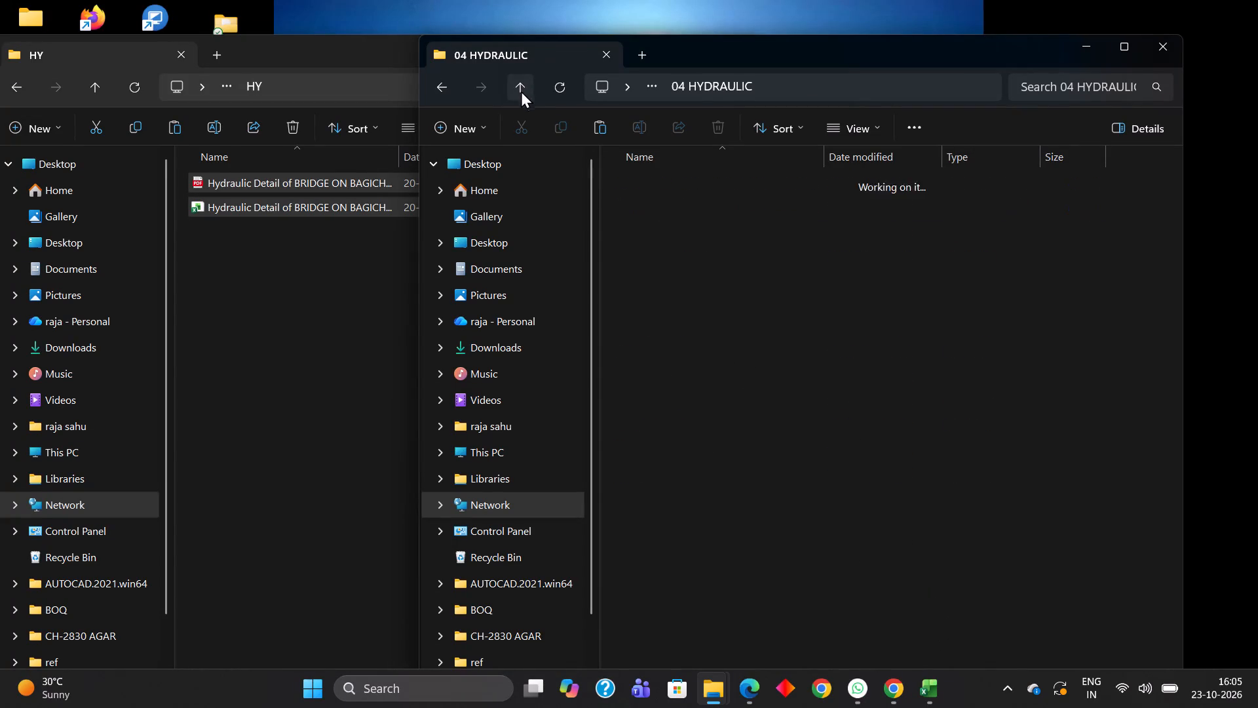
{"action": "double_click", "coordinate": [675, 310]}
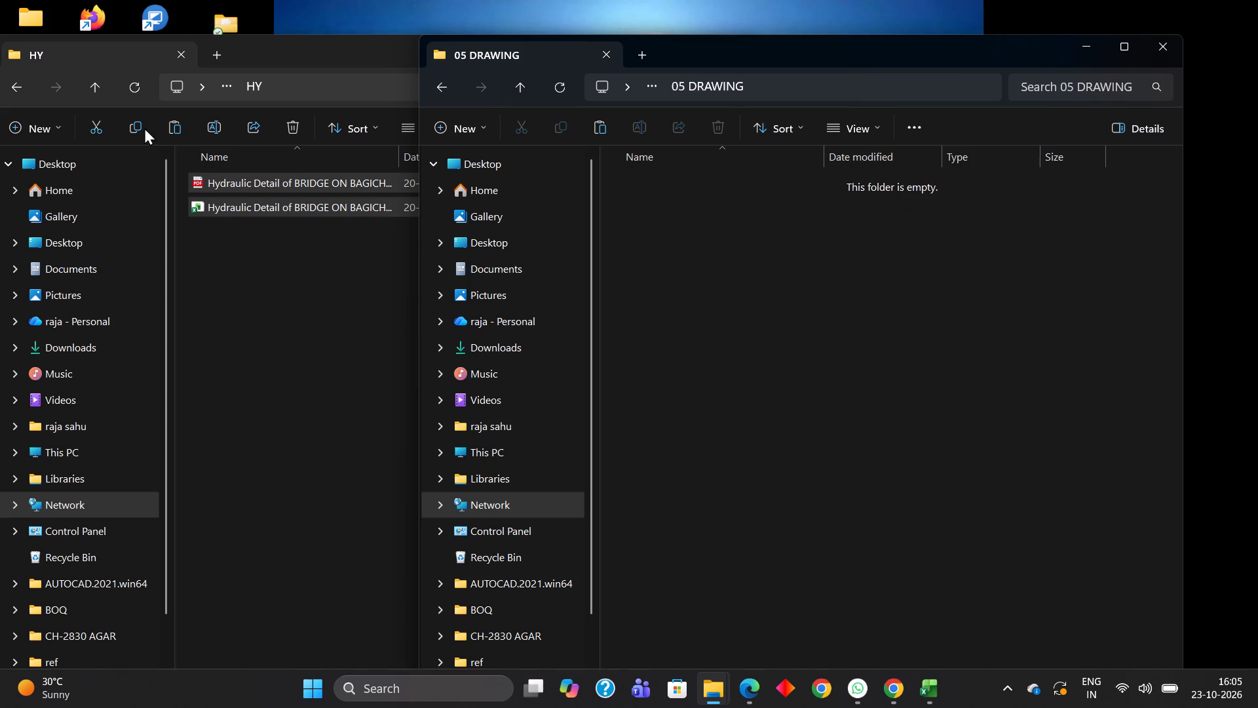
{"action": "left_click", "coordinate": [84, 85]}
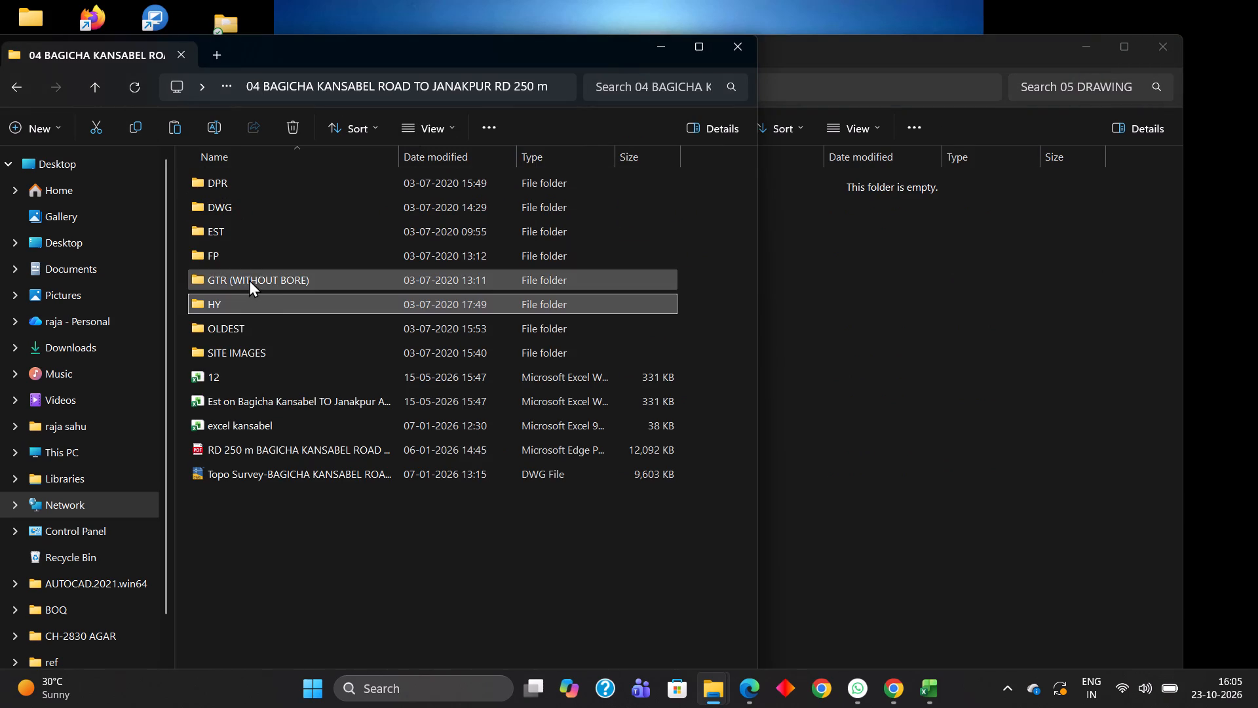
{"action": "double_click", "coordinate": [233, 211]}
{"action": "left_click", "coordinate": [277, 269]}
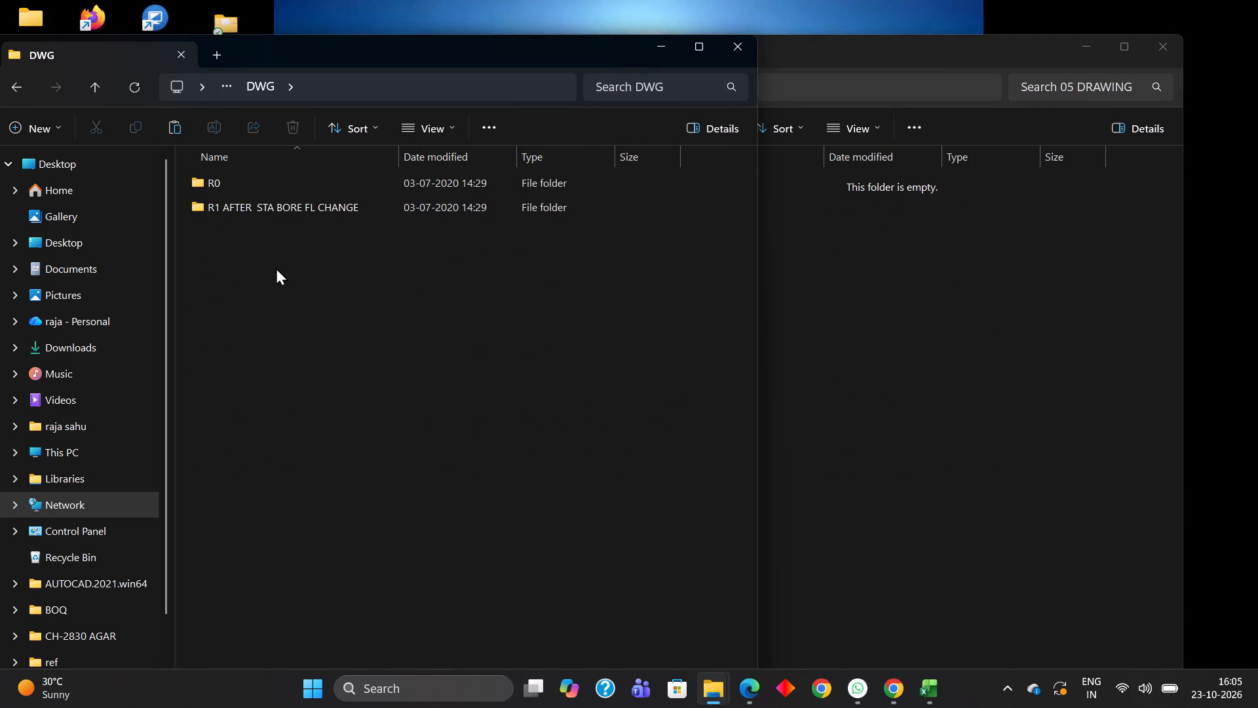
{"action": "left_click", "coordinate": [273, 205]}
{"action": "key", "text": "ctrl+c"}
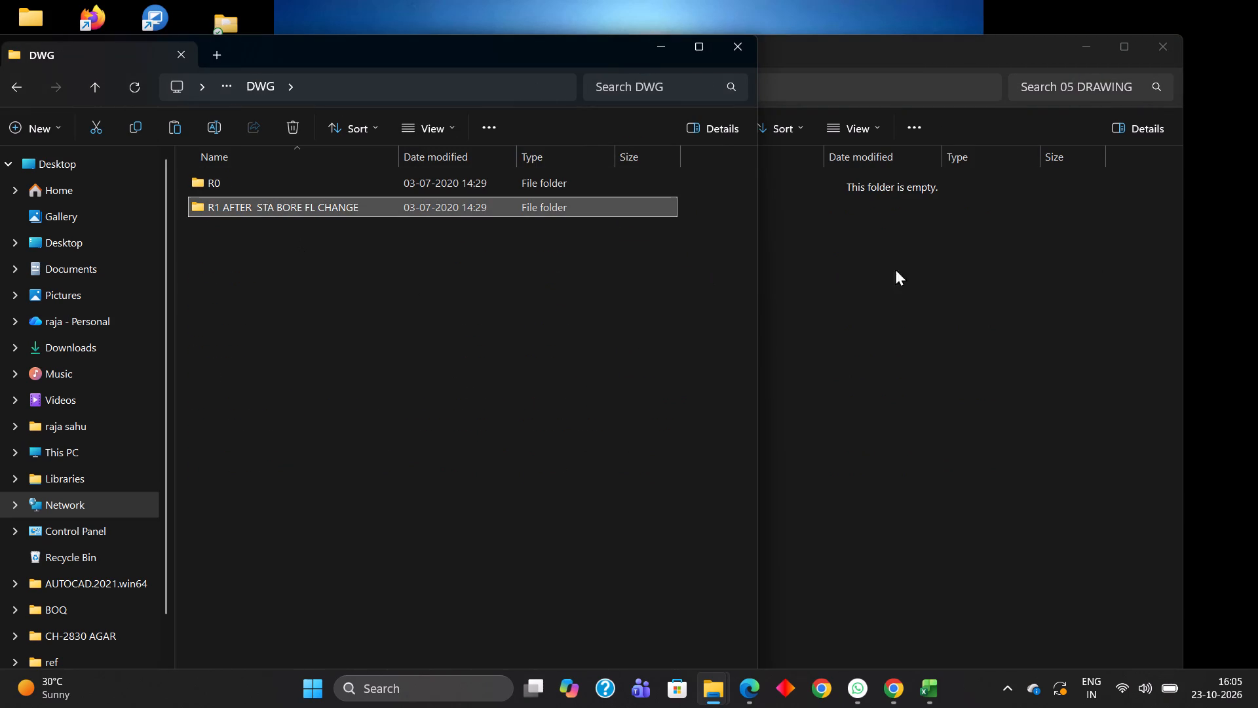
{"action": "left_click", "coordinate": [938, 268]}
{"action": "key", "text": "ctrl+v"}
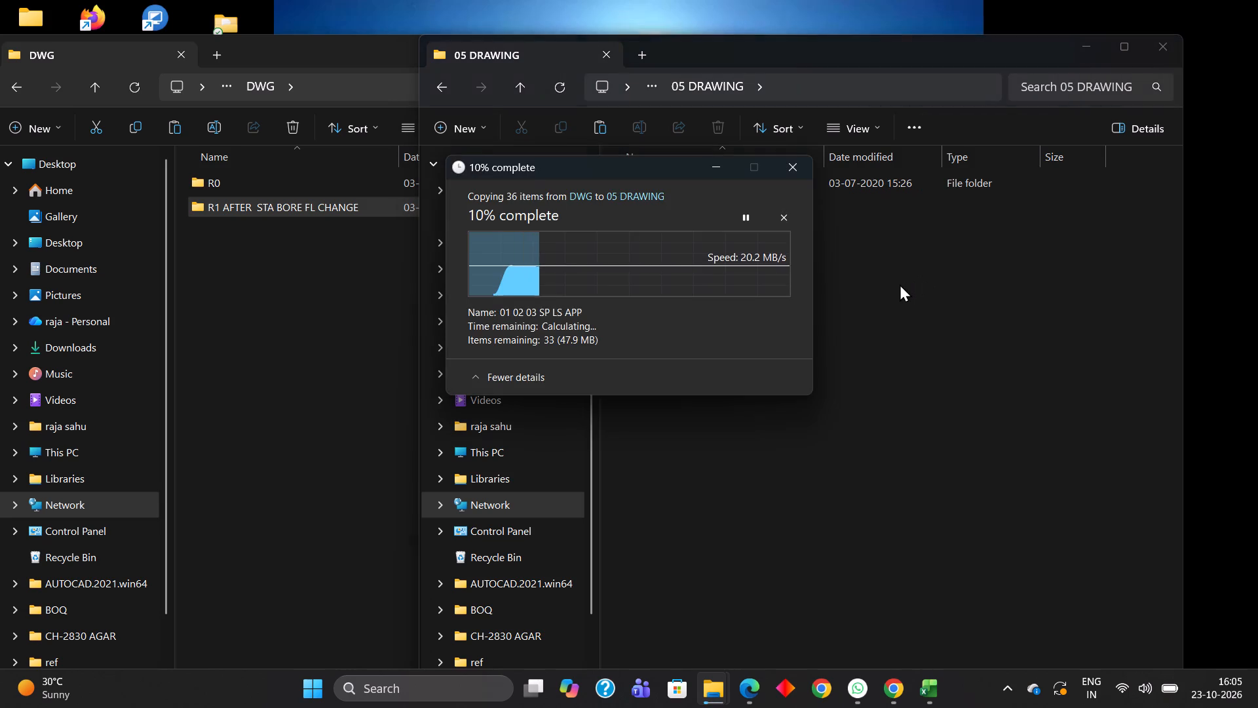
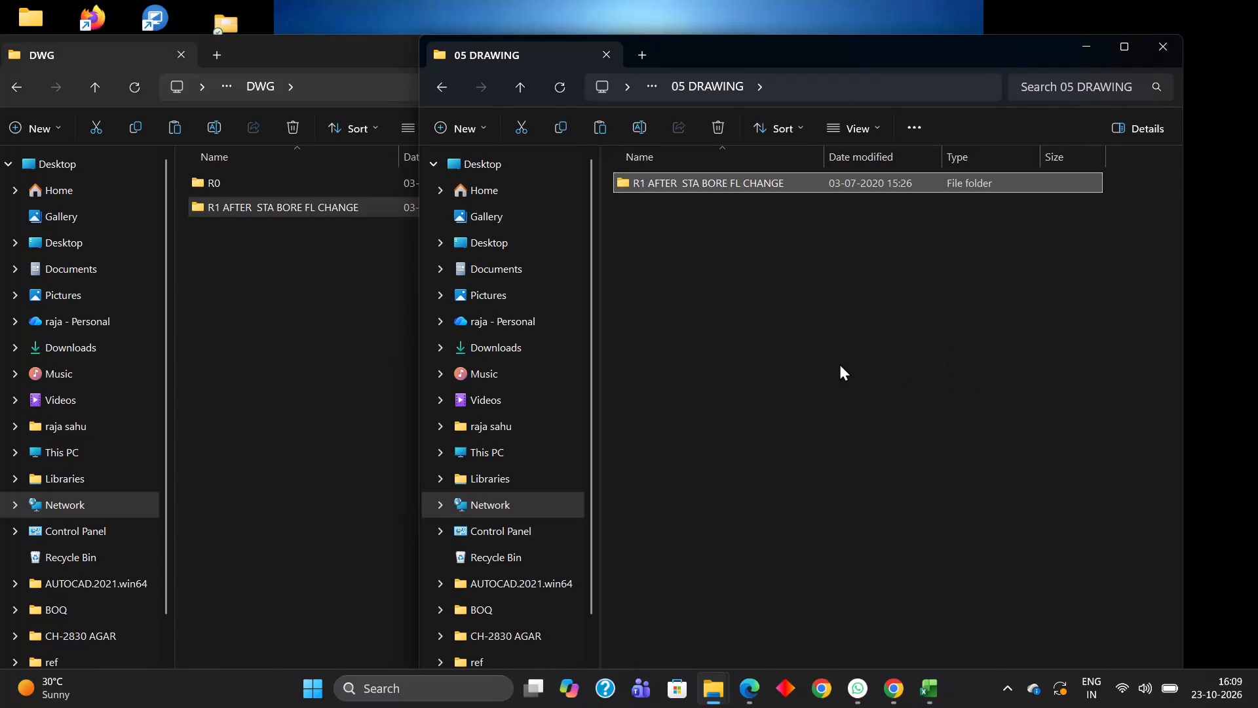
Check the contents of the copied R1 AFTER STA BORE FL CHANGE folder and the Bagicha-Kansabel to Janakpur row in the bridge summary sheet.
{"action": "left_click_drag", "start_coordinate": [837, 347], "coordinate": [823, 338]}
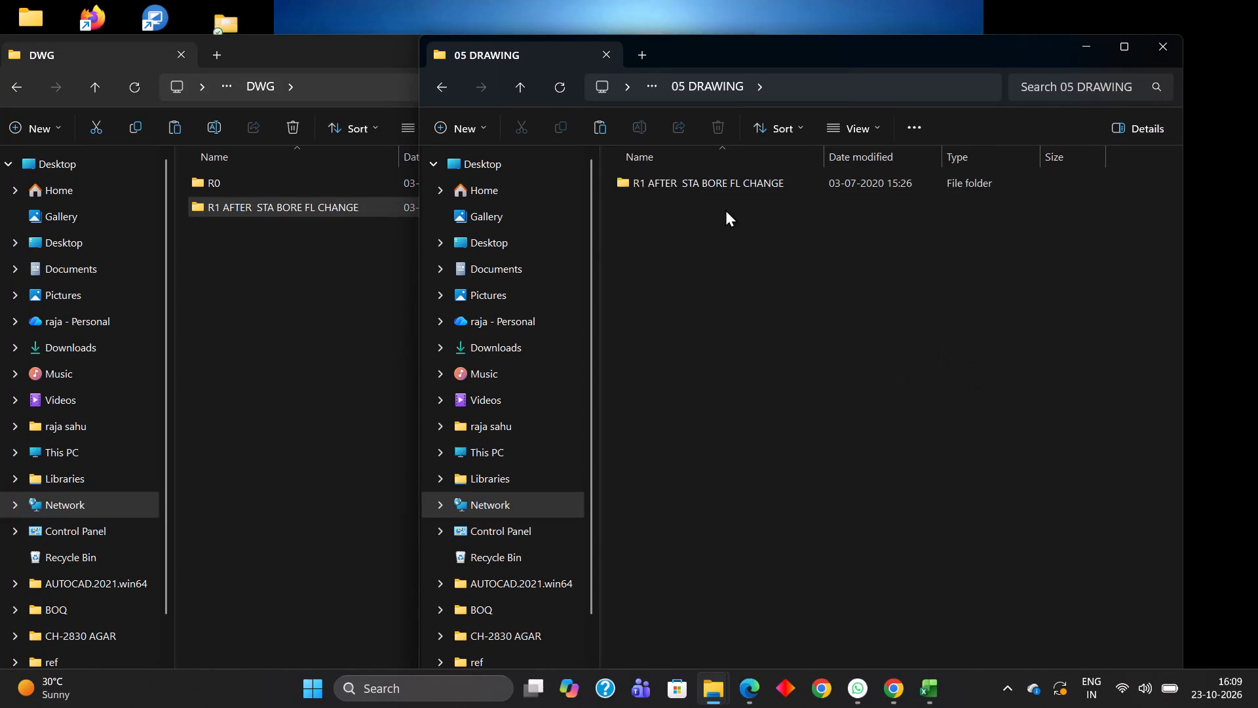
{"action": "double_click", "coordinate": [715, 184]}
{"action": "left_click", "coordinate": [713, 296]}
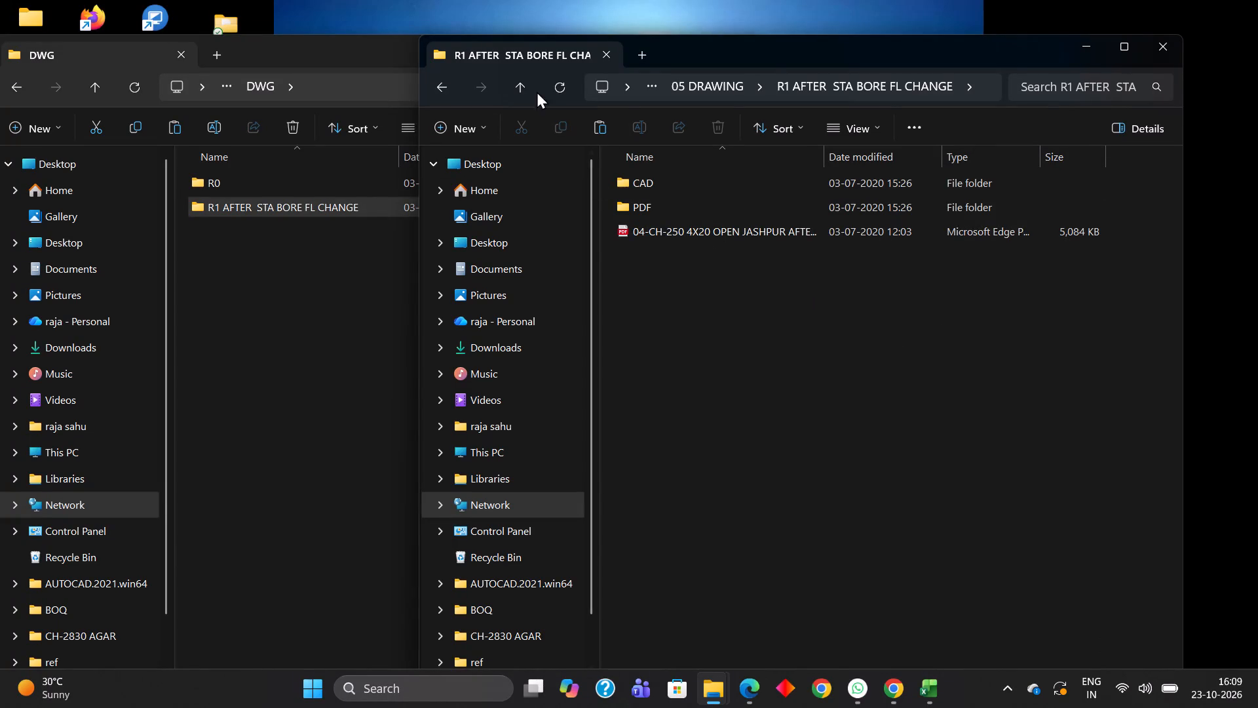
{"action": "left_click", "coordinate": [524, 83]}
{"action": "left_click", "coordinate": [905, 696]}
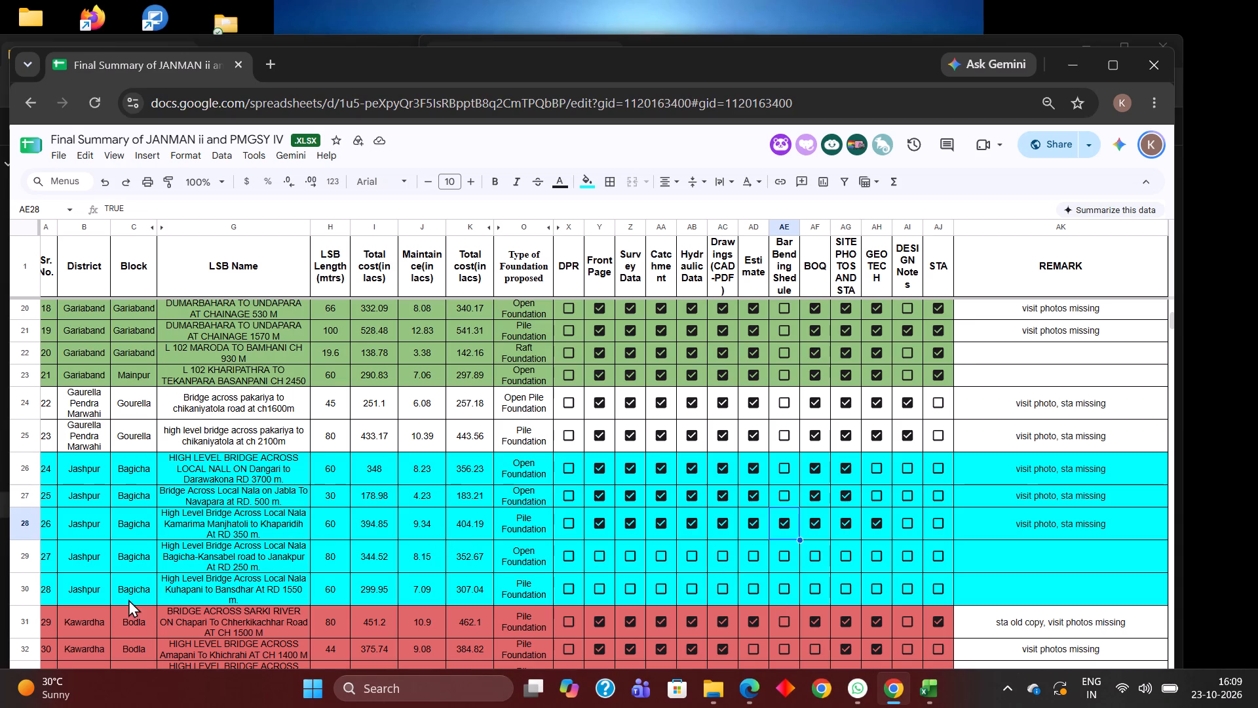
{"action": "left_click", "coordinate": [27, 557]}
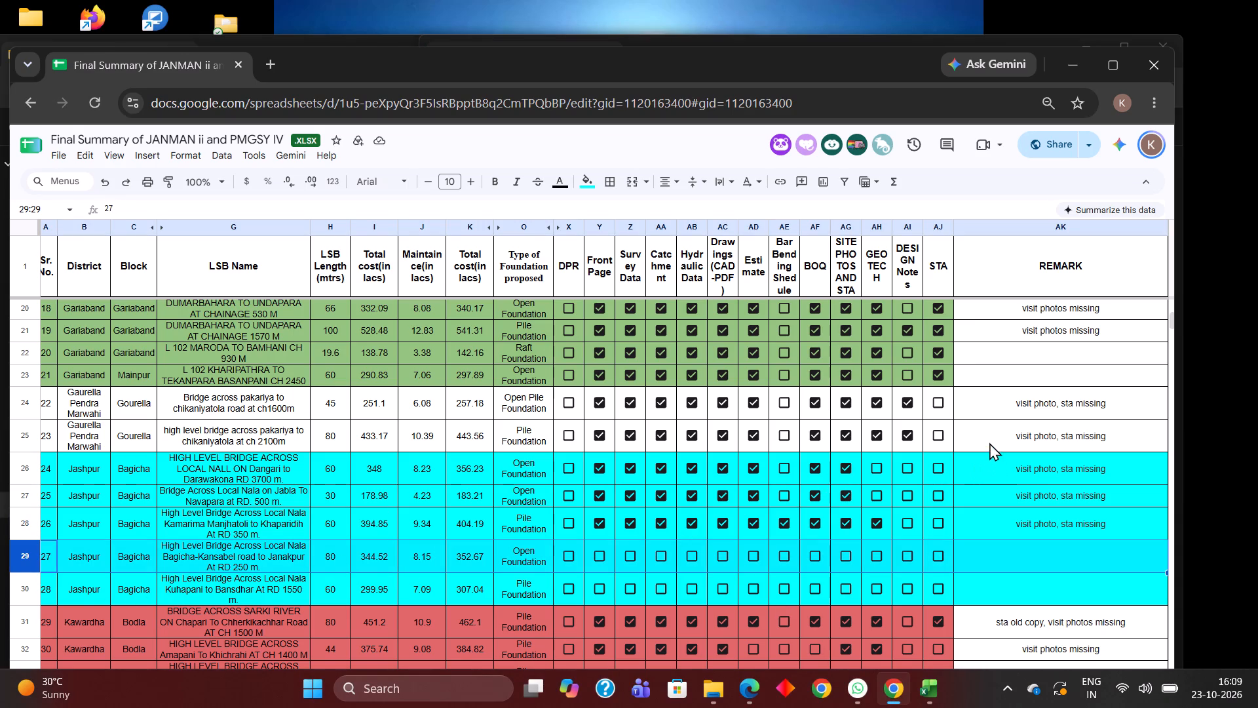
{"action": "left_click", "coordinate": [1071, 71]}
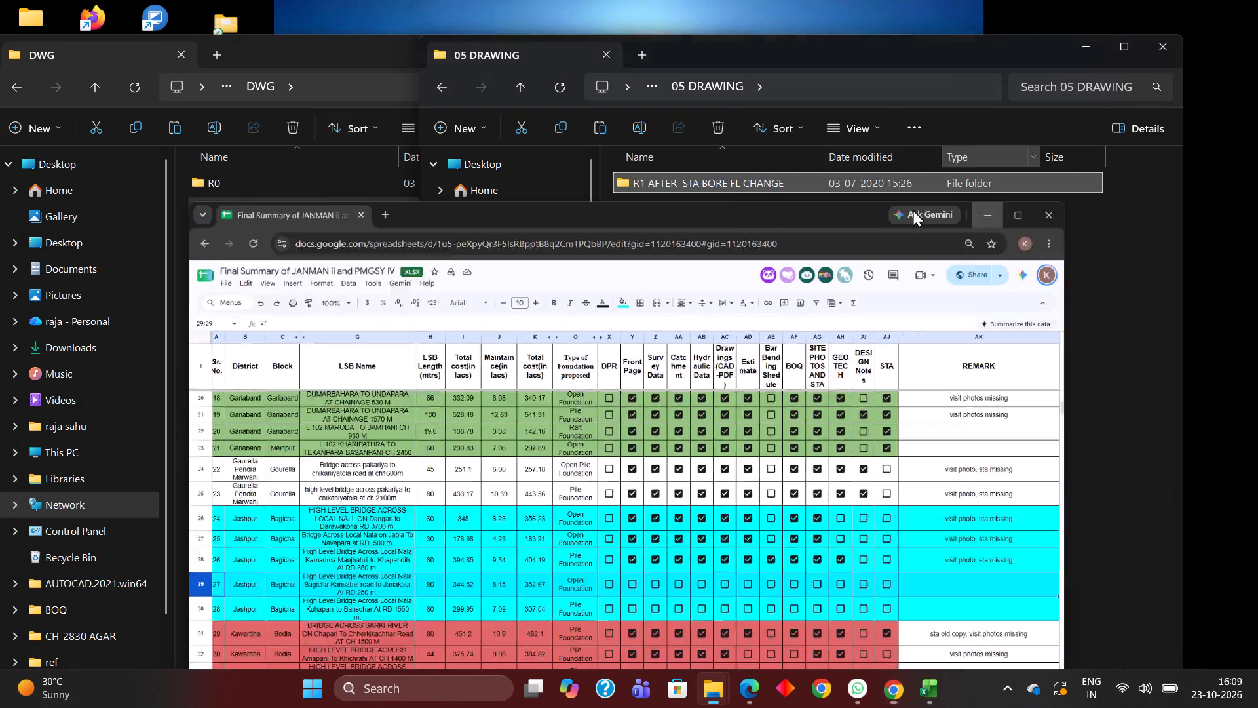
Review the 04-CH-250 4X20 OPEN JASHPUR drawing PDF in the copied R1 AFTER STA BORE FL CHANGE folder, then close it.
{"action": "left_click_drag", "start_coordinate": [786, 366], "coordinate": [782, 357]}
{"action": "double_click", "coordinate": [729, 186]}
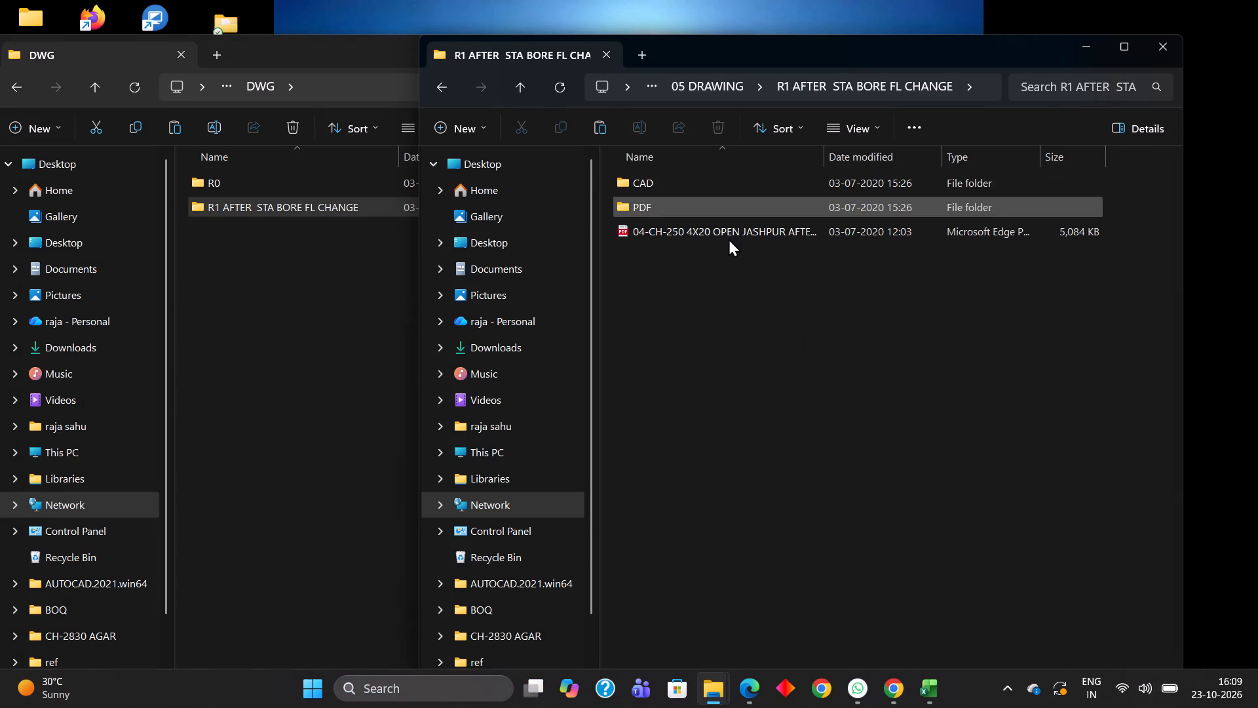
{"action": "left_click", "coordinate": [729, 239]}
{"action": "double_click", "coordinate": [742, 234]}
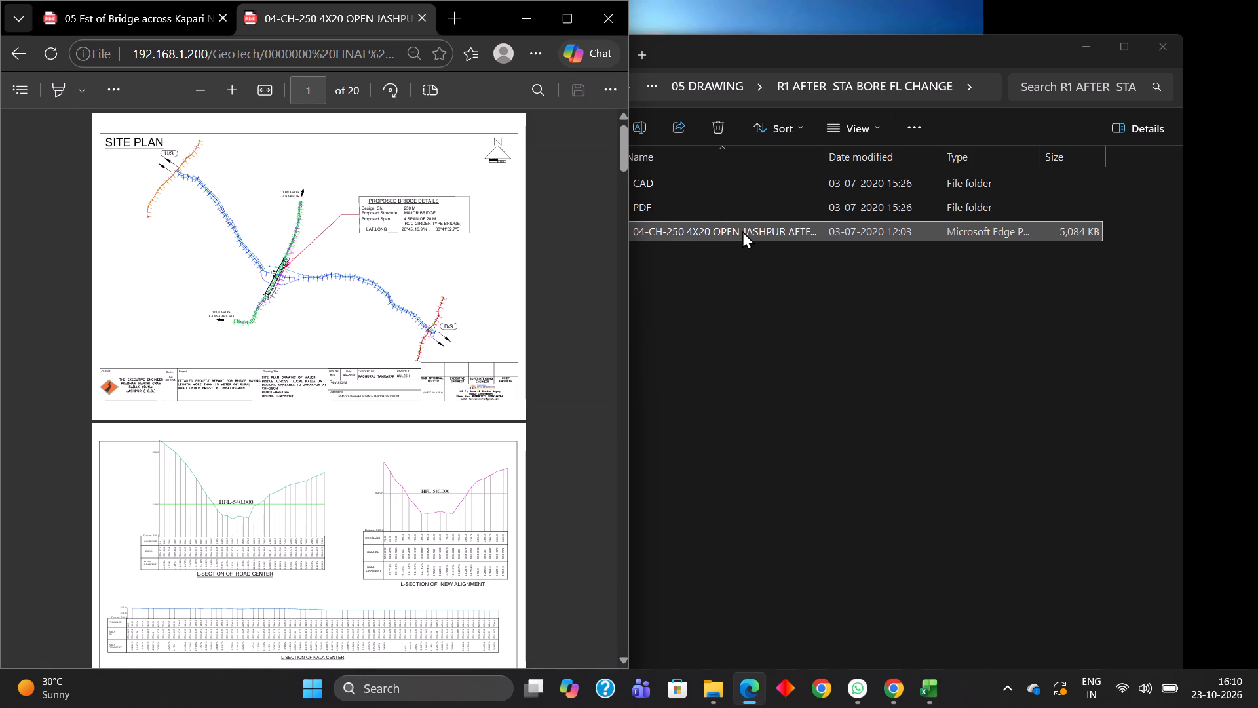
{"action": "scroll", "coordinate": [434, 418], "scroll_direction": "down", "scroll_amount": 10}
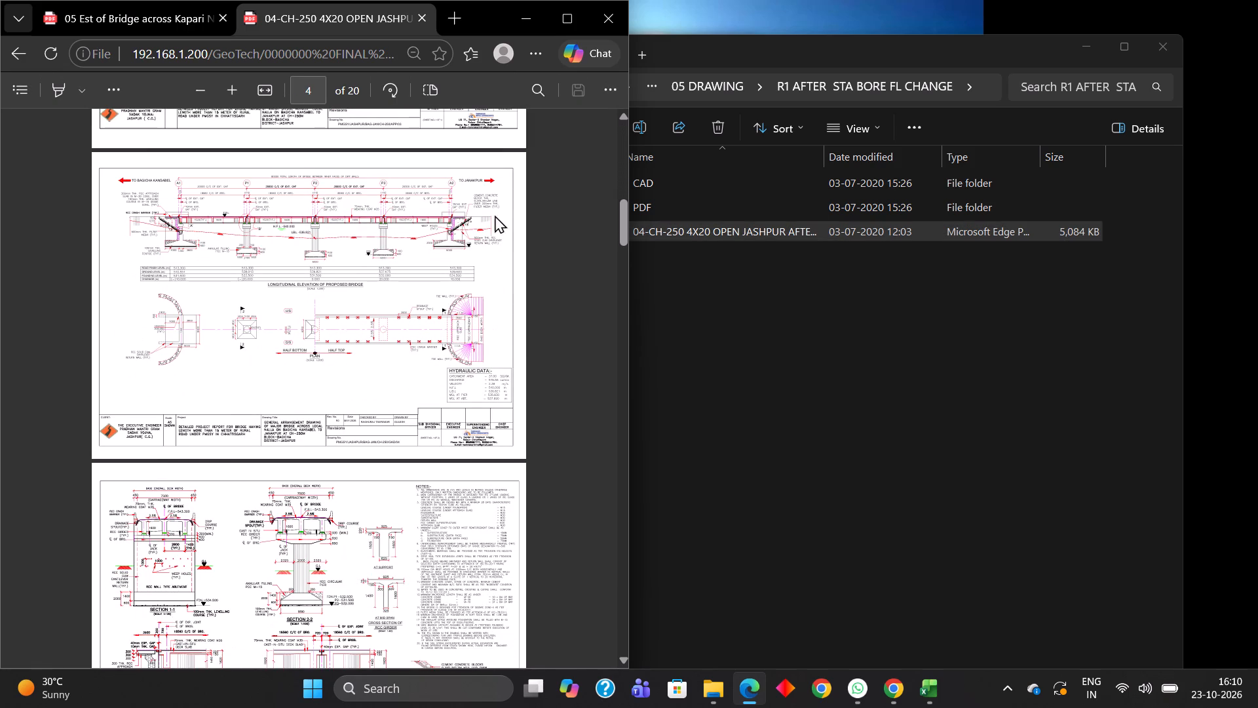
{"action": "left_click", "coordinate": [604, 17]}
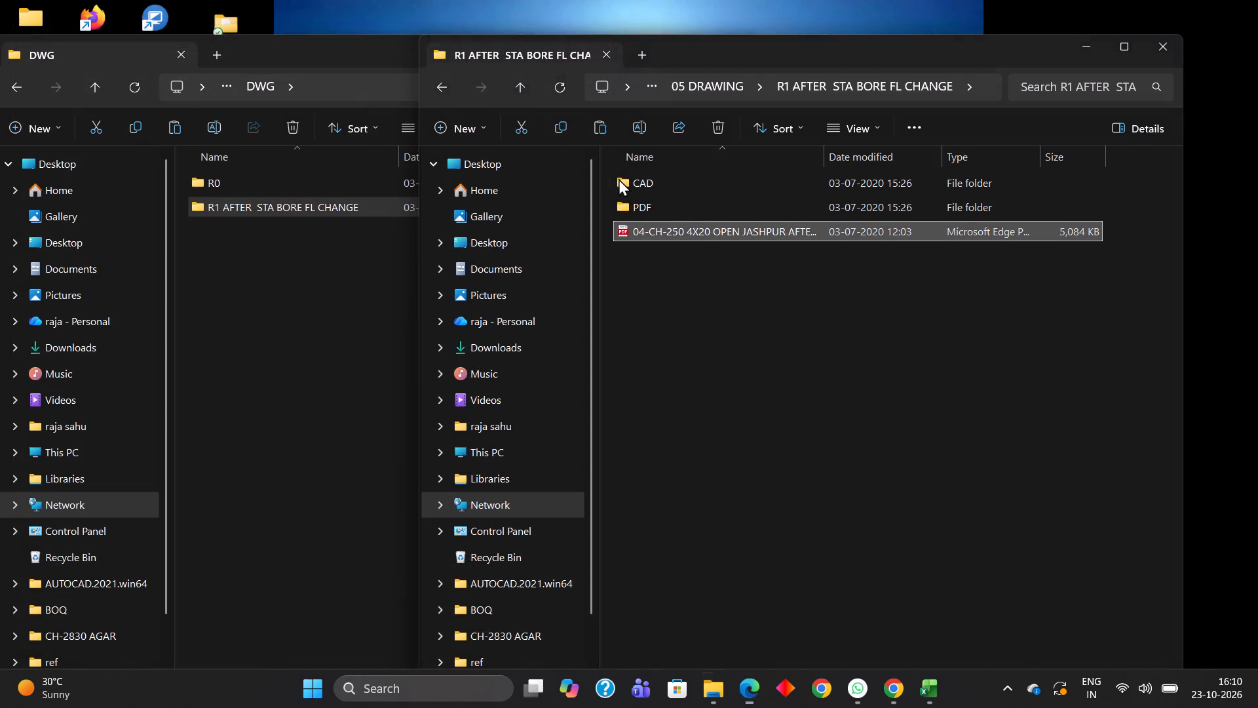
{"action": "left_click", "coordinate": [717, 315]}
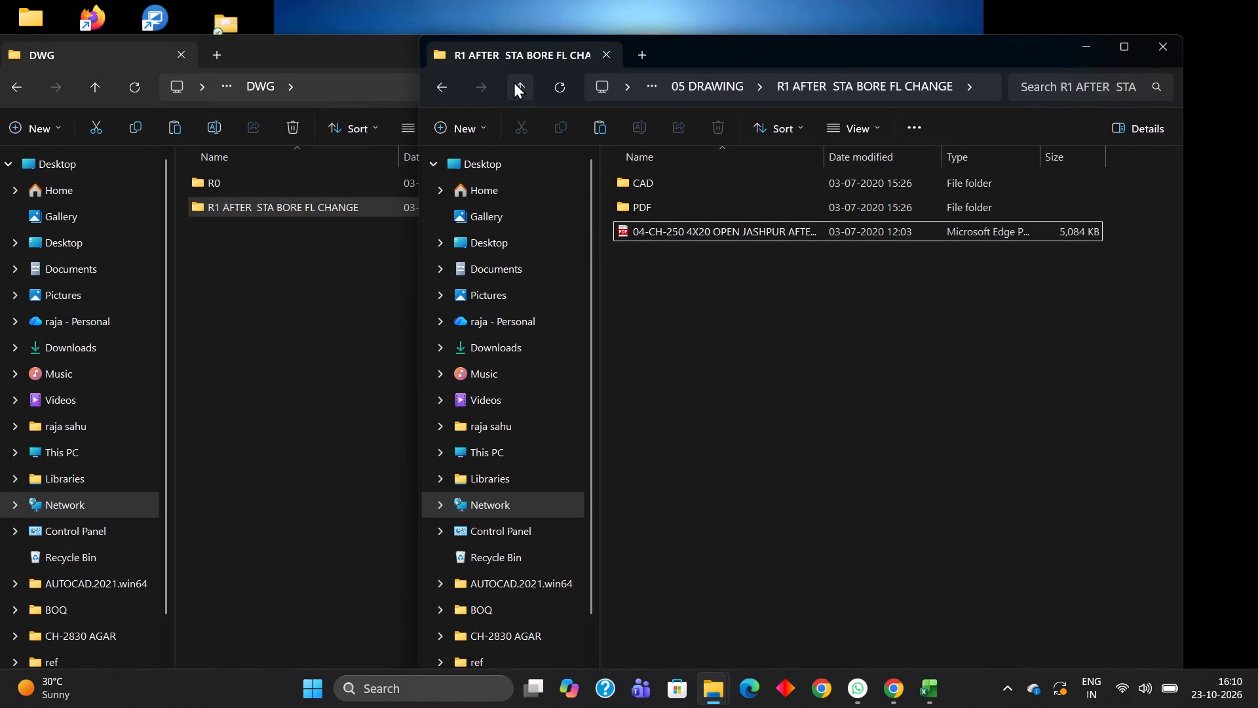
Copy the COST OPTIMIZED folder from the source EST folder into the destination 06 ESTIMATE folder.
{"action": "left_click", "coordinate": [518, 84]}
{"action": "left_click", "coordinate": [518, 84]}
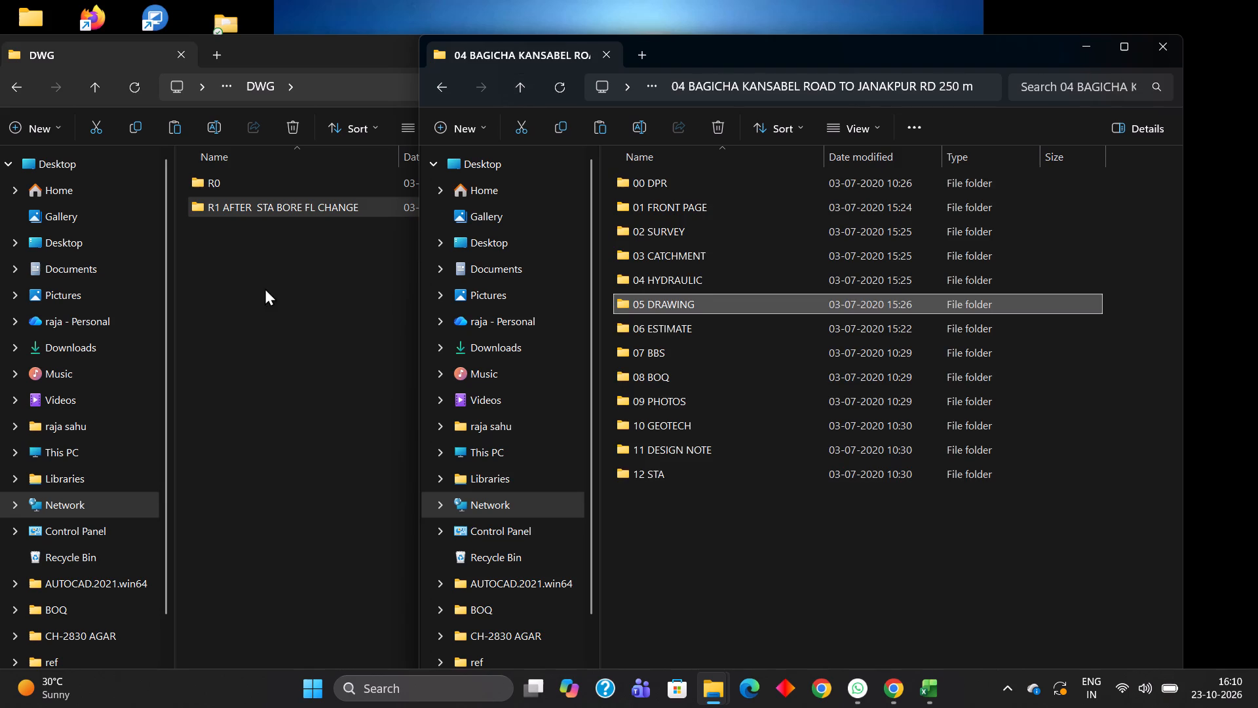
{"action": "left_click_drag", "start_coordinate": [262, 287], "coordinate": [245, 282]}
{"action": "left_click", "coordinate": [89, 79]}
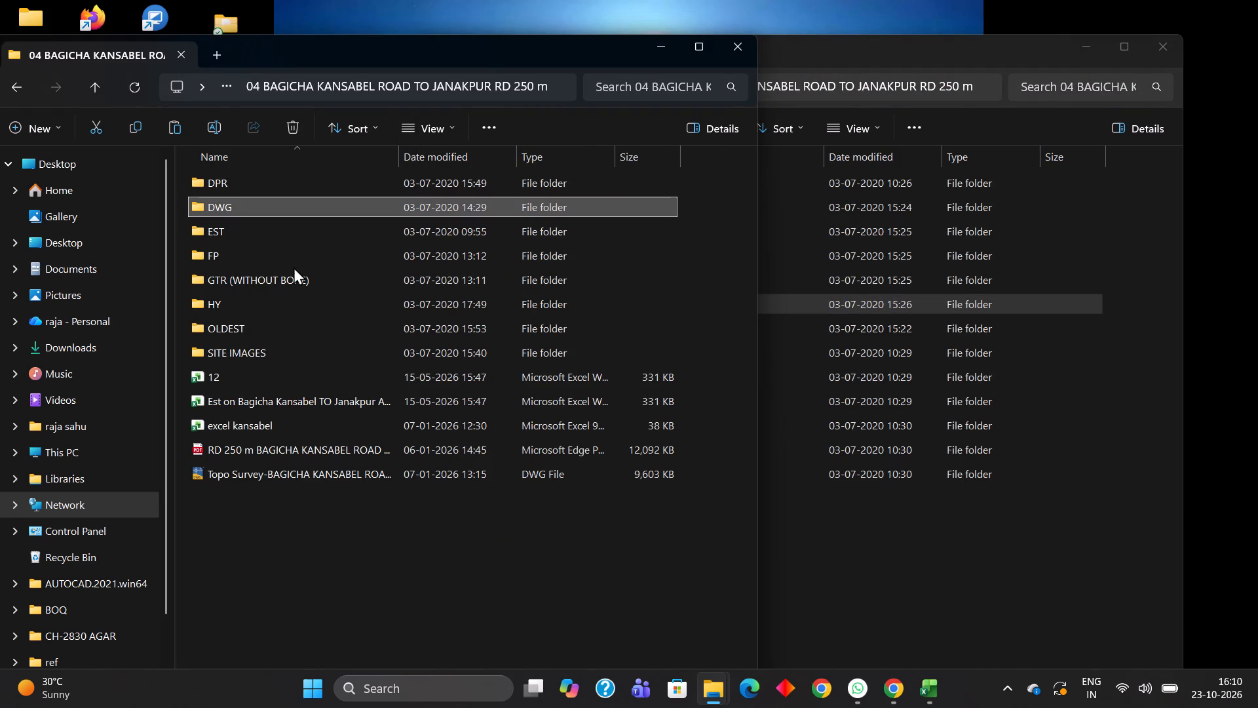
{"action": "double_click", "coordinate": [276, 238]}
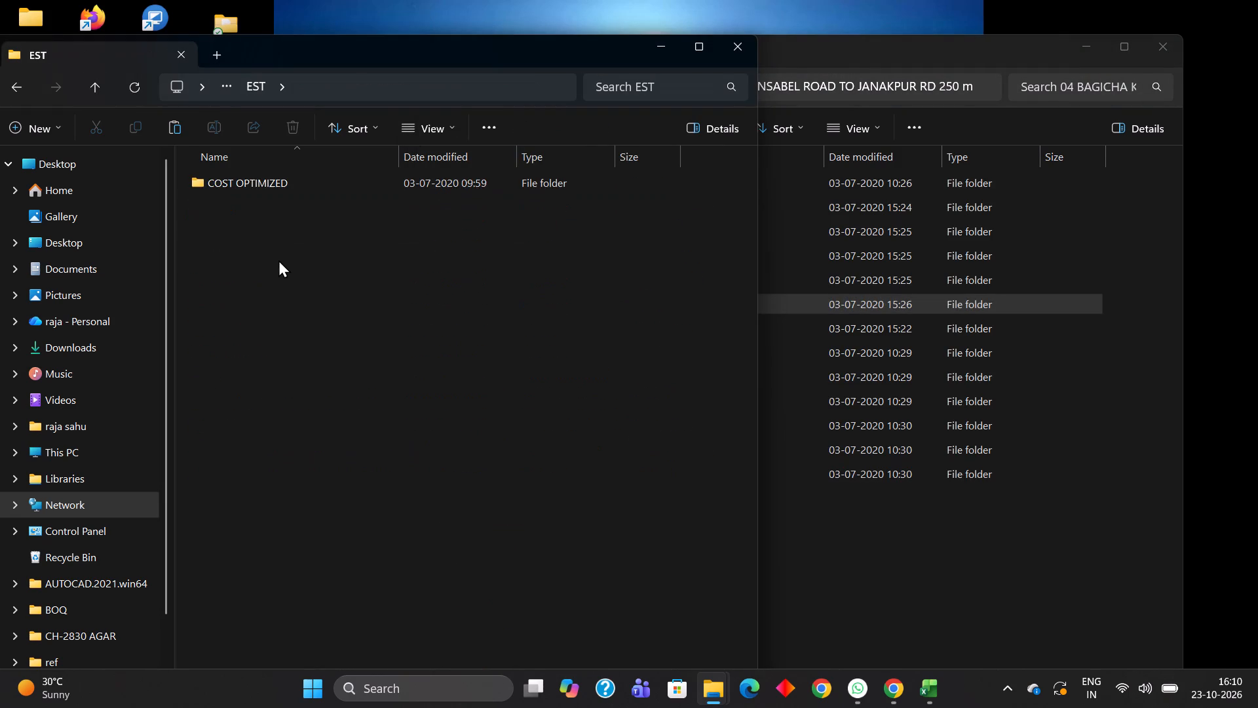
{"action": "double_click", "coordinate": [261, 179]}
{"action": "left_click", "coordinate": [92, 86]}
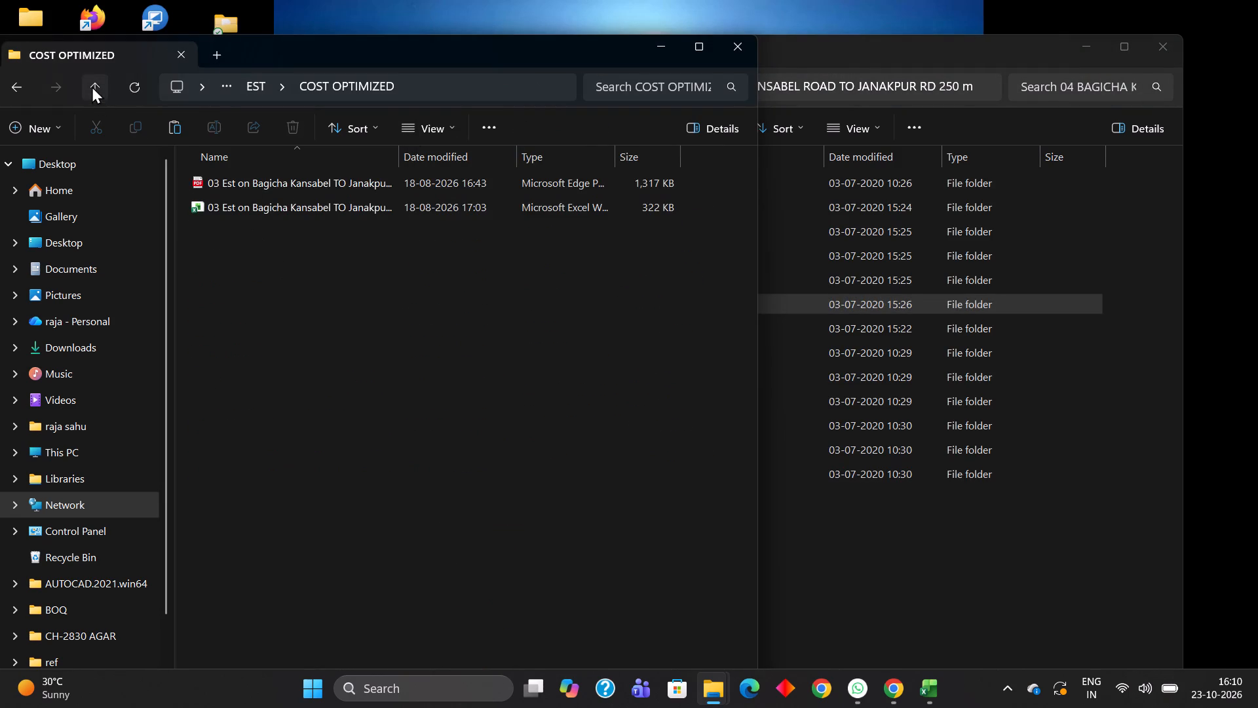
{"action": "key", "text": "ctrl+c"}
{"action": "left_click", "coordinate": [847, 530]}
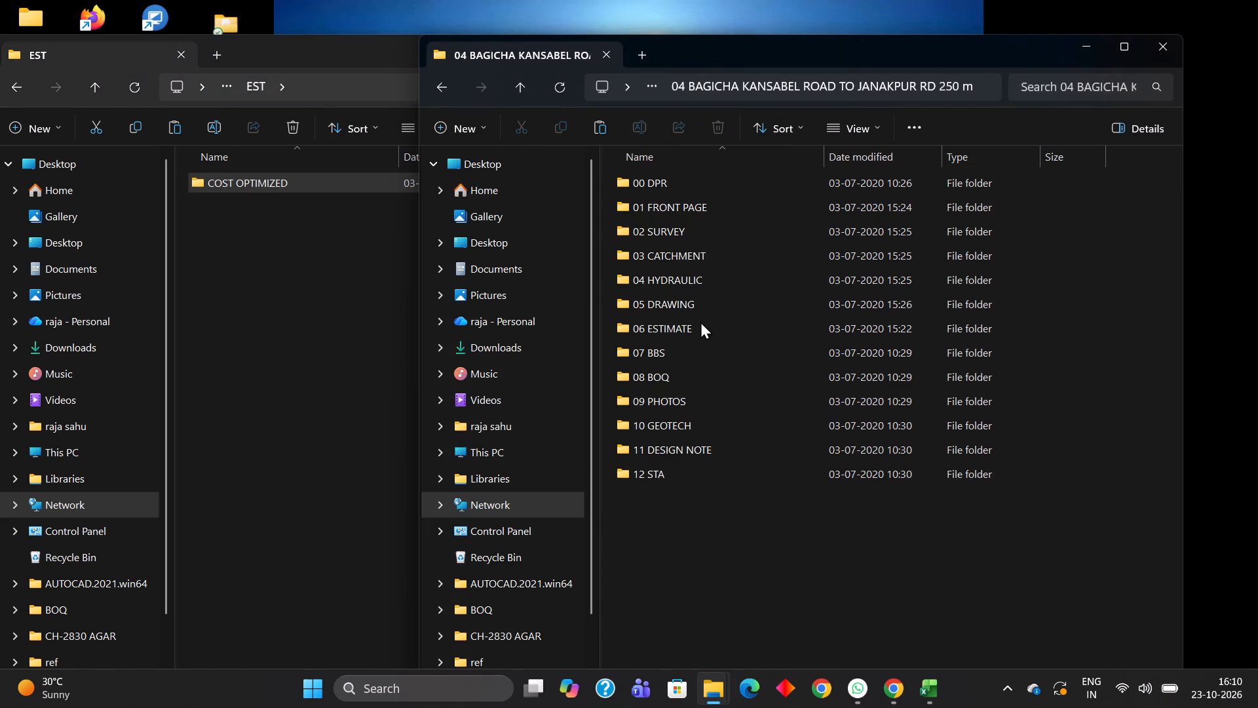
{"action": "double_click", "coordinate": [700, 321]}
{"action": "left_click", "coordinate": [714, 296]}
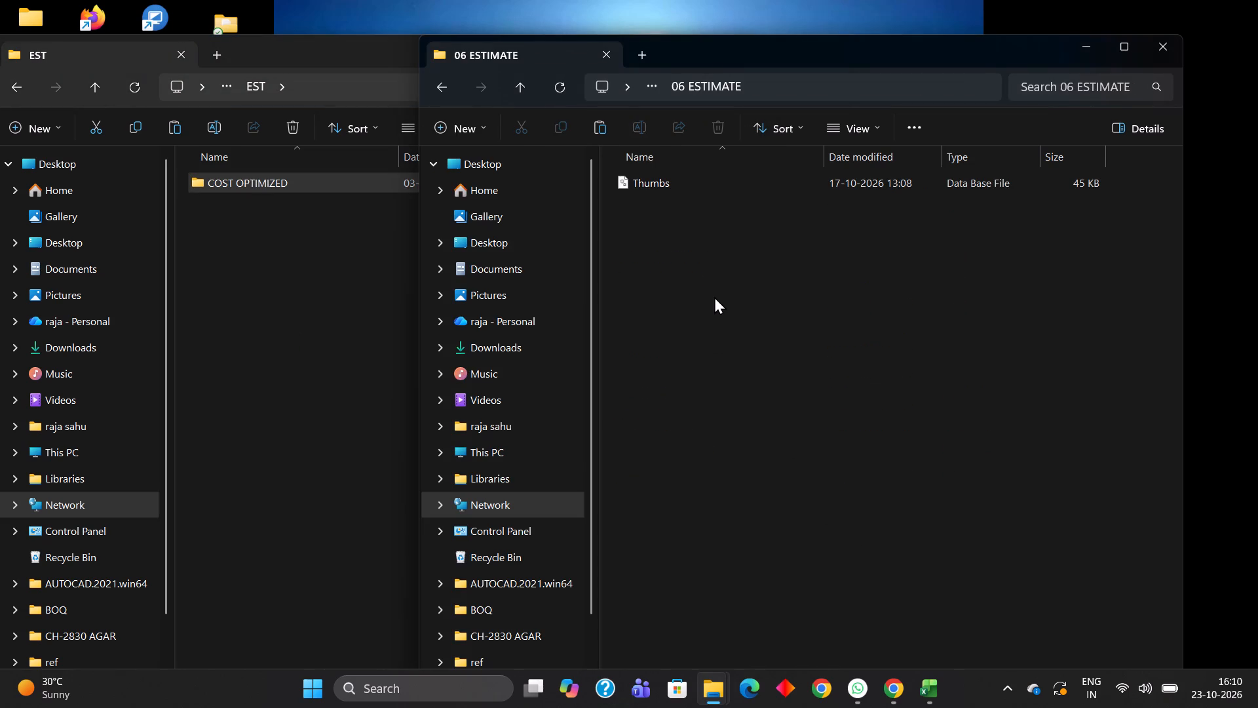
{"action": "key", "text": "ctrl+v"}
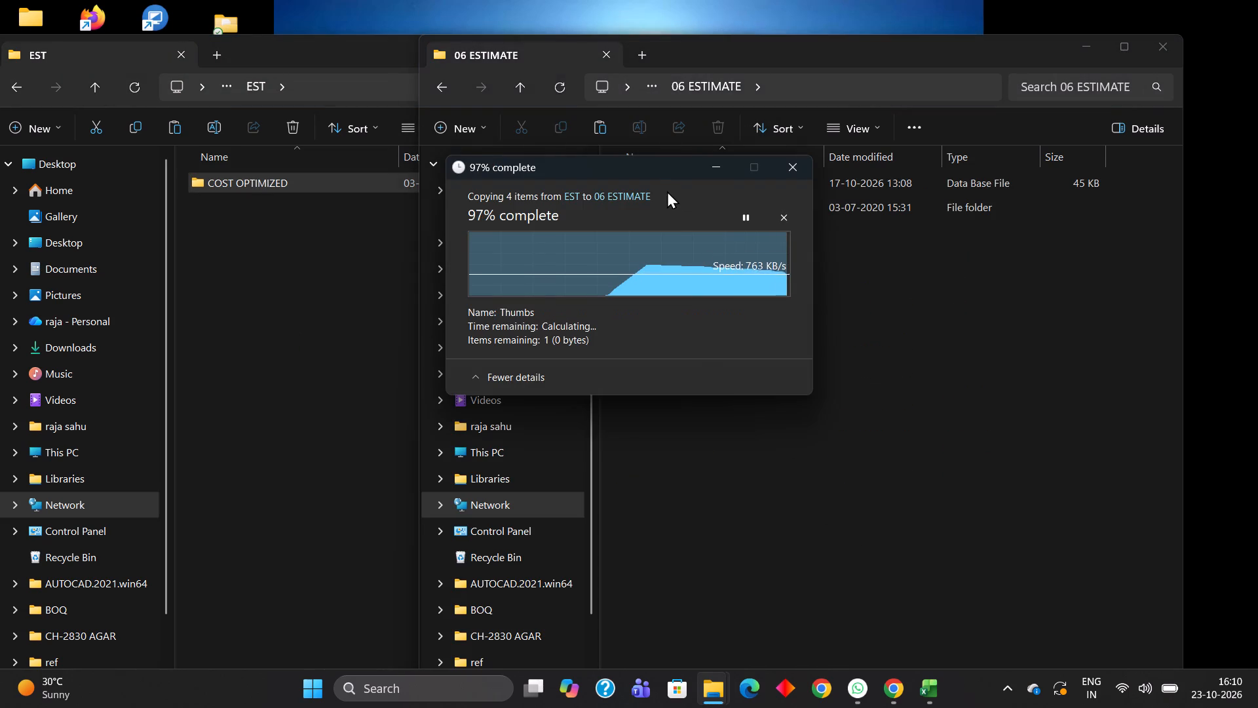
Delete the Thumbs database file from the destination 06 ESTIMATE folder.
{"action": "left_click", "coordinate": [664, 184]}
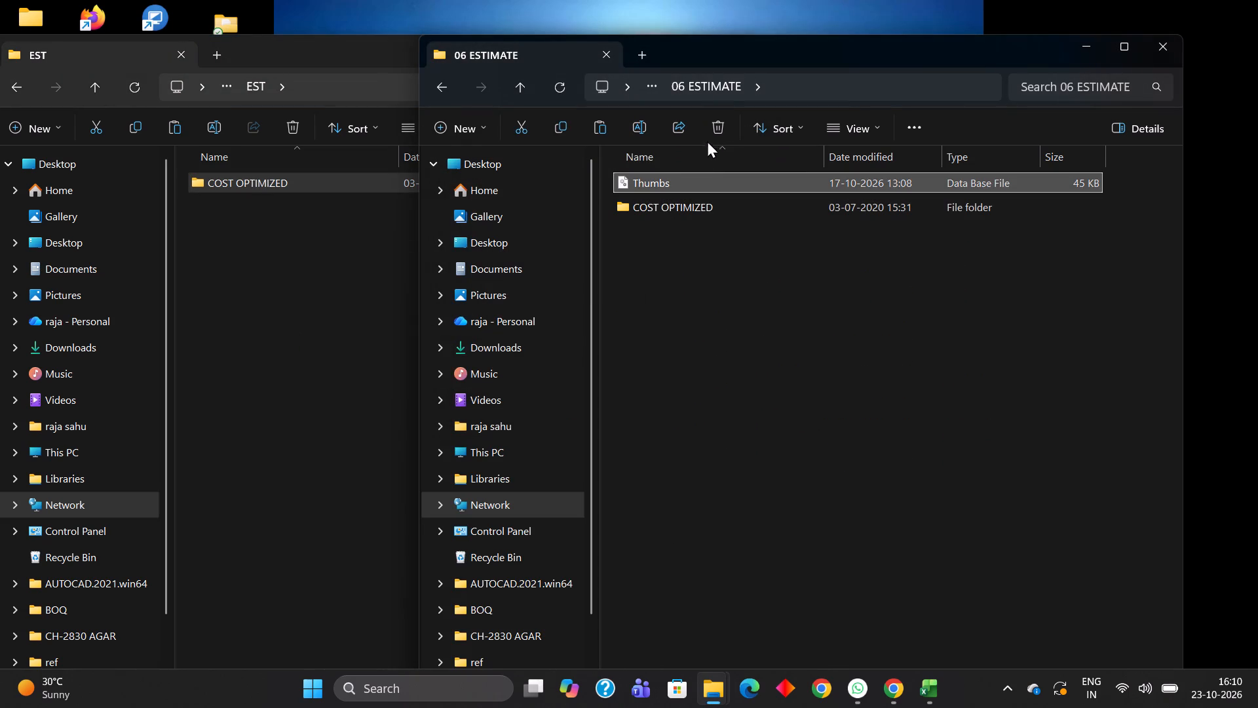
{"action": "left_click", "coordinate": [717, 129]}
{"action": "left_click", "coordinate": [700, 397]}
{"action": "left_click", "coordinate": [703, 278]}
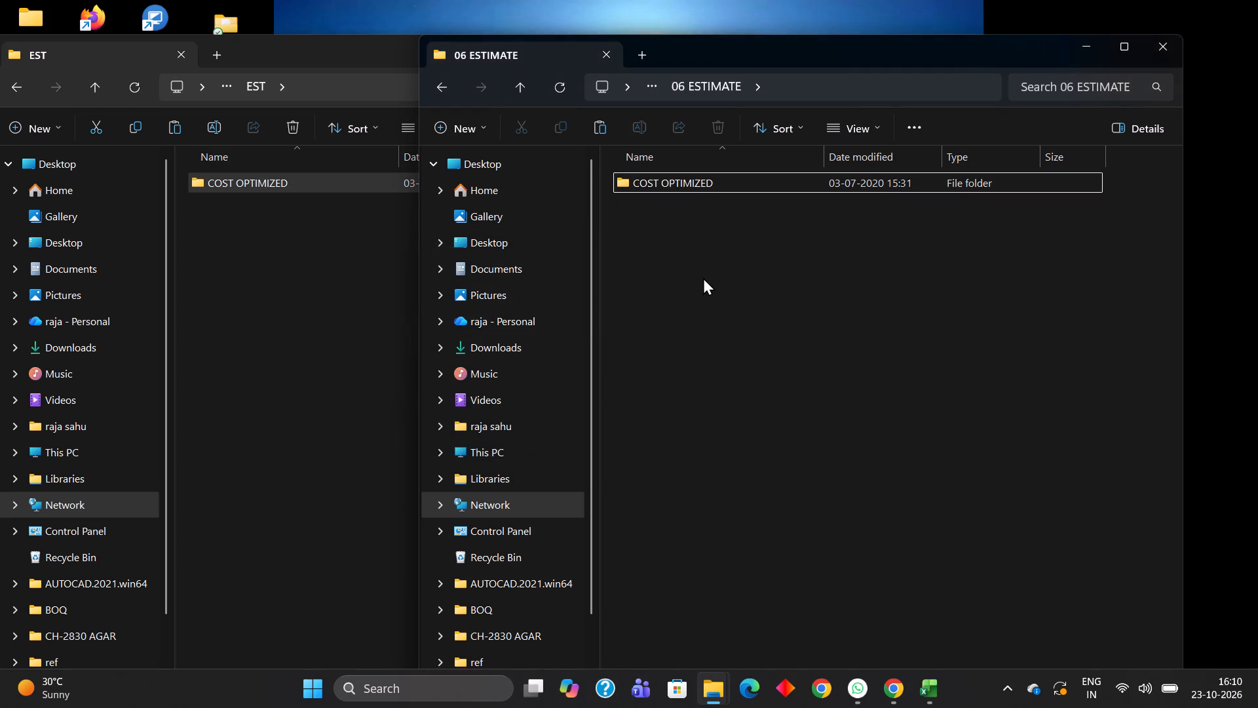
Open the 03 Est on Bagicha Kansabel TO Janakpur PDF from COST OPTIMIZED and place the bridge summary sheet beside it.
{"action": "double_click", "coordinate": [695, 181]}
{"action": "double_click", "coordinate": [701, 185]}
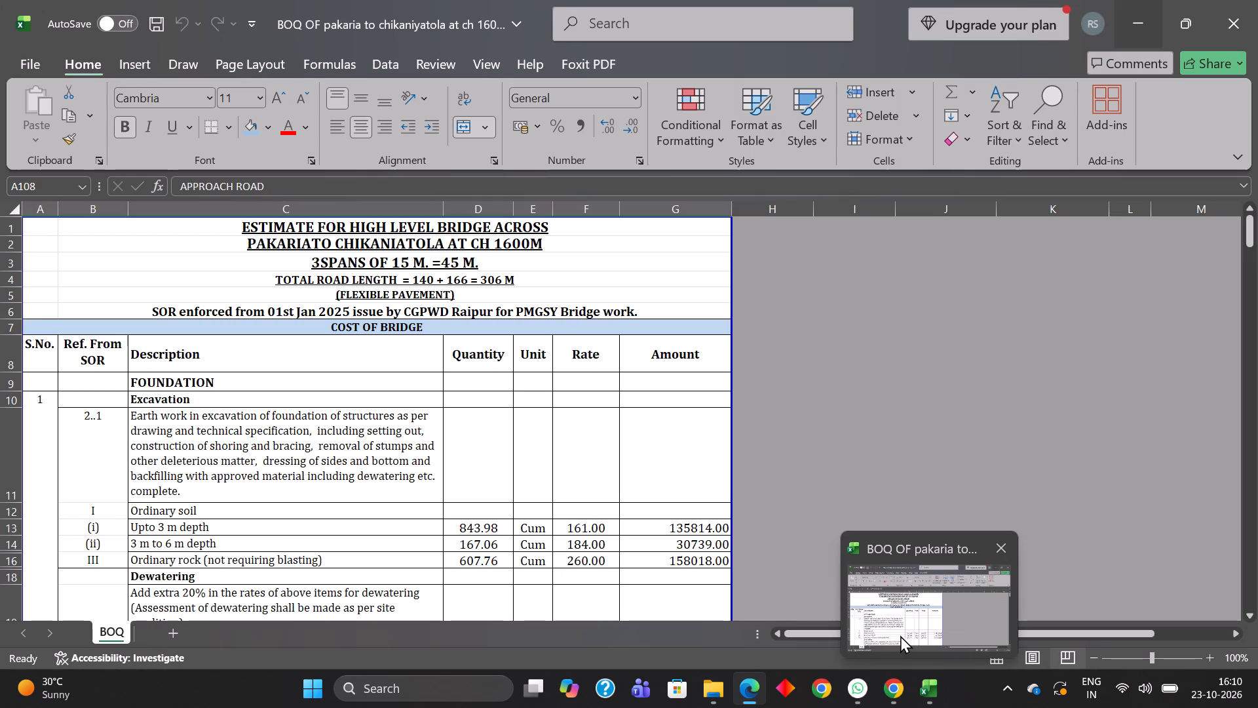
{"action": "left_click", "coordinate": [894, 692]}
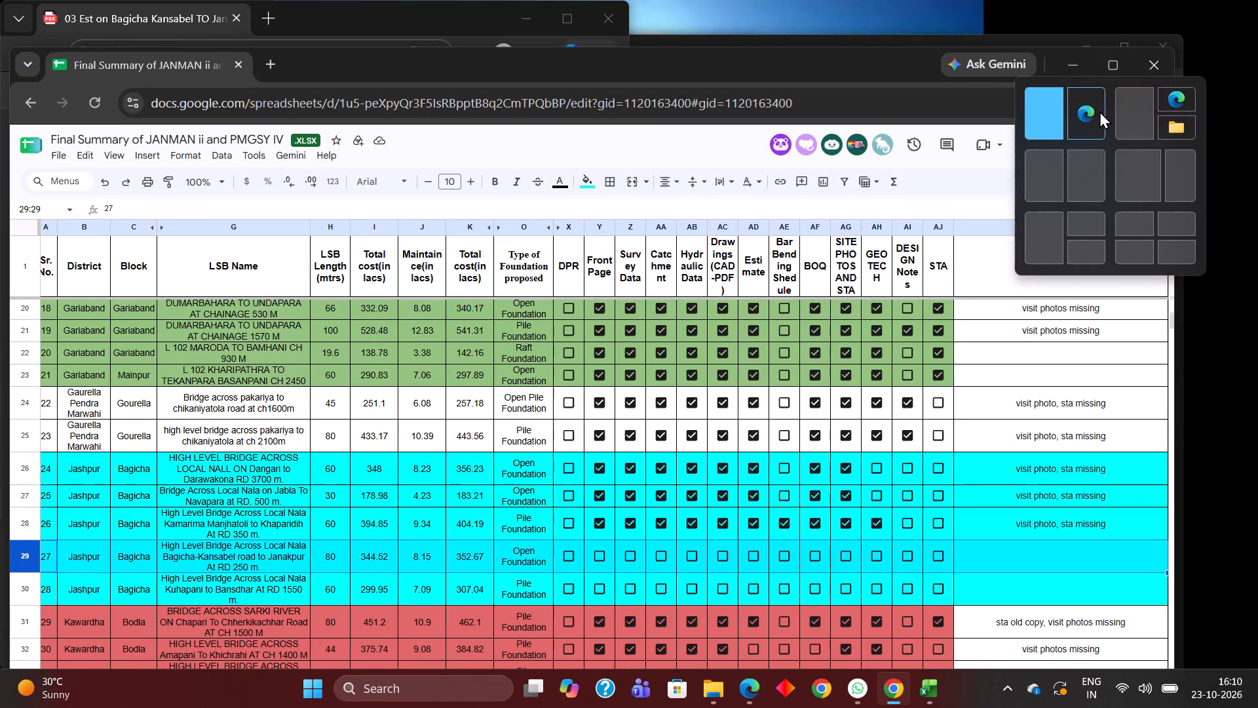
{"action": "left_click", "coordinate": [1105, 65]}
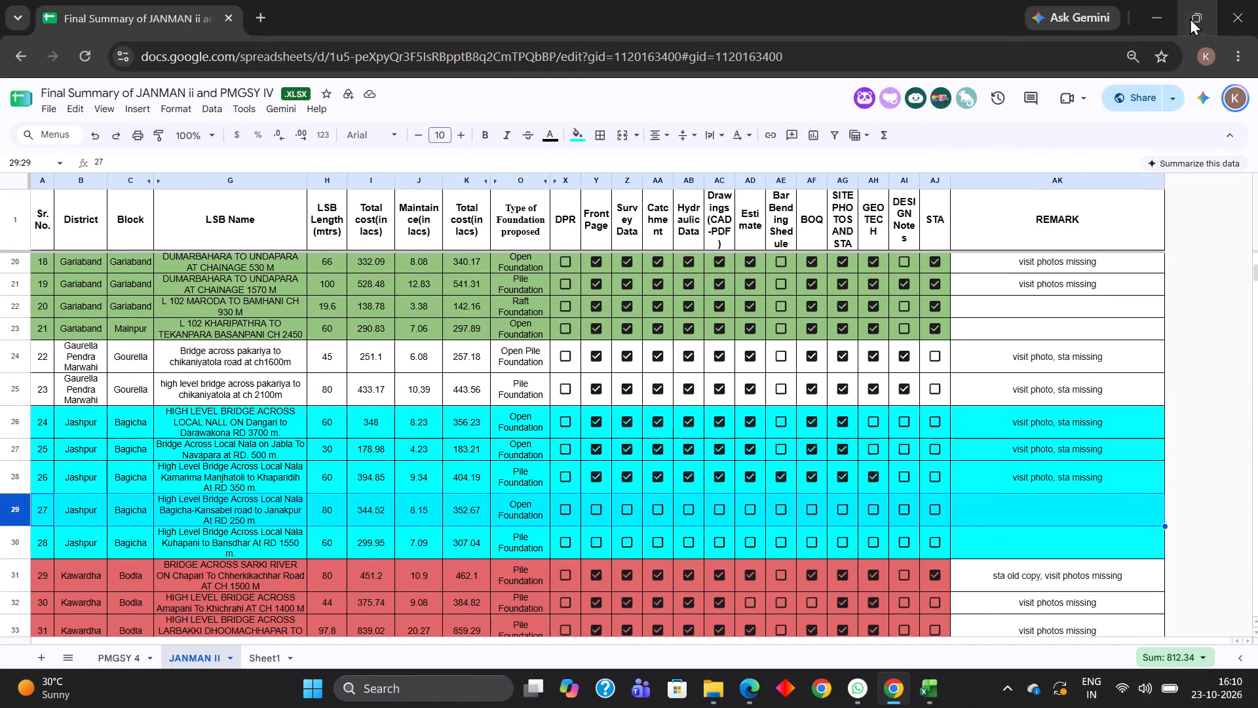
{"action": "left_click", "coordinate": [1190, 18]}
{"action": "left_click_drag", "start_coordinate": [753, 71], "coordinate": [970, 28]}
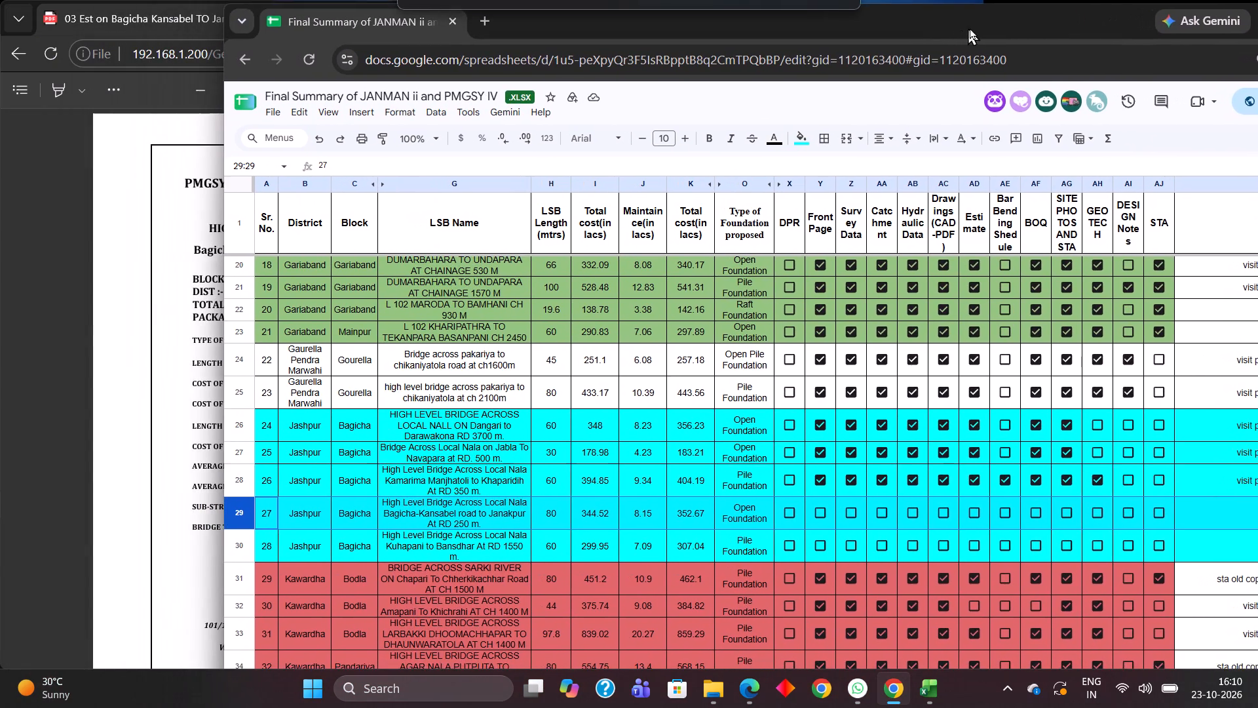
{"action": "left_click_drag", "start_coordinate": [970, 28], "coordinate": [971, 27]}
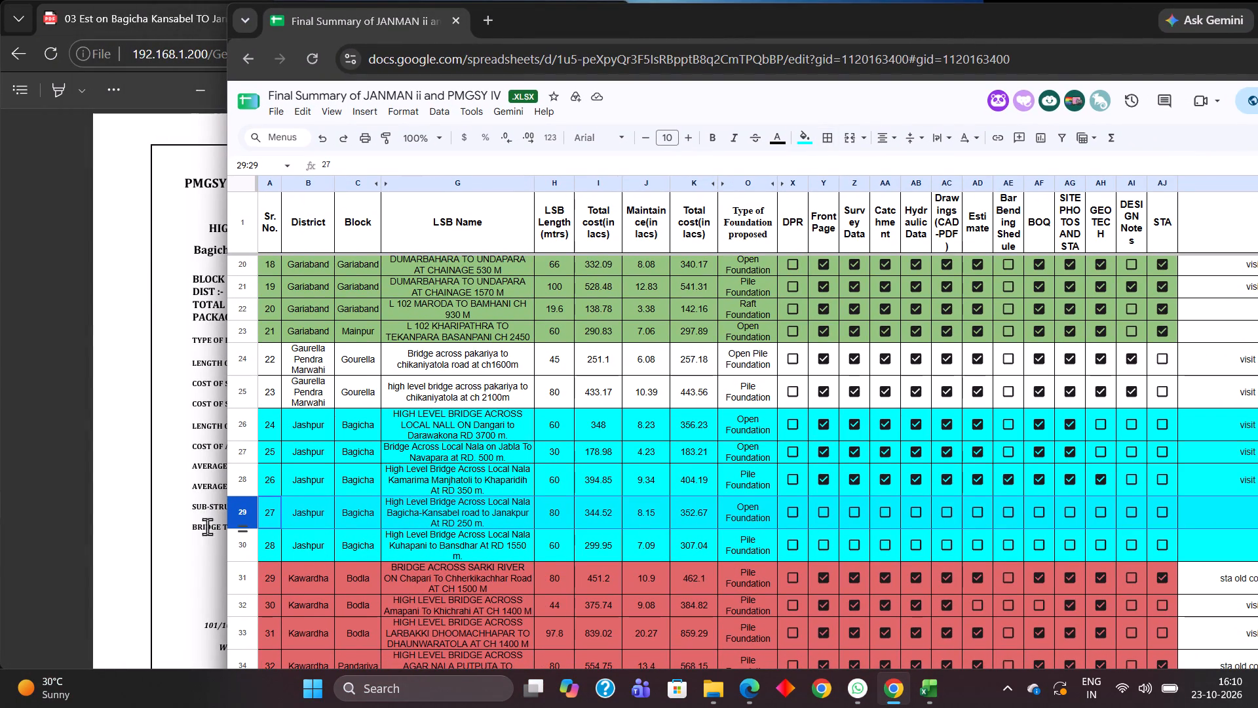
Compare the estimate PDF's bridge length, maintenance cost and overall cost with the Bagicha-Kansabel to Janakpur row in the summary sheet.
{"action": "left_click", "coordinate": [162, 517]}
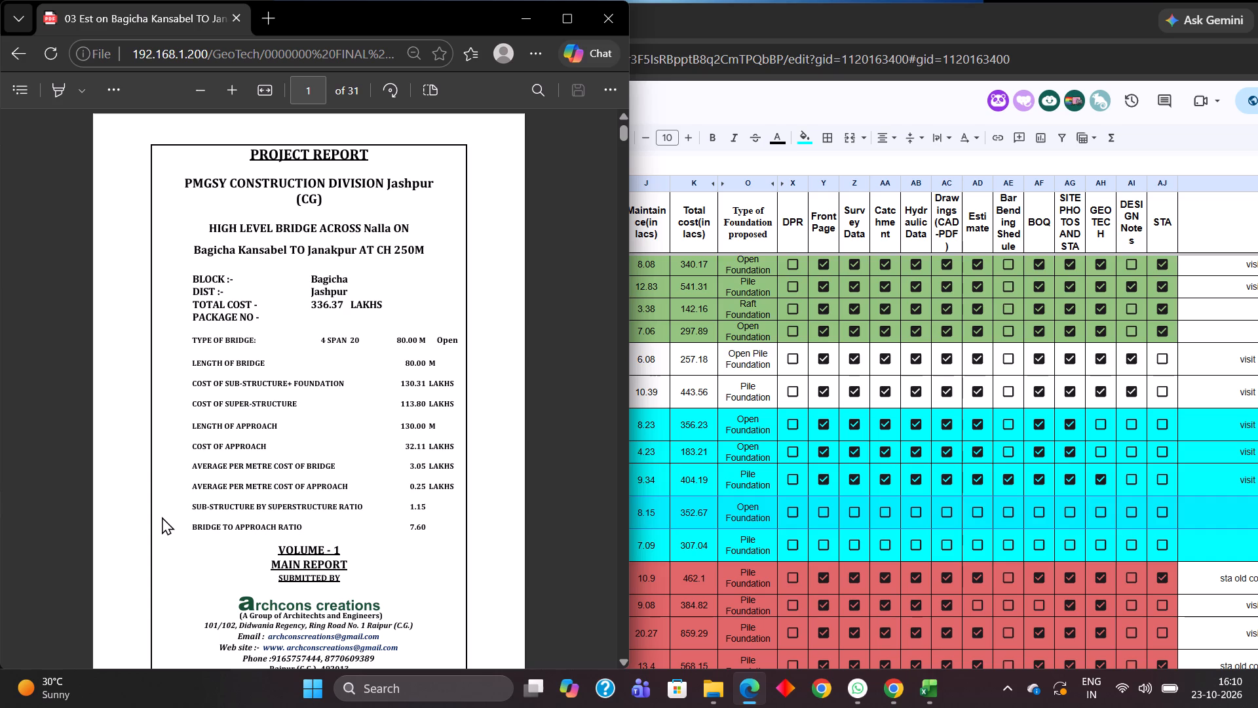
{"action": "scroll", "coordinate": [318, 481], "scroll_direction": "down", "scroll_amount": 12}
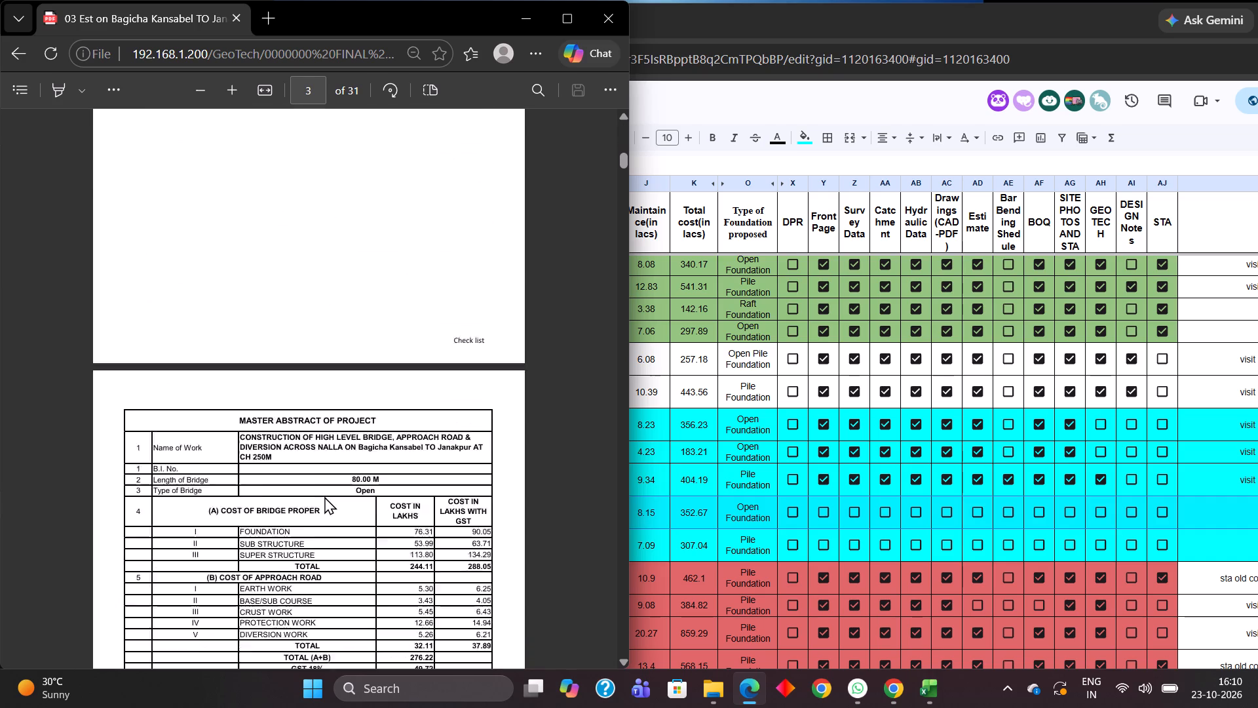
{"action": "scroll", "coordinate": [324, 496], "scroll_direction": "down", "scroll_amount": 10}
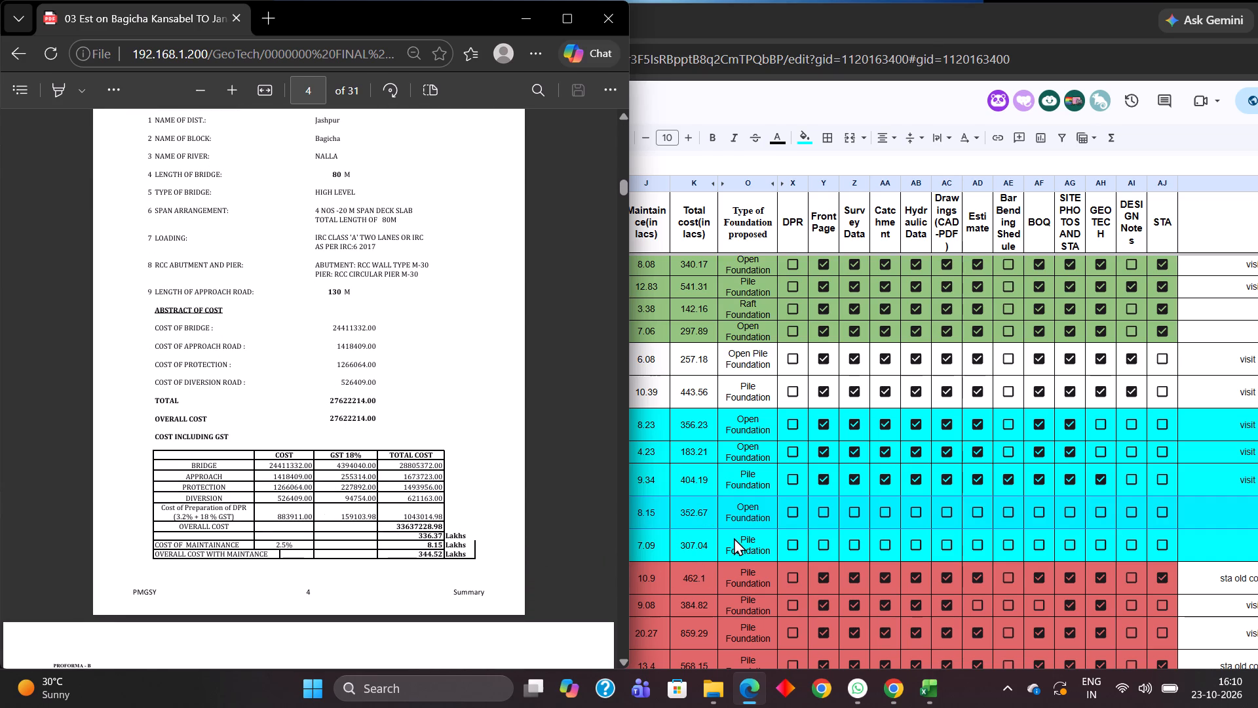
{"action": "left_click", "coordinate": [689, 527]}
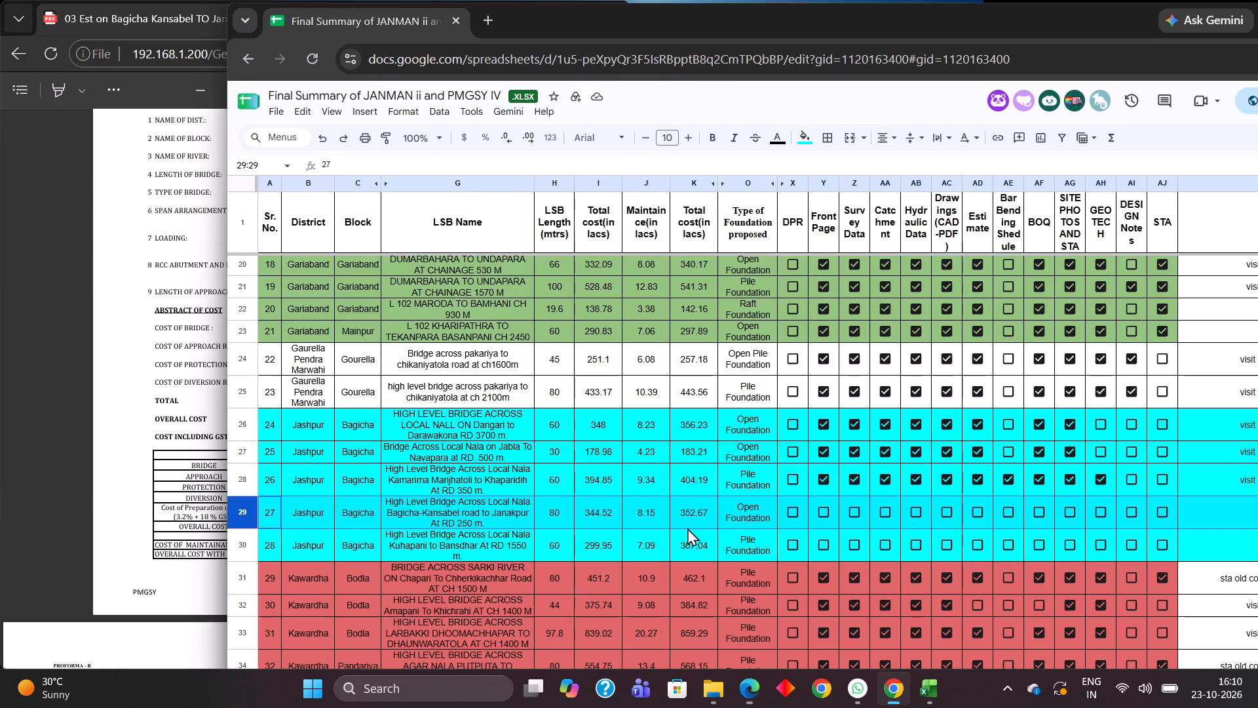
{"action": "left_click", "coordinate": [145, 485]}
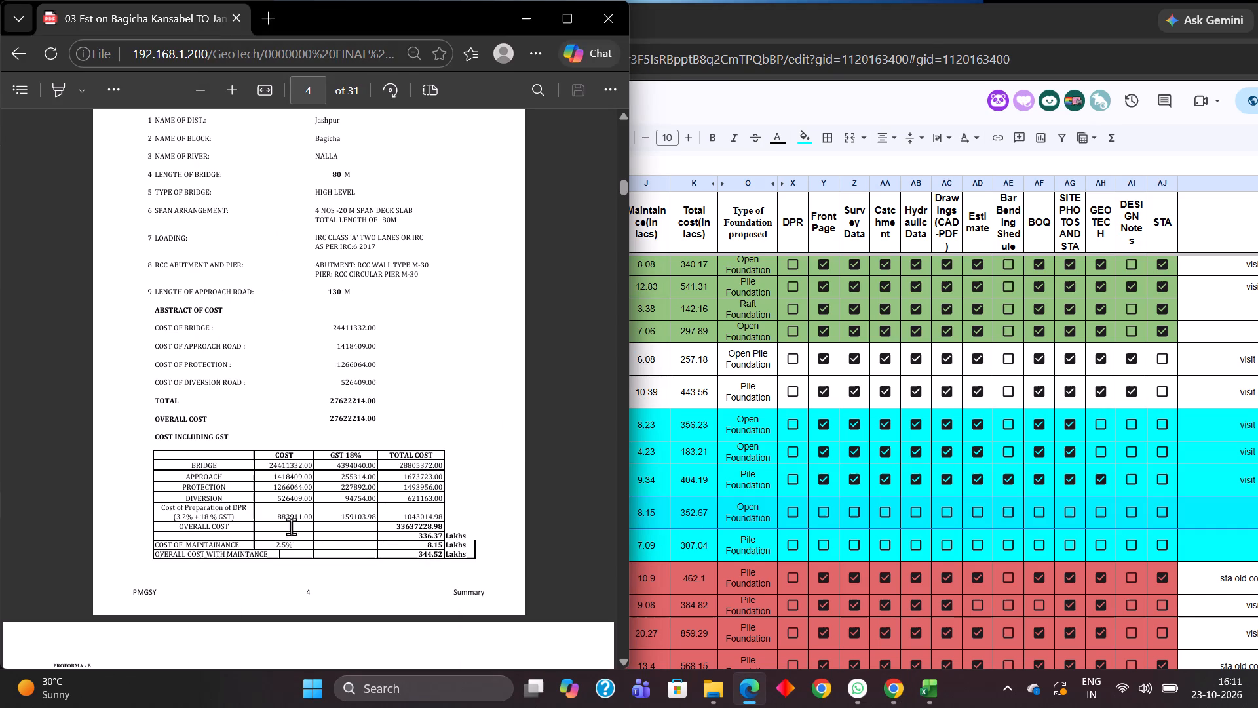
{"action": "left_click", "coordinate": [700, 518]}
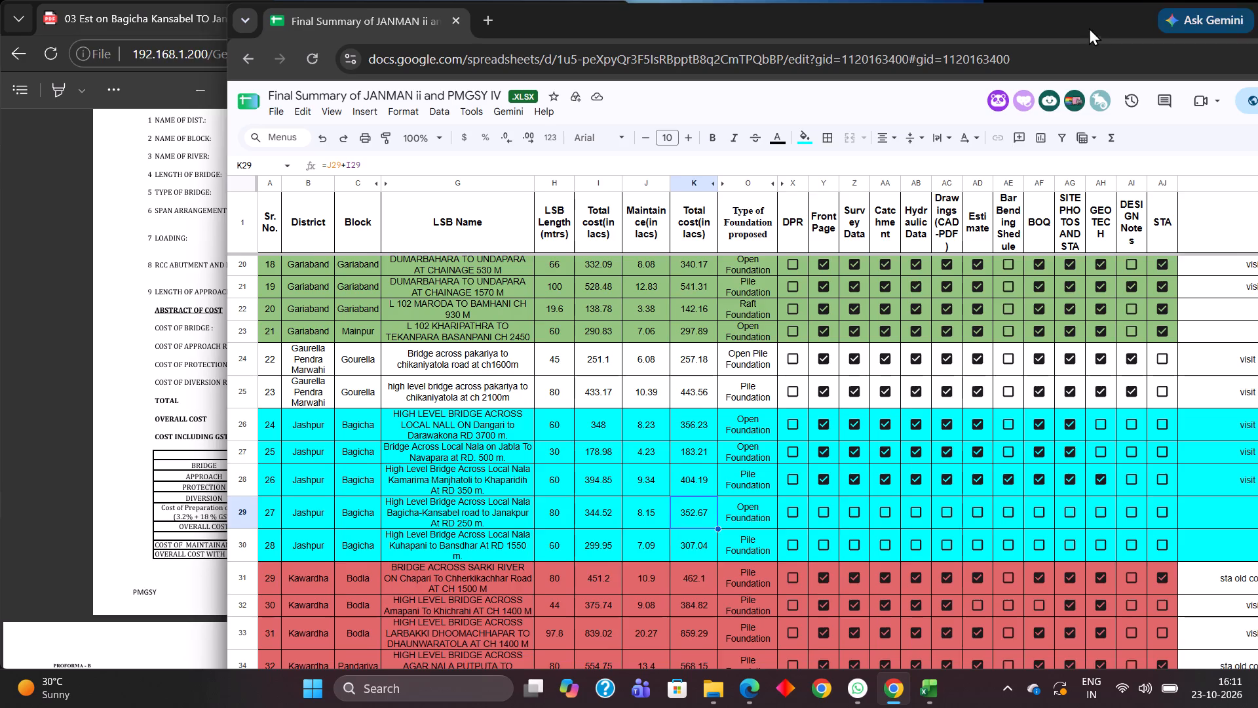
{"action": "left_click_drag", "start_coordinate": [1086, 28], "coordinate": [906, 56]}
{"action": "left_click", "coordinate": [1117, 48]}
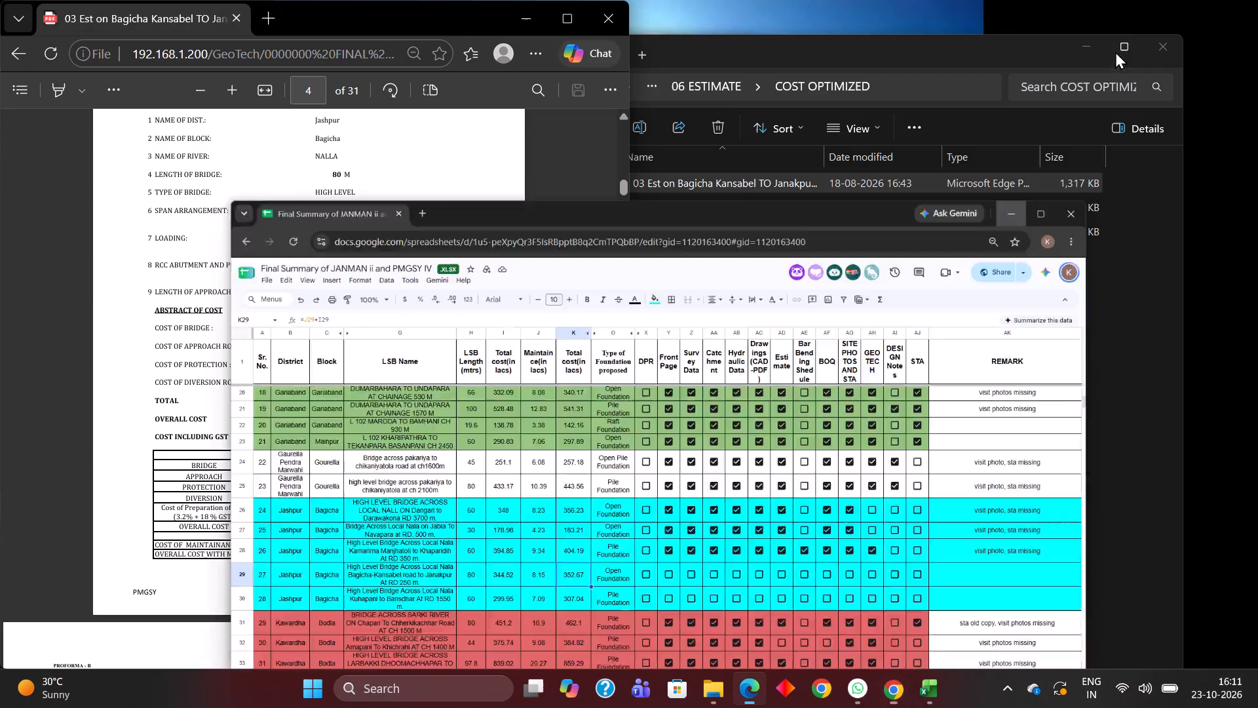
Copy the 03 Est on Bagicha Kansabel TO Janakpur Excel workbook from COST OPTIMIZED into the destination 08 BOQ folder.
{"action": "left_click", "coordinate": [920, 345]}
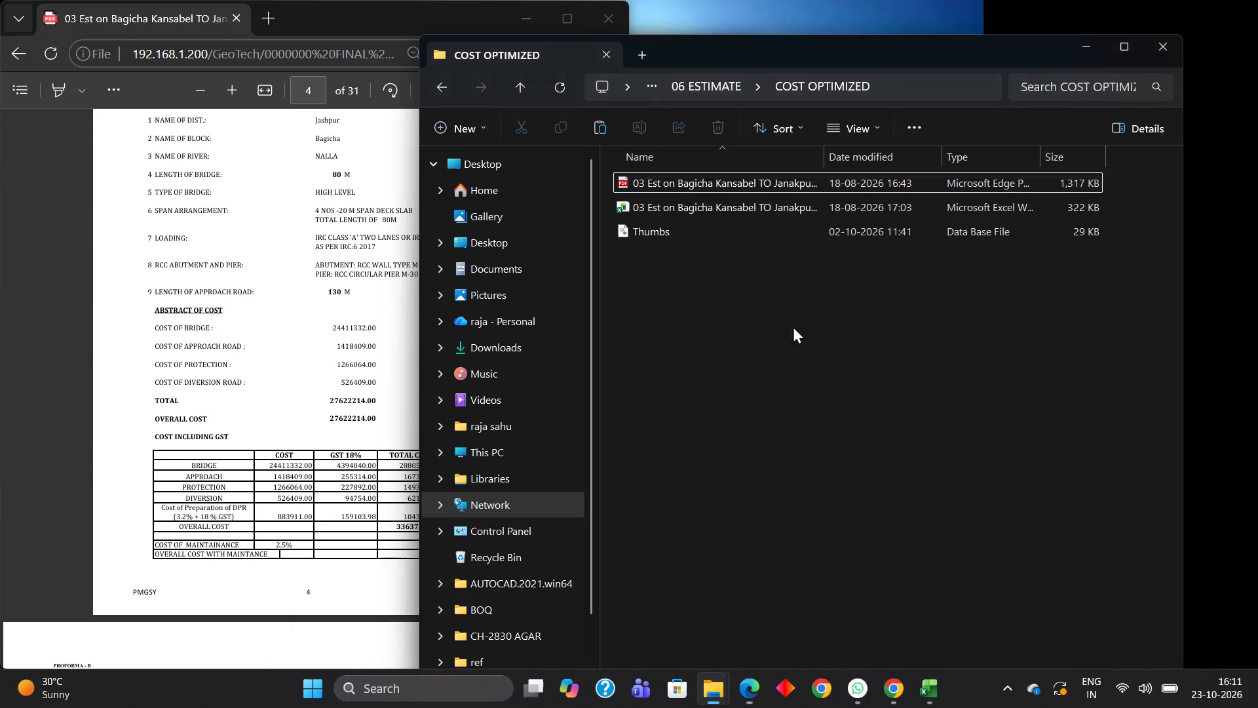
{"action": "left_click", "coordinate": [677, 205]}
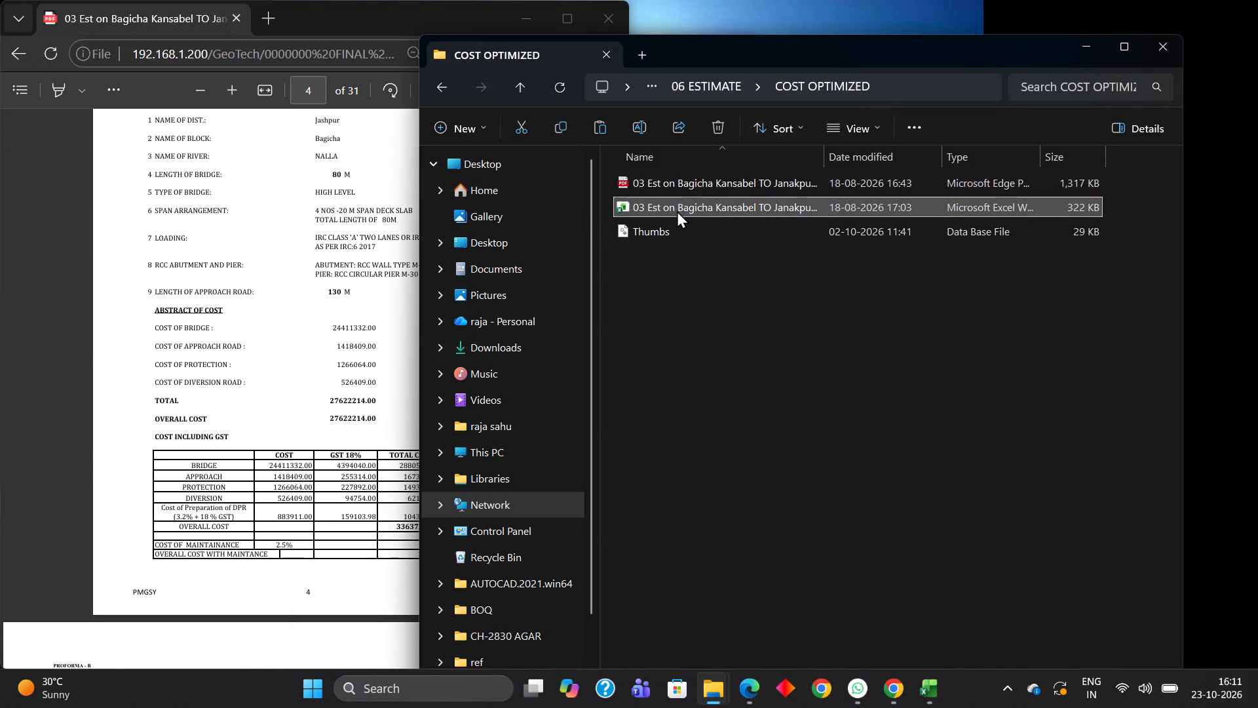
{"action": "key", "text": "ctrl+c"}
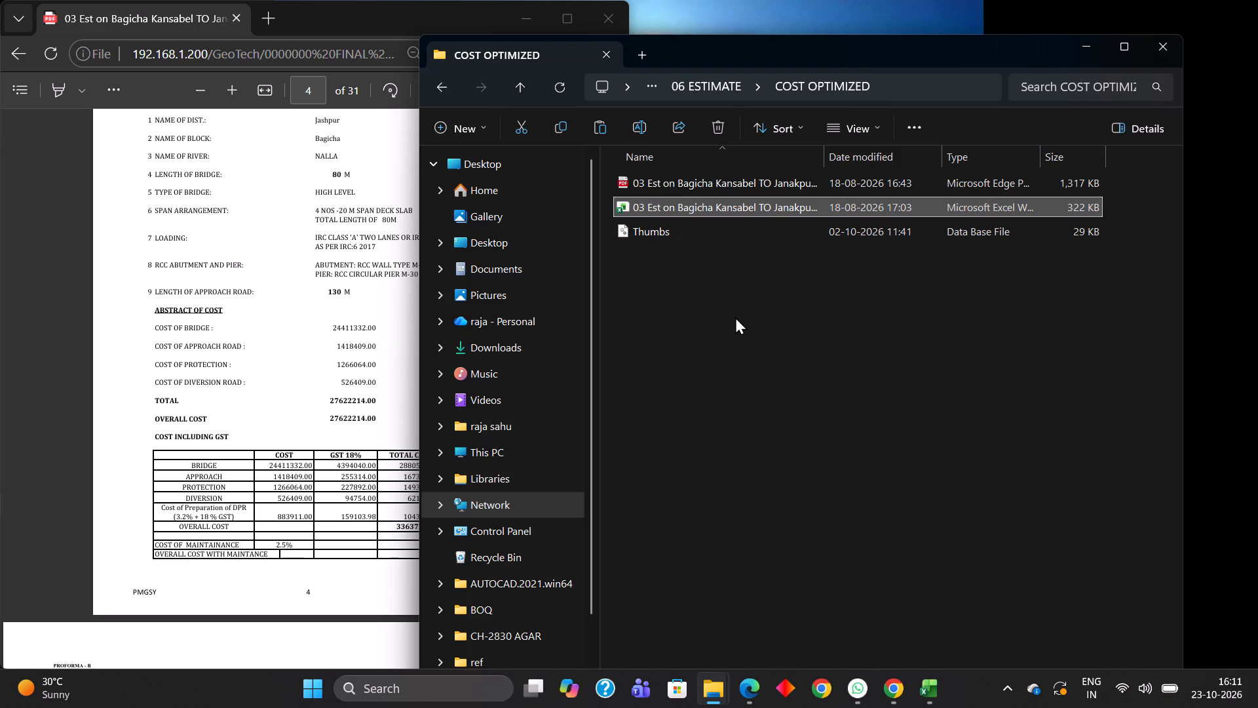
{"action": "left_click", "coordinate": [735, 319]}
{"action": "left_click", "coordinate": [518, 88]}
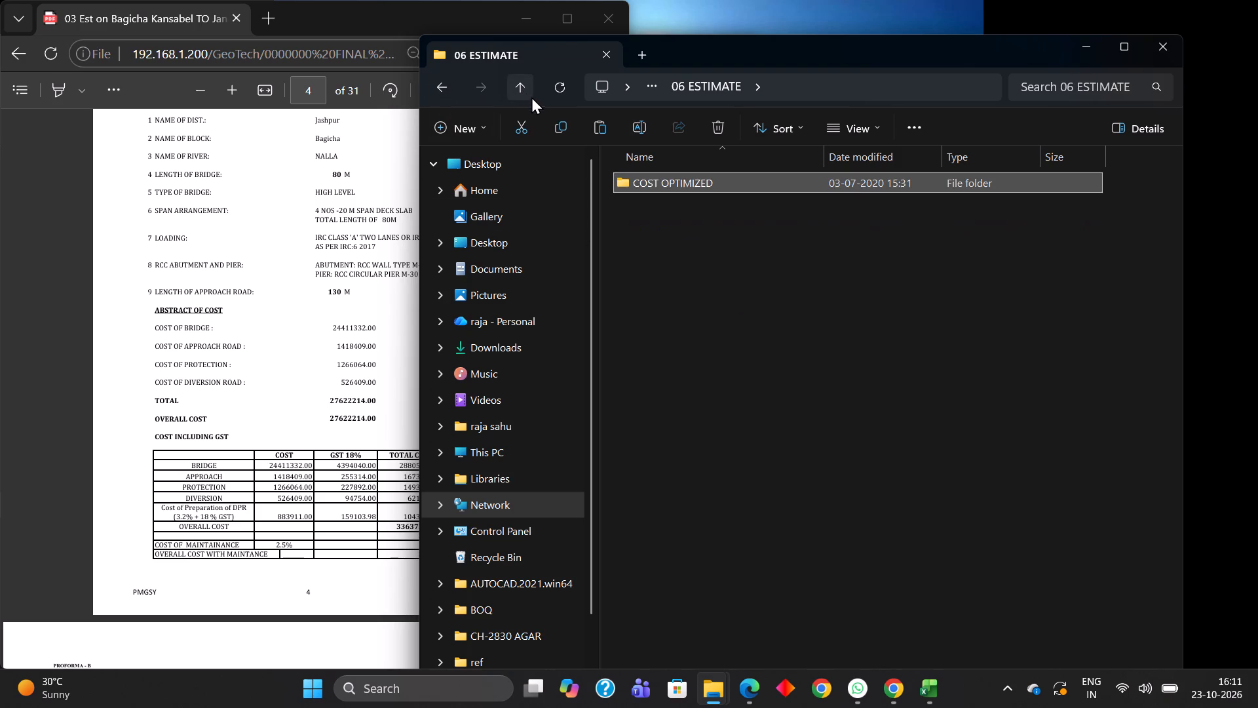
{"action": "left_click", "coordinate": [532, 97]}
{"action": "double_click", "coordinate": [662, 382]}
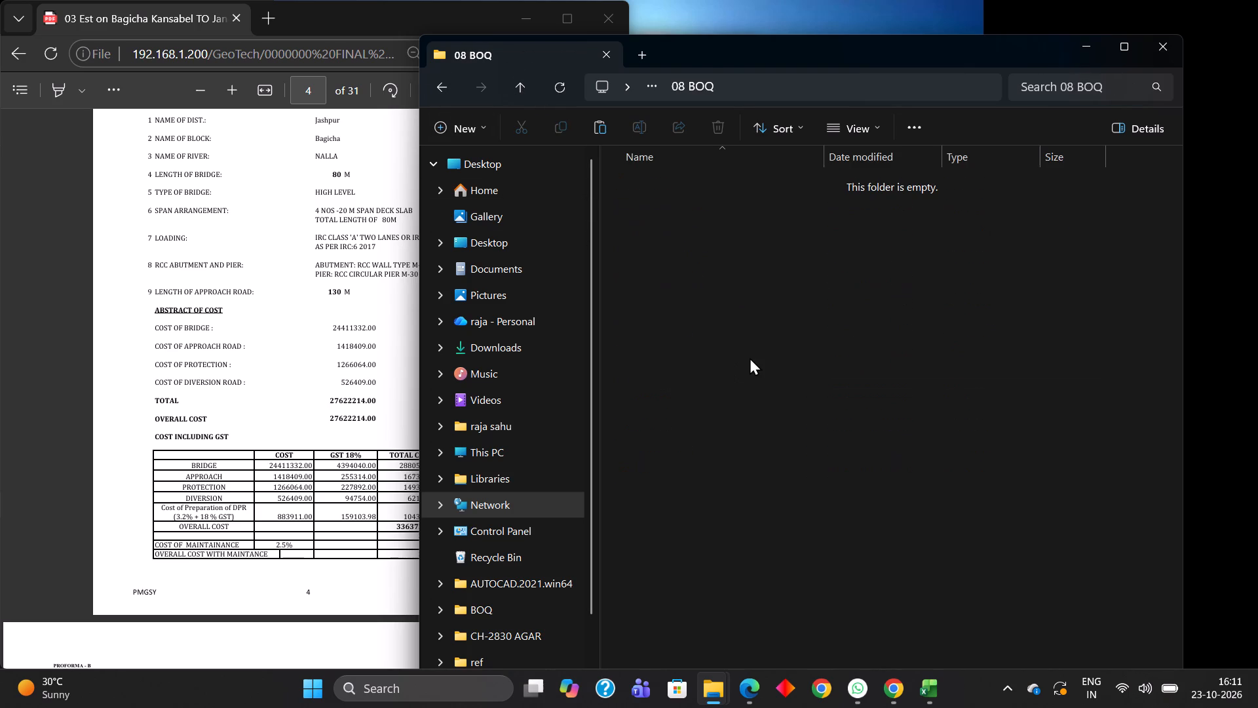
{"action": "left_click", "coordinate": [750, 357]}
{"action": "key", "text": "ctrl+v"}
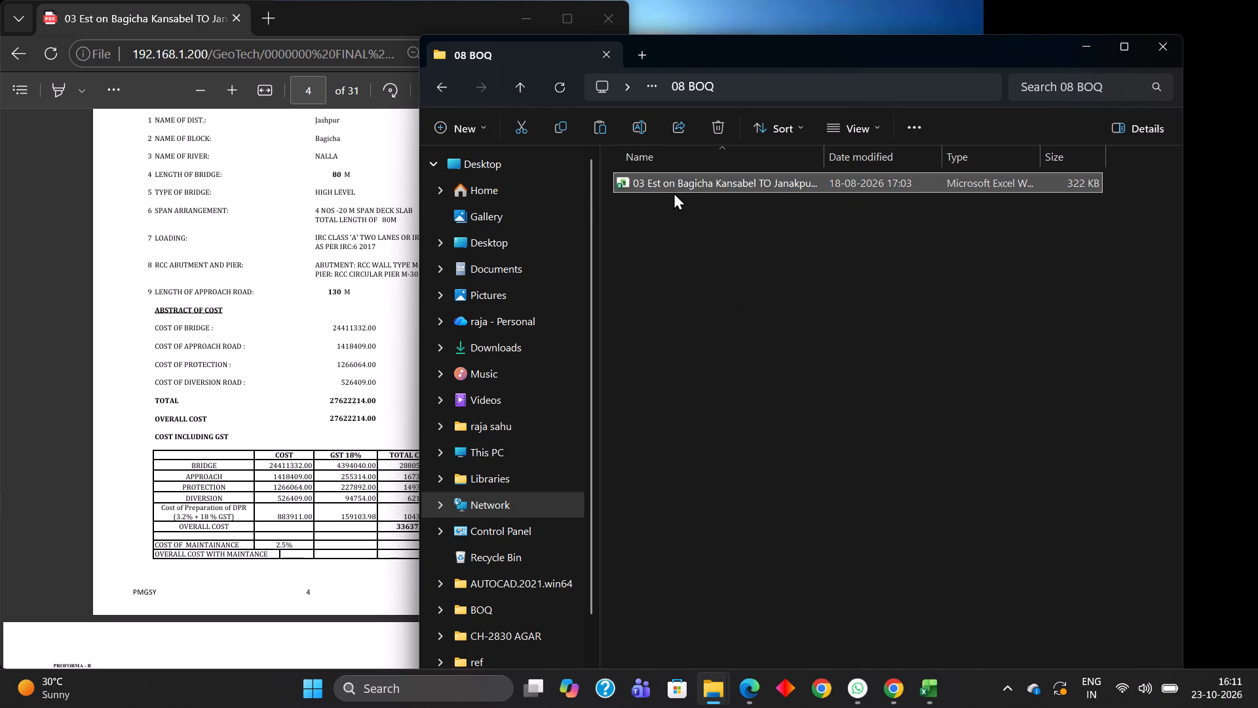
Rename the workbook in 08 BOQ as BOQ on Bagicha Kansabel TO Janakpur AT CH 250M.
{"action": "left_click", "coordinate": [679, 187]}
{"action": "left_click_drag", "start_coordinate": [662, 182], "coordinate": [630, 181]}
{"action": "key", "text": "b"}
{"action": "key", "text": "o"}
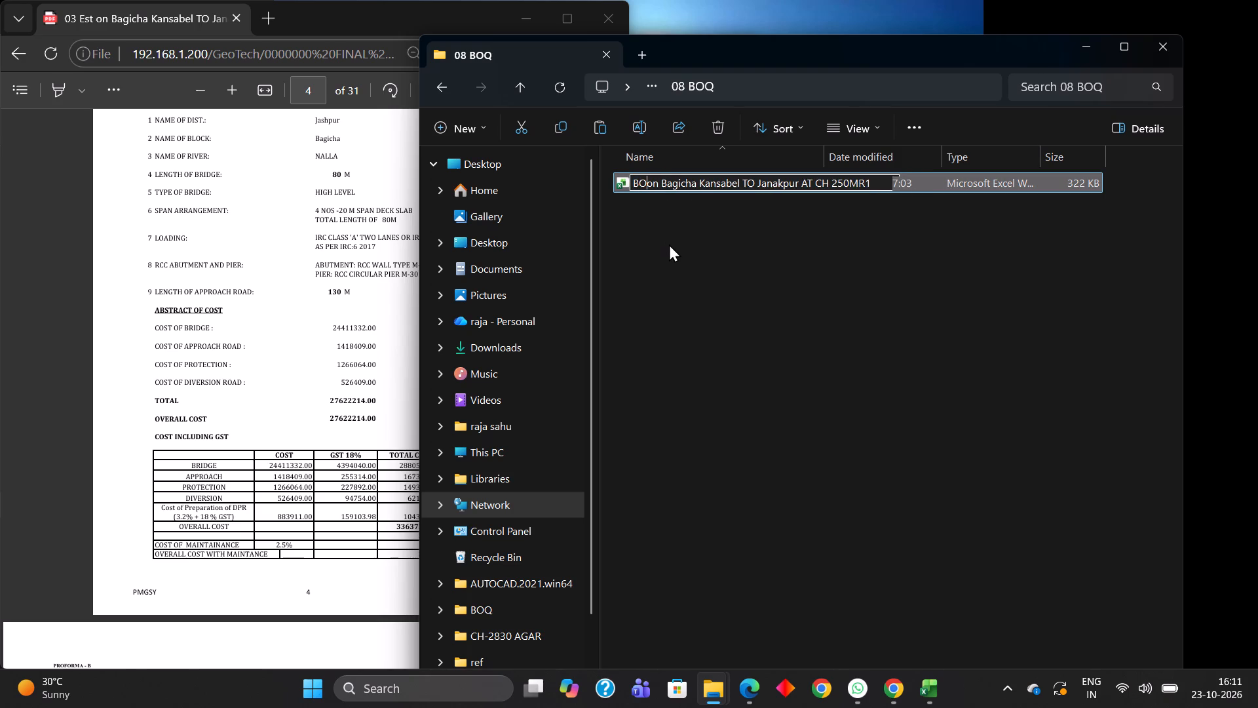
{"action": "key", "text": "q"}
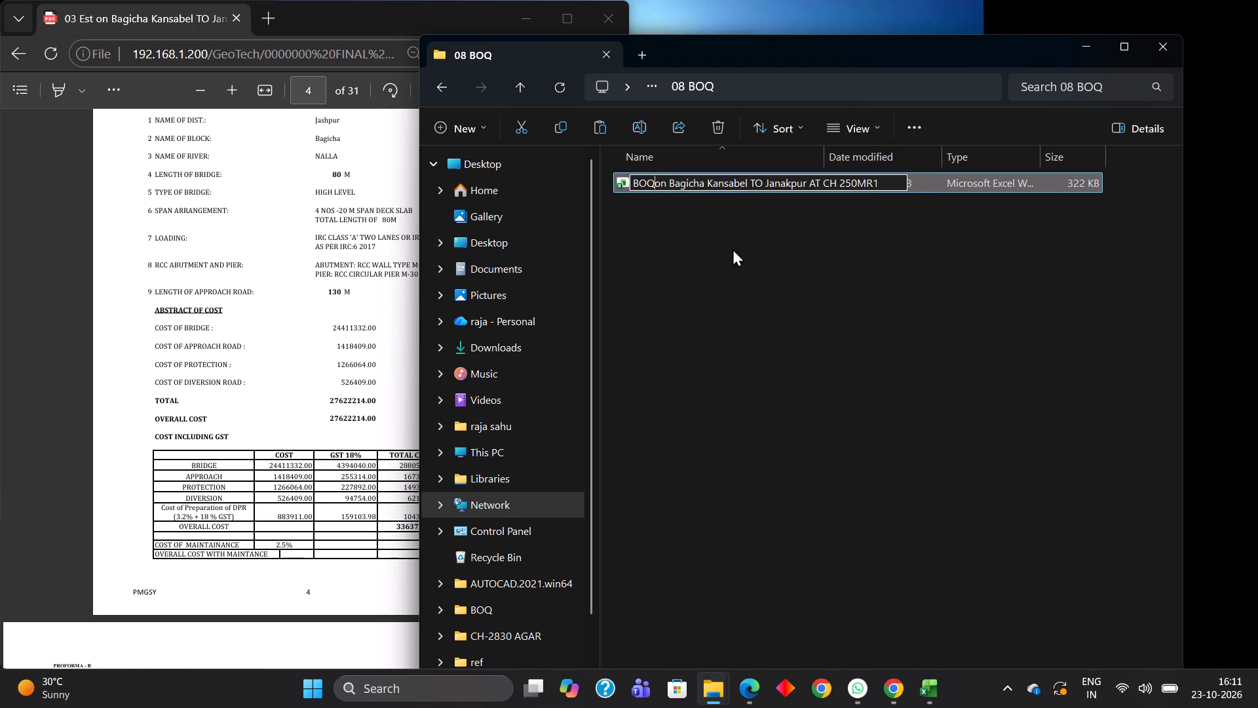
{"action": "key", "text": "space"}
{"action": "left_click_drag", "start_coordinate": [871, 180], "coordinate": [885, 180]}
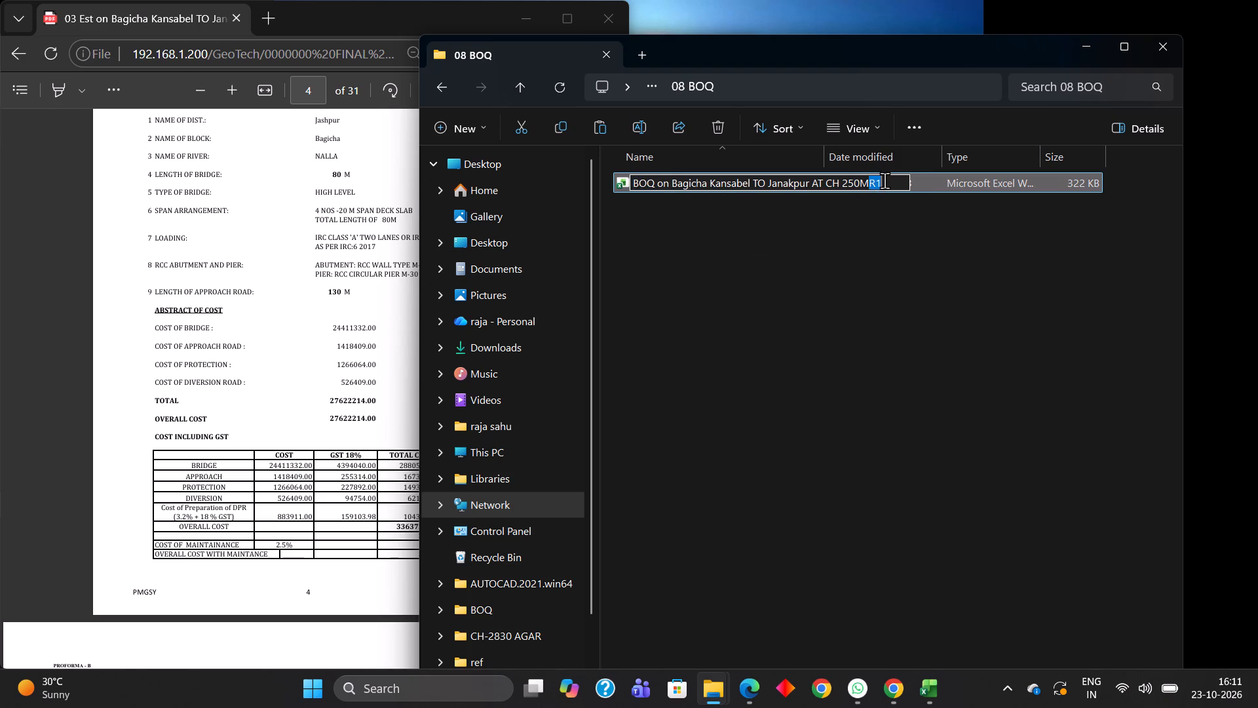
{"action": "key", "text": "BackSpace"}
{"action": "left_click", "coordinate": [818, 369]}
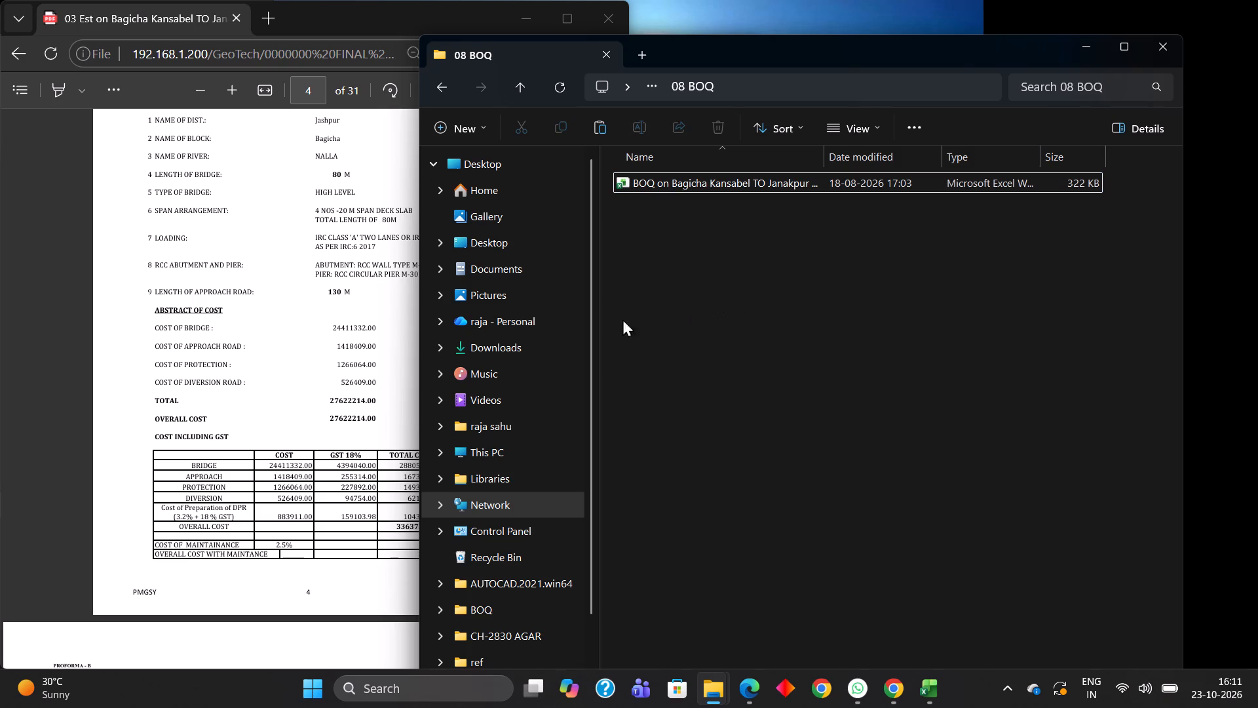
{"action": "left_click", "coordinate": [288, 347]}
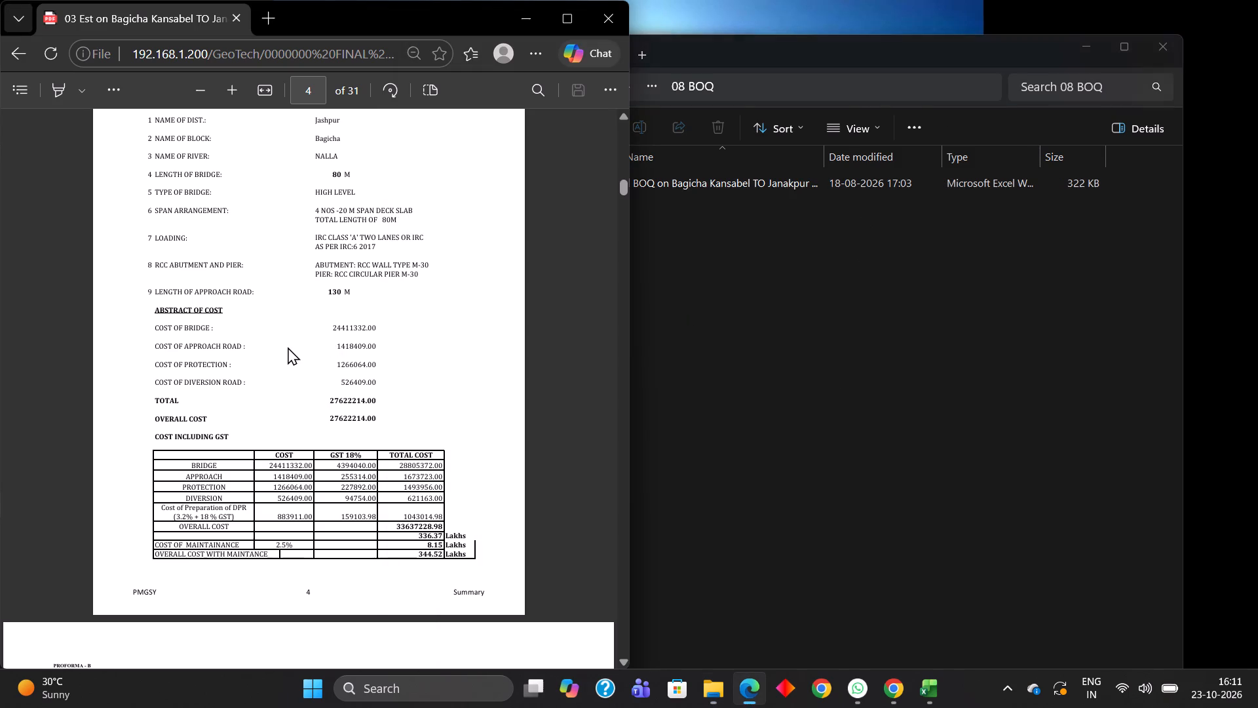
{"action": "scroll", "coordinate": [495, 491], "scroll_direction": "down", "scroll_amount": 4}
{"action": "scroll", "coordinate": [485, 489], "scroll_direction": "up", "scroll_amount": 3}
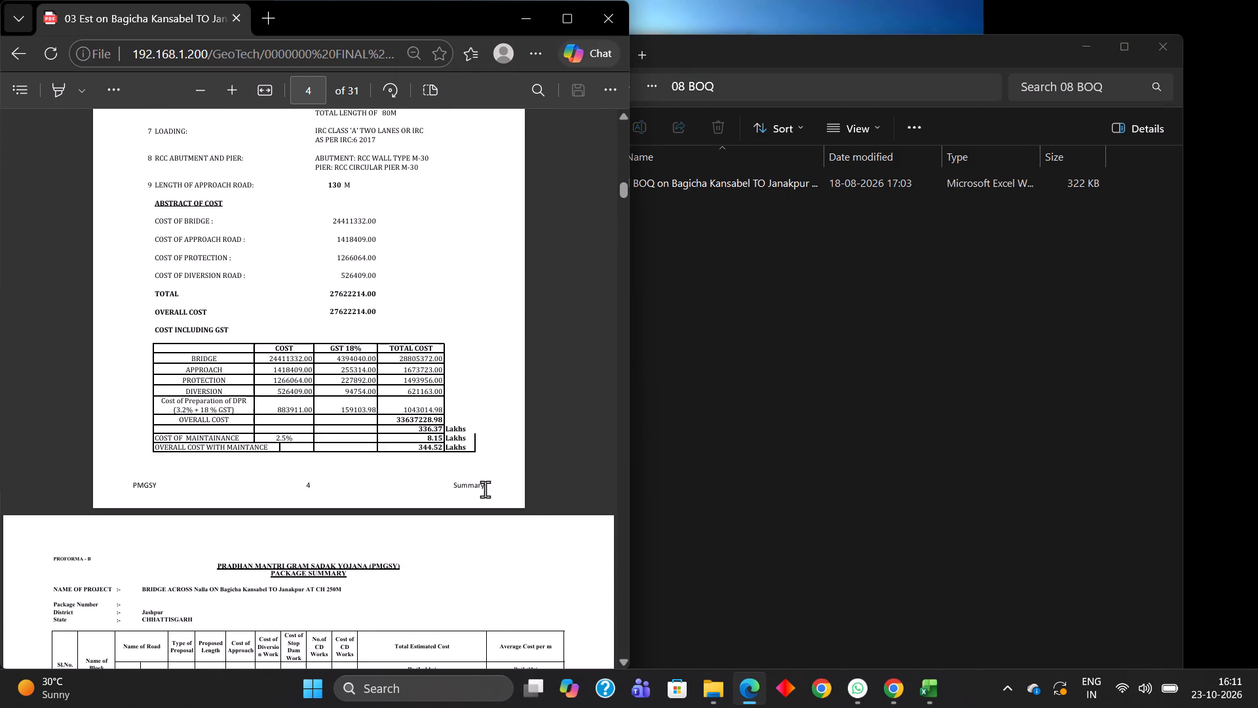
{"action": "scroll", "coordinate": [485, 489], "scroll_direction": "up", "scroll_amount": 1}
Open the renamed BOQ workbook from 08 BOQ in Excel, minimise it, and return to the folder.
{"action": "left_click", "coordinate": [1146, 454]}
{"action": "left_click", "coordinate": [689, 183]}
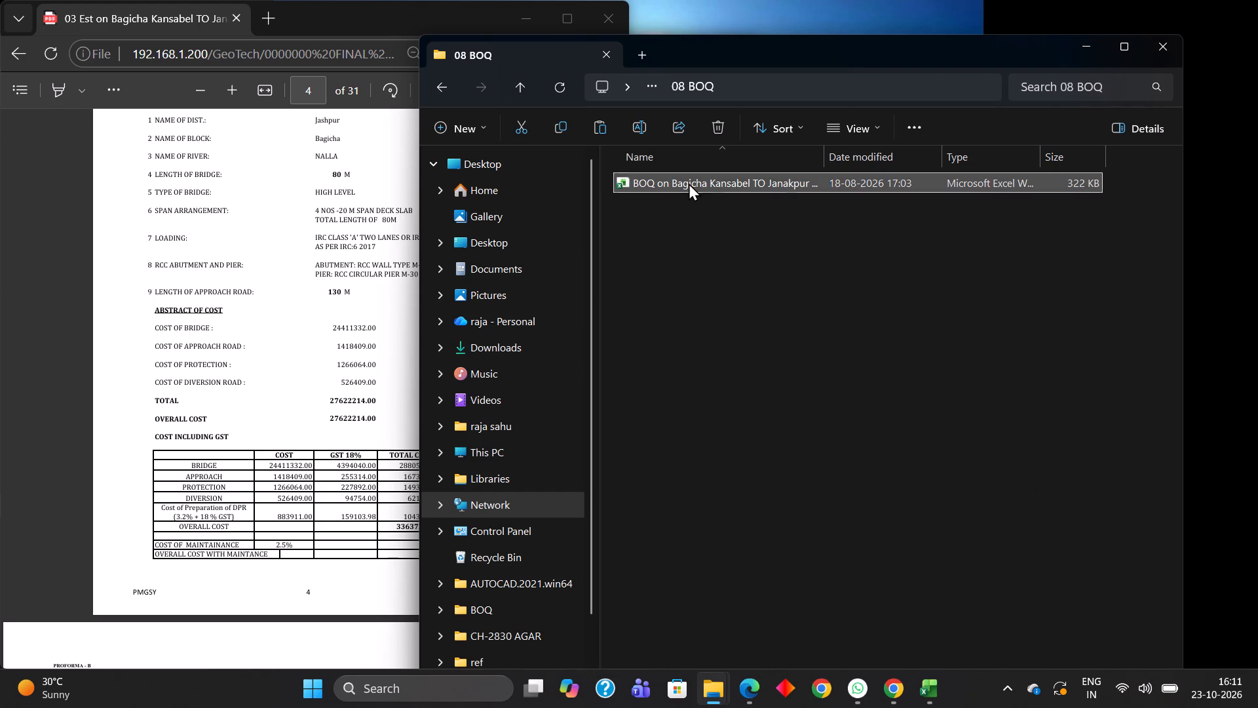
{"action": "double_click", "coordinate": [800, 186]}
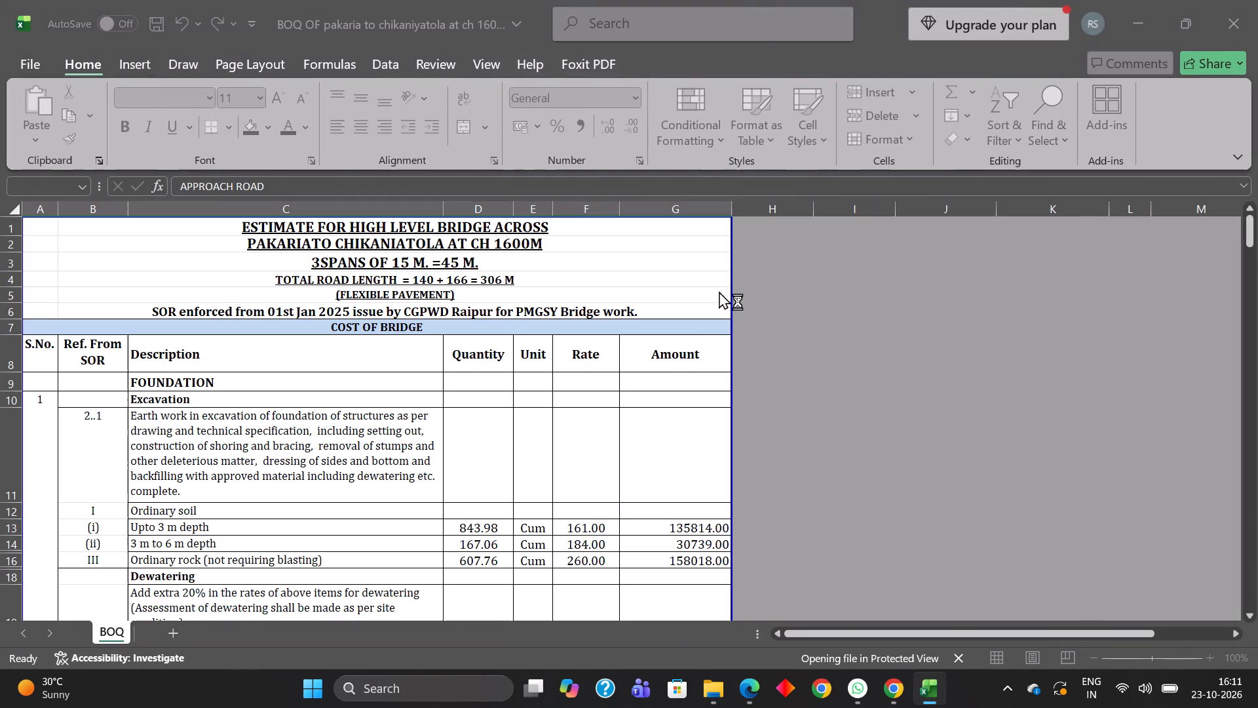
{"action": "left_click", "coordinate": [1135, 24]}
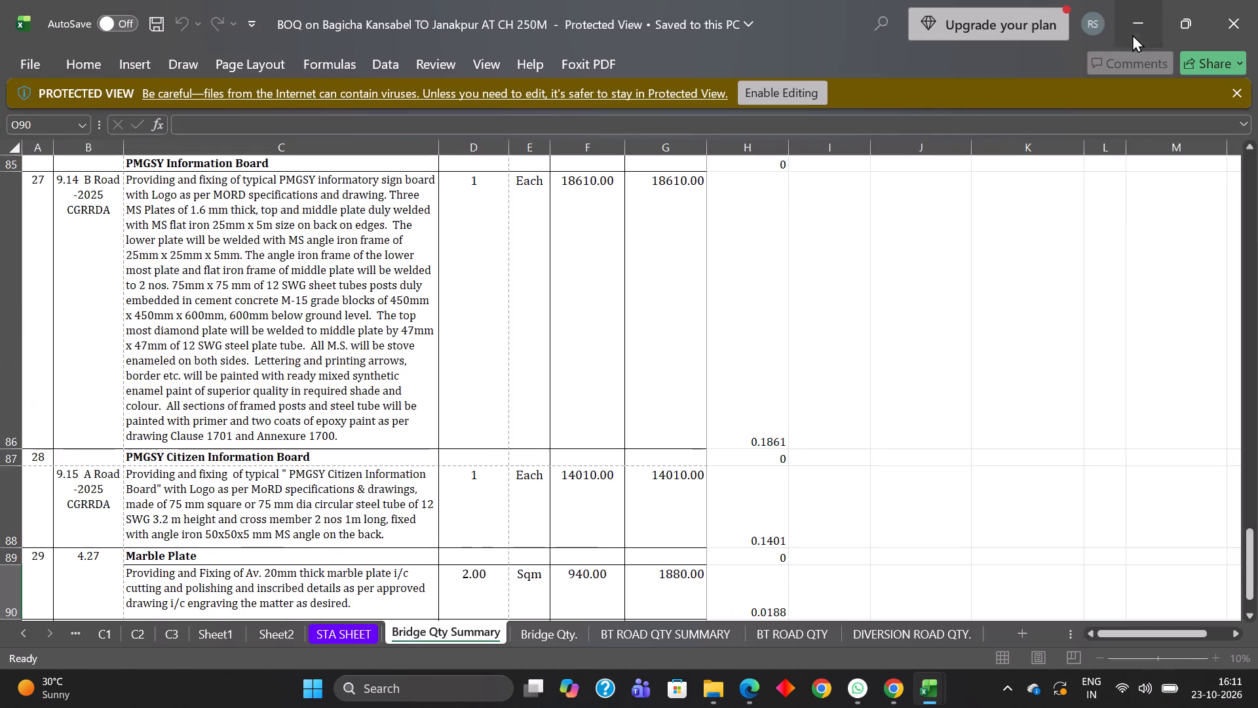
{"action": "left_click", "coordinate": [1145, 26]}
{"action": "left_click_drag", "start_coordinate": [987, 363], "coordinate": [974, 358]}
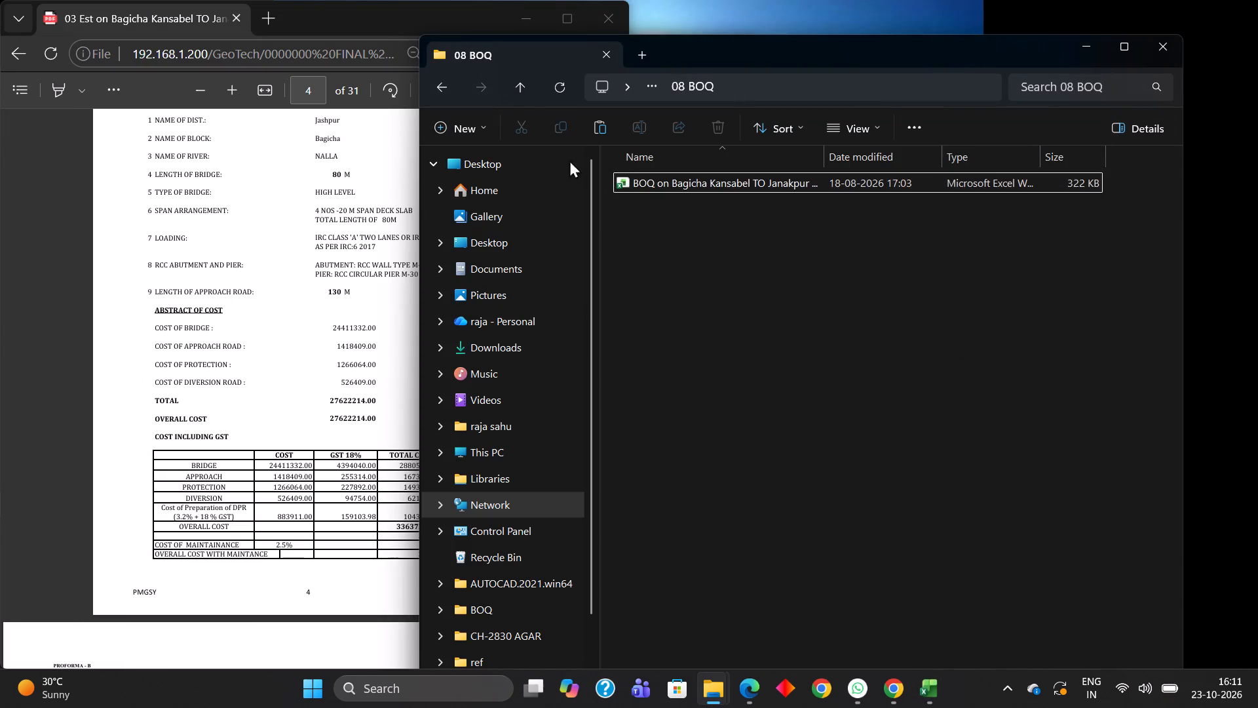
Copy the SITE IMAGES folder from the source Bagicha Kansabel Road to Janakpur folder into the destination 09 PHOTOS folder.
{"action": "left_click", "coordinate": [516, 81]}
{"action": "left_click_drag", "start_coordinate": [341, 31], "coordinate": [341, 204]}
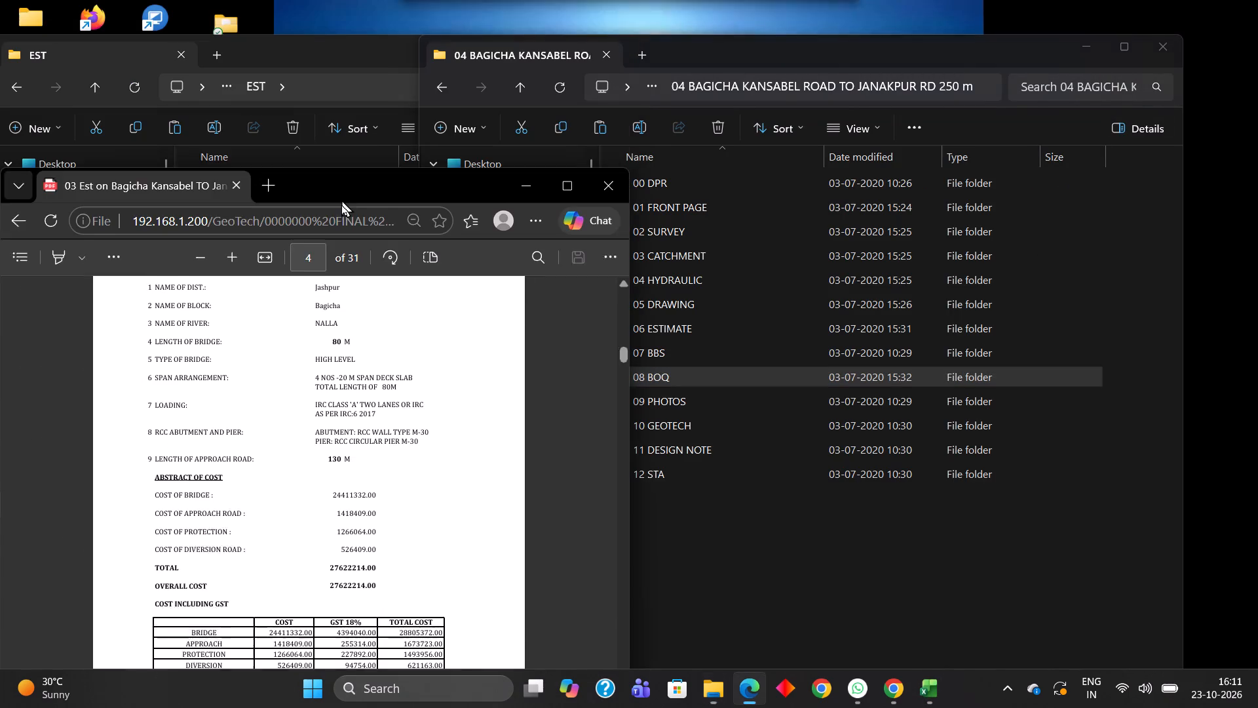
{"action": "left_click_drag", "start_coordinate": [341, 204], "coordinate": [339, 210]}
{"action": "left_click", "coordinate": [314, 45]}
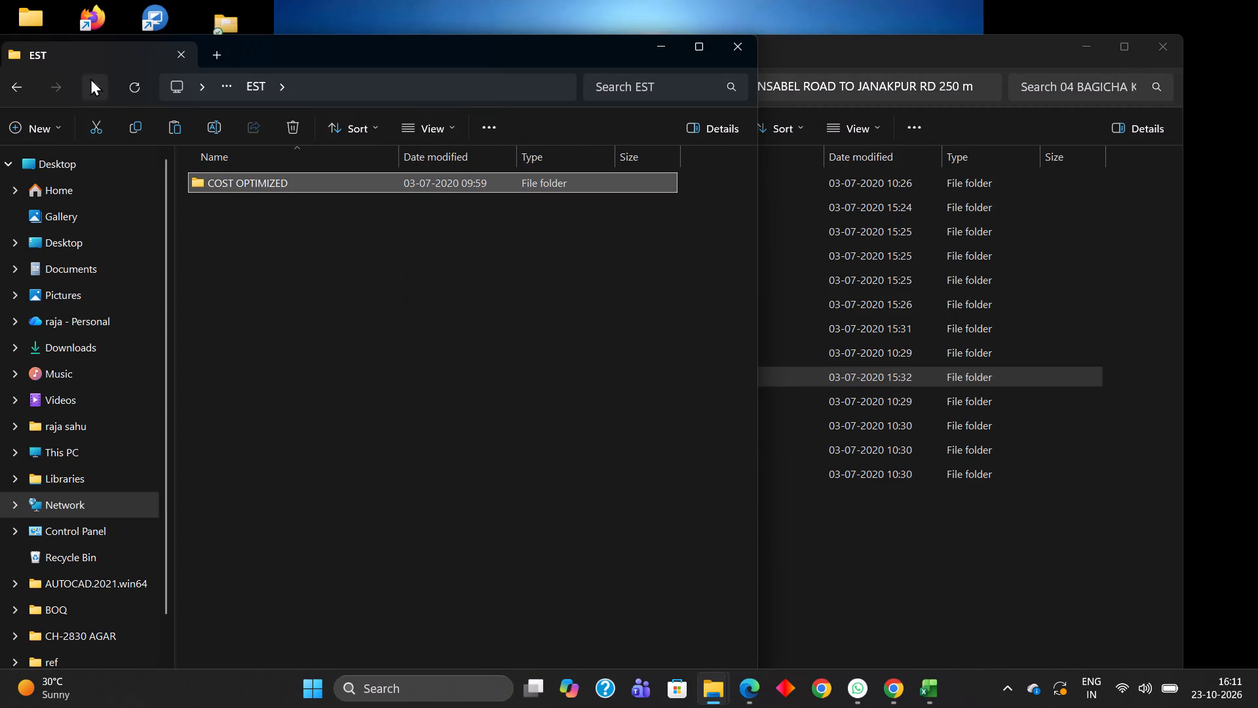
{"action": "left_click", "coordinate": [90, 78]}
{"action": "left_click", "coordinate": [852, 532]}
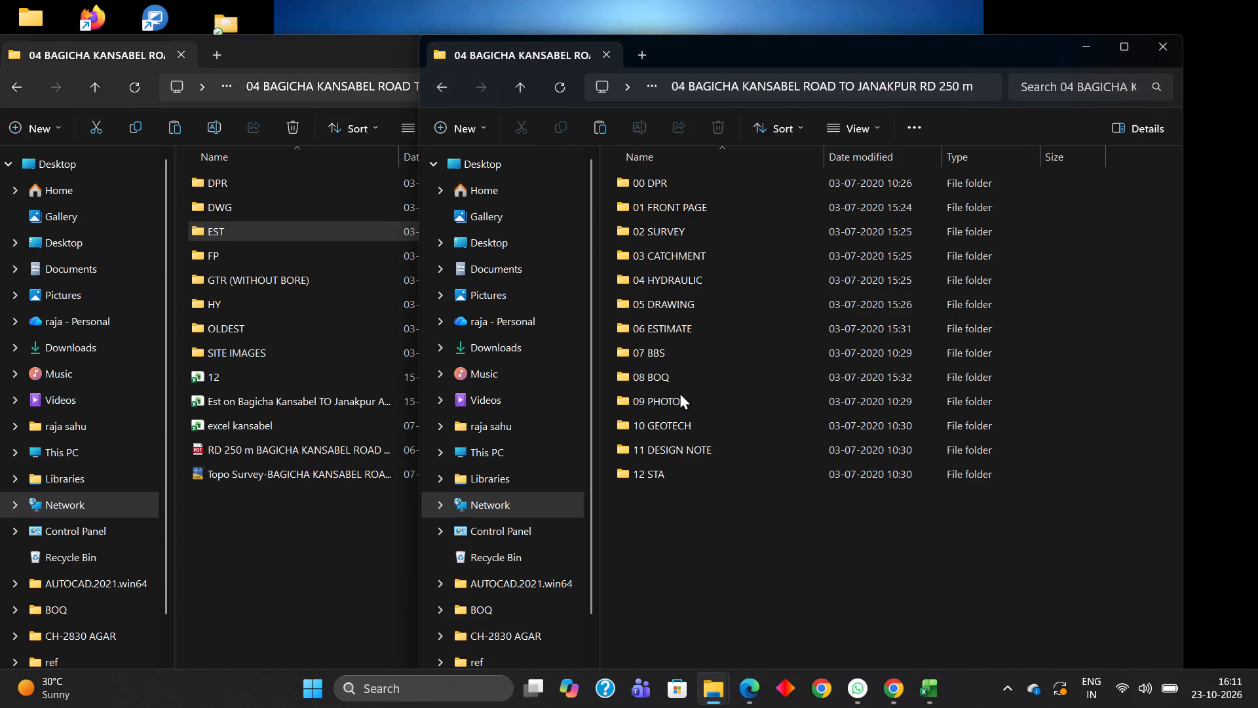
{"action": "double_click", "coordinate": [679, 395]}
{"action": "left_click", "coordinate": [273, 509]}
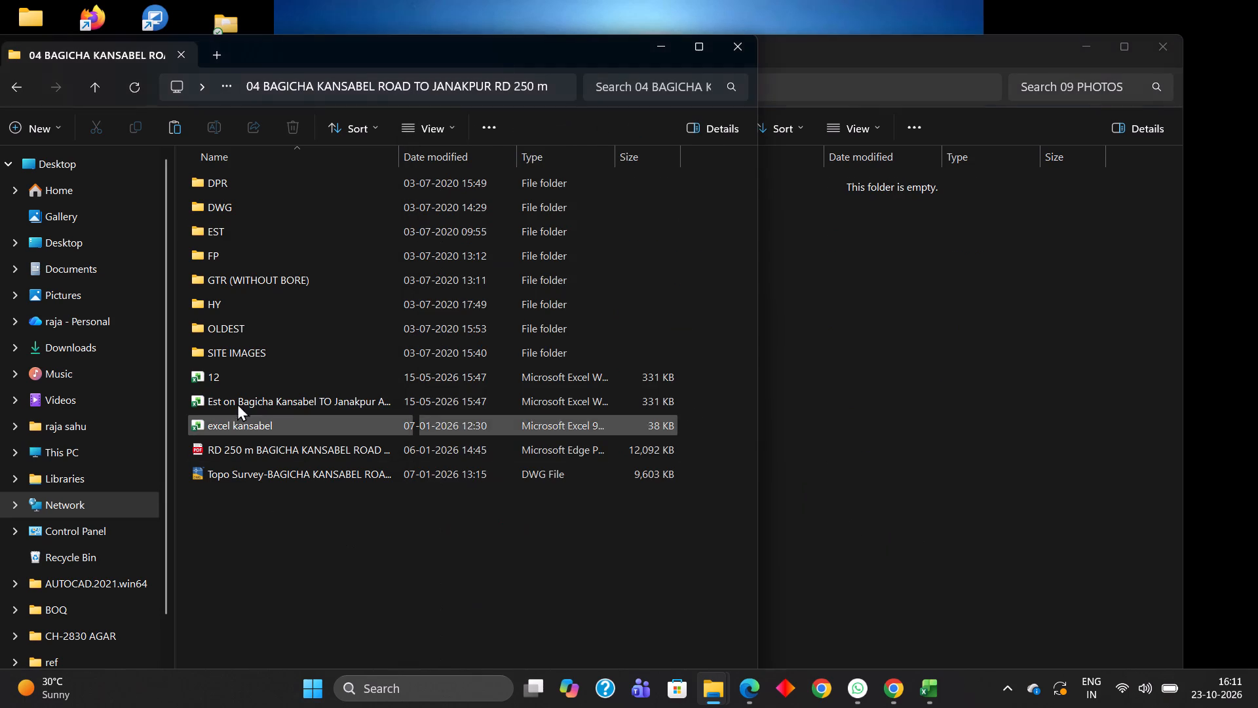
{"action": "double_click", "coordinate": [232, 348]}
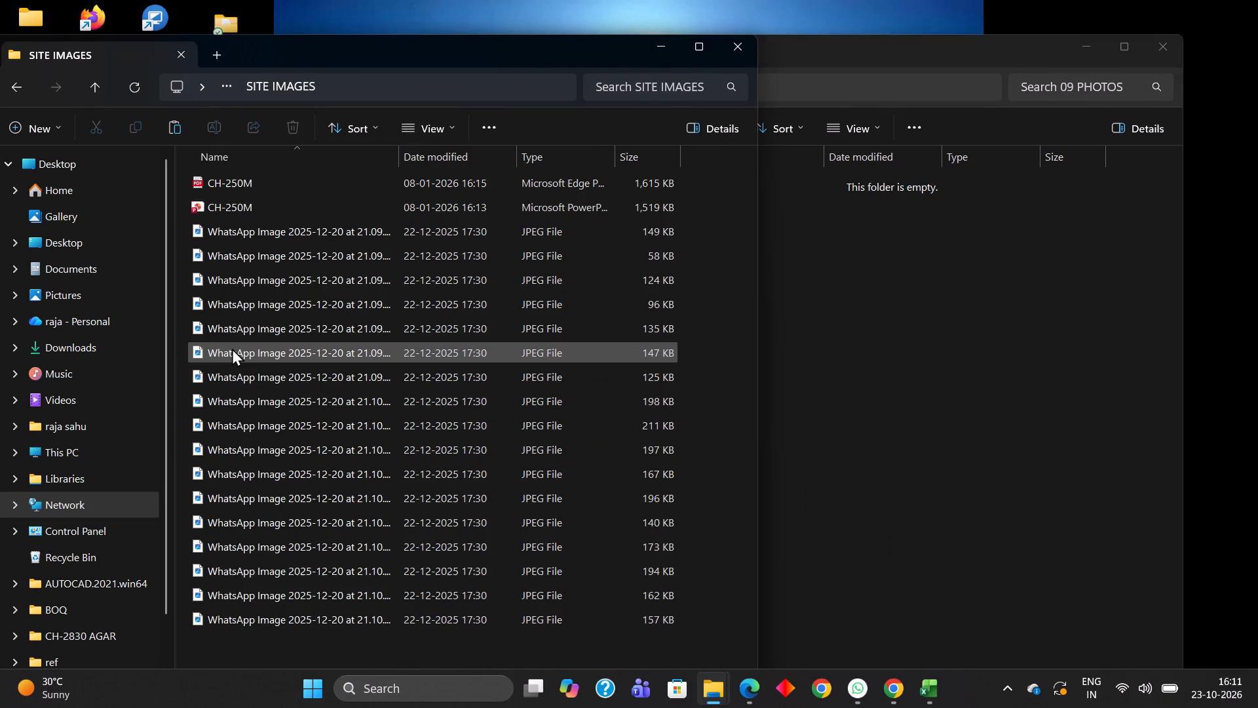
{"action": "scroll", "coordinate": [237, 347], "scroll_direction": "down", "scroll_amount": 8}
{"action": "left_click", "coordinate": [95, 79]}
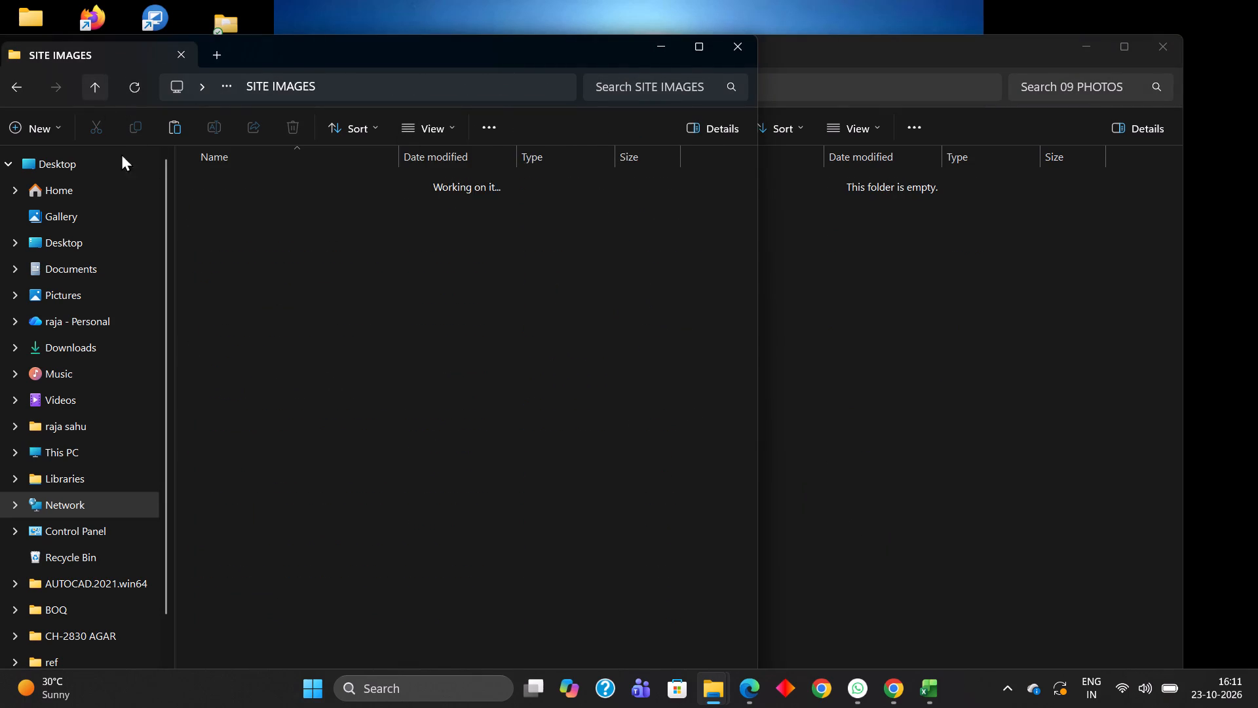
{"action": "key", "text": "ctrl+c"}
{"action": "left_click", "coordinate": [953, 323]}
{"action": "key", "text": "ctrl+v"}
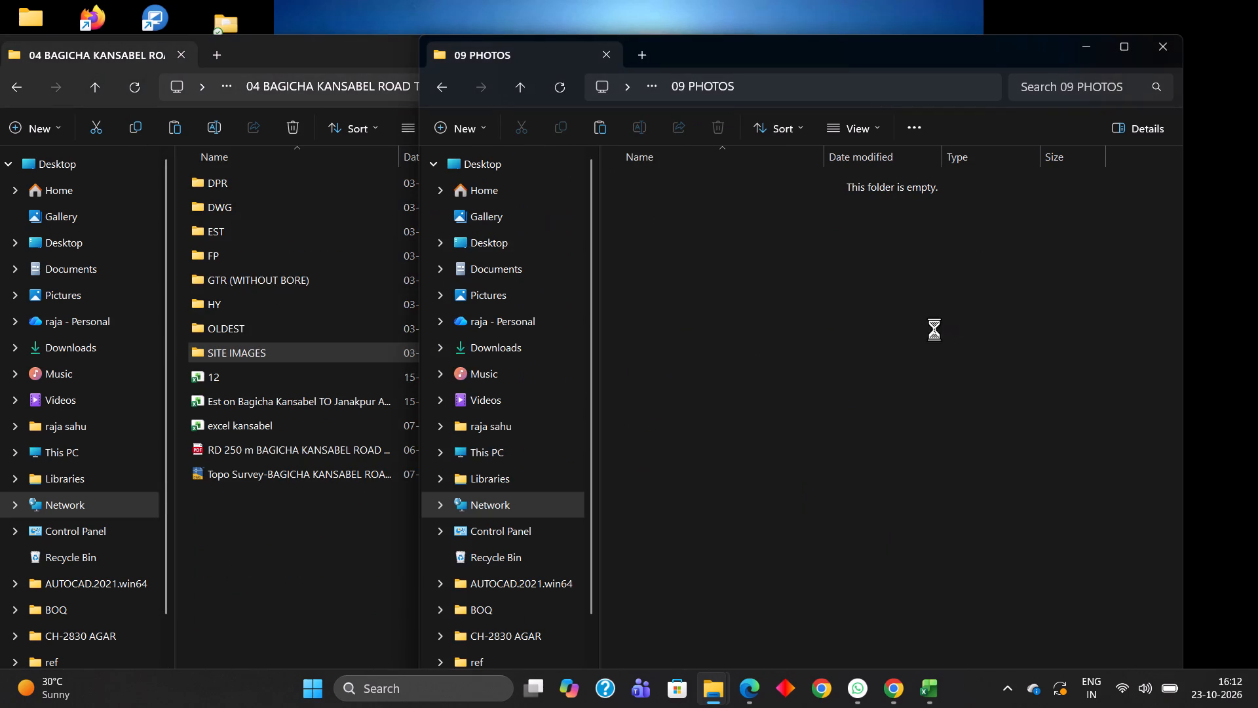
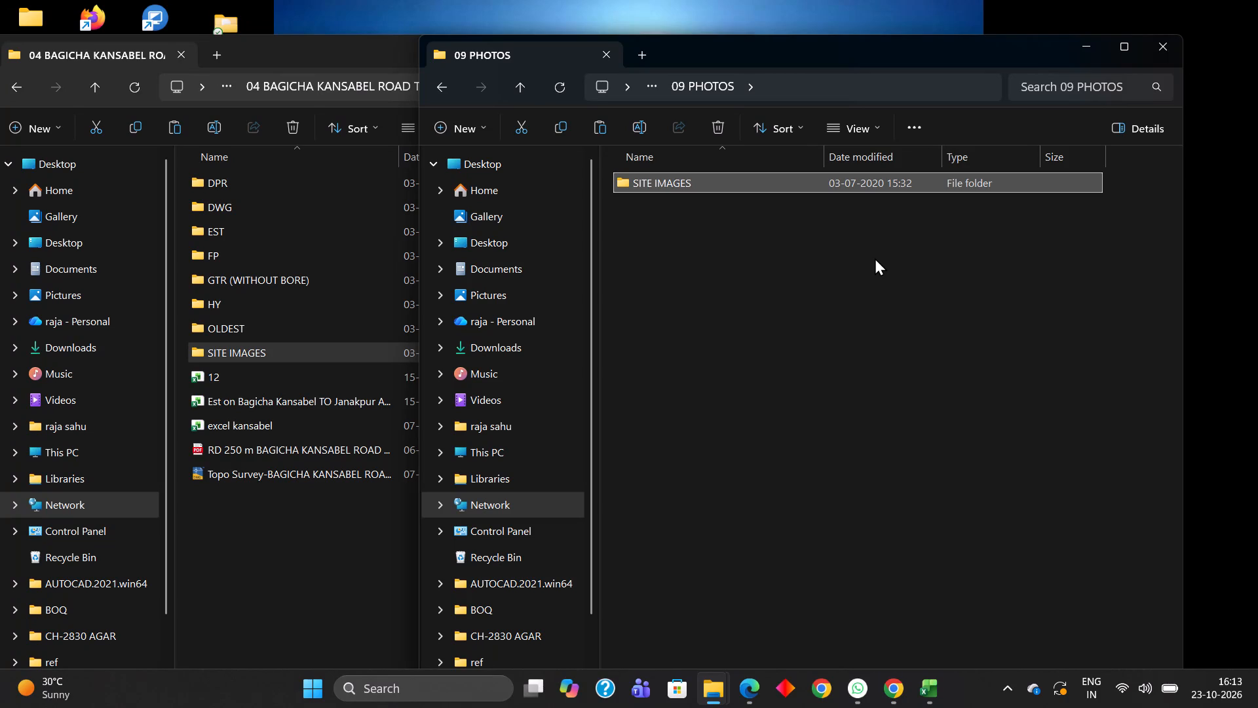
Move the CH-250M PDF and PowerPoint files from SITE IMAGES up into 09 PHOTOS, and return to the parent bridge folder.
{"action": "left_click", "coordinate": [778, 281]}
{"action": "double_click", "coordinate": [660, 184]}
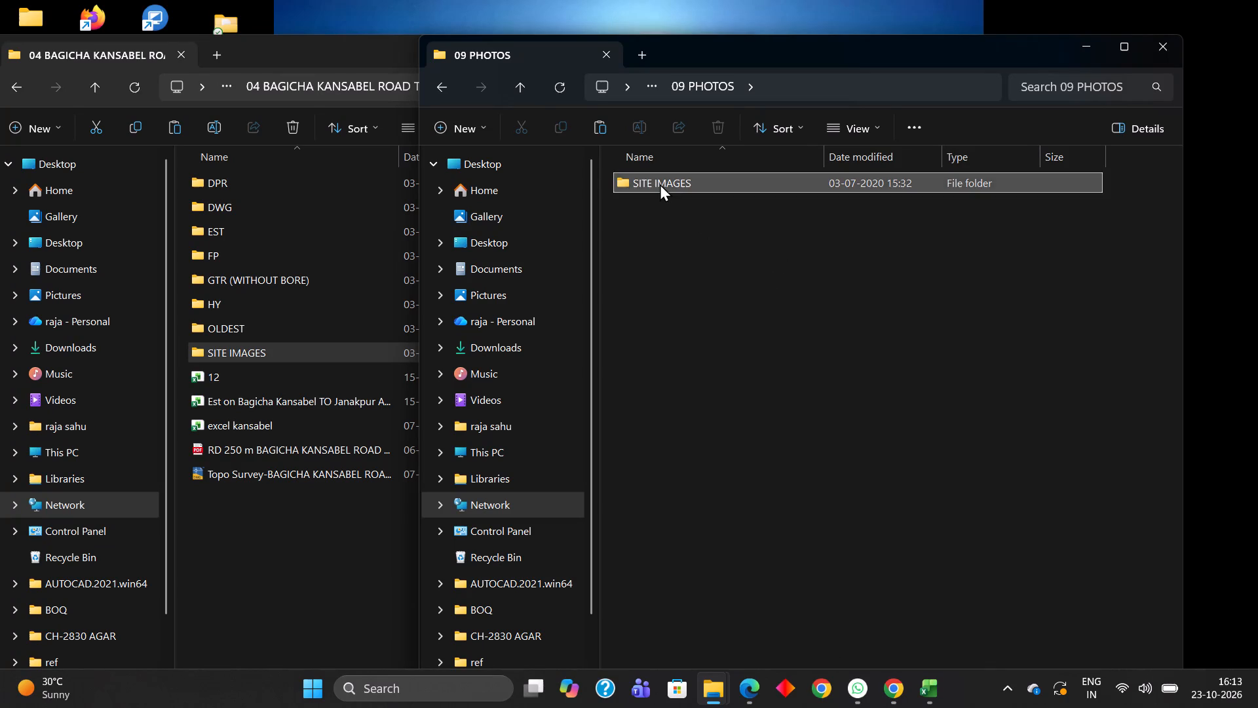
{"action": "left_click", "coordinate": [657, 183]}
{"action": "left_click", "coordinate": [657, 200], "text": "ctrl"}
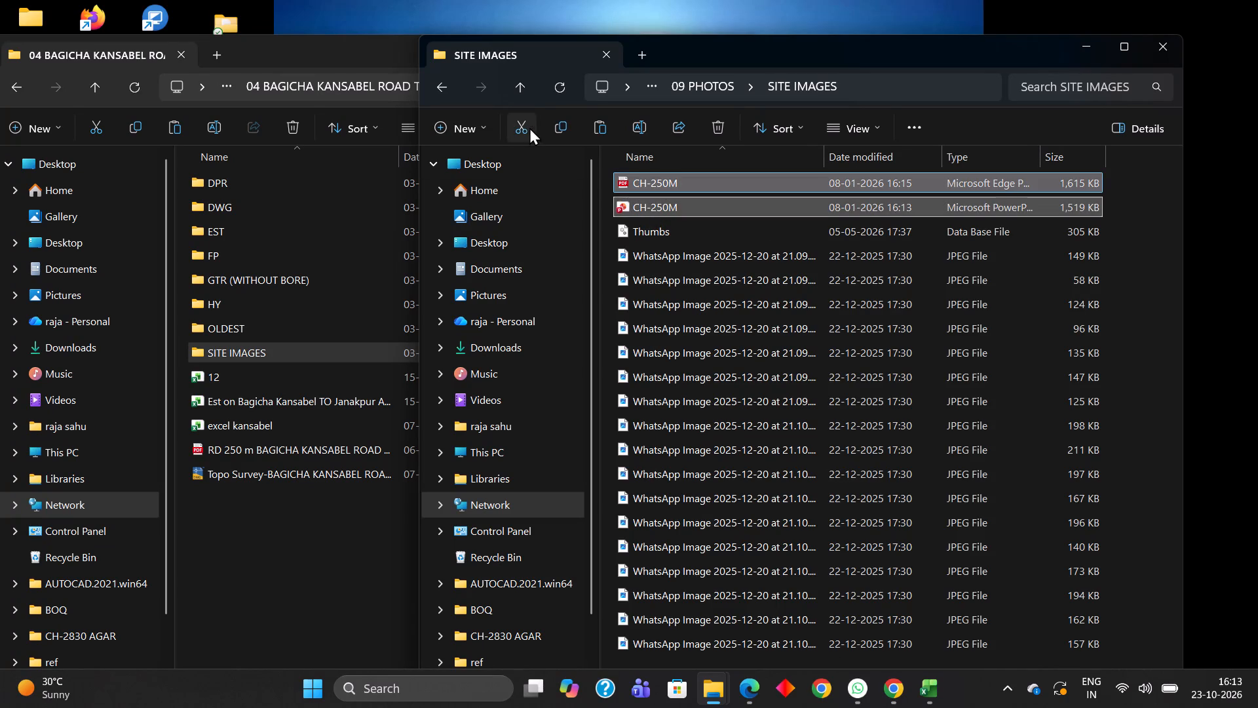
{"action": "left_click", "coordinate": [524, 124]}
{"action": "left_click", "coordinate": [514, 86]}
{"action": "left_click_drag", "start_coordinate": [699, 315], "coordinate": [698, 300]}
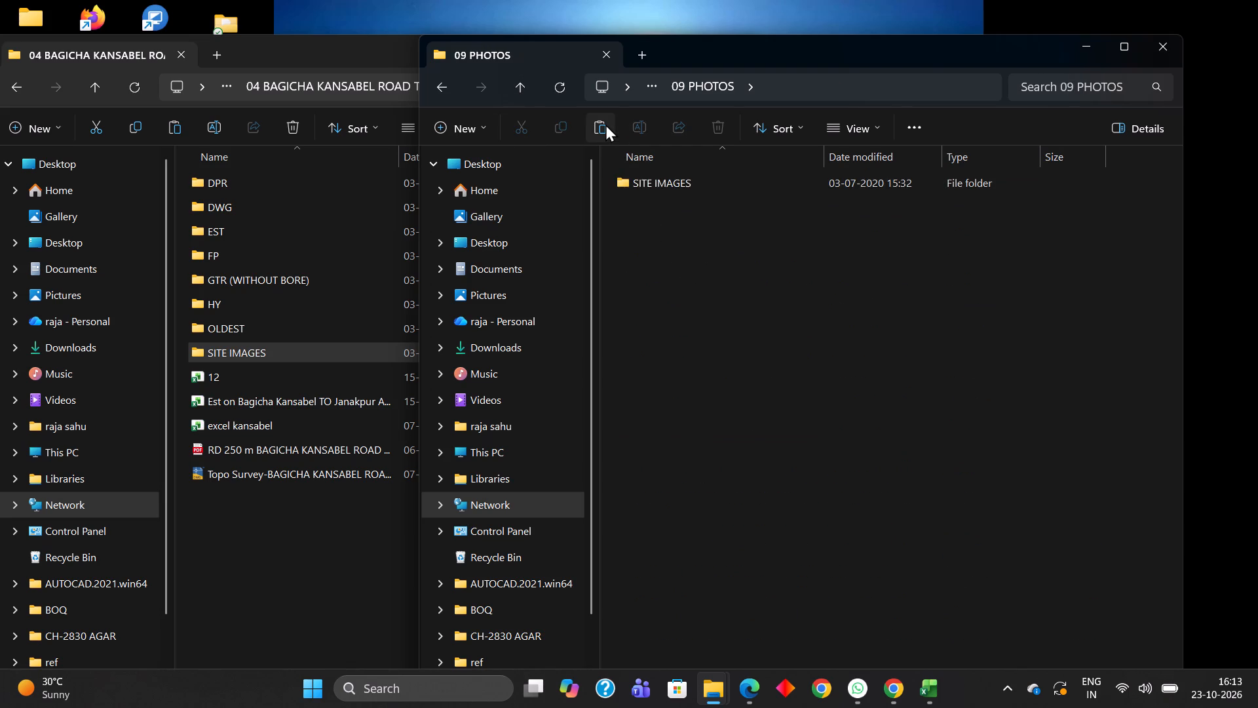
{"action": "left_click", "coordinate": [603, 123]}
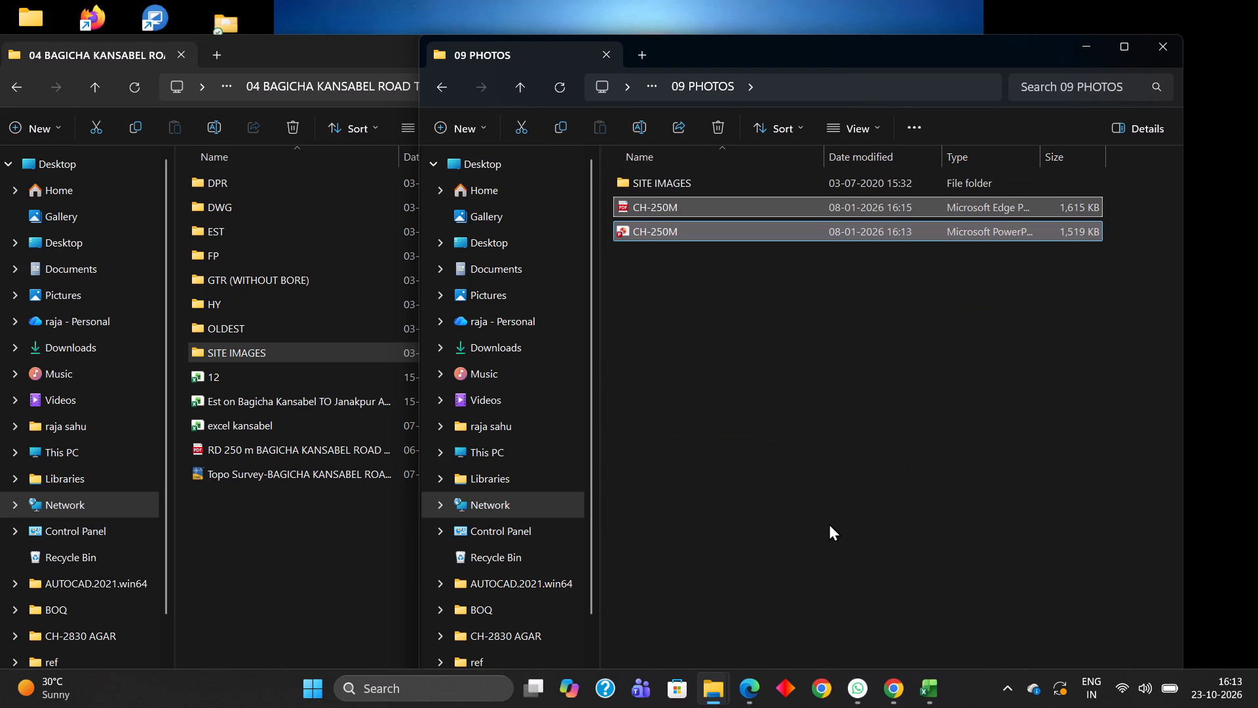
{"action": "left_click", "coordinate": [805, 459]}
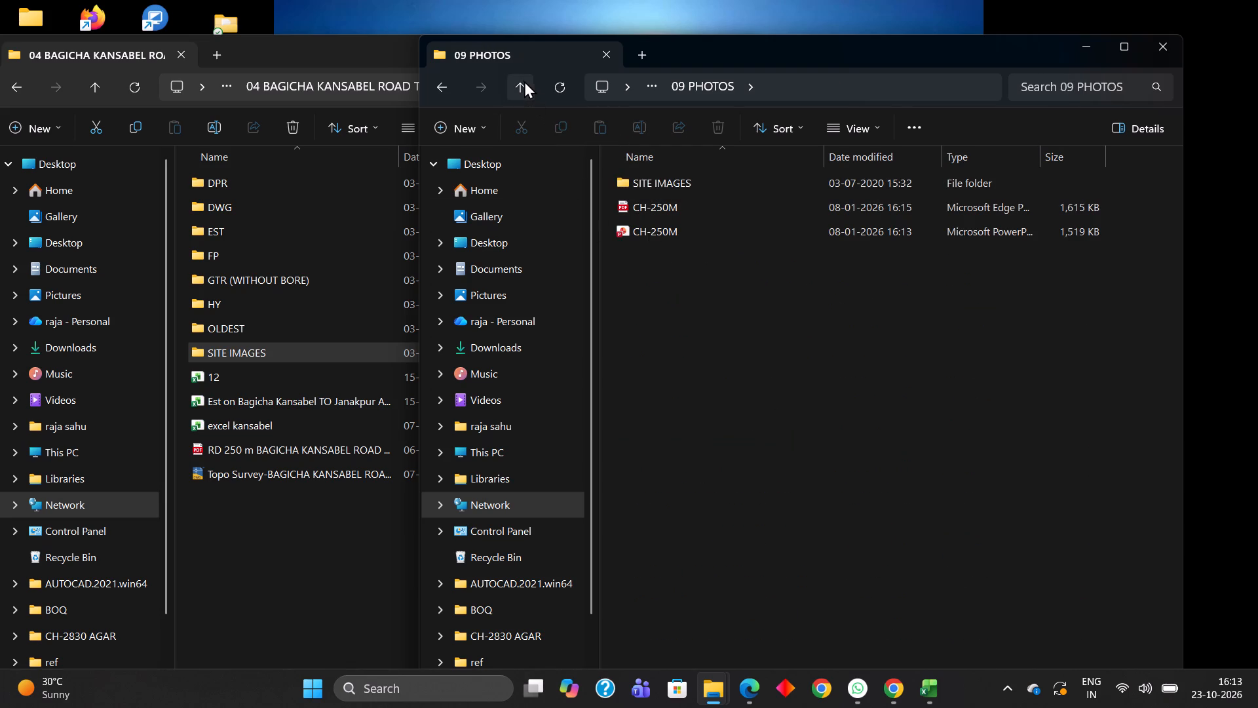
{"action": "left_click", "coordinate": [523, 79]}
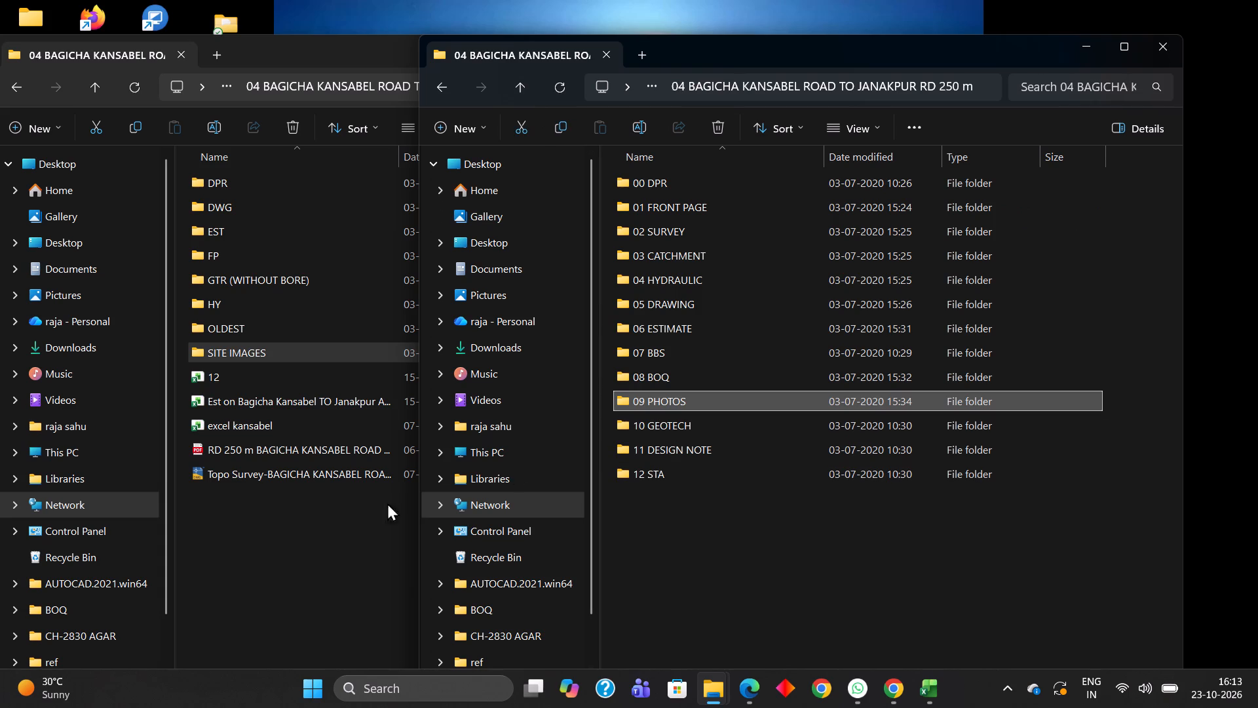
Review the 7-BORE DATA CH-250 M. PDF in the source GTR (WITHOUT BORE) folder and close it.
{"action": "double_click", "coordinate": [261, 273]}
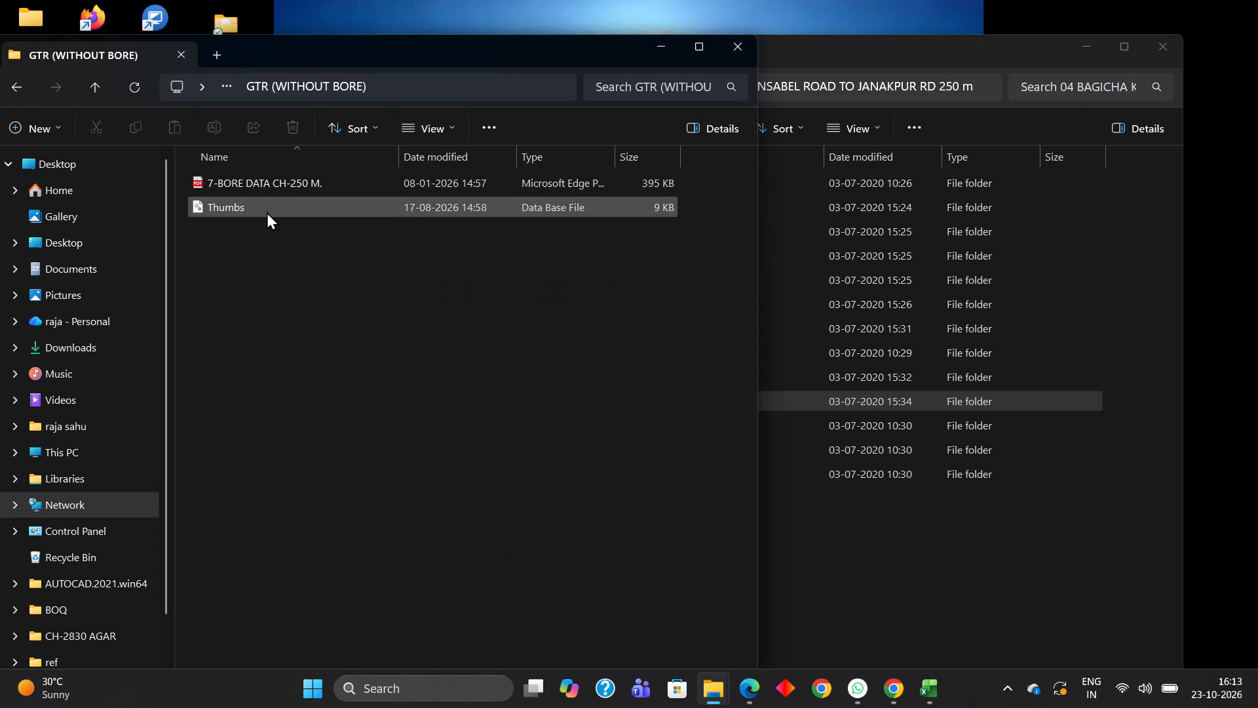
{"action": "double_click", "coordinate": [273, 189]}
{"action": "scroll", "coordinate": [417, 492], "scroll_direction": "down", "scroll_amount": 3}
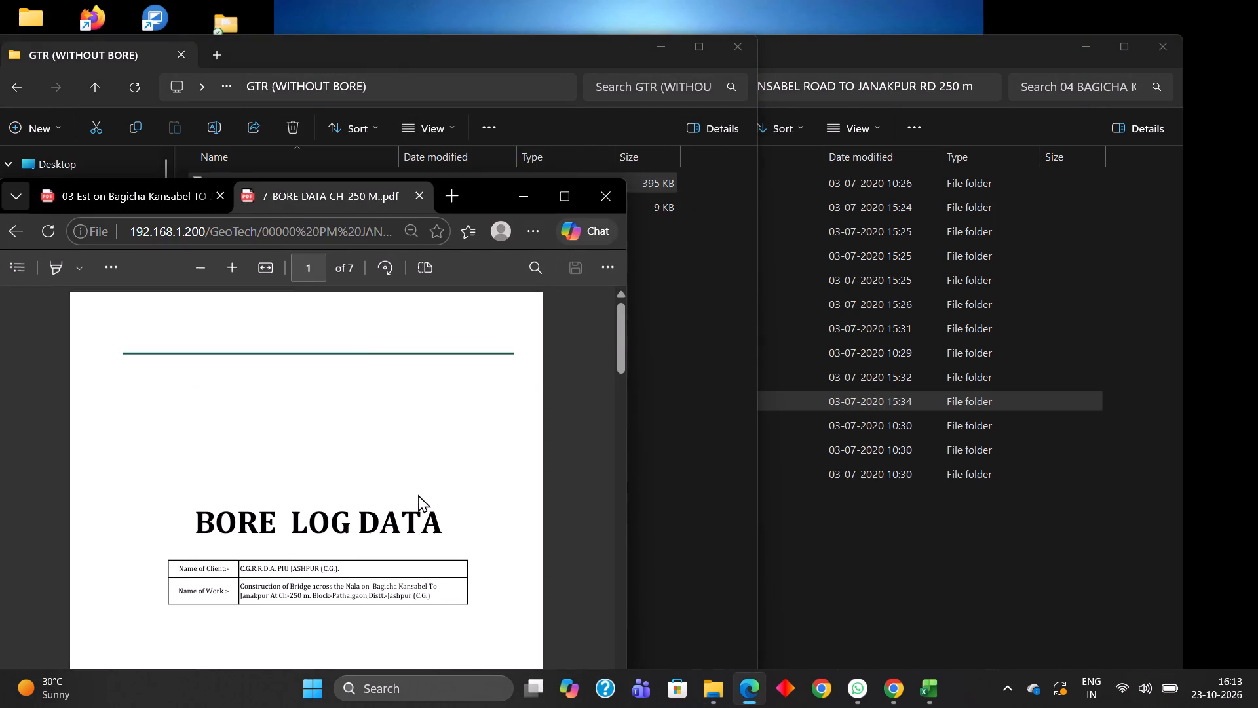
{"action": "scroll", "coordinate": [418, 494], "scroll_direction": "down", "scroll_amount": 20}
{"action": "scroll", "coordinate": [418, 494], "scroll_direction": "down", "scroll_amount": 11}
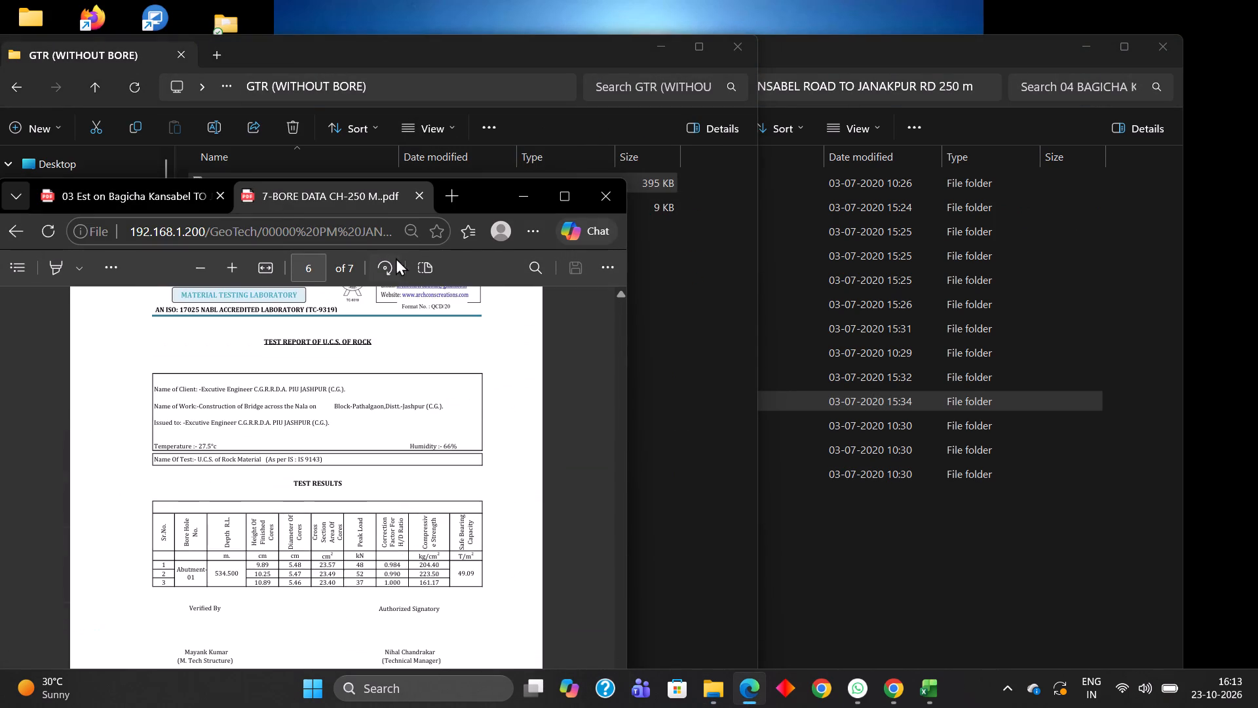
{"action": "left_click", "coordinate": [415, 192]}
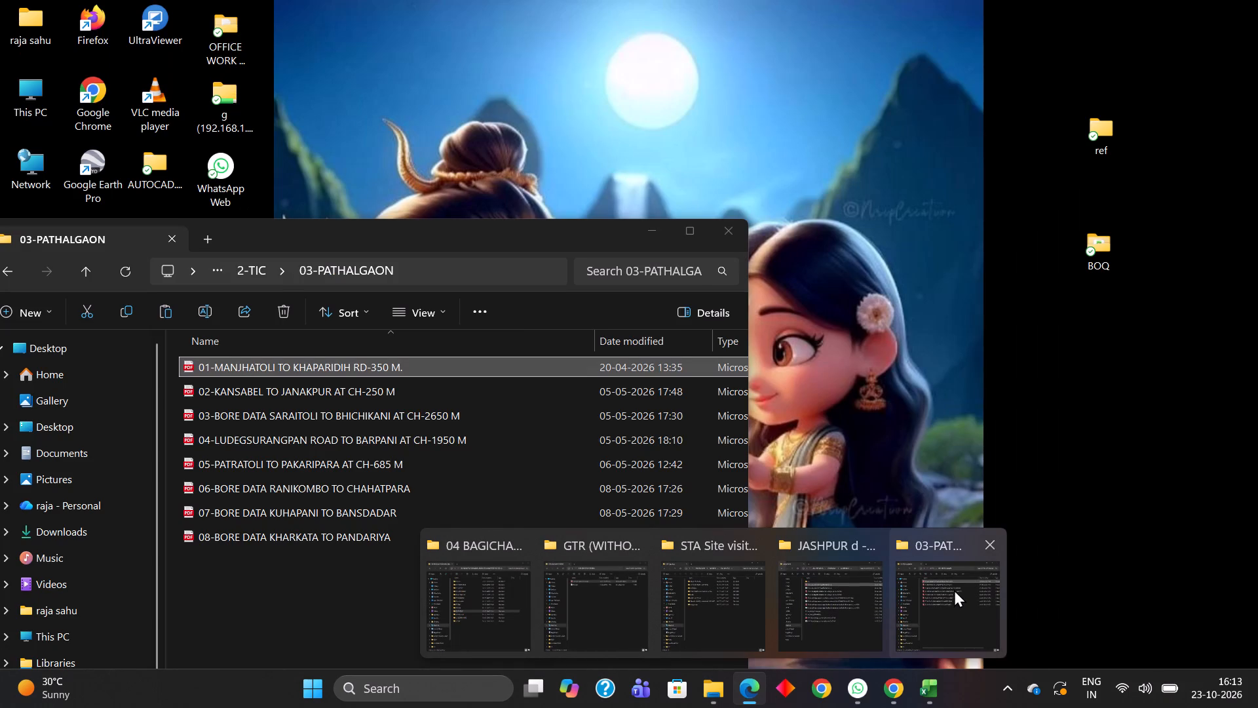
Review the 02-KANSABEL TO JANAKPUR AT CH-250 M PDF in 03-PATHALGAON, close it, and return to the GTR (WITHOUT BORE) folder.
{"action": "left_click", "coordinate": [954, 589]}
{"action": "double_click", "coordinate": [339, 394]}
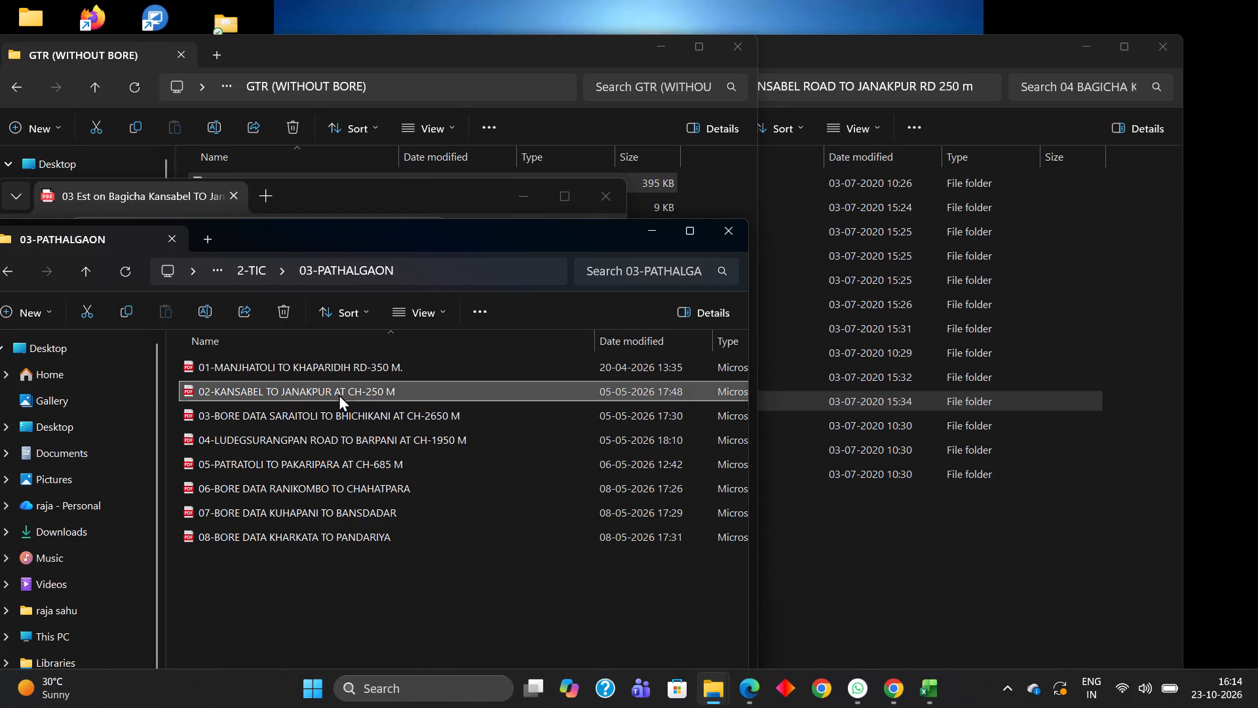
{"action": "scroll", "coordinate": [373, 465], "scroll_direction": "down", "scroll_amount": 11}
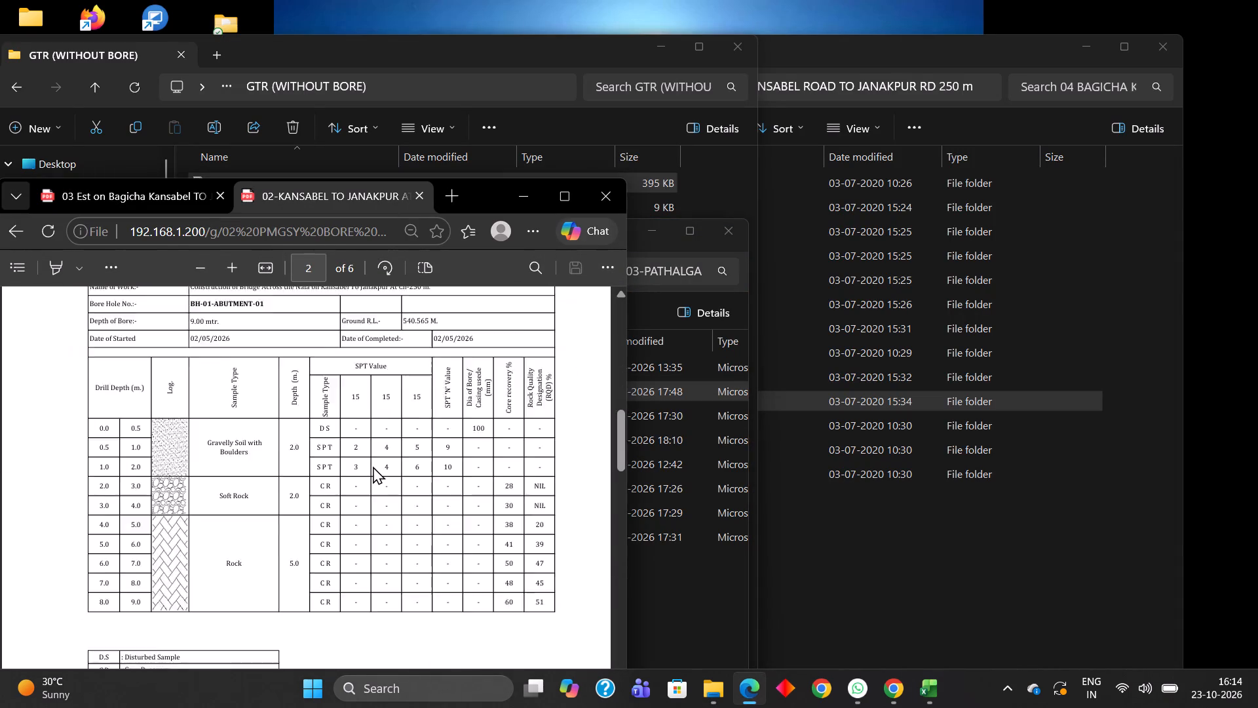
{"action": "scroll", "coordinate": [373, 466], "scroll_direction": "down", "scroll_amount": 20}
{"action": "scroll", "coordinate": [373, 466], "scroll_direction": "down", "scroll_amount": 13}
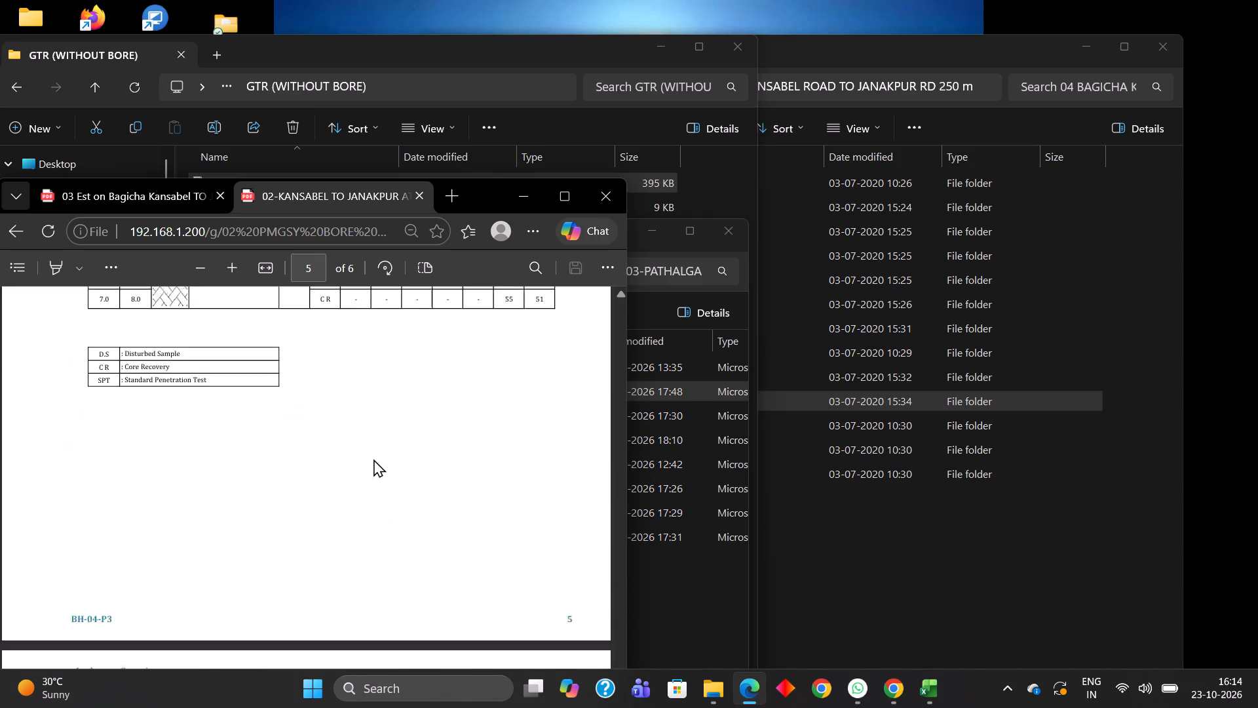
{"action": "scroll", "coordinate": [373, 459], "scroll_direction": "down", "scroll_amount": 13}
{"action": "left_click", "coordinate": [416, 191]}
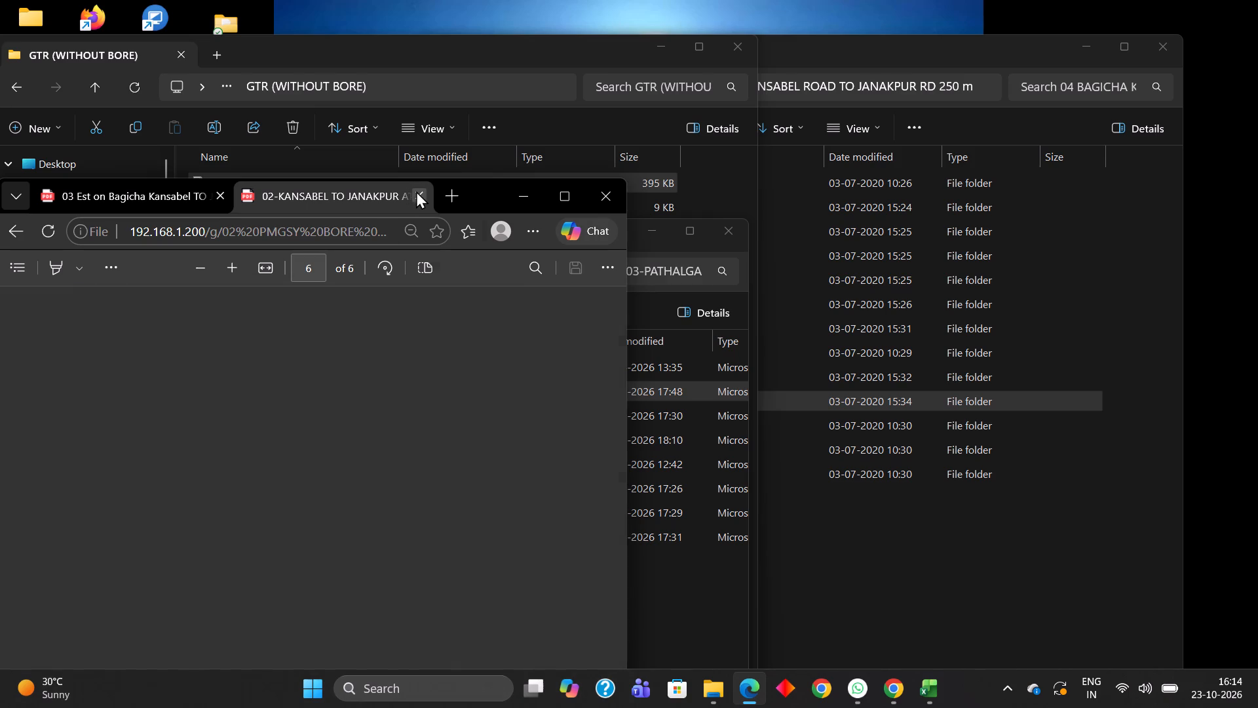
{"action": "left_click", "coordinate": [658, 575]}
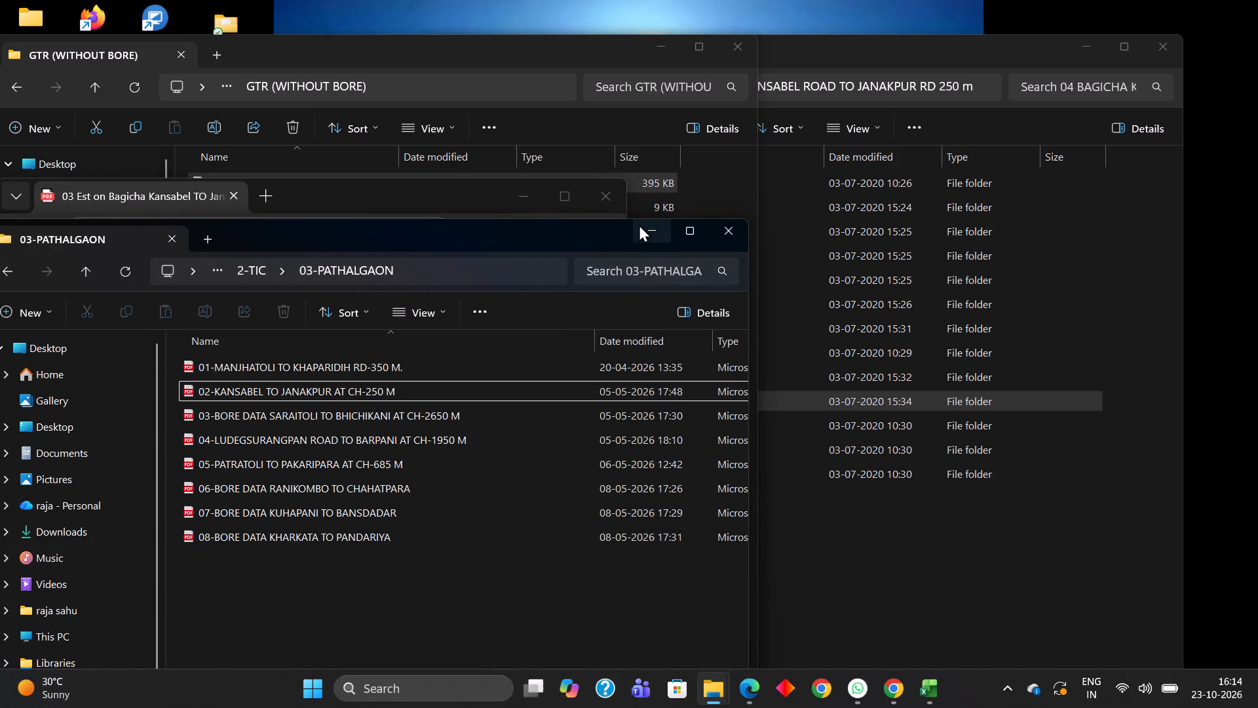
{"action": "left_click", "coordinate": [650, 224]}
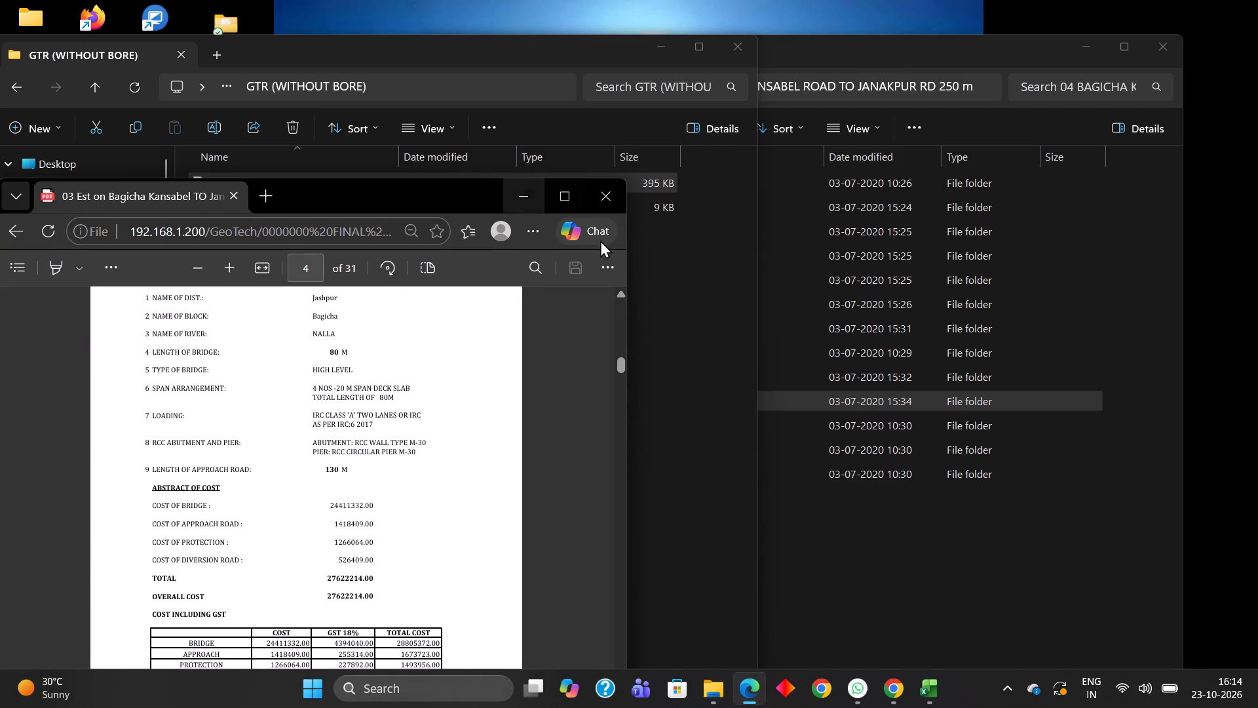
{"action": "left_click", "coordinate": [653, 308]}
Reopen the 7-BORE DATA CH-250 M. PDF to examine its cover and first borehole log, and minimise the viewer.
{"action": "double_click", "coordinate": [273, 184]}
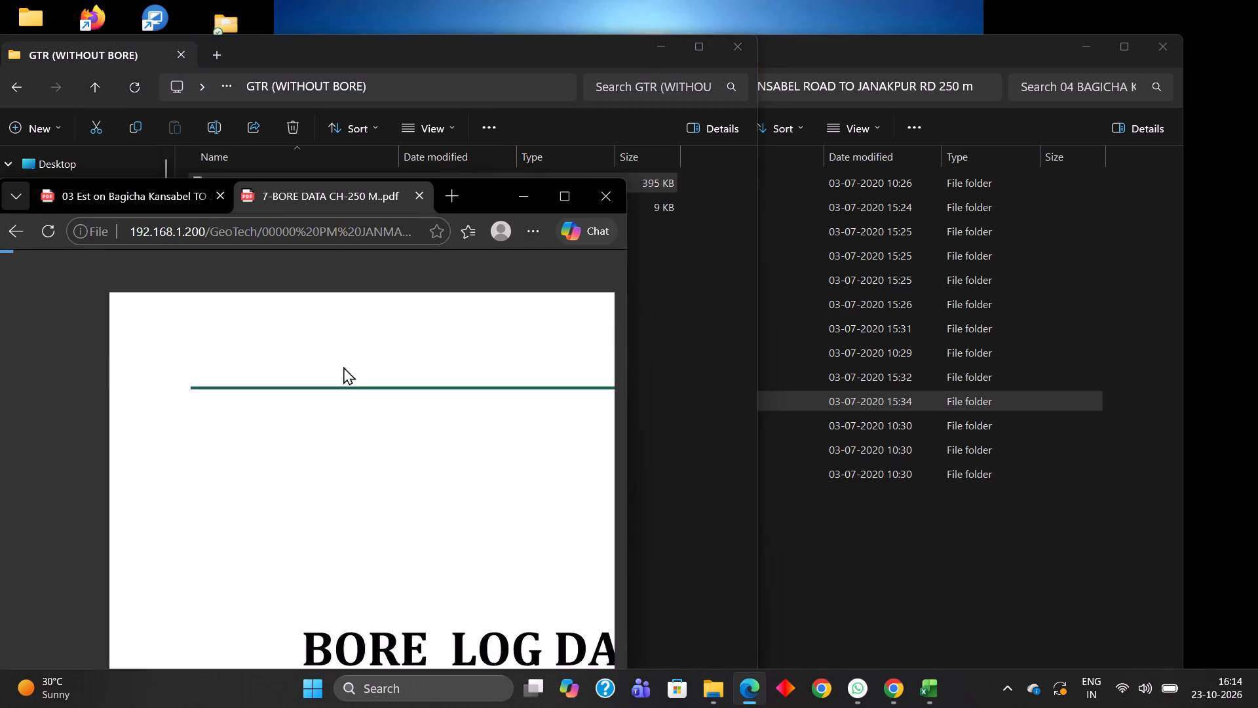
{"action": "scroll", "coordinate": [366, 461], "scroll_direction": "up", "scroll_amount": 20}
{"action": "scroll", "coordinate": [366, 461], "scroll_direction": "up", "scroll_amount": 11}
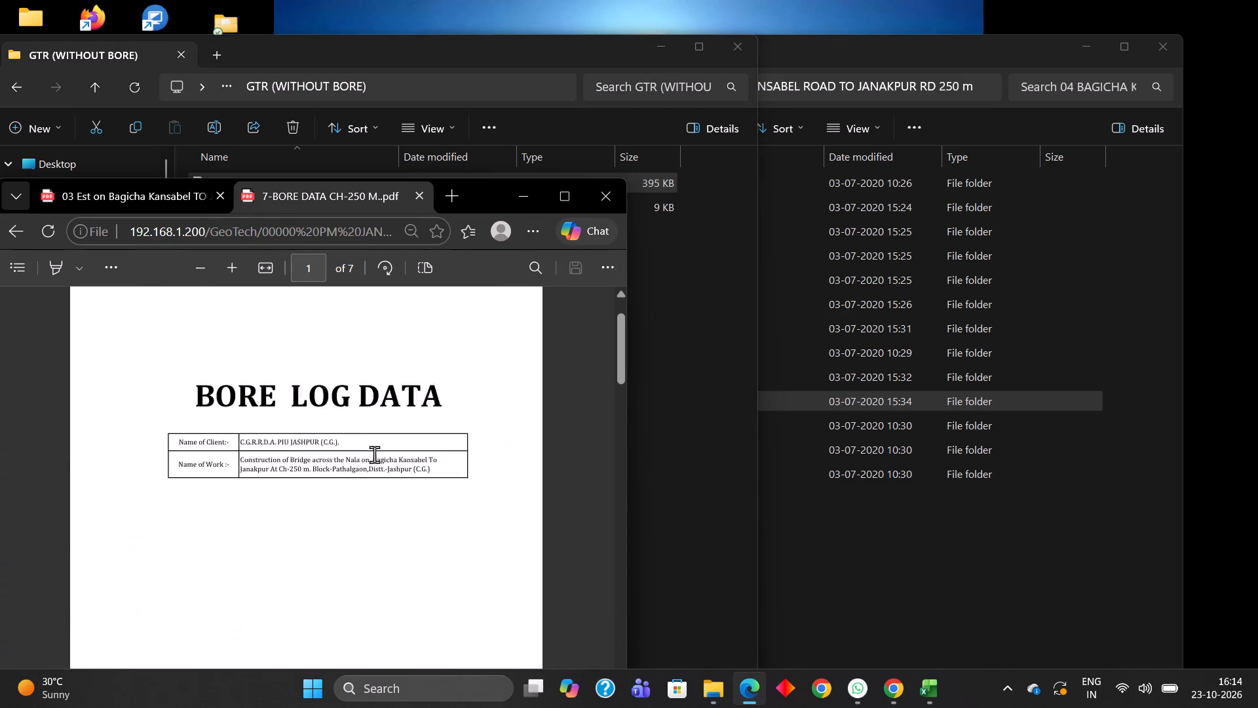
{"action": "scroll", "coordinate": [374, 454], "scroll_direction": "up", "scroll_amount": 12}
{"action": "scroll", "coordinate": [498, 371], "scroll_direction": "down", "scroll_amount": 9}
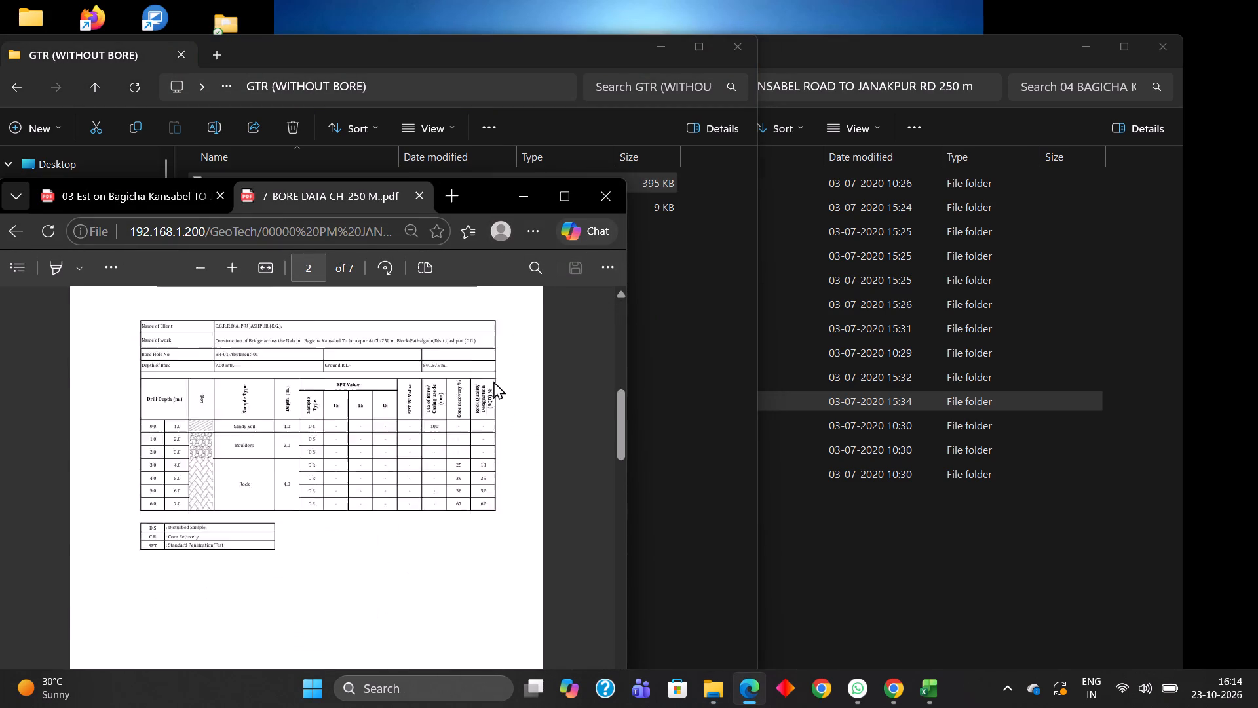
{"action": "scroll", "coordinate": [489, 383], "scroll_direction": "up", "scroll_amount": 5}
{"action": "scroll", "coordinate": [503, 259], "scroll_direction": "up", "scroll_amount": 10}
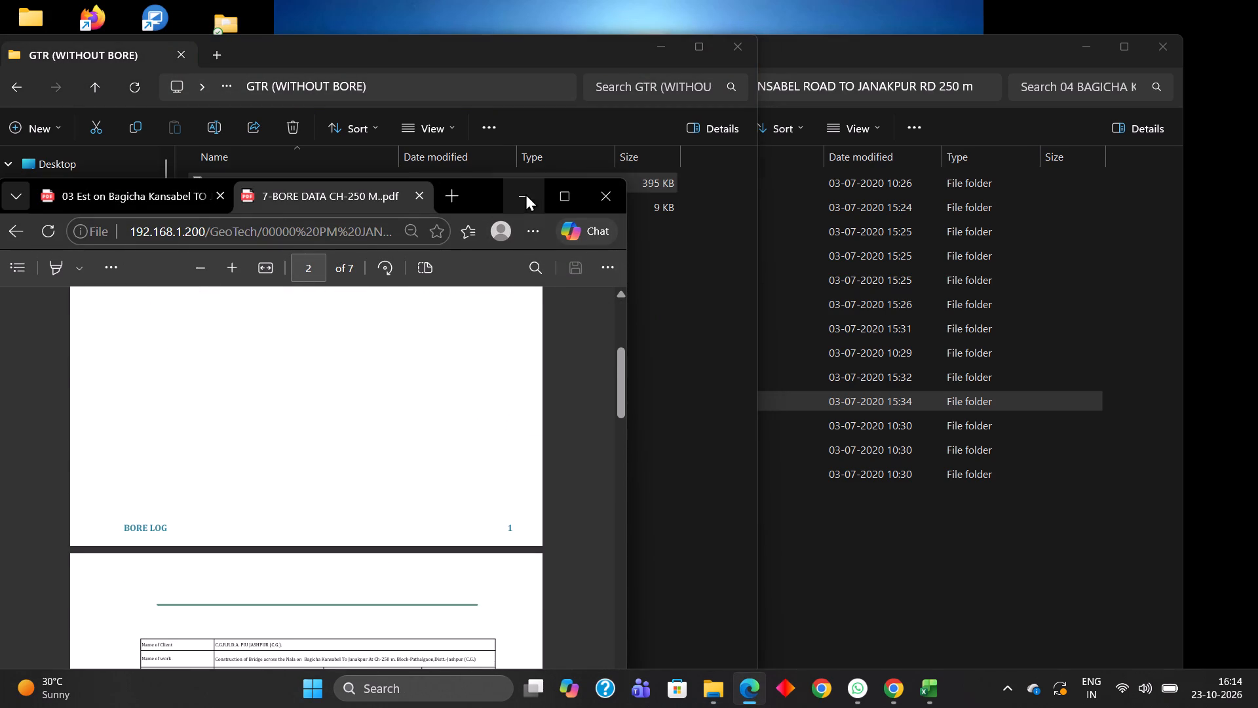
{"action": "left_click", "coordinate": [525, 193]}
{"action": "left_click_drag", "start_coordinate": [456, 484], "coordinate": [443, 458]}
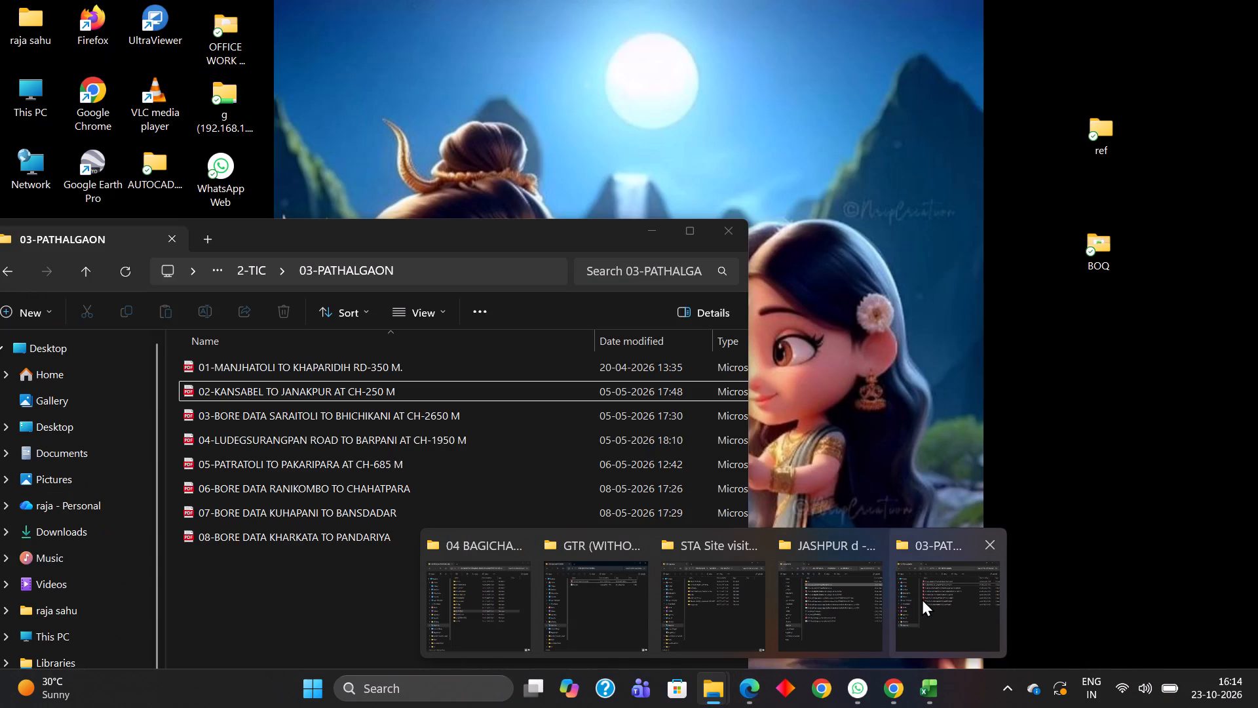
Copy the 02-KANSABEL TO JANAKPUR AT CH-250 M PDF from 03-PATHALGAON into the destination 10 GEOTECH folder.
{"action": "left_click", "coordinate": [922, 599]}
{"action": "left_click", "coordinate": [339, 595]}
{"action": "left_click", "coordinate": [332, 390]}
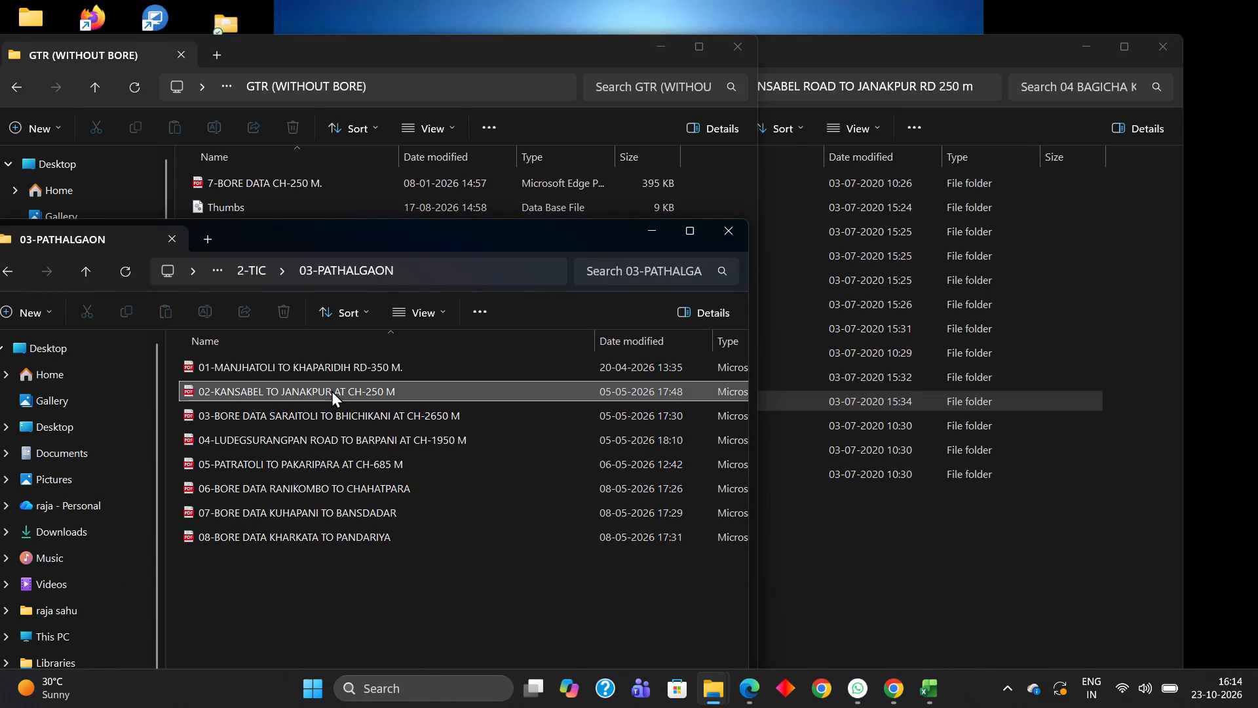
{"action": "key", "text": "ctrl+c"}
{"action": "left_click", "coordinate": [861, 536]}
{"action": "double_click", "coordinate": [682, 427]}
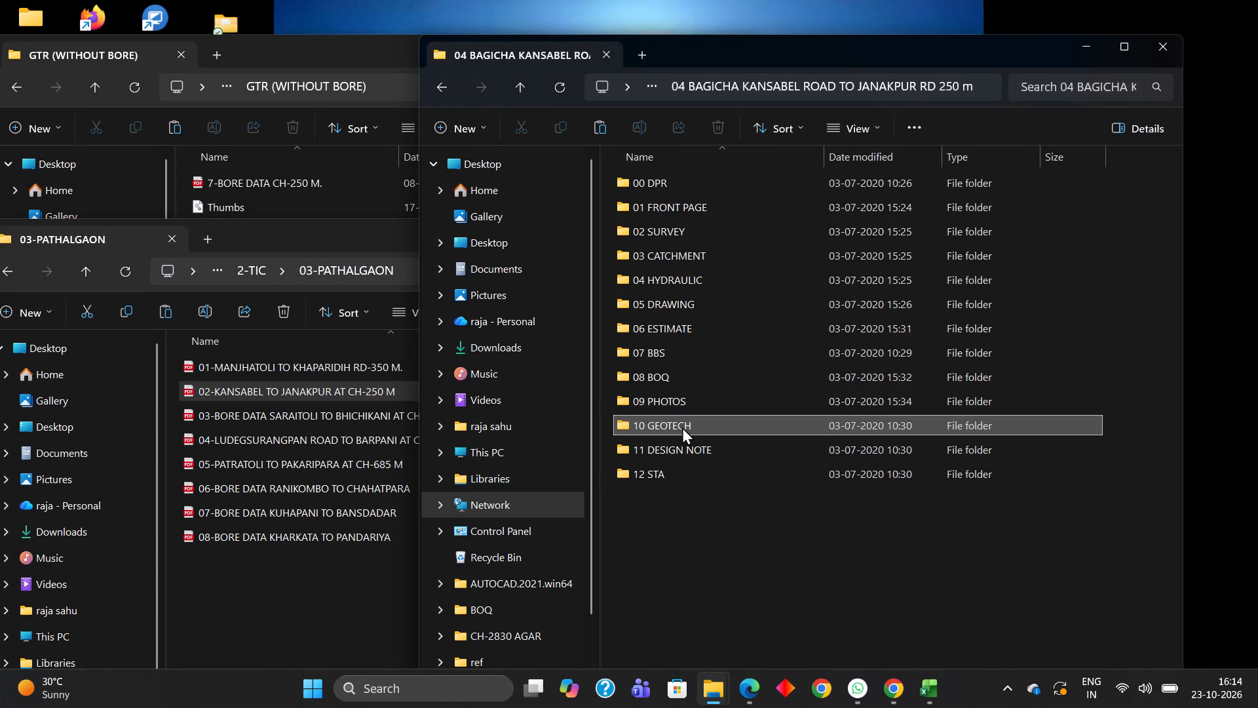
{"action": "left_click", "coordinate": [786, 482]}
{"action": "key", "text": "ctrl+v"}
Examine the 01-MANJHATOLI TO KHAPARIDIH RD-350 M. bore log PDF, close both bore log PDFs, and minimise the 03-PATHALGAON window.
{"action": "left_click_drag", "start_coordinate": [257, 606], "coordinate": [257, 600]}
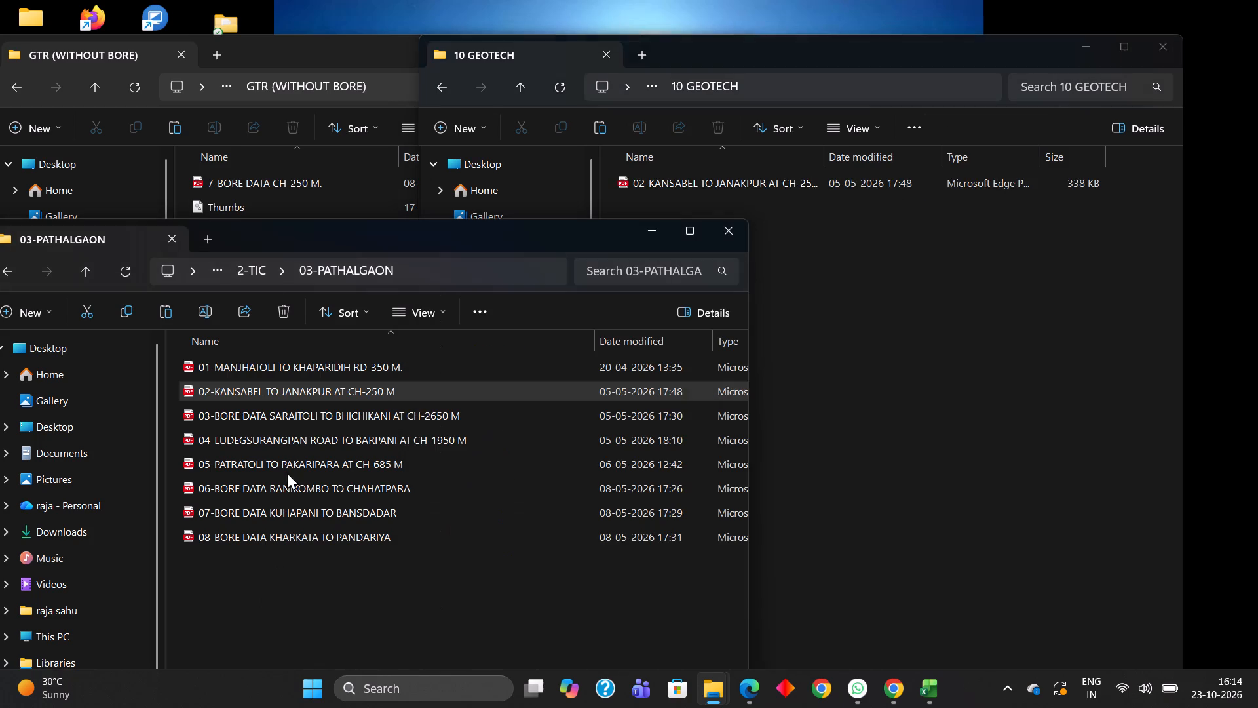
{"action": "left_click", "coordinate": [297, 374]}
{"action": "double_click", "coordinate": [297, 370]}
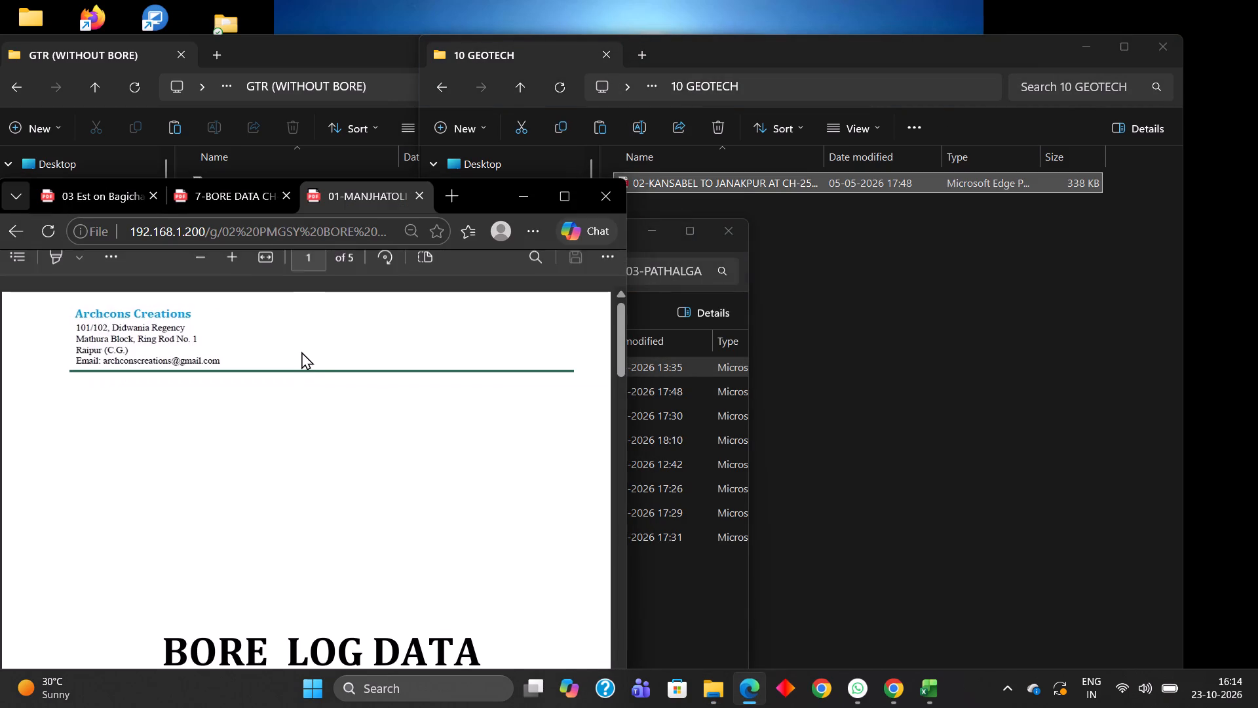
{"action": "scroll", "coordinate": [436, 431], "scroll_direction": "down", "scroll_amount": 15}
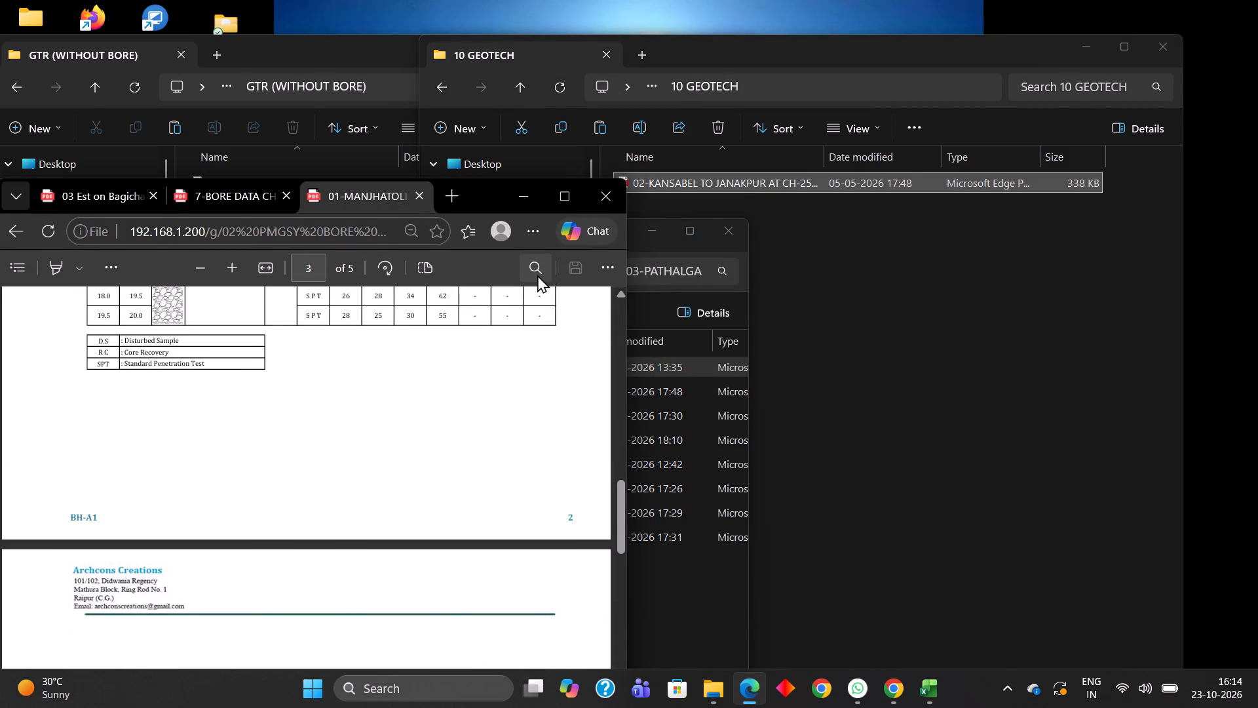
{"action": "left_click", "coordinate": [422, 195]}
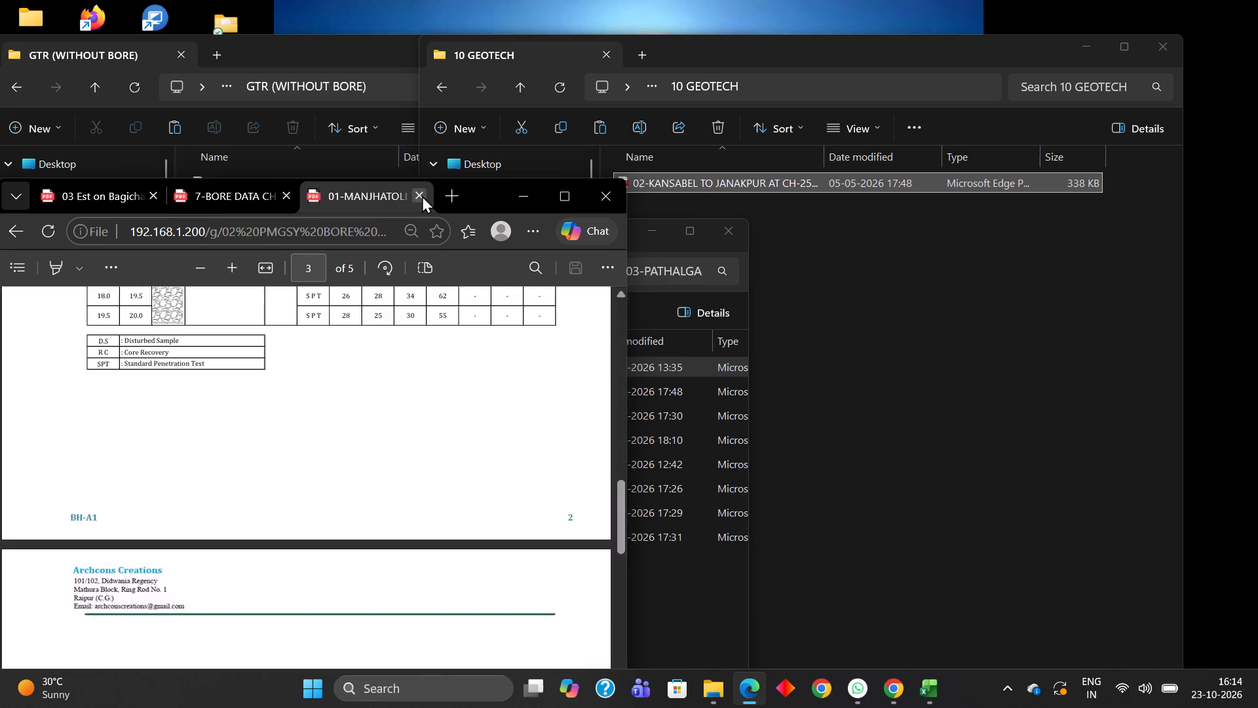
{"action": "left_click", "coordinate": [417, 196]}
{"action": "left_click", "coordinate": [520, 193]}
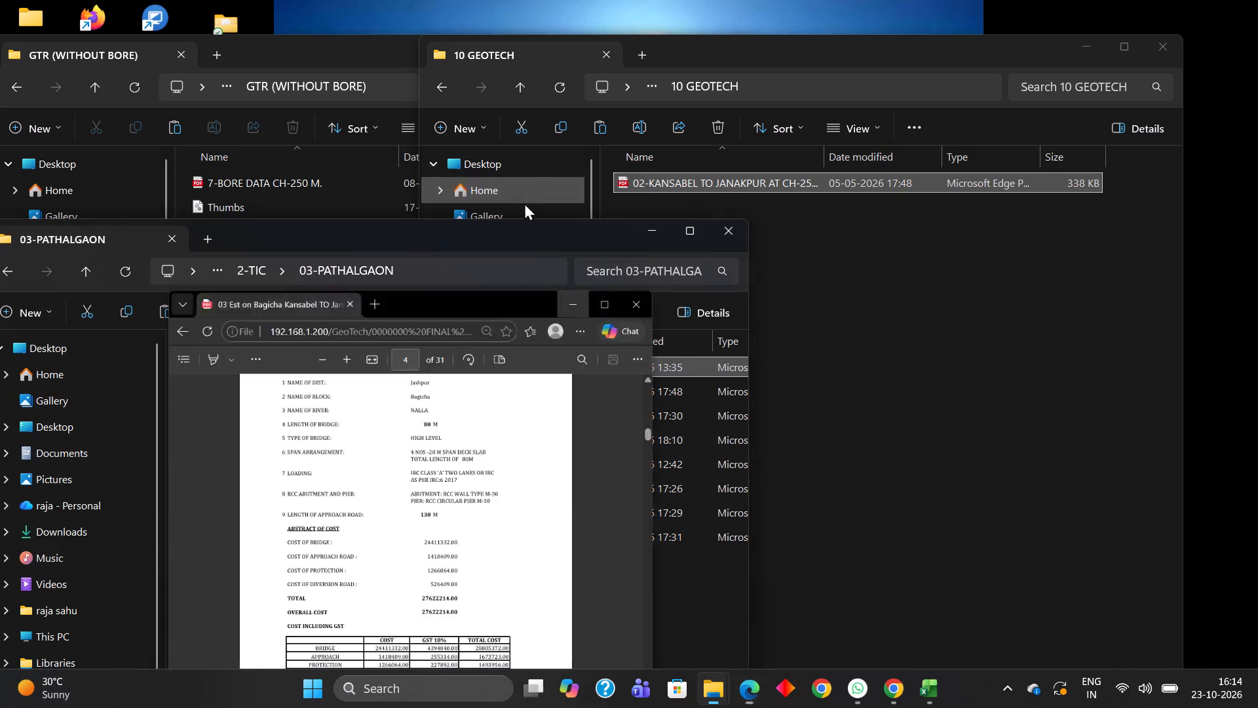
{"action": "left_click", "coordinate": [456, 637]}
{"action": "left_click", "coordinate": [646, 231]}
{"action": "left_click_drag", "start_coordinate": [727, 241], "coordinate": [723, 235]}
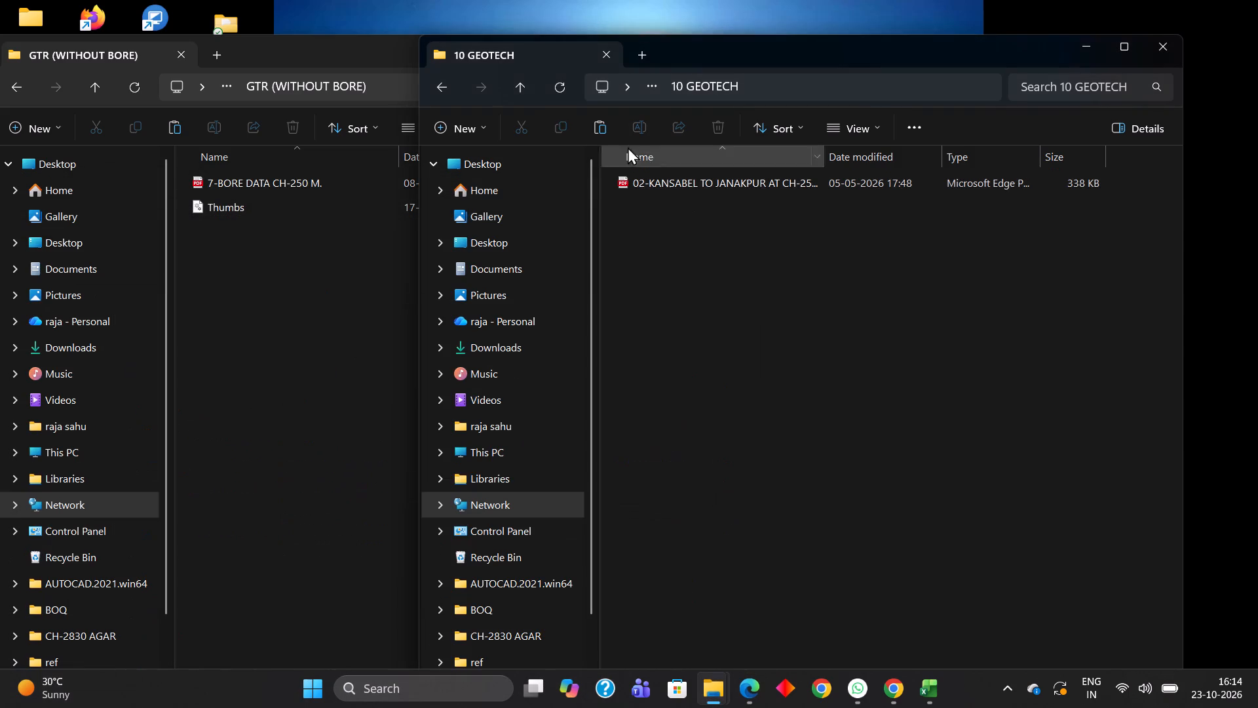
Return the destination and source windows to their 04 BAGICHA KANSABEL ROAD TO JANAKPUR RD 250 m folders.
{"action": "left_click", "coordinate": [522, 92]}
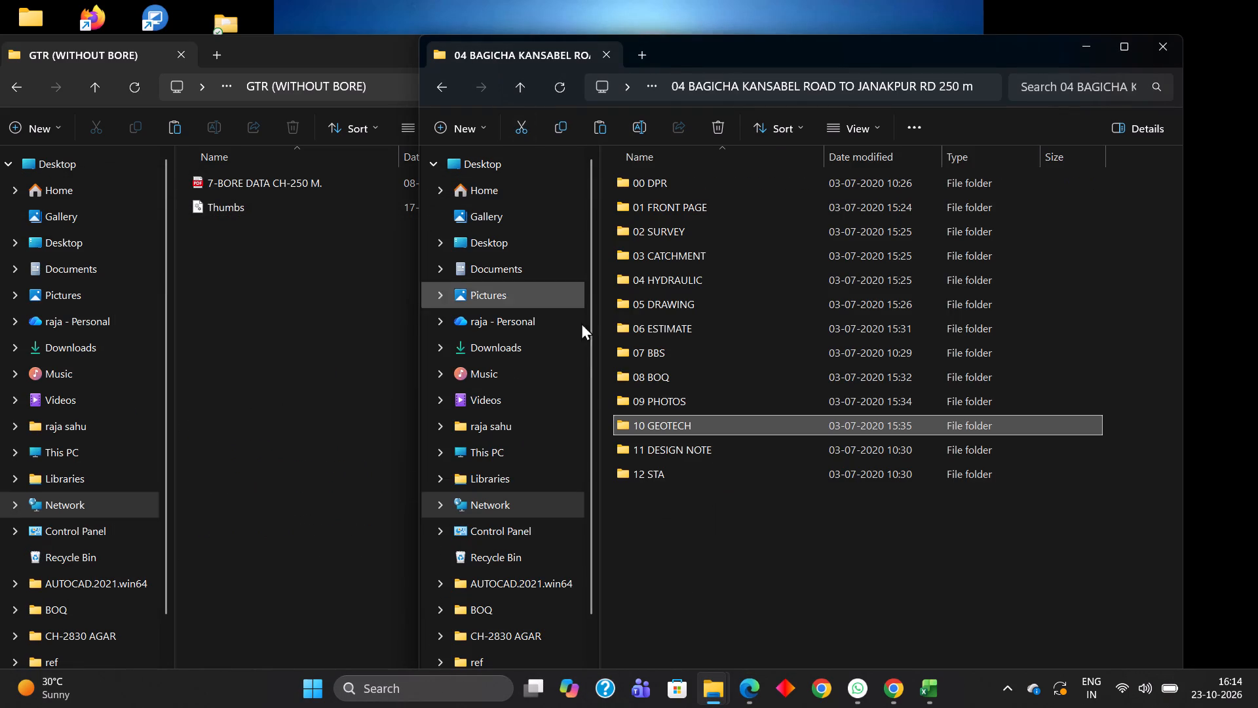
{"action": "left_click", "coordinate": [93, 87]}
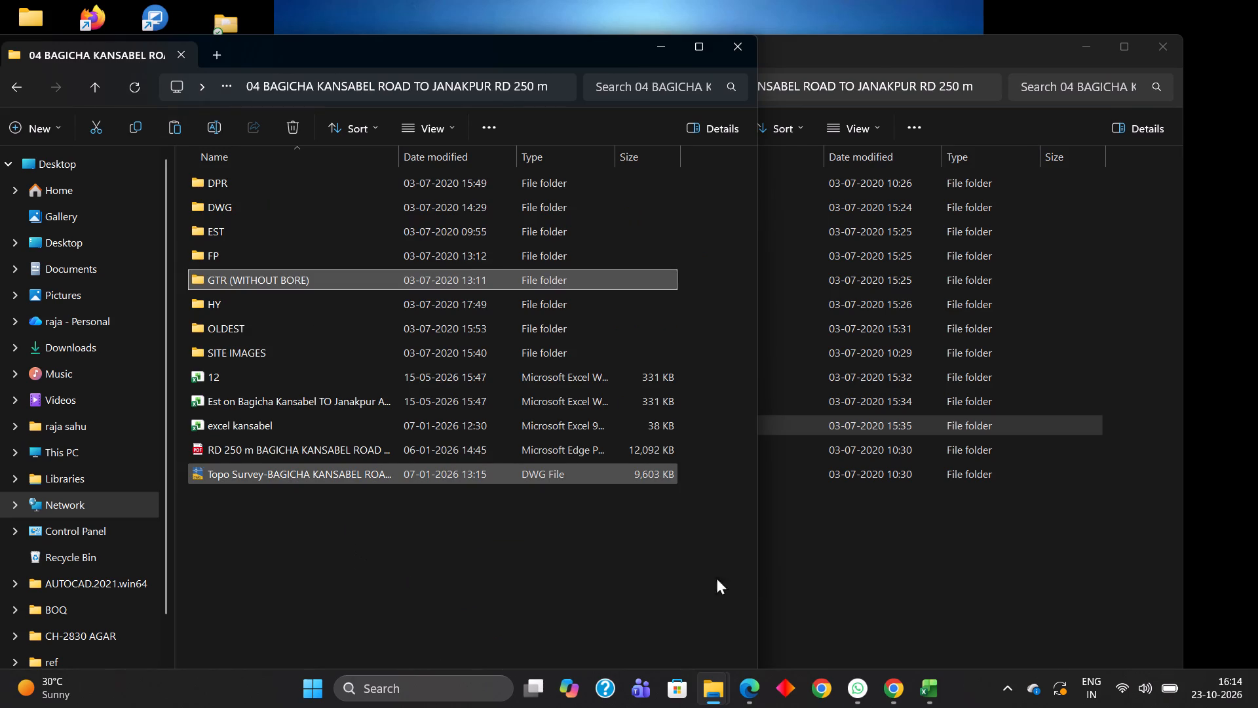
{"action": "left_click", "coordinate": [904, 573]}
Switch to the BOQ on Bagicha Kansabel TO Janakpur AT CH 250M workbook in Excel and enable editing.
{"action": "left_click", "coordinate": [934, 692]}
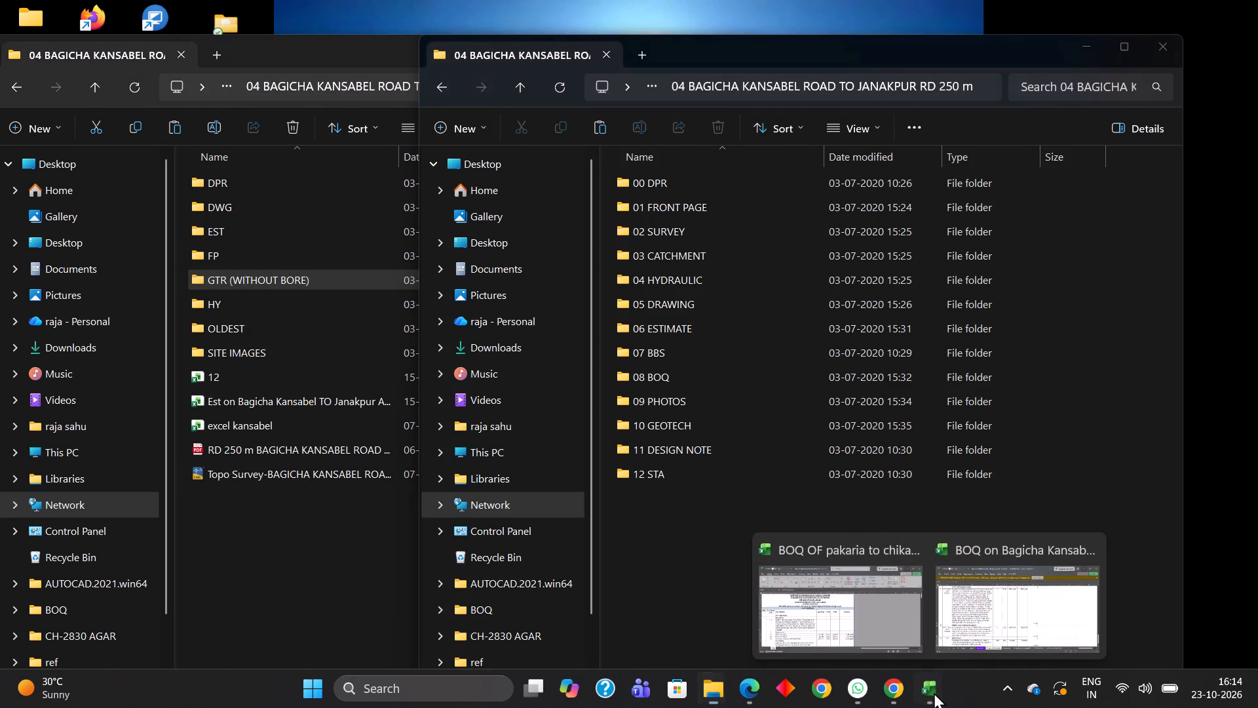
{"action": "left_click", "coordinate": [982, 599]}
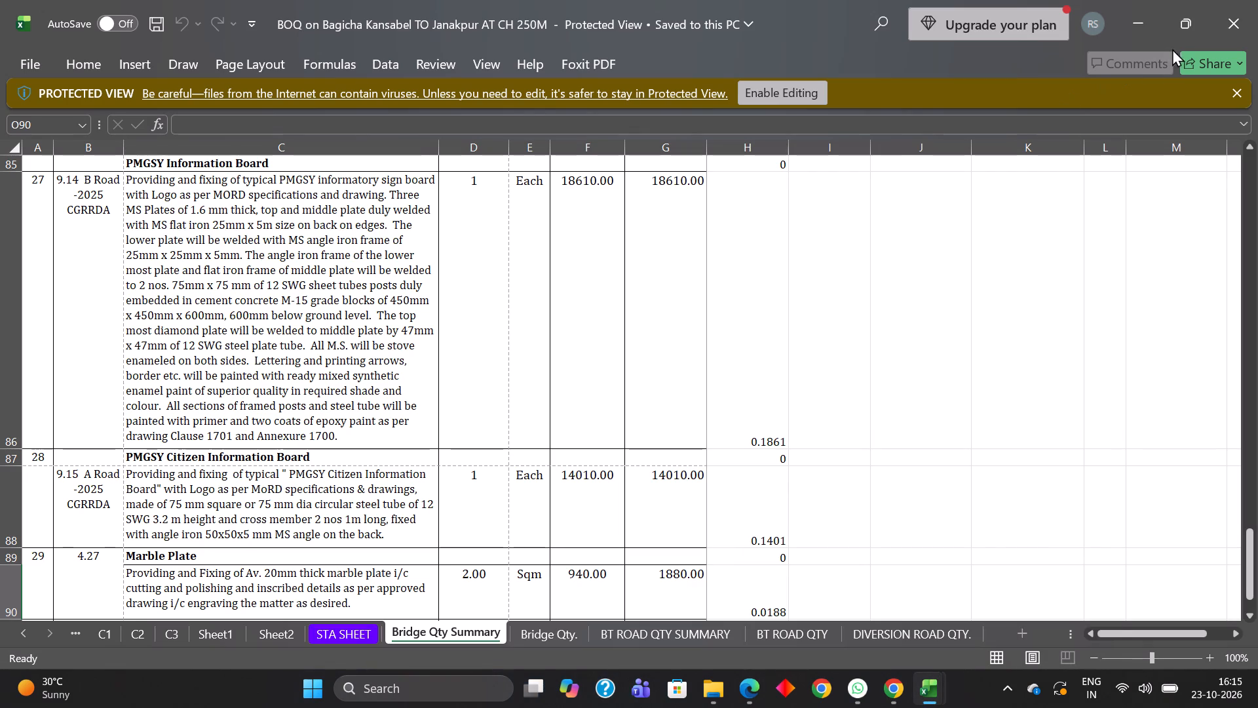
{"action": "scroll", "coordinate": [511, 659], "scroll_direction": "up", "scroll_amount": 18}
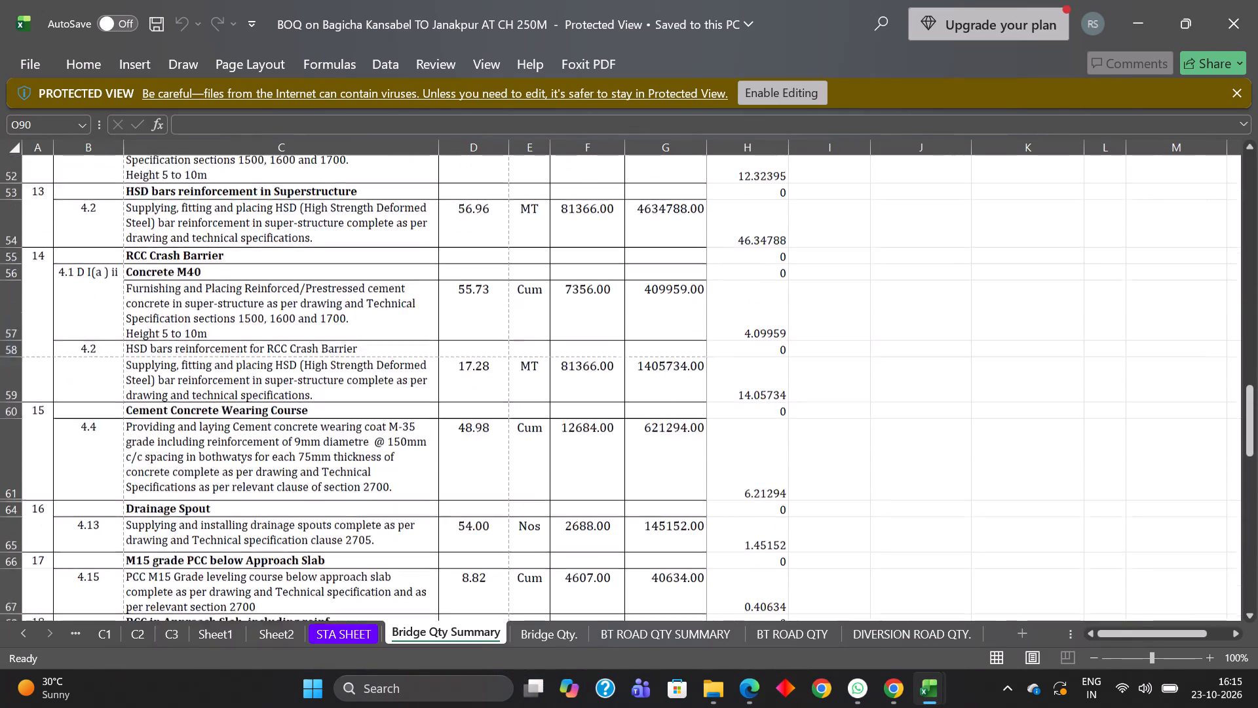
{"action": "scroll", "coordinate": [413, 463], "scroll_direction": "up", "scroll_amount": 6}
{"action": "left_click", "coordinate": [797, 92]}
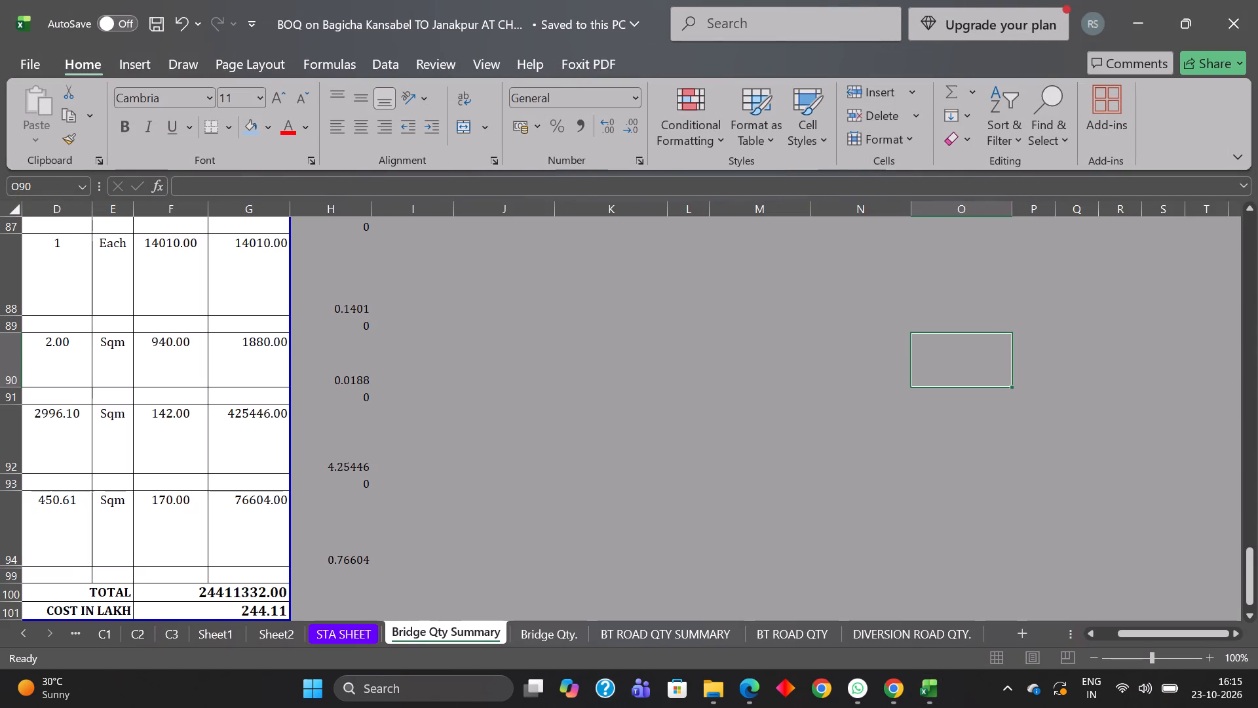
Copy the title block B1:G6 on the Bridge Qty Summary sheet and paste it over itself as values and number formatting.
{"action": "scroll", "coordinate": [372, 499], "scroll_direction": "up", "scroll_amount": 4}
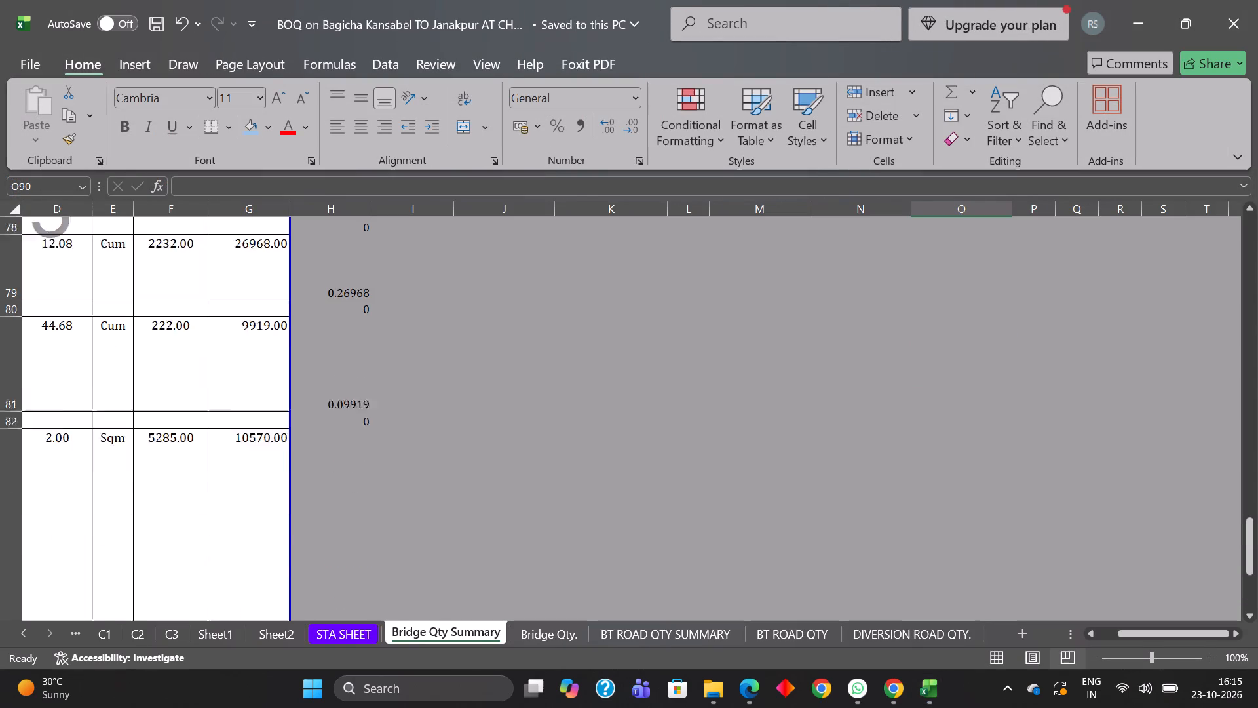
{"action": "left_click_drag", "start_coordinate": [1142, 629], "coordinate": [1045, 637]}
{"action": "scroll", "coordinate": [465, 507], "scroll_direction": "up", "scroll_amount": 10}
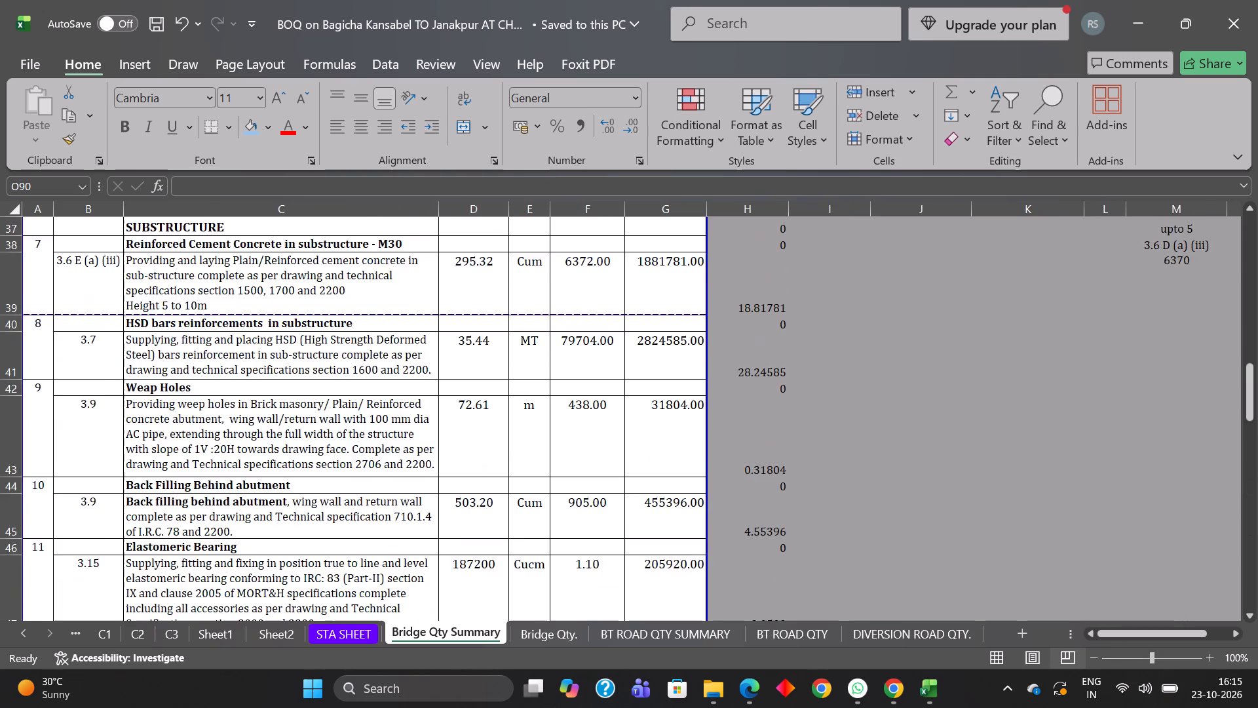
{"action": "scroll", "coordinate": [459, 493], "scroll_direction": "up", "scroll_amount": 20}
{"action": "scroll", "coordinate": [459, 493], "scroll_direction": "up", "scroll_amount": 3}
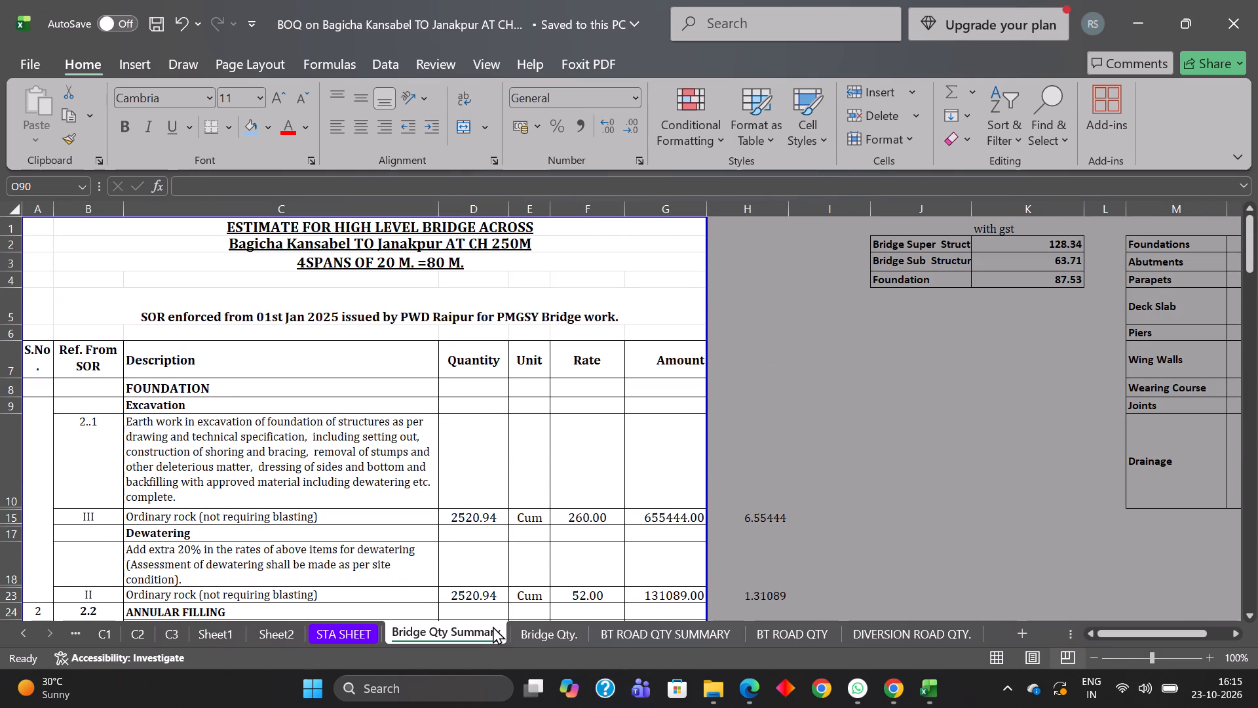
{"action": "scroll", "coordinate": [315, 427], "scroll_direction": "down", "scroll_amount": 1, "text": "ctrl"}
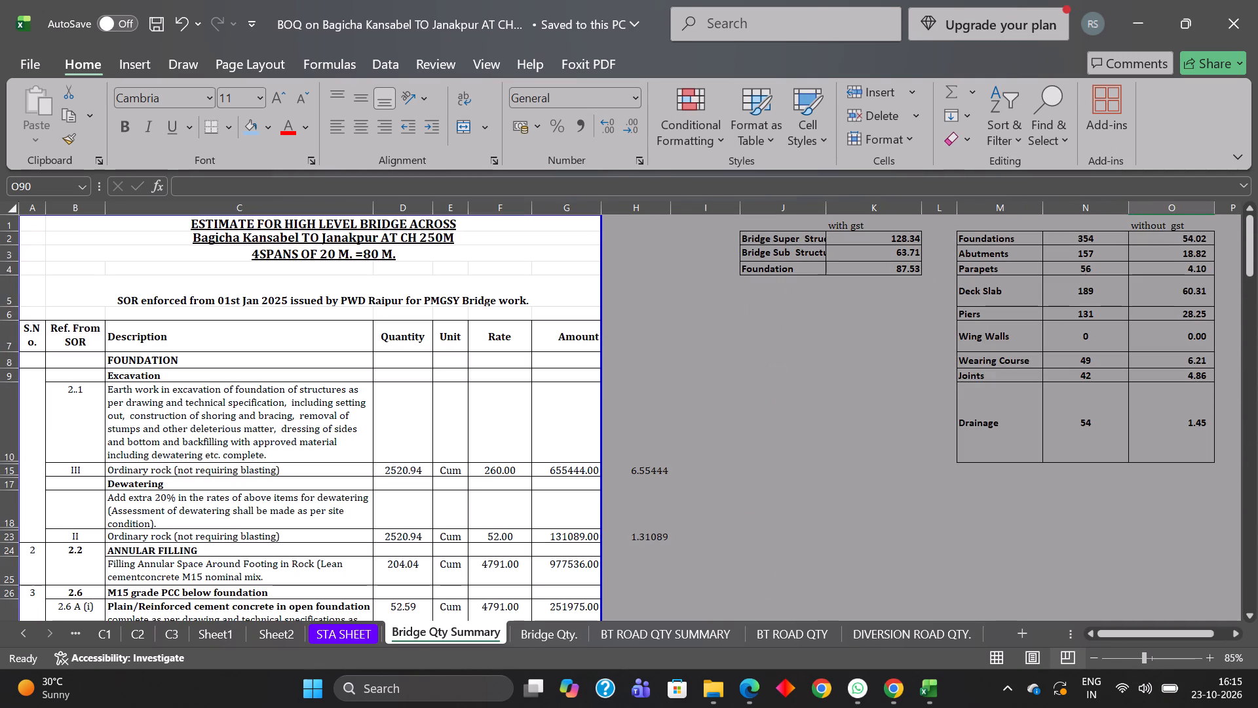
{"action": "left_click_drag", "start_coordinate": [60, 222], "coordinate": [358, 272]}
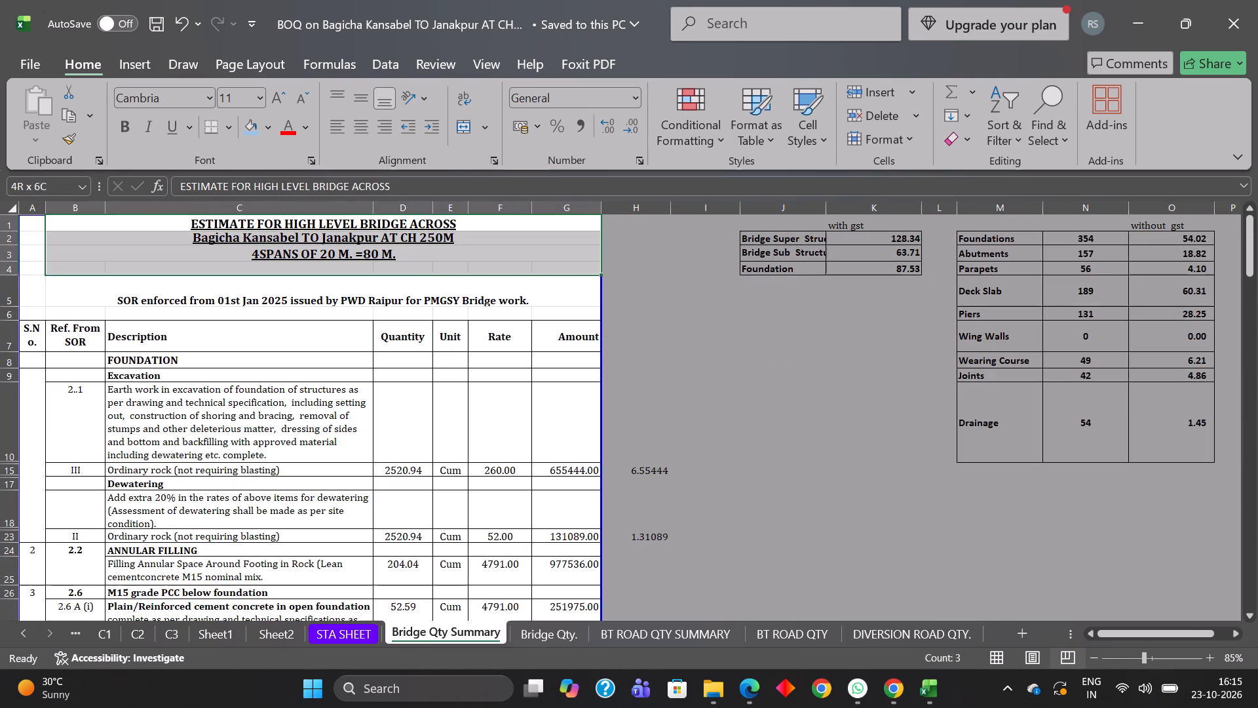
{"action": "left_click_drag", "start_coordinate": [358, 272], "coordinate": [522, 310]}
{"action": "key", "text": "ctrl+c"}
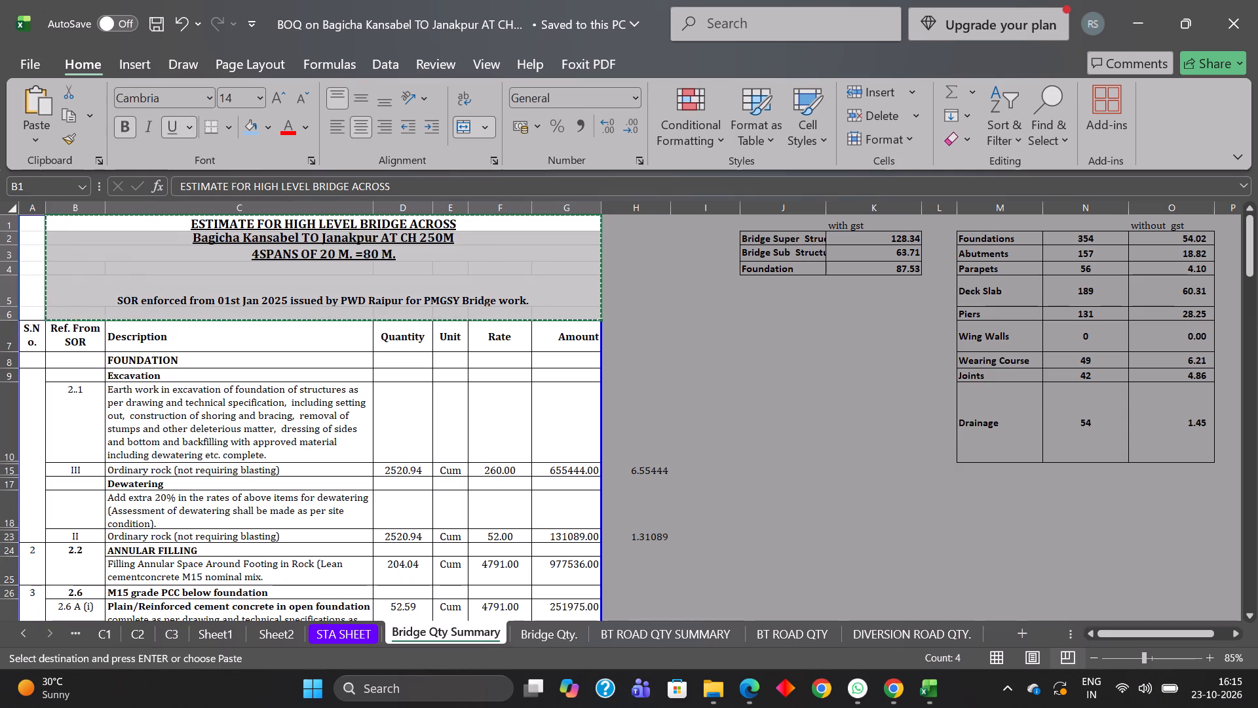
{"action": "left_click", "coordinate": [68, 340]}
{"action": "left_click", "coordinate": [56, 225]}
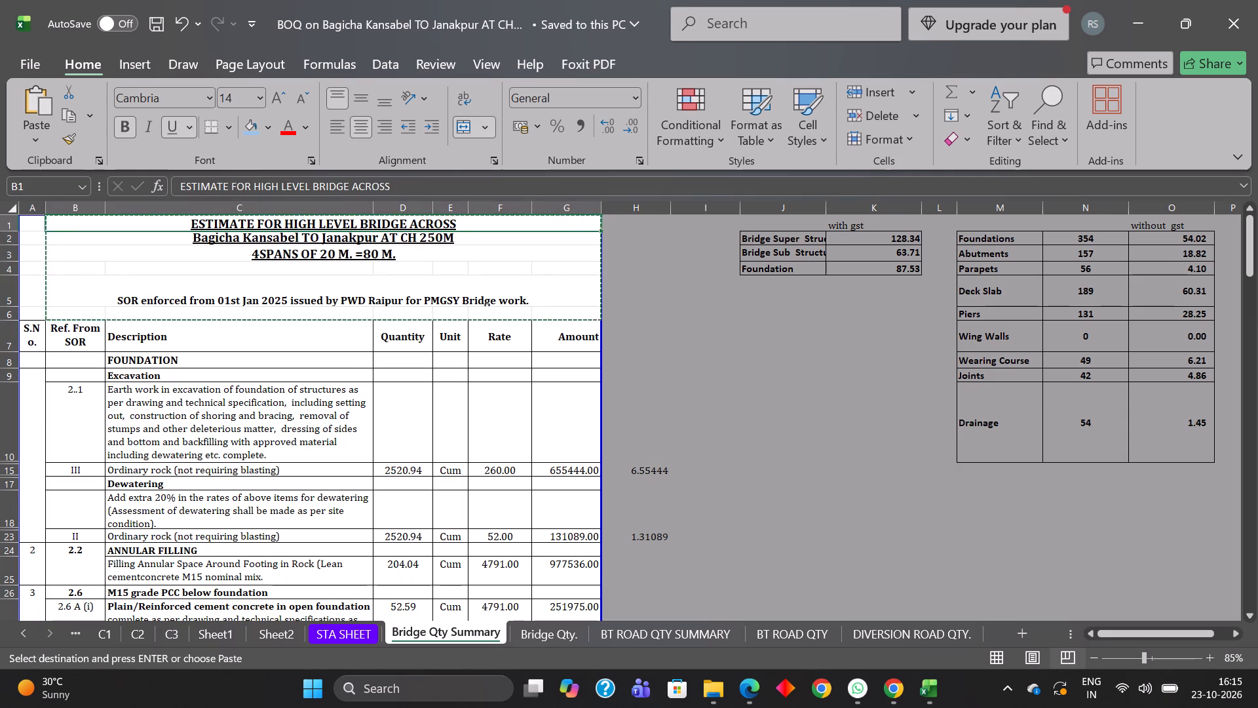
{"action": "key", "text": "ctrl+v"}
{"action": "left_click", "coordinate": [654, 329]}
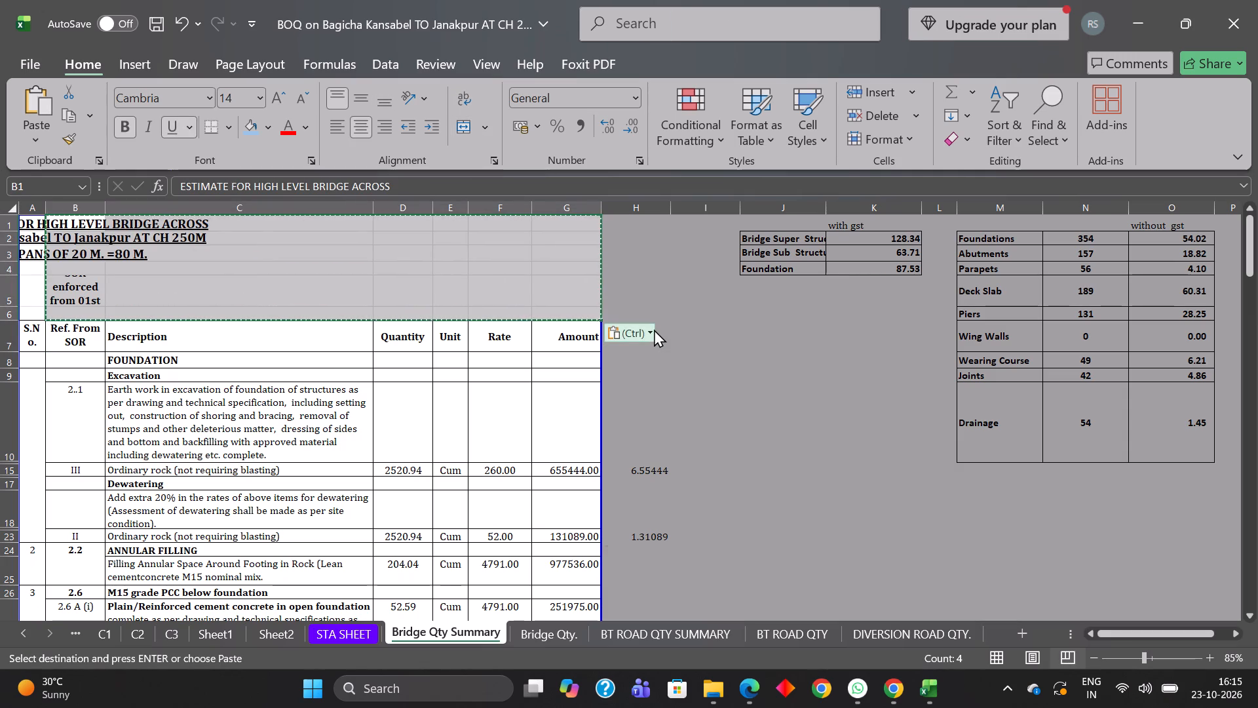
{"action": "left_click", "coordinate": [658, 468]}
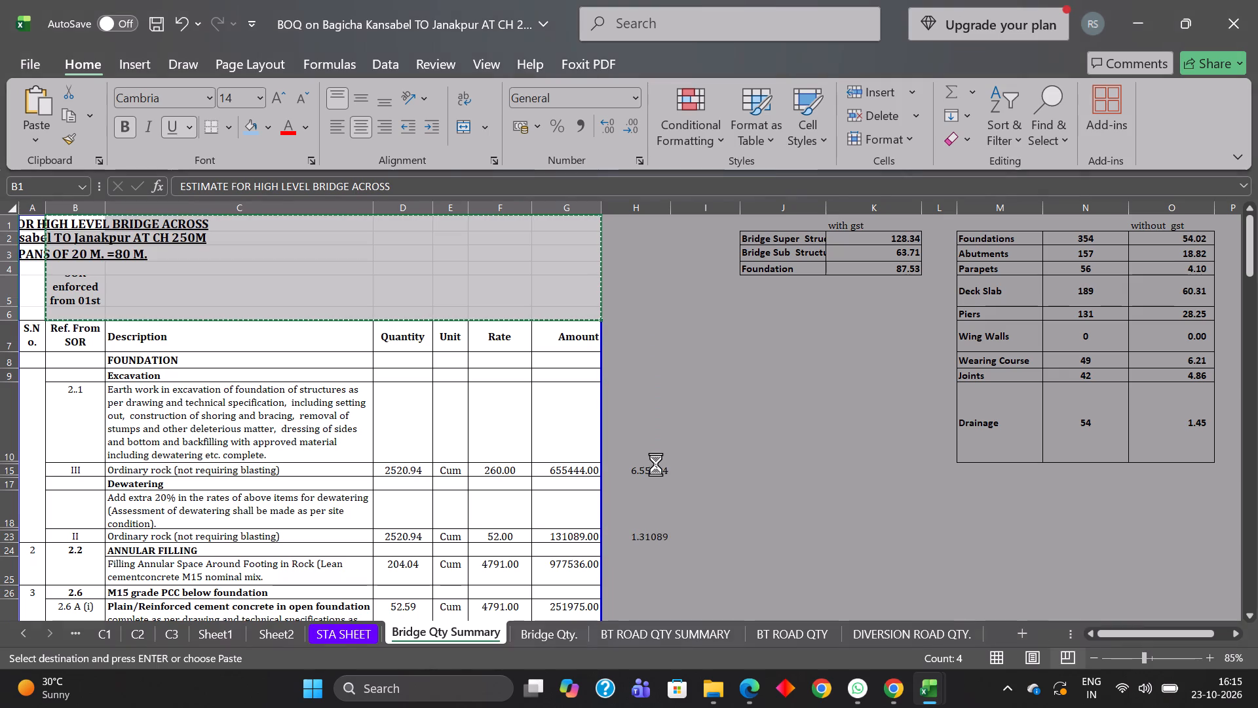
{"action": "left_click", "coordinate": [714, 379]}
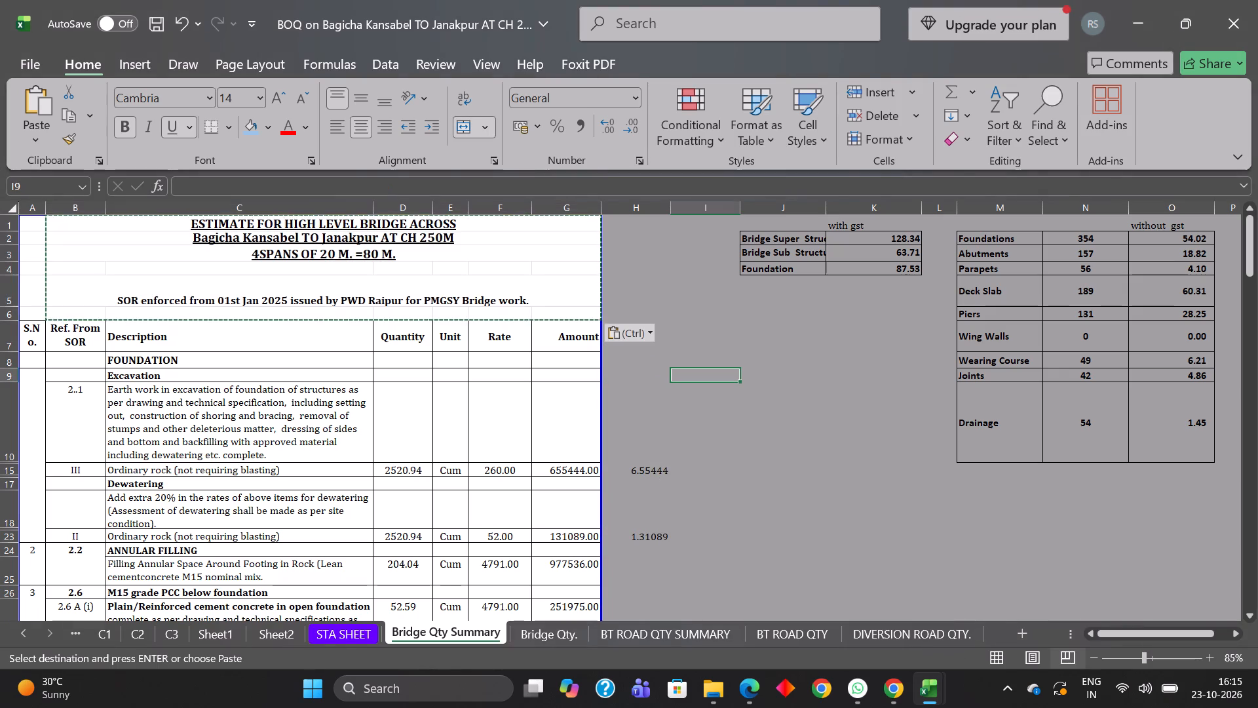
Copy the bridge item table B7:G99, above the TOTAL row, and paste it over itself as values and number formatting.
{"action": "left_click_drag", "start_coordinate": [70, 332], "coordinate": [238, 513]}
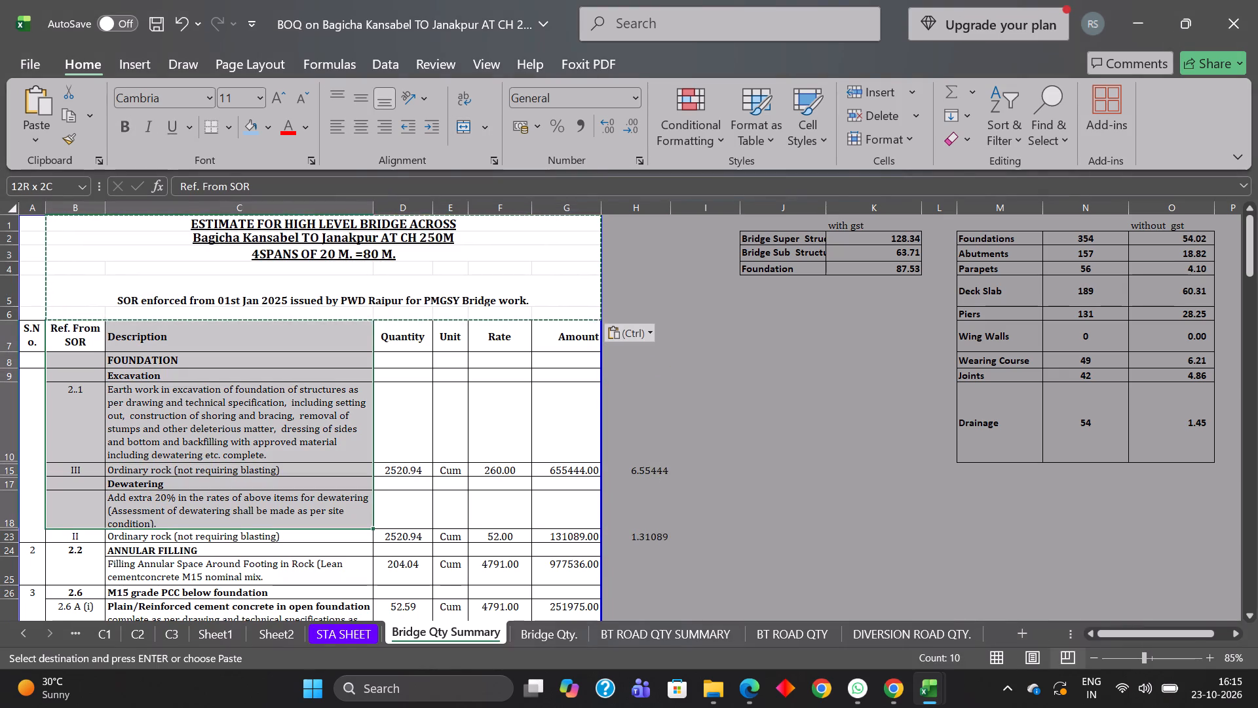
{"action": "left_click_drag", "start_coordinate": [238, 513], "coordinate": [264, 545]}
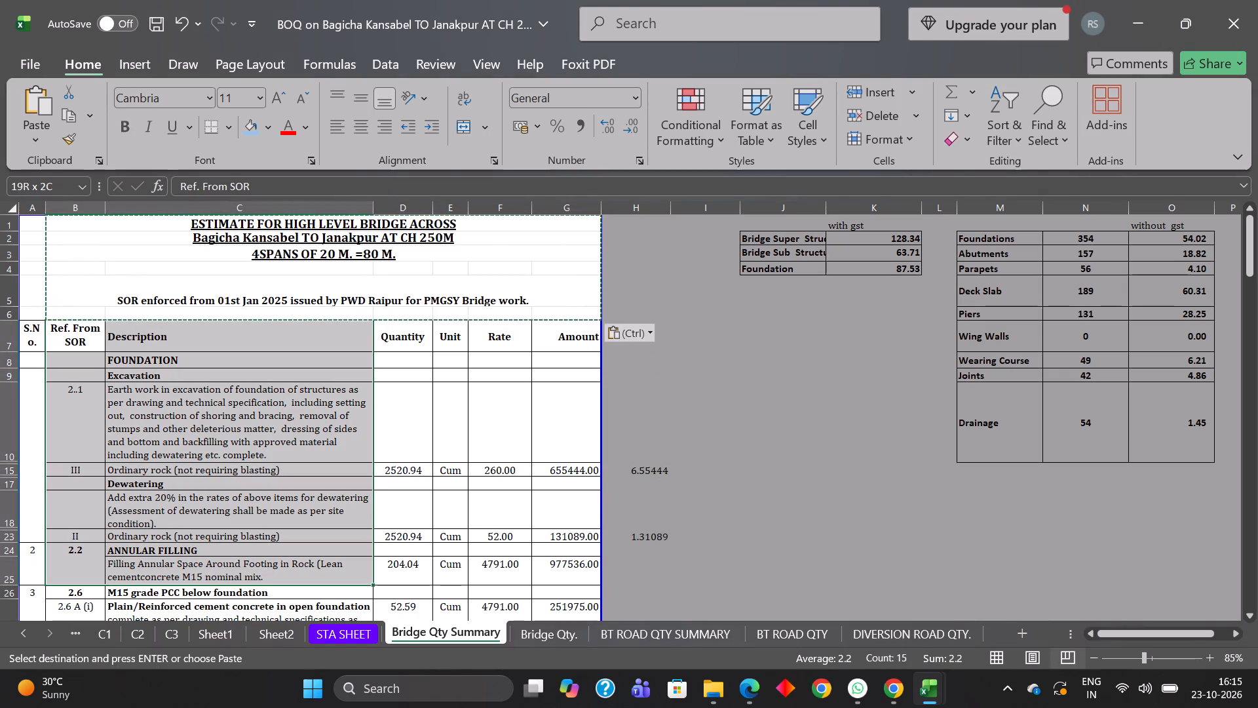
{"action": "left_click_drag", "start_coordinate": [264, 545], "coordinate": [455, 626]}
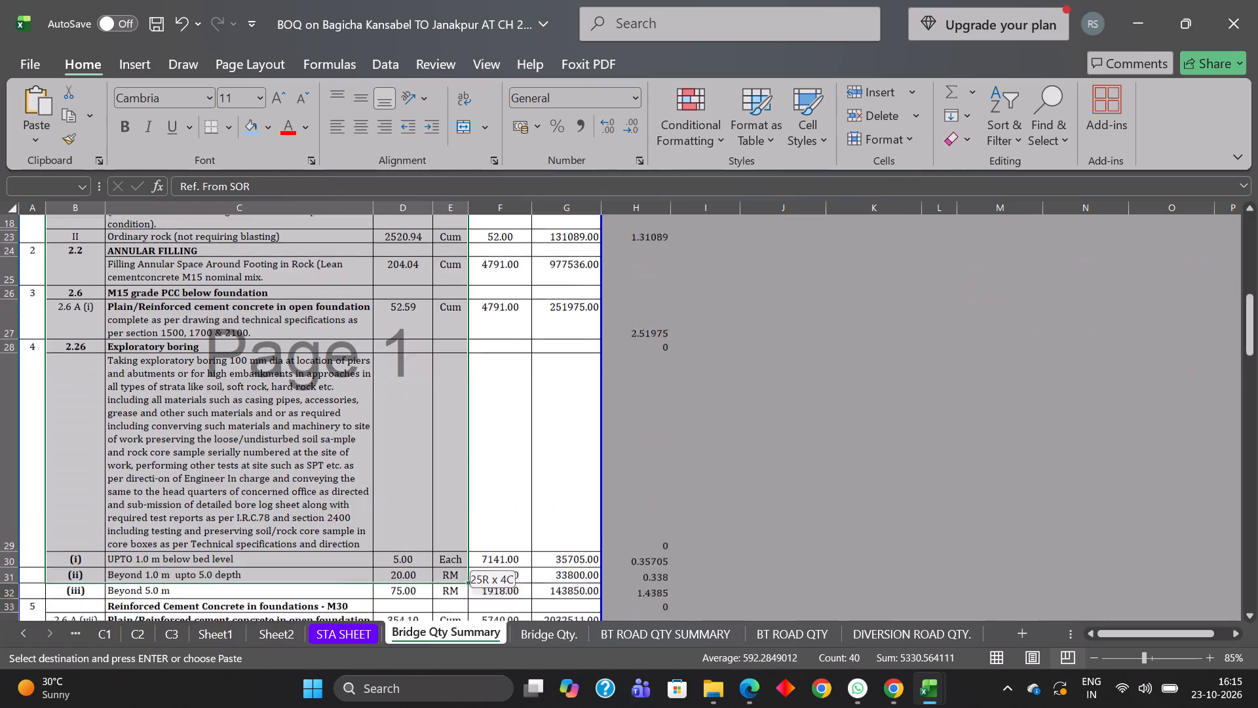
{"action": "left_click_drag", "start_coordinate": [455, 626], "coordinate": [468, 656]}
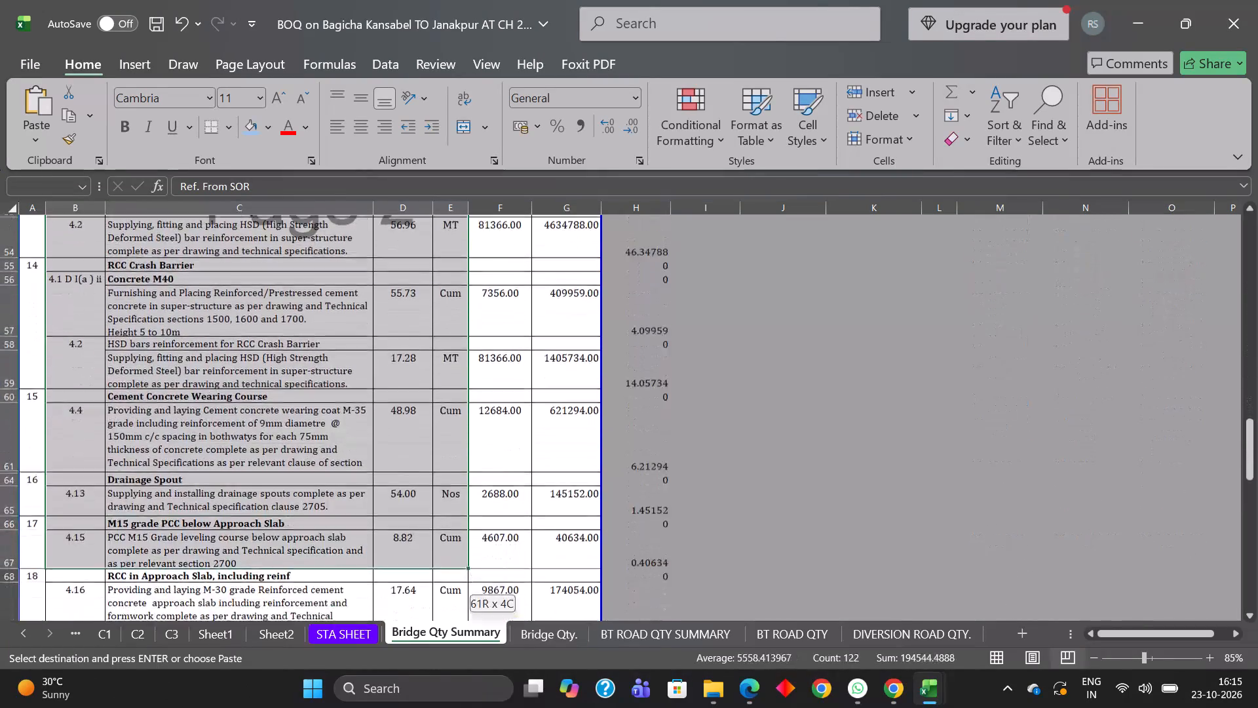
{"action": "left_click_drag", "start_coordinate": [468, 656], "coordinate": [494, 569]}
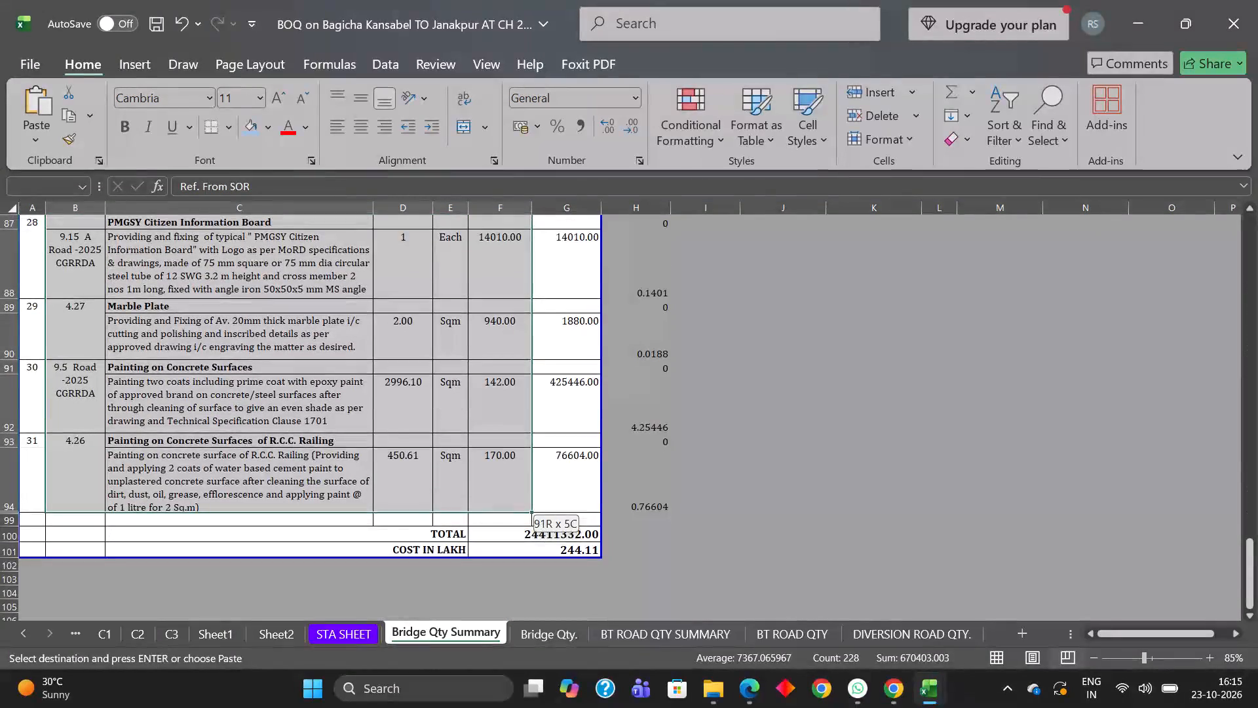
{"action": "left_click_drag", "start_coordinate": [494, 569], "coordinate": [567, 518]}
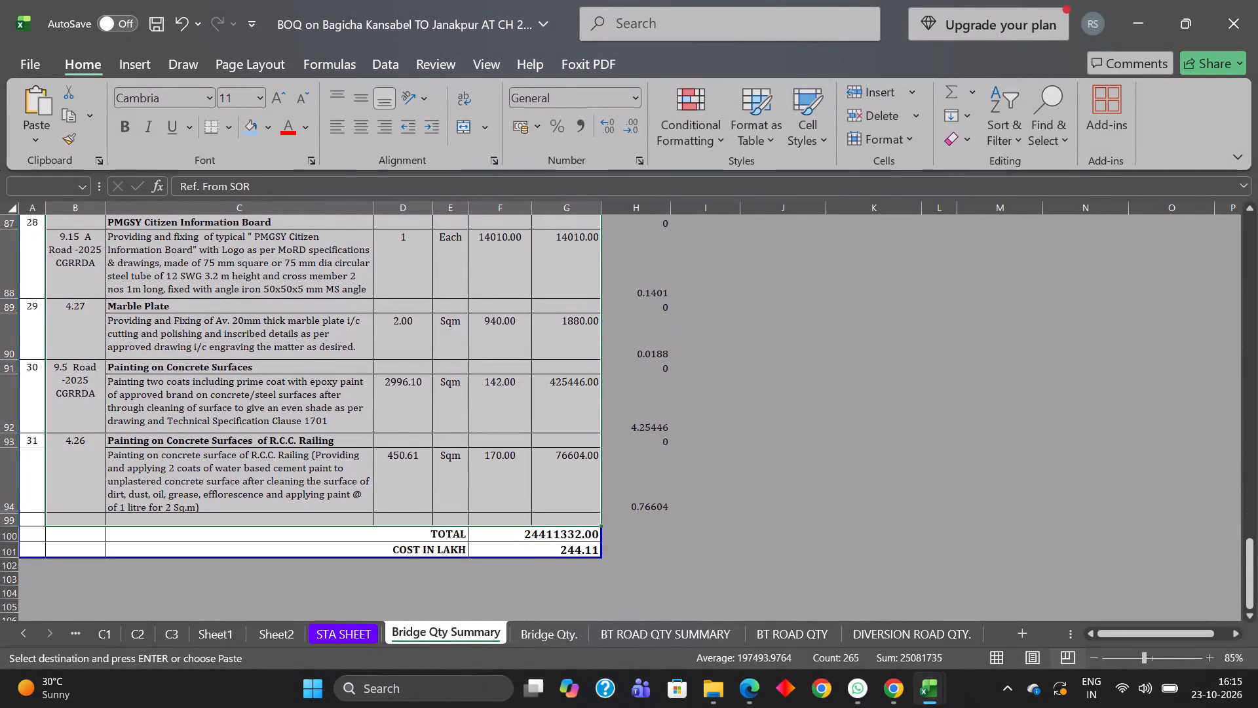
{"action": "key", "text": "ctrl+c"}
{"action": "scroll", "coordinate": [289, 489], "scroll_direction": "up", "scroll_amount": 17}
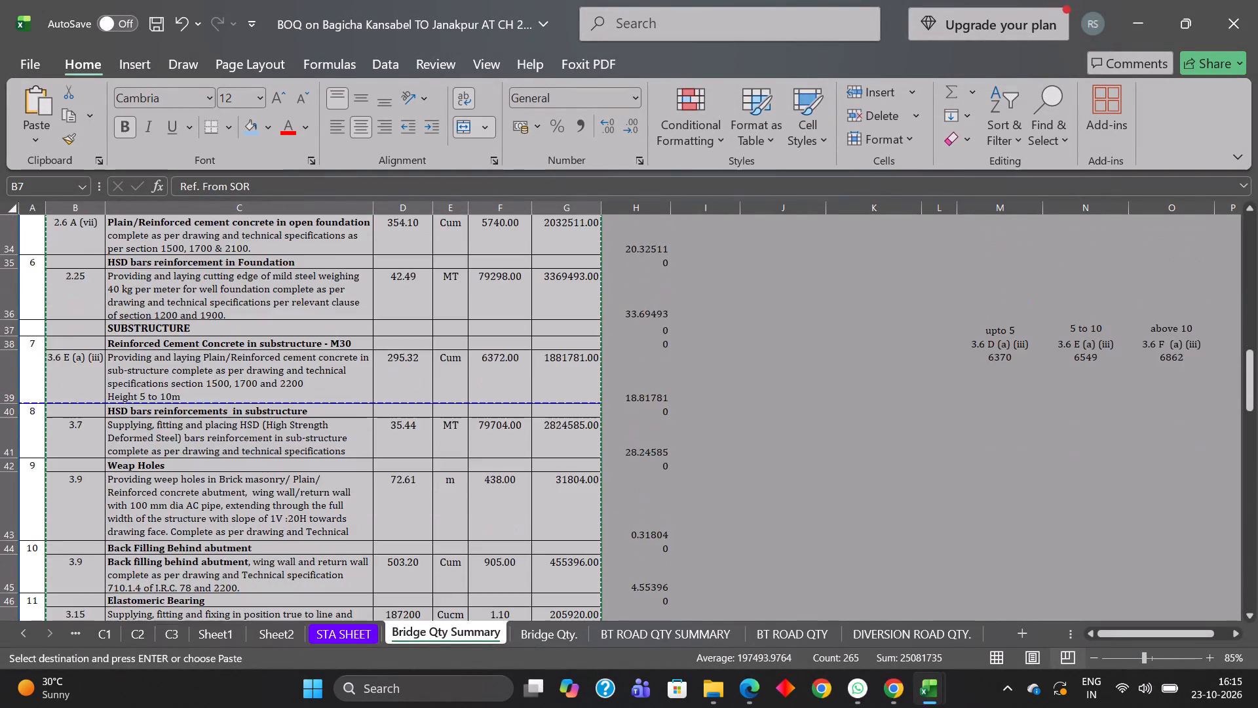
{"action": "scroll", "coordinate": [138, 425], "scroll_direction": "up", "scroll_amount": 12}
{"action": "left_click", "coordinate": [62, 332]}
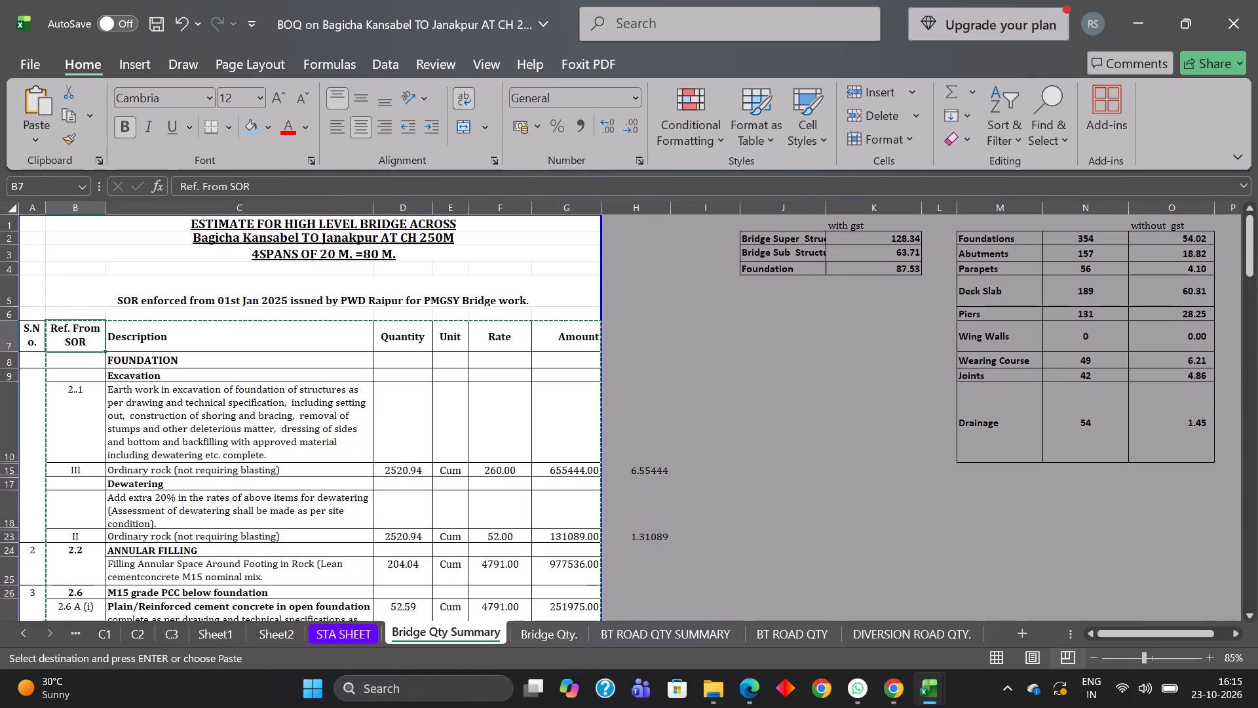
{"action": "key", "text": "ctrl+v"}
{"action": "left_click", "coordinate": [649, 616]}
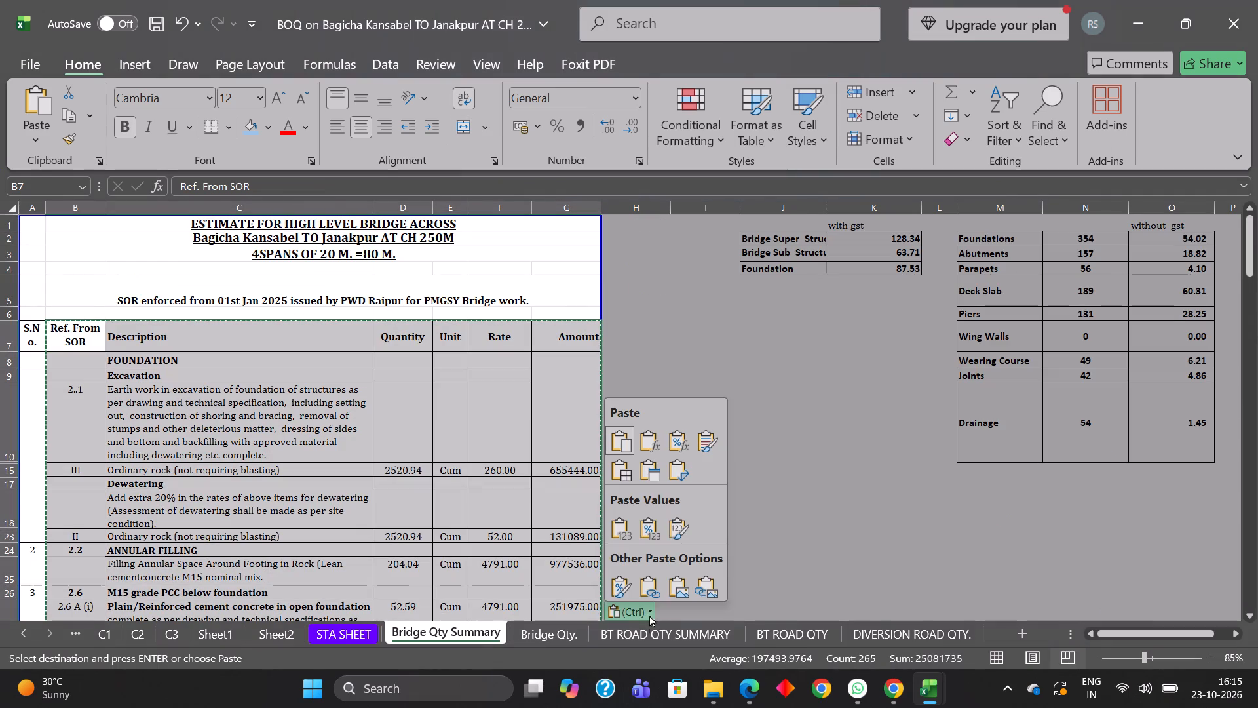
{"action": "left_click", "coordinate": [647, 525]}
{"action": "left_click", "coordinate": [758, 454]}
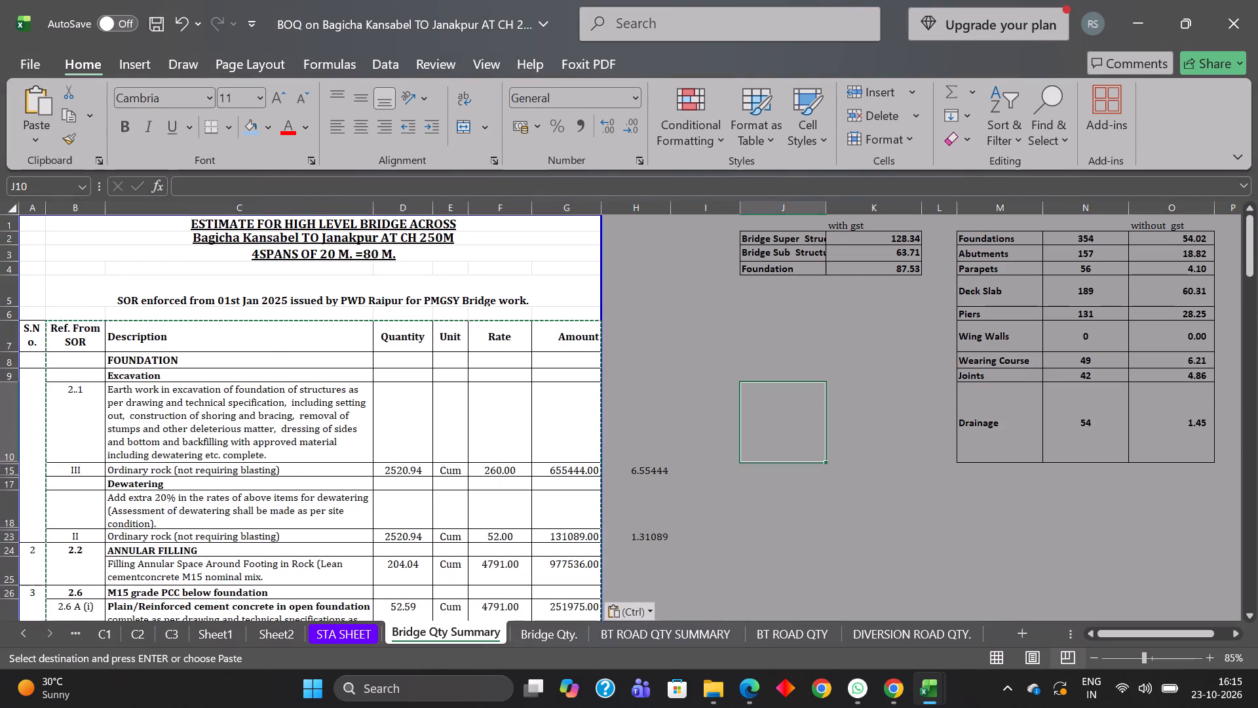
{"action": "scroll", "coordinate": [729, 460], "scroll_direction": "down", "scroll_amount": 1}
{"action": "scroll", "coordinate": [727, 494], "scroll_direction": "down", "scroll_amount": 20}
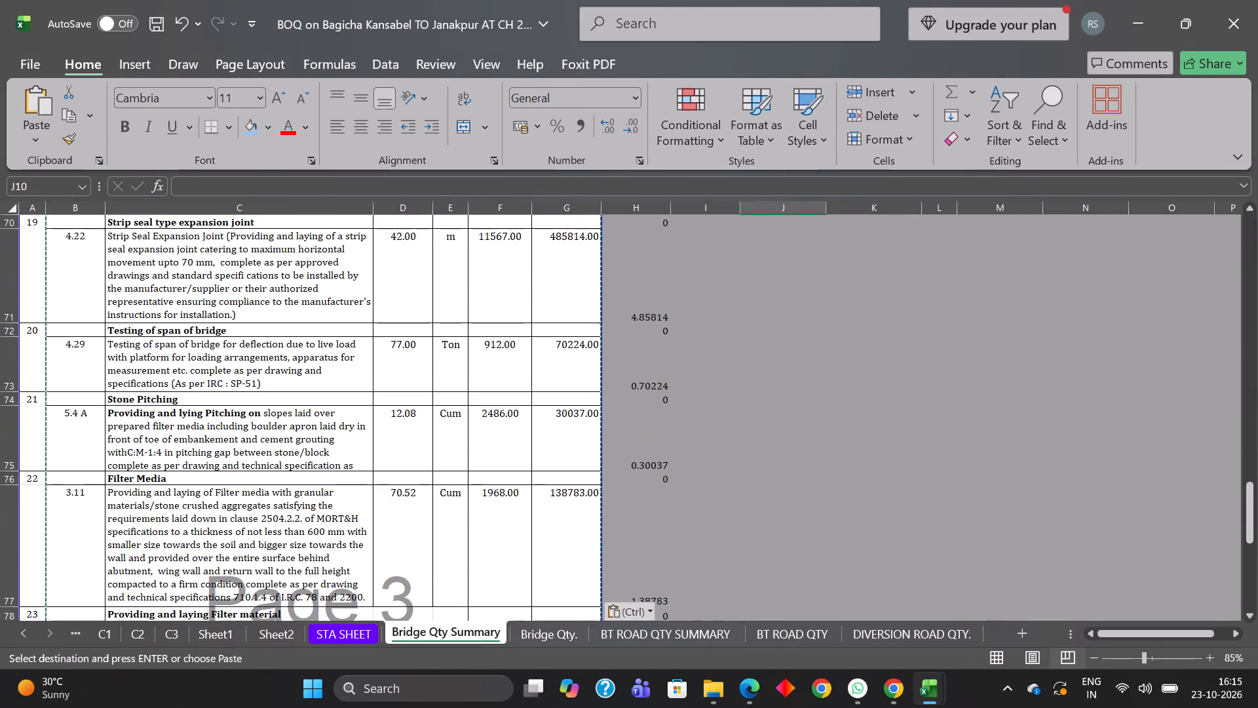
On the BT ROAD QTY SUMMARY sheet, copy the title block B1:G6 and paste it over itself as values and number formatting.
{"action": "left_click", "coordinate": [660, 636]}
{"action": "scroll", "coordinate": [302, 478], "scroll_direction": "up", "scroll_amount": 7}
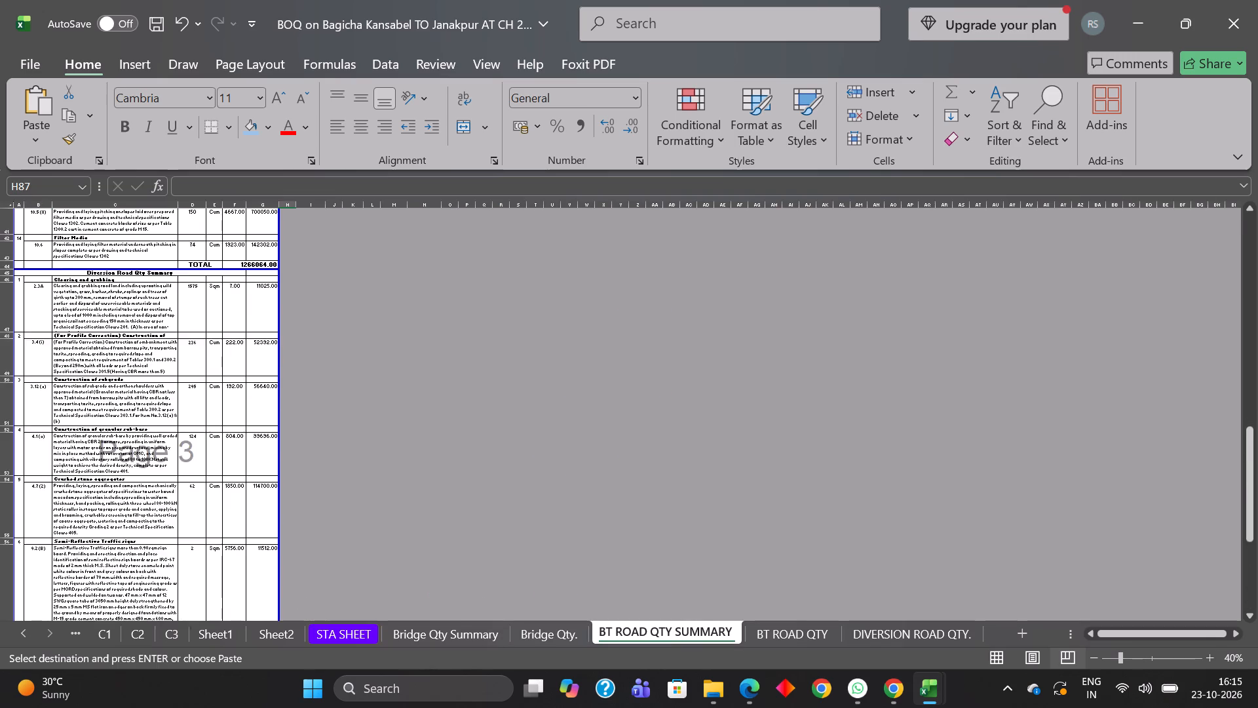
{"action": "scroll", "coordinate": [277, 420], "scroll_direction": "up", "scroll_amount": 20}
{"action": "scroll", "coordinate": [277, 420], "scroll_direction": "up", "scroll_amount": 2}
{"action": "scroll", "coordinate": [53, 237], "scroll_direction": "up", "scroll_amount": 2, "text": "ctrl"}
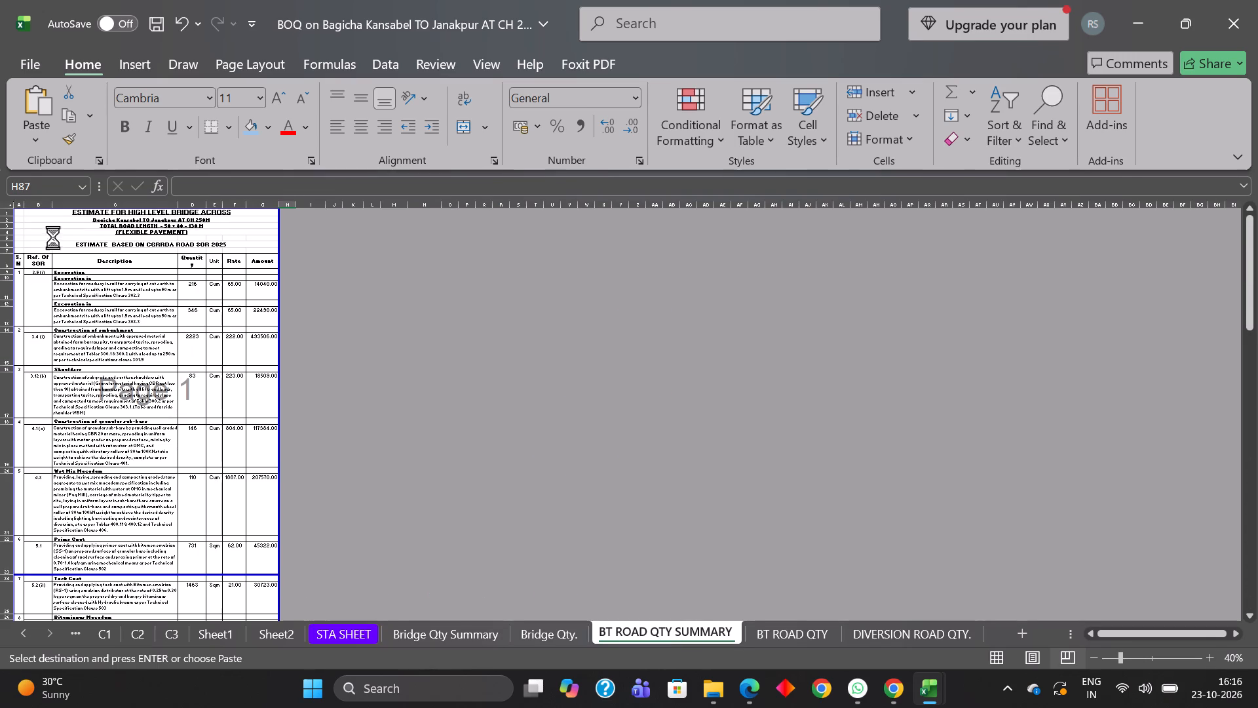
{"action": "scroll", "coordinate": [75, 281], "scroll_direction": "up", "scroll_amount": 7}
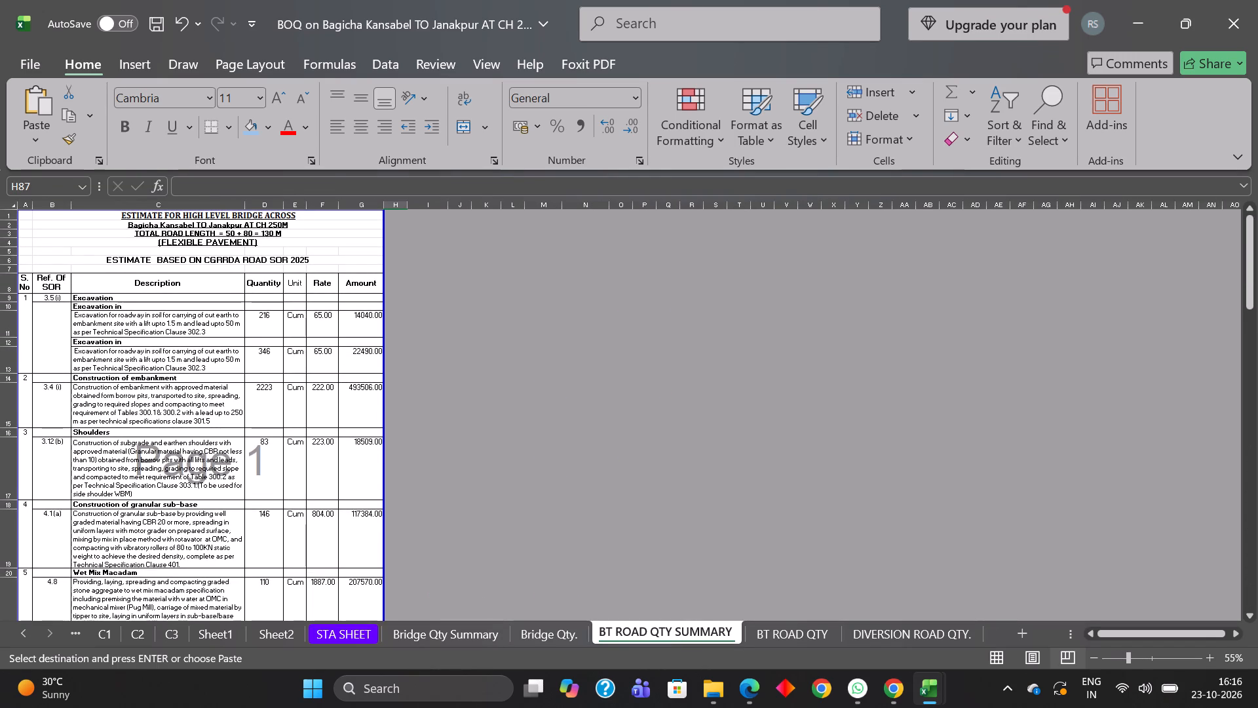
{"action": "left_click_drag", "start_coordinate": [43, 218], "coordinate": [200, 260]}
{"action": "key", "text": "ctrl+c"}
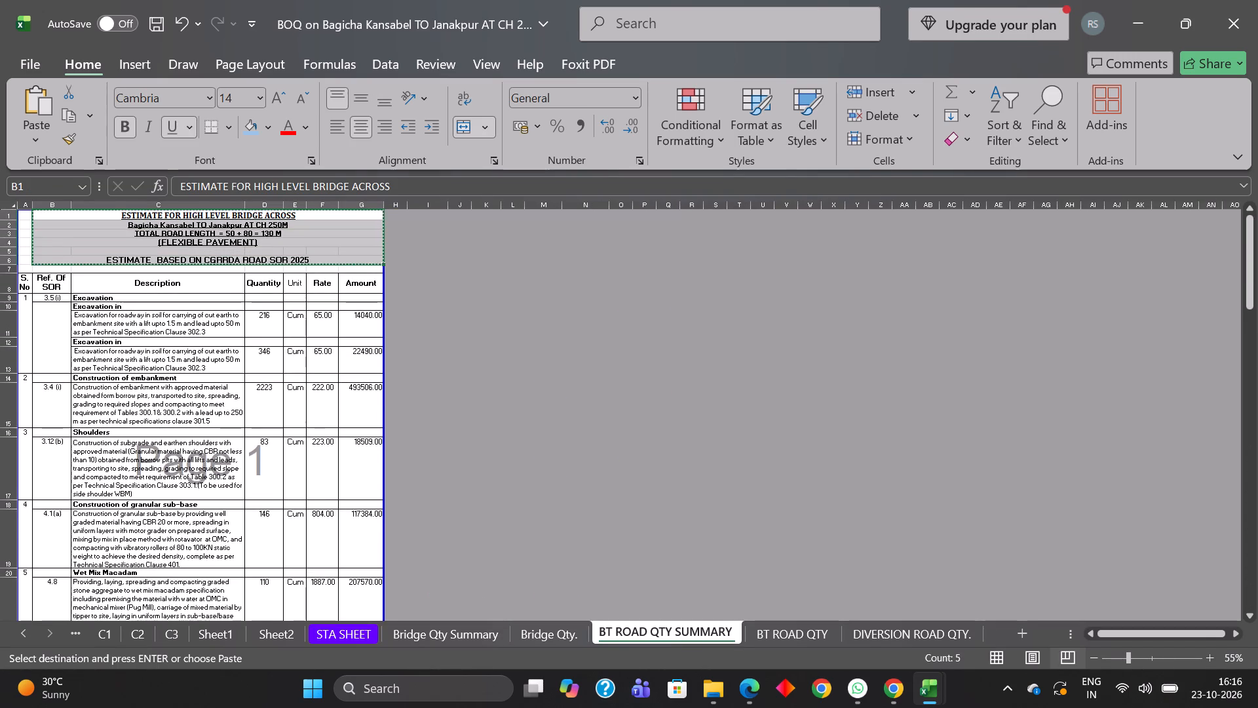
{"action": "left_click", "coordinate": [48, 216]}
{"action": "key", "text": "ctrl+v"}
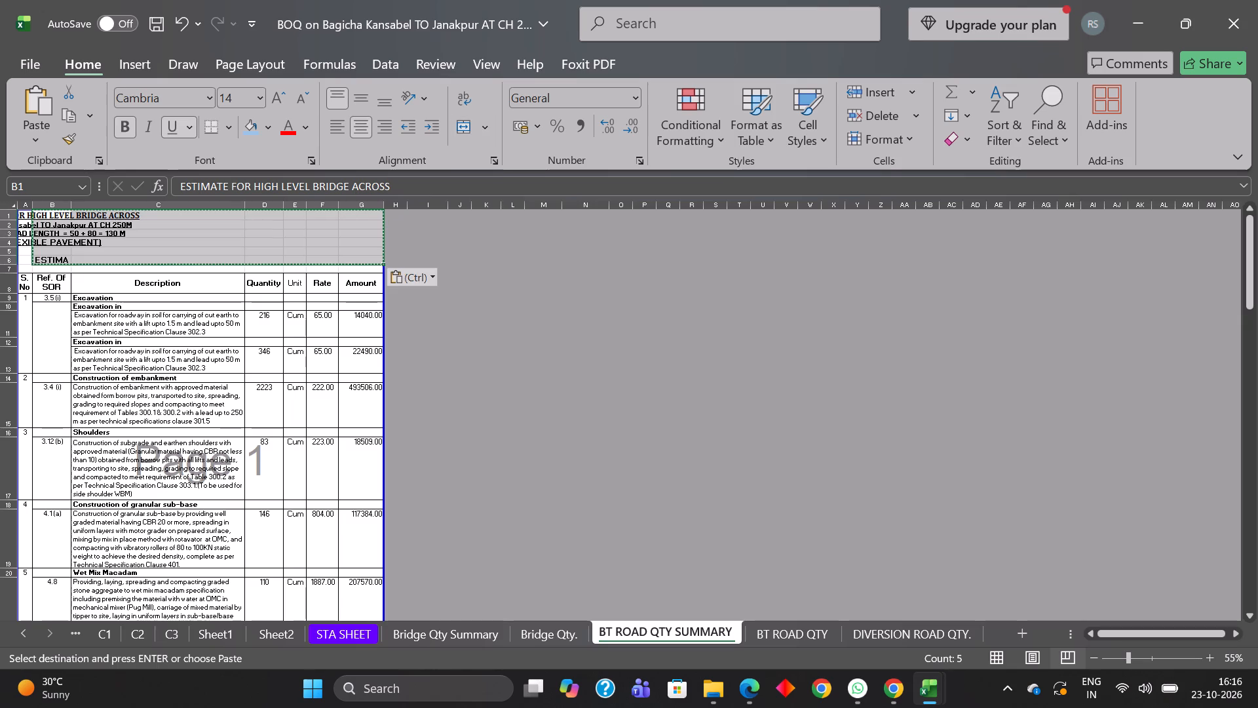
{"action": "left_click", "coordinate": [436, 276]}
{"action": "left_click", "coordinate": [432, 413]}
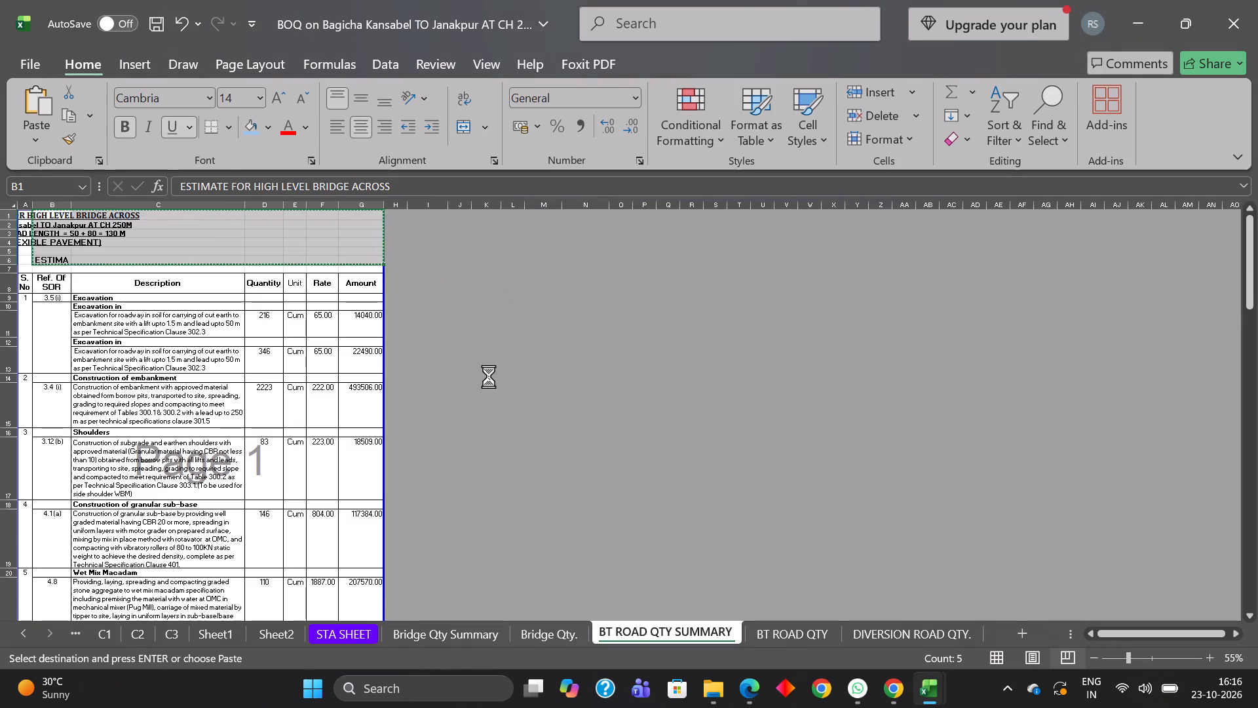
{"action": "left_click", "coordinate": [505, 401]}
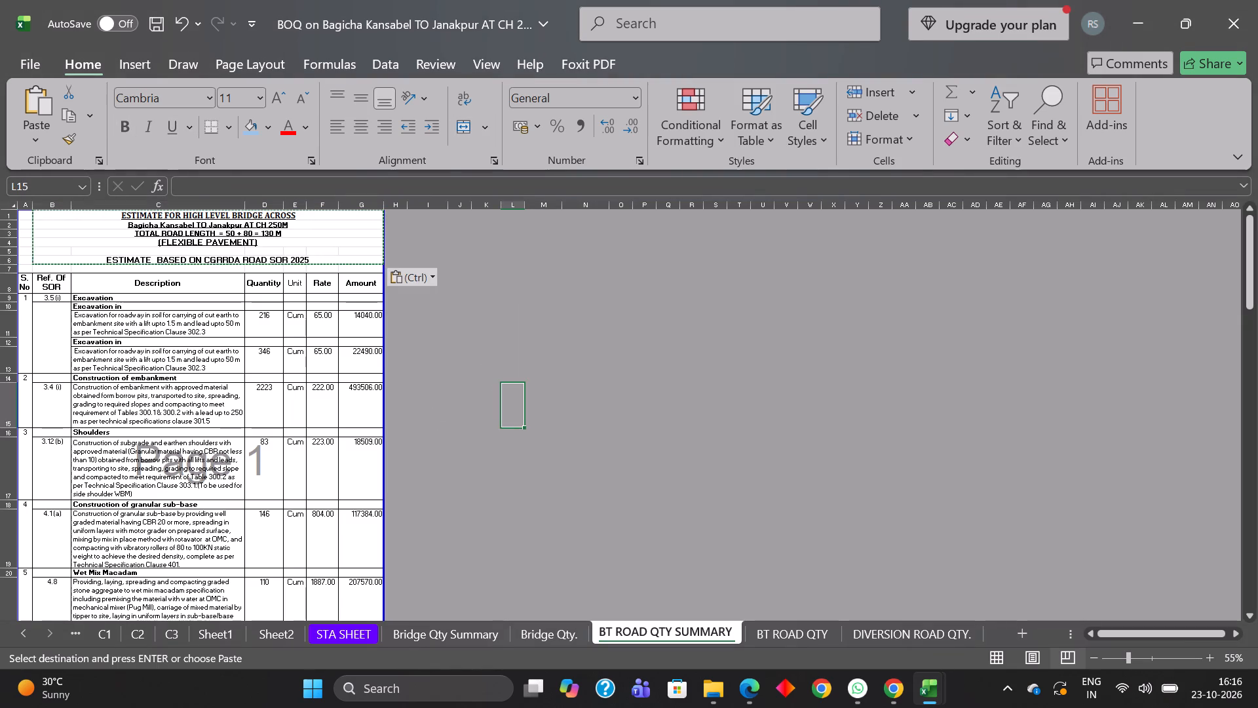
Copy the road item table B8:G31, from the header row to Seal Coat, and paste it in place as values and number formatting.
{"action": "left_click_drag", "start_coordinate": [48, 283], "coordinate": [294, 633]}
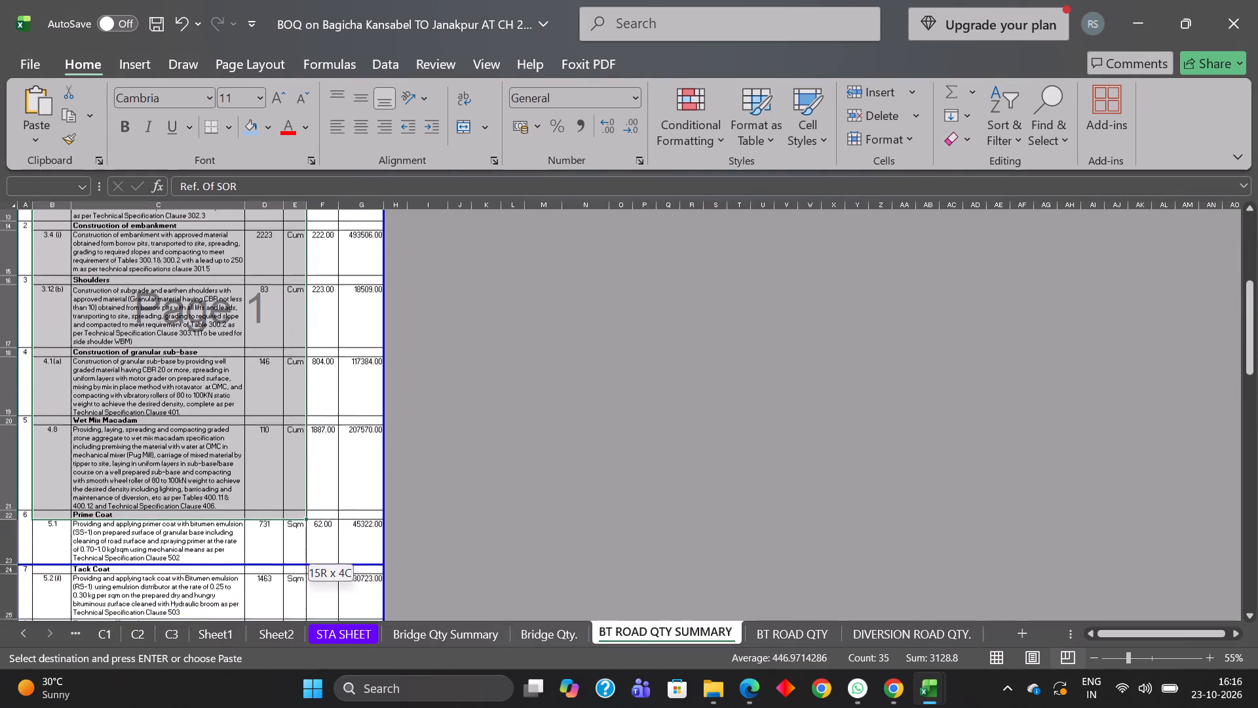
{"action": "left_click_drag", "start_coordinate": [294, 633], "coordinate": [357, 443]}
{"action": "key", "text": "ctrl+c"}
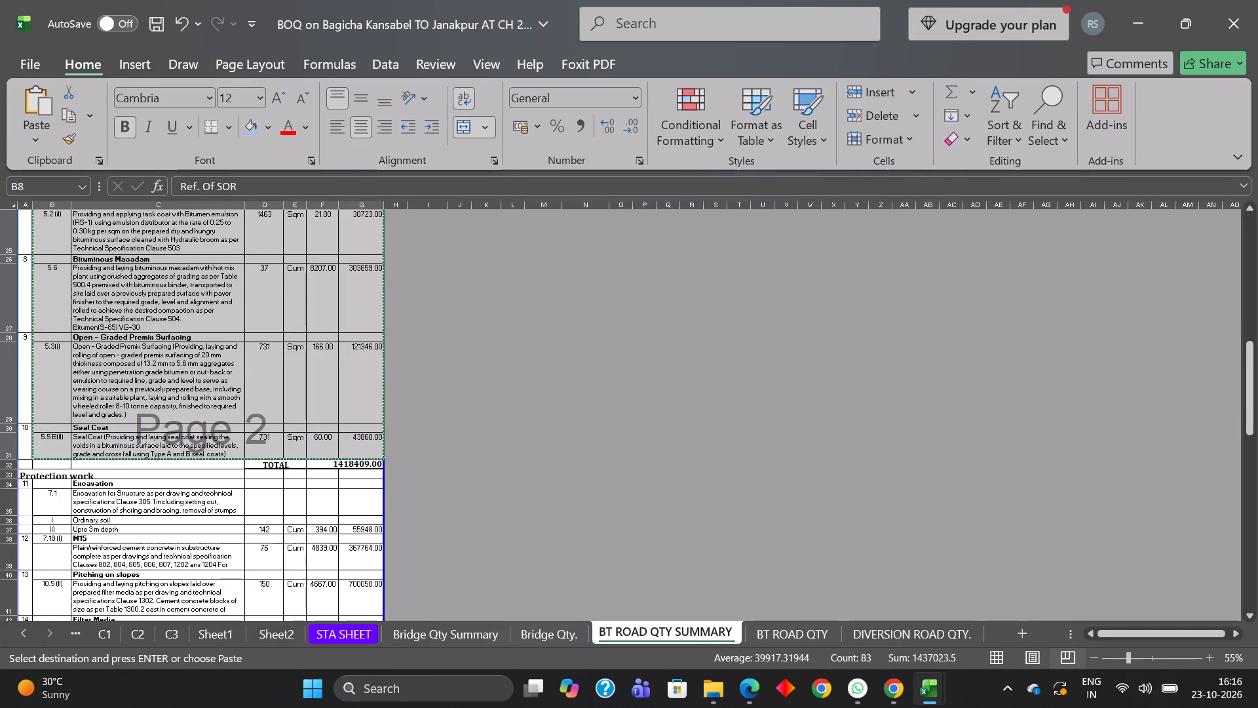
{"action": "scroll", "coordinate": [93, 432], "scroll_direction": "up", "scroll_amount": 10}
{"action": "left_click", "coordinate": [43, 286]}
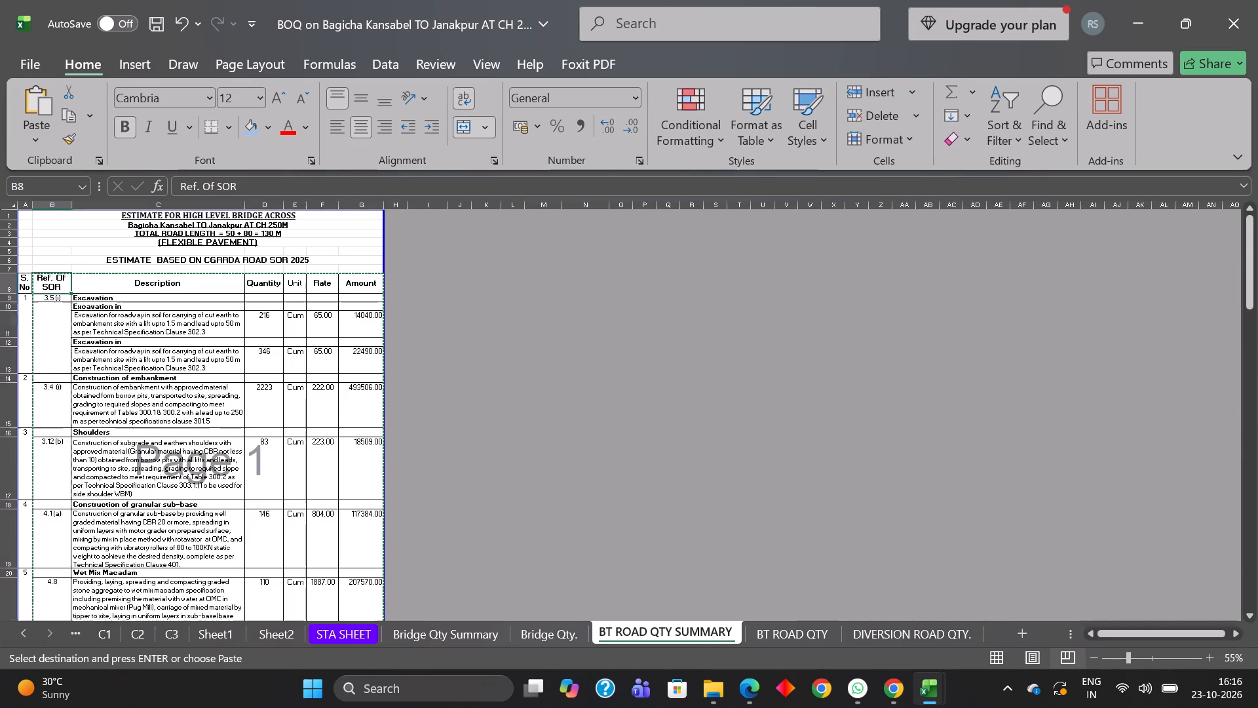
{"action": "key", "text": "ctrl+v"}
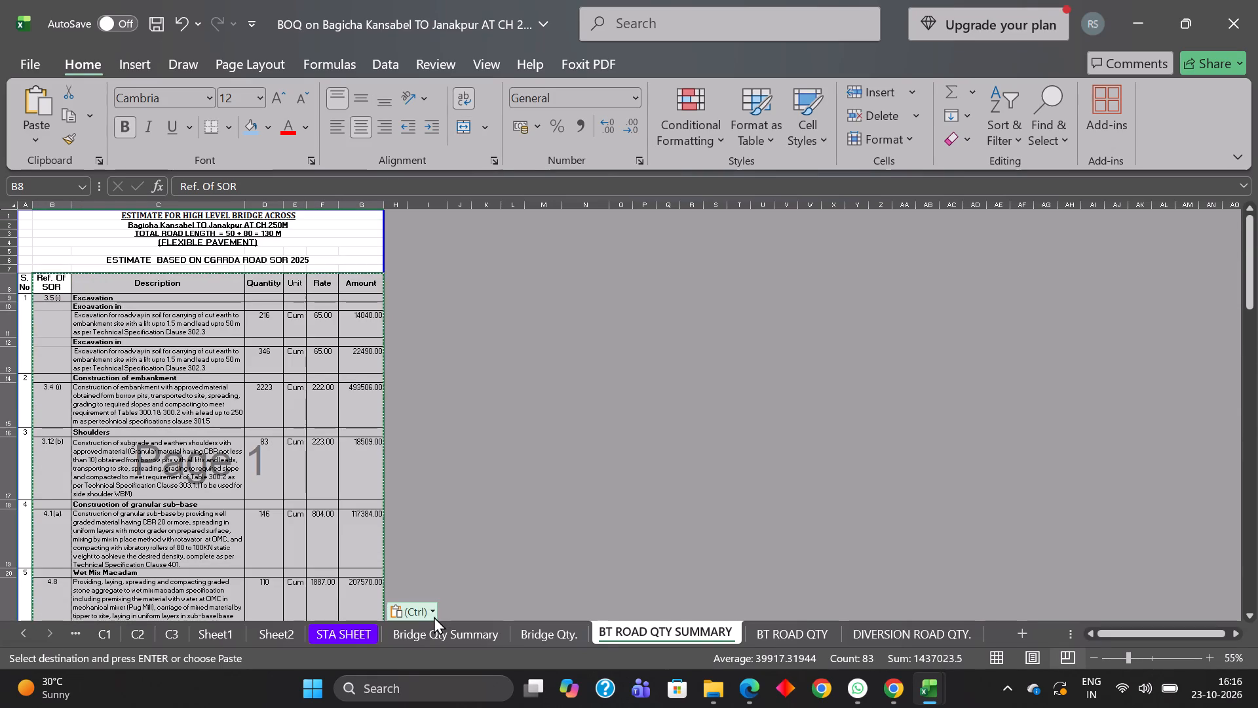
{"action": "left_click", "coordinate": [434, 616]}
{"action": "left_click", "coordinate": [427, 528]}
{"action": "left_click", "coordinate": [527, 425]}
Copy the Protection work item table B34:G43, above its TOTAL row, and paste it over itself as values and number formatting.
{"action": "scroll", "coordinate": [455, 429], "scroll_direction": "down", "scroll_amount": 2}
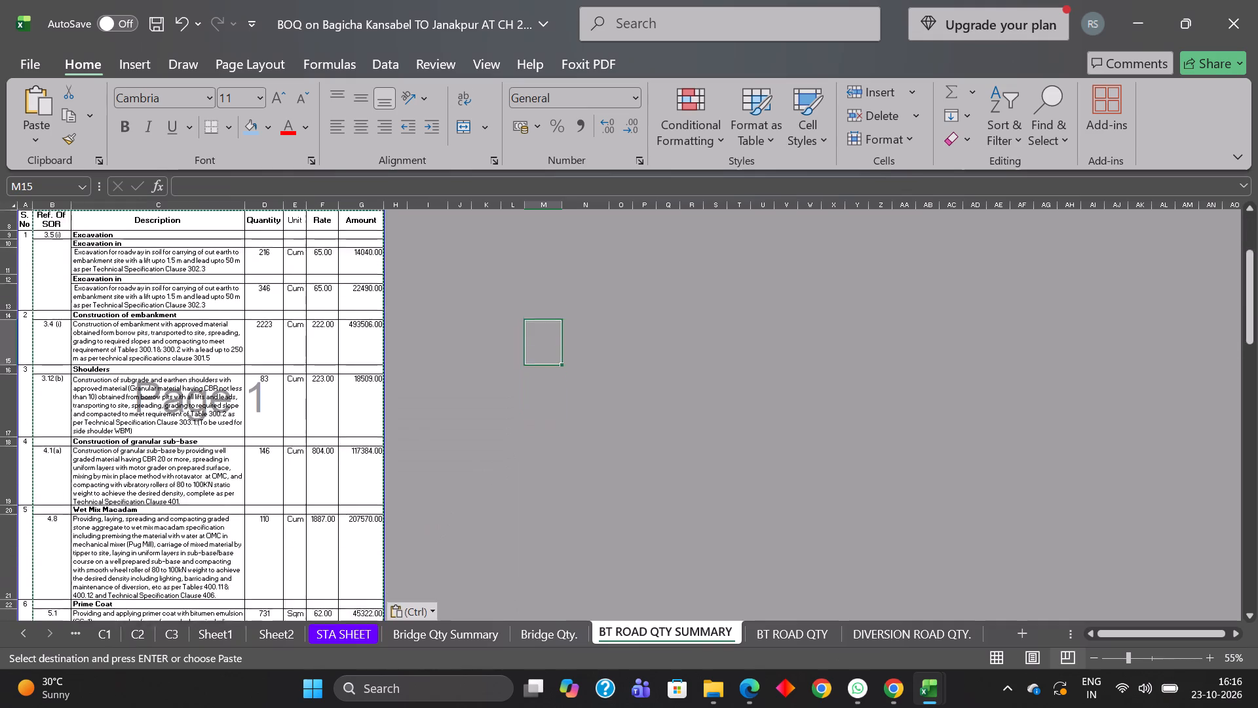
{"action": "scroll", "coordinate": [454, 430], "scroll_direction": "down", "scroll_amount": 8}
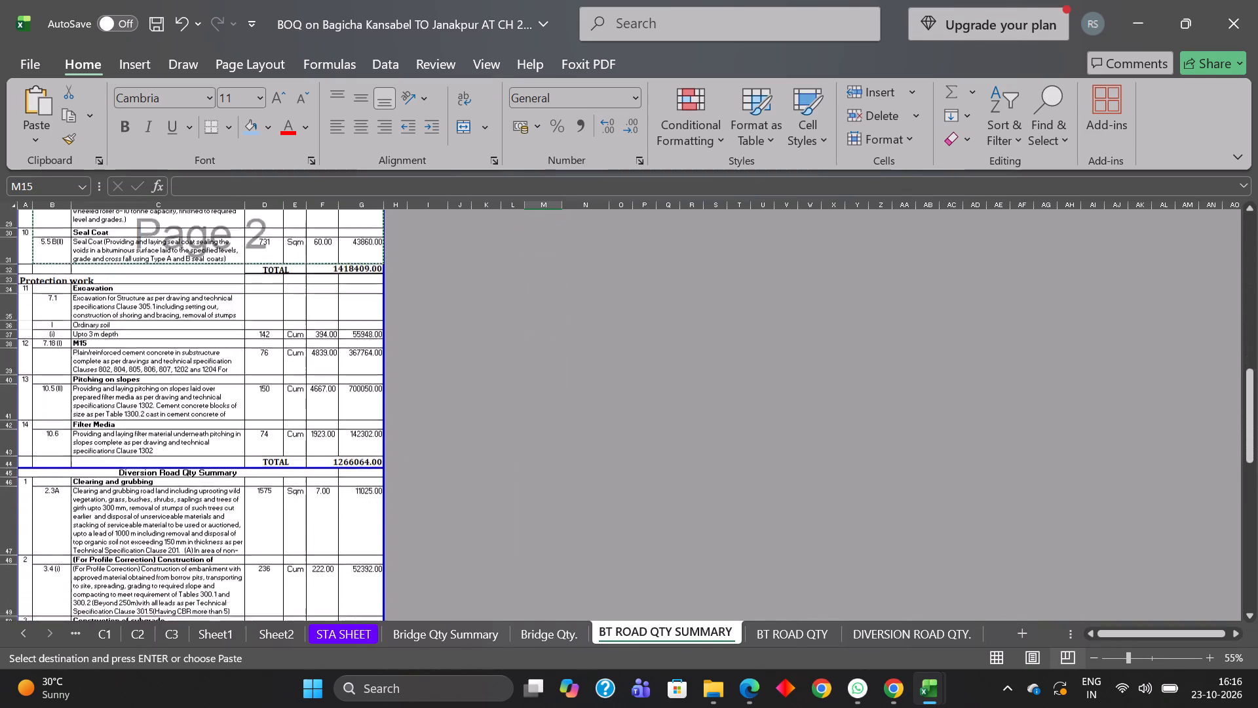
{"action": "scroll", "coordinate": [452, 431], "scroll_direction": "up", "scroll_amount": 1}
{"action": "scroll", "coordinate": [301, 412], "scroll_direction": "up", "scroll_amount": 1}
{"action": "scroll", "coordinate": [285, 464], "scroll_direction": "down", "scroll_amount": 1}
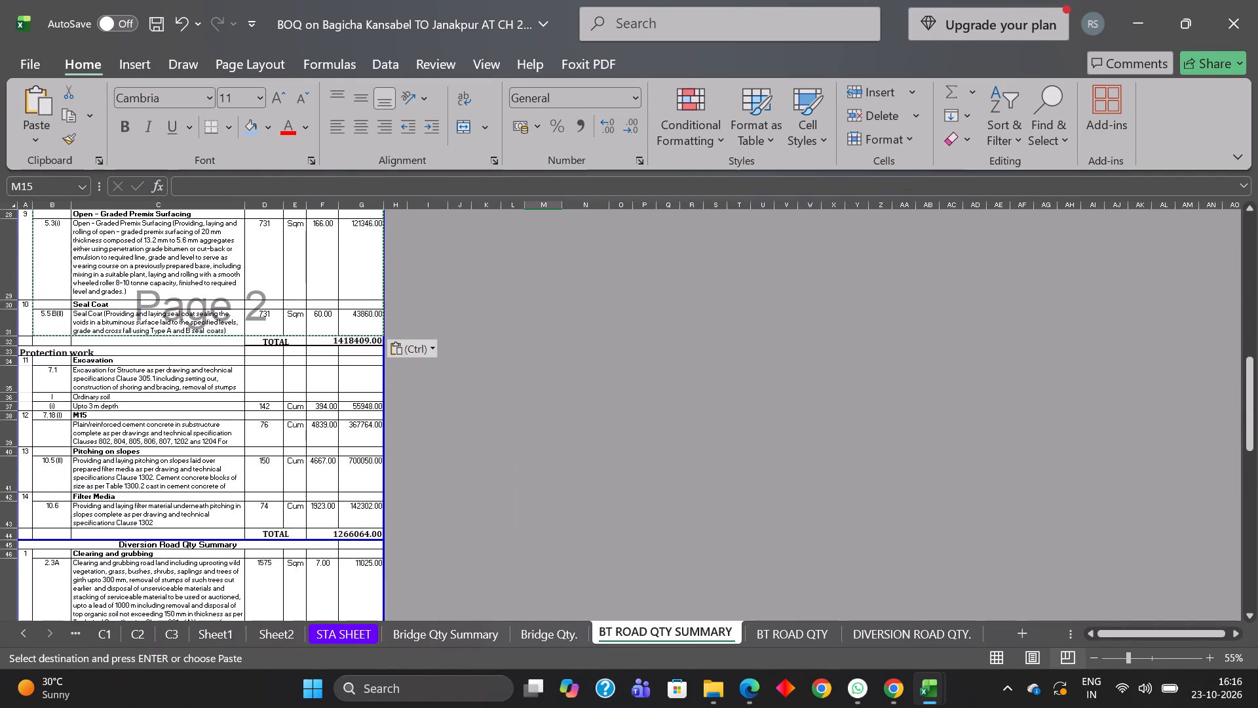
{"action": "left_click_drag", "start_coordinate": [48, 362], "coordinate": [187, 448]}
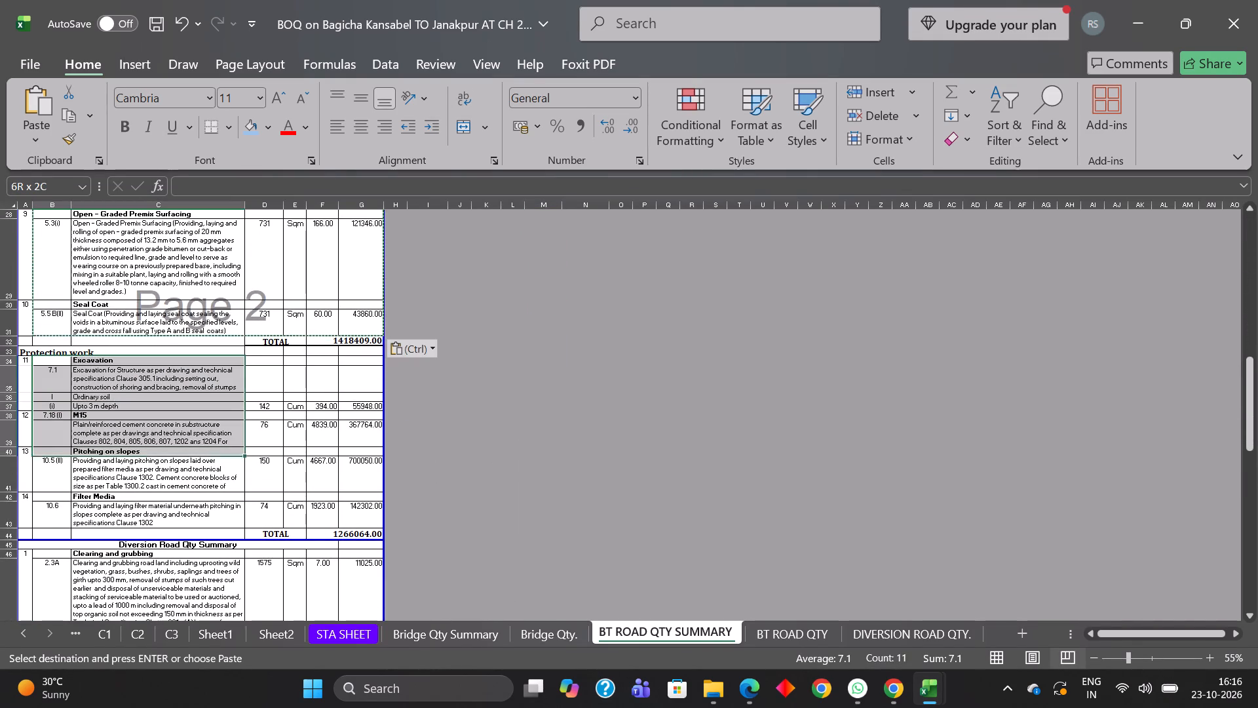
{"action": "left_click_drag", "start_coordinate": [187, 448], "coordinate": [366, 517]}
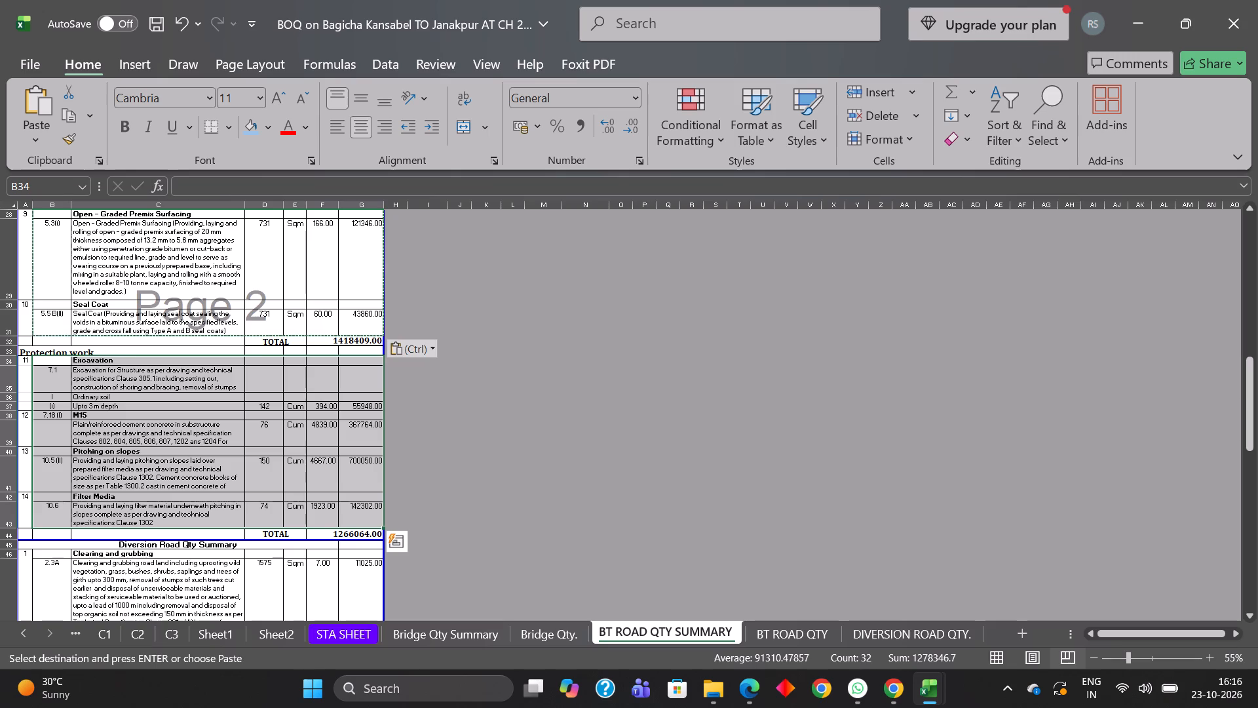
{"action": "key", "text": "ctrl+c"}
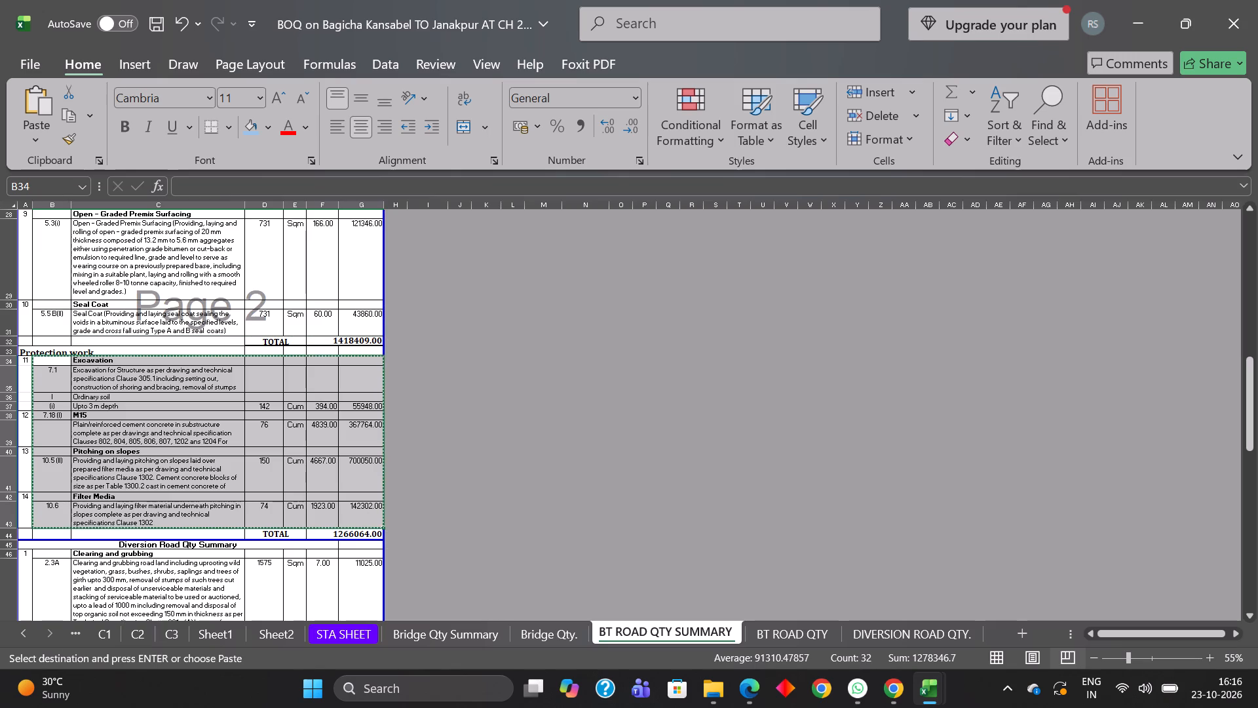
{"action": "left_click", "coordinate": [51, 363]}
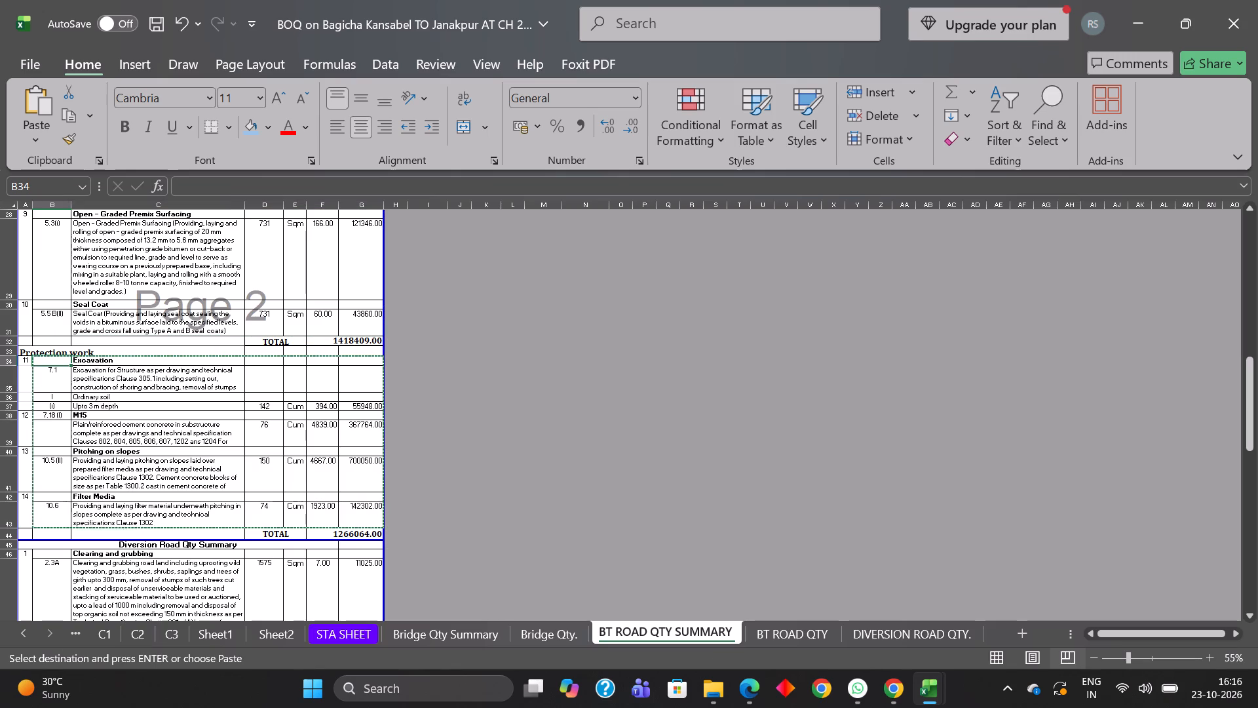
{"action": "key", "text": "ctrl+v"}
{"action": "left_click", "coordinate": [434, 540]}
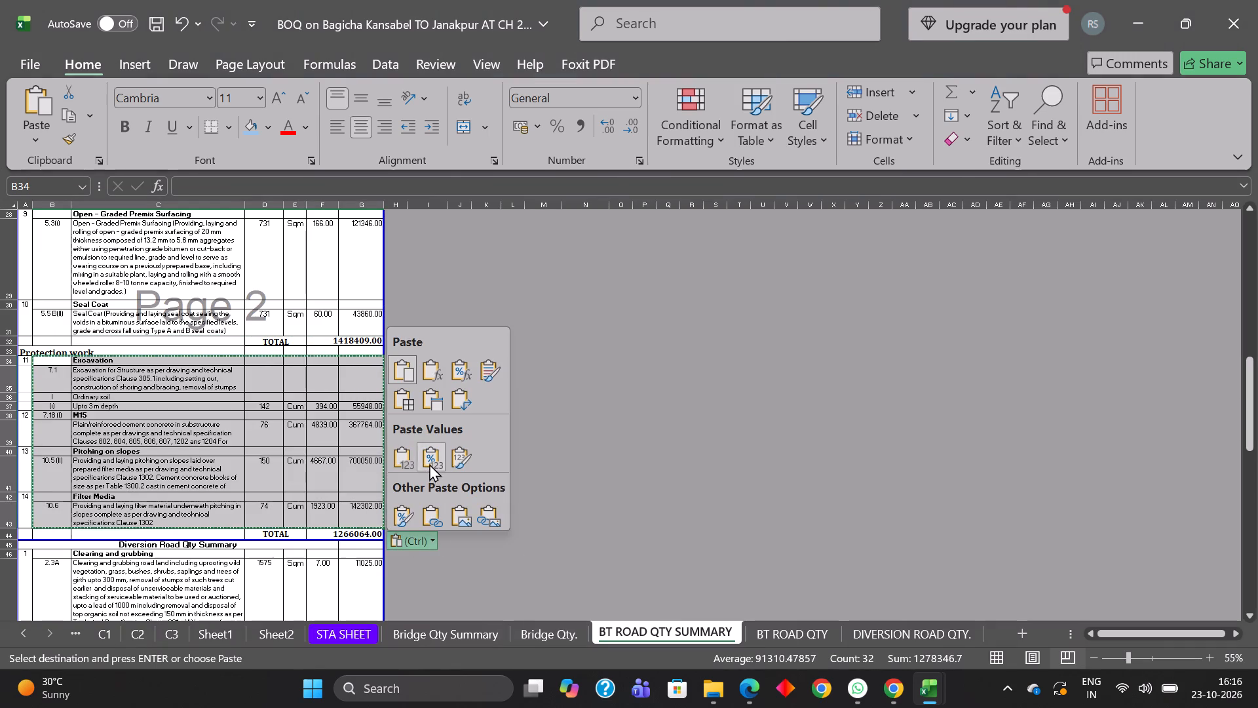
{"action": "left_click", "coordinate": [429, 463]}
{"action": "left_click", "coordinate": [516, 438]}
Copy the Diversion Road item table B46:G65, down to Backfilling behind abutment, and paste it in place as values and number formatting.
{"action": "scroll", "coordinate": [497, 463], "scroll_direction": "down", "scroll_amount": 2}
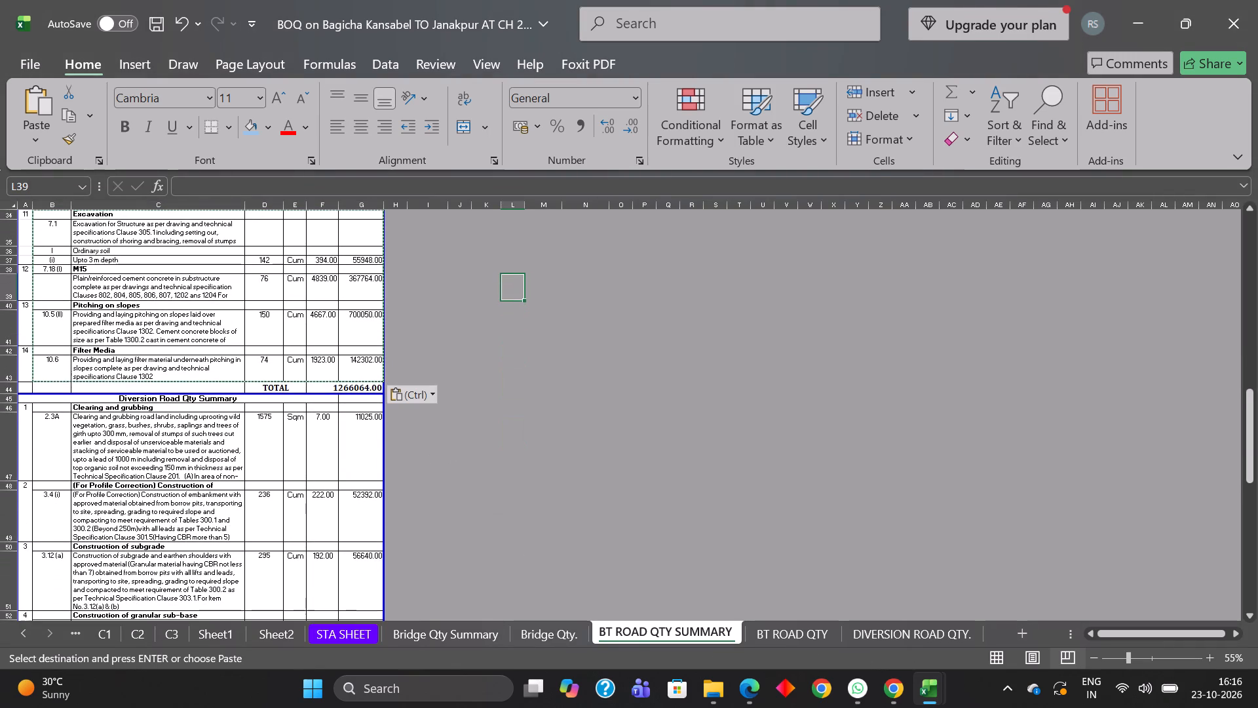
{"action": "left_click_drag", "start_coordinate": [54, 410], "coordinate": [218, 597]}
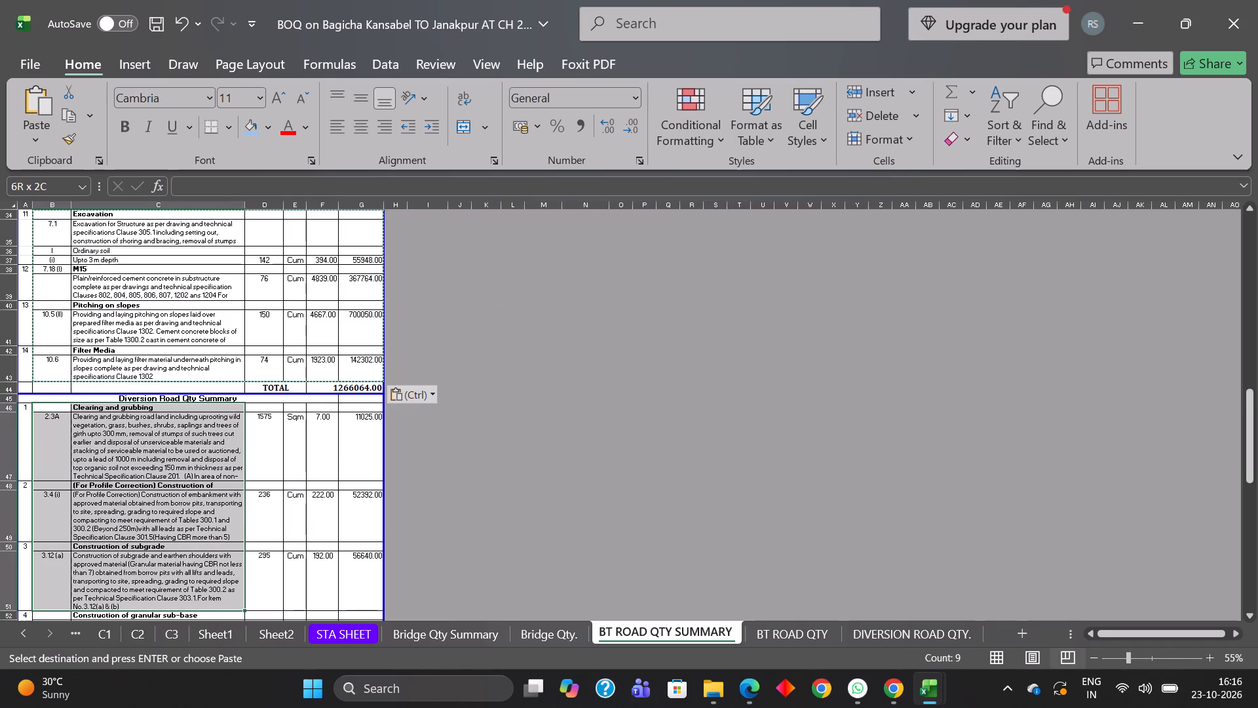
{"action": "left_click_drag", "start_coordinate": [218, 597], "coordinate": [257, 628]}
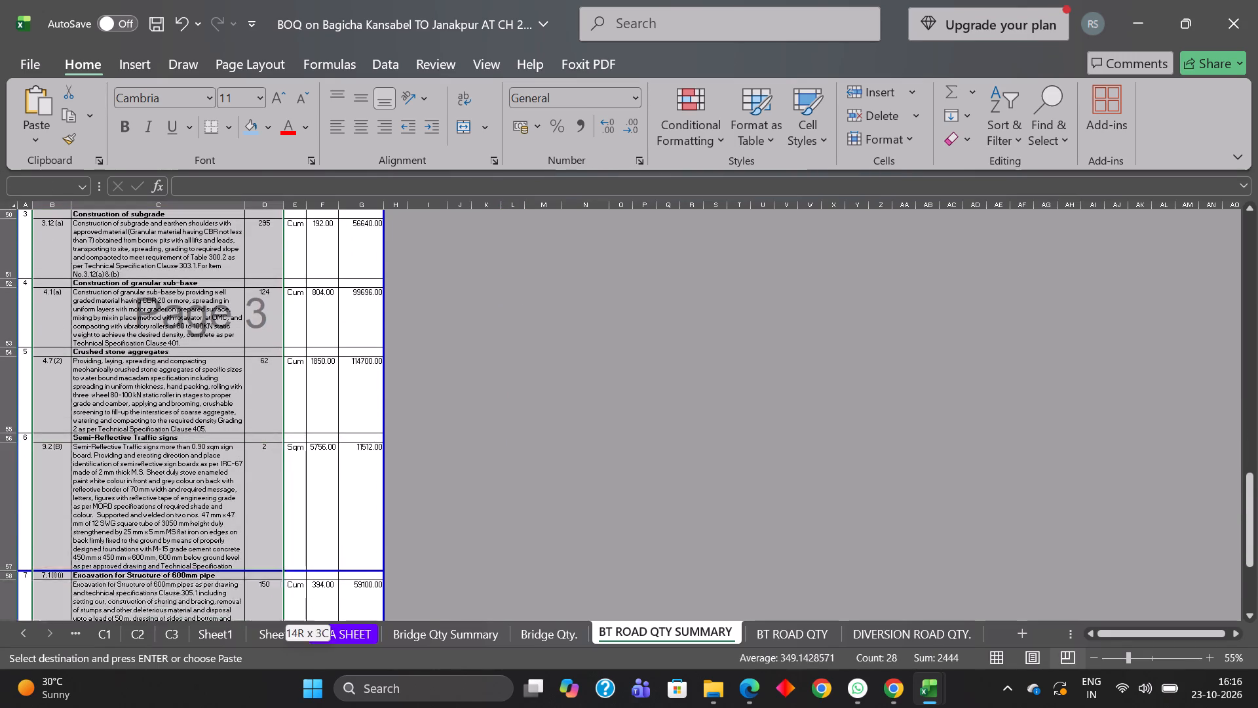
{"action": "left_click_drag", "start_coordinate": [257, 628], "coordinate": [348, 541]}
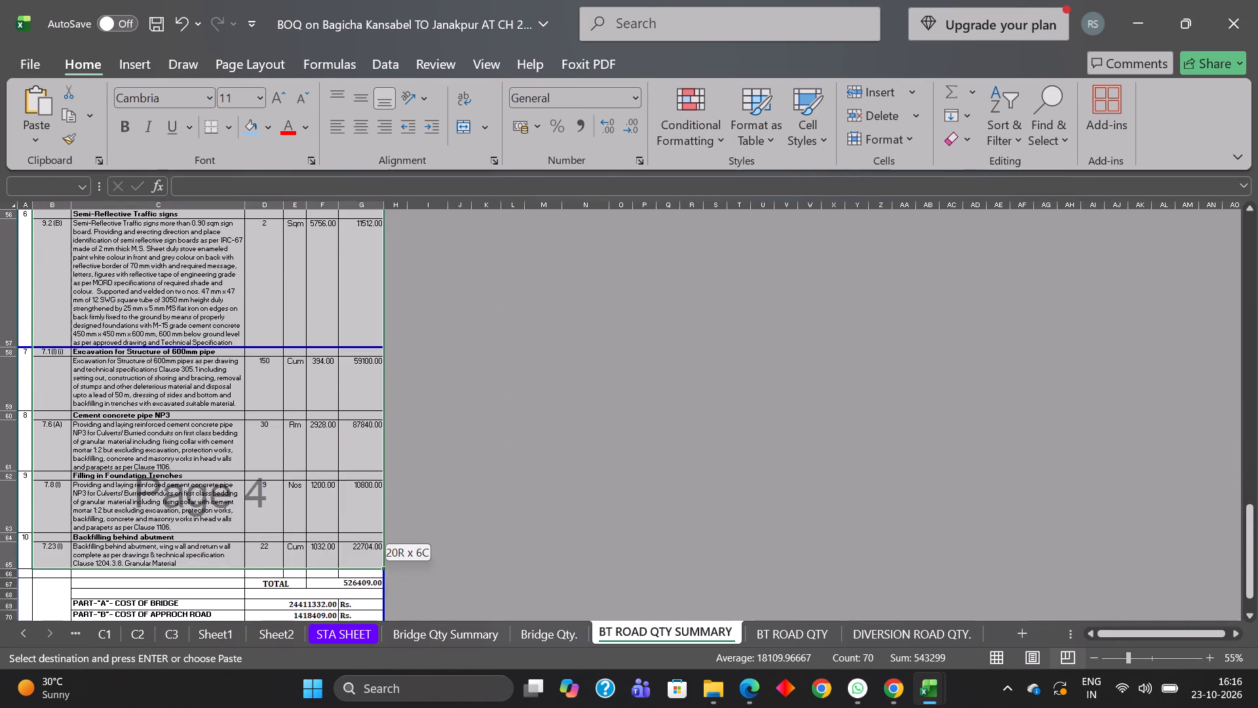
{"action": "left_click_drag", "start_coordinate": [348, 541], "coordinate": [354, 555]}
{"action": "key", "text": "ctrl+c"}
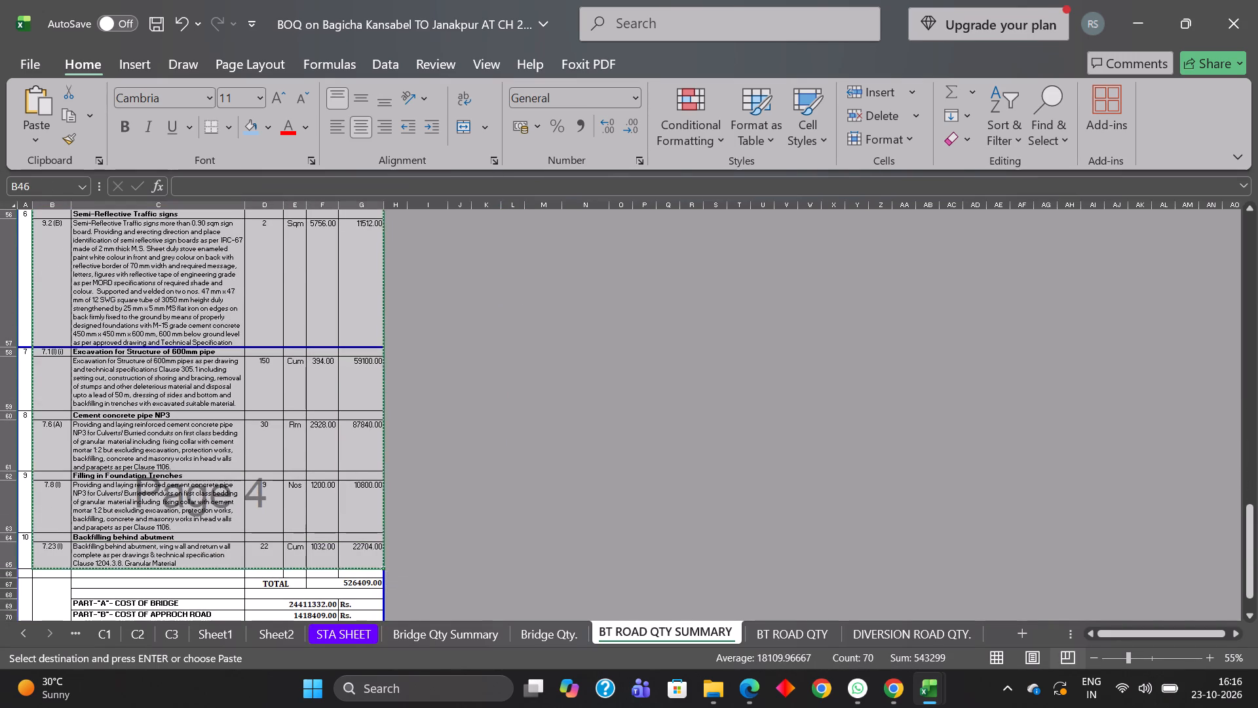
{"action": "scroll", "coordinate": [181, 504], "scroll_direction": "up", "scroll_amount": 5}
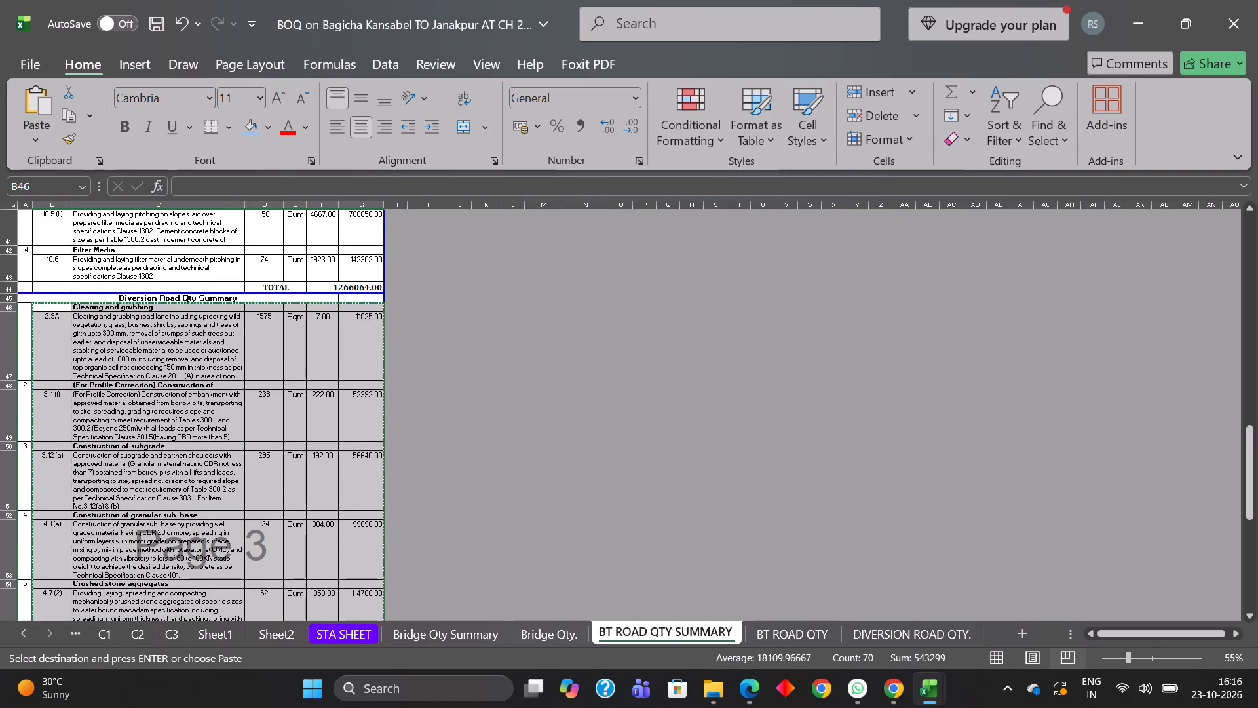
{"action": "left_click", "coordinate": [56, 309]}
{"action": "key", "text": "ctrl+v"}
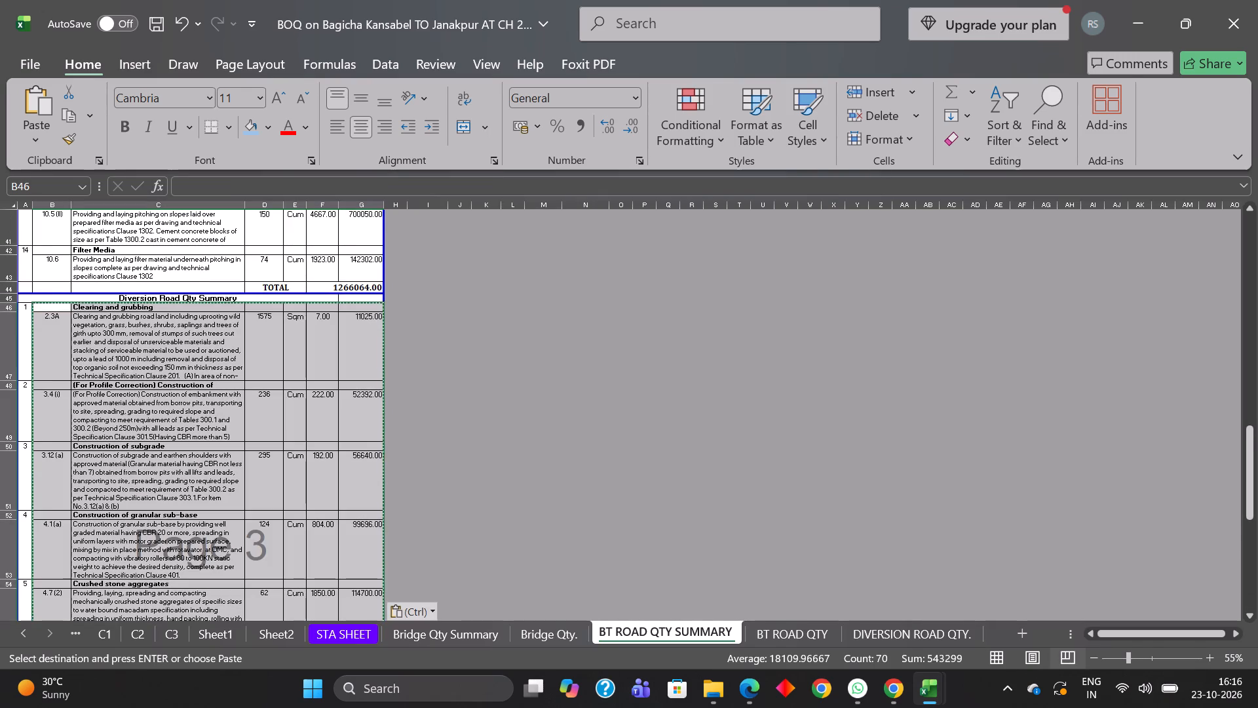
{"action": "left_click", "coordinate": [431, 615]}
{"action": "left_click", "coordinate": [431, 530]}
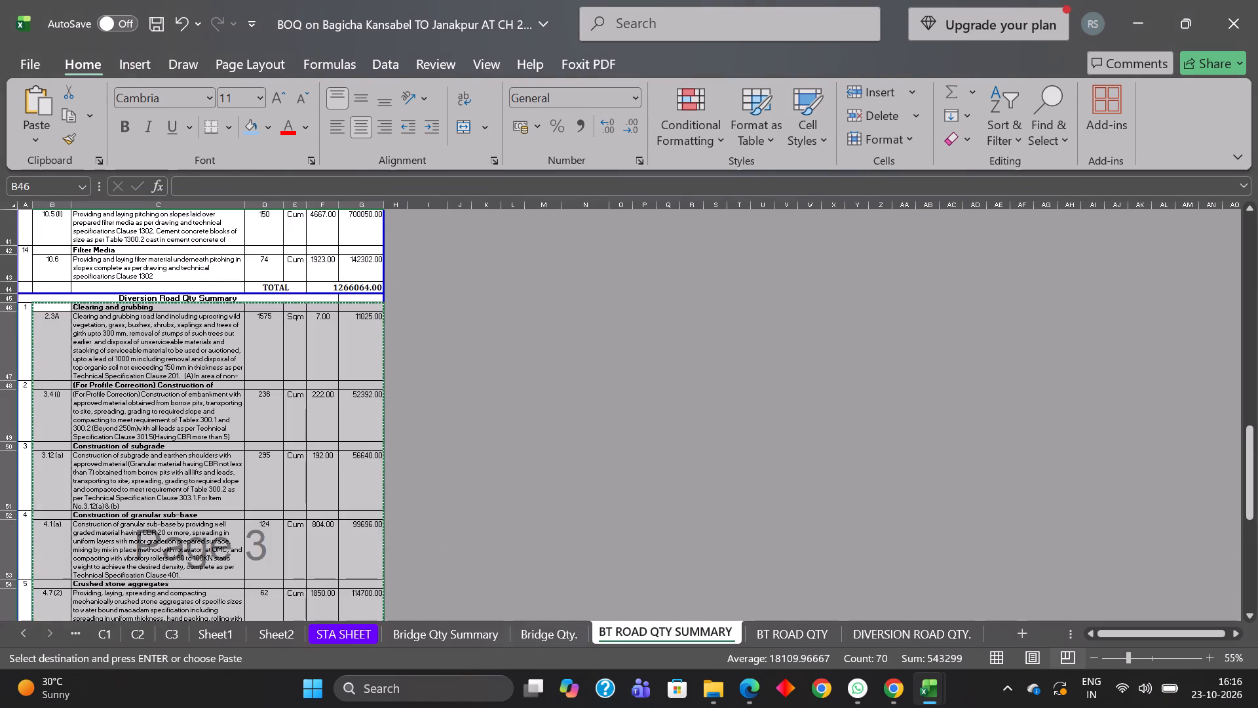
{"action": "left_click", "coordinate": [515, 458]}
Copy the BT ROAD QTY SUMMARY table from the S.No. header through the PART-"D" cost row and paste it at A103 on Bridge Qty Summary.
{"action": "scroll", "coordinate": [425, 461], "scroll_direction": "down", "scroll_amount": 7}
{"action": "scroll", "coordinate": [425, 463], "scroll_direction": "up", "scroll_amount": 5}
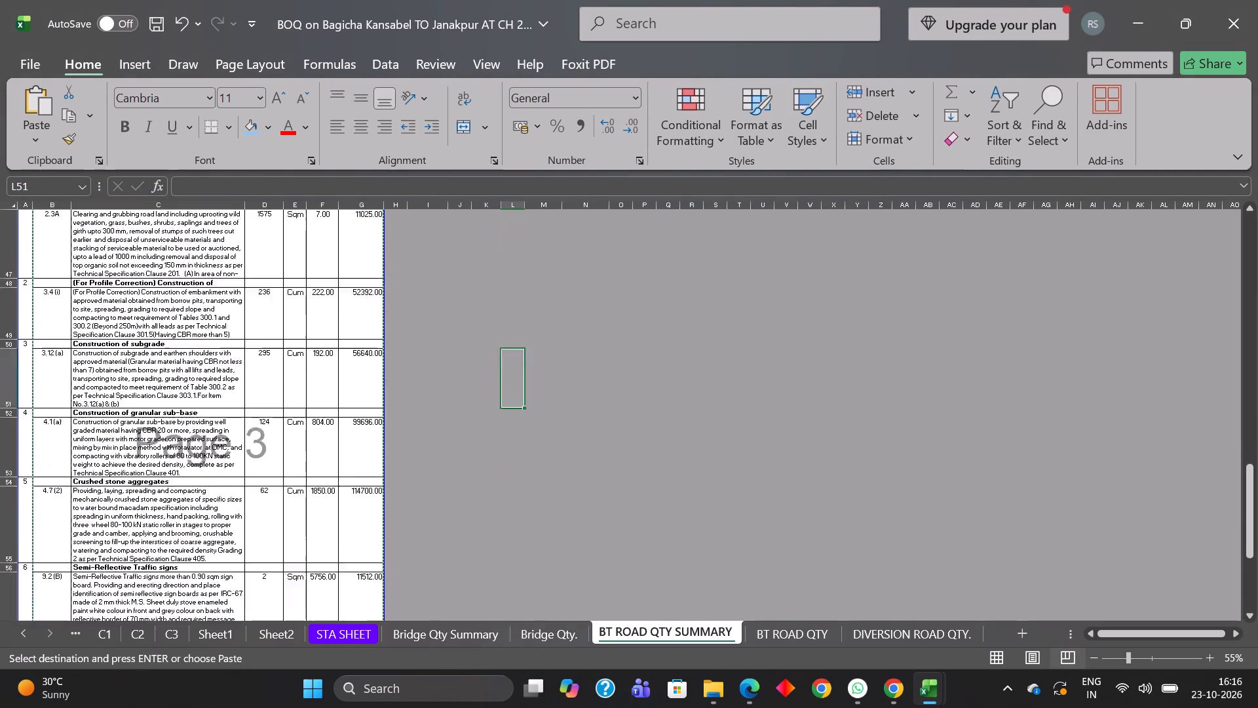
{"action": "scroll", "coordinate": [446, 495], "scroll_direction": "up", "scroll_amount": 20}
{"action": "scroll", "coordinate": [446, 495], "scroll_direction": "up", "scroll_amount": 4}
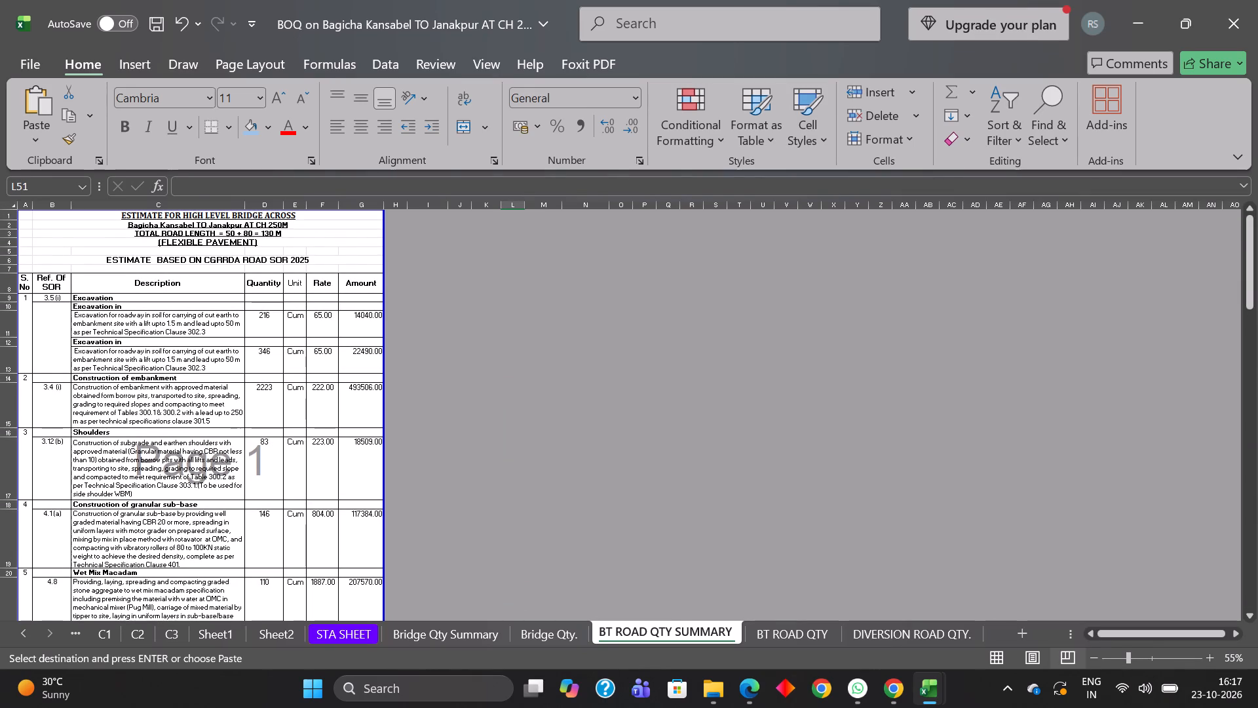
{"action": "left_click_drag", "start_coordinate": [27, 281], "coordinate": [352, 673]}
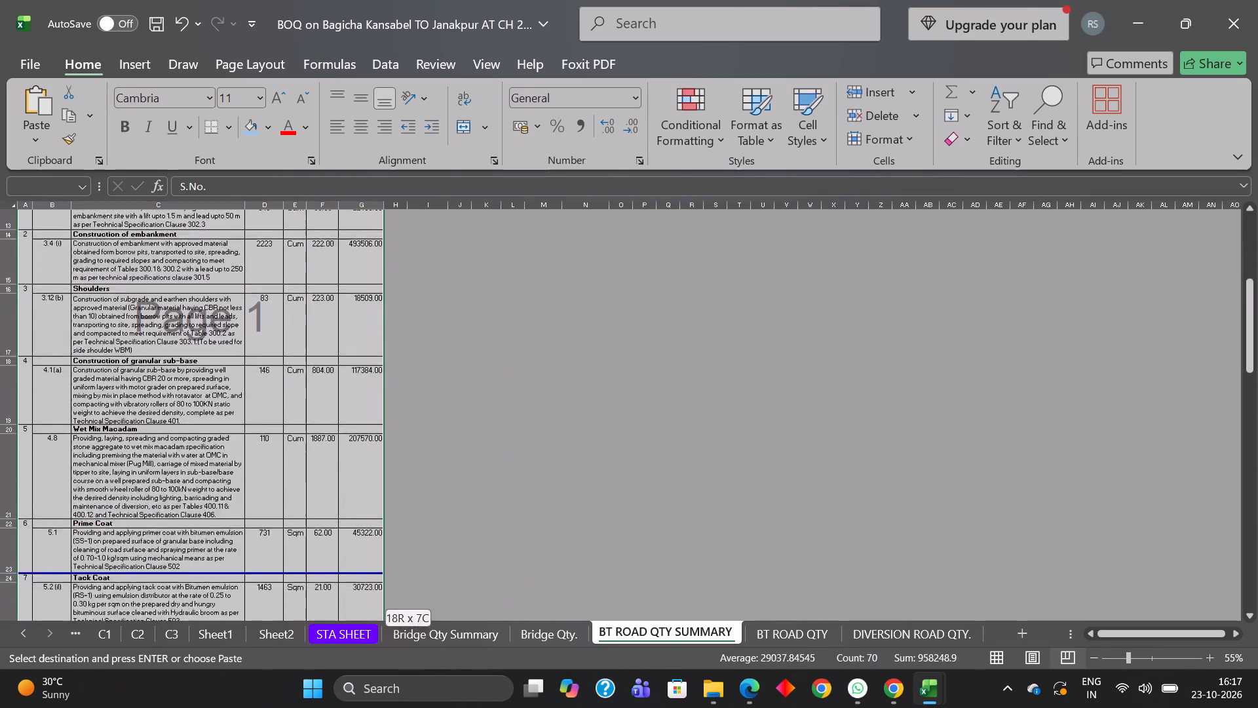
{"action": "left_click_drag", "start_coordinate": [352, 673], "coordinate": [354, 660]}
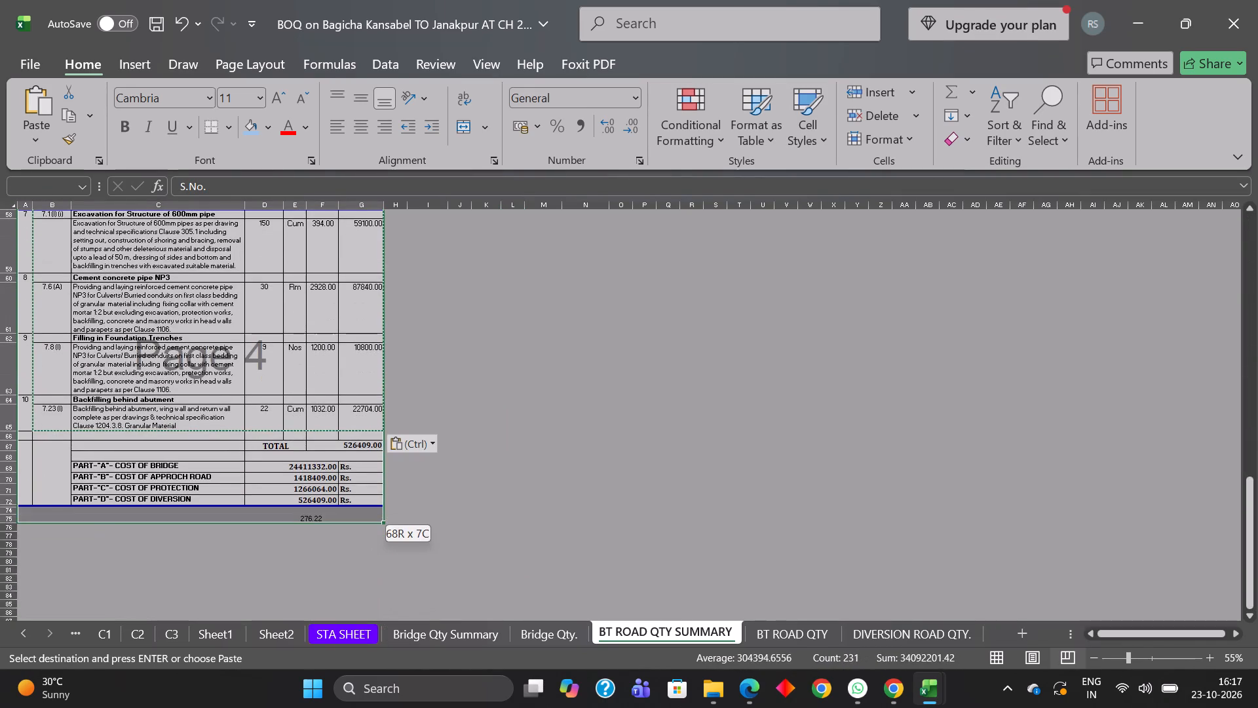
{"action": "left_click_drag", "start_coordinate": [354, 660], "coordinate": [371, 503]}
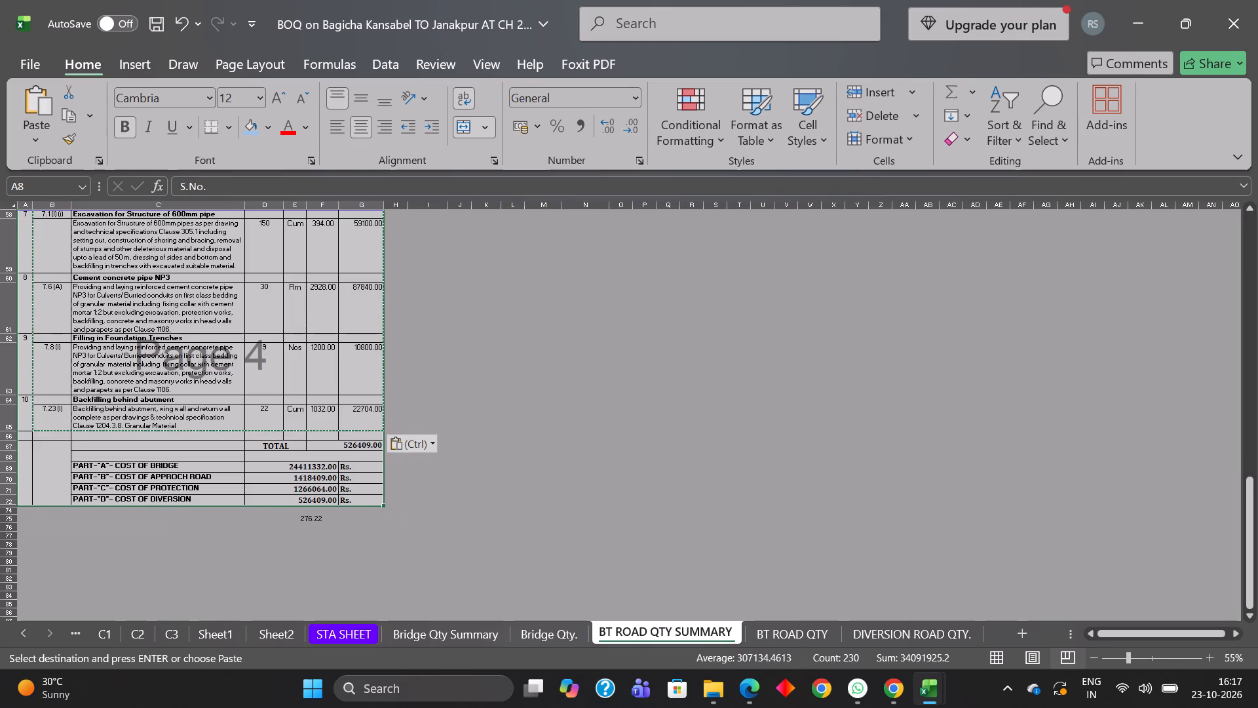
{"action": "key", "text": "ctrl+c"}
{"action": "left_click", "coordinate": [463, 627]}
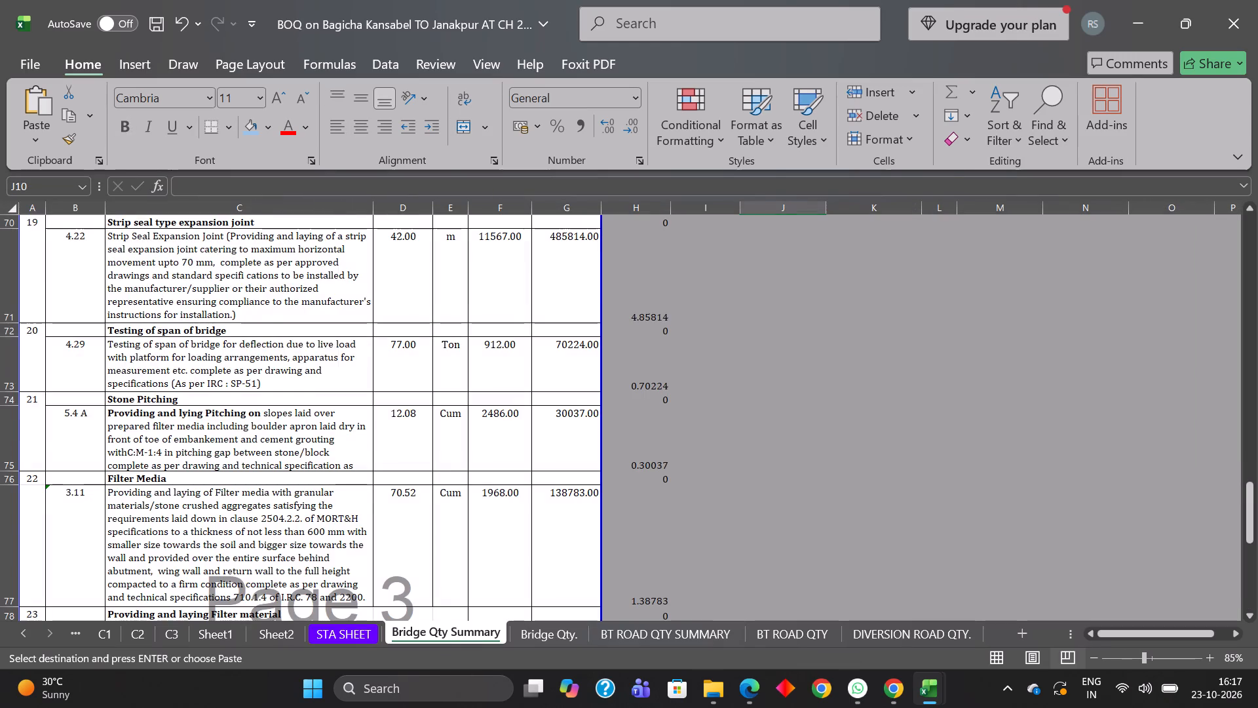
{"action": "scroll", "coordinate": [455, 459], "scroll_direction": "down", "scroll_amount": 9}
{"action": "scroll", "coordinate": [442, 462], "scroll_direction": "up", "scroll_amount": 2}
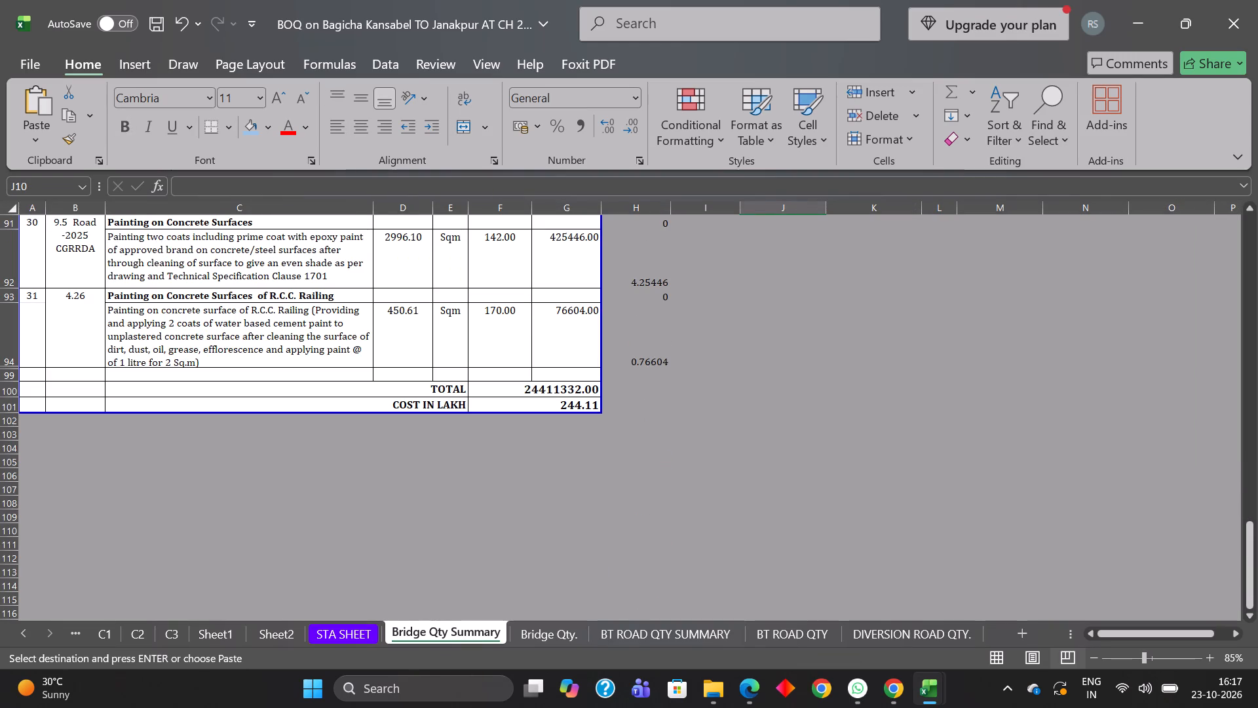
{"action": "left_click", "coordinate": [31, 431]}
{"action": "key", "text": "ctrl+v"}
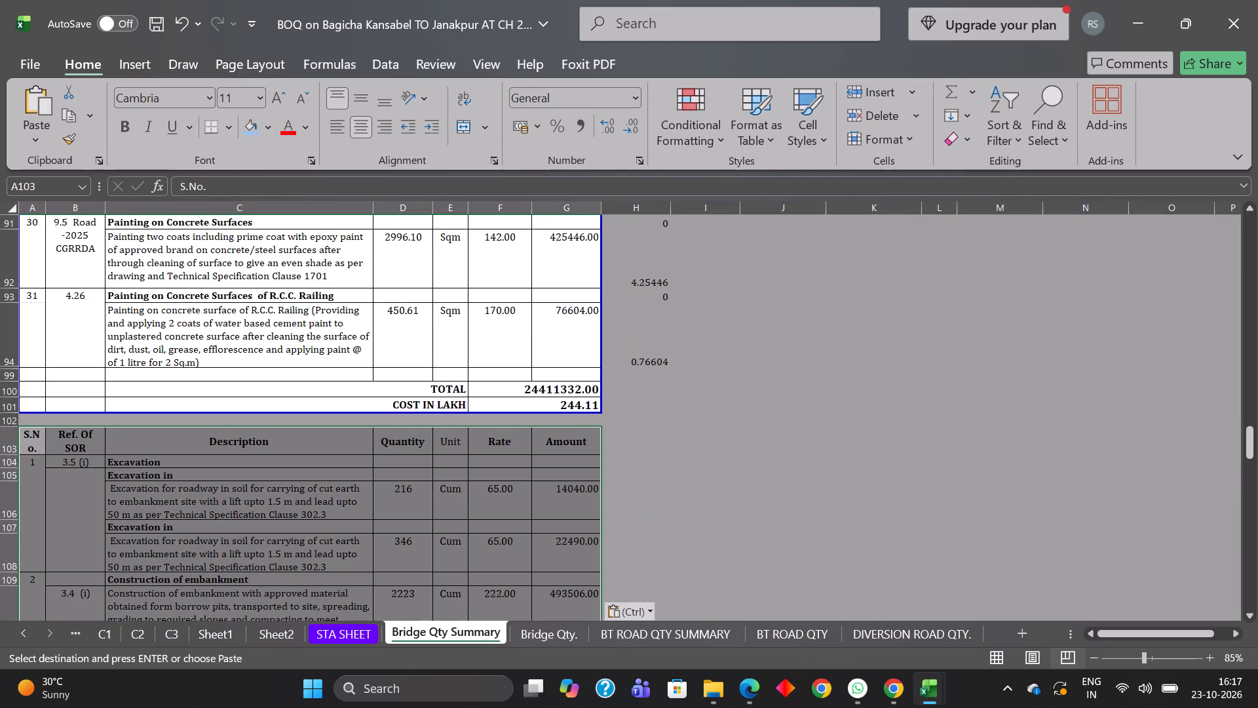
{"action": "left_click", "coordinate": [703, 477]}
Clear the lakh-conversion helper values in H77:I83 beside the bridge items, starting at the Filter Media description row.
{"action": "scroll", "coordinate": [679, 479], "scroll_direction": "down", "scroll_amount": 5}
{"action": "scroll", "coordinate": [669, 479], "scroll_direction": "up", "scroll_amount": 3}
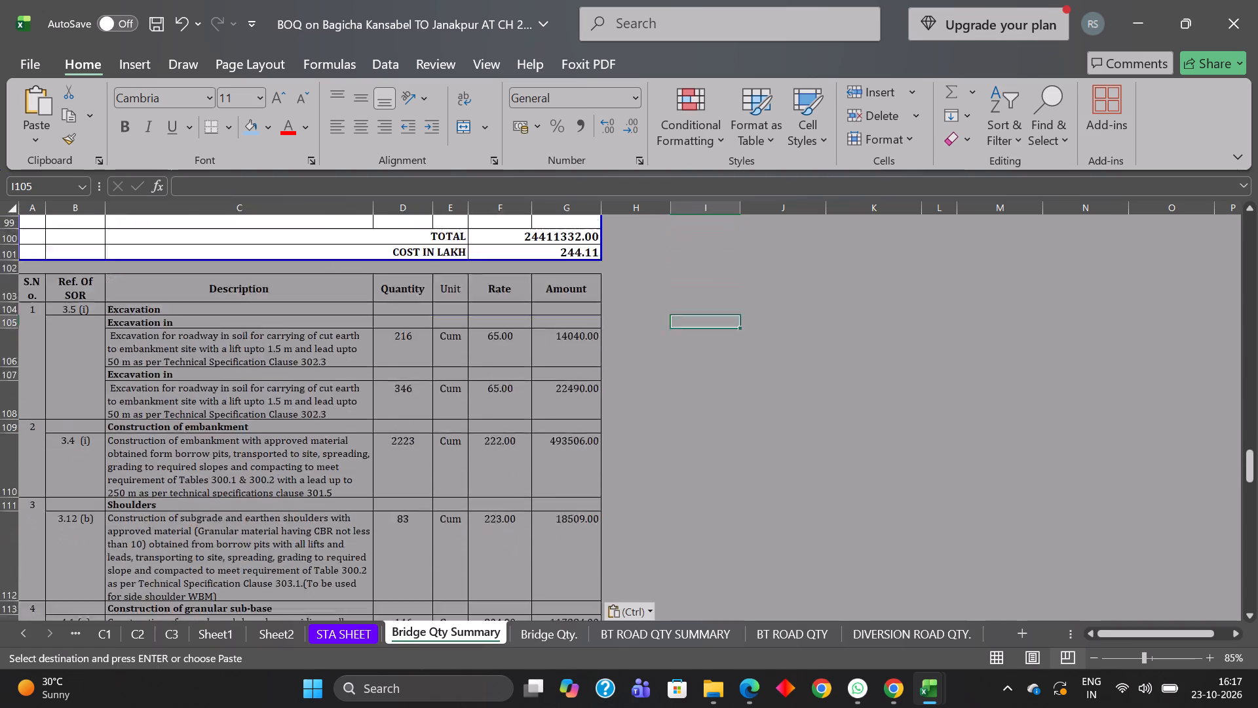
{"action": "scroll", "coordinate": [669, 479], "scroll_direction": "up", "scroll_amount": 7}
{"action": "left_click_drag", "start_coordinate": [632, 321], "coordinate": [726, 559]}
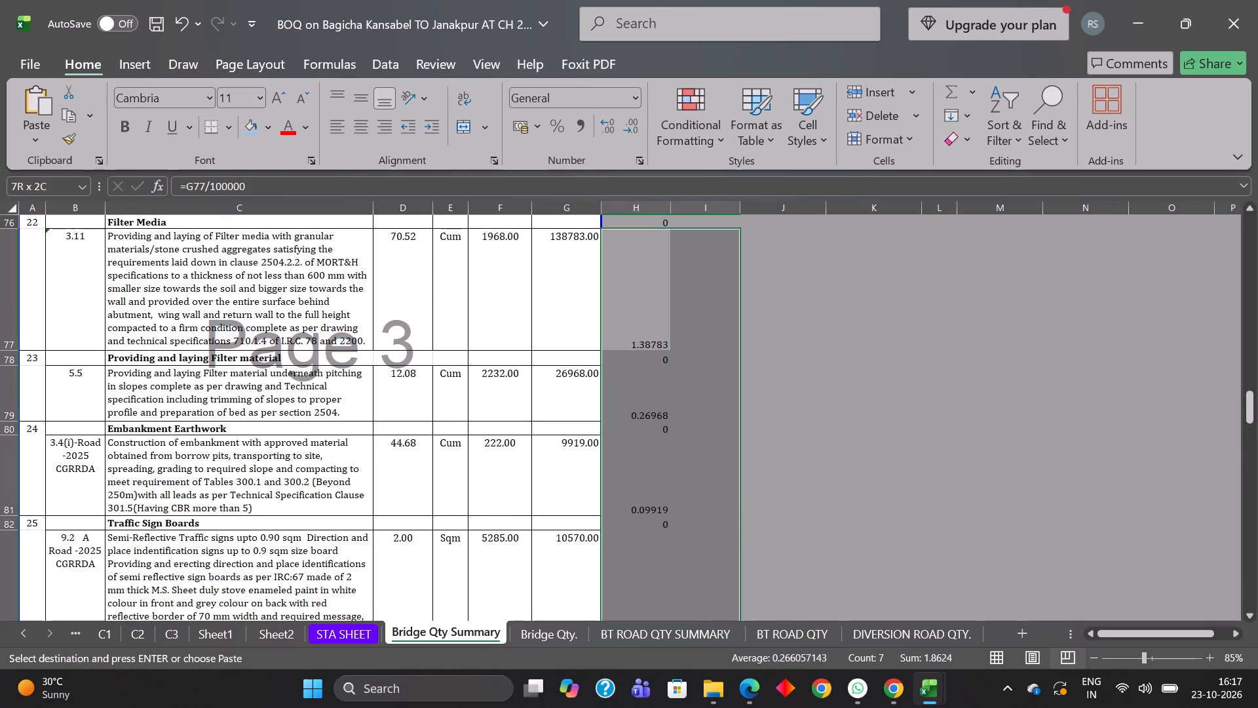
{"action": "left_click_drag", "start_coordinate": [726, 559], "coordinate": [727, 557]}
{"action": "key", "text": "Delete"}
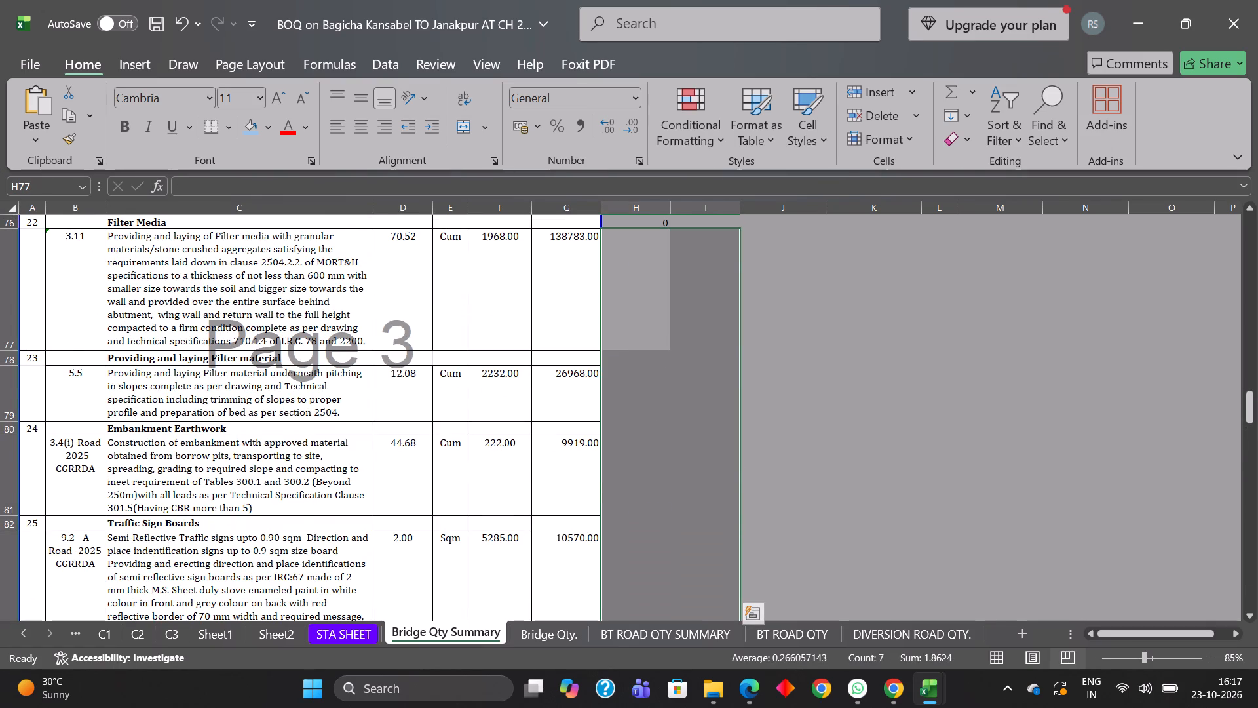
Clear the helper values in columns H:I beside the bridge items above row 77, including the approach slab and expansion joint rows.
{"action": "scroll", "coordinate": [725, 501], "scroll_direction": "up", "scroll_amount": 8}
{"action": "left_click_drag", "start_coordinate": [615, 249], "coordinate": [762, 612]}
{"action": "key", "text": "Delete"}
{"action": "scroll", "coordinate": [718, 530], "scroll_direction": "down", "scroll_amount": 2}
{"action": "left_click_drag", "start_coordinate": [633, 408], "coordinate": [709, 624]}
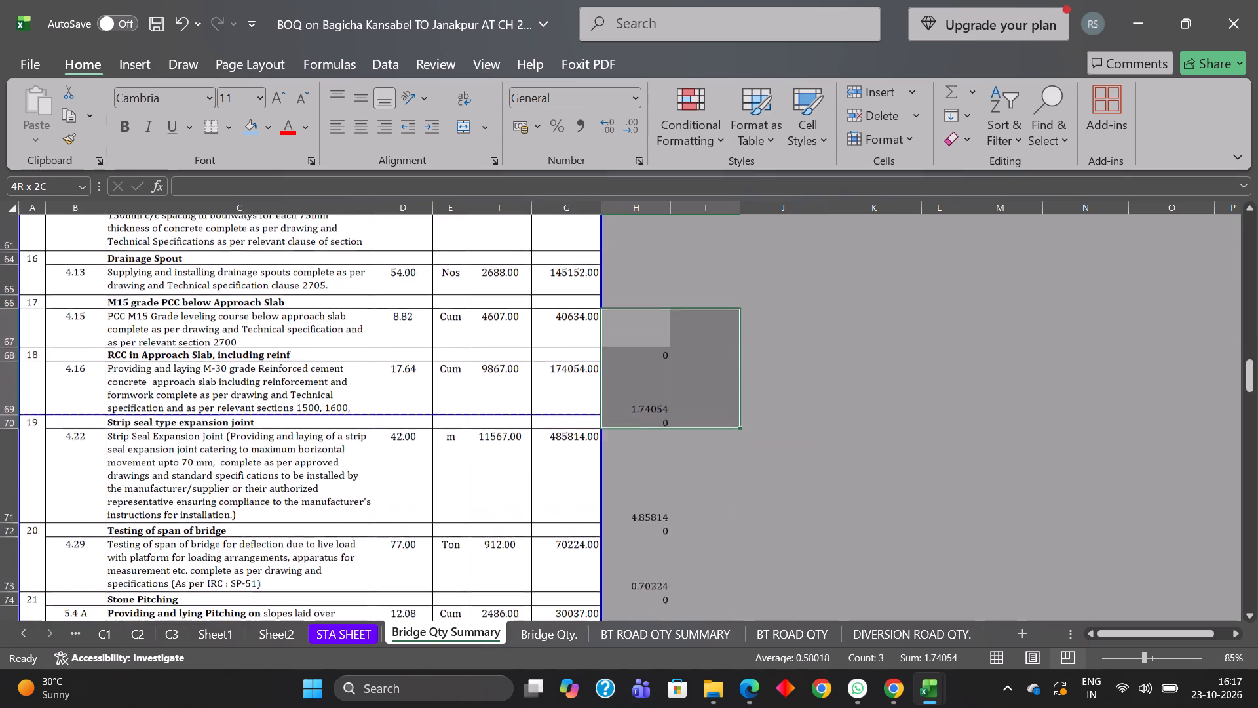
{"action": "left_click_drag", "start_coordinate": [709, 624], "coordinate": [710, 626]}
{"action": "key", "text": "Delete"}
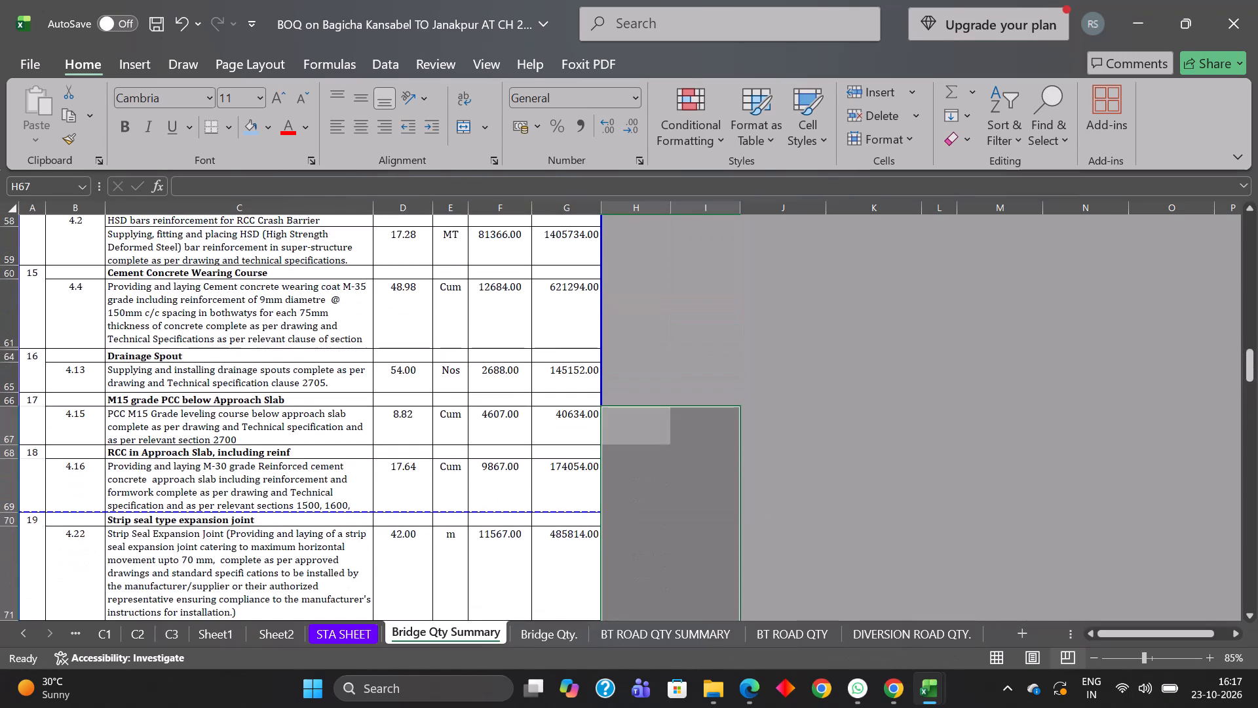
Clear the lakh-conversion helper values in H84:I94 beside the traffic sign, information board, marble plate and painting items.
{"action": "scroll", "coordinate": [864, 545], "scroll_direction": "down", "scroll_amount": 9}
{"action": "left_click", "coordinate": [782, 523]}
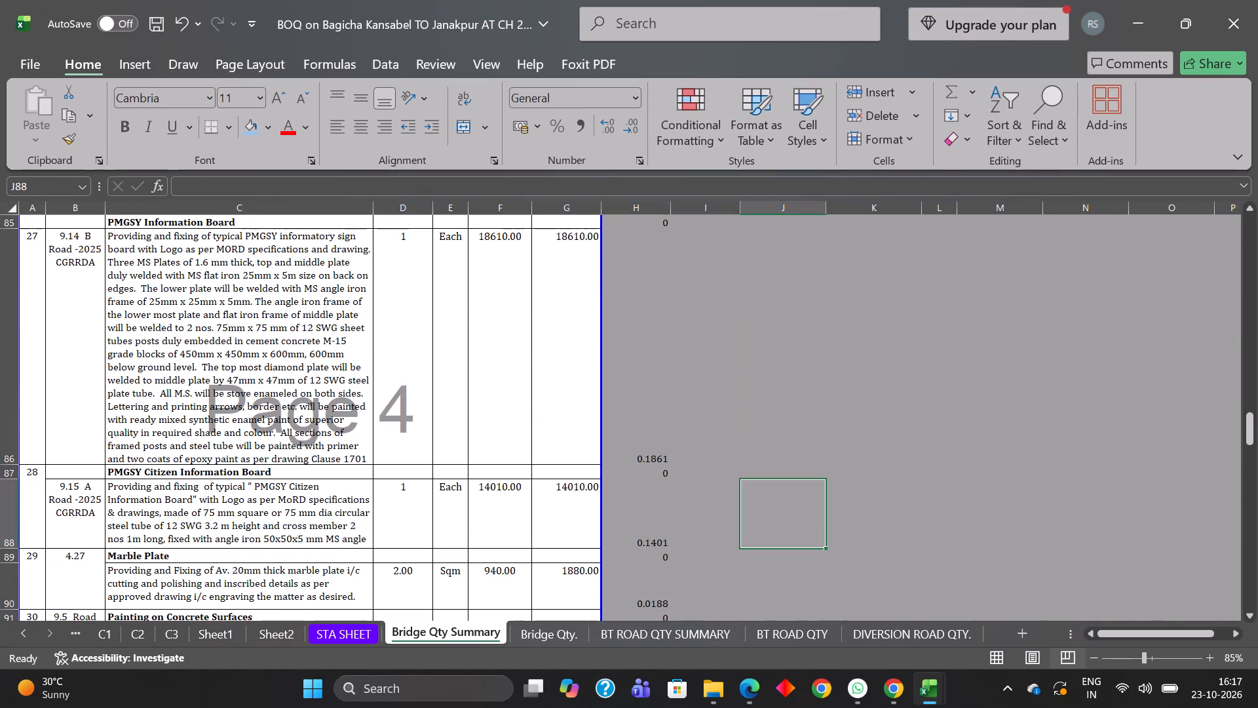
{"action": "scroll", "coordinate": [629, 414], "scroll_direction": "up", "scroll_amount": 1}
{"action": "scroll", "coordinate": [645, 507], "scroll_direction": "down", "scroll_amount": 2}
{"action": "scroll", "coordinate": [641, 492], "scroll_direction": "up", "scroll_amount": 2}
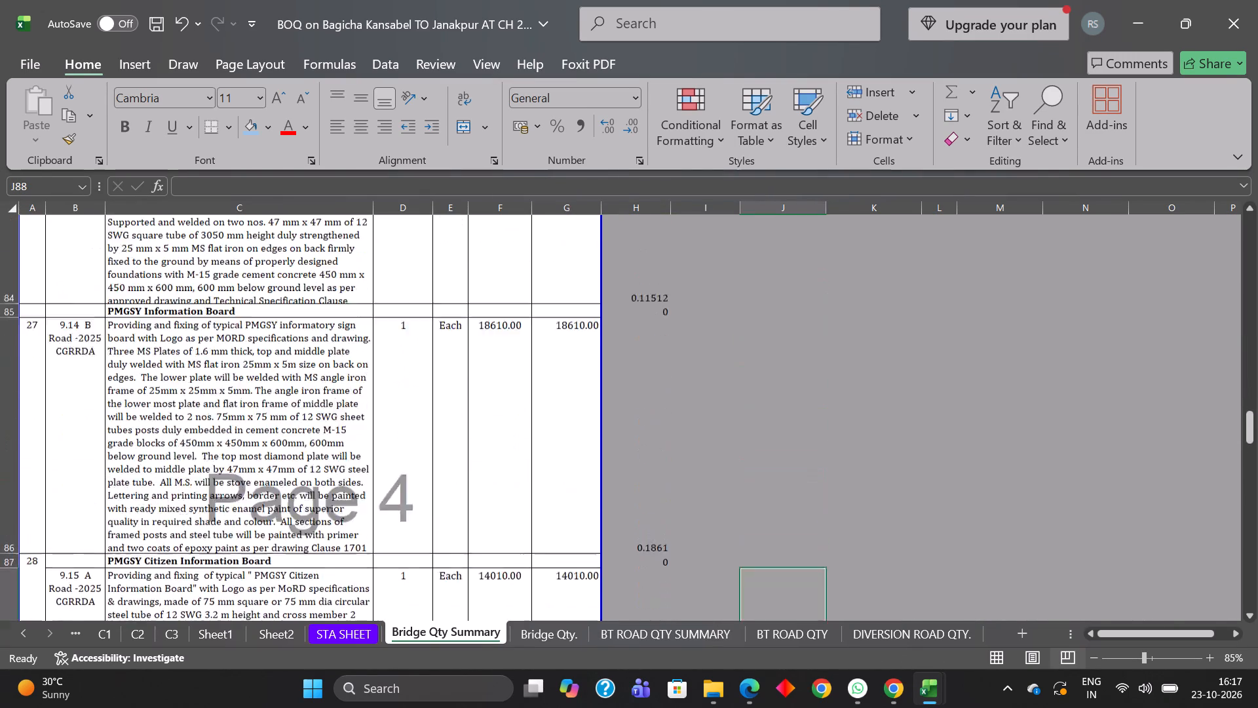
{"action": "left_click_drag", "start_coordinate": [640, 524], "coordinate": [672, 654]}
{"action": "scroll", "coordinate": [680, 459], "scroll_direction": "up", "scroll_amount": 1}
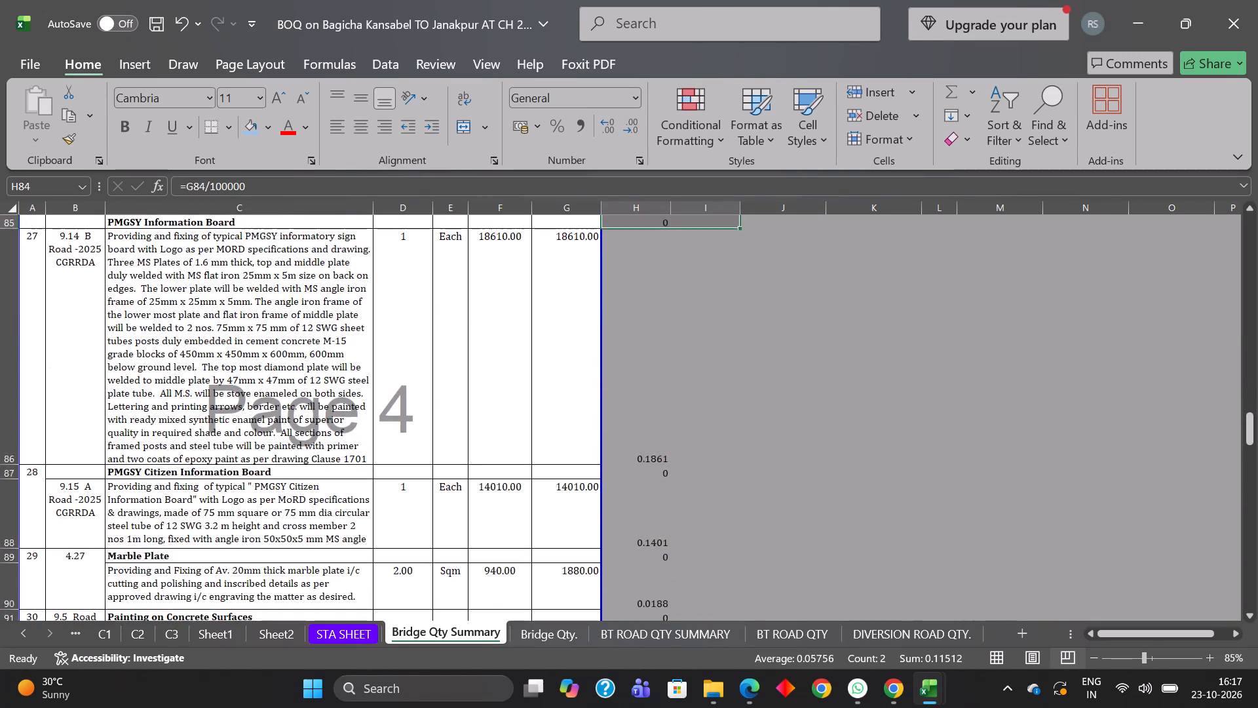
{"action": "scroll", "coordinate": [680, 459], "scroll_direction": "up", "scroll_amount": 1}
{"action": "scroll", "coordinate": [691, 481], "scroll_direction": "down", "scroll_amount": 1}
{"action": "left_click", "coordinate": [866, 492]}
{"action": "scroll", "coordinate": [794, 520], "scroll_direction": "down", "scroll_amount": 1}
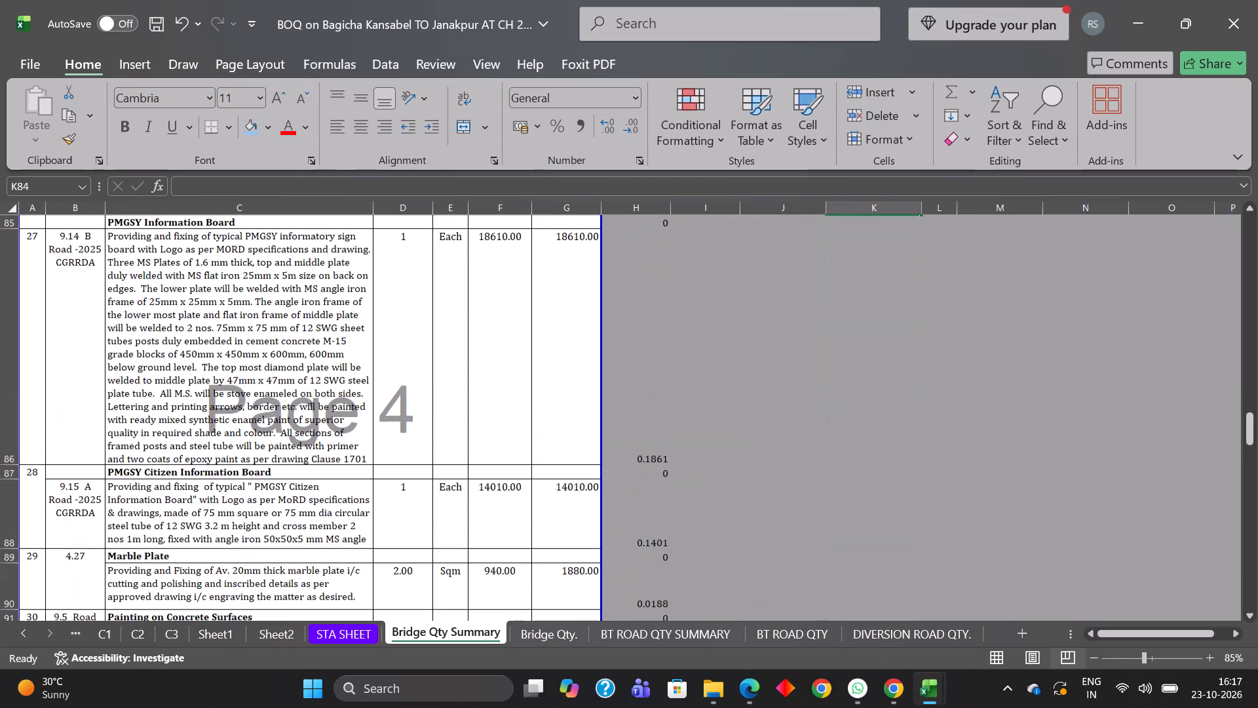
{"action": "left_click_drag", "start_coordinate": [639, 221], "coordinate": [641, 229]}
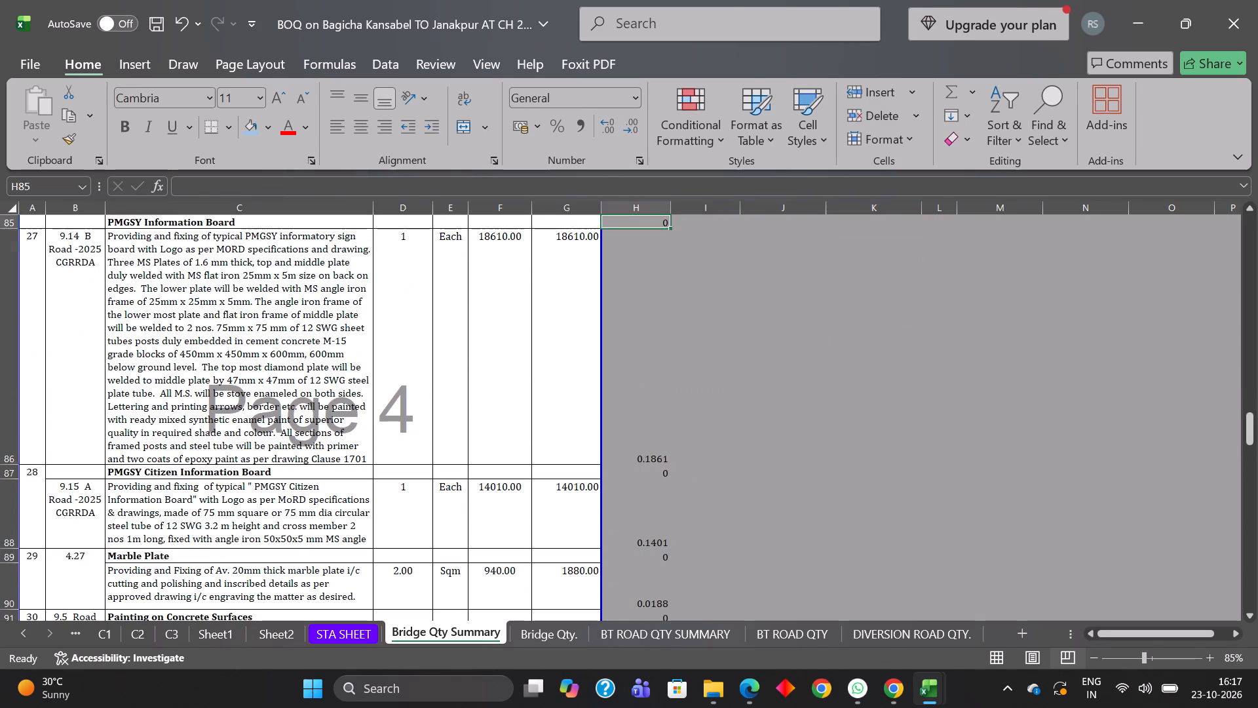
{"action": "left_click_drag", "start_coordinate": [641, 229], "coordinate": [687, 661]}
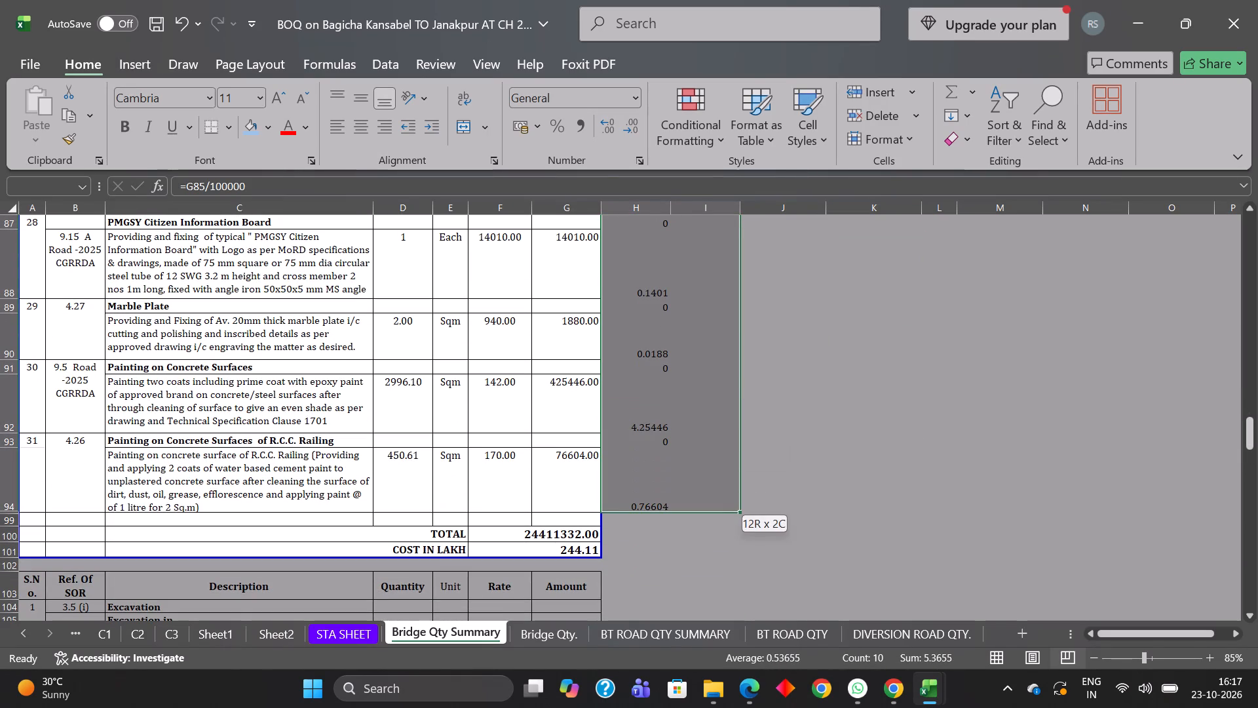
{"action": "left_click_drag", "start_coordinate": [687, 661], "coordinate": [689, 510]}
{"action": "key", "text": "Delete"}
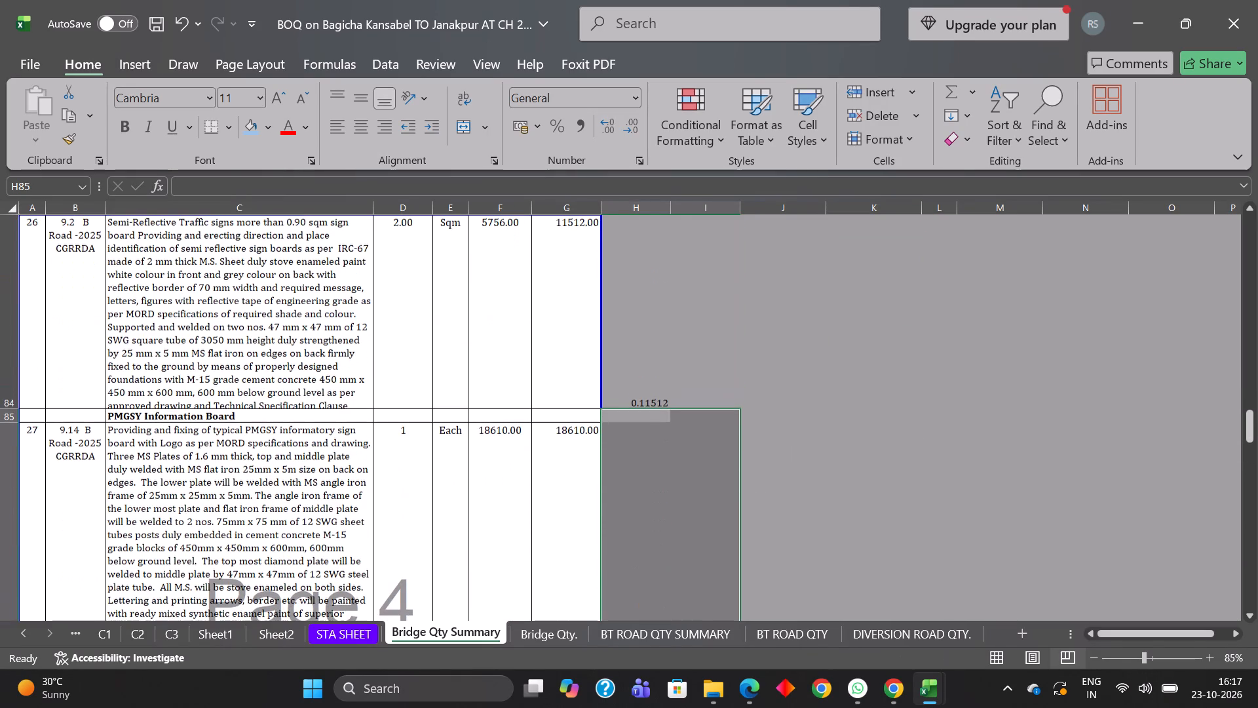
{"action": "left_click", "coordinate": [778, 505]}
{"action": "left_click", "coordinate": [646, 399]}
{"action": "key", "text": "Delete"}
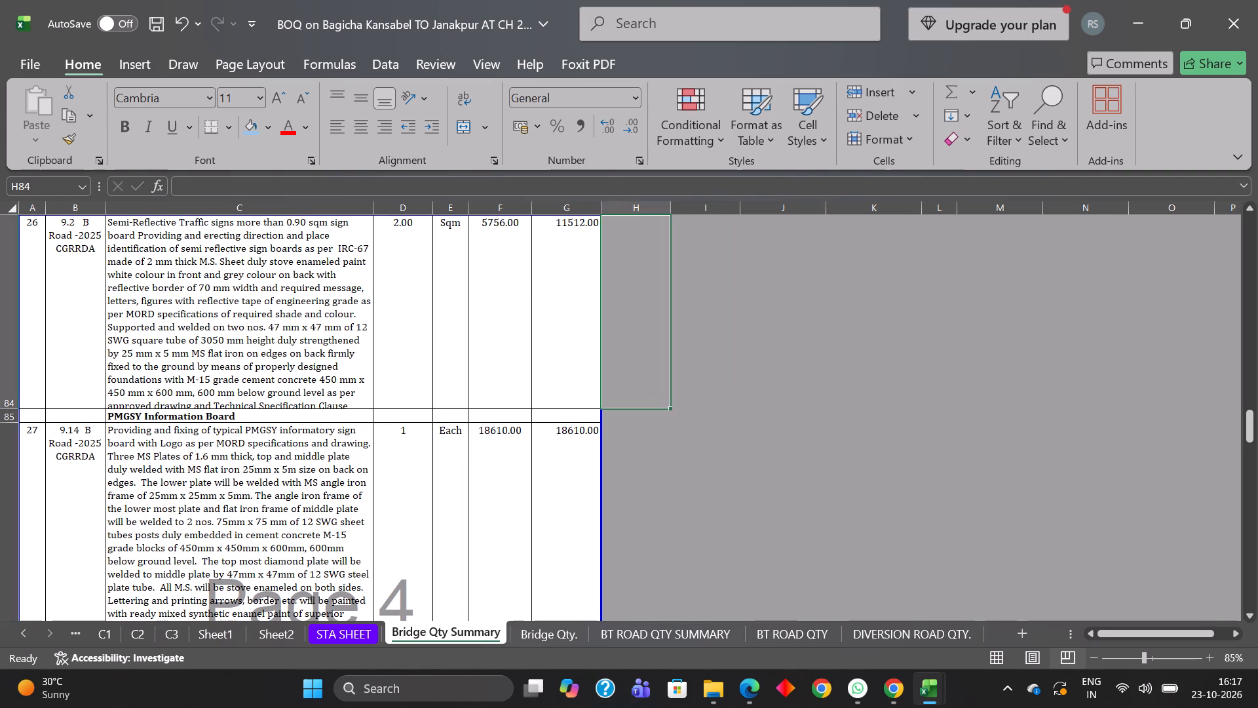
Clear the height-wise rate reference values (upto 5, 5 to 10, above 10) beside the substructure and superstructure items, starting at K36.
{"action": "left_click", "coordinate": [748, 462]}
{"action": "scroll", "coordinate": [700, 475], "scroll_direction": "down", "scroll_amount": 8}
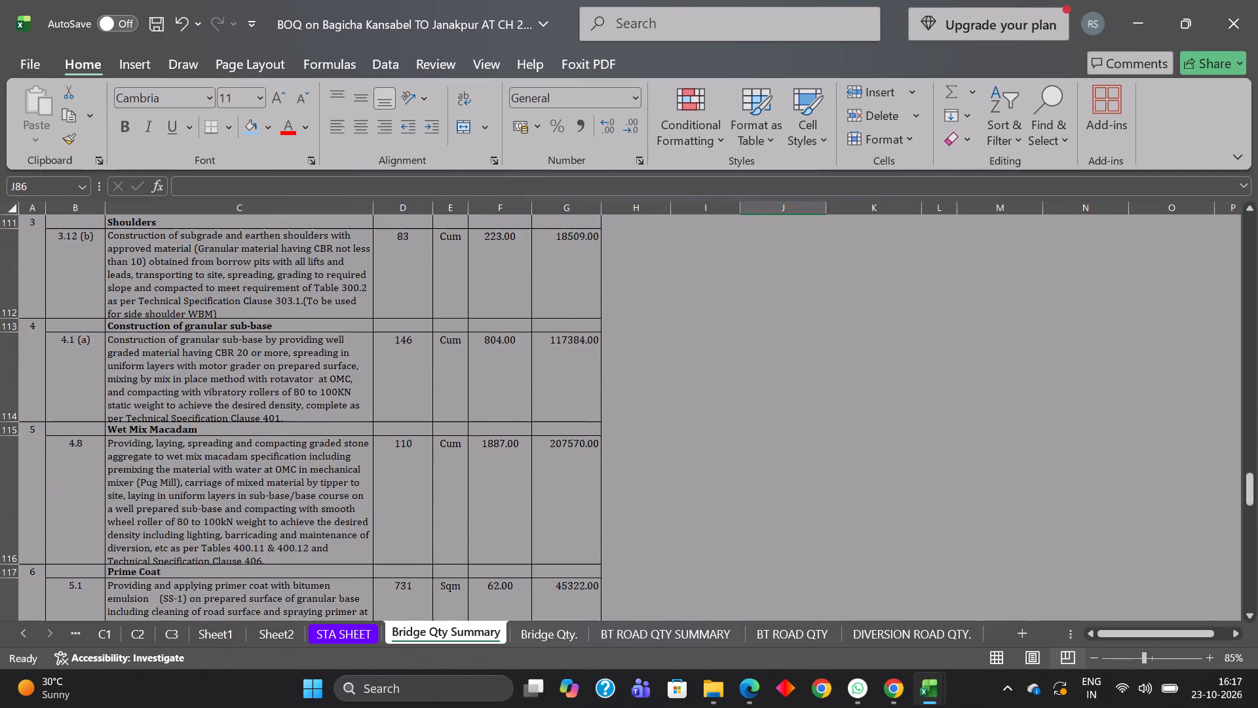
{"action": "scroll", "coordinate": [695, 475], "scroll_direction": "up", "scroll_amount": 20}
{"action": "scroll", "coordinate": [695, 475], "scroll_direction": "up", "scroll_amount": 5}
{"action": "scroll", "coordinate": [750, 456], "scroll_direction": "down", "scroll_amount": 1, "text": "ctrl"}
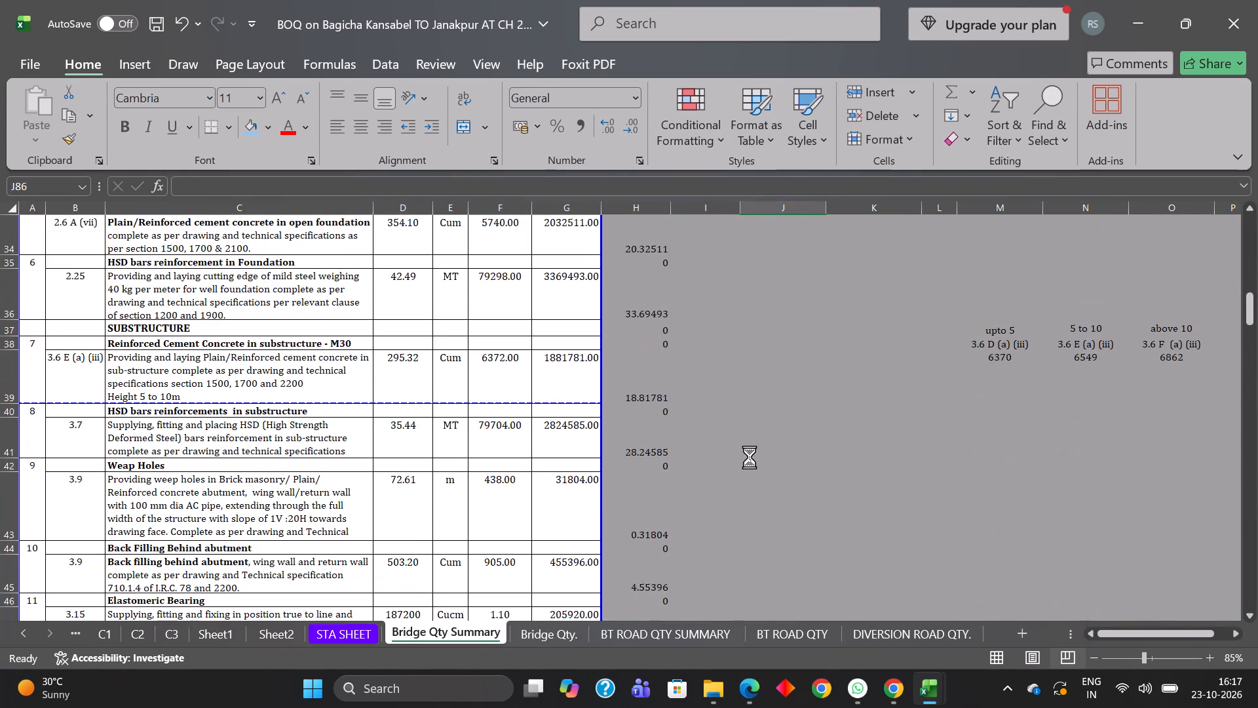
{"action": "scroll", "coordinate": [749, 458], "scroll_direction": "down", "scroll_amount": 2, "text": "ctrl"}
{"action": "left_click_drag", "start_coordinate": [404, 282], "coordinate": [541, 376]}
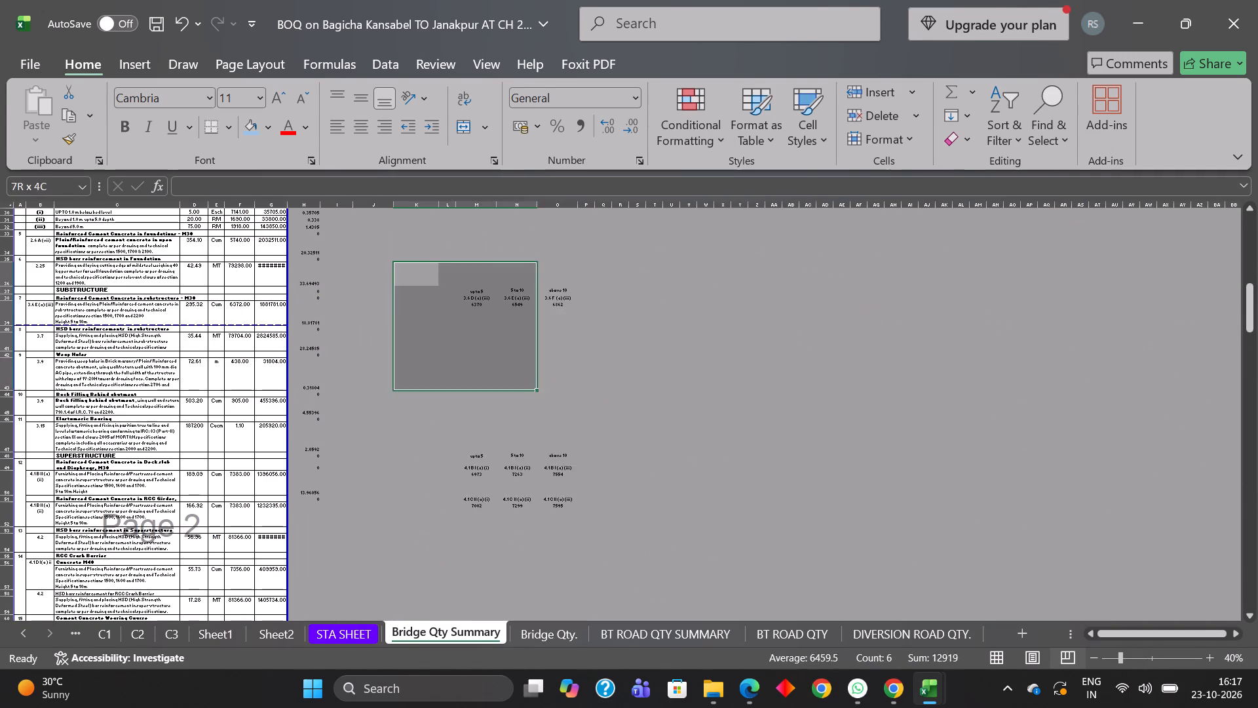
{"action": "left_click_drag", "start_coordinate": [541, 376], "coordinate": [620, 543]}
{"action": "key", "text": "Delete"}
Clear the remaining lakh-conversion helper values from column H onward beside the excavation, foundation, substructure and superstructure items, starting at row 10.
{"action": "scroll", "coordinate": [446, 463], "scroll_direction": "up", "scroll_amount": 2}
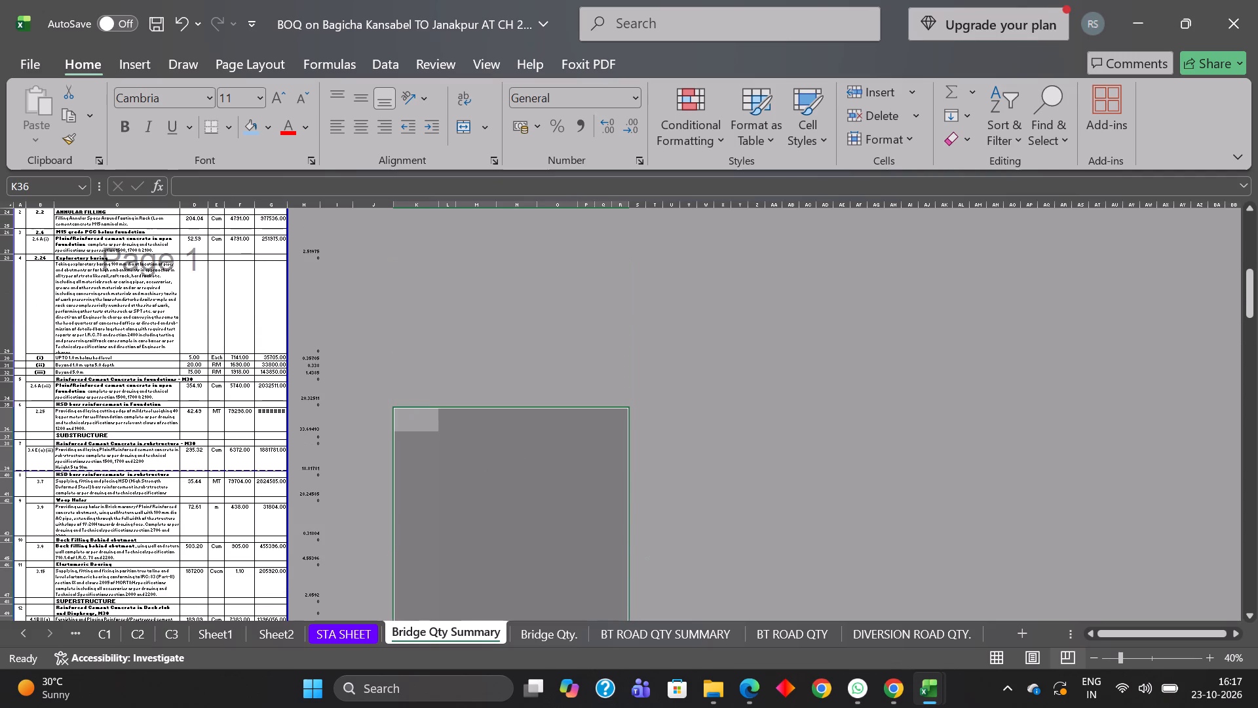
{"action": "left_click_drag", "start_coordinate": [300, 242], "coordinate": [358, 618]}
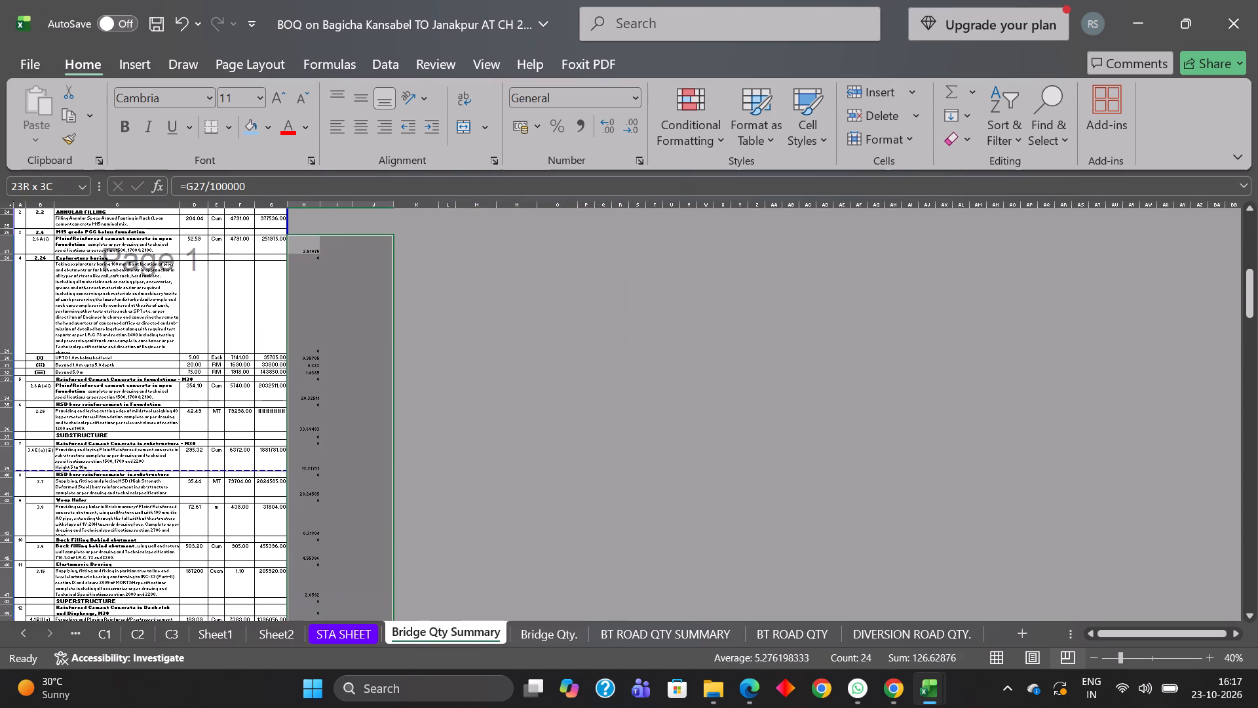
{"action": "left_click_drag", "start_coordinate": [358, 618], "coordinate": [358, 621]}
{"action": "key", "text": "Delete"}
{"action": "scroll", "coordinate": [378, 507], "scroll_direction": "down", "scroll_amount": 3}
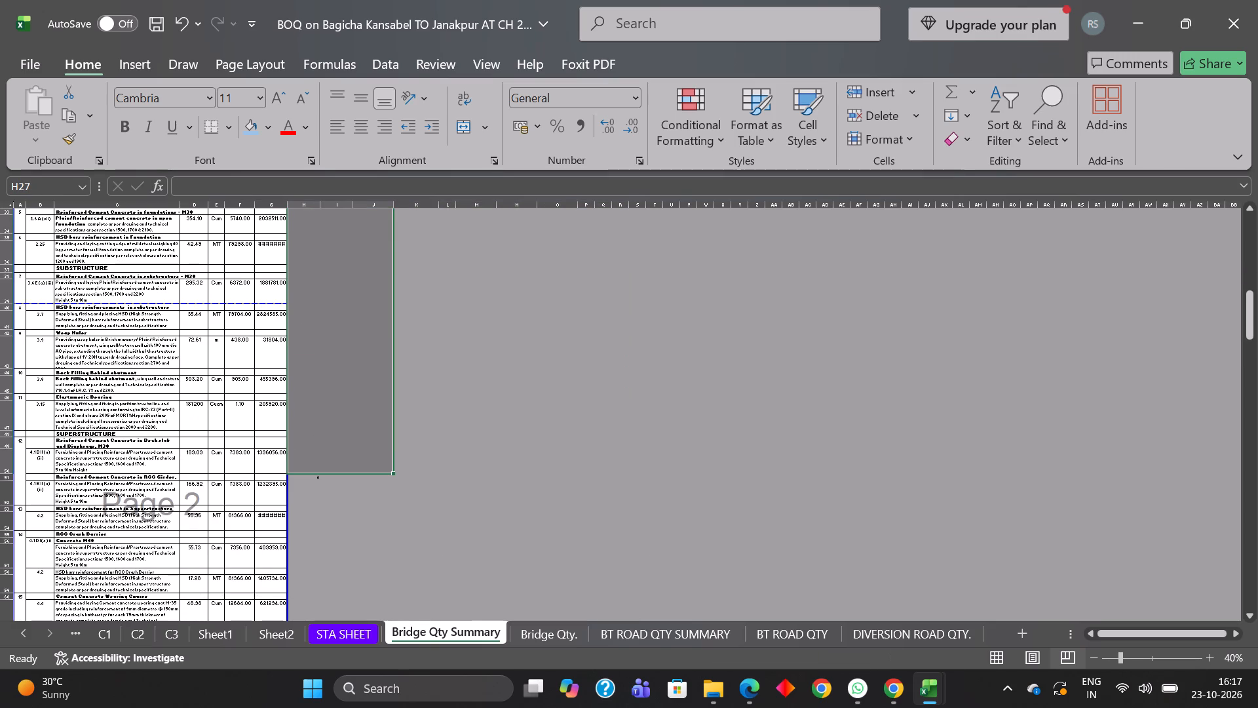
{"action": "left_click_drag", "start_coordinate": [312, 441], "coordinate": [324, 514]}
{"action": "key", "text": "Delete"}
{"action": "scroll", "coordinate": [472, 519], "scroll_direction": "up", "scroll_amount": 7}
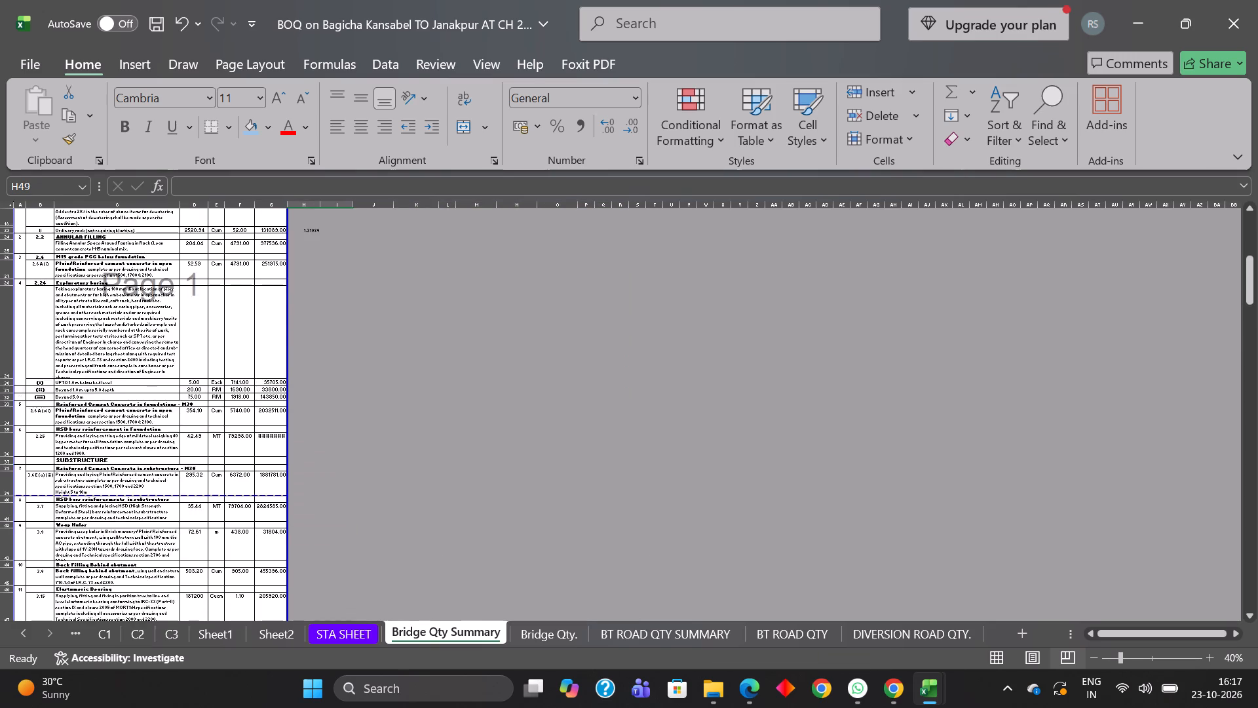
{"action": "scroll", "coordinate": [473, 517], "scroll_direction": "up", "scroll_amount": 2}
{"action": "scroll", "coordinate": [381, 442], "scroll_direction": "up", "scroll_amount": 3}
{"action": "left_click_drag", "start_coordinate": [303, 311], "coordinate": [318, 358]}
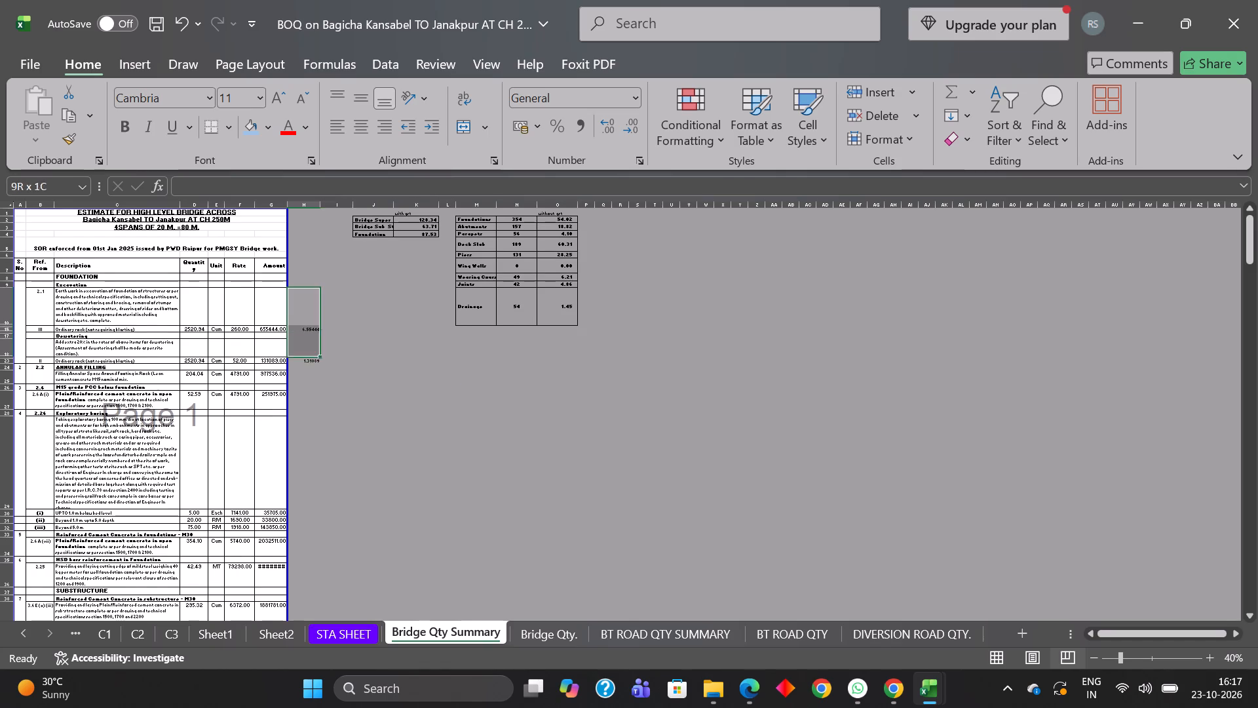
{"action": "left_click_drag", "start_coordinate": [318, 358], "coordinate": [324, 373]}
{"action": "key", "text": "Delete"}
Clear and delete the cells of the two small bordered summary tables beside the estimate heading, from I1 onward.
{"action": "scroll", "coordinate": [503, 332], "scroll_direction": "up", "scroll_amount": 4}
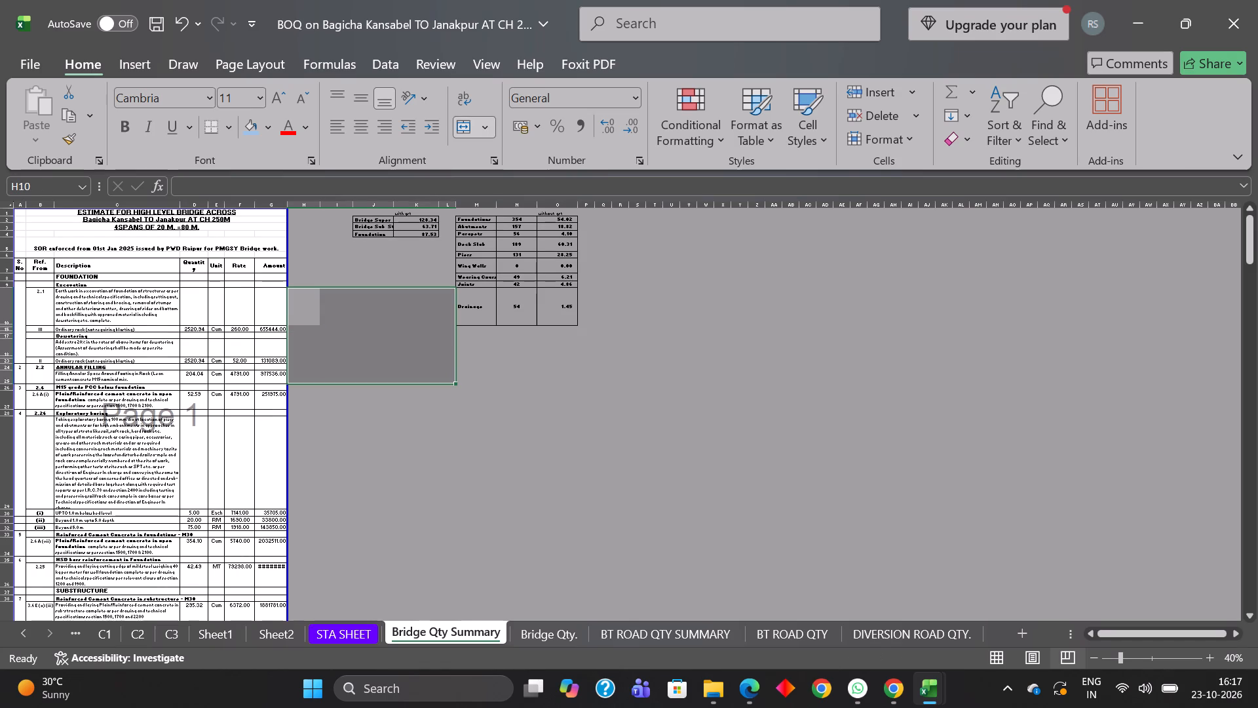
{"action": "left_click_drag", "start_coordinate": [343, 213], "coordinate": [590, 351]}
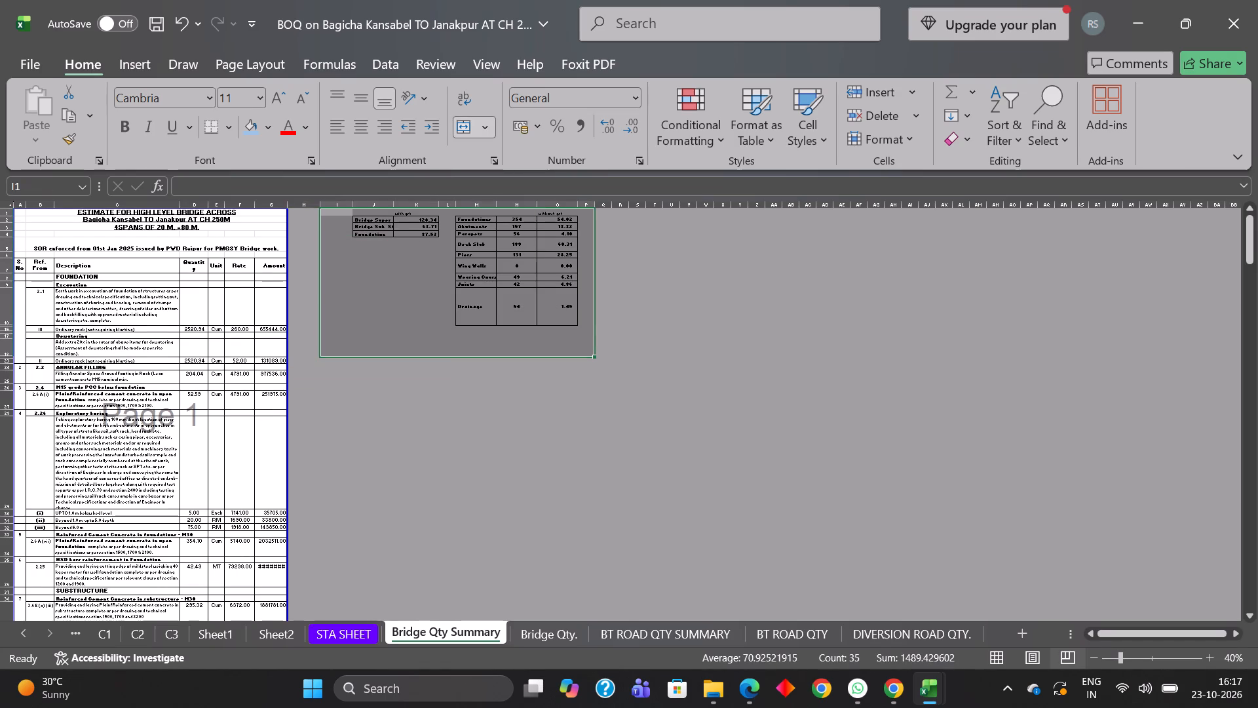
{"action": "key", "text": "Delete"}
{"action": "right_click", "coordinate": [464, 298]}
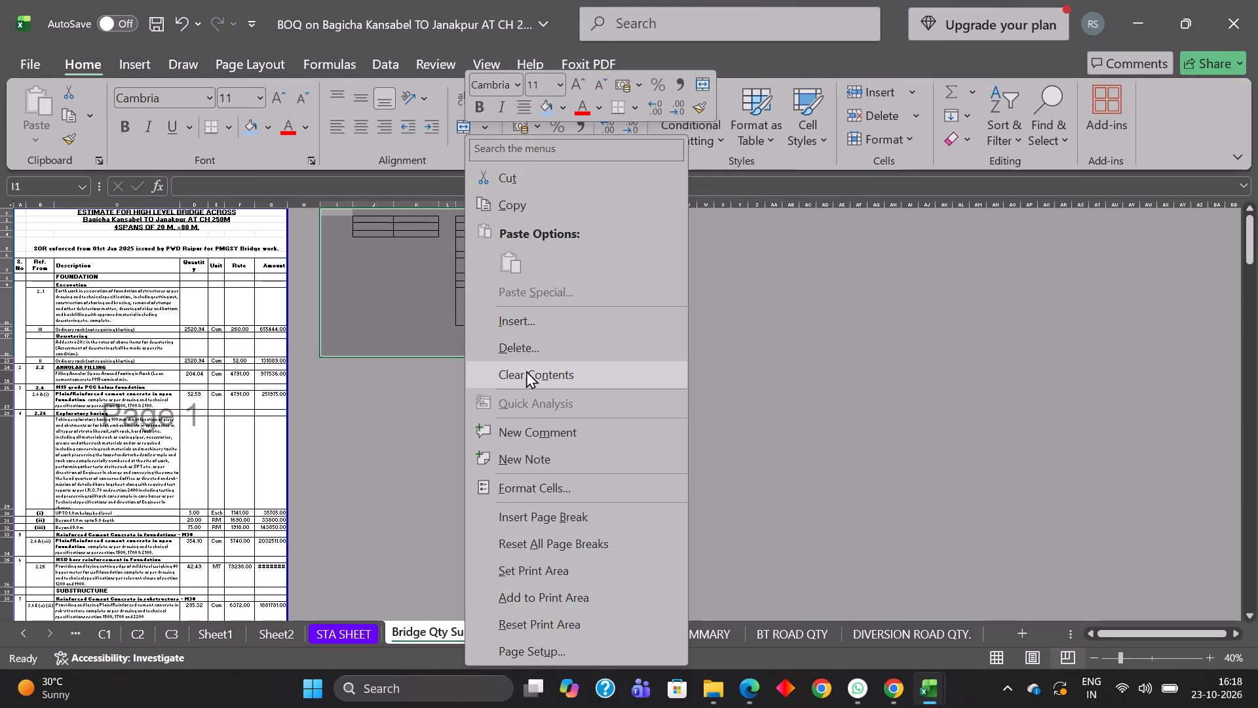
{"action": "left_click", "coordinate": [523, 355]}
{"action": "left_click", "coordinate": [507, 430]}
{"action": "left_click", "coordinate": [562, 456]}
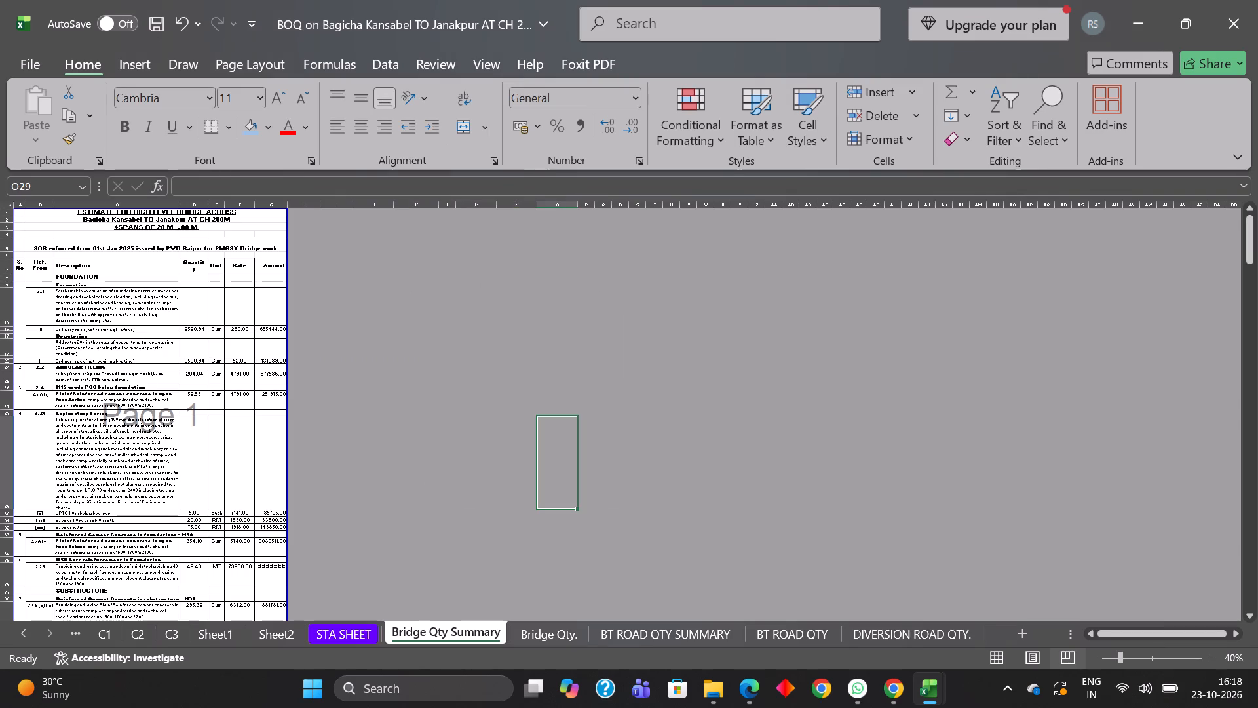
Delete the approach road TOTAL row 127, between the Seal Coat item and the Protection work heading.
{"action": "scroll", "coordinate": [557, 488], "scroll_direction": "up", "scroll_amount": 5}
{"action": "scroll", "coordinate": [560, 488], "scroll_direction": "down", "scroll_amount": 9}
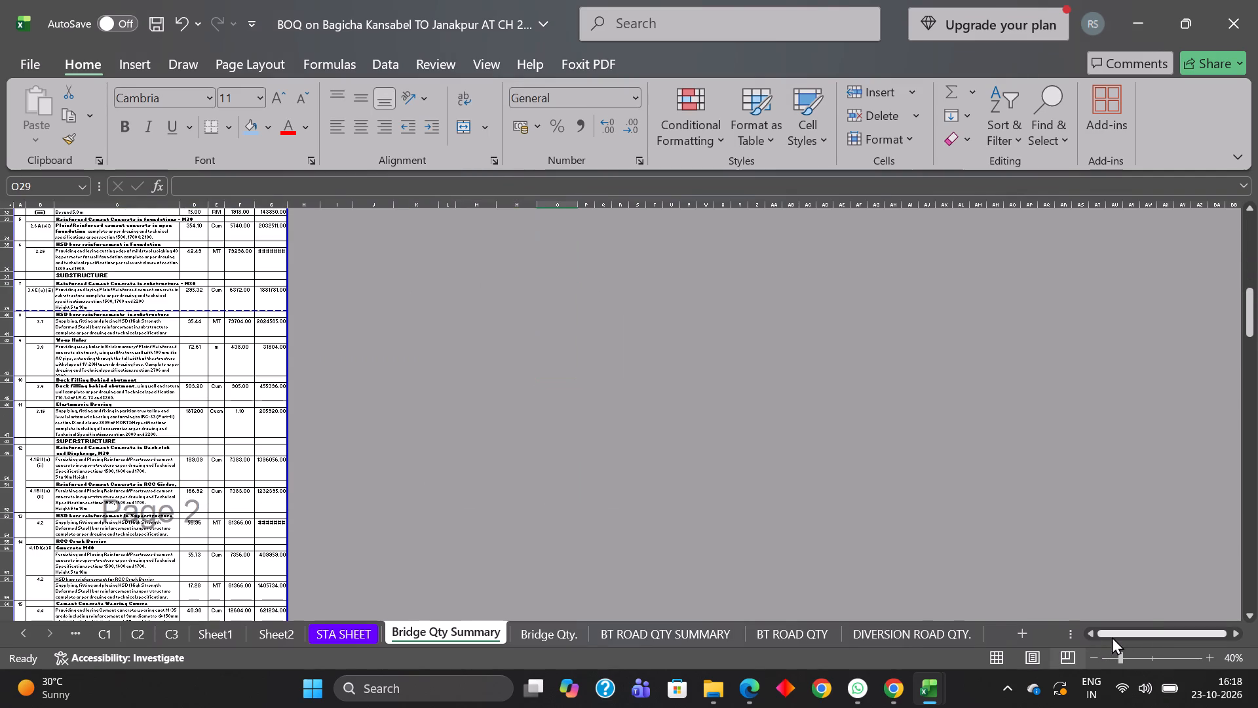
{"action": "left_click_drag", "start_coordinate": [1113, 637], "coordinate": [1018, 624]}
{"action": "scroll", "coordinate": [298, 538], "scroll_direction": "down", "scroll_amount": 13}
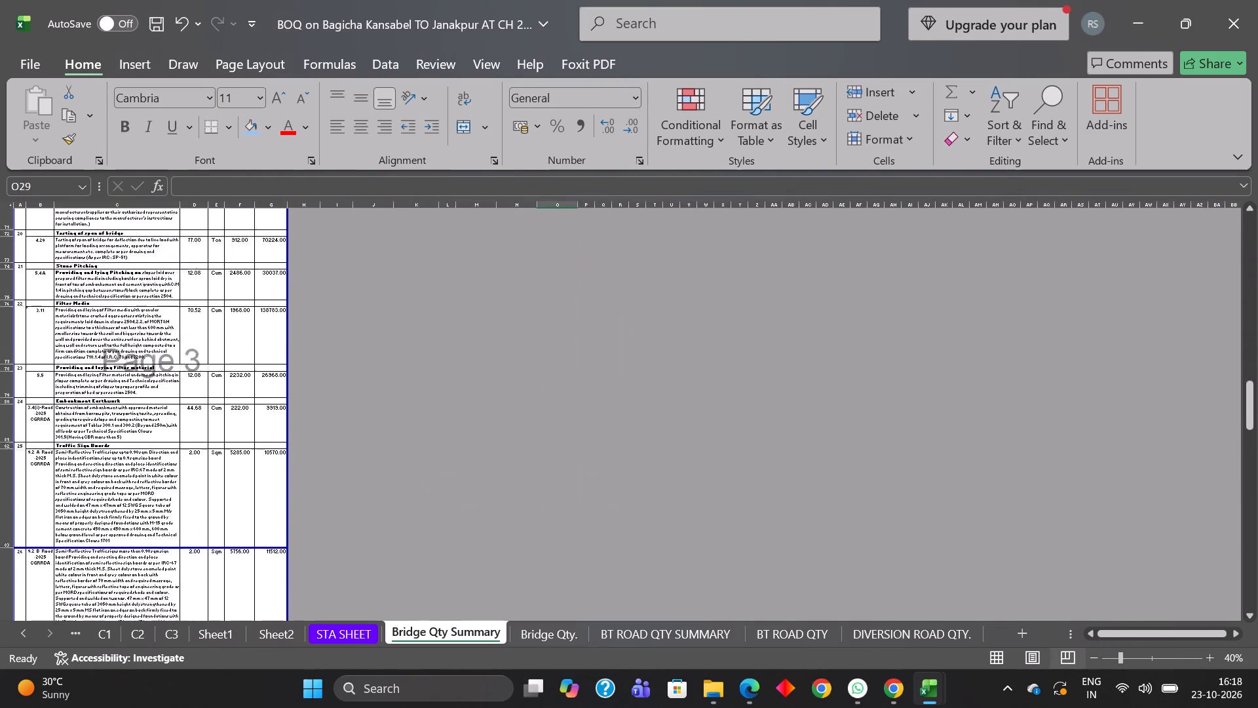
{"action": "scroll", "coordinate": [241, 493], "scroll_direction": "down", "scroll_amount": 5}
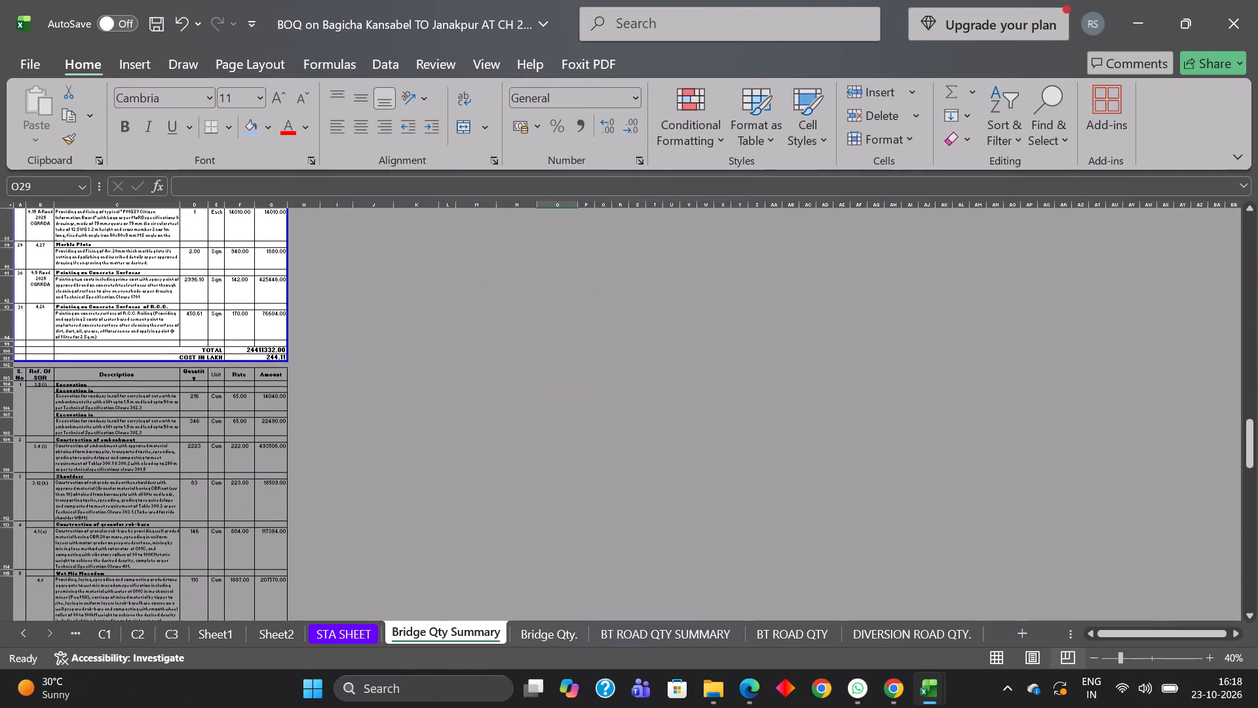
{"action": "scroll", "coordinate": [45, 471], "scroll_direction": "up", "scroll_amount": 1, "text": "ctrl"}
{"action": "left_click_drag", "start_coordinate": [1105, 631], "coordinate": [1064, 630]}
{"action": "scroll", "coordinate": [200, 534], "scroll_direction": "up", "scroll_amount": 1, "text": "ctrl"}
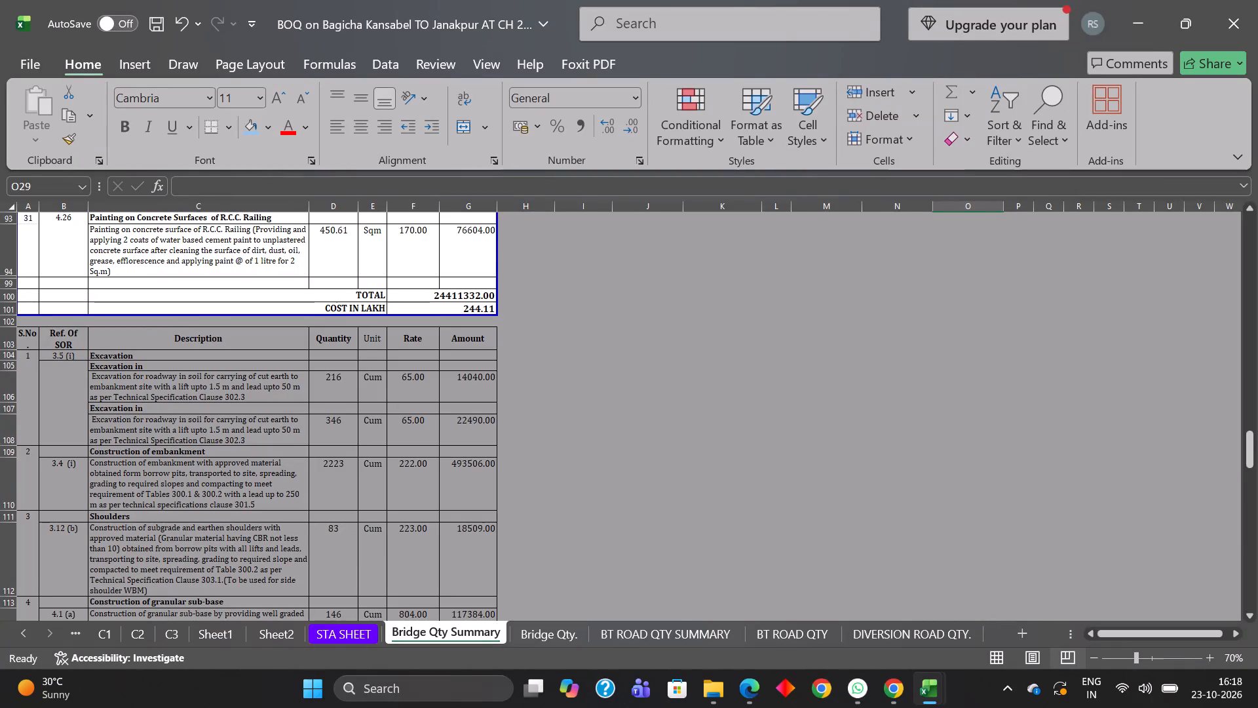
{"action": "scroll", "coordinate": [344, 482], "scroll_direction": "down", "scroll_amount": 5}
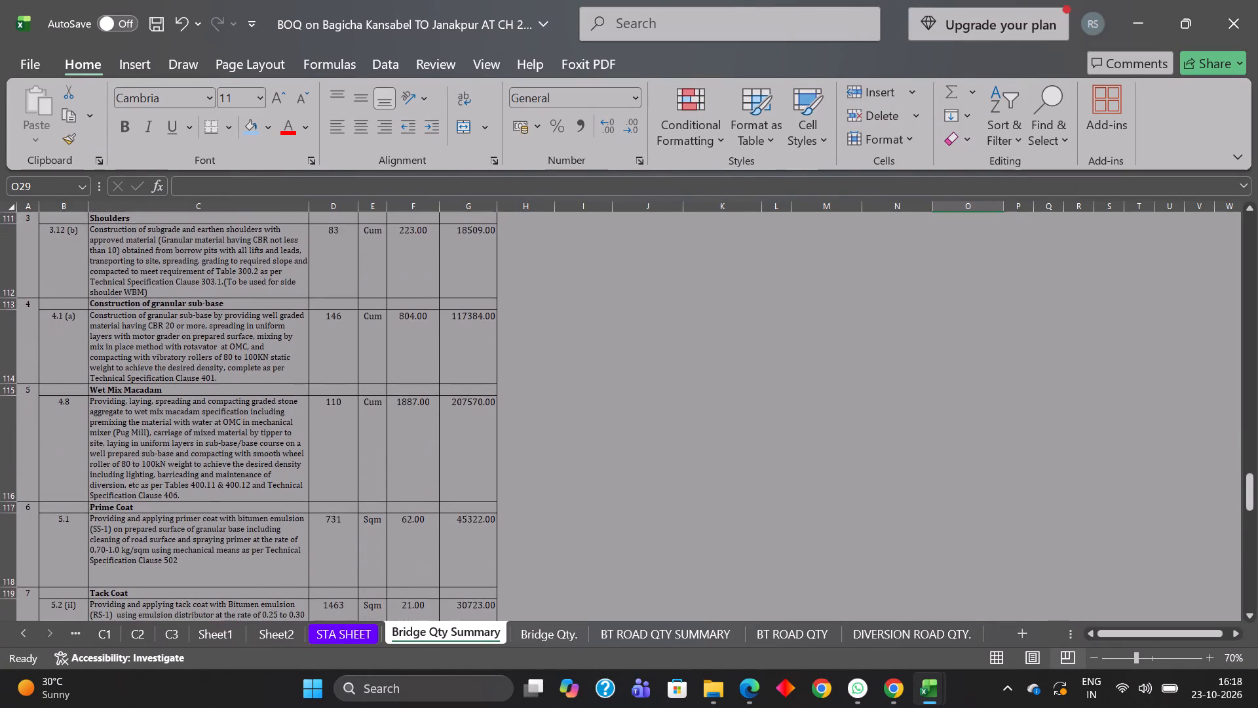
{"action": "scroll", "coordinate": [343, 500], "scroll_direction": "down", "scroll_amount": 3}
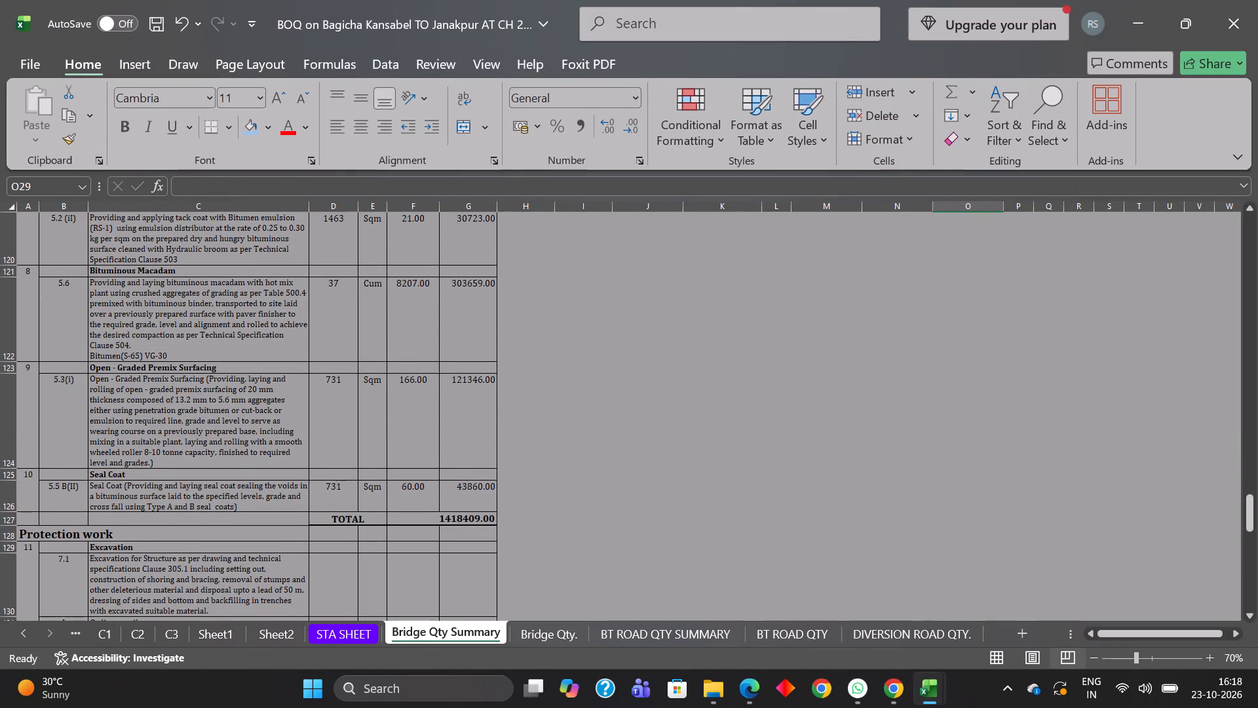
{"action": "left_click", "coordinate": [8, 519]}
{"action": "right_click", "coordinate": [8, 519]}
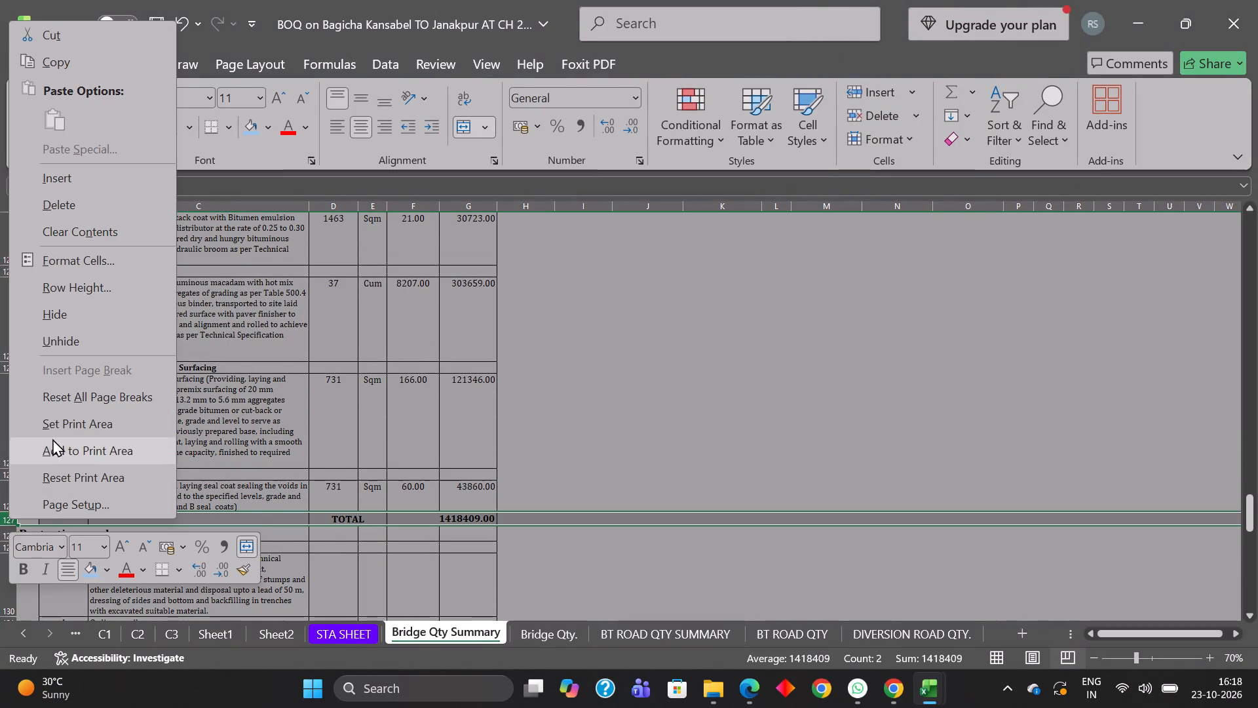
{"action": "left_click", "coordinate": [71, 207]}
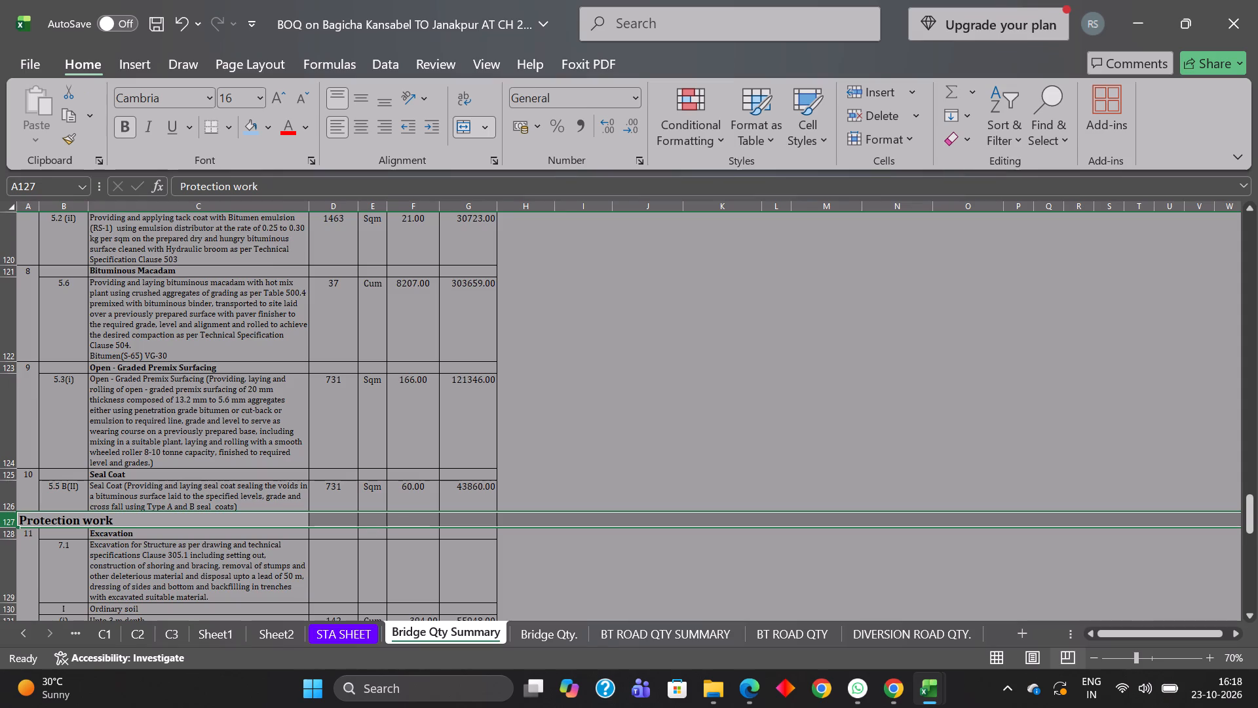
Delete the Protection work TOTAL row 138, directly above the Diversion Road Qty Summary heading.
{"action": "scroll", "coordinate": [106, 542], "scroll_direction": "down", "scroll_amount": 2}
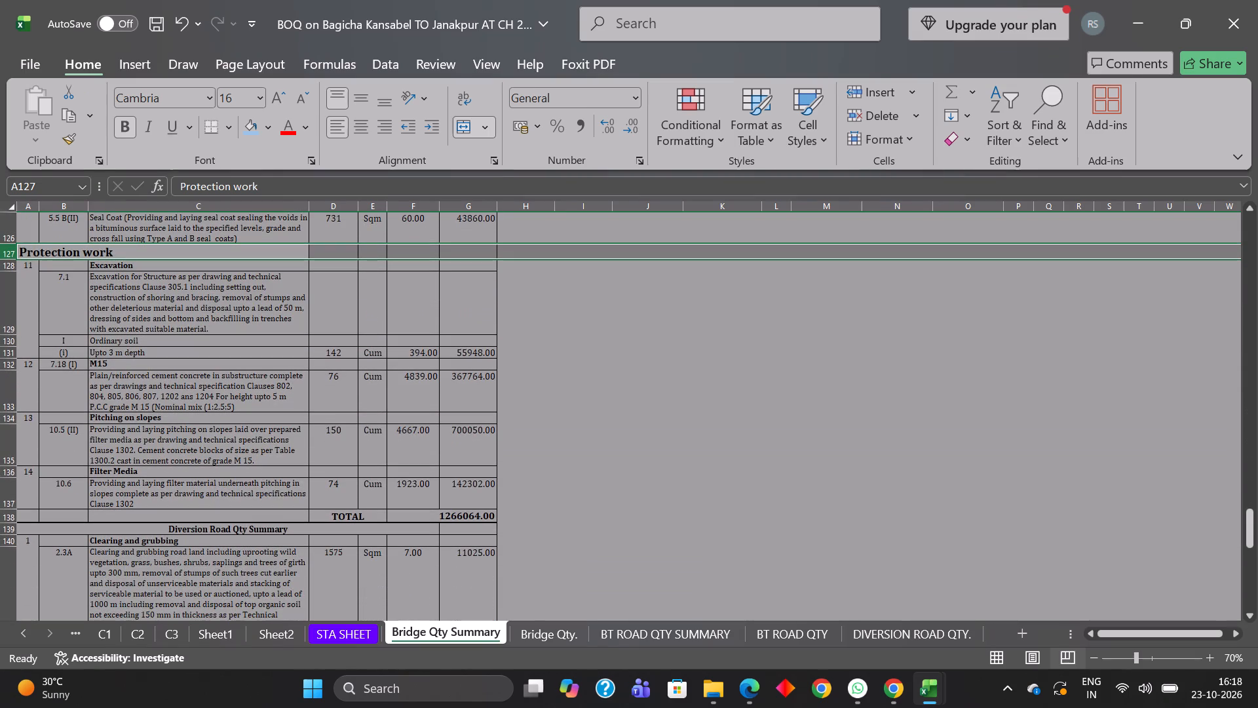
{"action": "left_click", "coordinate": [12, 512]}
{"action": "left_click", "coordinate": [12, 515]}
{"action": "right_click", "coordinate": [12, 516]}
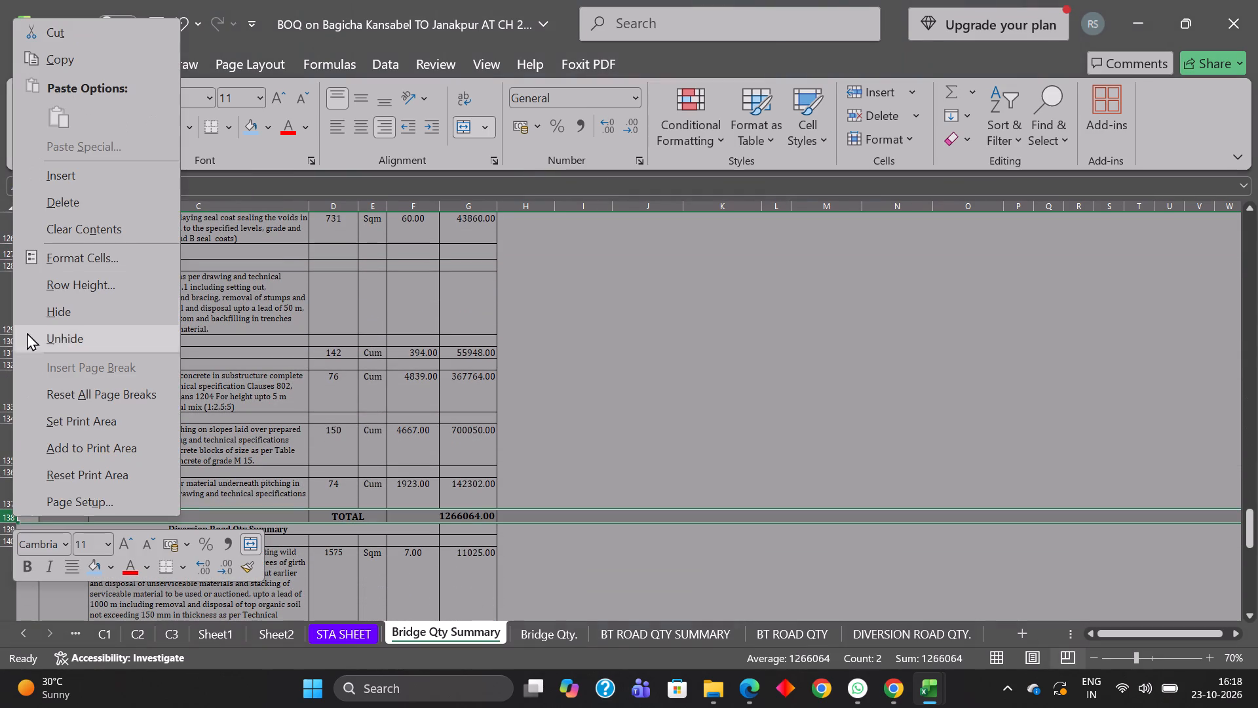
{"action": "left_click", "coordinate": [50, 202]}
Delete rows 160 to 166 below the last diversion road item, covering its TOTAL row and the list of PART costs.
{"action": "scroll", "coordinate": [187, 486], "scroll_direction": "down", "scroll_amount": 2}
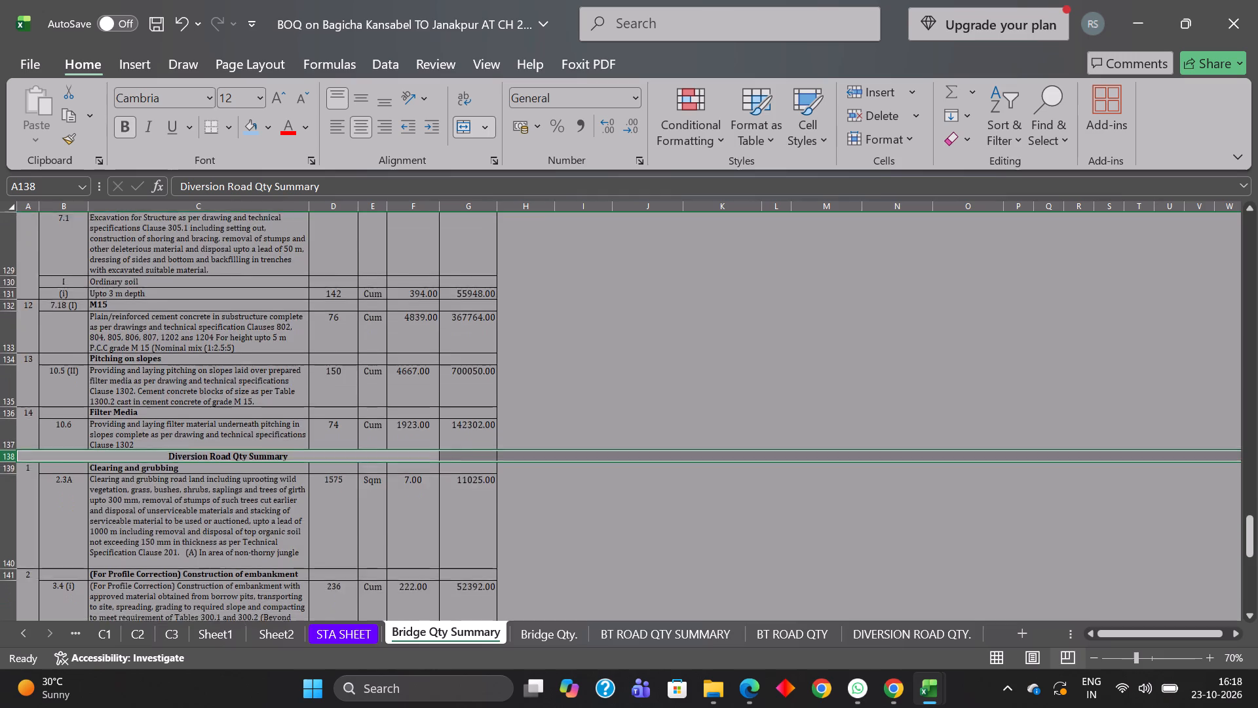
{"action": "scroll", "coordinate": [187, 492], "scroll_direction": "down", "scroll_amount": 3}
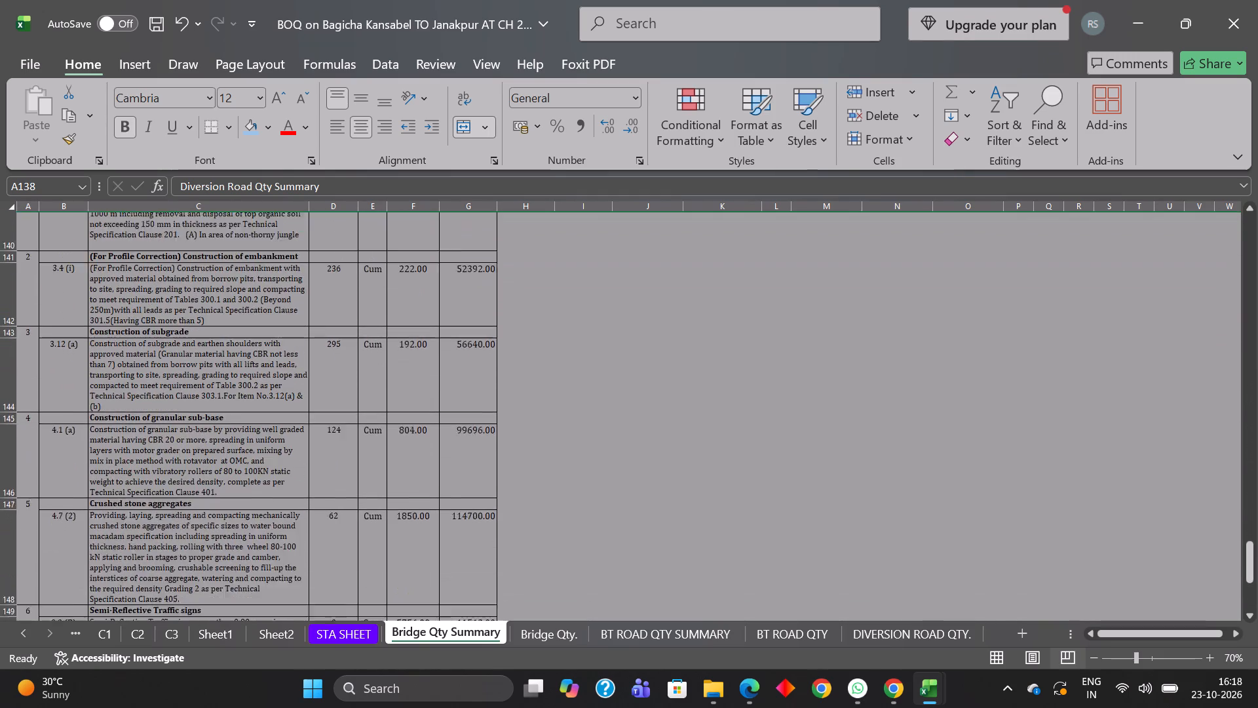
{"action": "scroll", "coordinate": [187, 492], "scroll_direction": "down", "scroll_amount": 3}
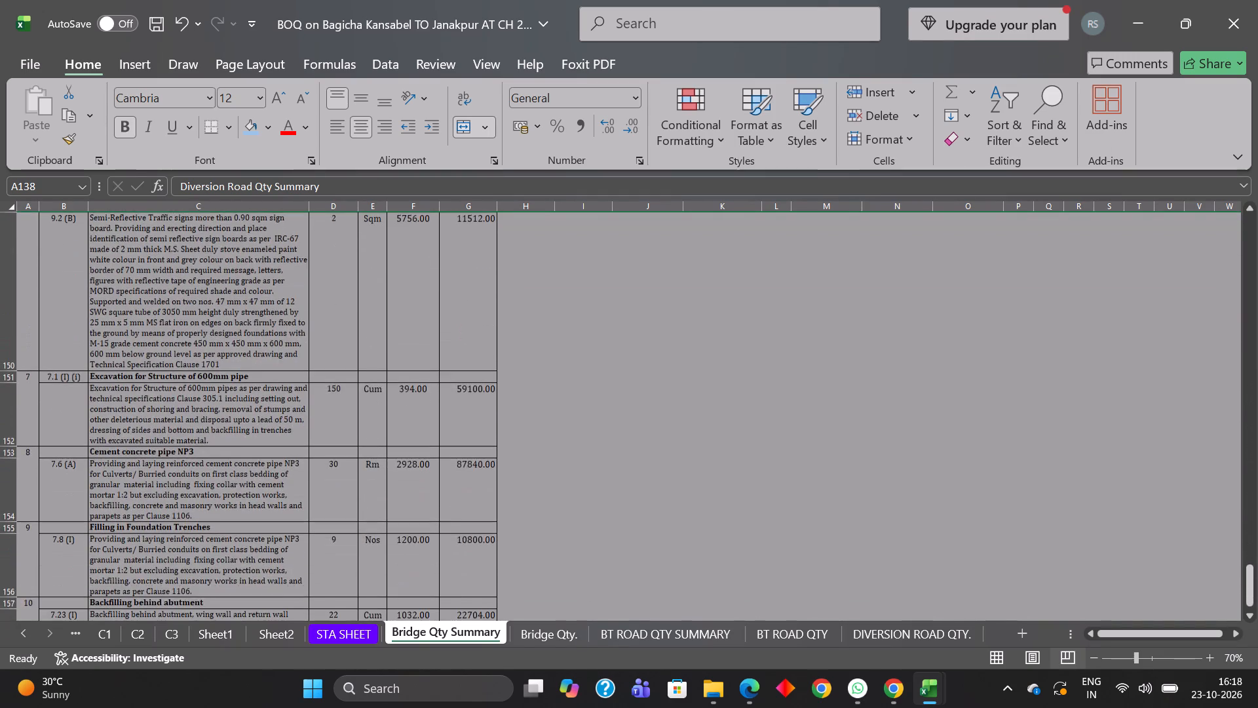
{"action": "scroll", "coordinate": [187, 492], "scroll_direction": "down", "scroll_amount": 1}
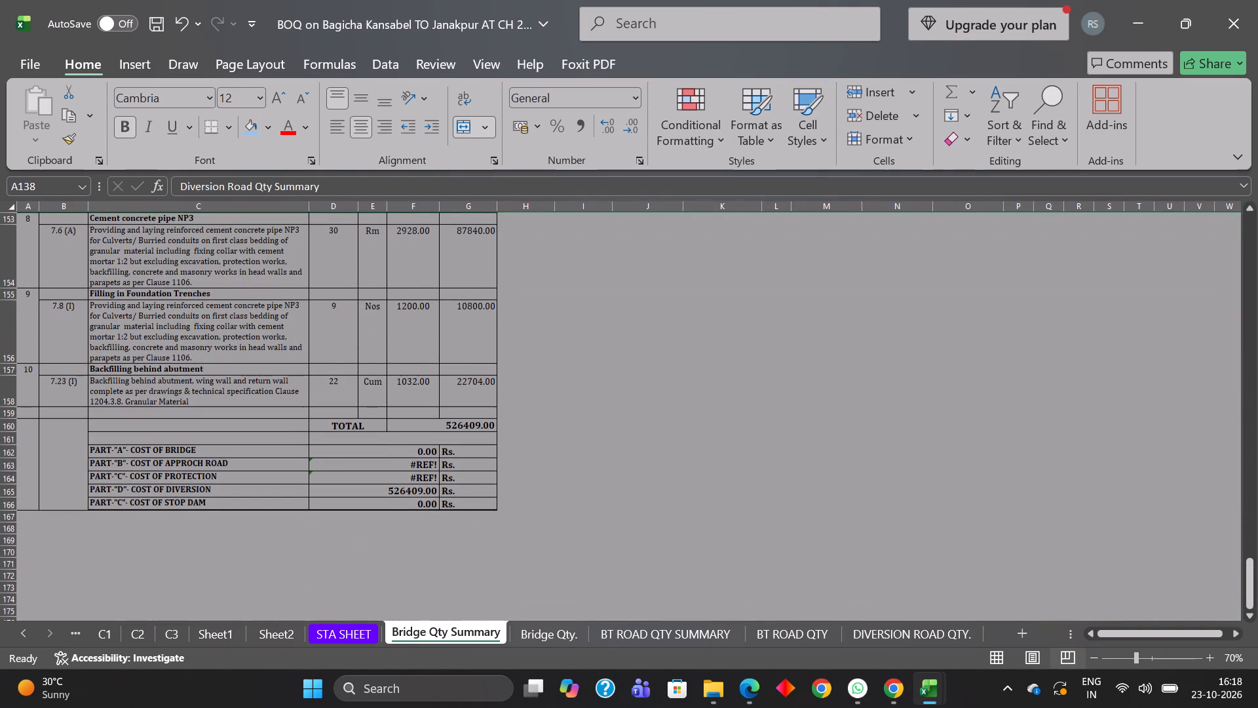
{"action": "left_click_drag", "start_coordinate": [8, 412], "coordinate": [22, 481]}
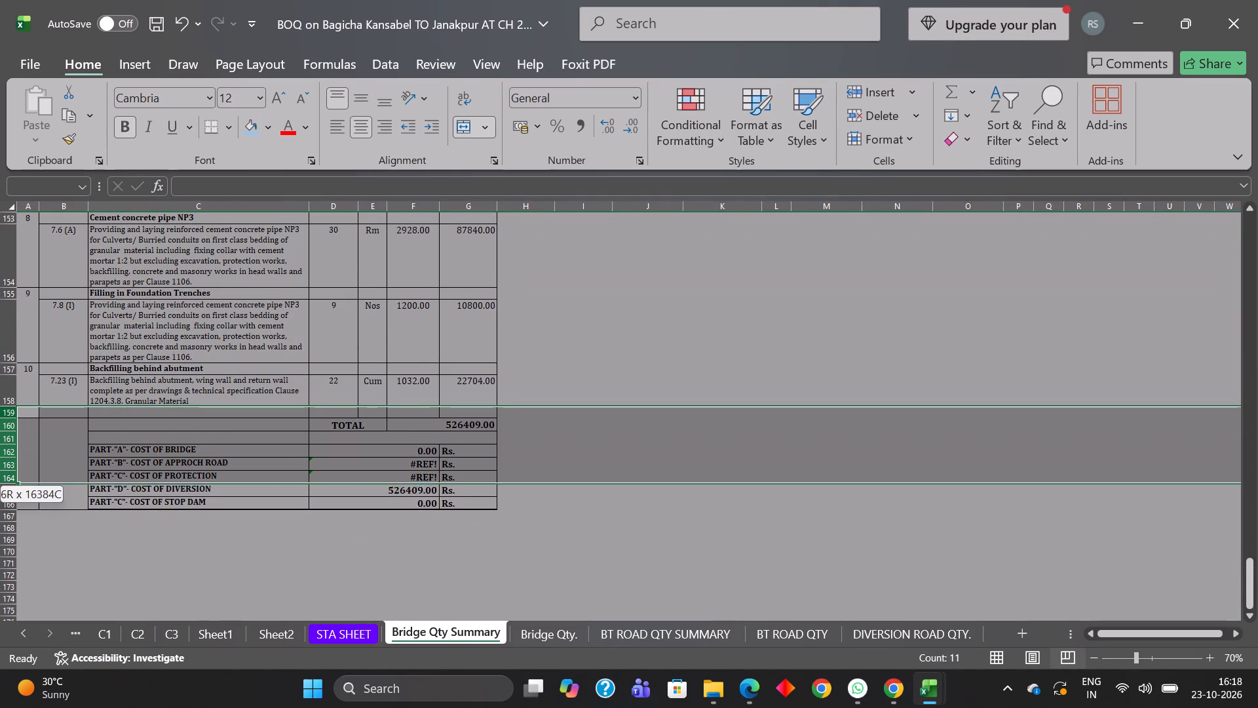
{"action": "left_click_drag", "start_coordinate": [22, 481], "coordinate": [25, 505]}
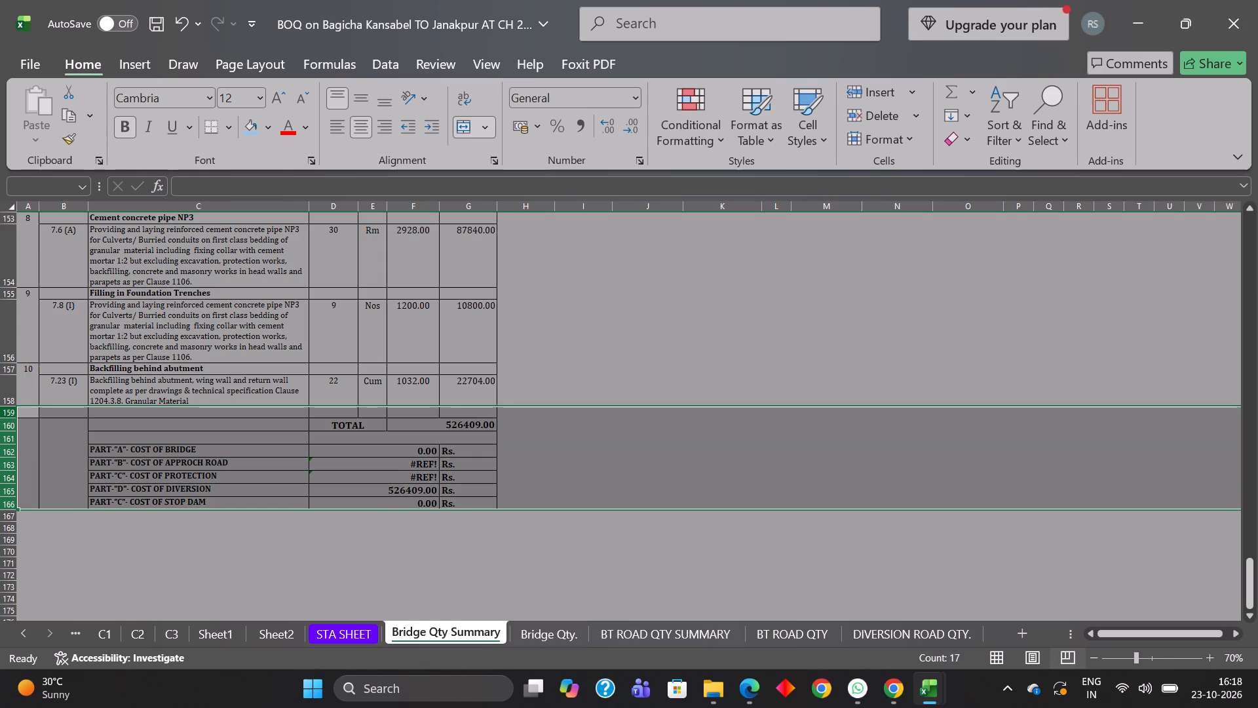
{"action": "left_click_drag", "start_coordinate": [10, 426], "coordinate": [22, 499]}
{"action": "right_click", "coordinate": [12, 423]}
{"action": "left_click", "coordinate": [40, 361]}
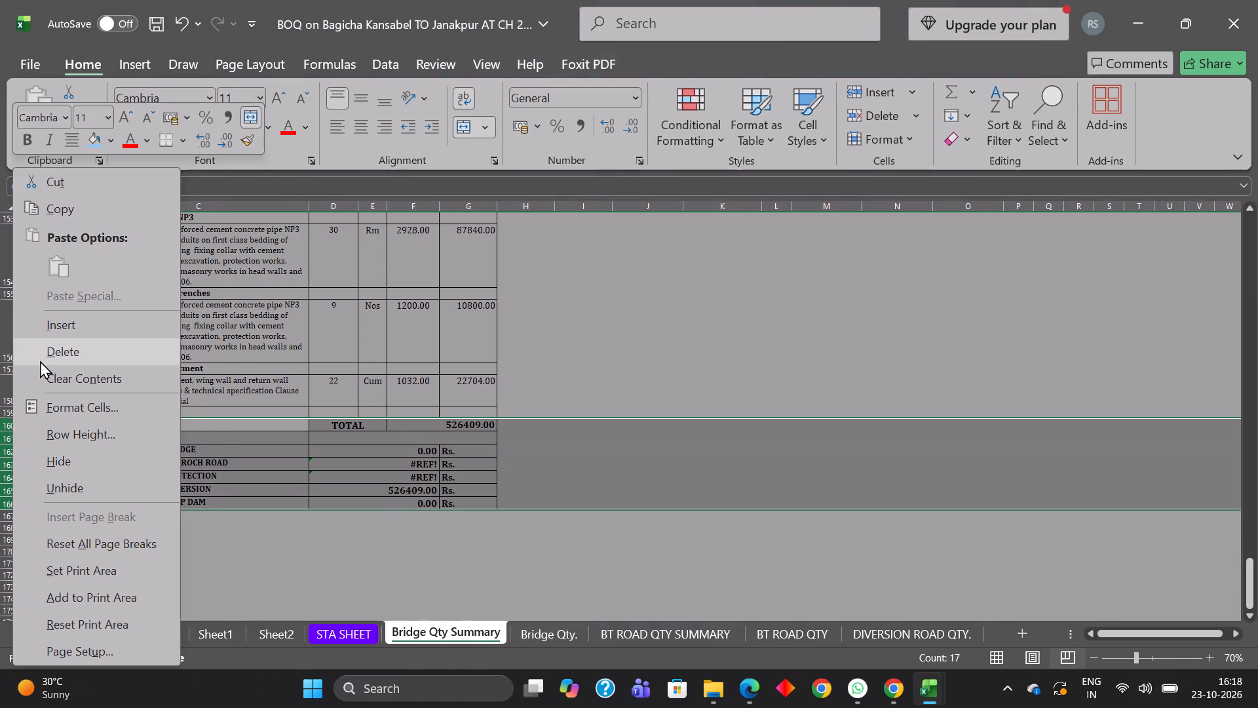
{"action": "scroll", "coordinate": [222, 530], "scroll_direction": "up", "scroll_amount": 1}
{"action": "left_click", "coordinate": [679, 474]}
{"action": "scroll", "coordinate": [597, 490], "scroll_direction": "down", "scroll_amount": 2}
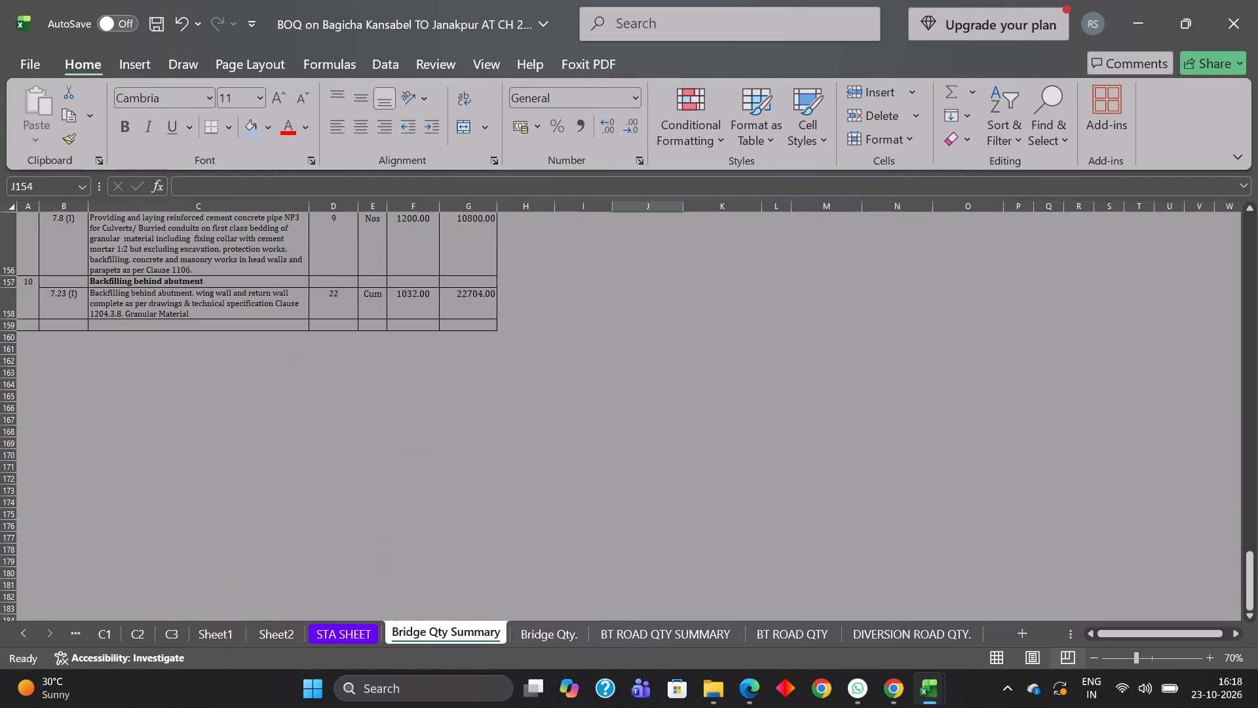
Delete rows 99 to 101 below the R.C.C. railing painting item: the blank row, bridge TOTAL and COST IN LAKH.
{"action": "scroll", "coordinate": [512, 493], "scroll_direction": "up", "scroll_amount": 2}
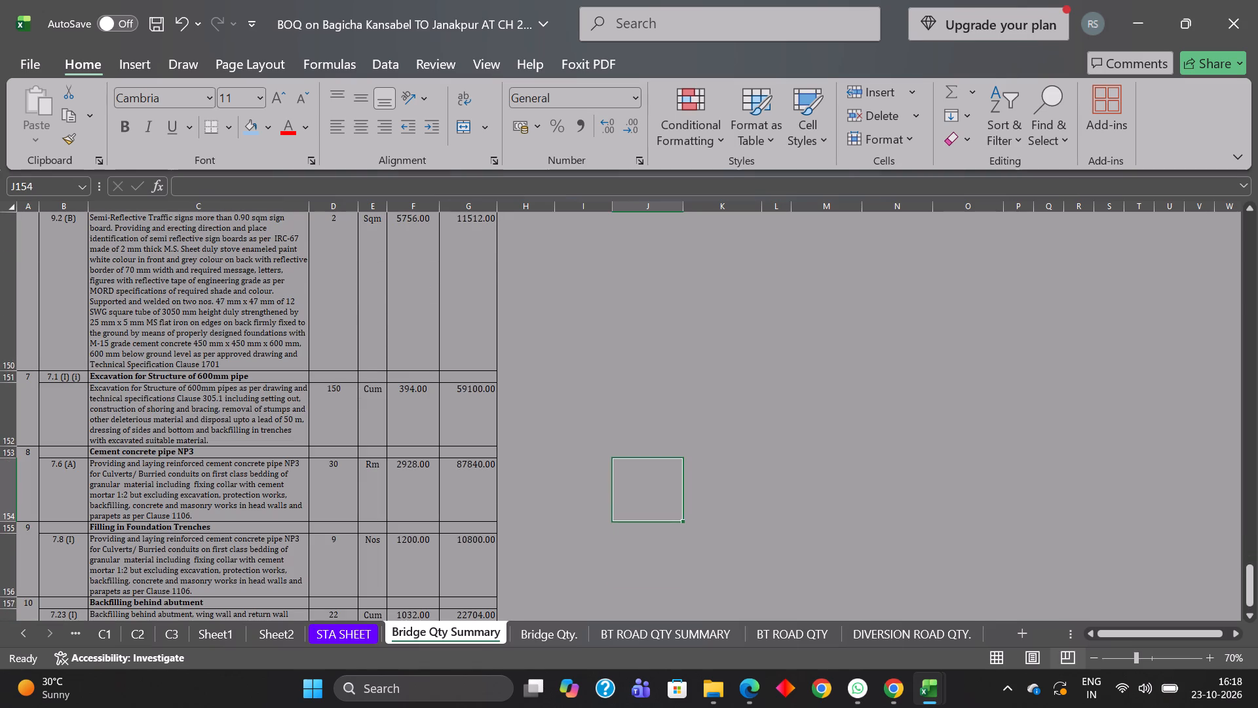
{"action": "scroll", "coordinate": [389, 490], "scroll_direction": "up", "scroll_amount": 1}
{"action": "scroll", "coordinate": [389, 490], "scroll_direction": "down", "scroll_amount": 2}
{"action": "scroll", "coordinate": [389, 490], "scroll_direction": "up", "scroll_amount": 1}
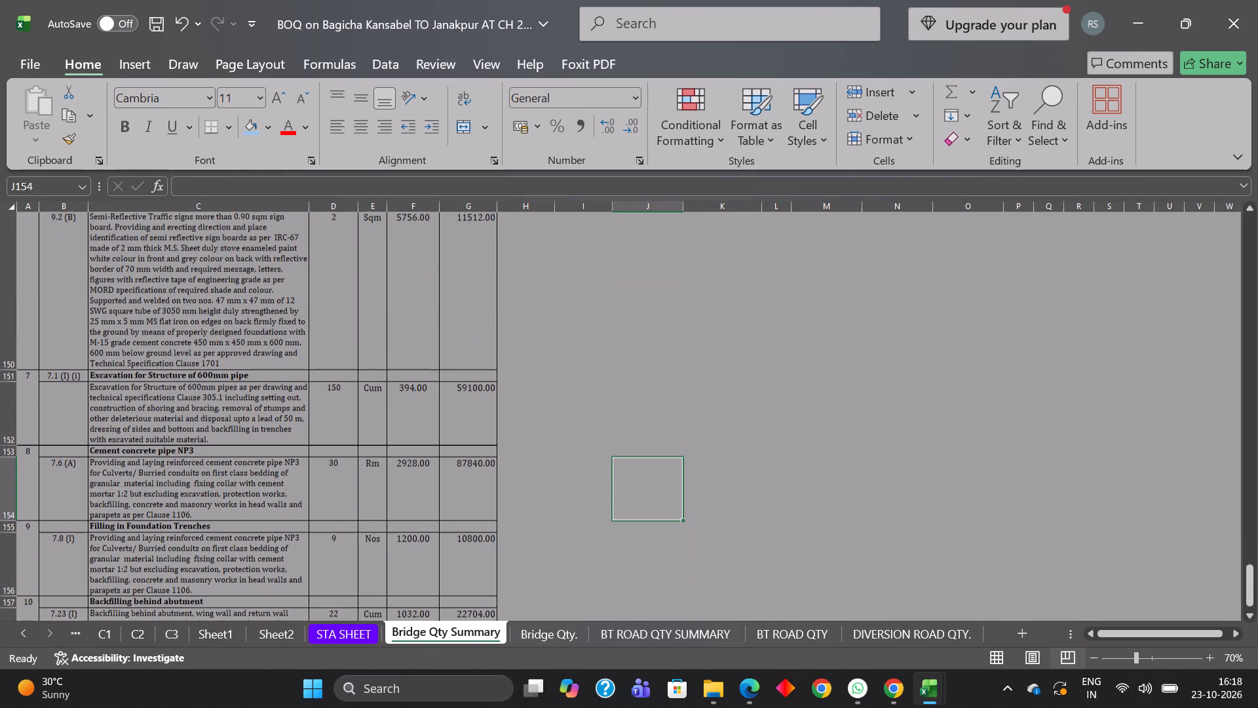
{"action": "scroll", "coordinate": [389, 490], "scroll_direction": "up", "scroll_amount": 2}
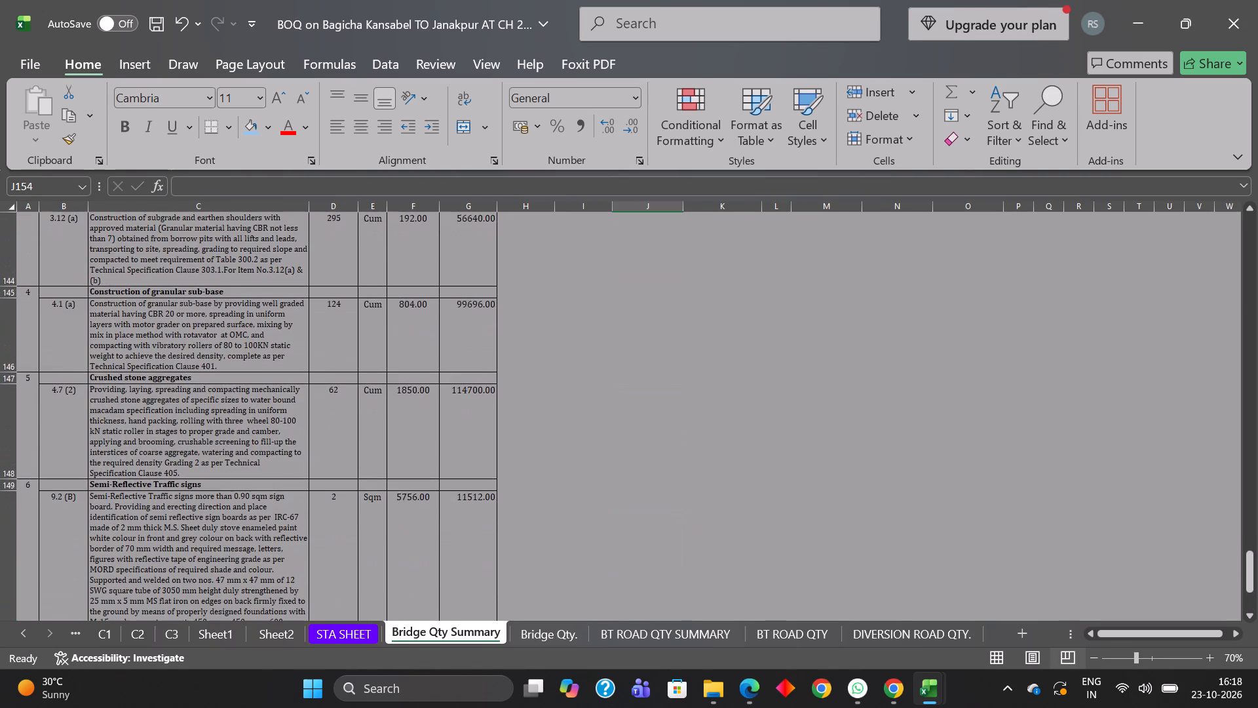
{"action": "scroll", "coordinate": [389, 490], "scroll_direction": "up", "scroll_amount": 2}
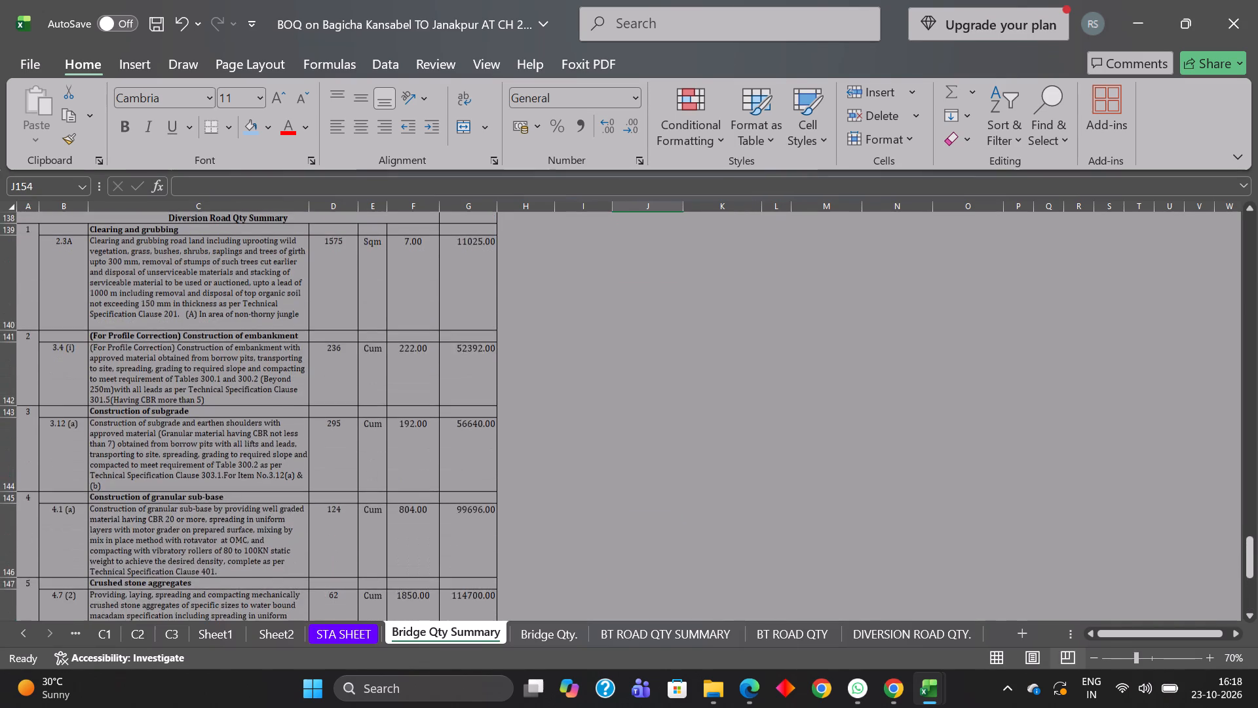
{"action": "scroll", "coordinate": [389, 490], "scroll_direction": "up", "scroll_amount": 3}
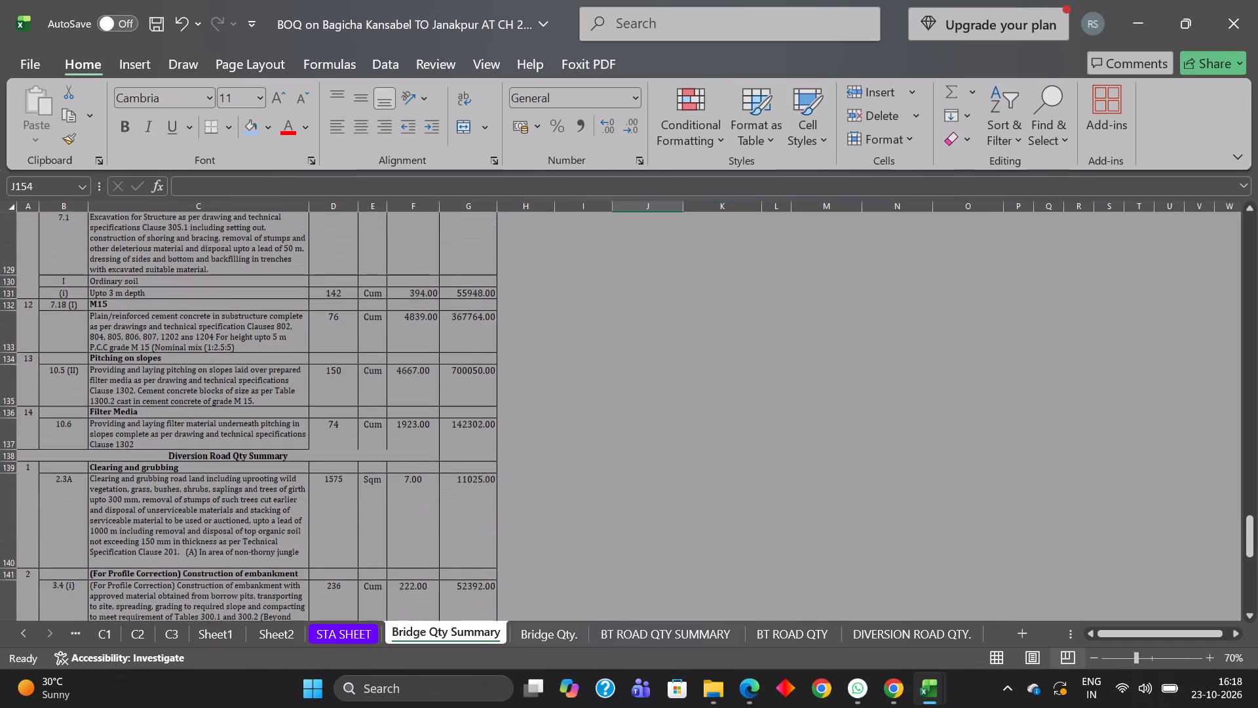
{"action": "scroll", "coordinate": [389, 490], "scroll_direction": "up", "scroll_amount": 3}
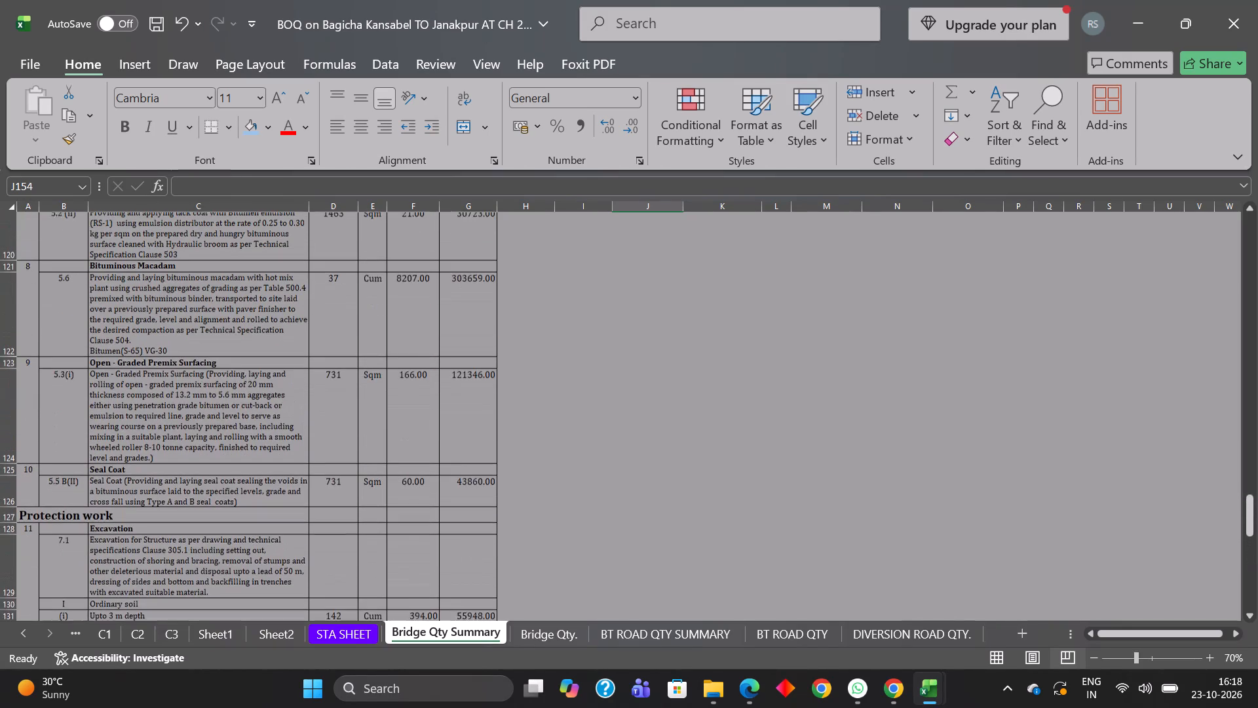
{"action": "scroll", "coordinate": [389, 490], "scroll_direction": "up", "scroll_amount": 4}
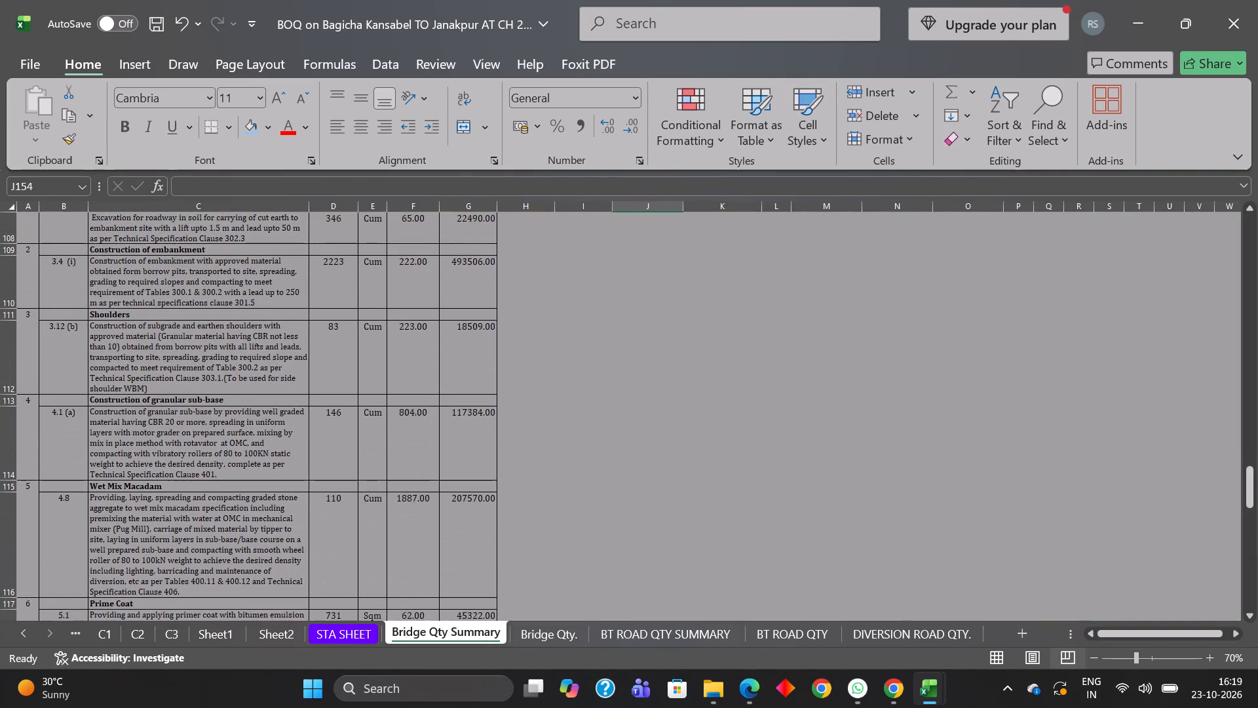
{"action": "scroll", "coordinate": [389, 490], "scroll_direction": "up", "scroll_amount": 4}
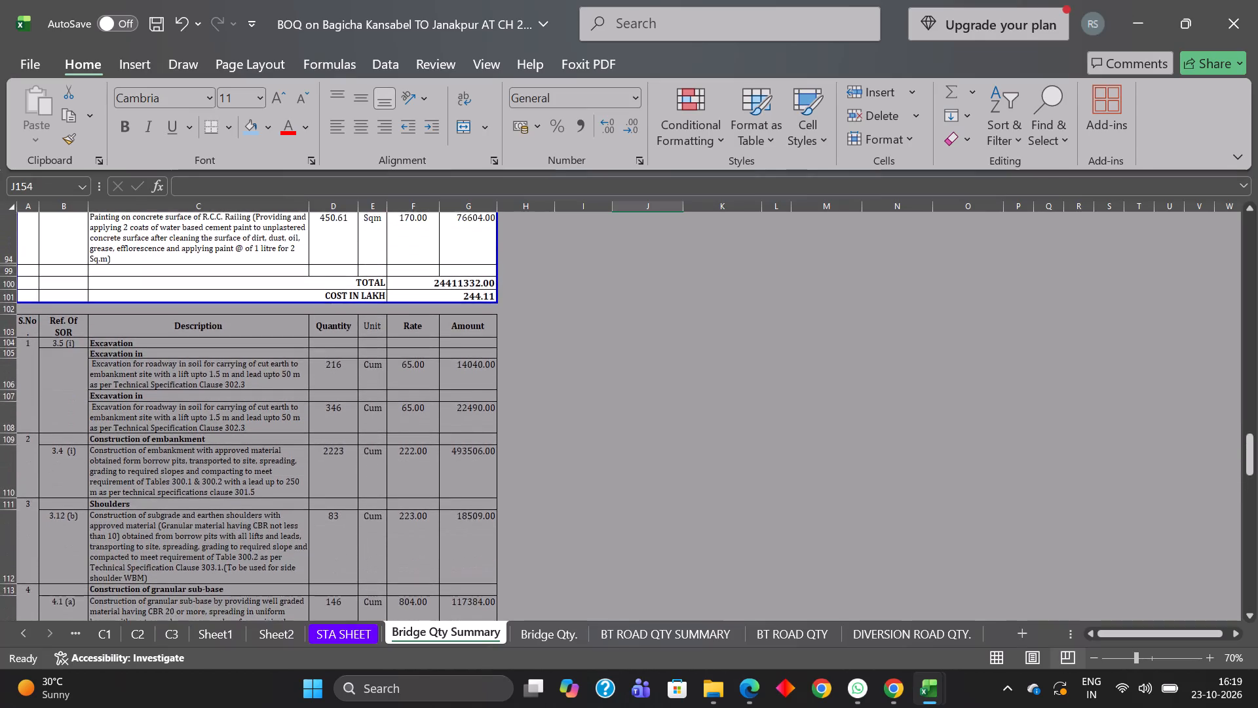
{"action": "scroll", "coordinate": [389, 490], "scroll_direction": "up", "scroll_amount": 1}
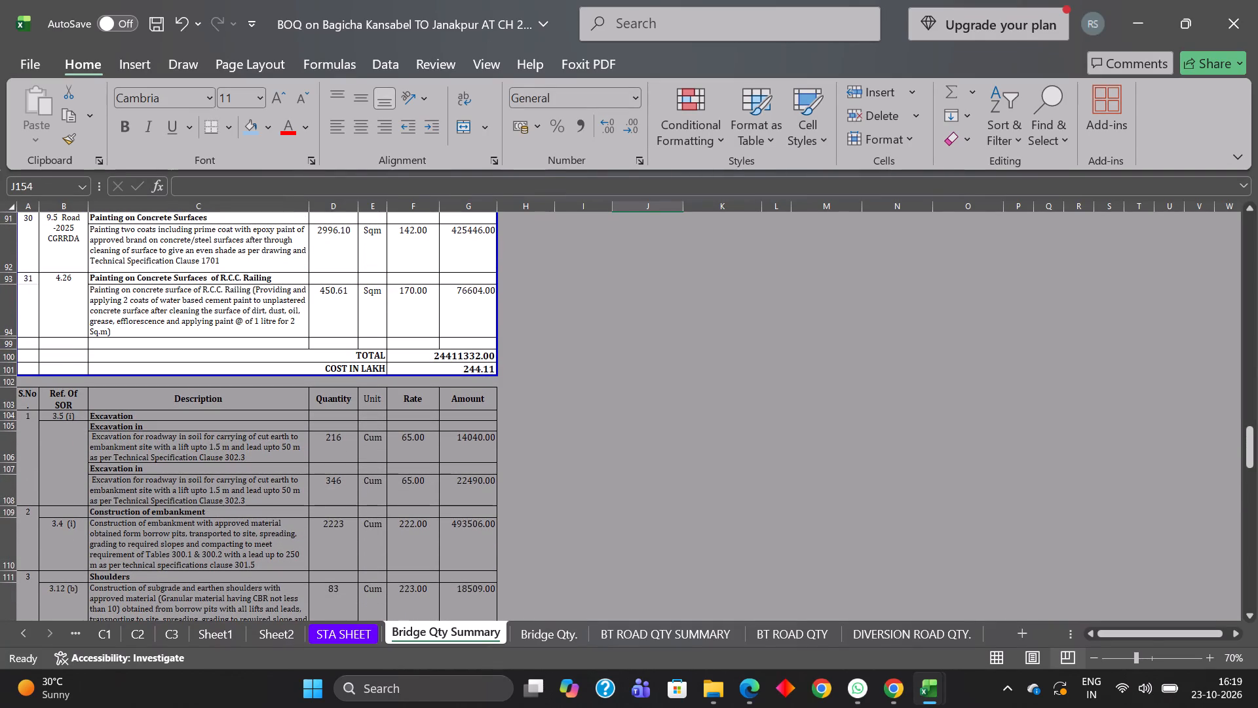
{"action": "left_click_drag", "start_coordinate": [9, 344], "coordinate": [10, 367]}
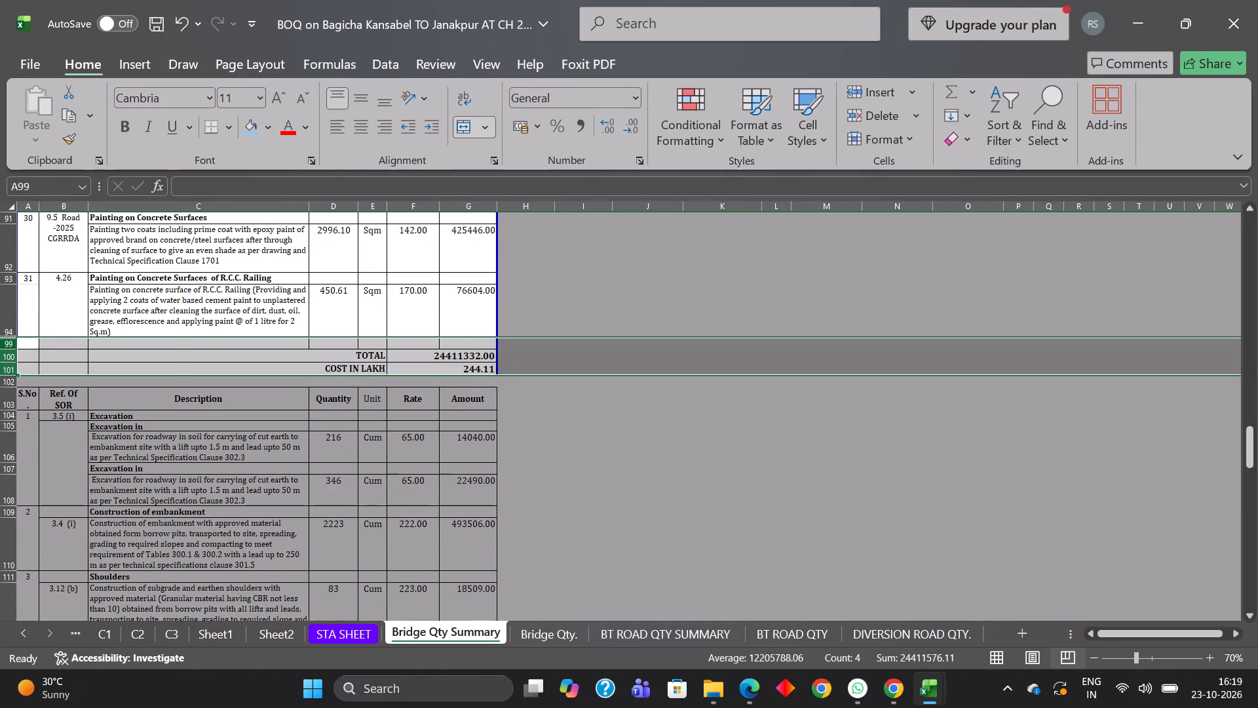
{"action": "right_click", "coordinate": [9, 346]}
{"action": "left_click", "coordinate": [47, 374]}
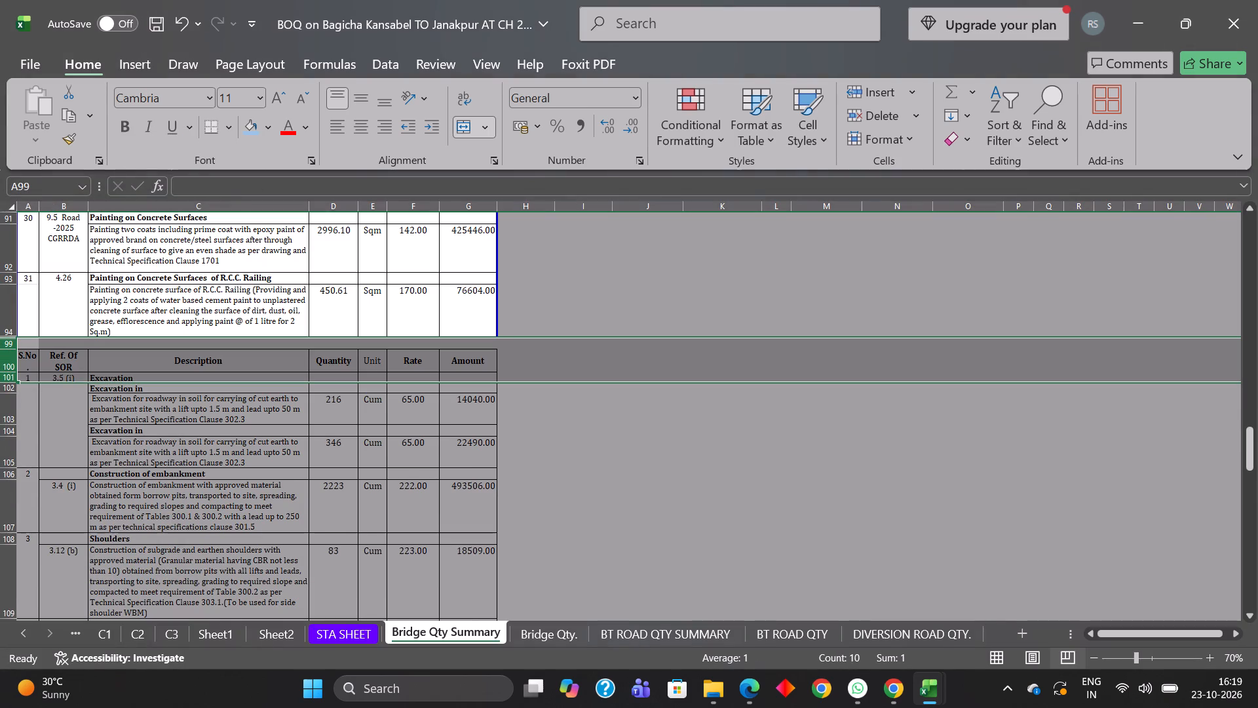
{"action": "left_click", "coordinate": [611, 425]}
Review the combined Bridge Qty Summary sheet from the estimate heading down to the last diversion road item.
{"action": "scroll", "coordinate": [518, 417], "scroll_direction": "up", "scroll_amount": 1}
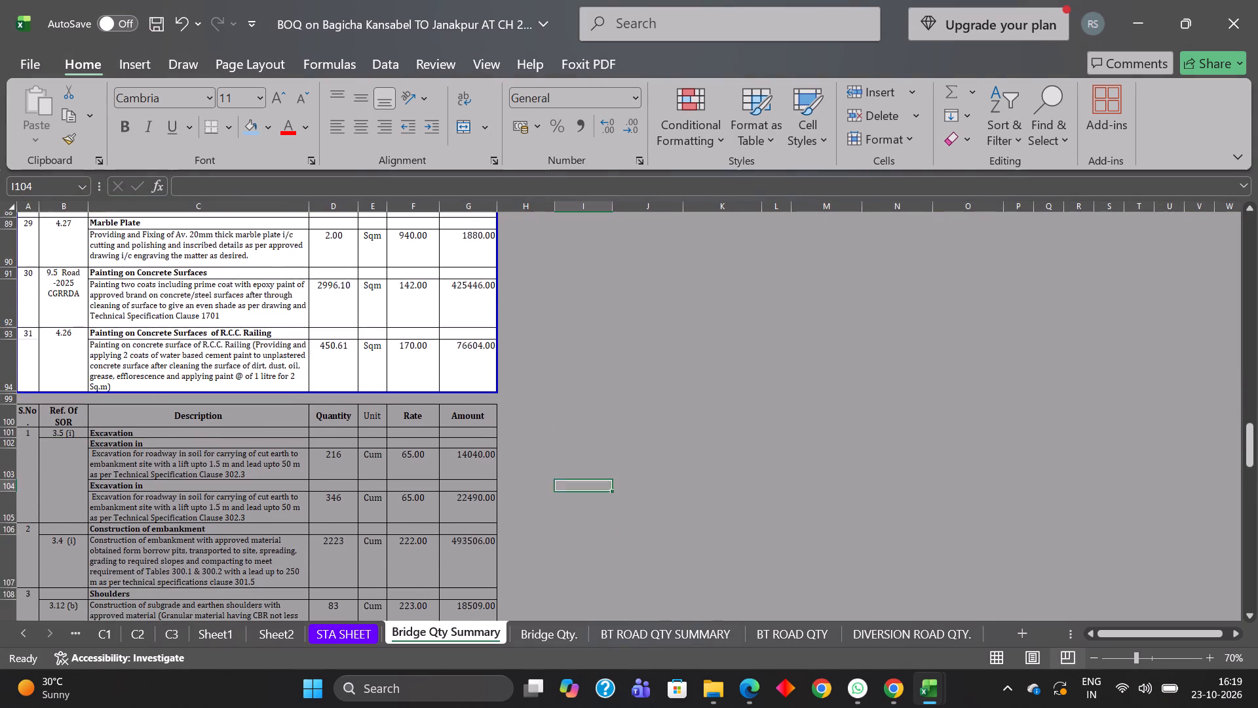
{"action": "scroll", "coordinate": [510, 412], "scroll_direction": "up", "scroll_amount": 2}
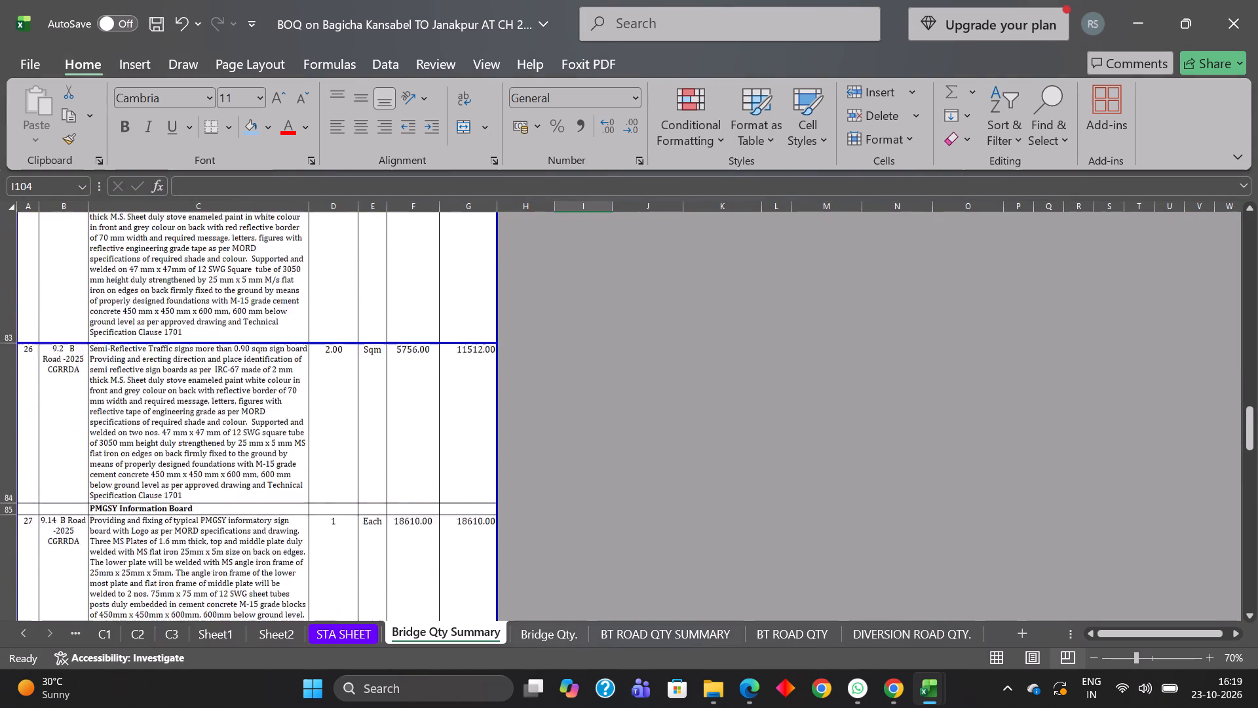
{"action": "scroll", "coordinate": [510, 412], "scroll_direction": "up", "scroll_amount": 2}
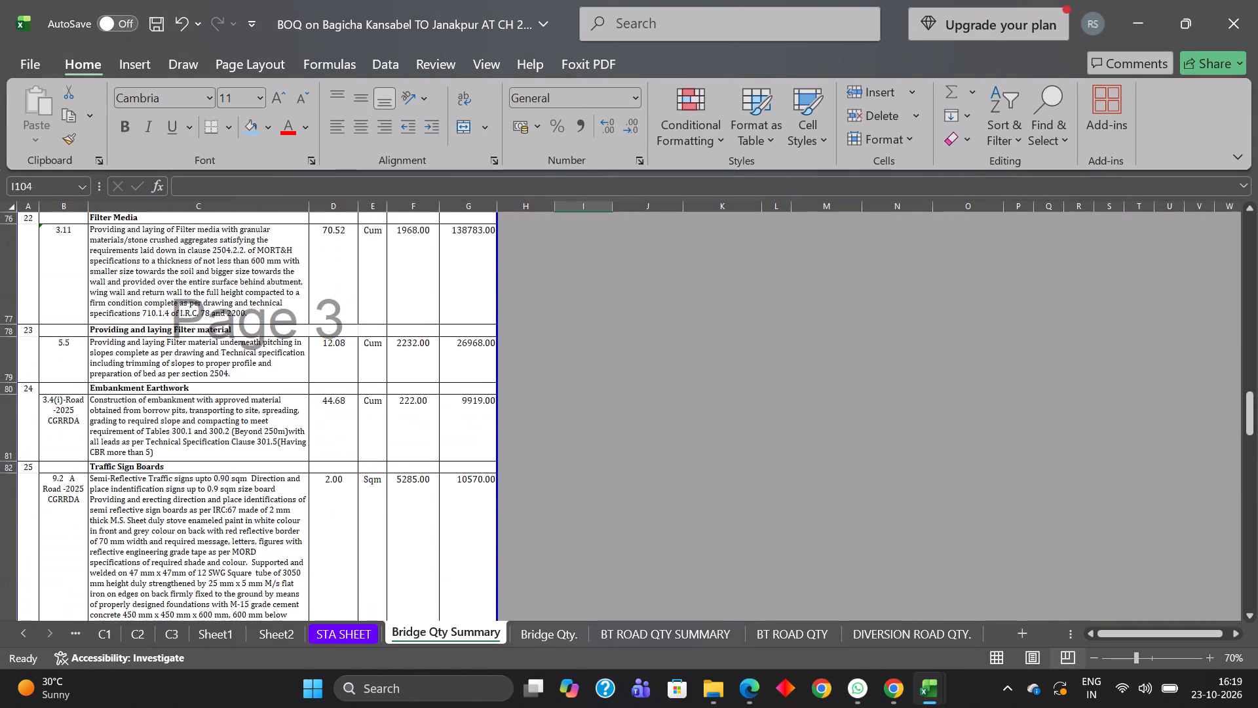
{"action": "scroll", "coordinate": [510, 412], "scroll_direction": "up", "scroll_amount": 5}
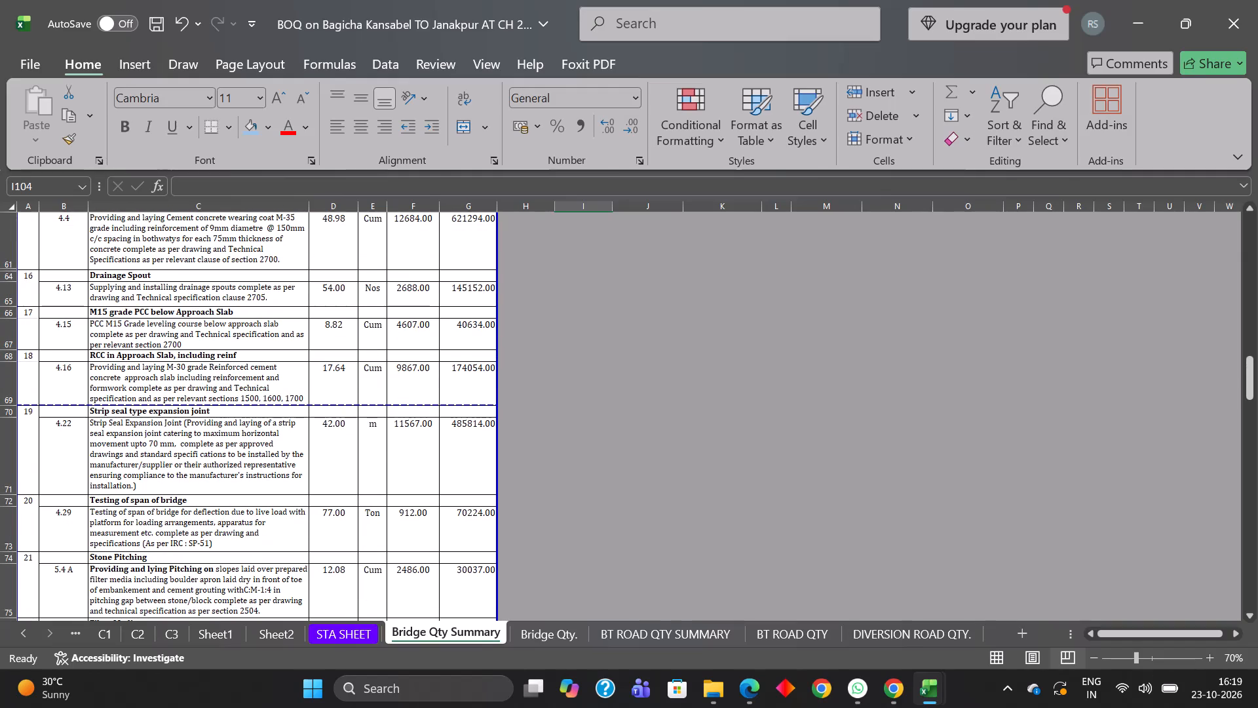
{"action": "scroll", "coordinate": [510, 410], "scroll_direction": "up", "scroll_amount": 3}
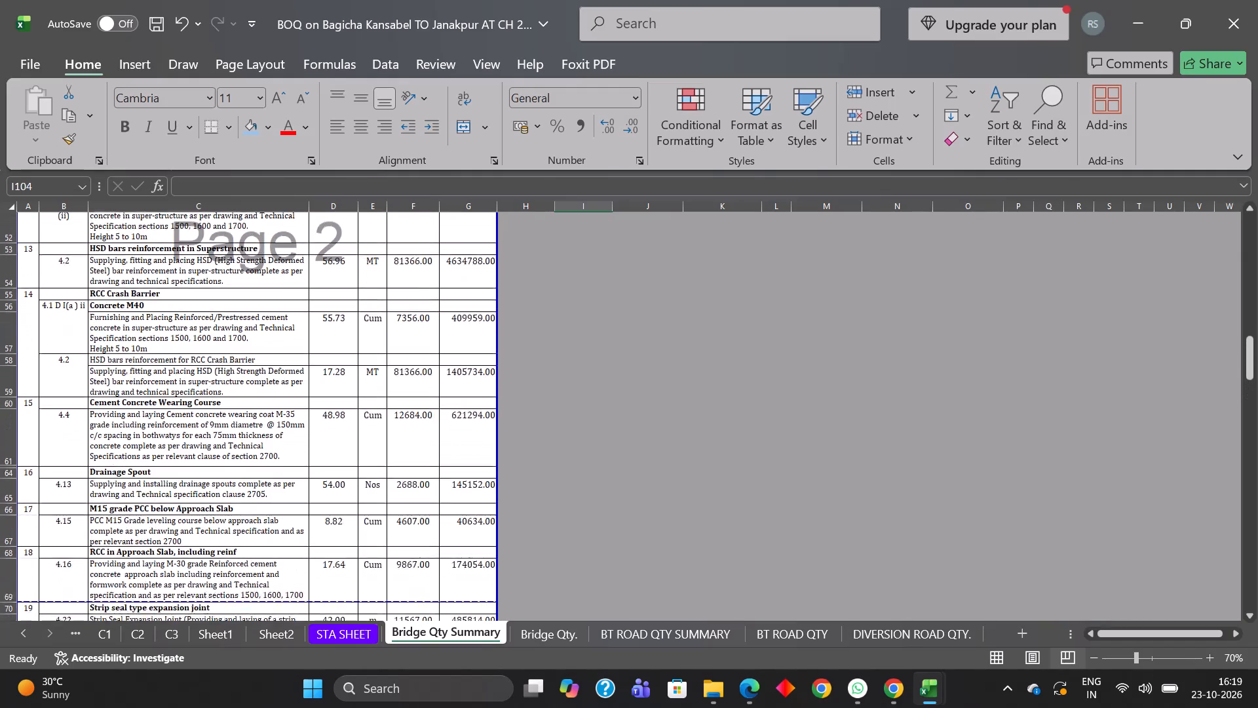
{"action": "scroll", "coordinate": [510, 410], "scroll_direction": "up", "scroll_amount": 1}
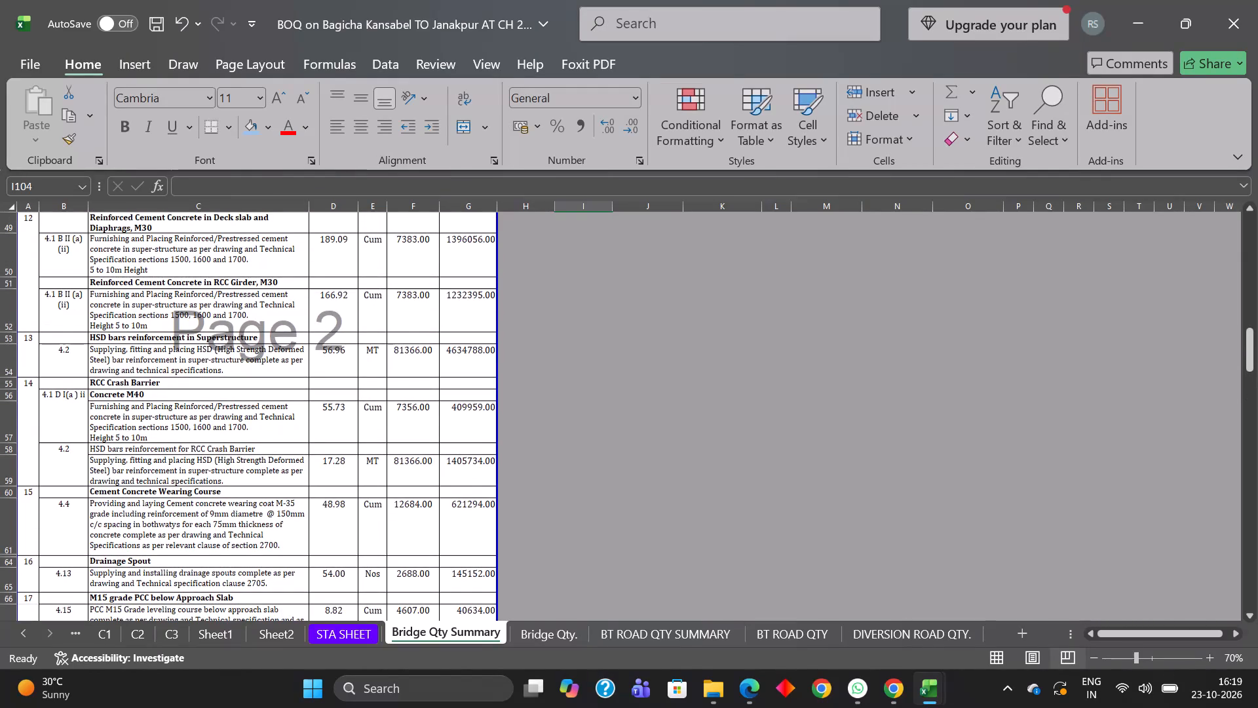
{"action": "scroll", "coordinate": [510, 410], "scroll_direction": "up", "scroll_amount": 3}
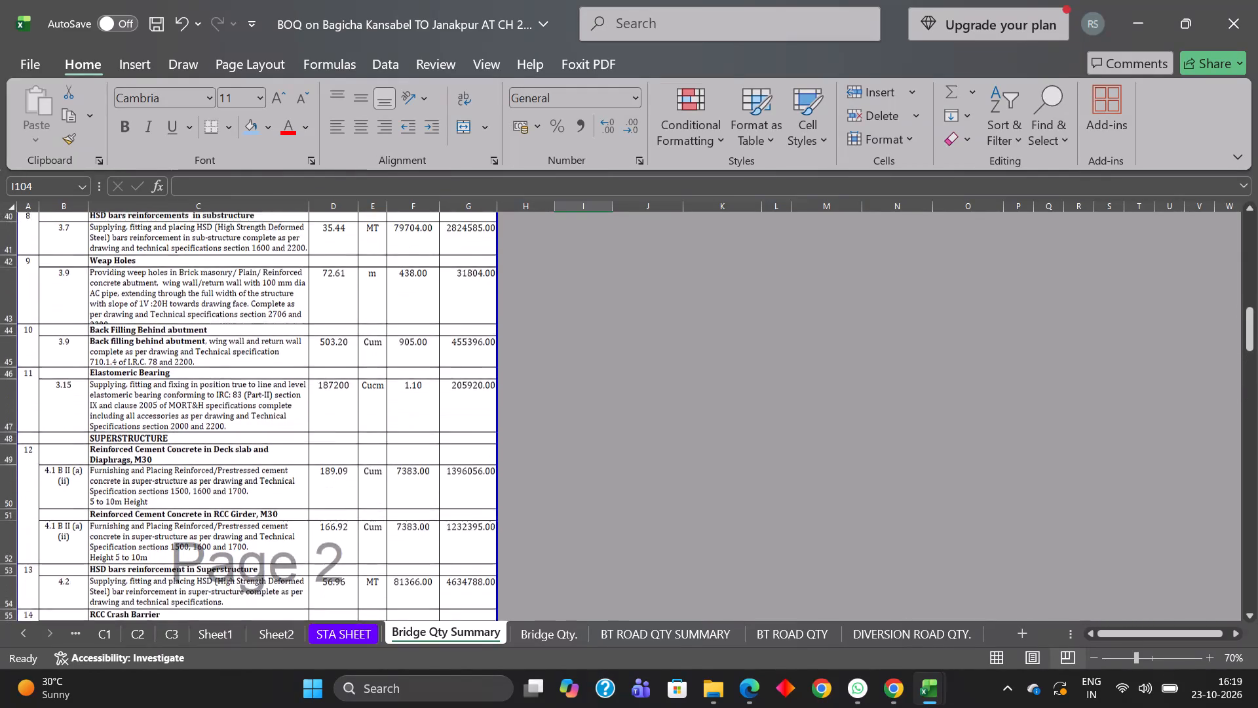
{"action": "scroll", "coordinate": [510, 410], "scroll_direction": "up", "scroll_amount": 6}
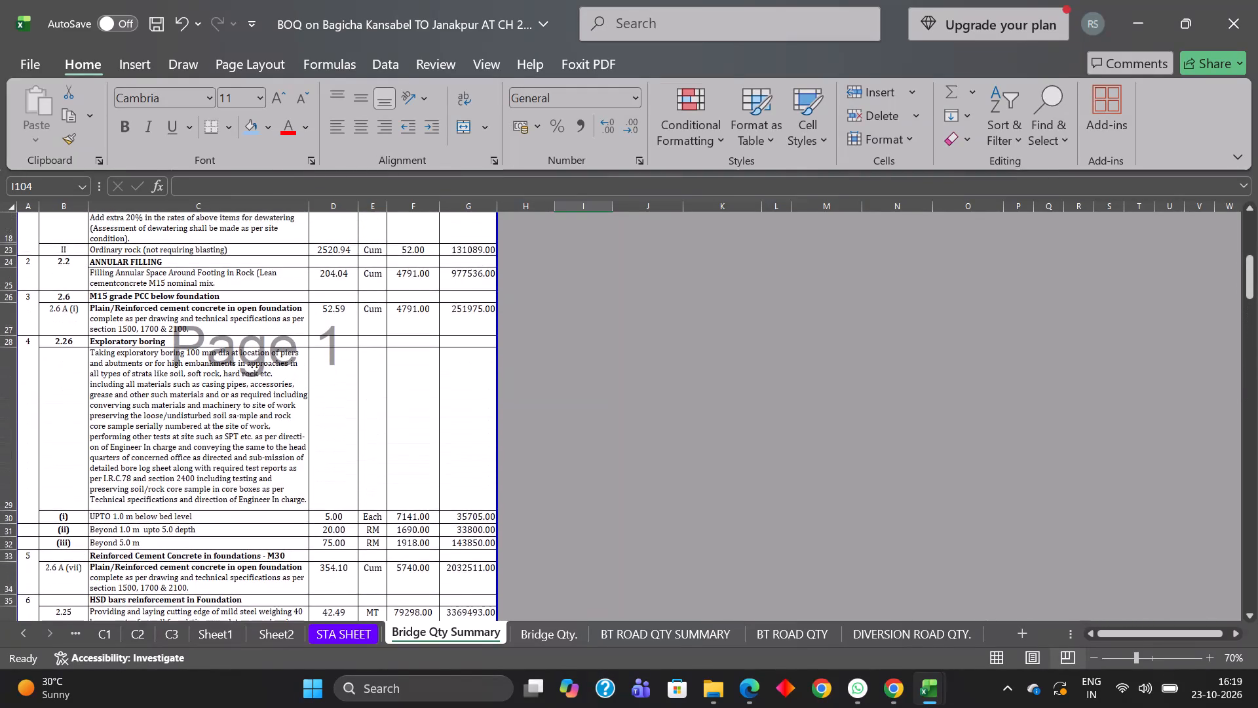
{"action": "scroll", "coordinate": [510, 408], "scroll_direction": "up", "scroll_amount": 8}
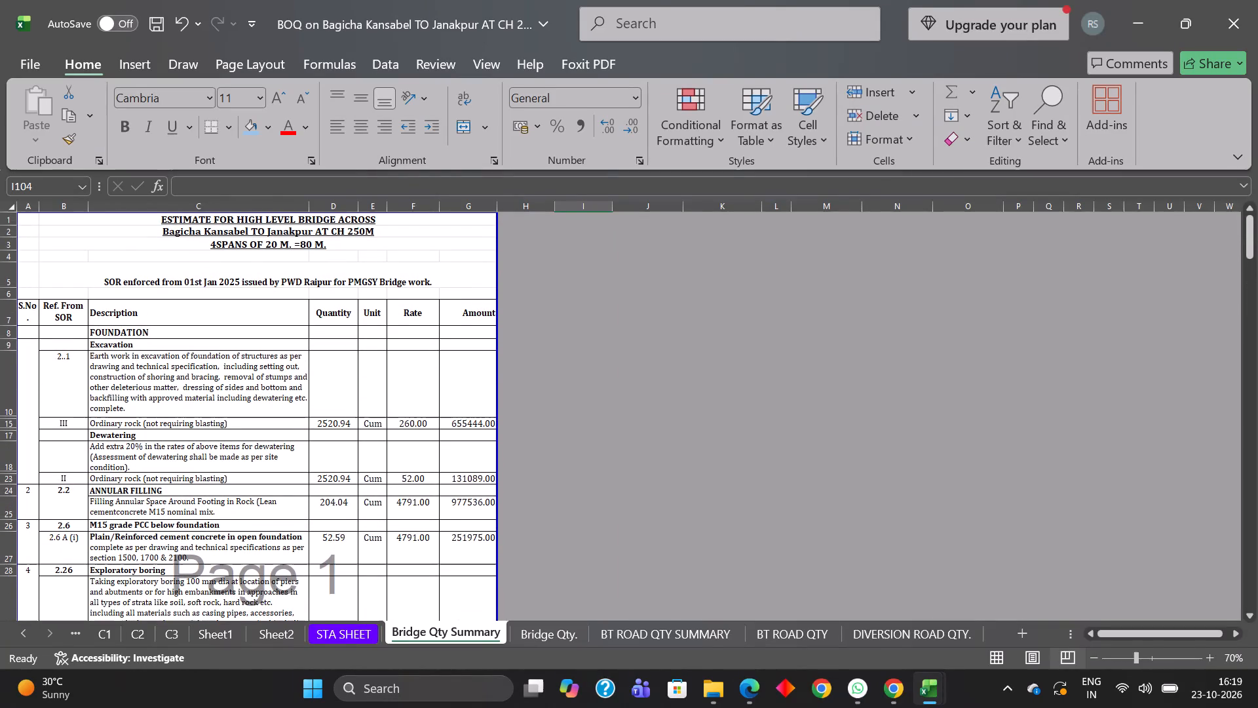
{"action": "scroll", "coordinate": [507, 361], "scroll_direction": "down", "scroll_amount": 16}
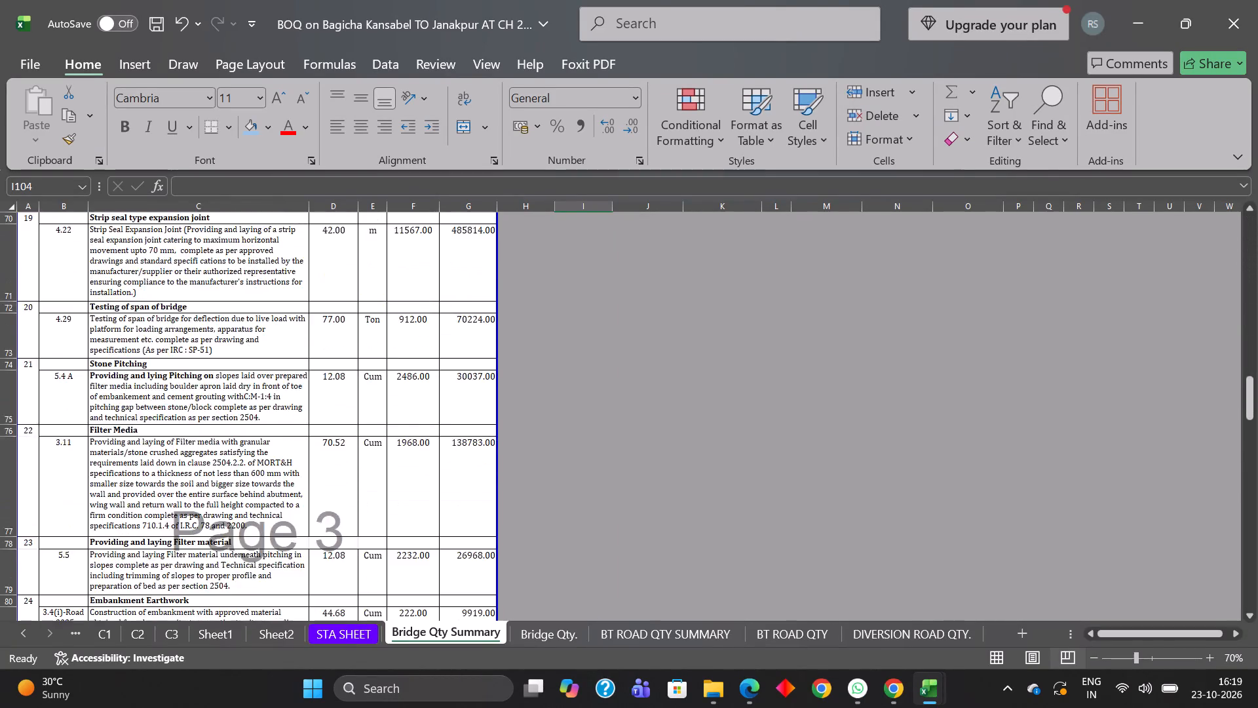
{"action": "scroll", "coordinate": [503, 377], "scroll_direction": "down", "scroll_amount": 20}
{"action": "scroll", "coordinate": [503, 377], "scroll_direction": "down", "scroll_amount": 5}
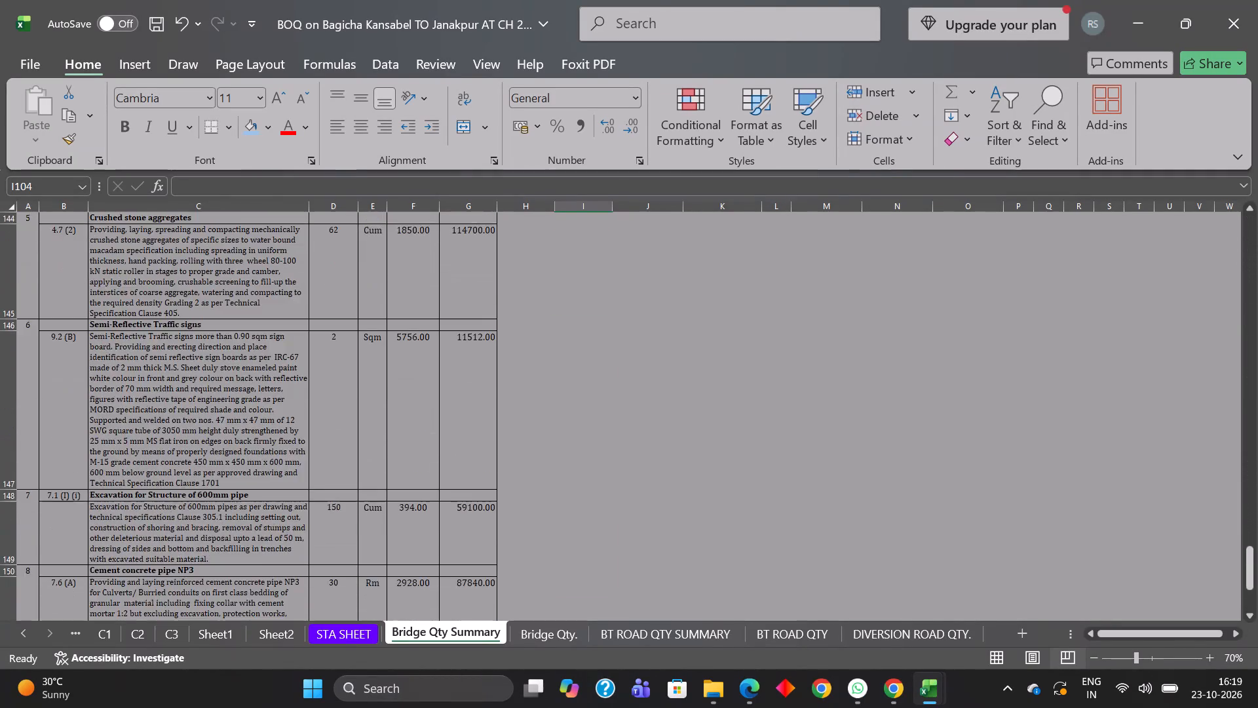
{"action": "scroll", "coordinate": [503, 378], "scroll_direction": "down", "scroll_amount": 8}
{"action": "scroll", "coordinate": [662, 584], "scroll_direction": "up", "scroll_amount": 1}
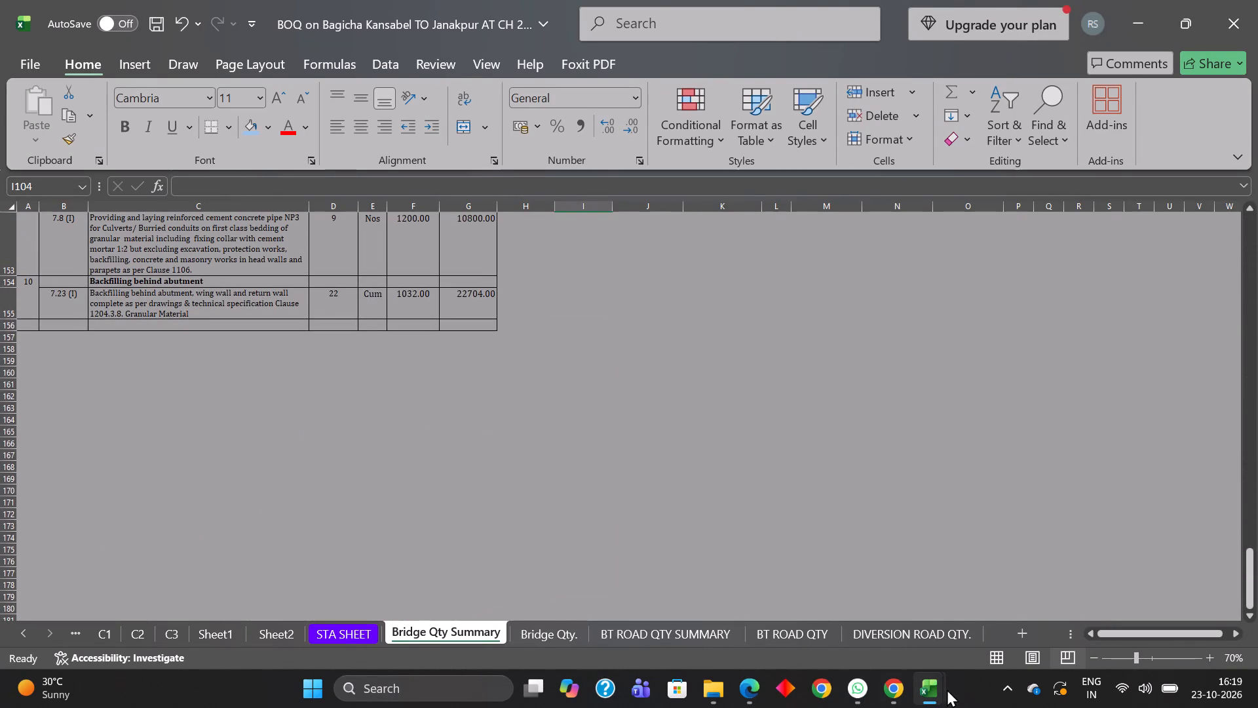
Copy closing cost rows 162 to 170, columns A to G, from the pakaria BOQ and paste them at A157 of the Bridge Qty Summary sheet.
{"action": "left_click", "coordinate": [855, 616]}
{"action": "scroll", "coordinate": [402, 458], "scroll_direction": "down", "scroll_amount": 2}
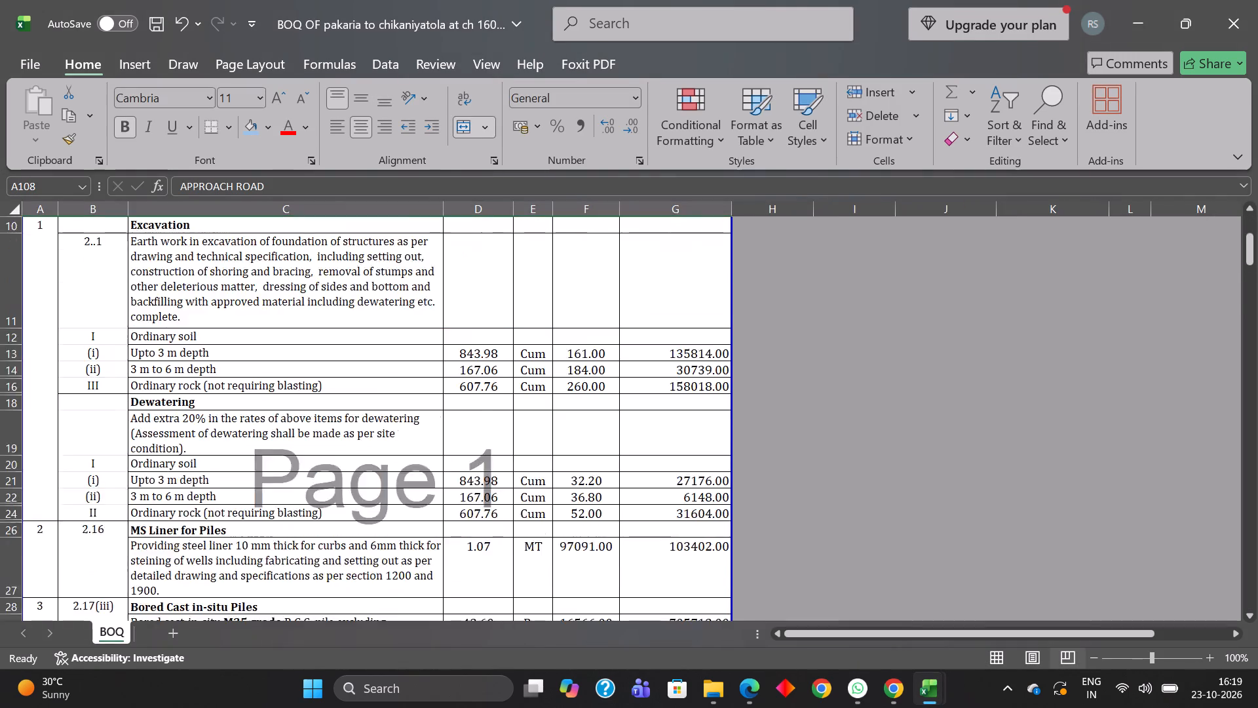
{"action": "scroll", "coordinate": [399, 455], "scroll_direction": "down", "scroll_amount": 20}
{"action": "scroll", "coordinate": [399, 455], "scroll_direction": "down", "scroll_amount": 1}
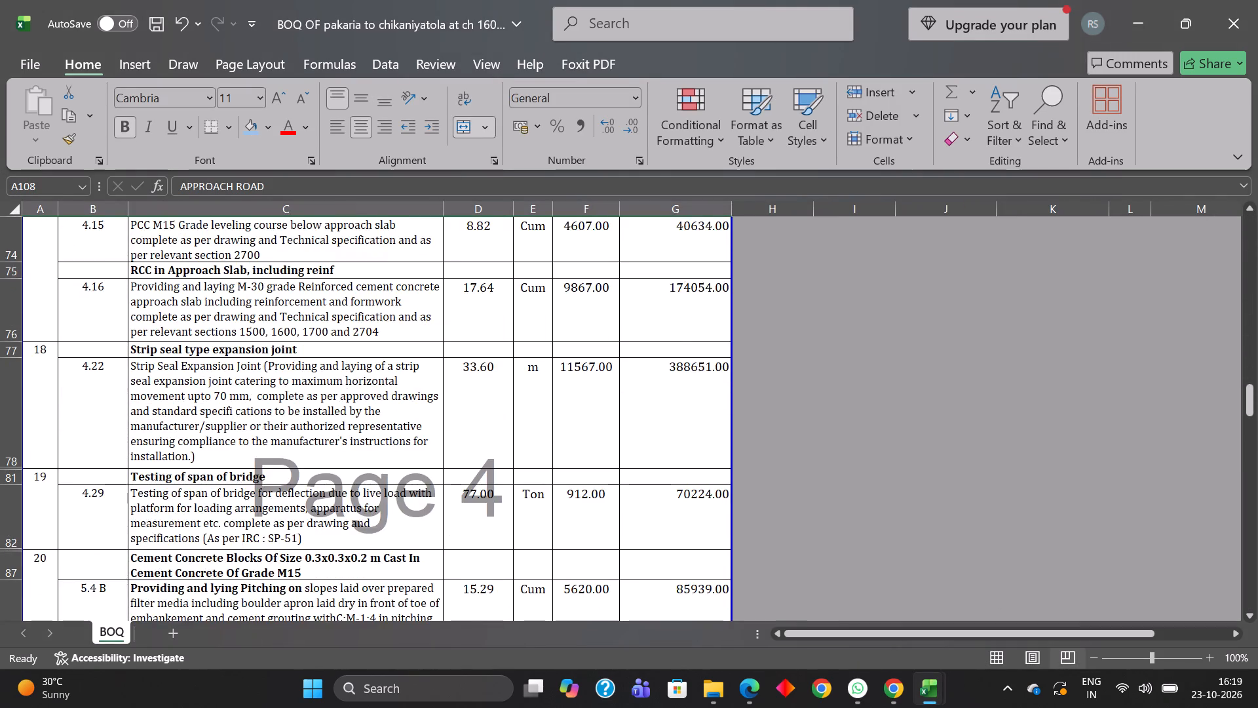
{"action": "scroll", "coordinate": [396, 449], "scroll_direction": "down", "scroll_amount": 20}
{"action": "scroll", "coordinate": [396, 449], "scroll_direction": "down", "scroll_amount": 1}
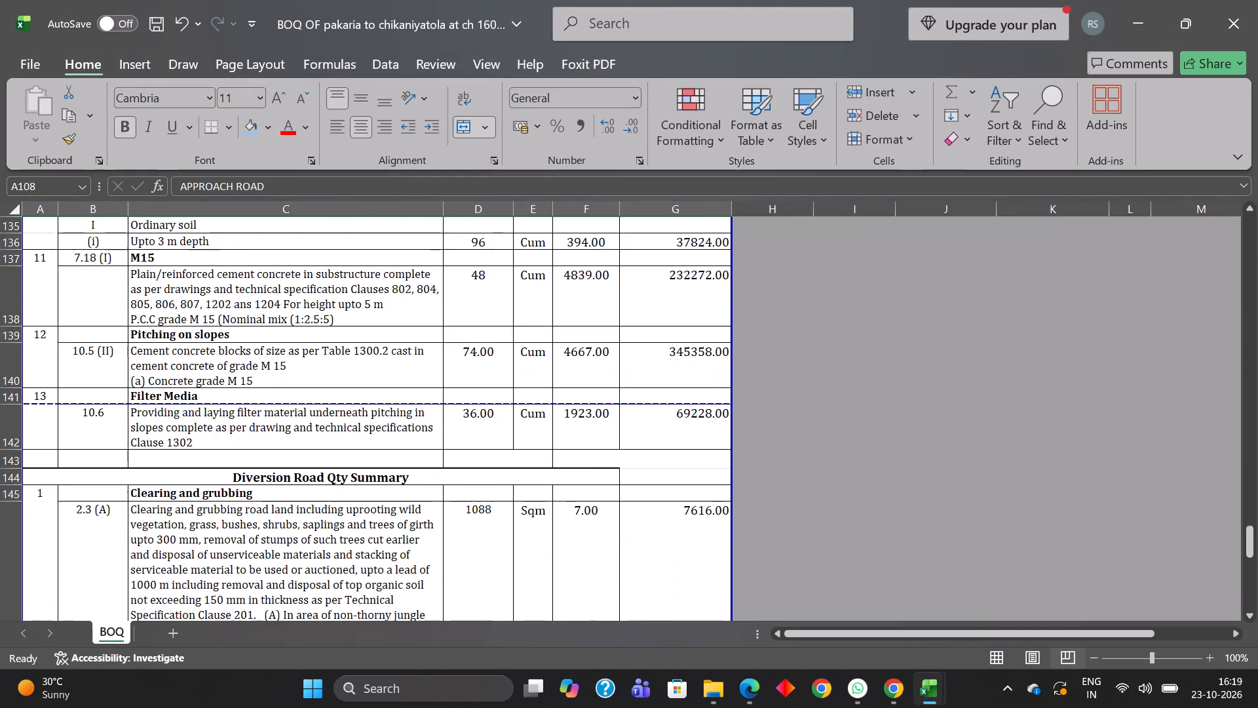
{"action": "scroll", "coordinate": [391, 450], "scroll_direction": "down", "scroll_amount": 8}
{"action": "scroll", "coordinate": [391, 450], "scroll_direction": "up", "scroll_amount": 2}
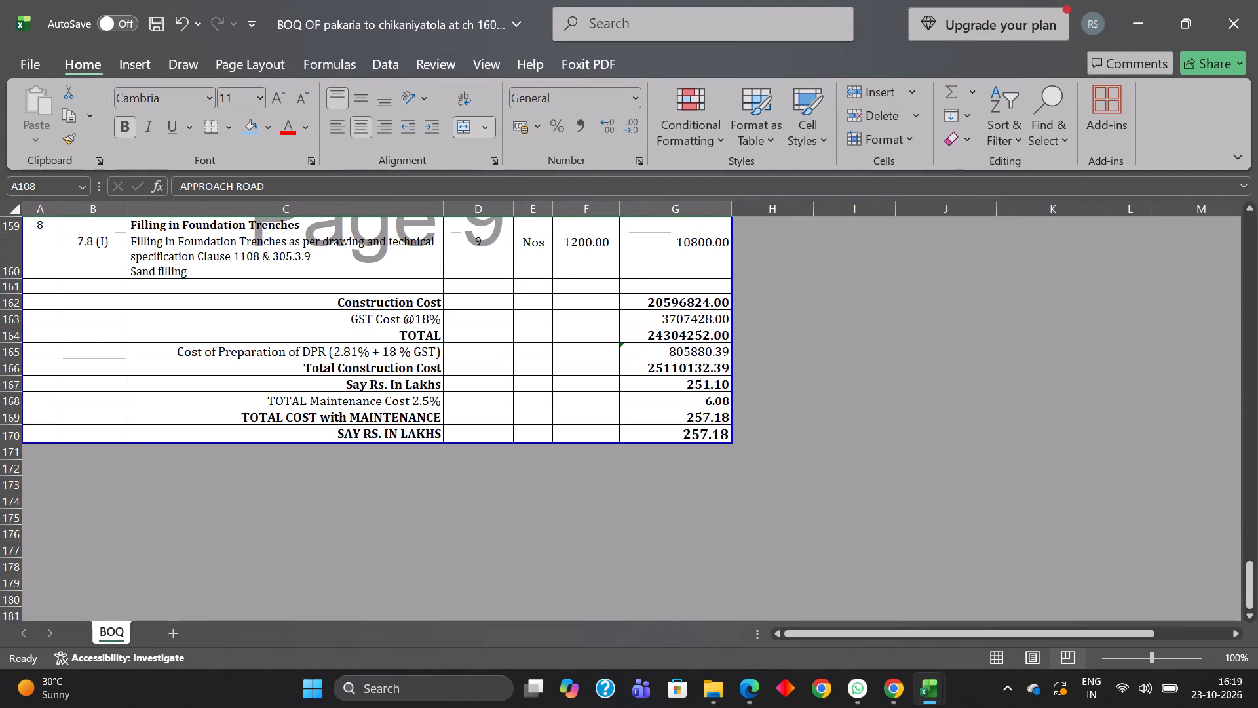
{"action": "left_click_drag", "start_coordinate": [43, 305], "coordinate": [557, 458]}
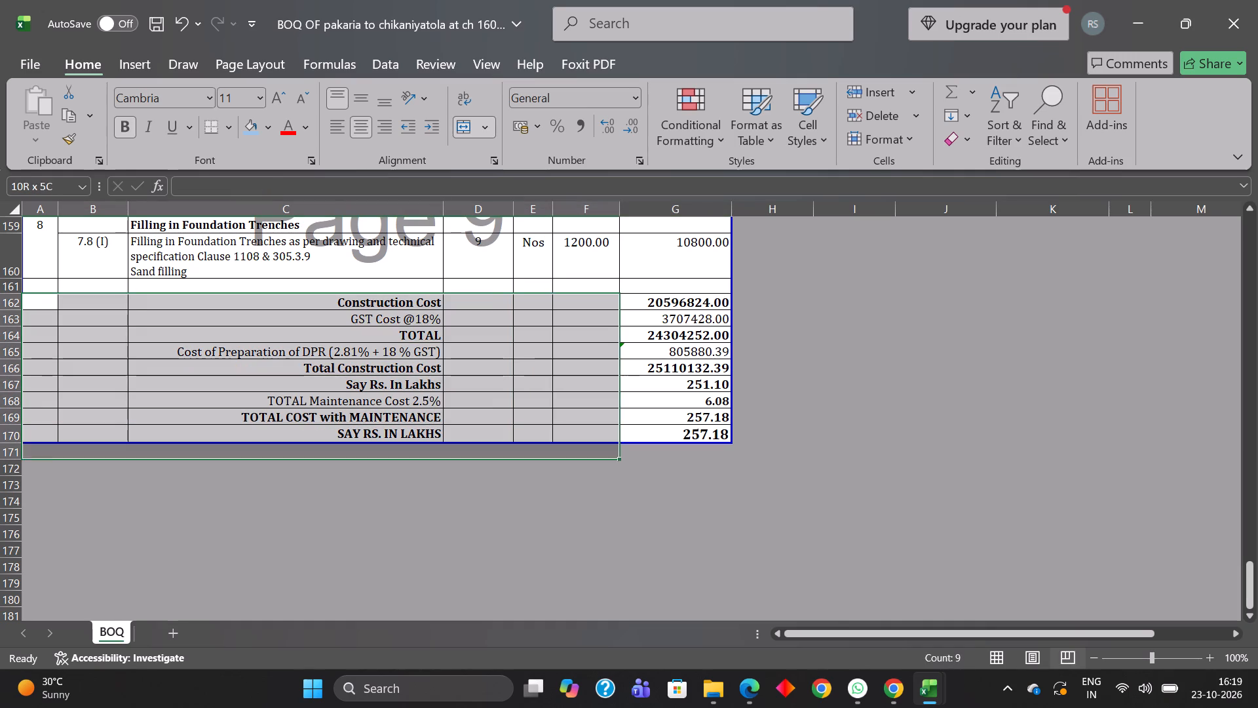
{"action": "left_click_drag", "start_coordinate": [557, 458], "coordinate": [689, 440]}
{"action": "key", "text": "ctrl+c"}
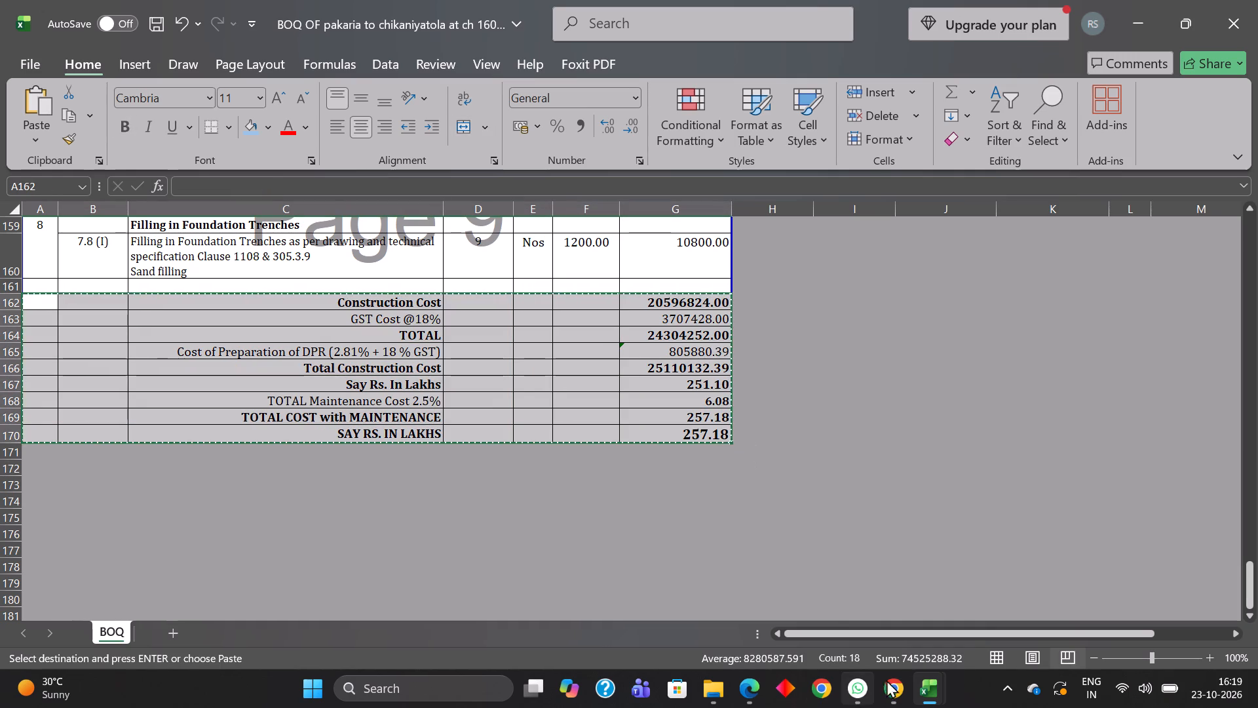
{"action": "left_click", "coordinate": [972, 623]}
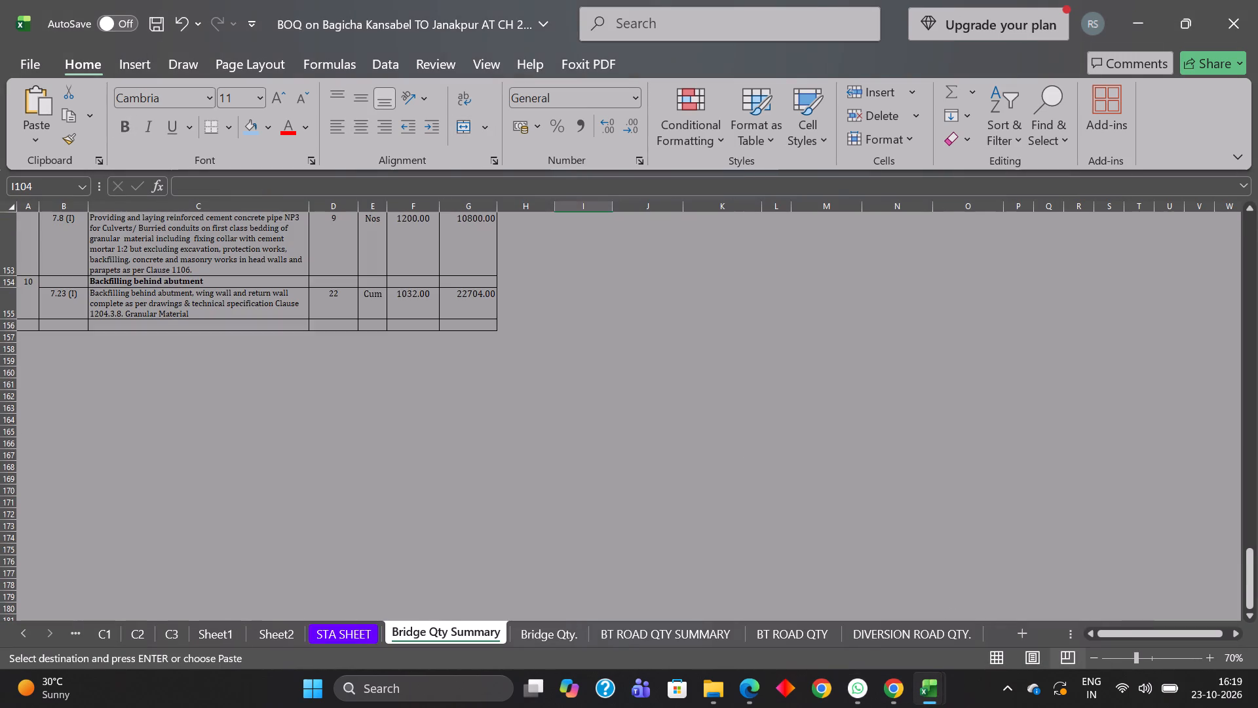
{"action": "left_click", "coordinate": [28, 348]}
{"action": "left_click", "coordinate": [29, 334]}
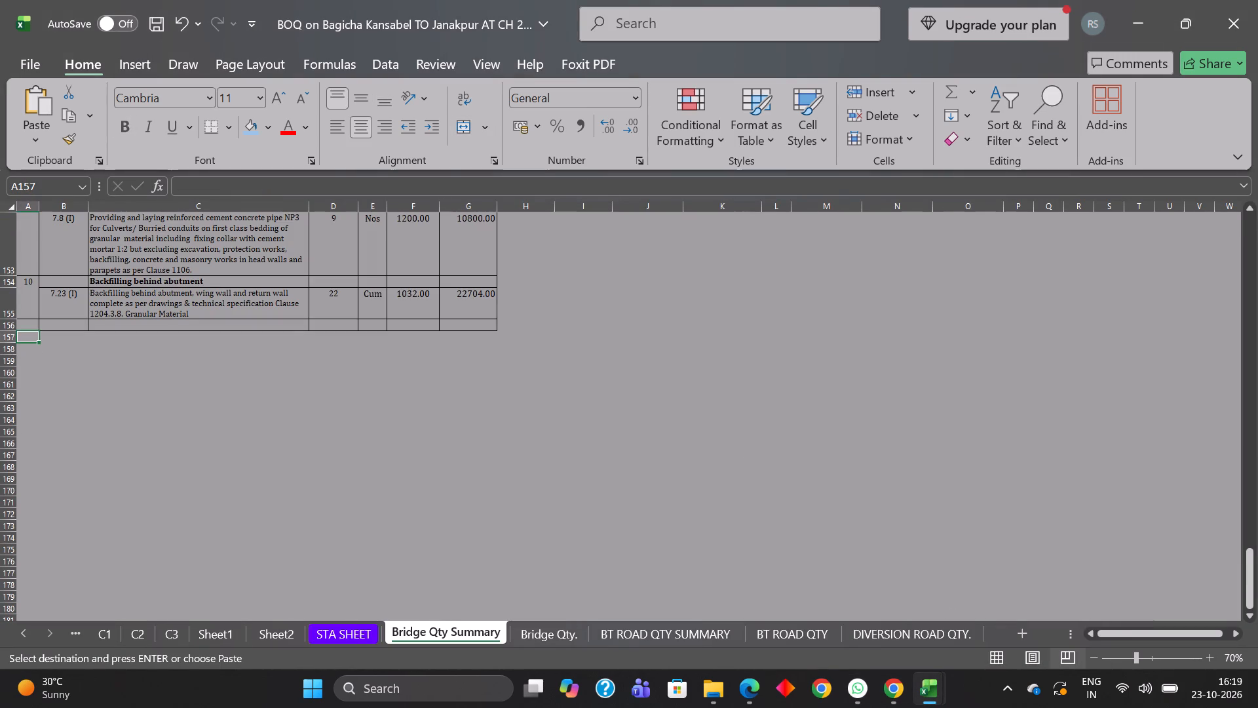
{"action": "key", "text": "ctrl+v"}
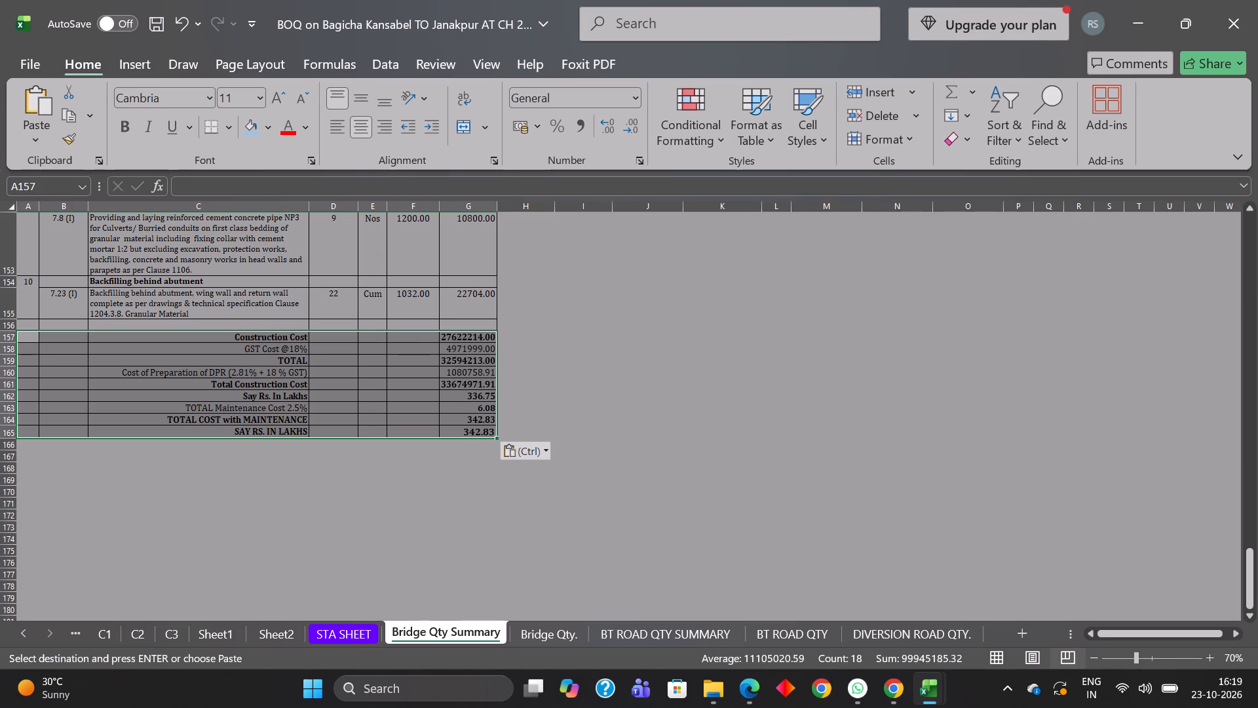
Widen column G of the Bridge Qty Summary sheet slightly for the pasted cost amounts.
{"action": "left_click_drag", "start_coordinate": [497, 207], "coordinate": [504, 206]}
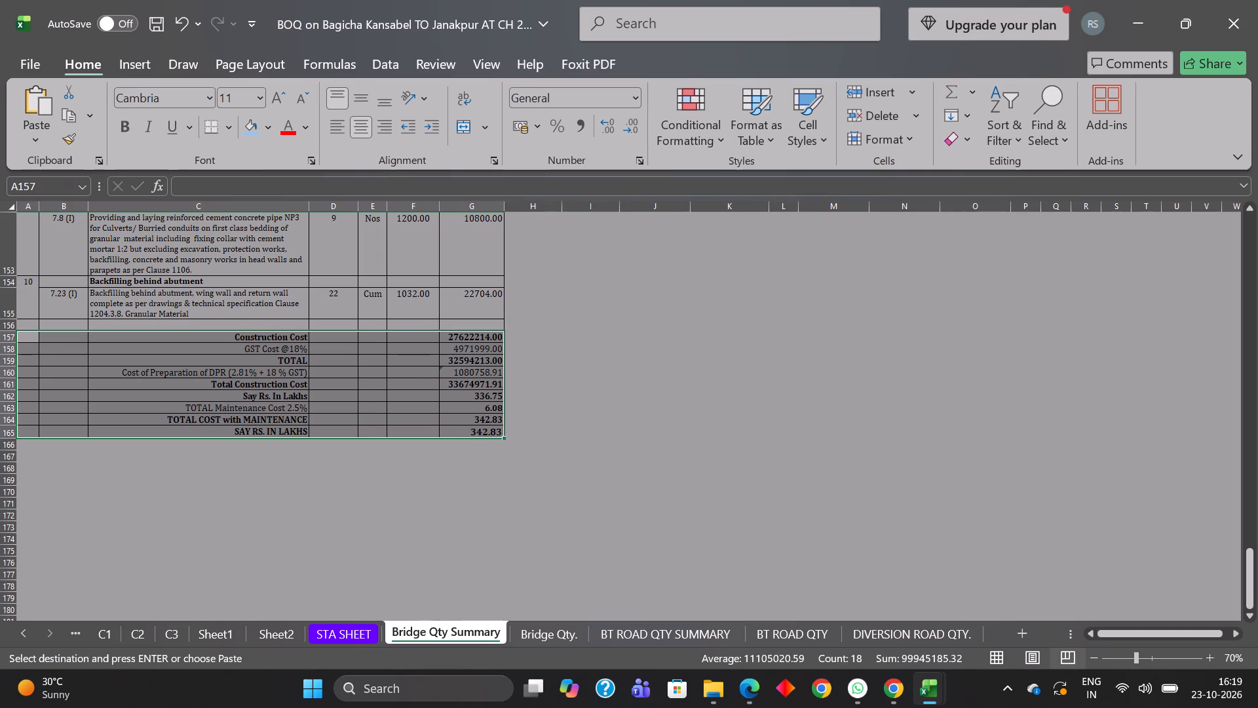
{"action": "left_click", "coordinate": [559, 410]}
Examine the master abstract and page 4 cost summary in the Bagicha Kansabel estimate PDF for the closing cost rates.
{"action": "scroll", "coordinate": [204, 519], "scroll_direction": "up", "scroll_amount": 1, "text": "ctrl"}
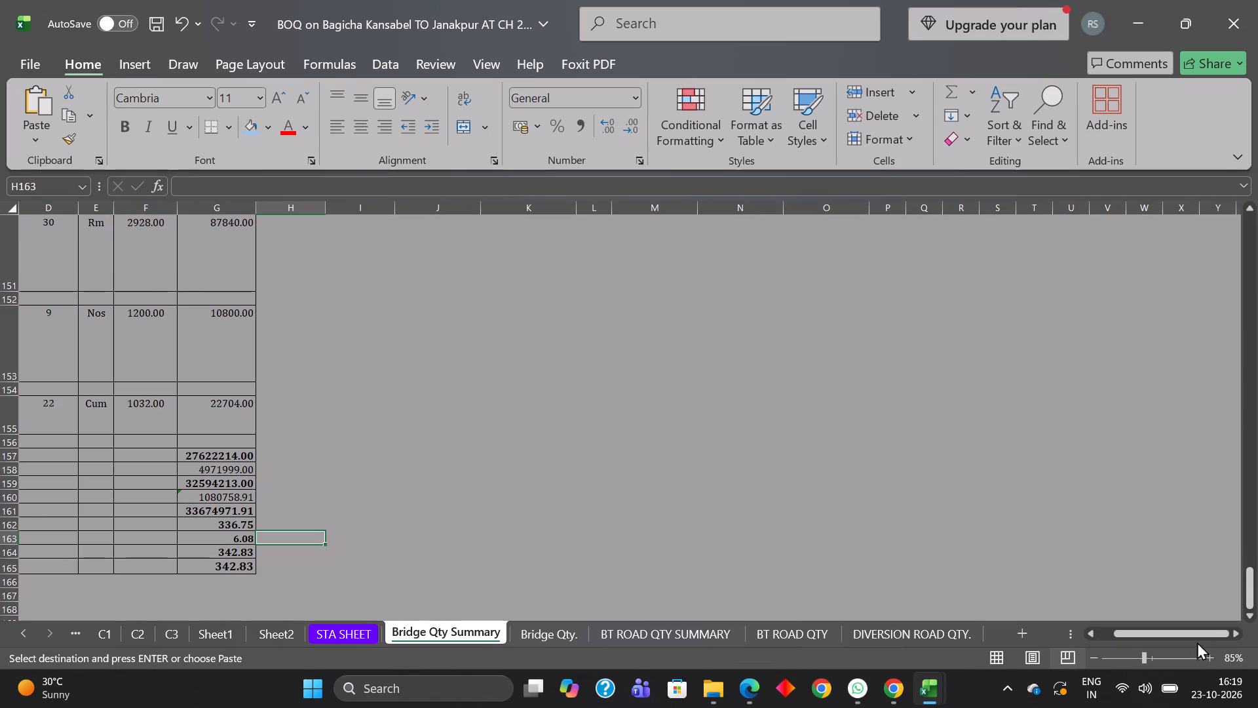
{"action": "left_click_drag", "start_coordinate": [1164, 631], "coordinate": [1060, 629]}
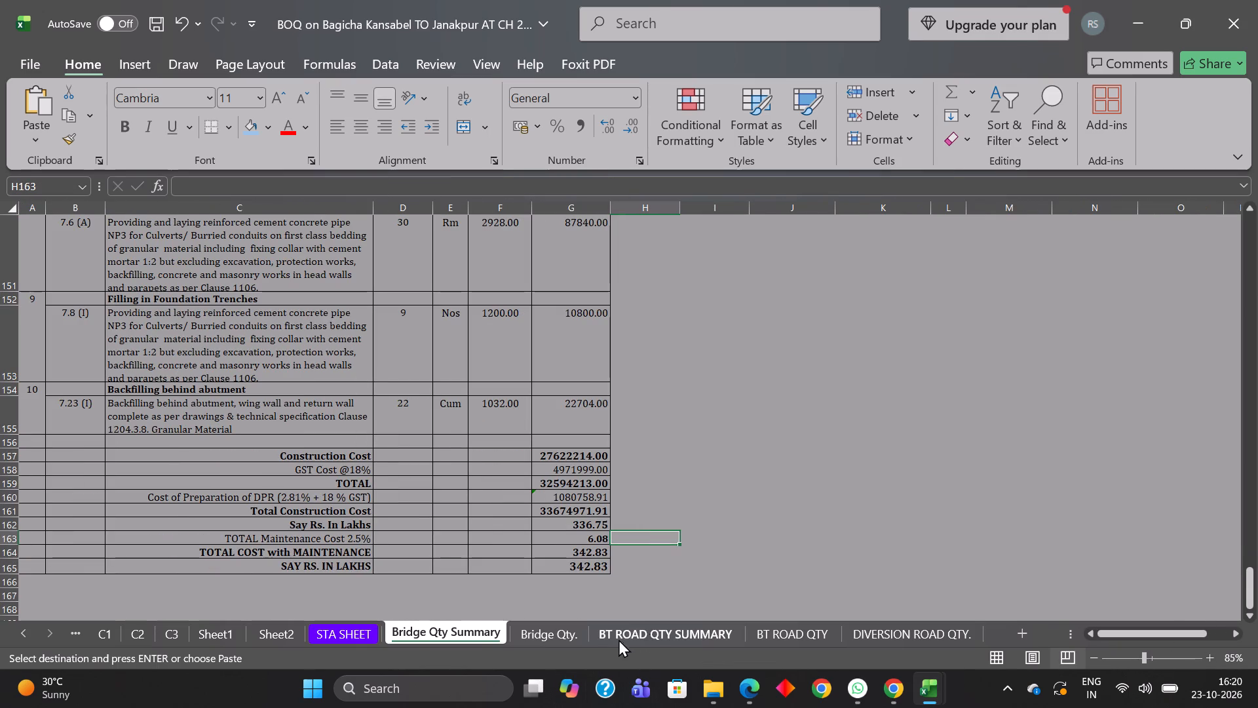
{"action": "left_click", "coordinate": [741, 695]}
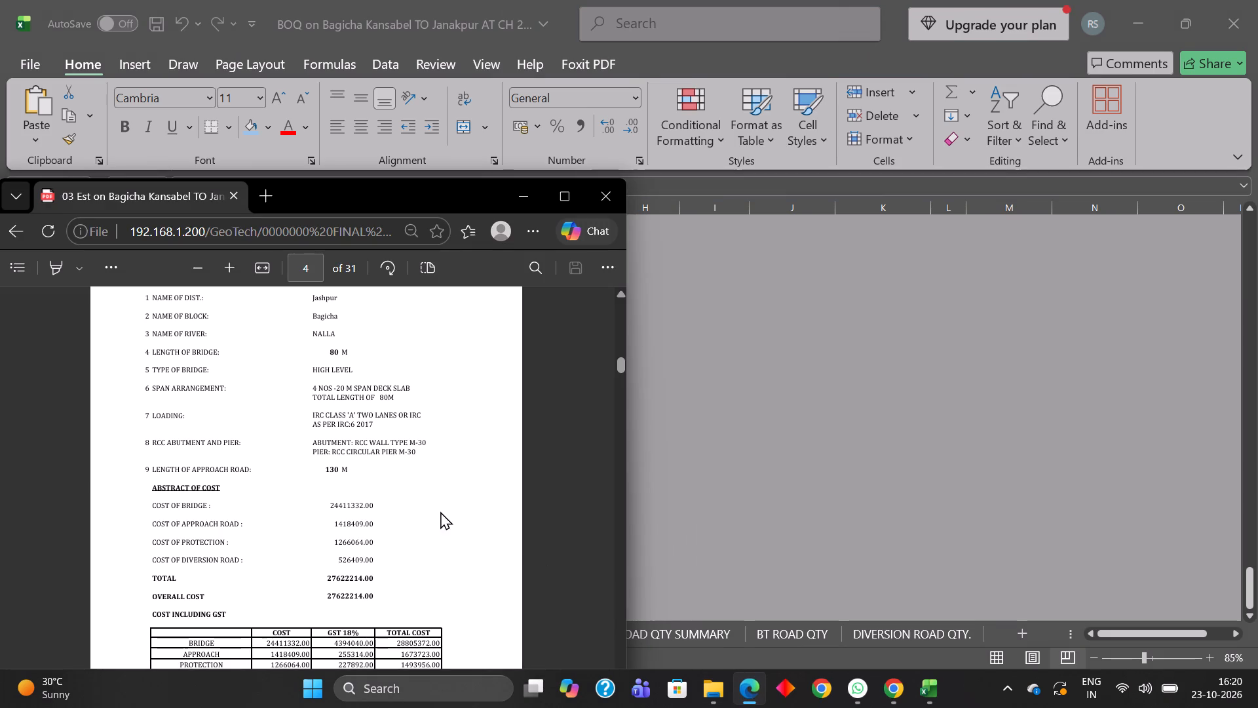
{"action": "scroll", "coordinate": [430, 508], "scroll_direction": "down", "scroll_amount": 1}
{"action": "scroll", "coordinate": [429, 507], "scroll_direction": "up", "scroll_amount": 10}
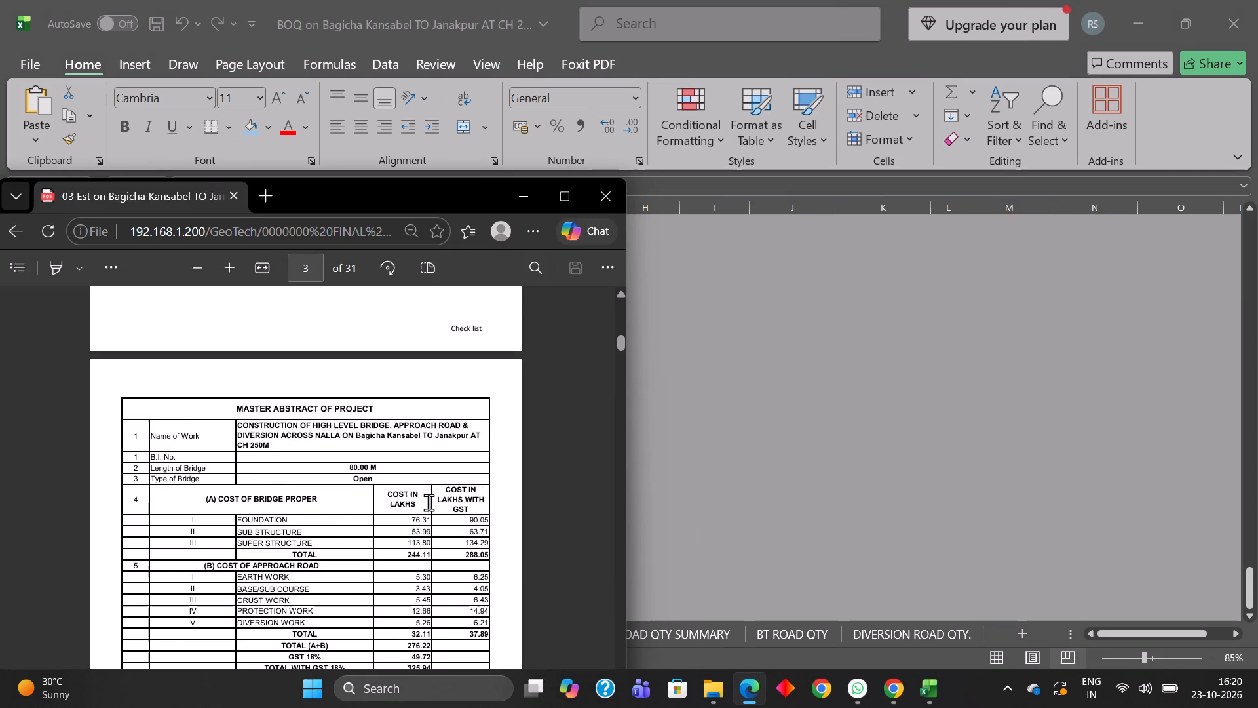
{"action": "scroll", "coordinate": [429, 502], "scroll_direction": "down", "scroll_amount": 7}
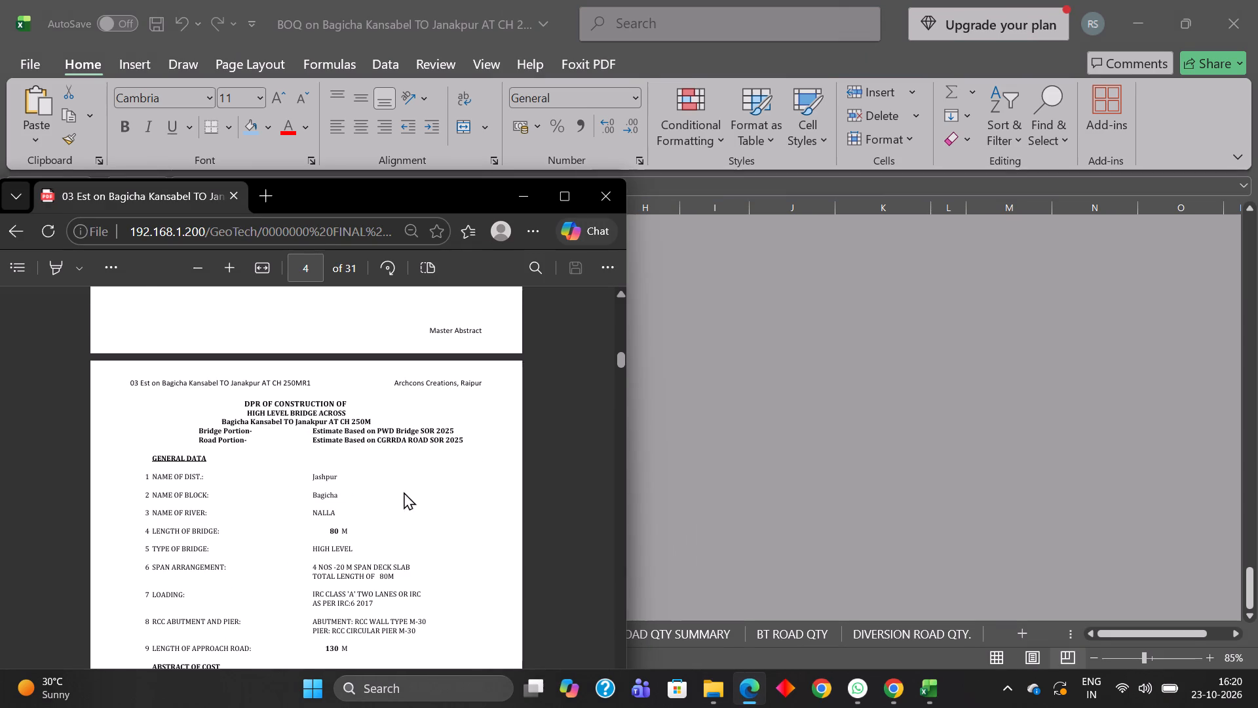
{"action": "scroll", "coordinate": [396, 517], "scroll_direction": "down", "scroll_amount": 6}
{"action": "scroll", "coordinate": [387, 513], "scroll_direction": "up", "scroll_amount": 2}
{"action": "scroll", "coordinate": [212, 554], "scroll_direction": "up", "scroll_amount": 1, "text": "ctrl"}
{"action": "left_click", "coordinate": [750, 520]}
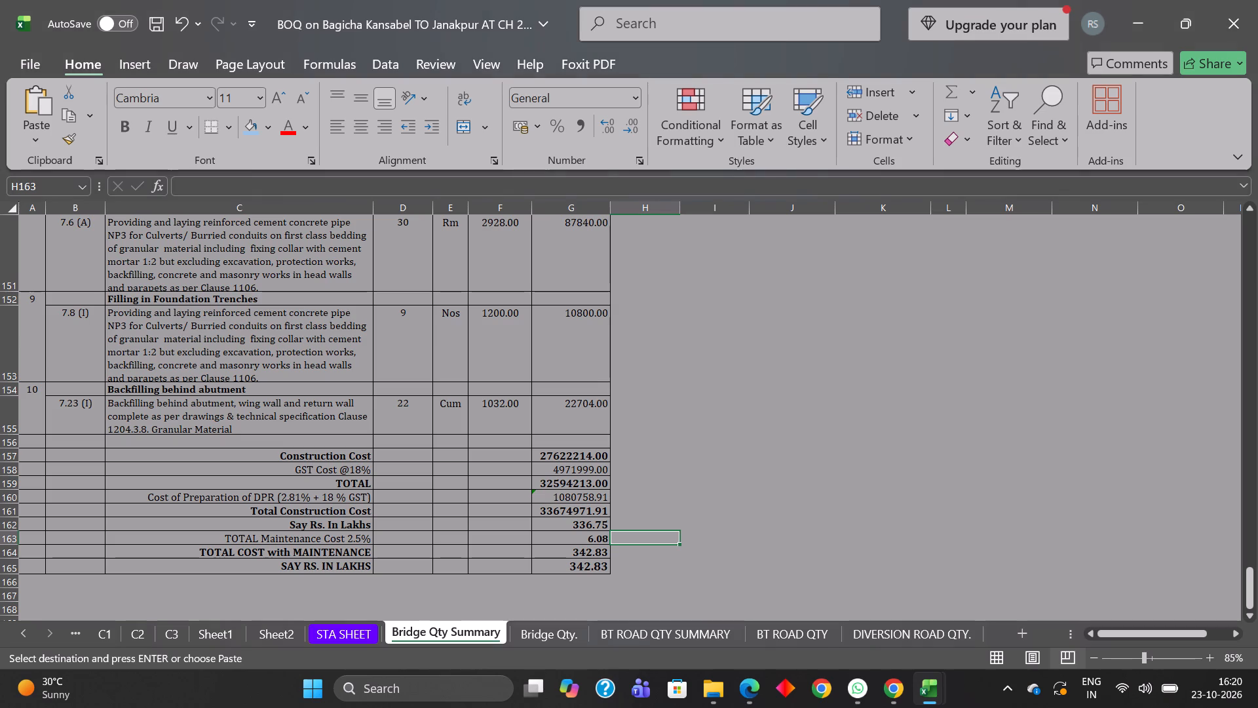
Change the percentage in the Cost of Preparation of DPR label in C160 to 3.2%.
{"action": "left_click", "coordinate": [303, 501]}
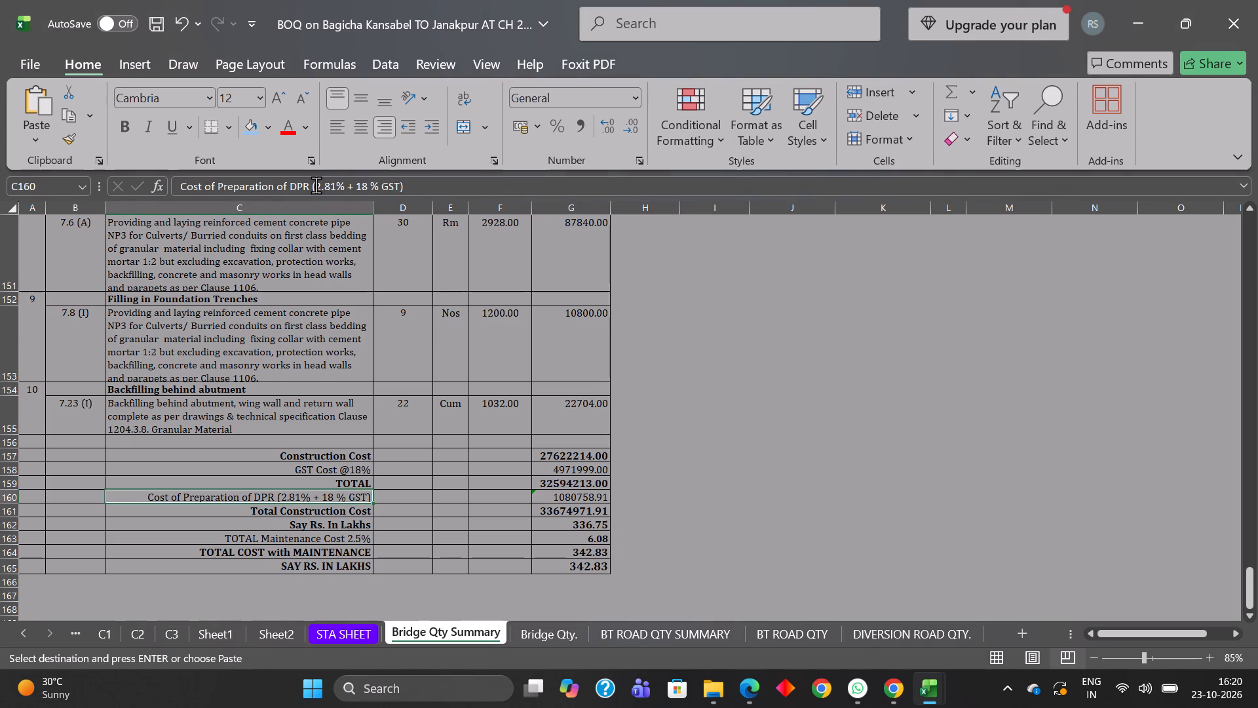
{"action": "left_click_drag", "start_coordinate": [316, 185], "coordinate": [333, 184]}
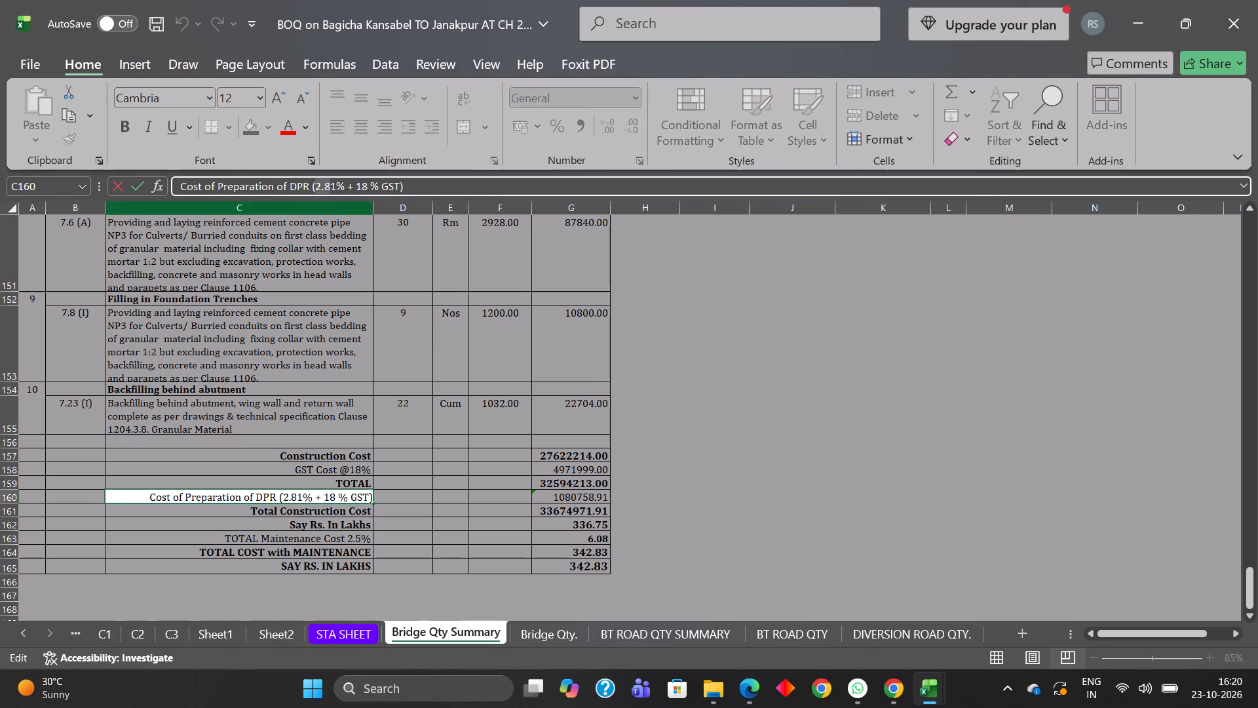
{"action": "left_click_drag", "start_coordinate": [334, 183], "coordinate": [327, 183]}
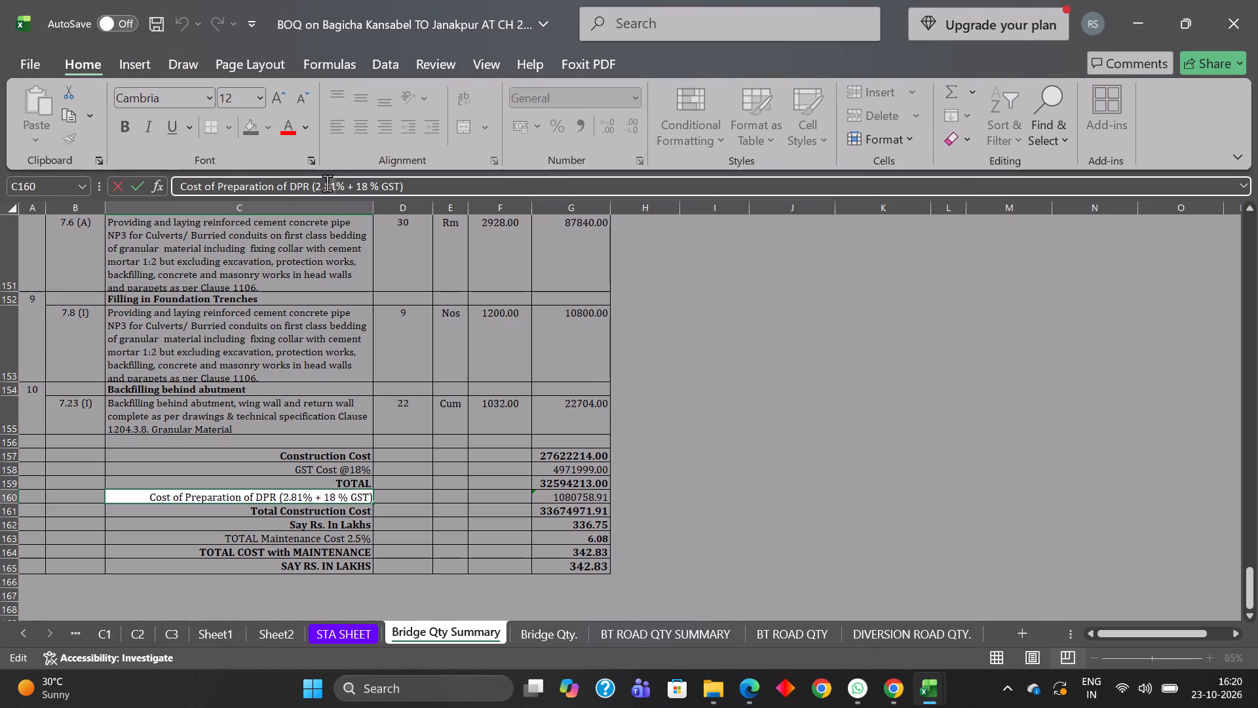
{"action": "left_click_drag", "start_coordinate": [327, 183], "coordinate": [316, 186]}
{"action": "key", "text": "3"}
{"action": "type", "text": ".2"}
{"action": "key", "text": "Return"}
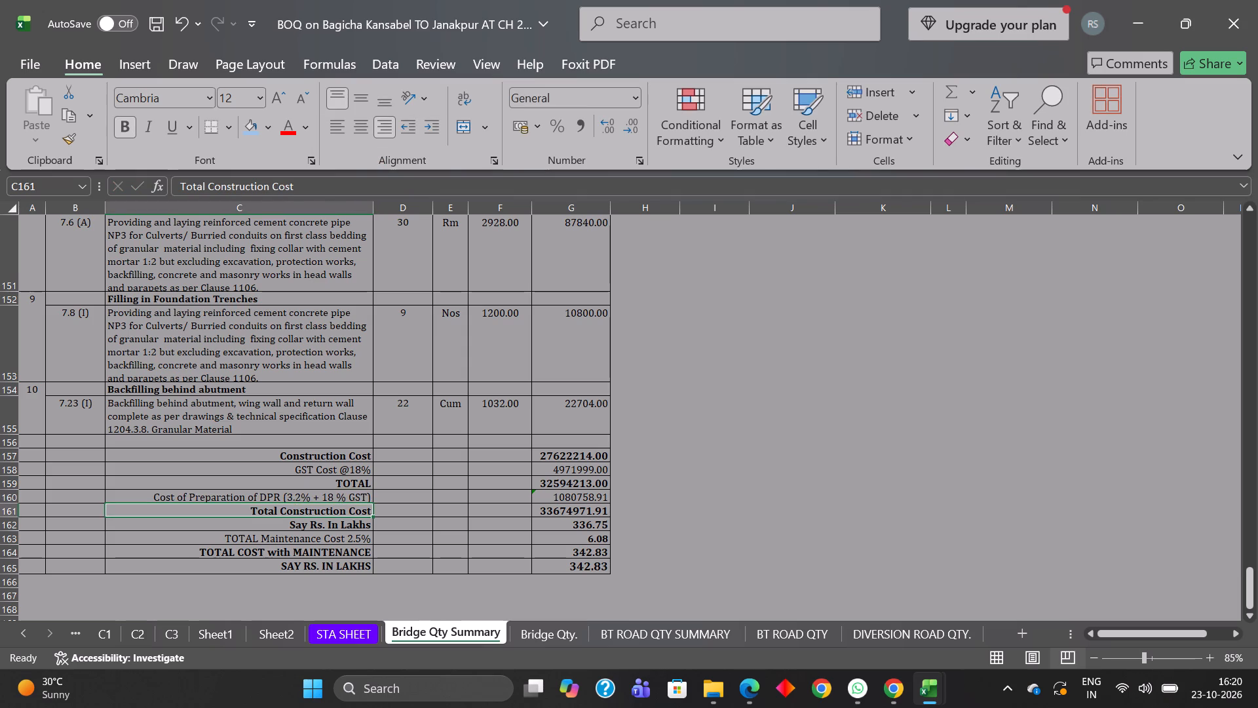
Set the DPR preparation rate in the G160 formula to 0.032.
{"action": "left_click", "coordinate": [563, 500]}
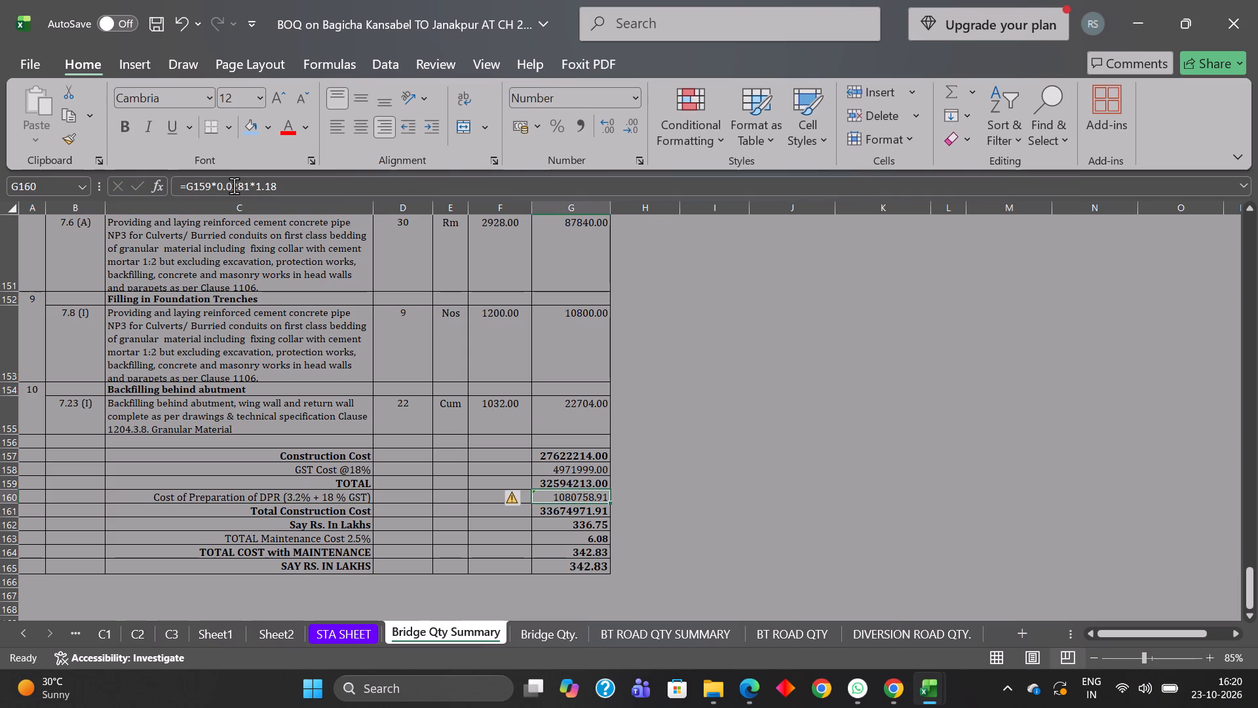
{"action": "left_click_drag", "start_coordinate": [233, 184], "coordinate": [247, 184]}
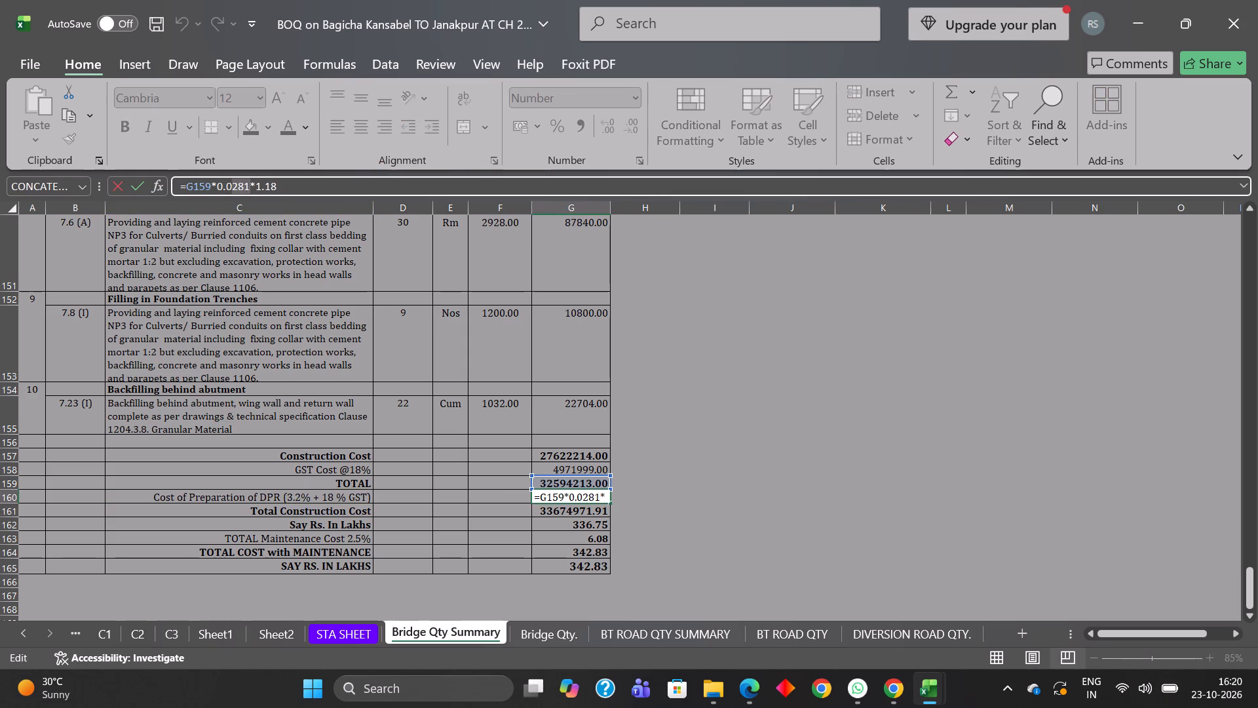
{"action": "key", "text": "3"}
{"action": "key", "text": "2"}
{"action": "key", "text": "Return"}
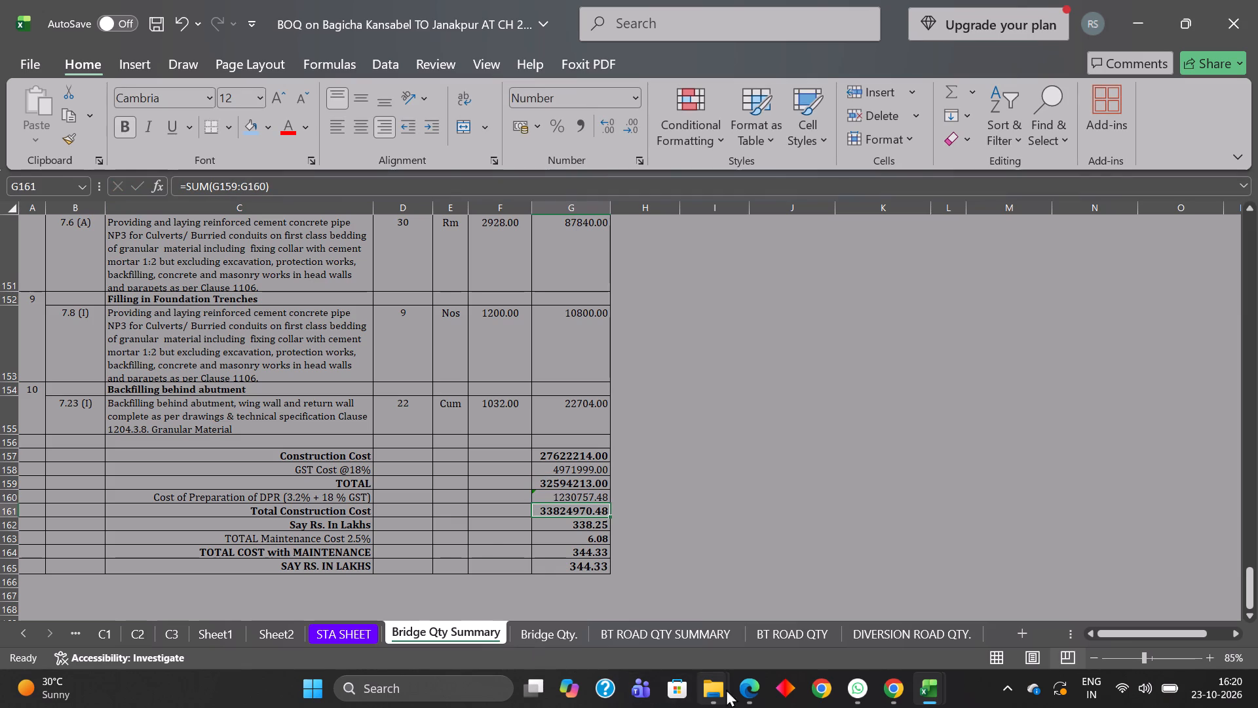
Set the TOTAL Maintenance Cost 2.5% amount in G163 to 8.15, taken from the estimate PDF's cost summary.
{"action": "left_click", "coordinate": [744, 690]}
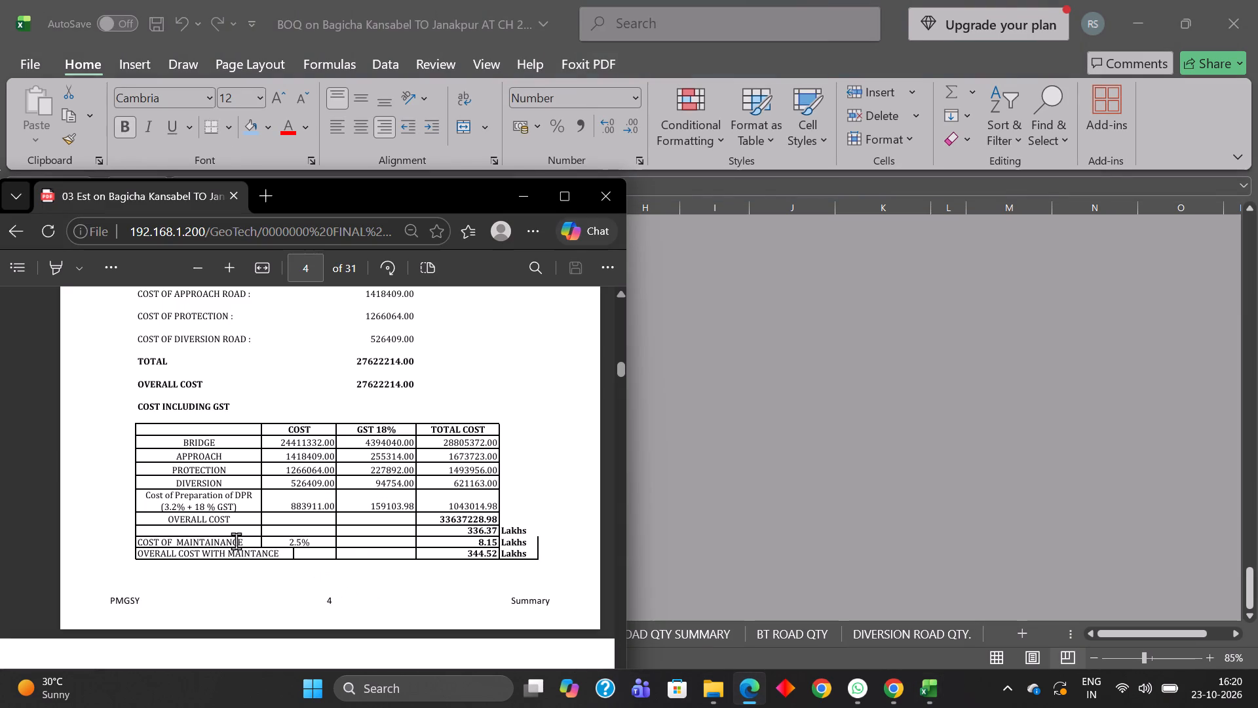
{"action": "left_click", "coordinate": [797, 549]}
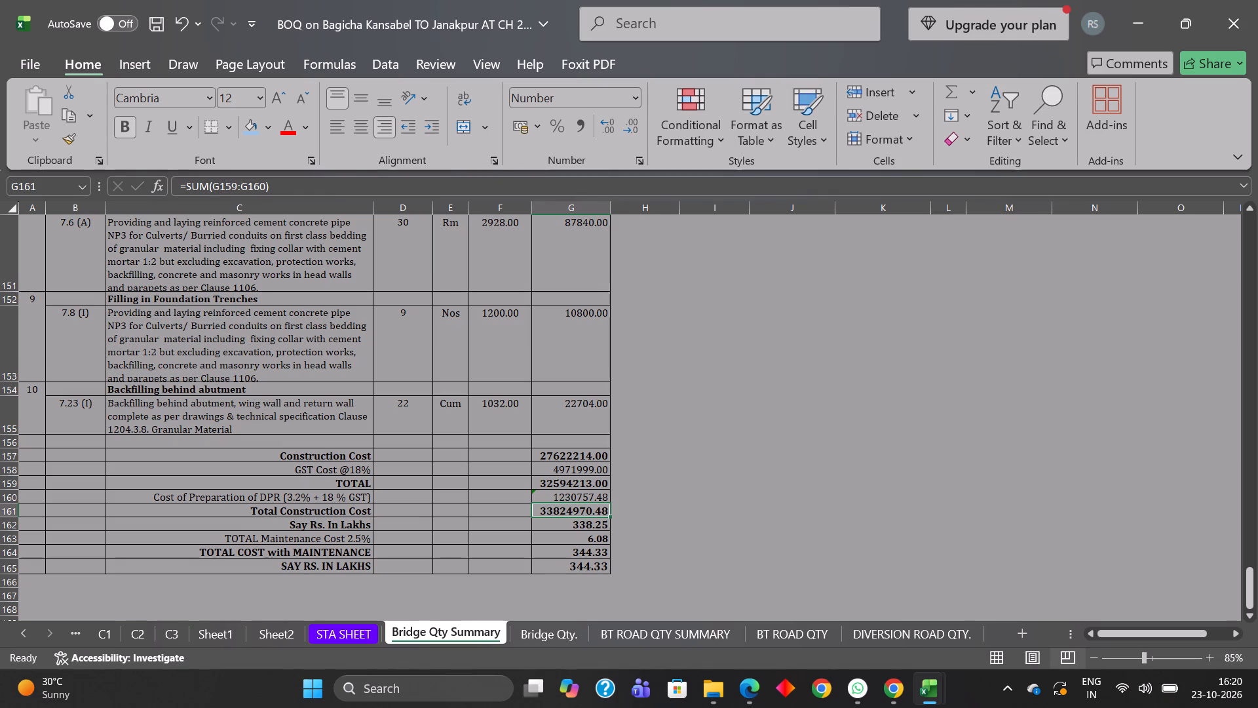
{"action": "left_click", "coordinate": [574, 537]}
{"action": "double_click", "coordinate": [583, 538]}
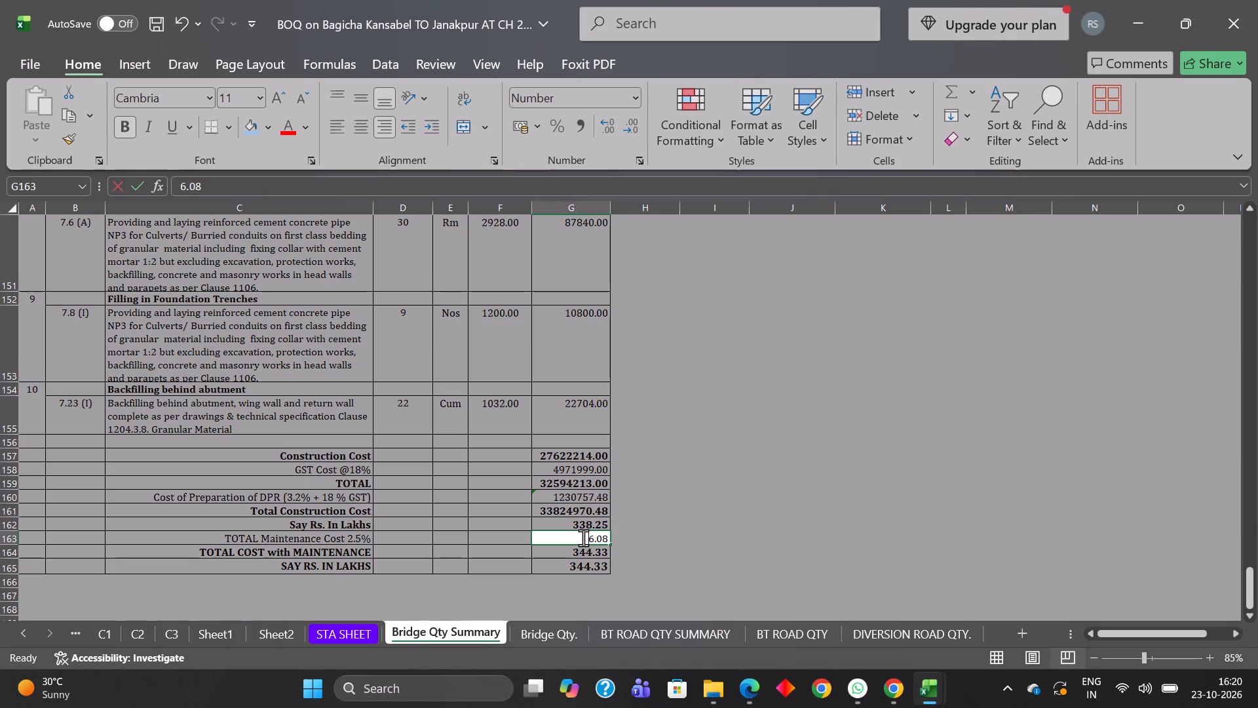
{"action": "left_click_drag", "start_coordinate": [588, 539], "coordinate": [600, 537]}
{"action": "left_click_drag", "start_coordinate": [582, 541], "coordinate": [605, 536]}
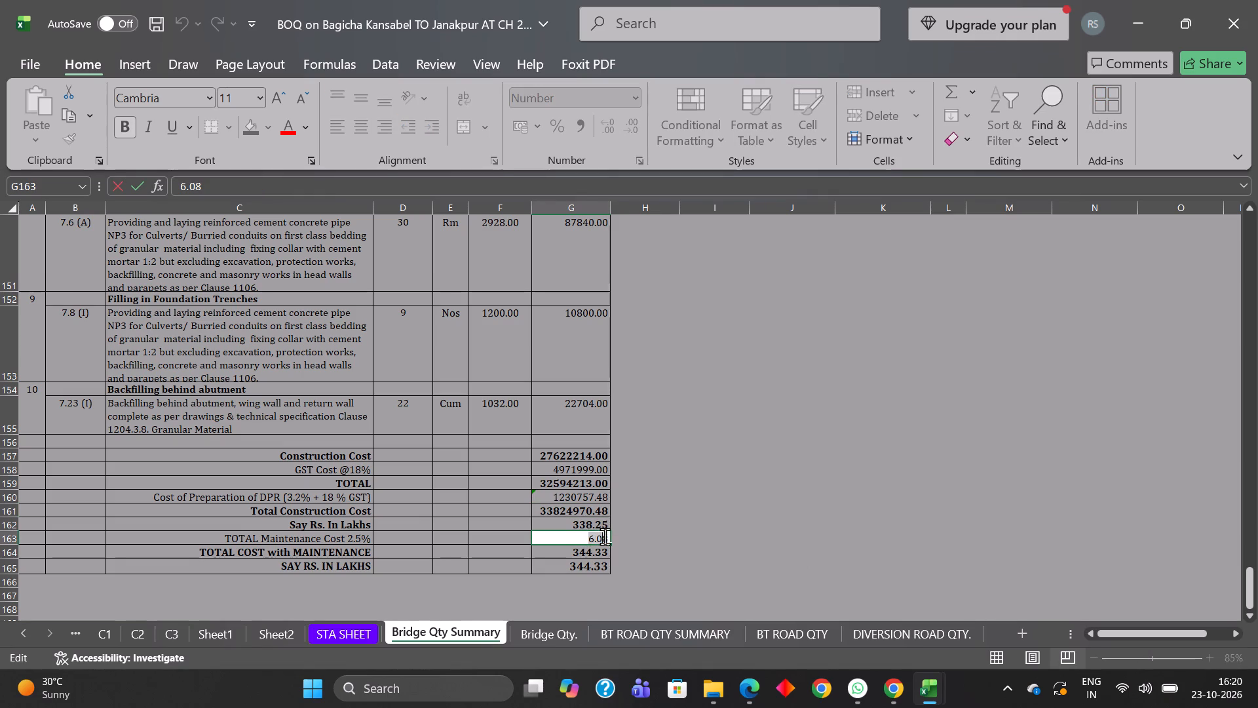
{"action": "left_click_drag", "start_coordinate": [605, 536], "coordinate": [607, 536]}
{"action": "type", "text": "8.15"}
{"action": "key", "text": "Return"}
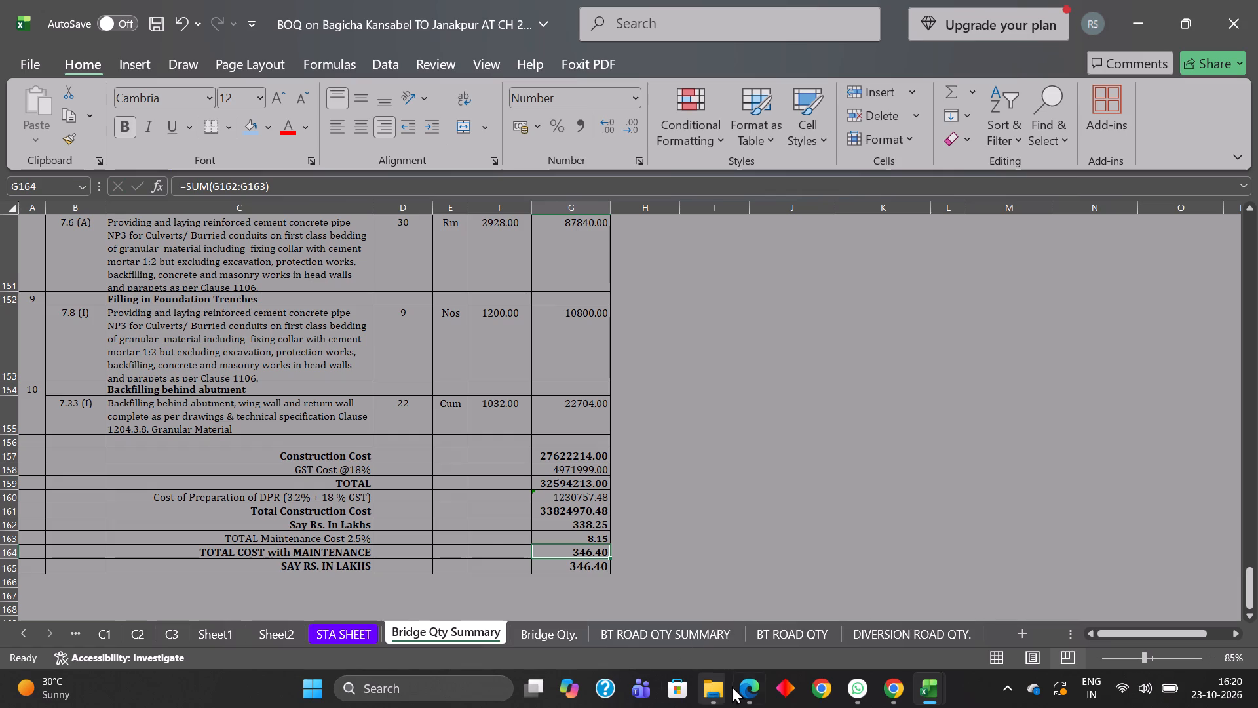
Base the DPR preparation formula in G160 on Construction Cost cell G157 as =G157*0.032*1.18, comparing the closing costs with the estimate PDF.
{"action": "left_click", "coordinate": [749, 694]}
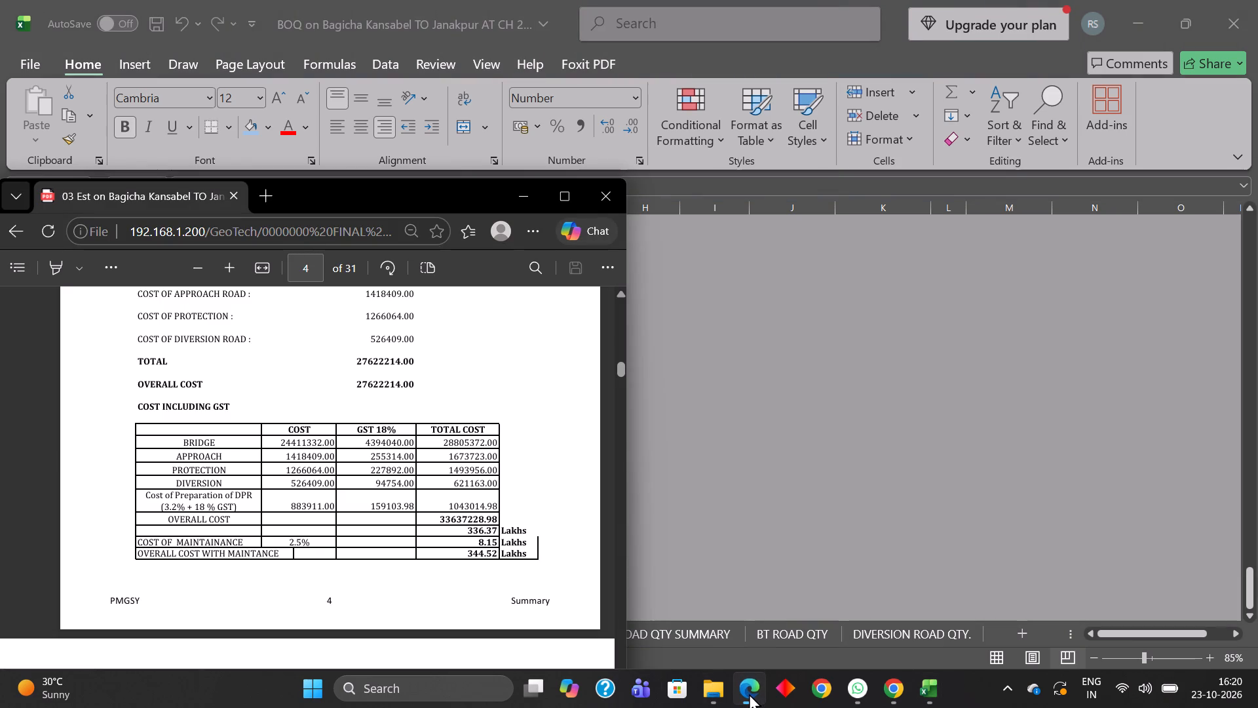
{"action": "left_click", "coordinate": [725, 518]}
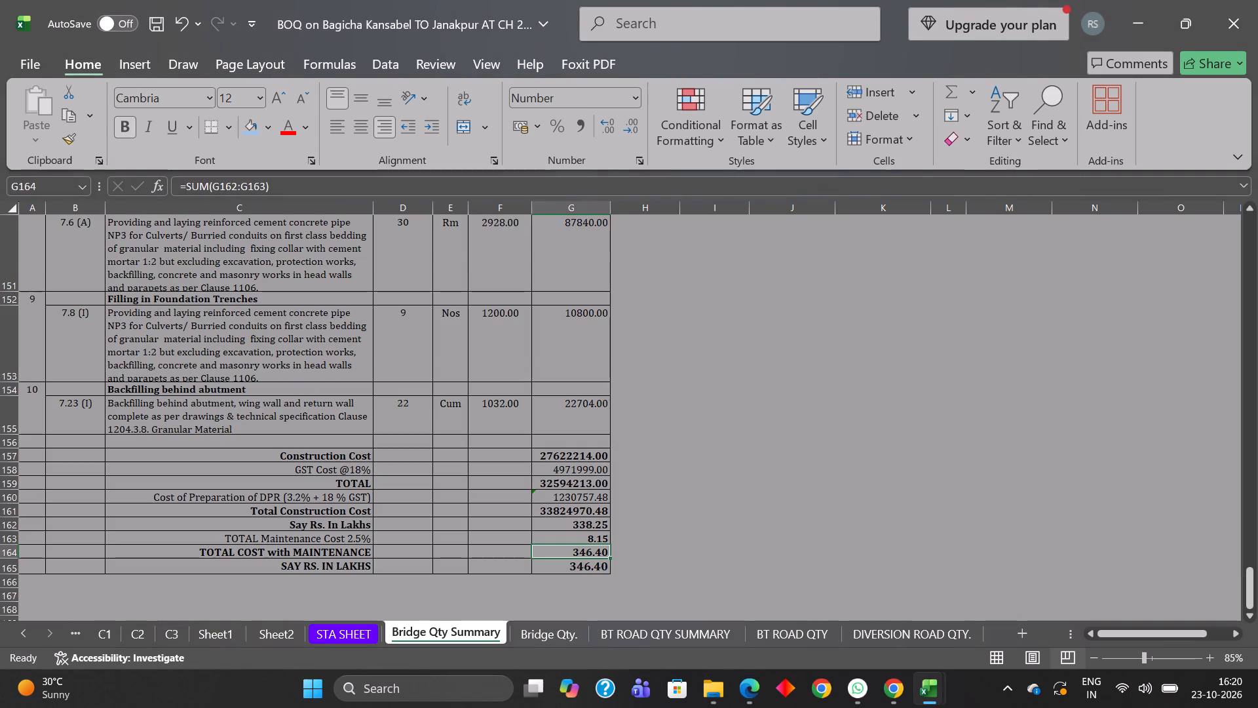
{"action": "left_click", "coordinate": [594, 501]}
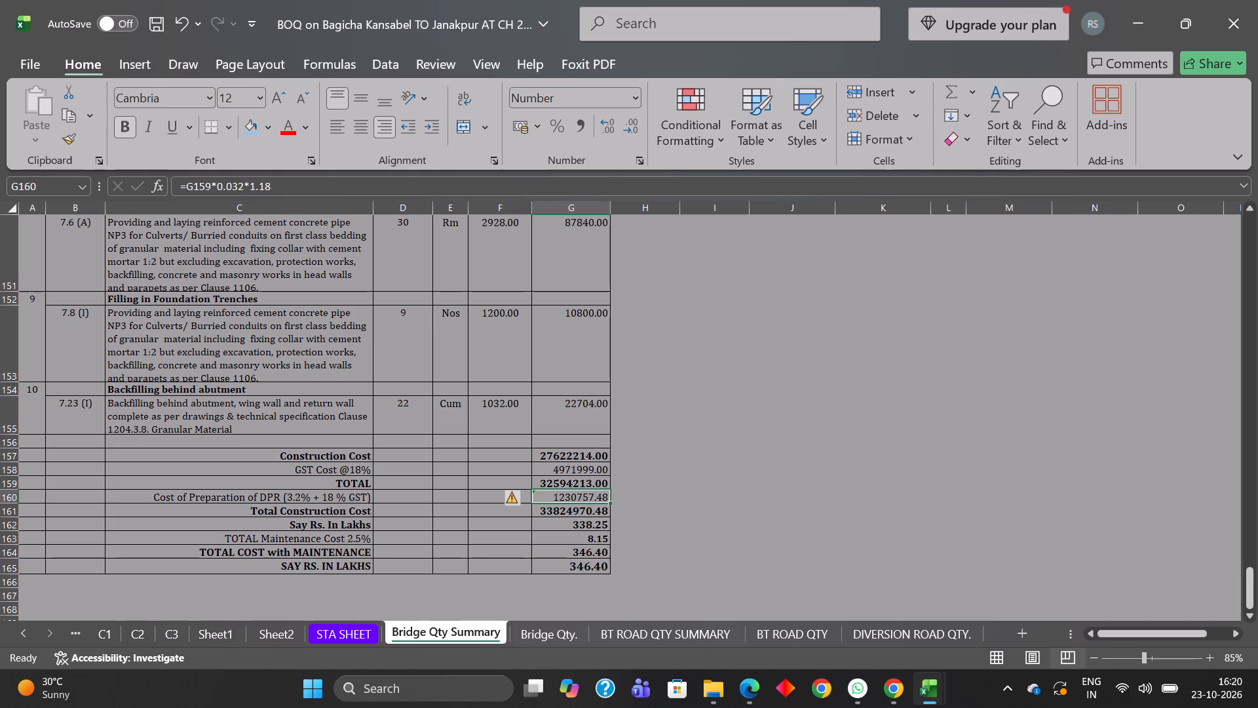
{"action": "double_click", "coordinate": [580, 496]}
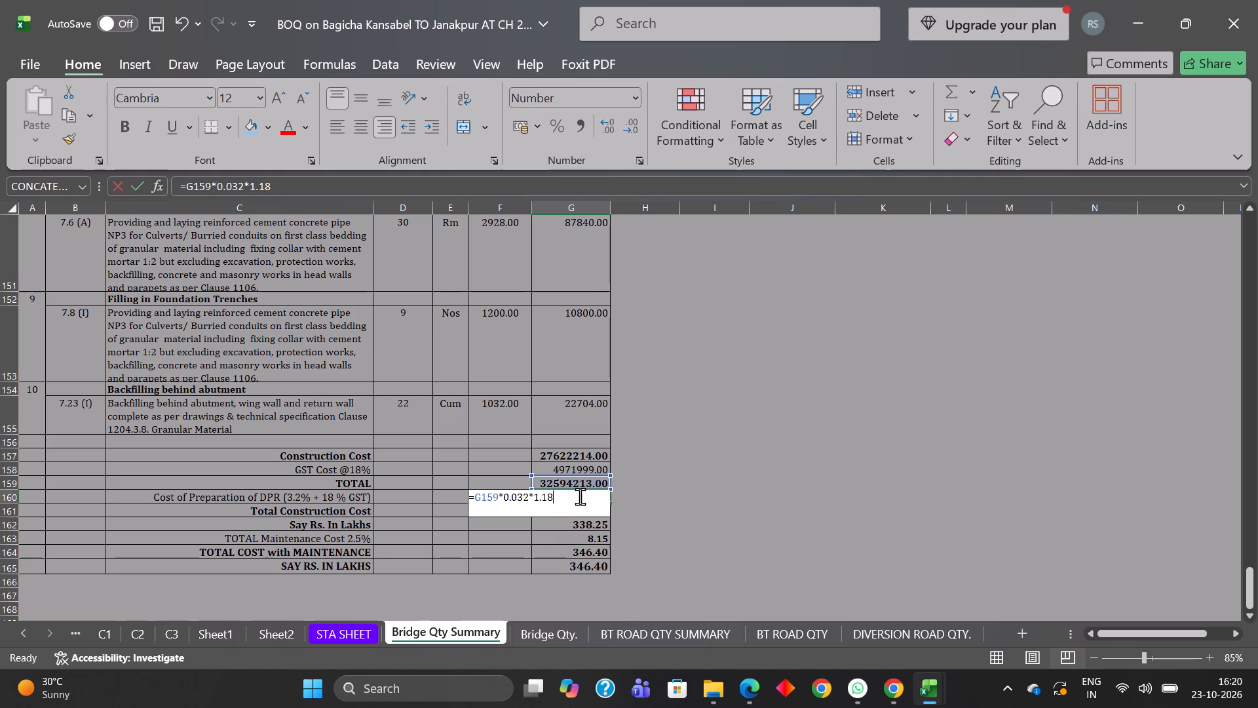
{"action": "left_click_drag", "start_coordinate": [562, 477], "coordinate": [562, 454]}
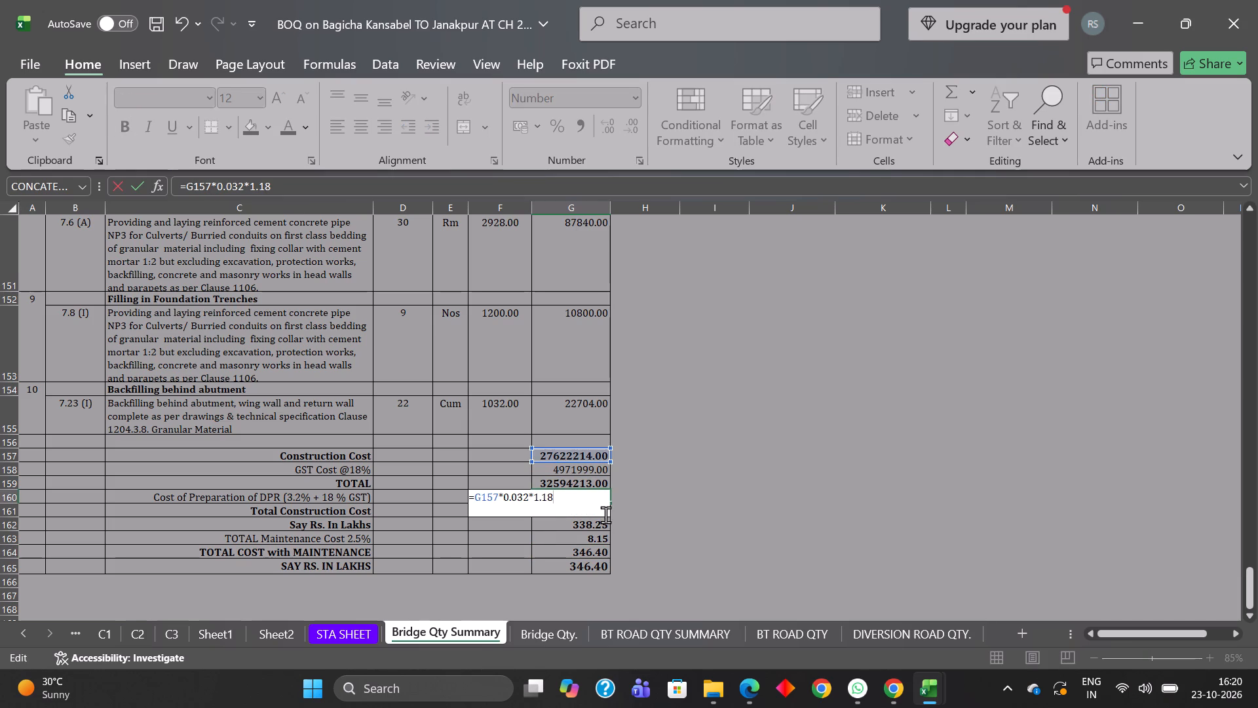
{"action": "key", "text": "Return"}
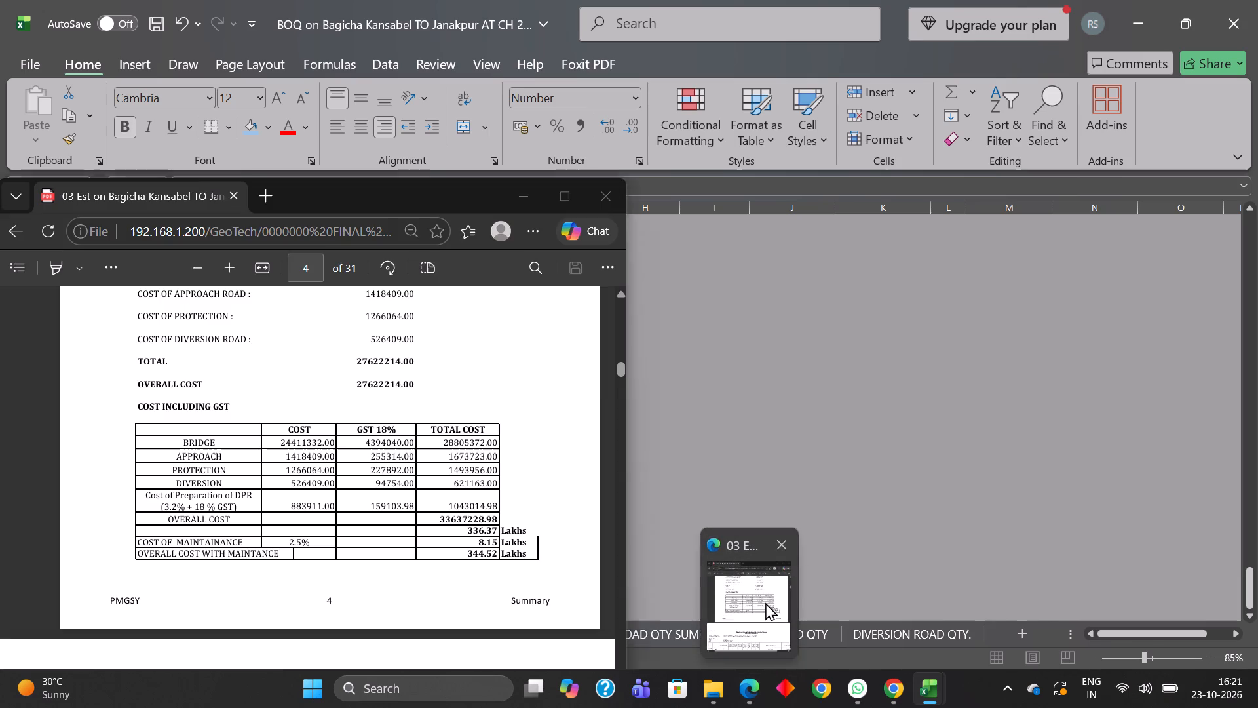
{"action": "left_click", "coordinate": [765, 602]}
{"action": "left_click", "coordinate": [755, 539]}
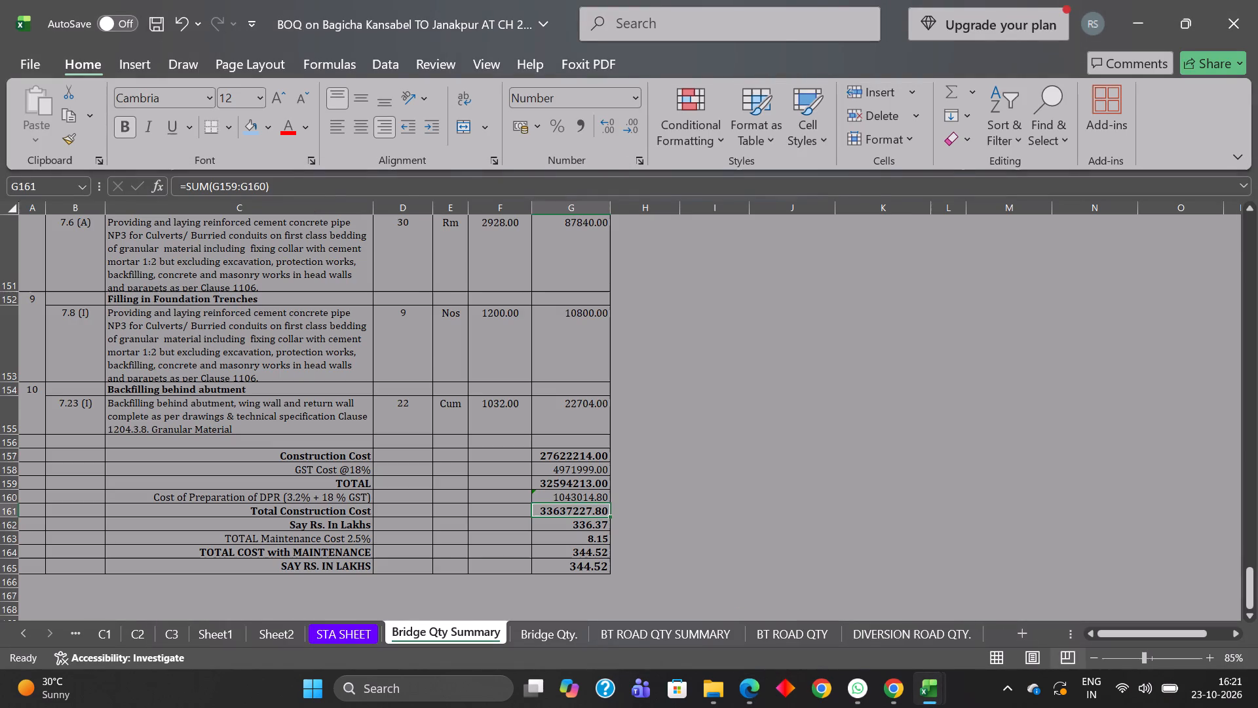
Place the Bagicha BOQ workbook beside the estimate PDF to compare its closing cost rows with the PDF's cost summary.
{"action": "left_click", "coordinate": [1191, 20]}
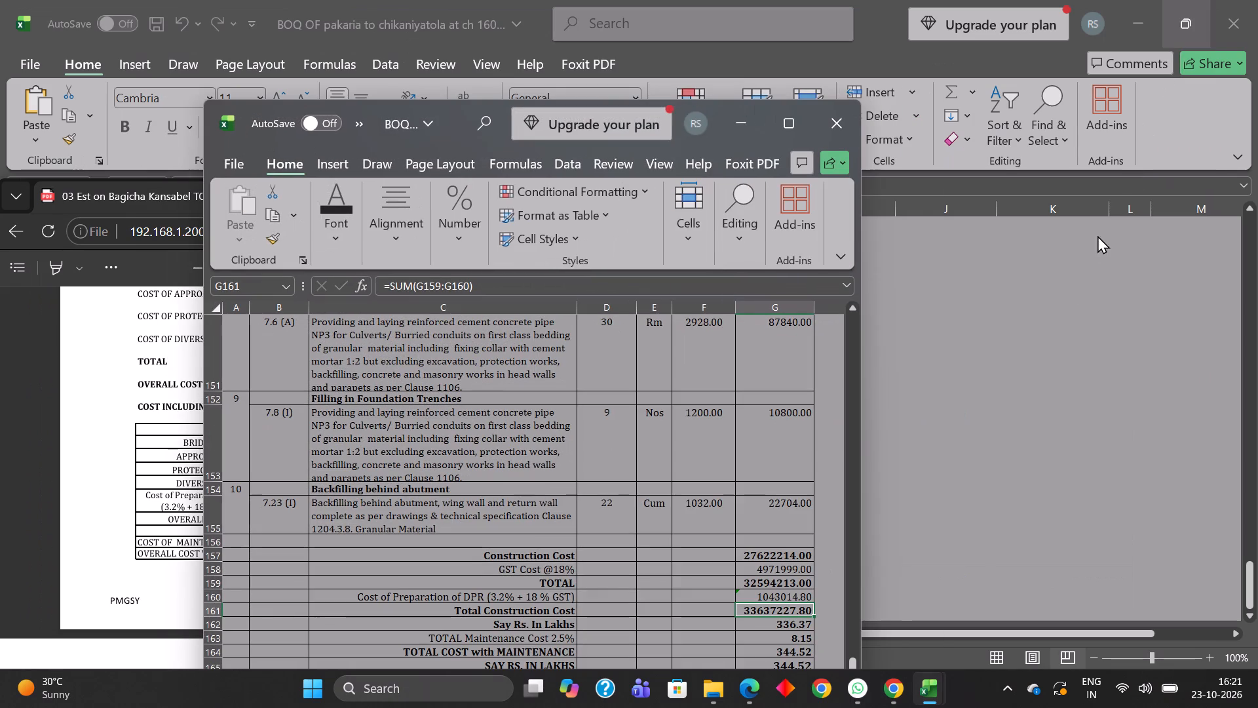
{"action": "left_click_drag", "start_coordinate": [454, 146], "coordinate": [927, 87]}
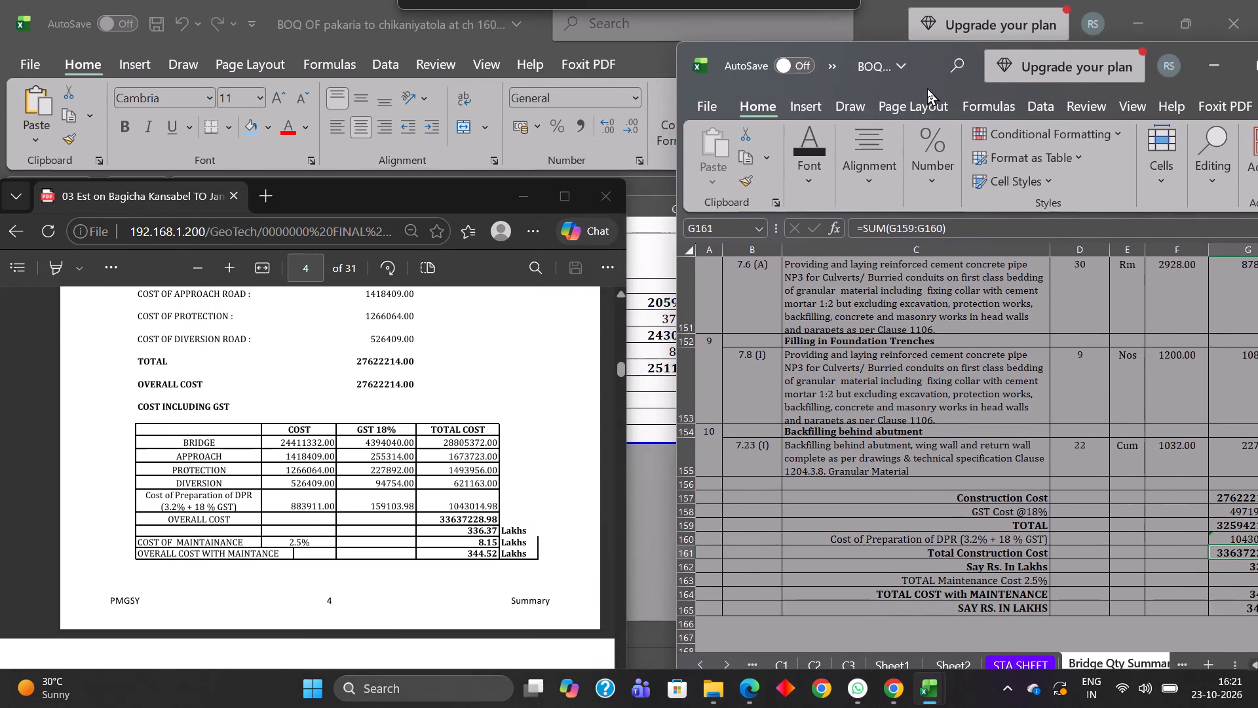
{"action": "left_click_drag", "start_coordinate": [927, 87], "coordinate": [850, 60]}
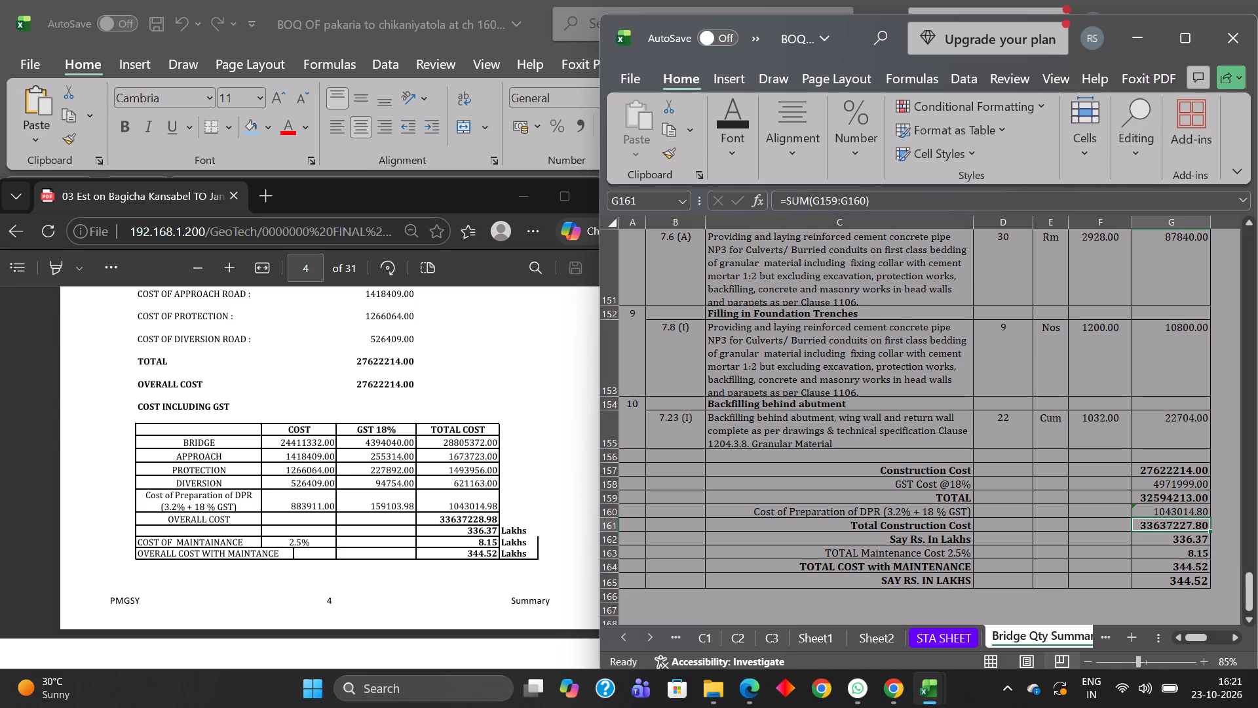
{"action": "left_click", "coordinate": [506, 451]}
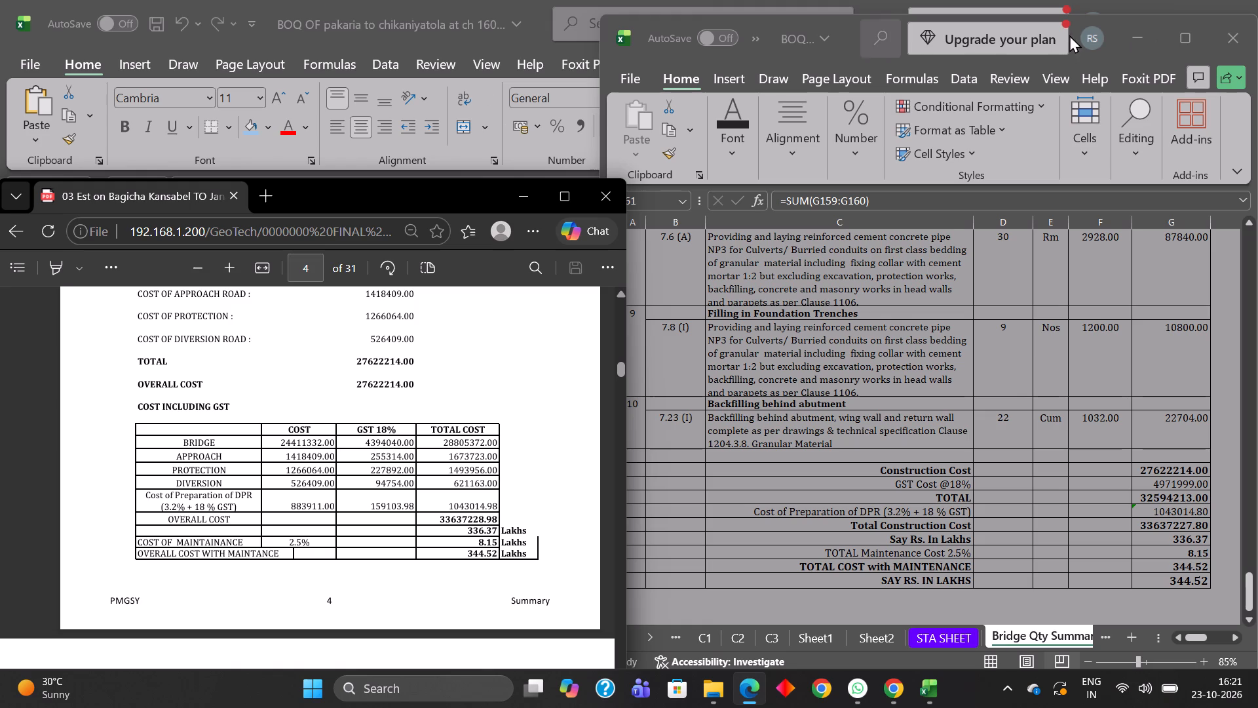
Open the 03 Est on Bagicha Kansabel TO Janakpur Excel workbook from the EST folder's COST OPTIMIZED subfolder and enable editing.
{"action": "left_click", "coordinate": [1127, 36]}
{"action": "left_click", "coordinate": [934, 344]}
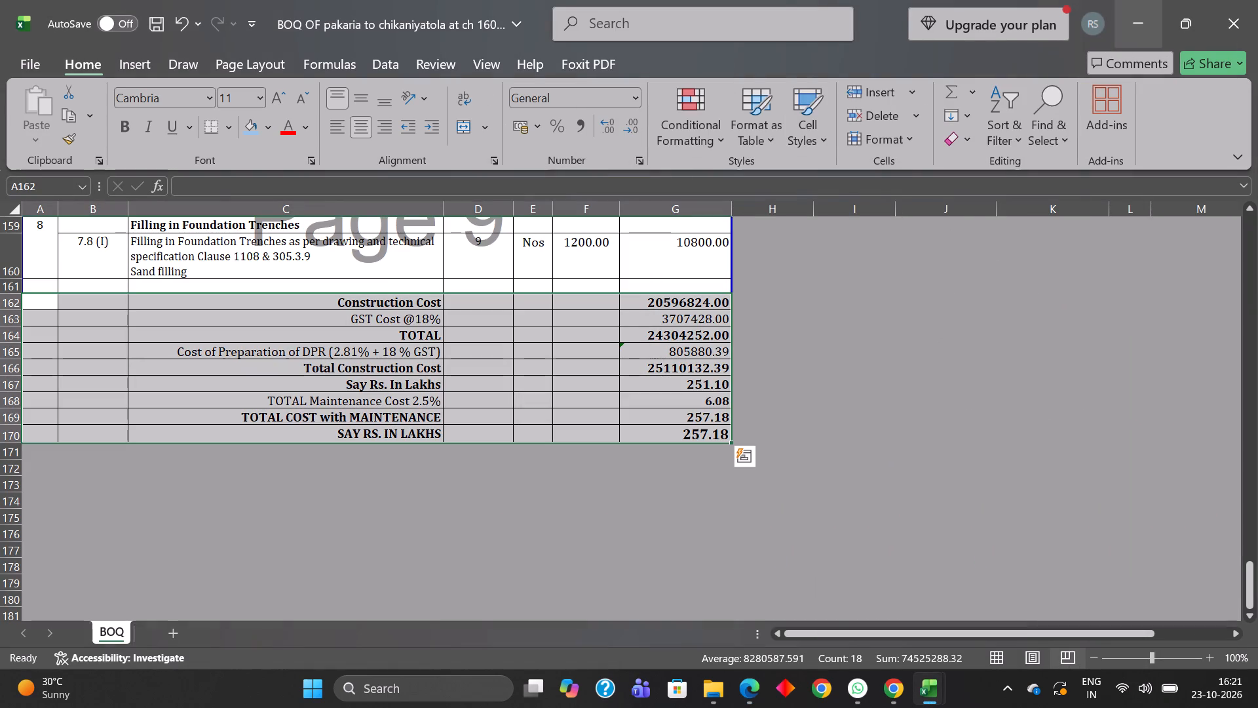
{"action": "left_click", "coordinate": [1124, 16]}
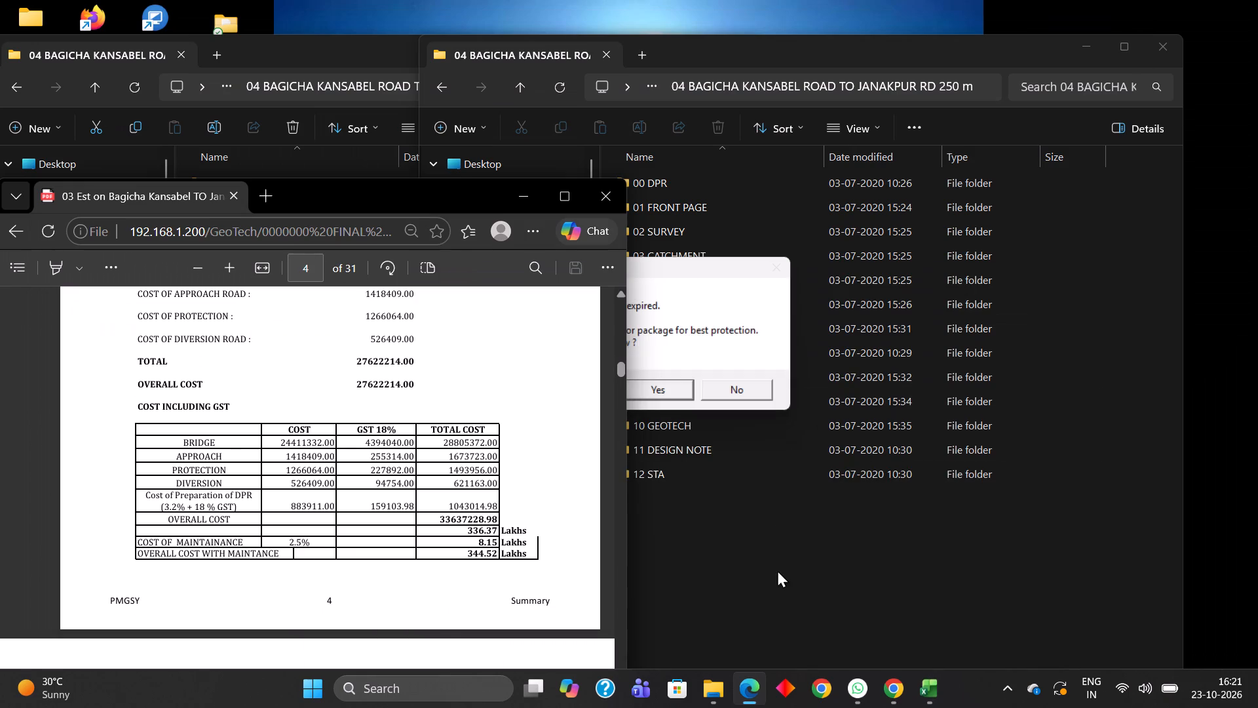
{"action": "left_click", "coordinate": [776, 613]}
{"action": "double_click", "coordinate": [676, 326]}
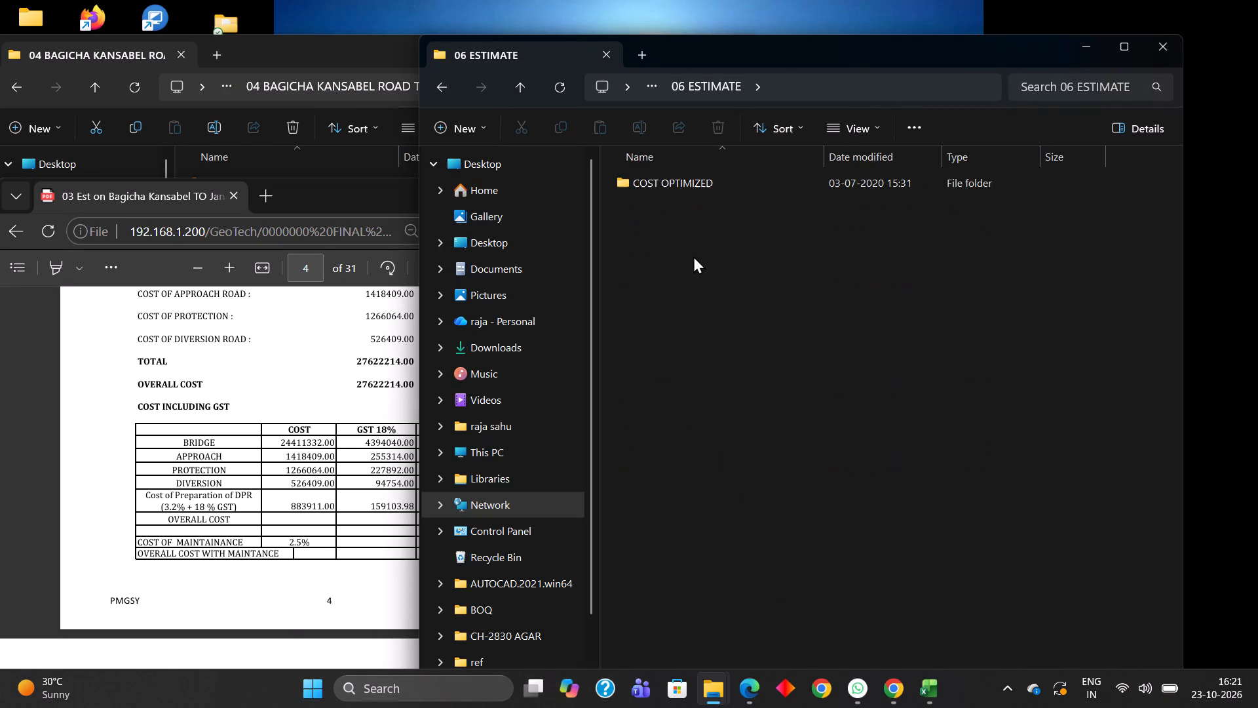
{"action": "double_click", "coordinate": [680, 184]}
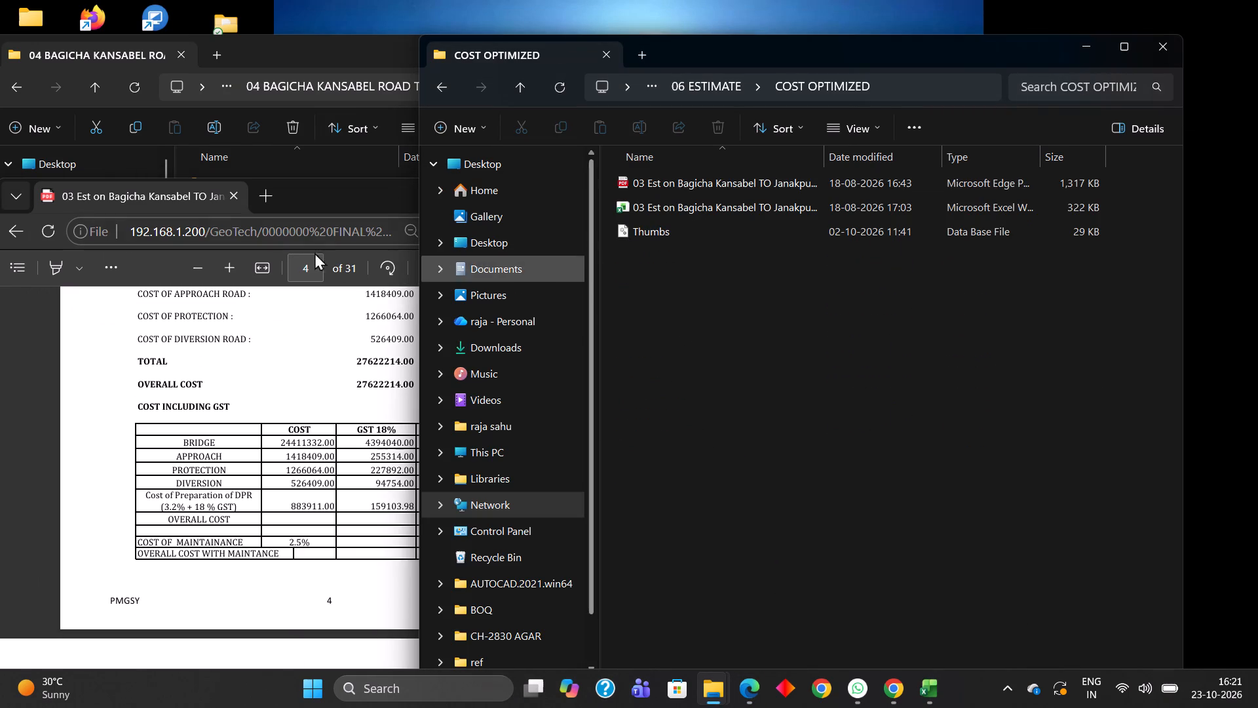
{"action": "left_click_drag", "start_coordinate": [325, 193], "coordinate": [329, 314]}
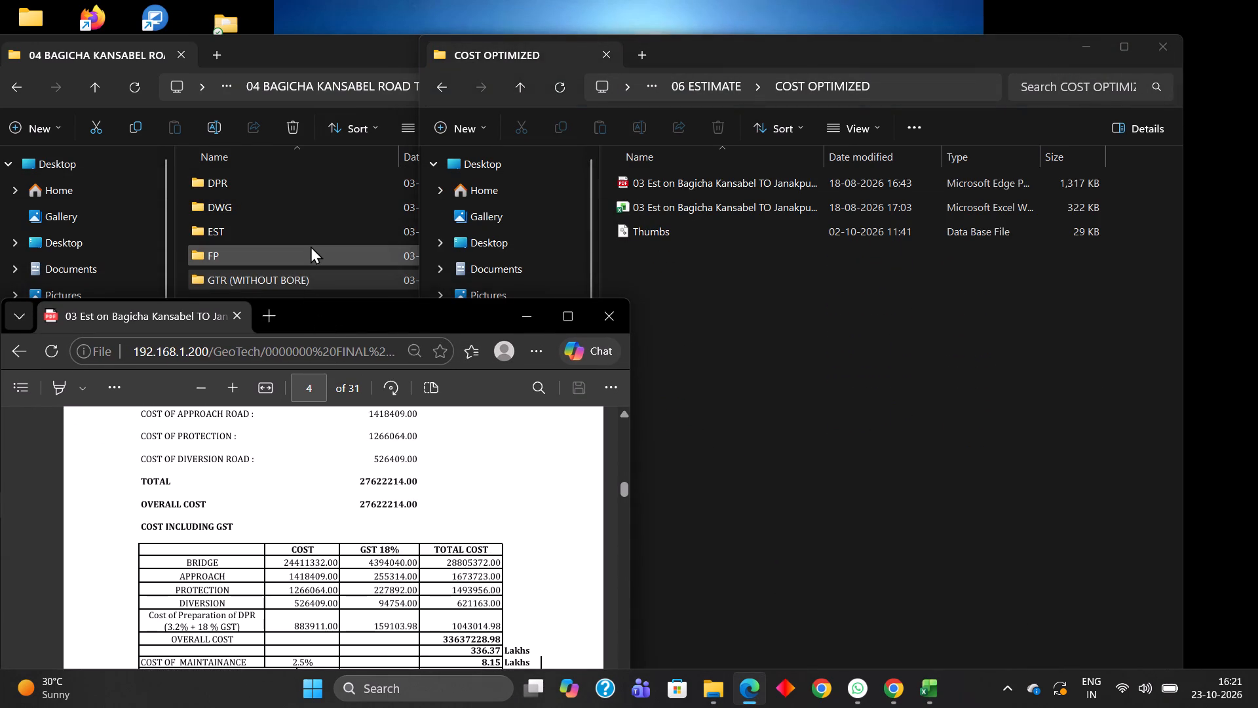
{"action": "scroll", "coordinate": [311, 243], "scroll_direction": "down", "scroll_amount": 1}
{"action": "double_click", "coordinate": [272, 226]}
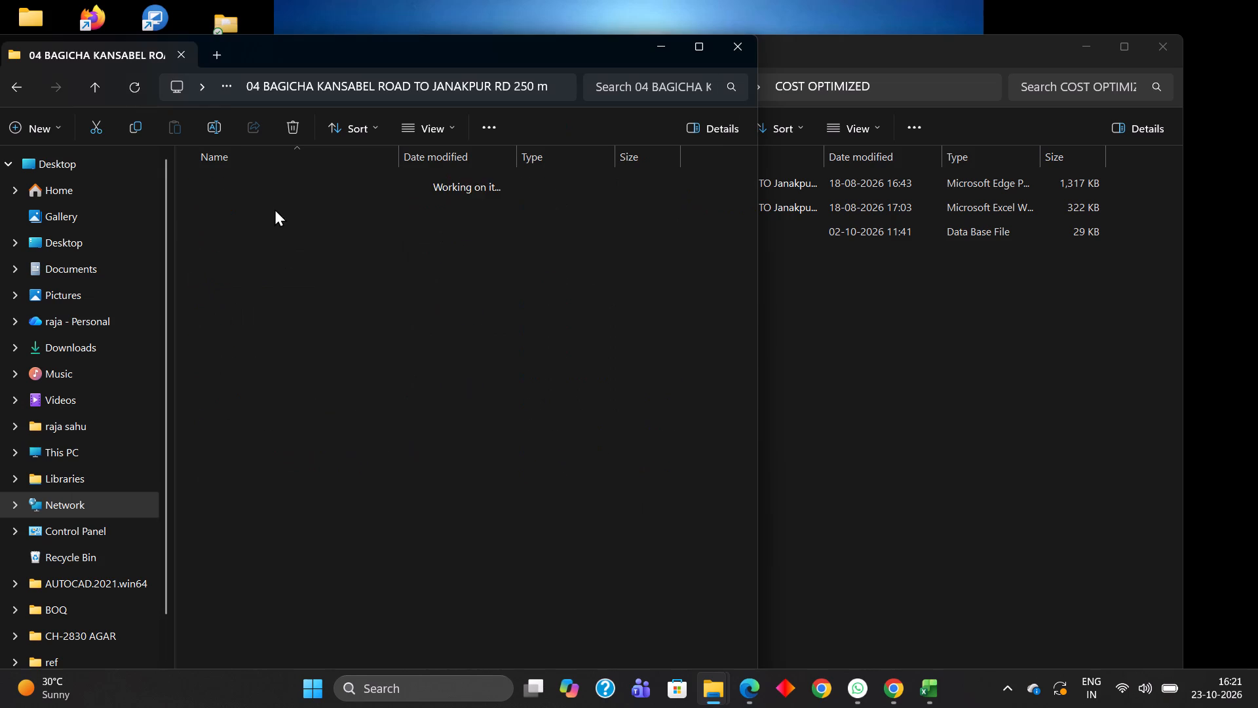
{"action": "double_click", "coordinate": [289, 178]}
{"action": "left_click", "coordinate": [310, 183]}
{"action": "double_click", "coordinate": [310, 203]}
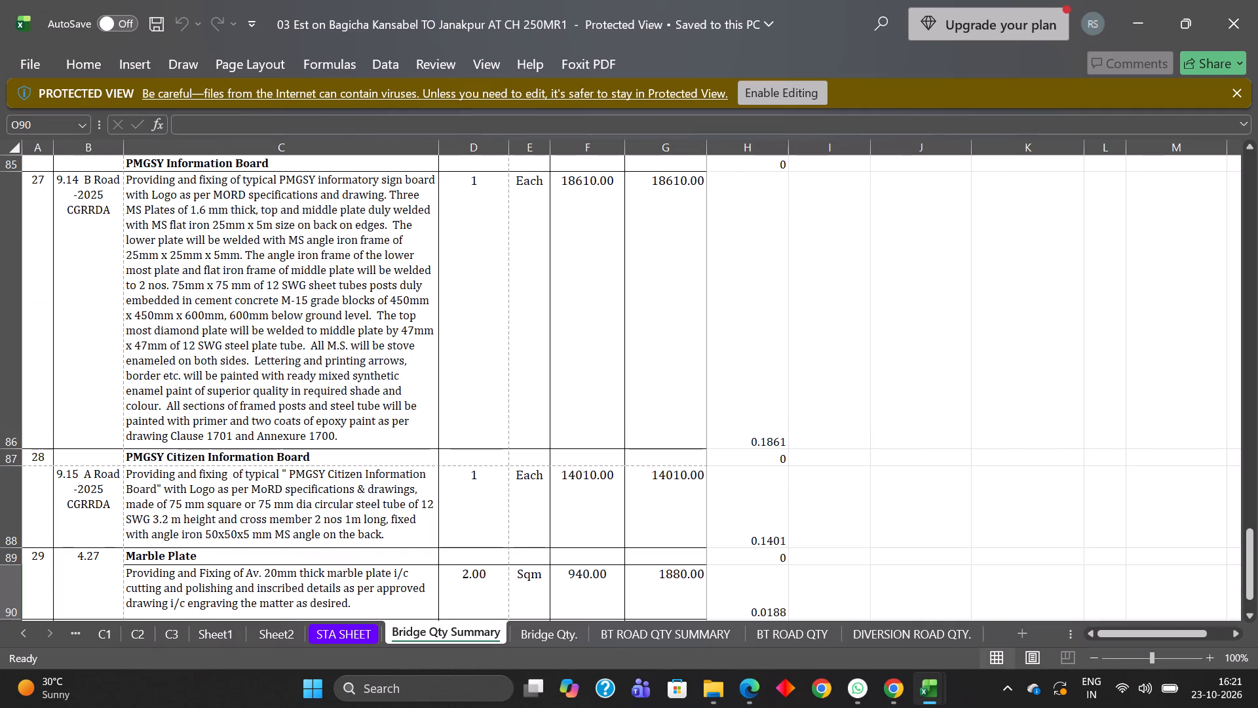
{"action": "left_click", "coordinate": [791, 81]}
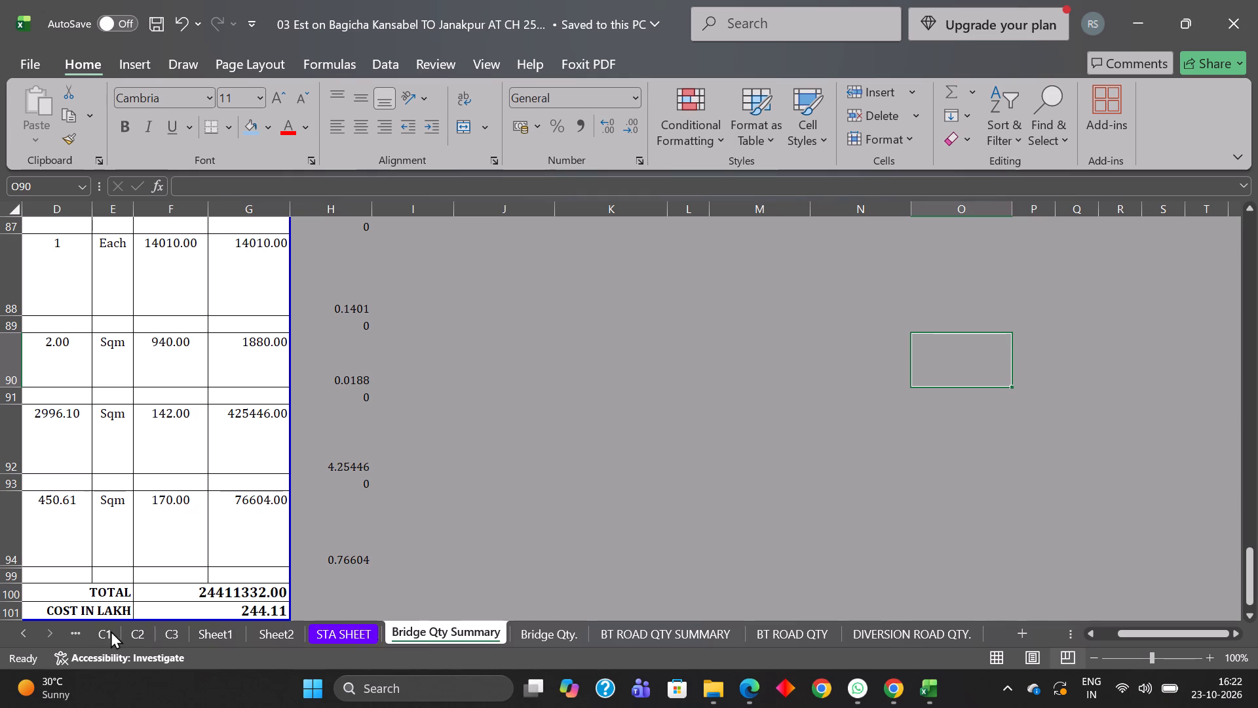
Show the estimate workbook's Summary sheet at the Cost Including GST table, side by side with the BOQ's closing cost rows.
{"action": "left_click", "coordinate": [78, 629]}
{"action": "left_click", "coordinate": [77, 631]}
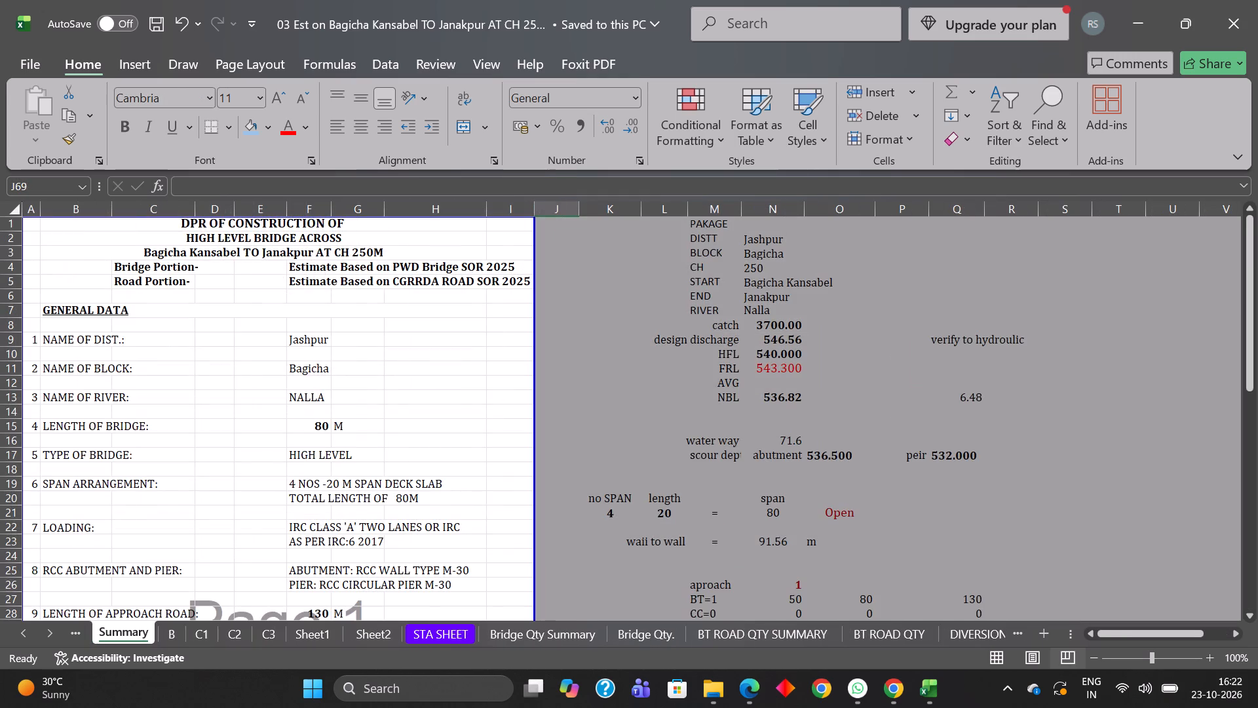
{"action": "scroll", "coordinate": [362, 477], "scroll_direction": "down", "scroll_amount": 11}
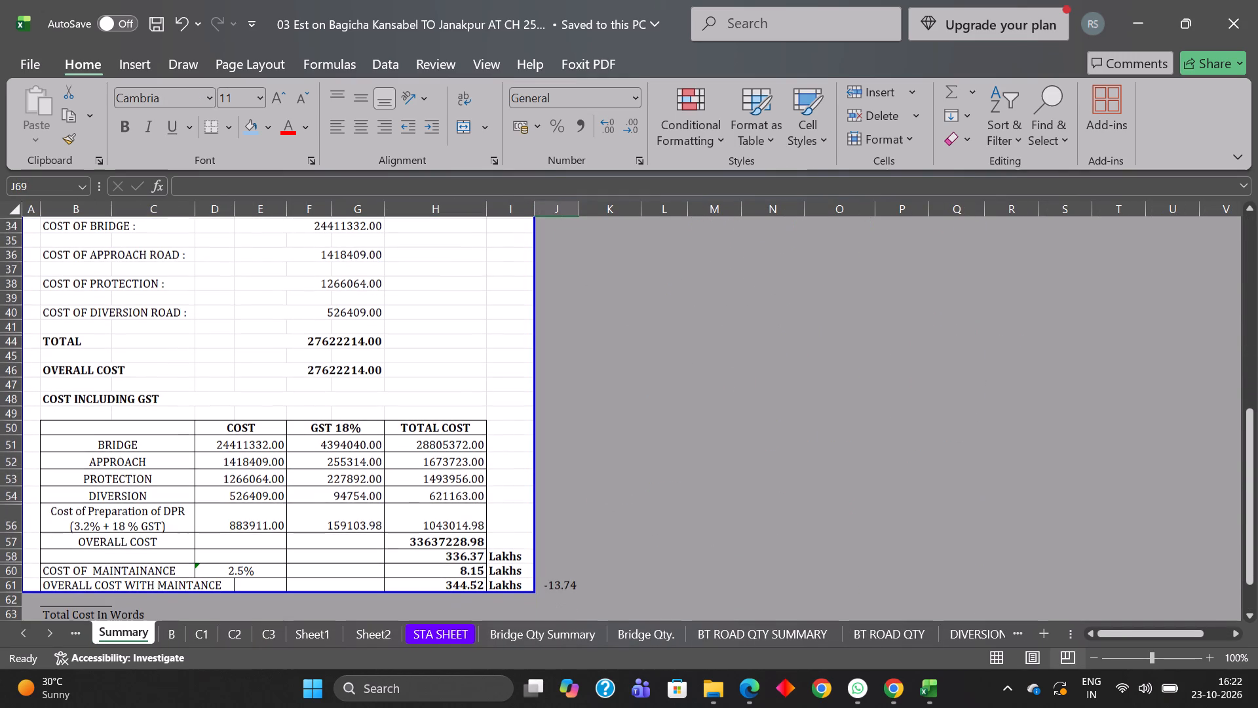
{"action": "left_click", "coordinate": [1181, 10]}
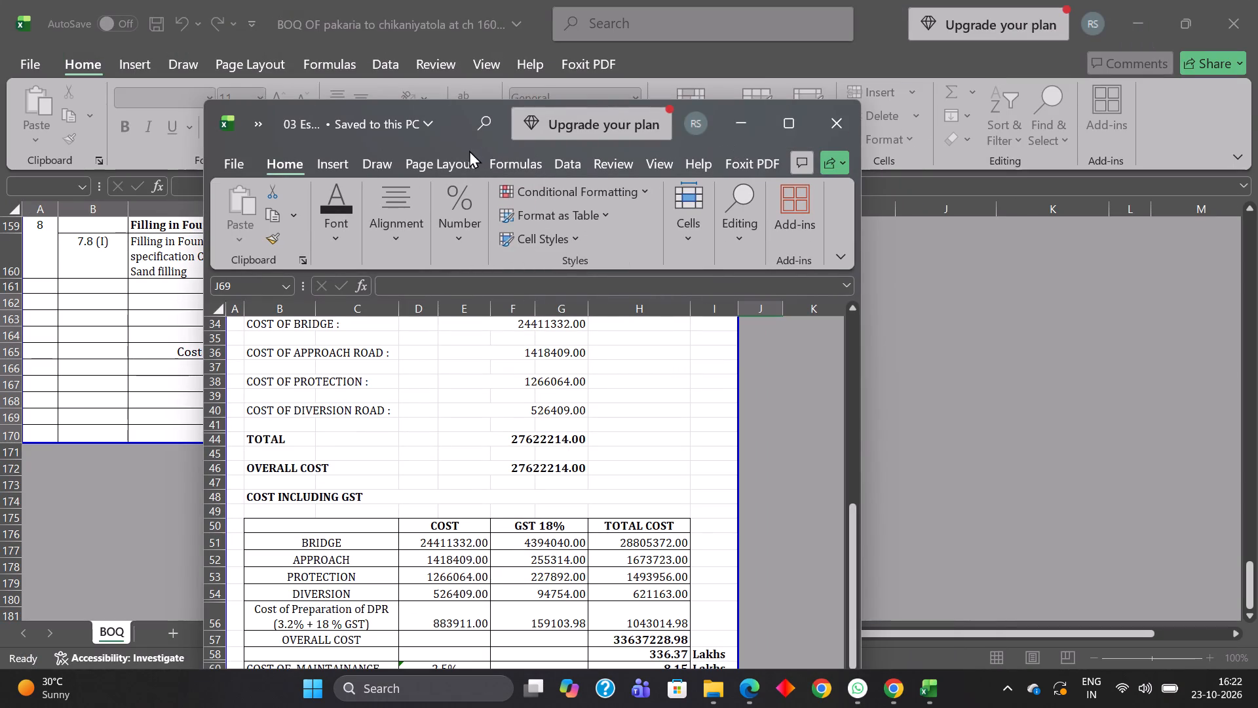
{"action": "left_click_drag", "start_coordinate": [457, 142], "coordinate": [244, 41]}
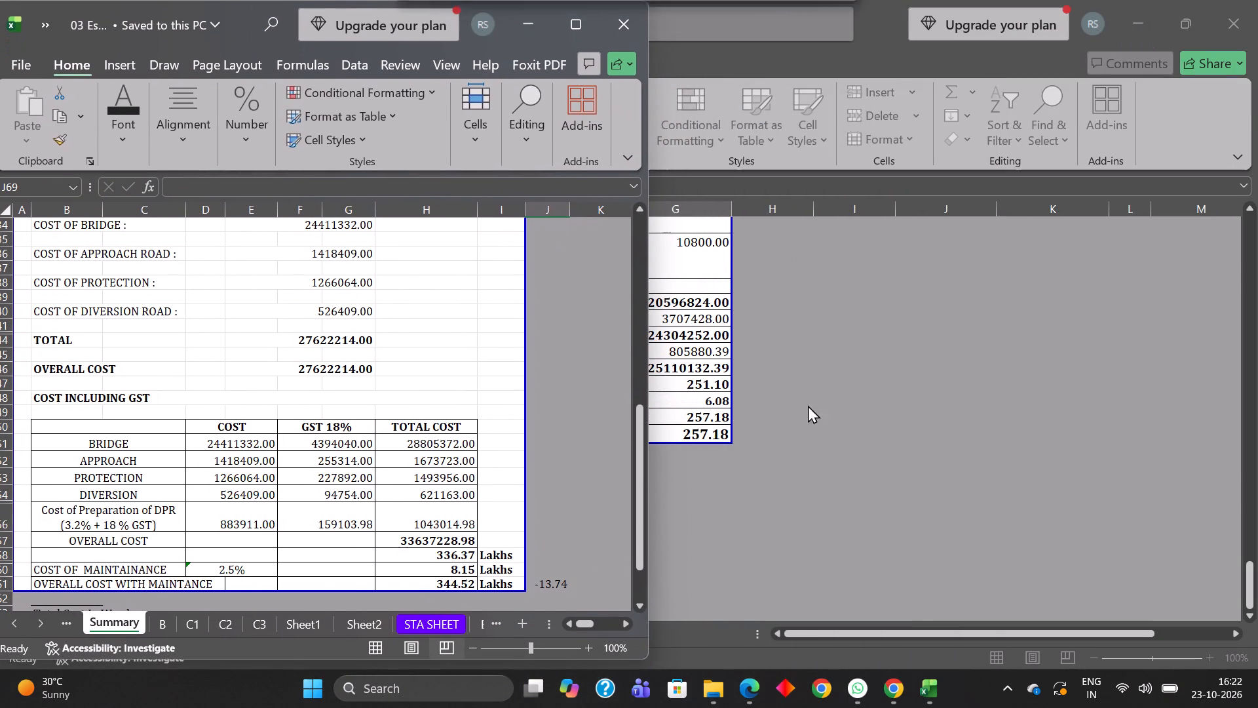
{"action": "left_click", "coordinate": [968, 608]}
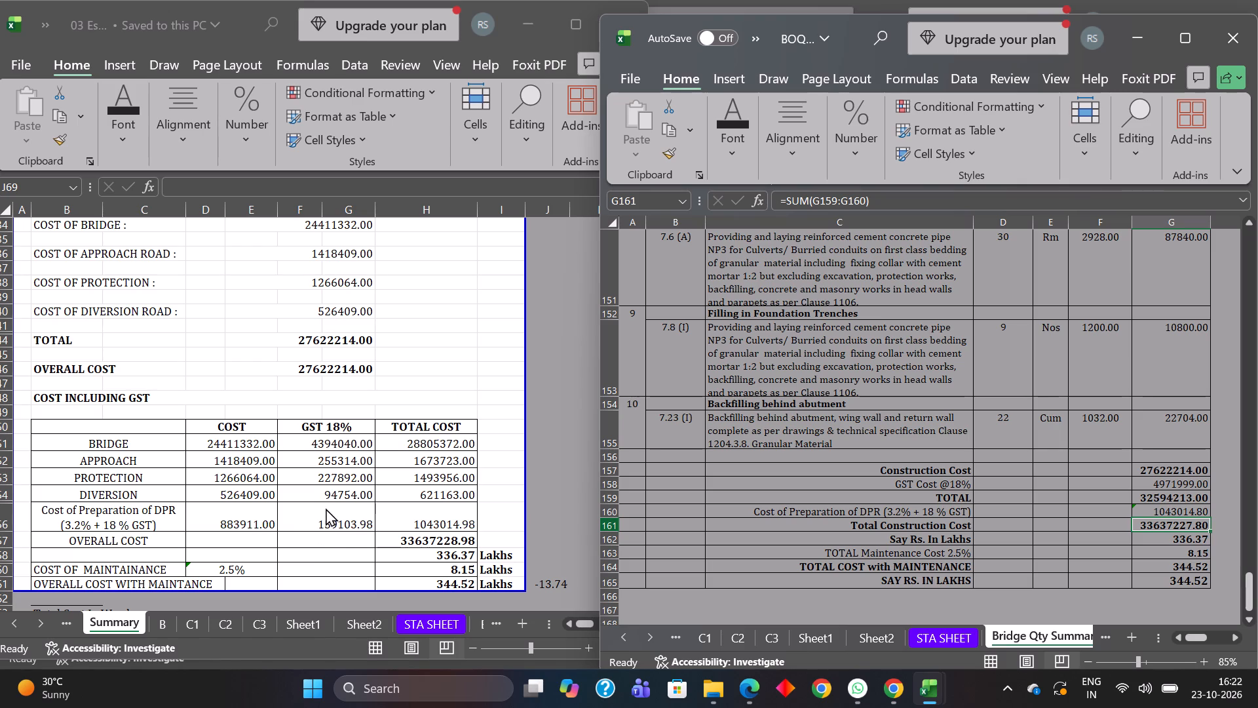
Check the bridge-to-diversion sums of the COST, GST 18% and TOTAL COST columns against the BOQ, then close the estimate workbook.
{"action": "left_click", "coordinate": [214, 441]}
{"action": "left_click_drag", "start_coordinate": [214, 445], "coordinate": [246, 494]}
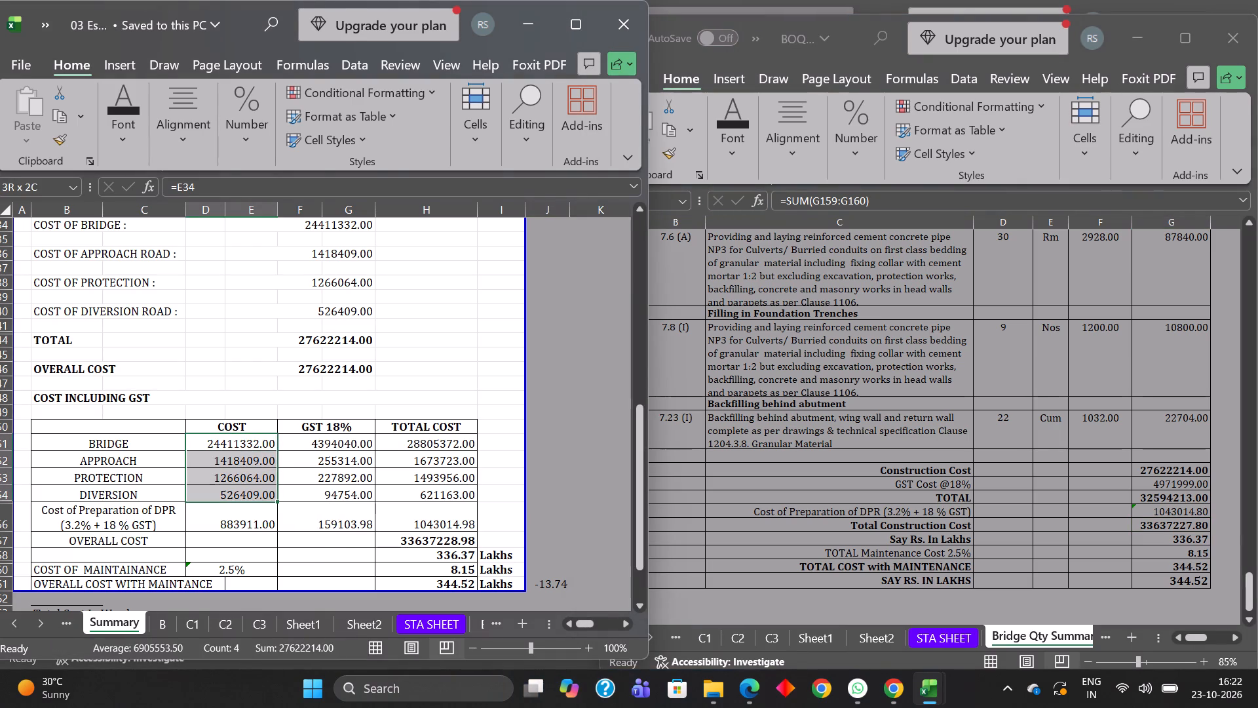
{"action": "left_click_drag", "start_coordinate": [246, 494], "coordinate": [246, 495]}
{"action": "left_click_drag", "start_coordinate": [309, 442], "coordinate": [347, 495]}
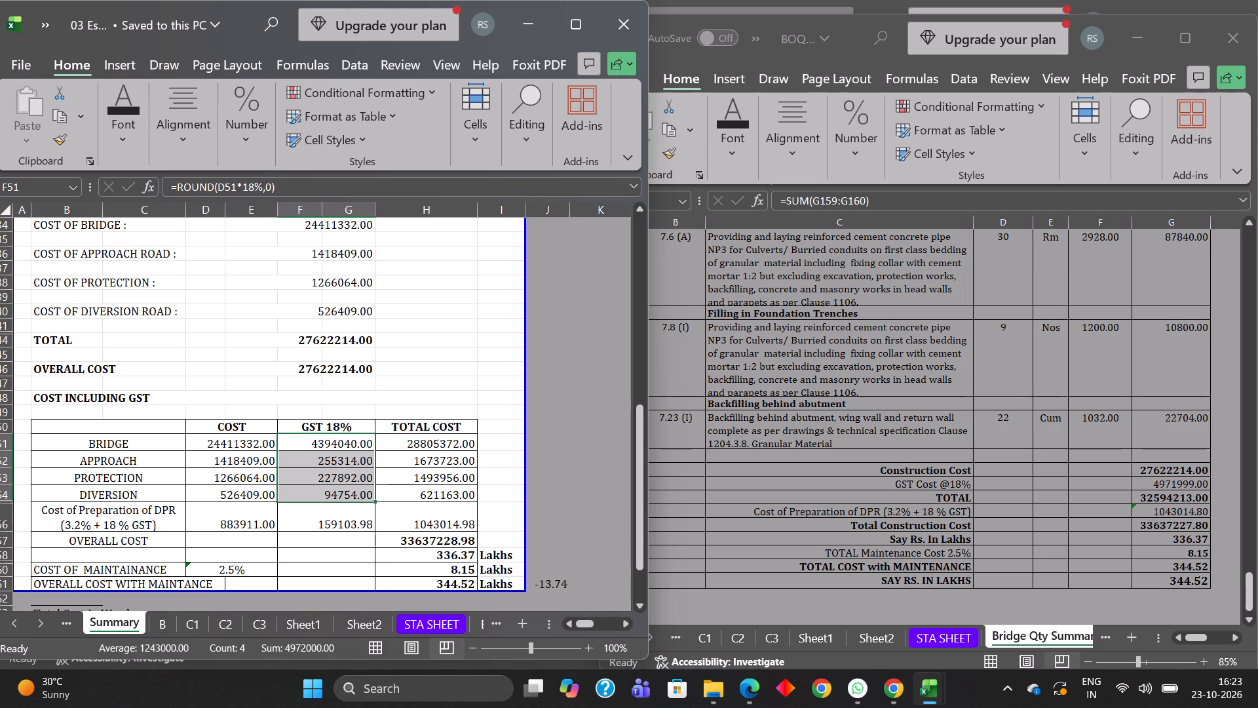
{"action": "left_click", "coordinate": [412, 454]}
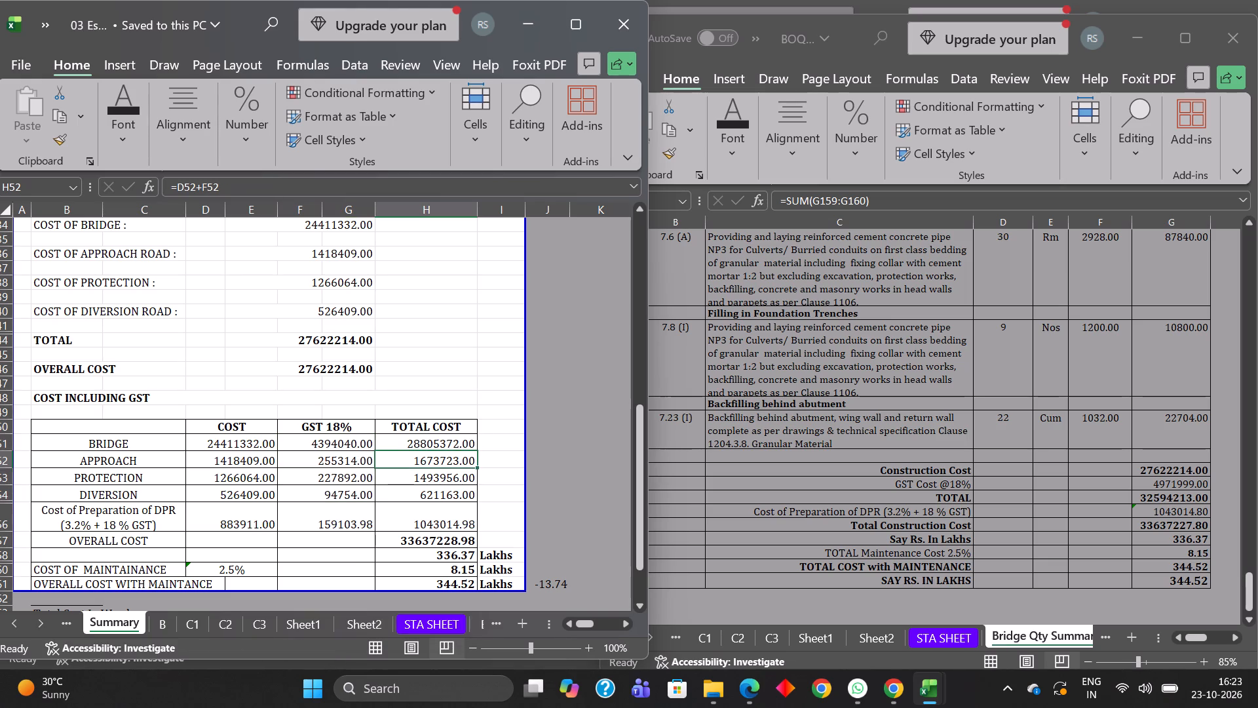
{"action": "left_click_drag", "start_coordinate": [406, 446], "coordinate": [429, 492]}
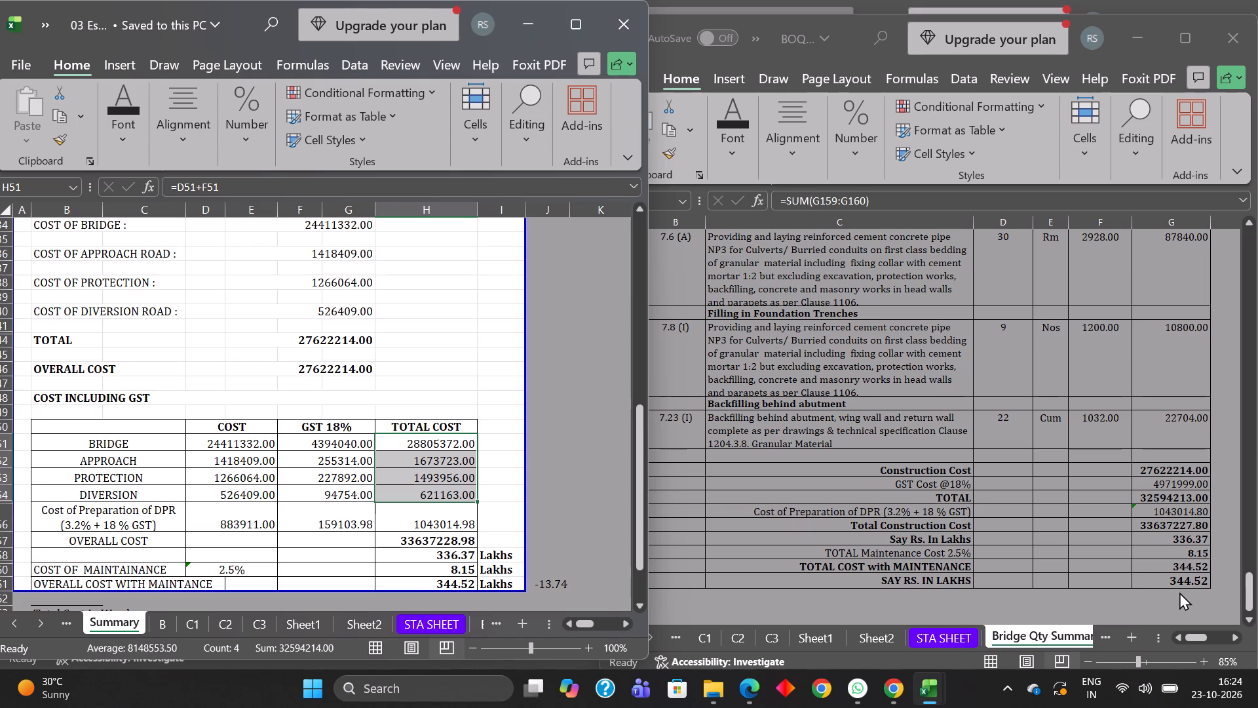
{"action": "left_click", "coordinate": [1126, 601]}
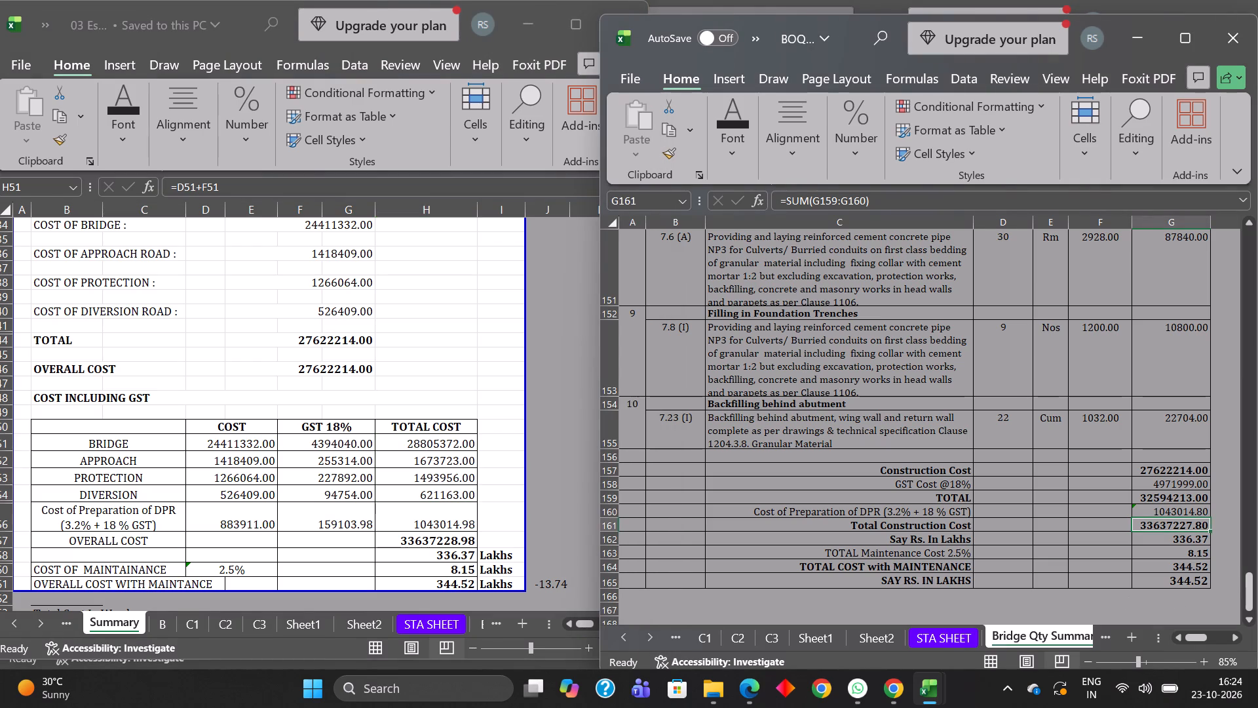
{"action": "left_click", "coordinate": [1179, 42]}
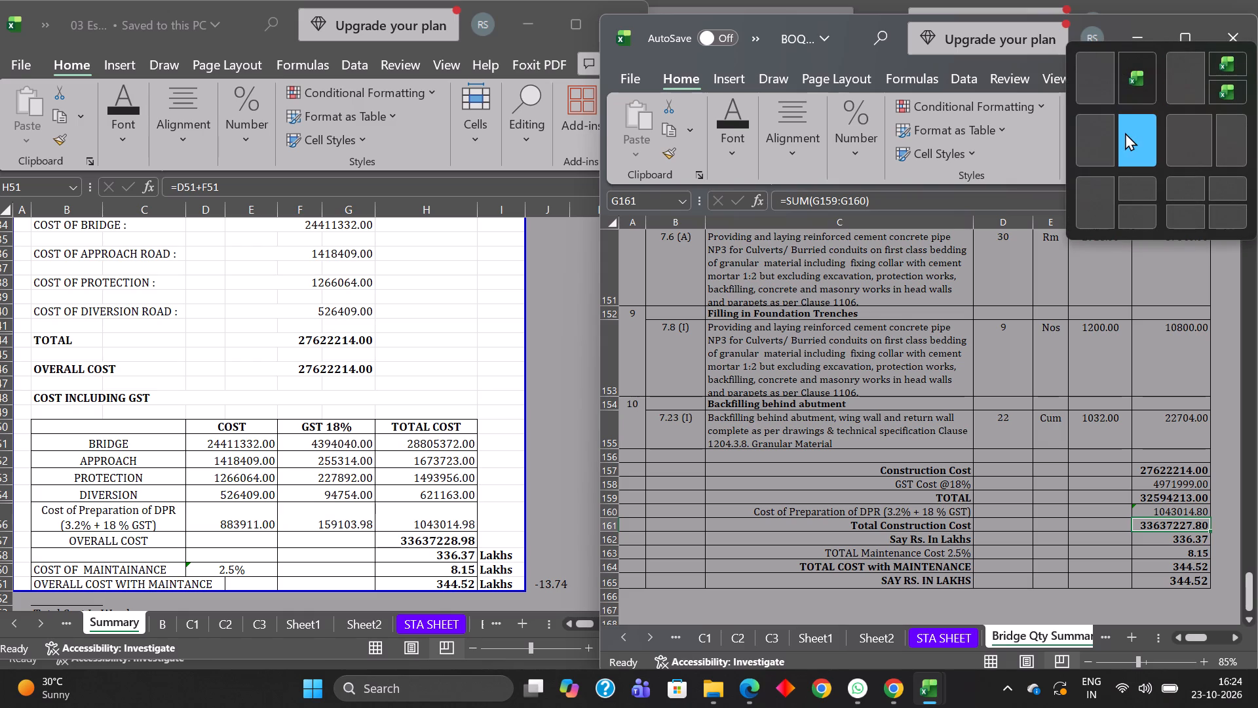
{"action": "left_click", "coordinate": [1188, 32]}
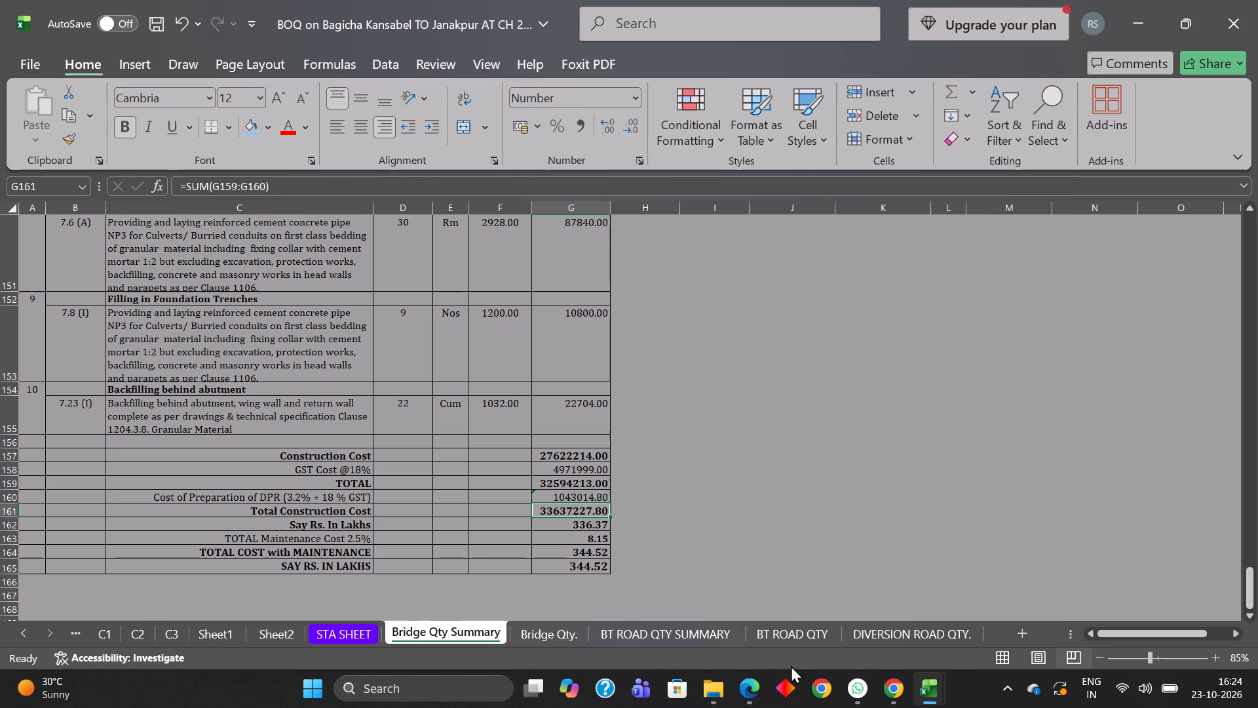
{"action": "left_click", "coordinate": [1088, 602]}
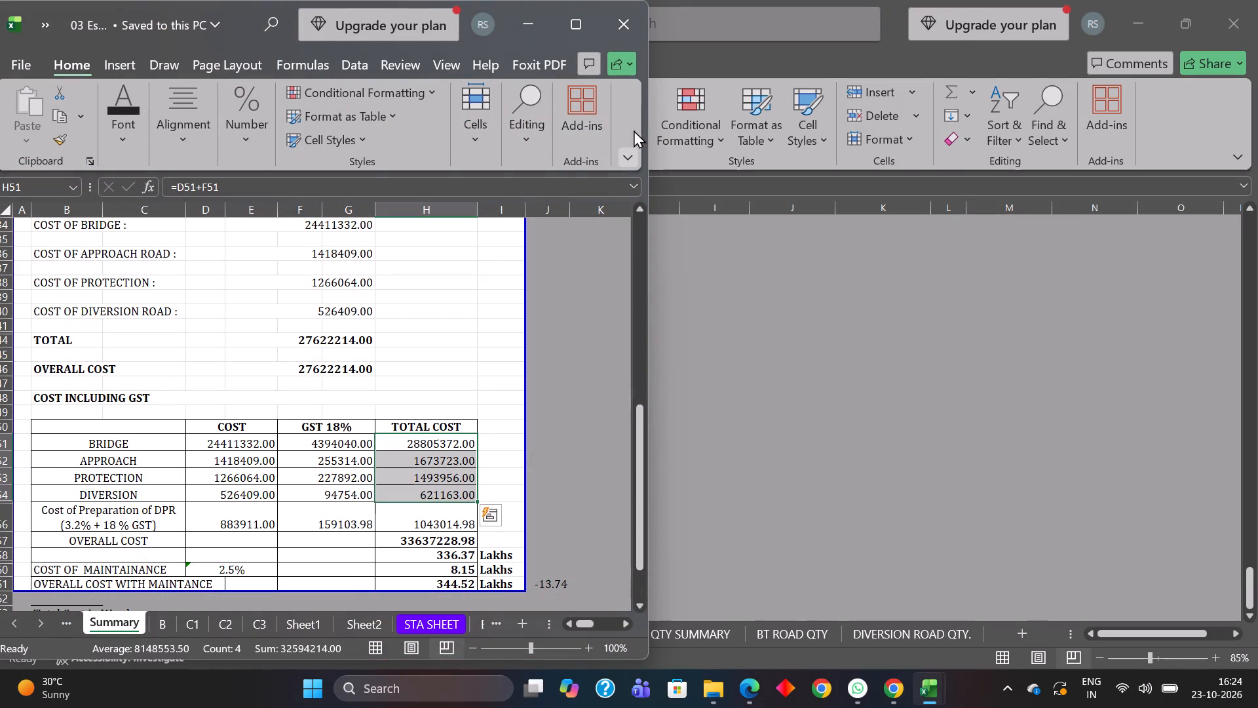
{"action": "left_click", "coordinate": [632, 20]}
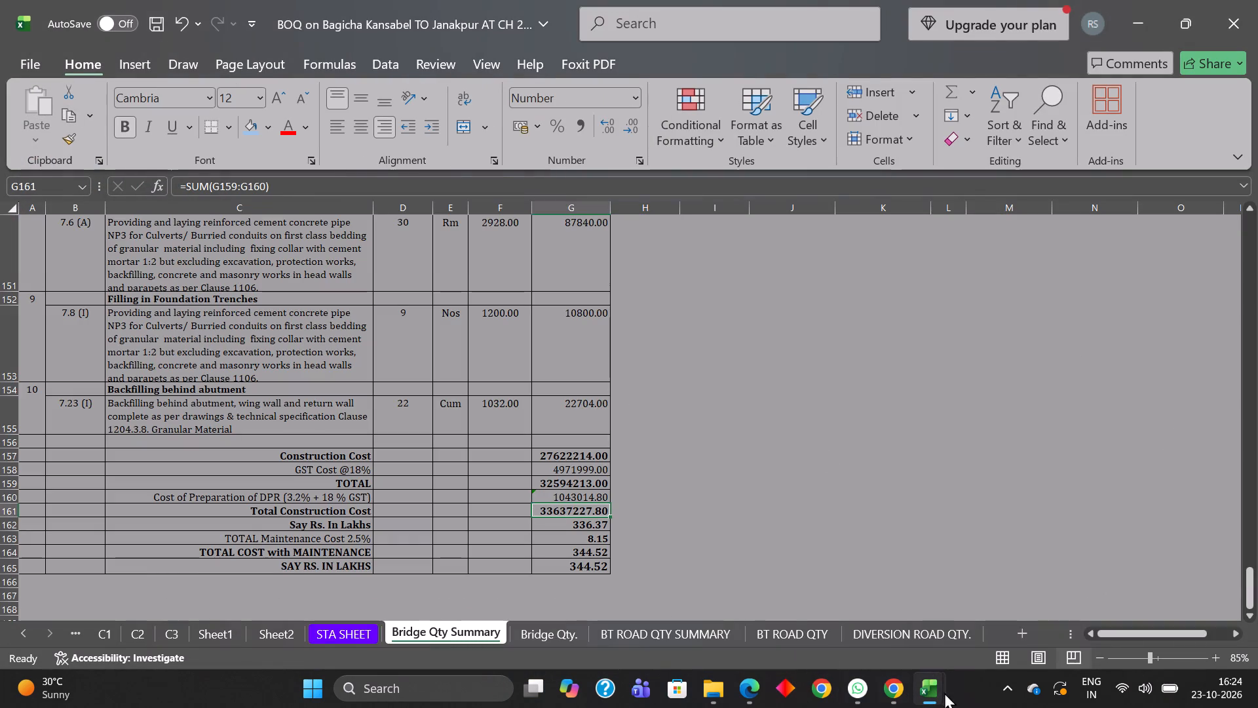
Rename the Bridge Qty Summary sheet as BOQ.
{"action": "right_click", "coordinate": [432, 634]}
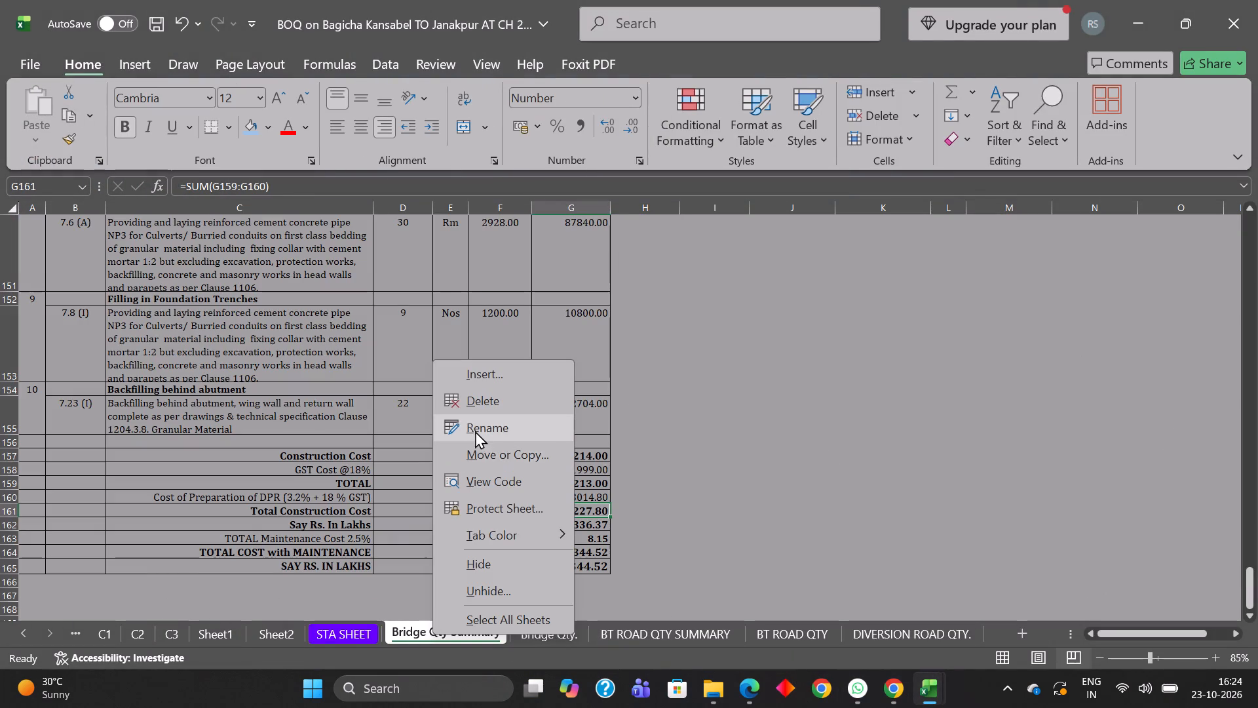
{"action": "left_click", "coordinate": [475, 431]}
{"action": "type", "text": "BO"}
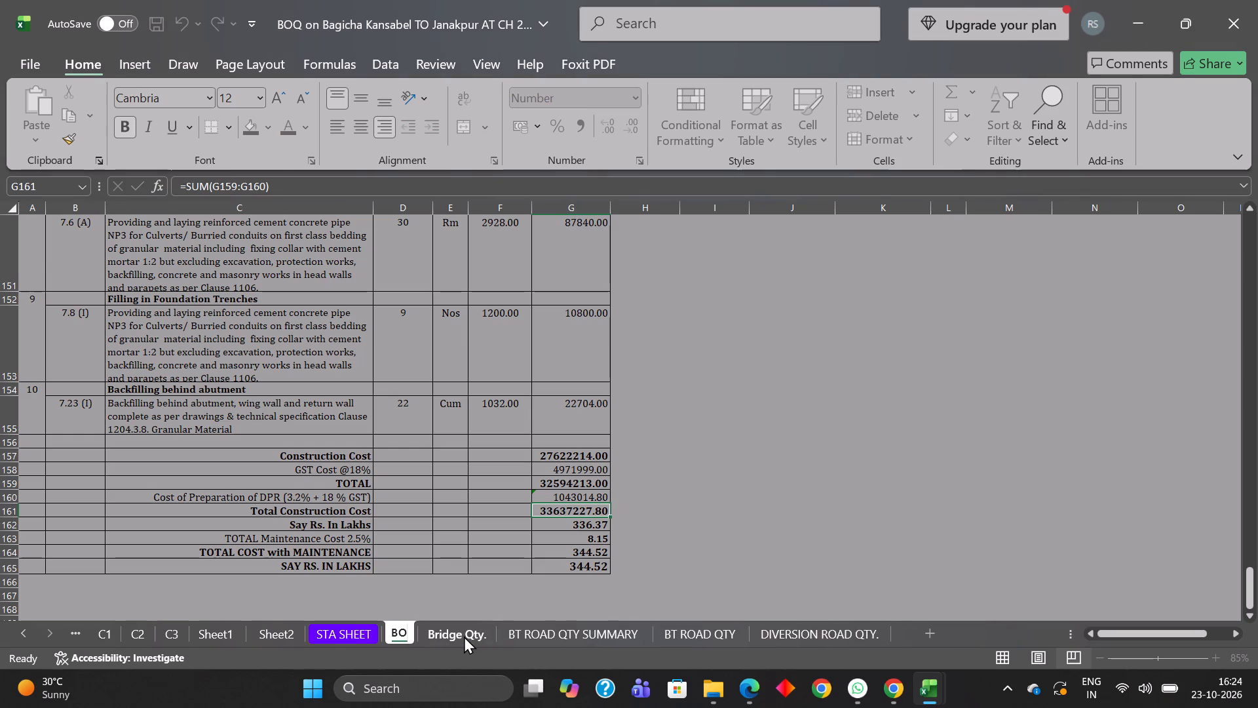
{"action": "key", "text": "q"}
{"action": "left_click", "coordinate": [442, 632]}
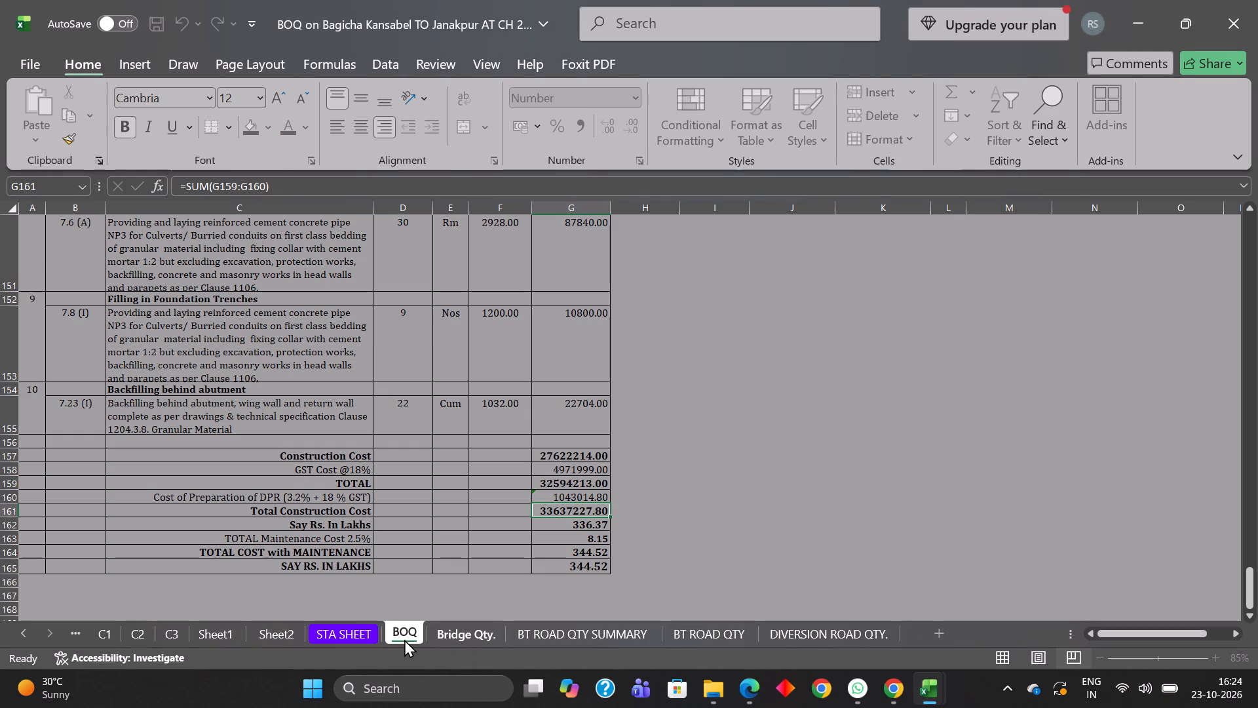
{"action": "left_click", "coordinate": [403, 634]}
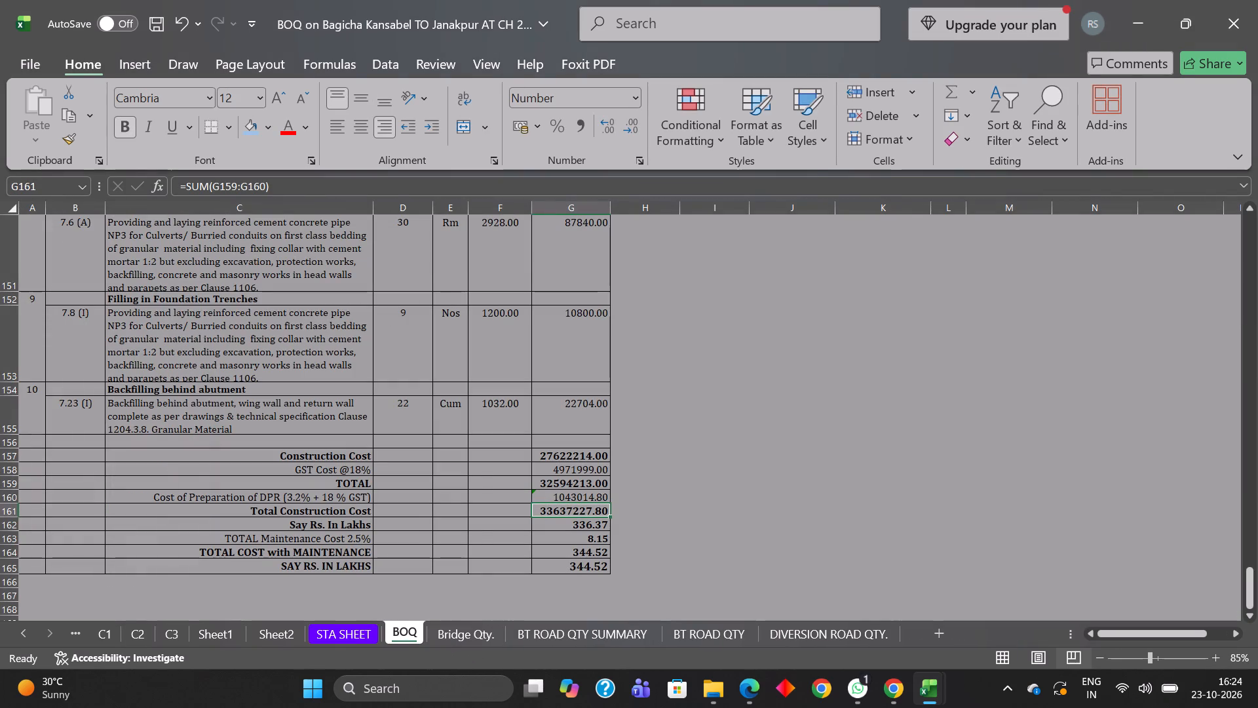
Place the pakaria to chikaniyatola BOQ workbook side by side with the Bagicha BOQ workbook to compare their closing rows.
{"action": "left_click", "coordinate": [1182, 19]}
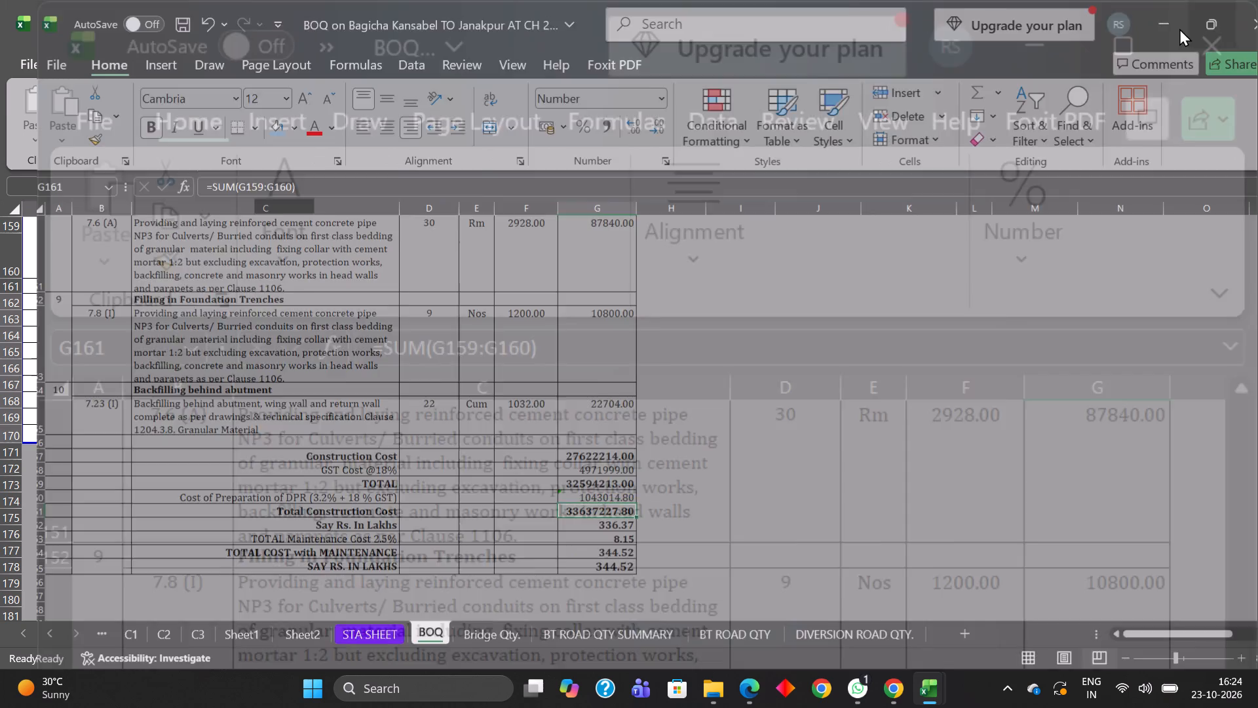
{"action": "left_click", "coordinate": [389, 572]}
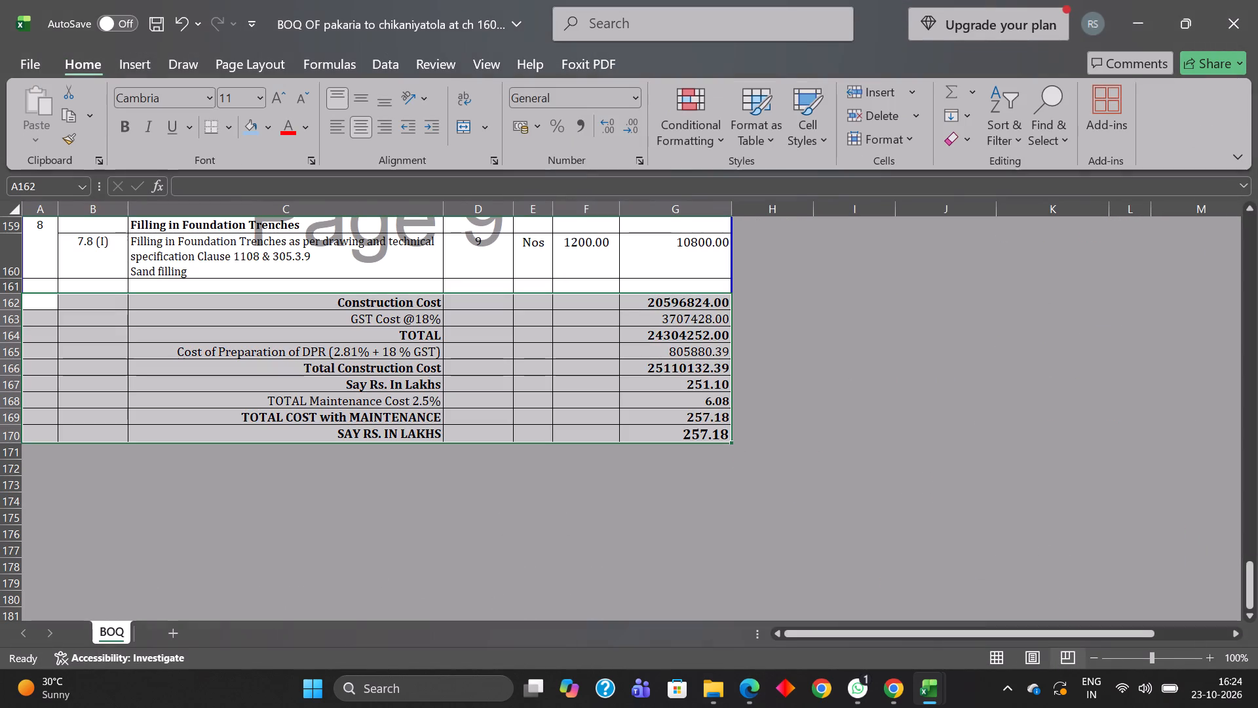
{"action": "left_click", "coordinate": [1183, 17]}
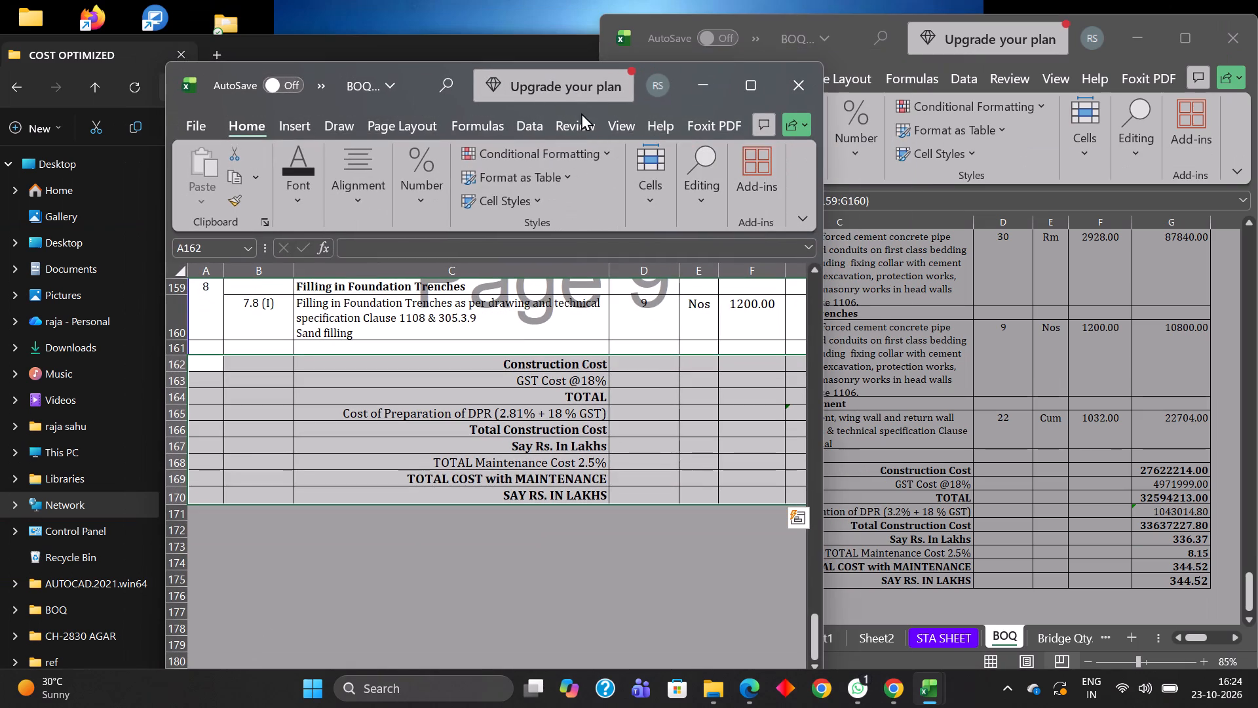
{"action": "left_click_drag", "start_coordinate": [639, 111], "coordinate": [527, 95]}
{"action": "left_click_drag", "start_coordinate": [415, 102], "coordinate": [259, 43]}
{"action": "left_click", "coordinate": [959, 354]}
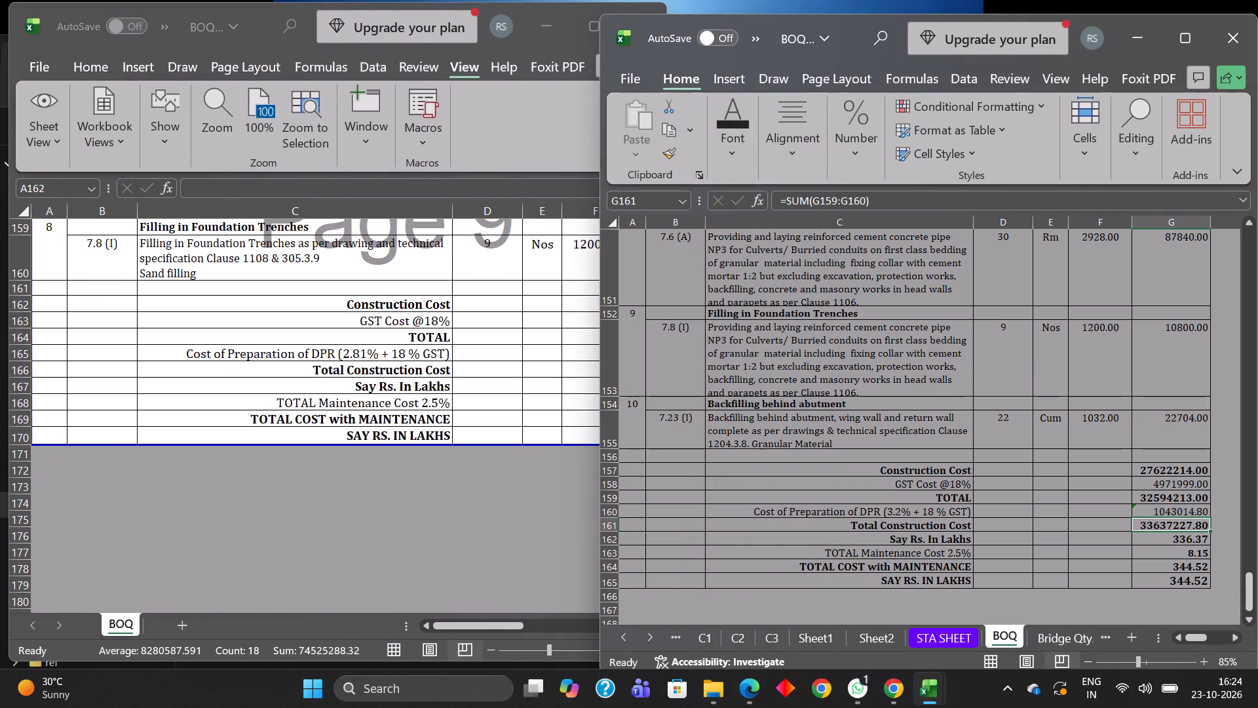
Examine the title rows at the top of the pakaria to chikaniyatola BOQ against those of the Bagicha BOQ.
{"action": "scroll", "coordinate": [535, 440], "scroll_direction": "up", "scroll_amount": 1}
{"action": "left_click_drag", "start_coordinate": [453, 458], "coordinate": [453, 459]}
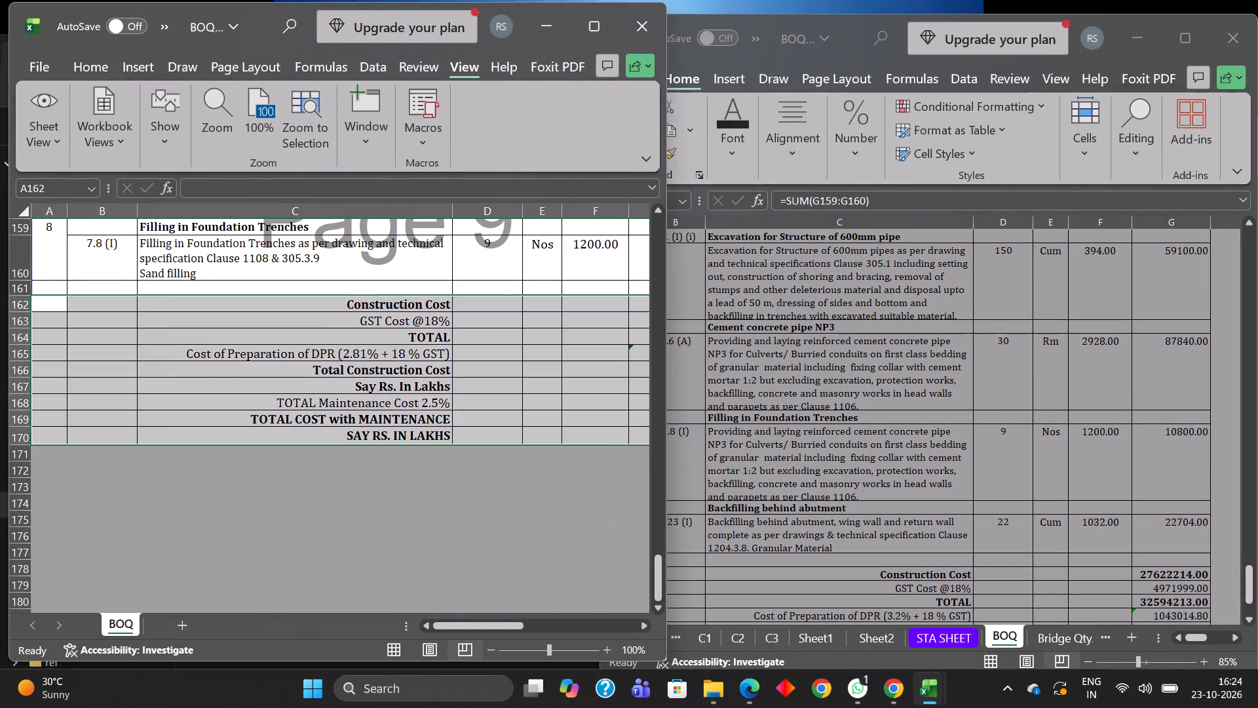
{"action": "left_click_drag", "start_coordinate": [453, 459], "coordinate": [464, 465]}
{"action": "scroll", "coordinate": [542, 531], "scroll_direction": "up", "scroll_amount": 13}
{"action": "scroll", "coordinate": [459, 490], "scroll_direction": "down", "scroll_amount": 2, "text": "ctrl"}
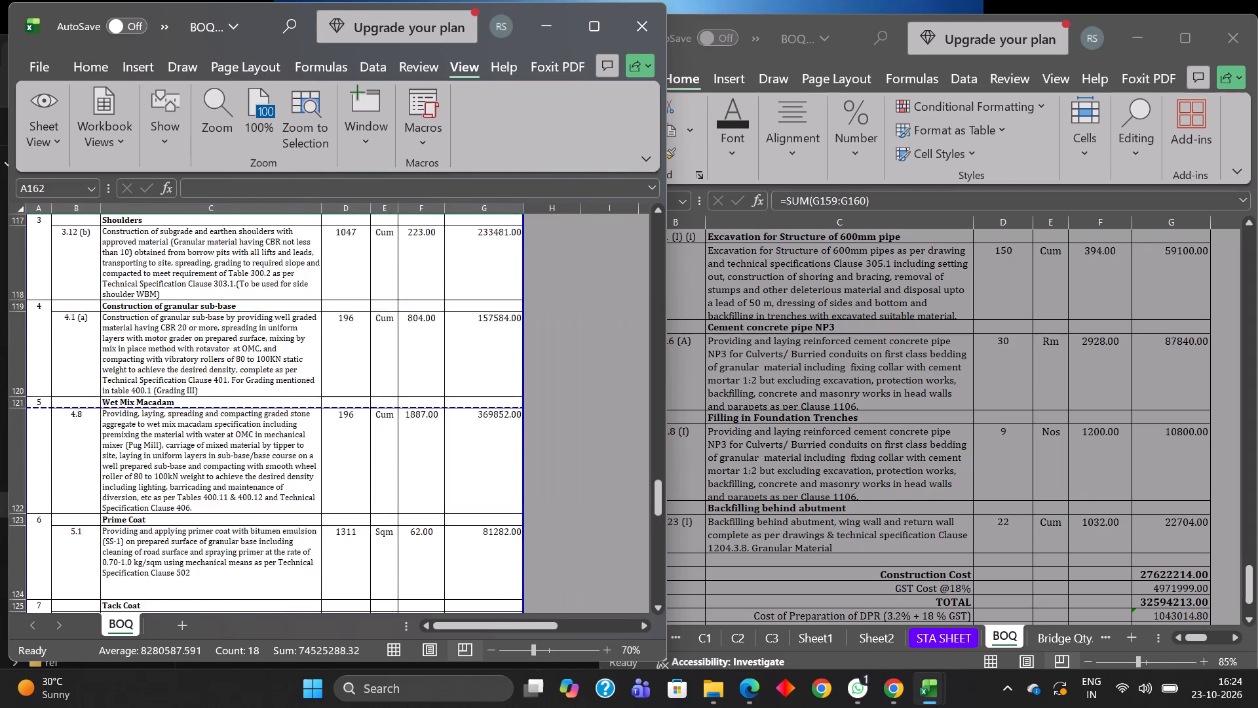
{"action": "scroll", "coordinate": [449, 486], "scroll_direction": "up", "scroll_amount": 8}
{"action": "scroll", "coordinate": [442, 473], "scroll_direction": "up", "scroll_amount": 20}
{"action": "scroll", "coordinate": [442, 473], "scroll_direction": "up", "scroll_amount": 4}
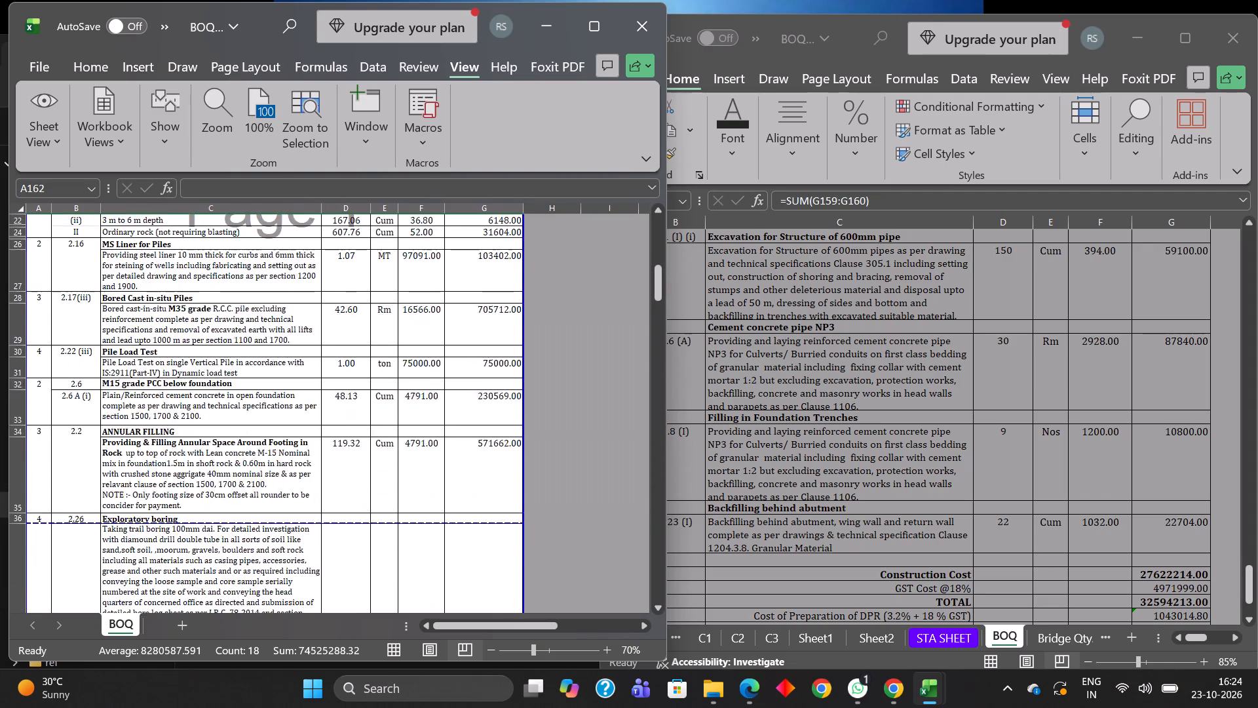
{"action": "scroll", "coordinate": [439, 470], "scroll_direction": "up", "scroll_amount": 15}
{"action": "scroll", "coordinate": [1149, 488], "scroll_direction": "up", "scroll_amount": 3}
{"action": "scroll", "coordinate": [915, 454], "scroll_direction": "down", "scroll_amount": 1, "text": "ctrl"}
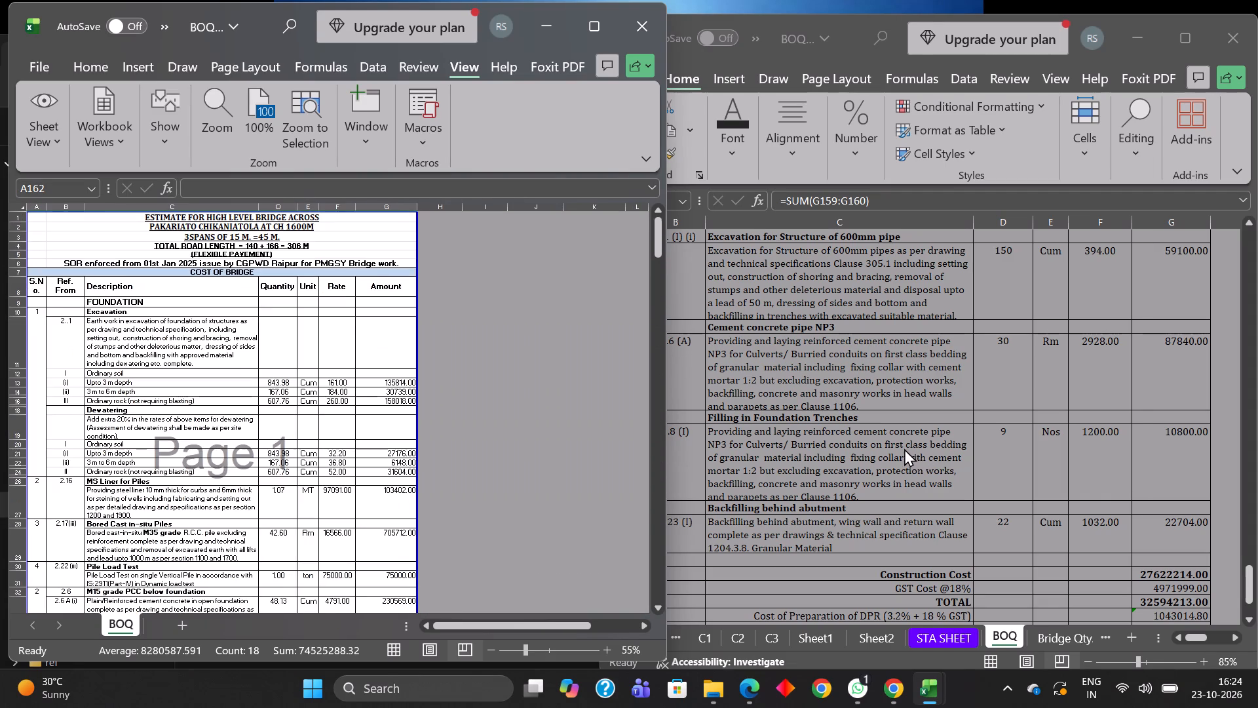
{"action": "scroll", "coordinate": [166, 327], "scroll_direction": "up", "scroll_amount": 1}
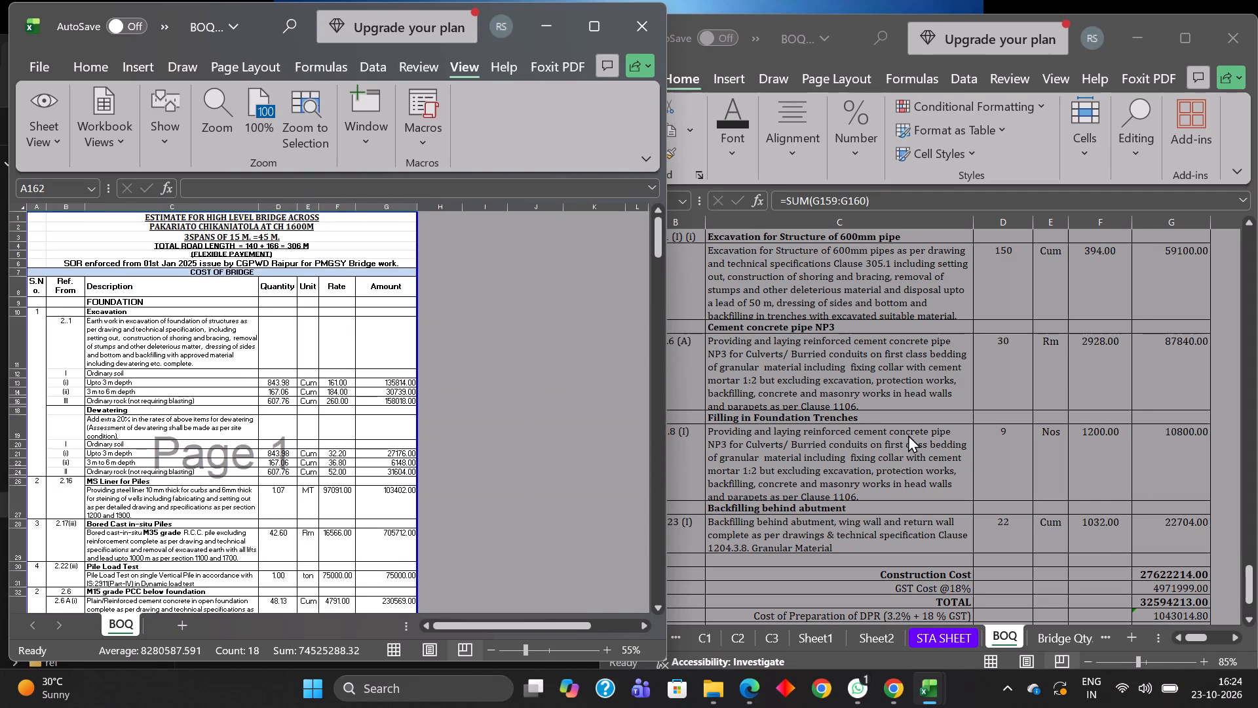
{"action": "left_click", "coordinate": [908, 435]}
{"action": "scroll", "coordinate": [904, 435], "scroll_direction": "up", "scroll_amount": 20}
{"action": "scroll", "coordinate": [904, 435], "scroll_direction": "up", "scroll_amount": 14}
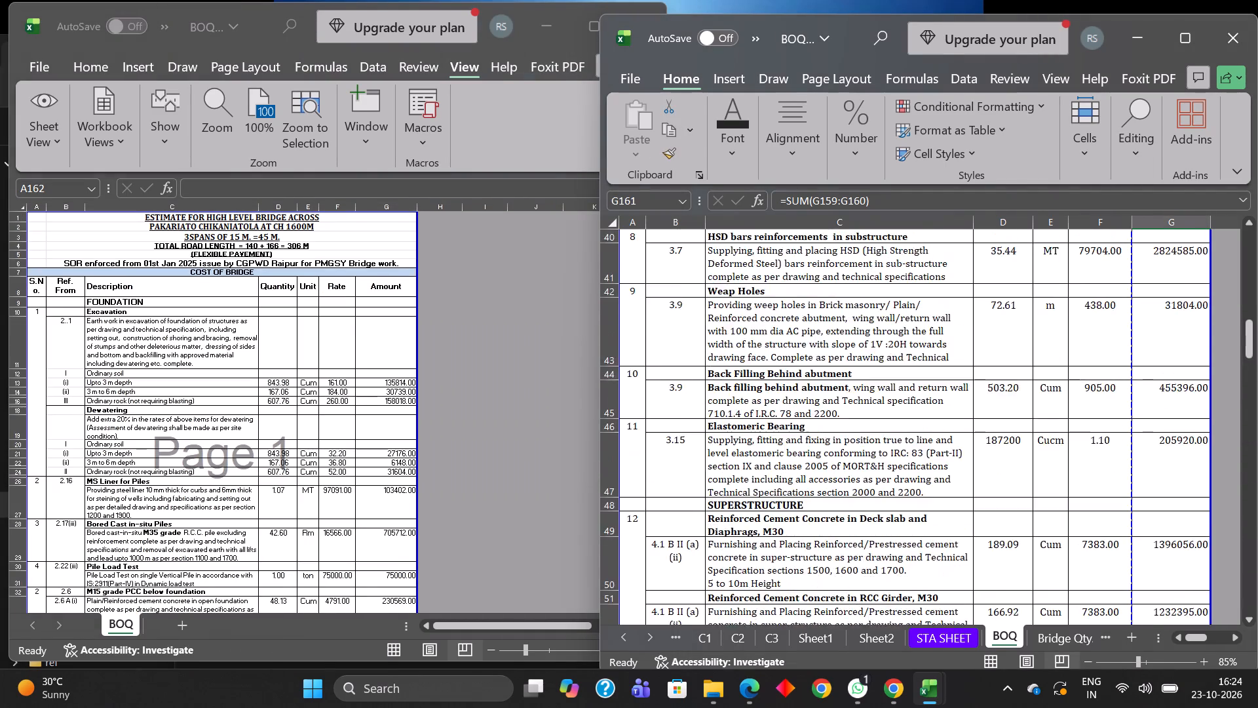
{"action": "scroll", "coordinate": [893, 423], "scroll_direction": "up", "scroll_amount": 20}
{"action": "scroll", "coordinate": [893, 423], "scroll_direction": "up", "scroll_amount": 7}
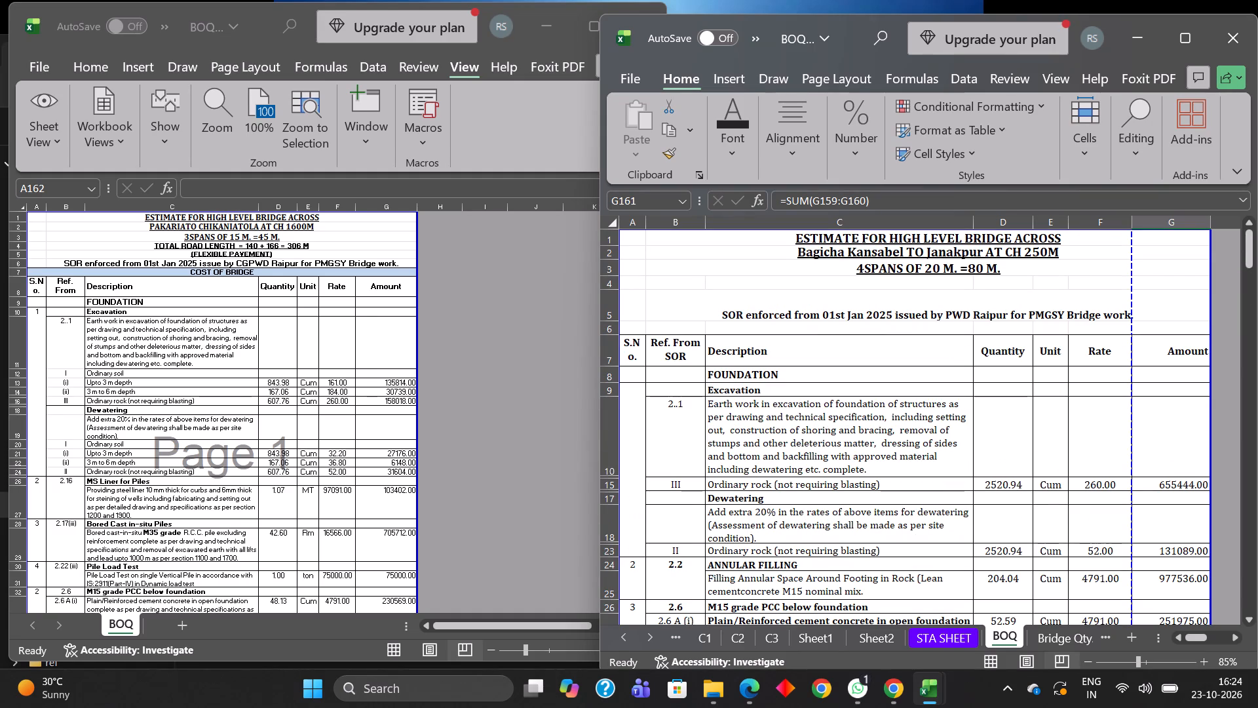
Move the Bagicha BOQ sheet's vertical page break past the Amount column so columns A to G share one page.
{"action": "left_click_drag", "start_coordinate": [1131, 271], "coordinate": [1198, 271]}
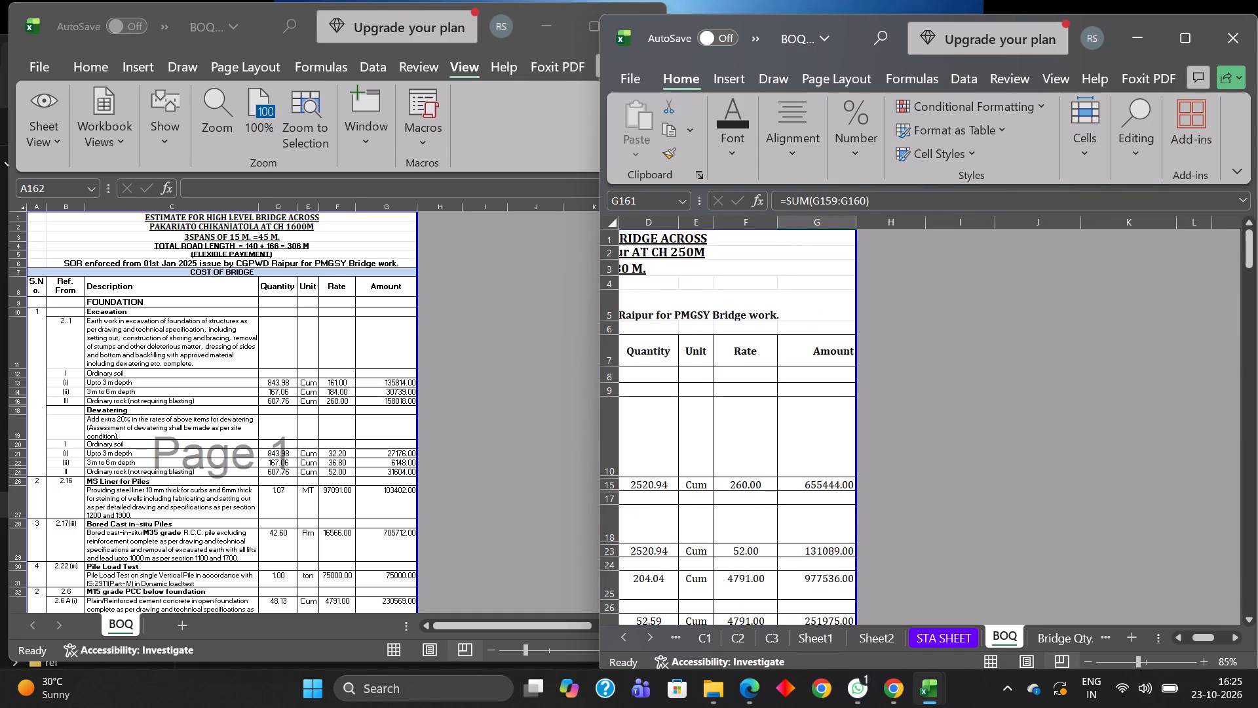
{"action": "left_click_drag", "start_coordinate": [1202, 638], "coordinate": [1146, 637]}
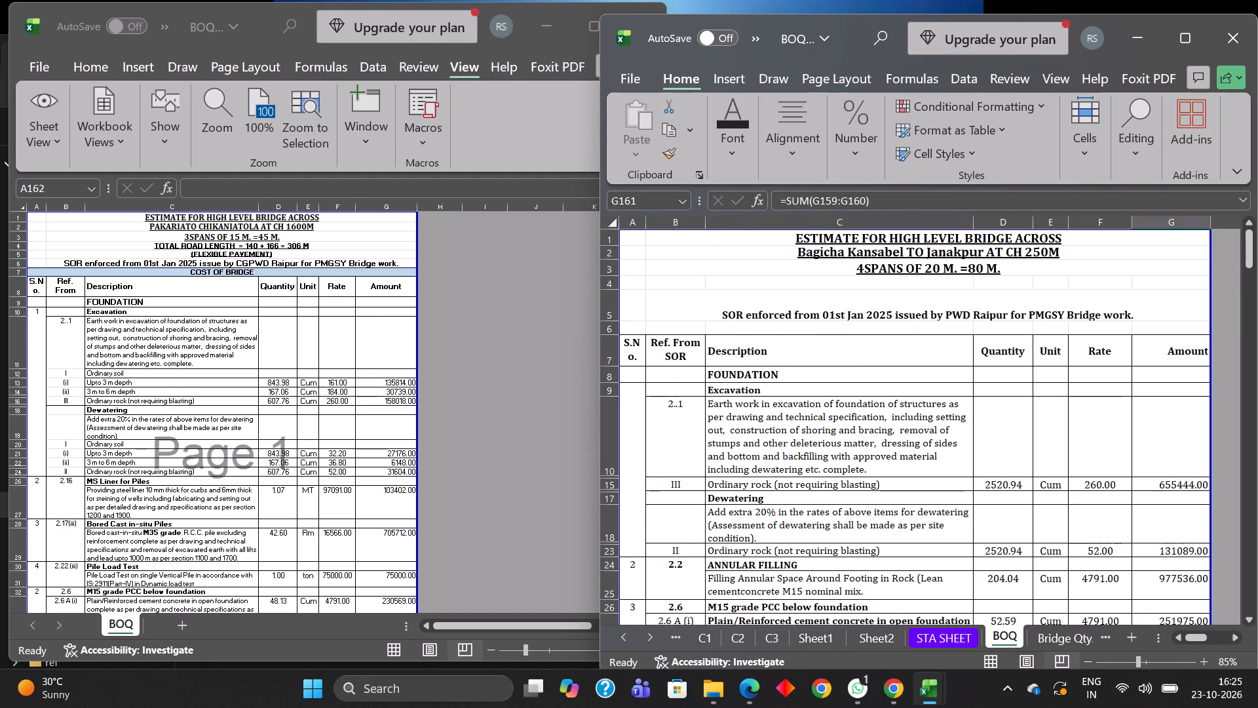
{"action": "scroll", "coordinate": [819, 382], "scroll_direction": "up", "scroll_amount": 2}
Maximise the Bagicha BOQ workbook and merge and centre the empty cells B4 to G4 below the spans line.
{"action": "left_click_drag", "start_coordinate": [696, 285], "coordinate": [1105, 283]}
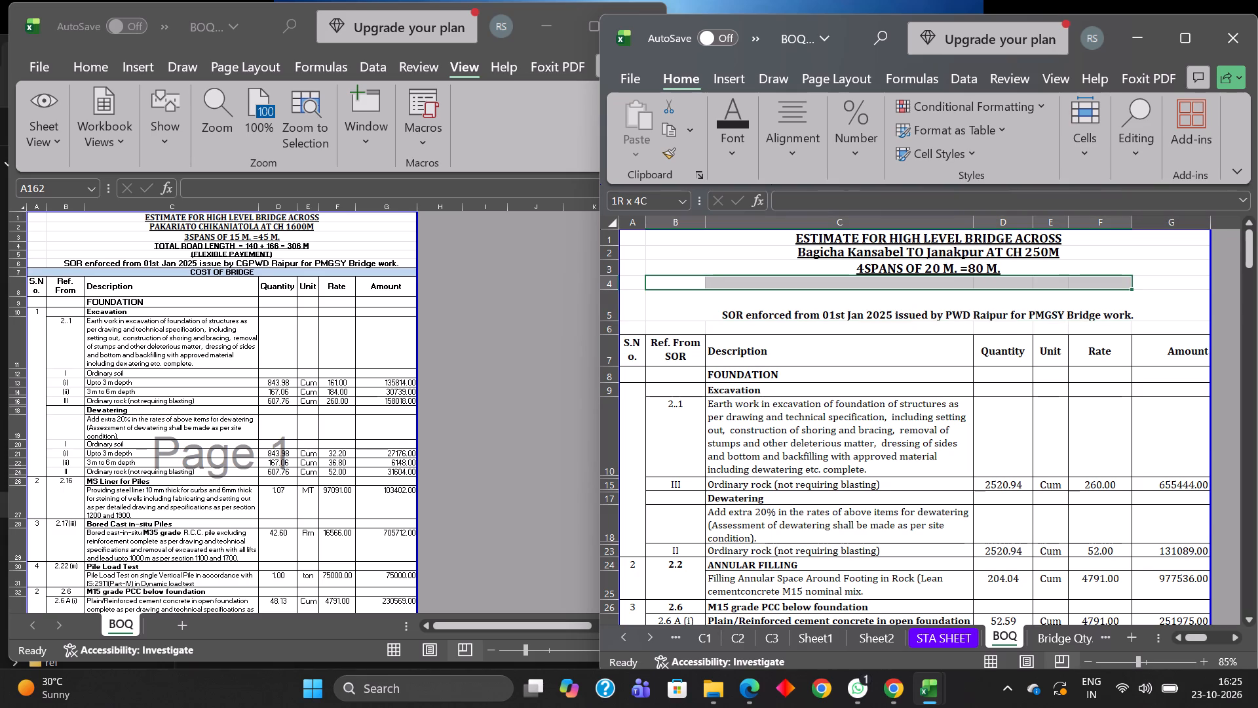
{"action": "left_click_drag", "start_coordinate": [1105, 283], "coordinate": [1135, 283]}
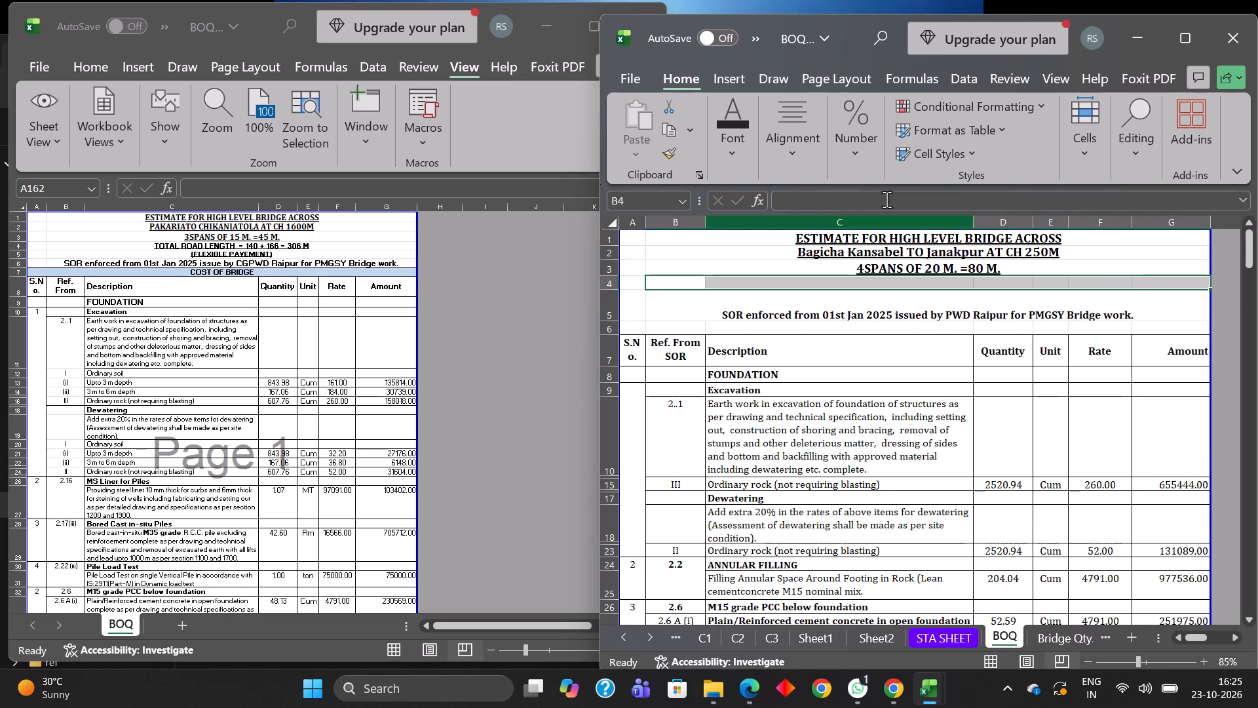
{"action": "left_click", "coordinate": [677, 78]}
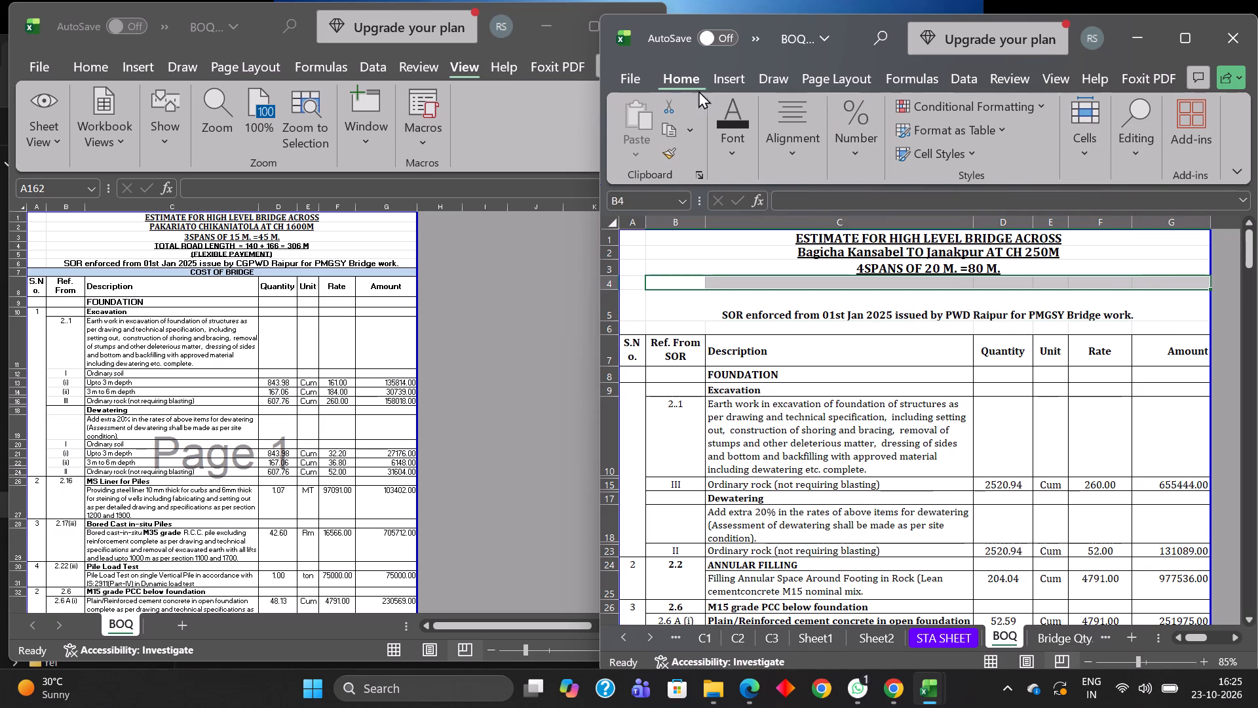
{"action": "left_click", "coordinate": [1086, 149]}
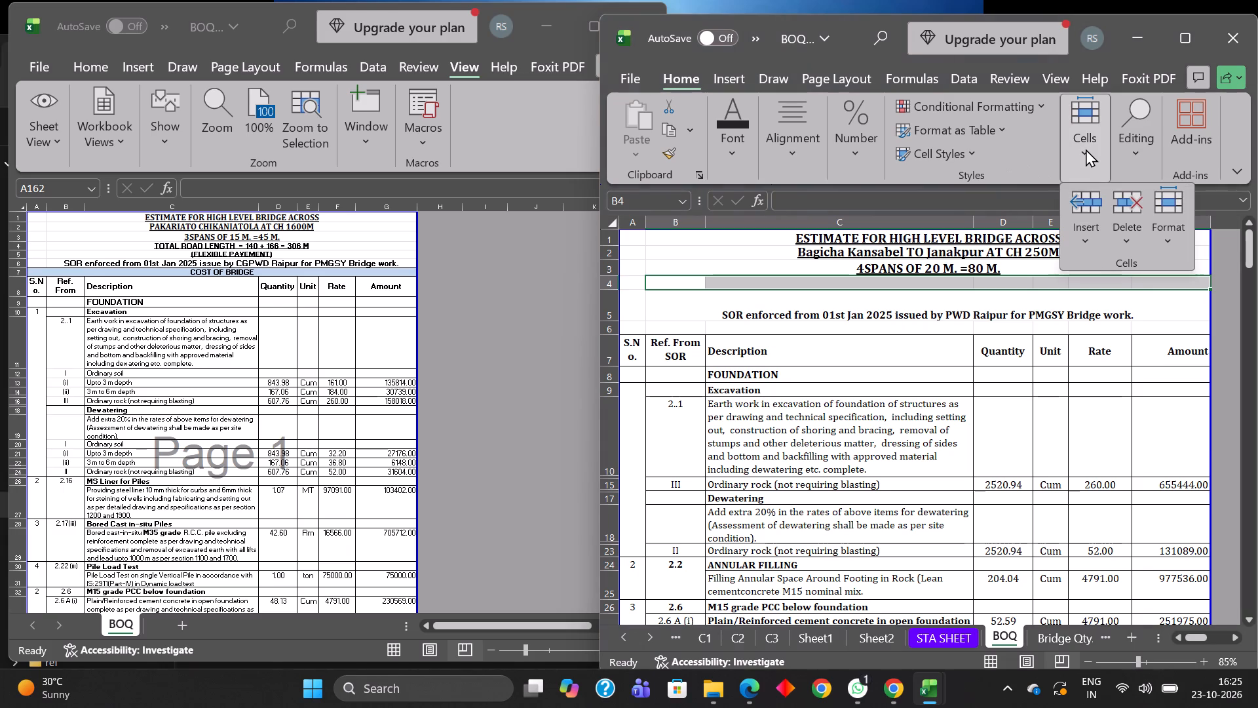
{"action": "left_click", "coordinate": [1086, 149]}
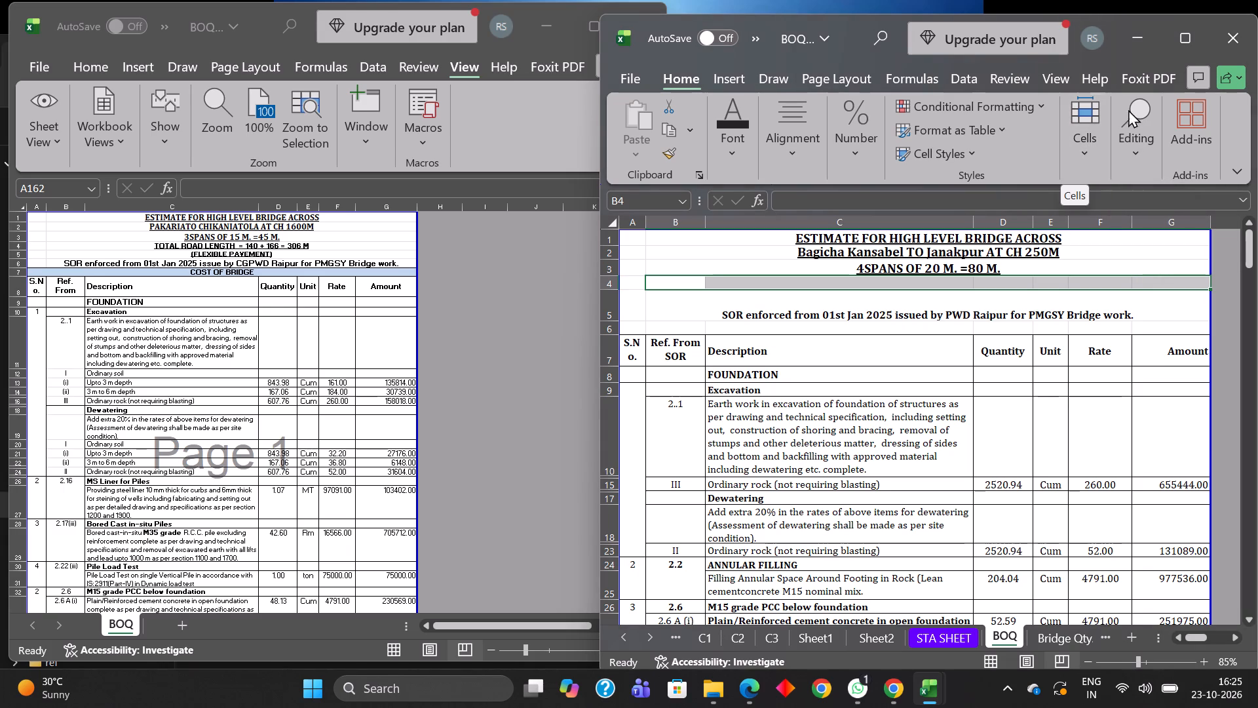
{"action": "left_click", "coordinate": [1180, 41]}
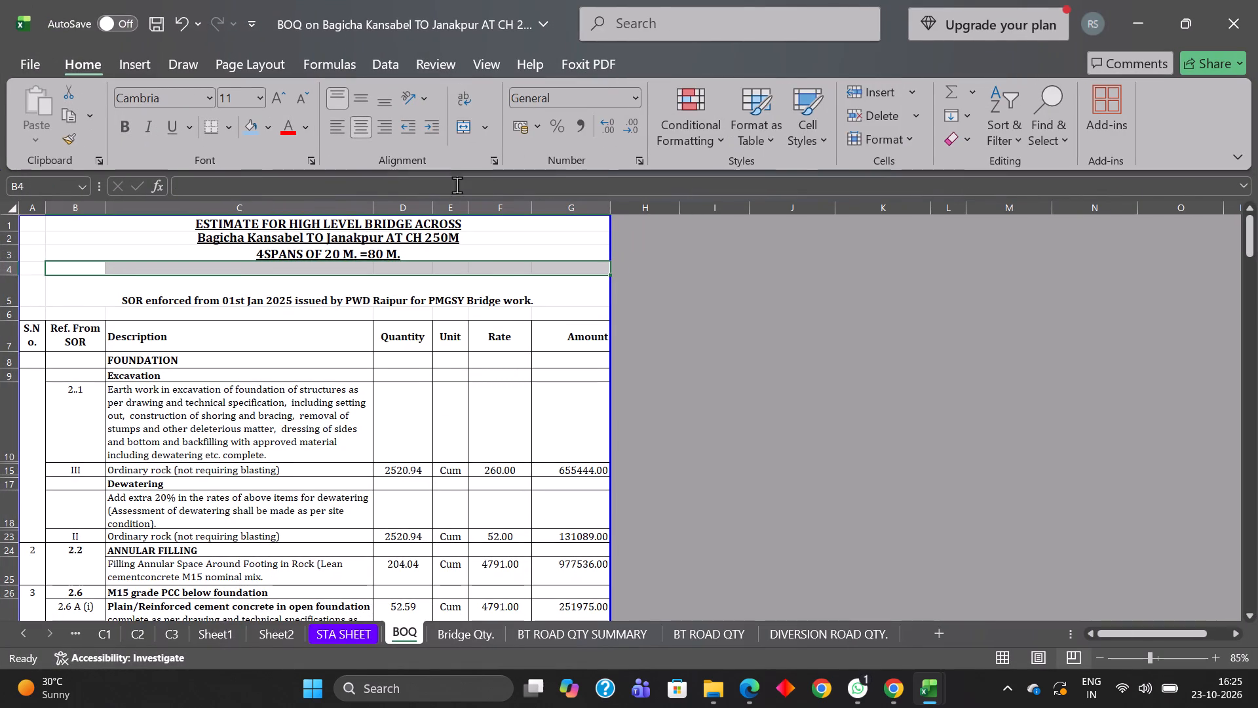
{"action": "left_click", "coordinate": [469, 127]}
Copy the TOTAL ROAD LENGTH = 50 + 80 = 130 M line from BT ROAD QTY SUMMARY into BOQ row 4, without its source formatting, in bold.
{"action": "left_click", "coordinate": [557, 635]}
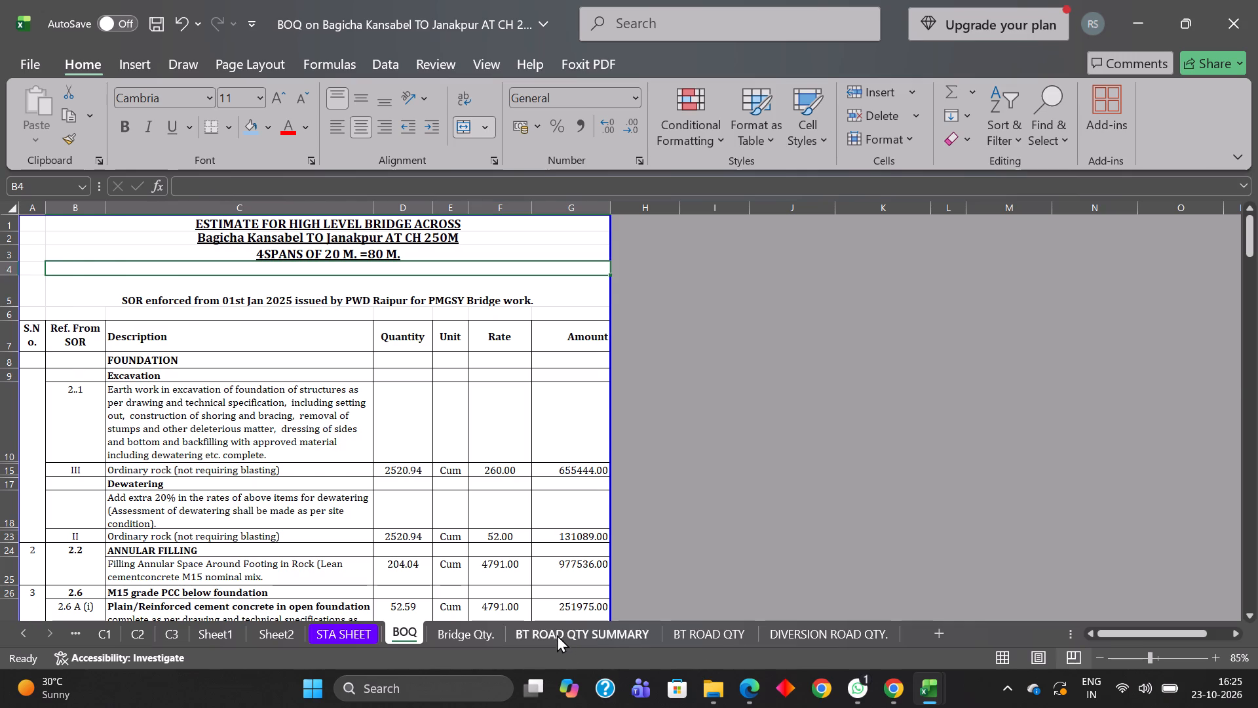
{"action": "scroll", "coordinate": [499, 511], "scroll_direction": "up", "scroll_amount": 20}
{"action": "scroll", "coordinate": [499, 511], "scroll_direction": "up", "scroll_amount": 6}
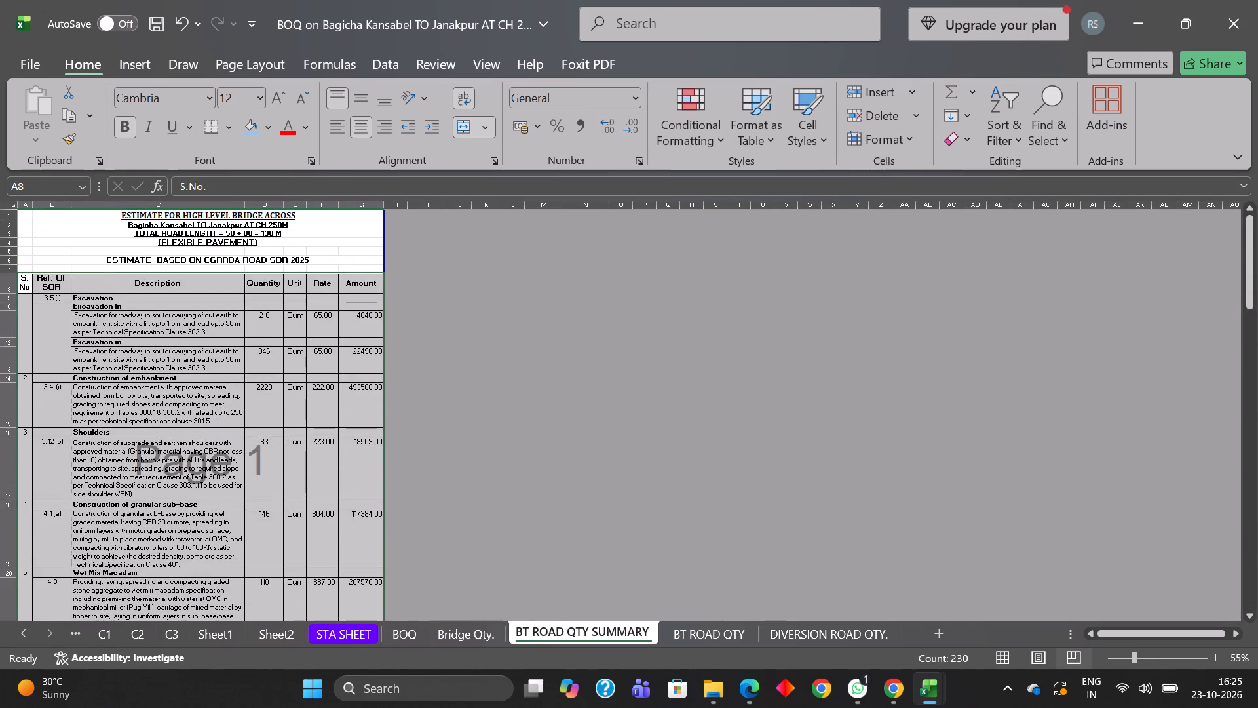
{"action": "scroll", "coordinate": [409, 488], "scroll_direction": "up", "scroll_amount": 12}
{"action": "left_click", "coordinate": [165, 233]}
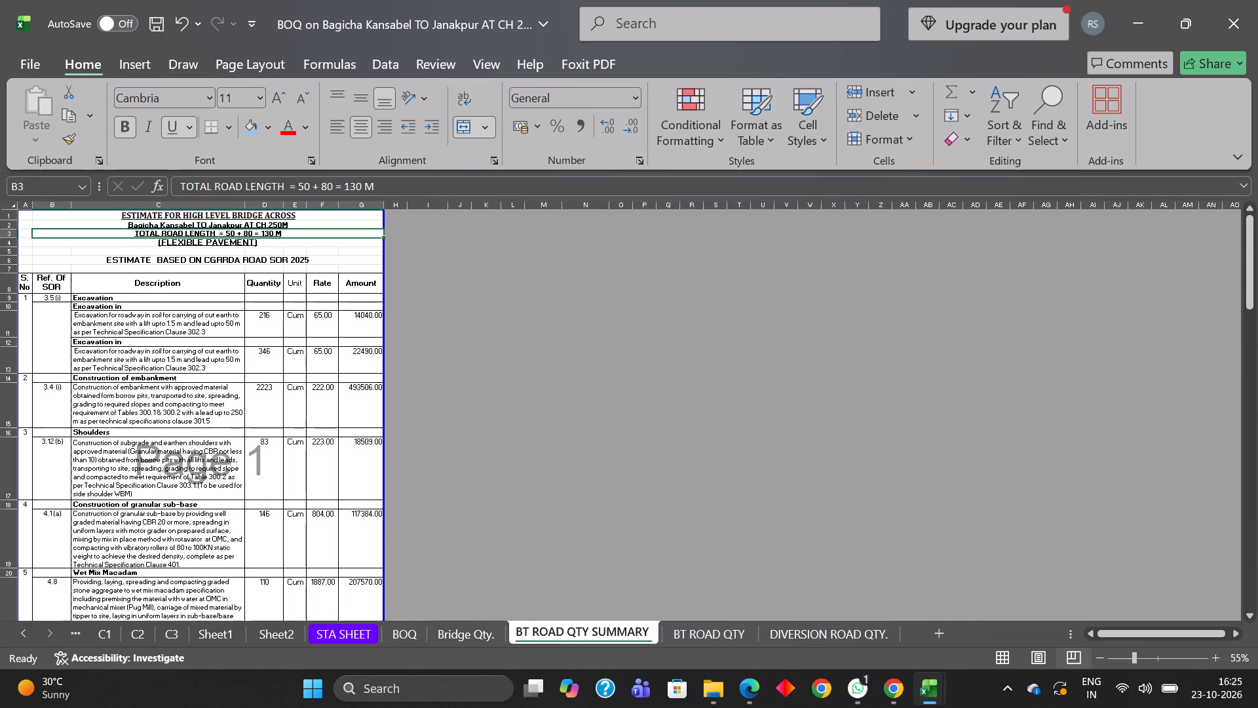
{"action": "key", "text": "ctrl+c"}
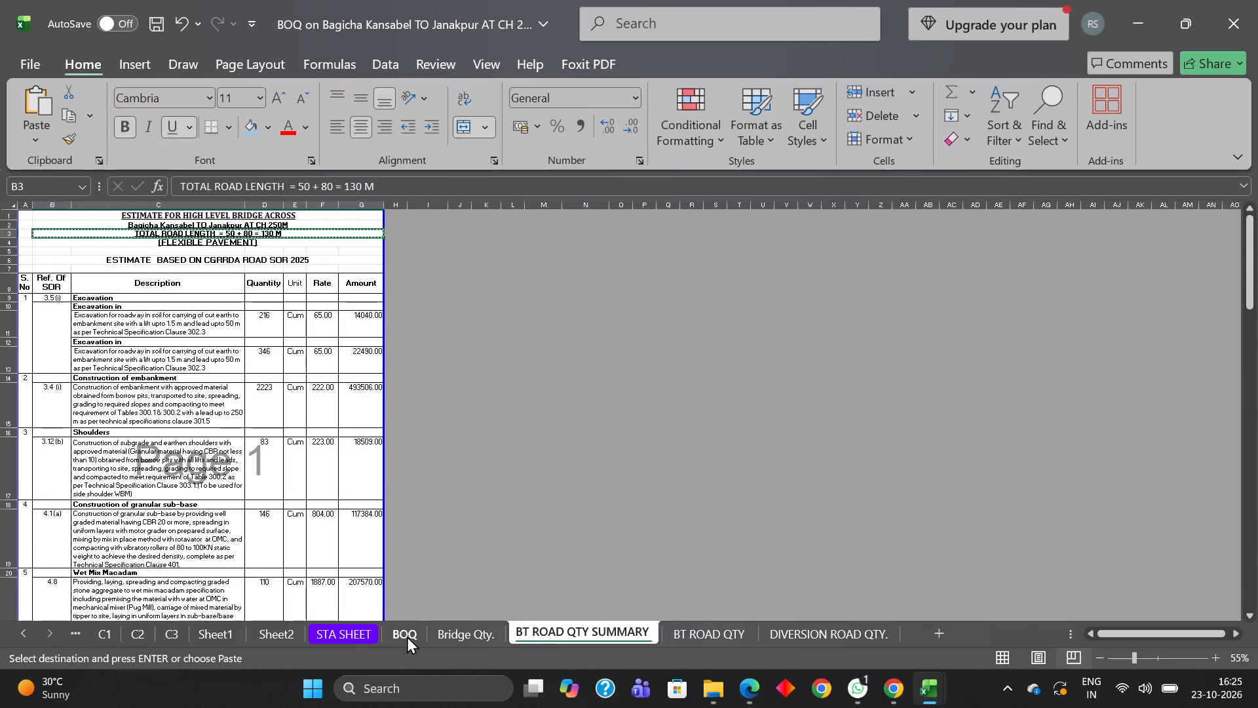
{"action": "left_click", "coordinate": [406, 633]}
{"action": "left_click", "coordinate": [231, 270]}
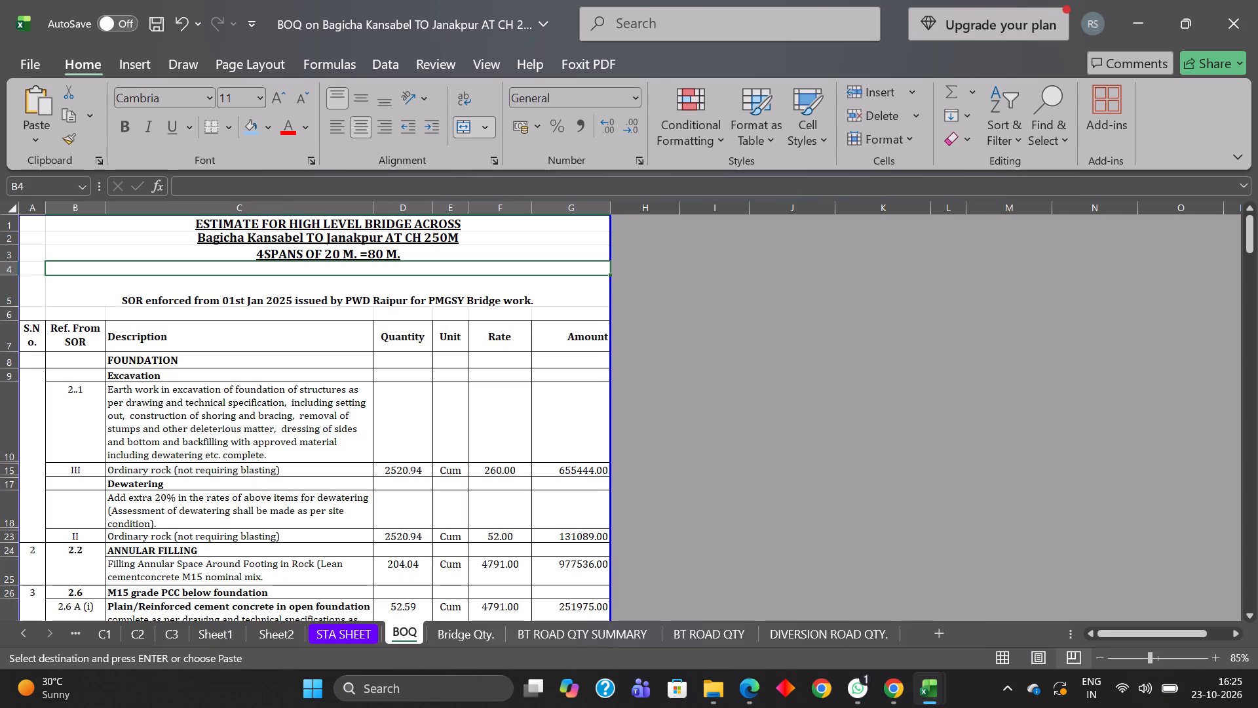
{"action": "key", "text": "ctrl+v"}
{"action": "left_click", "coordinate": [267, 290]}
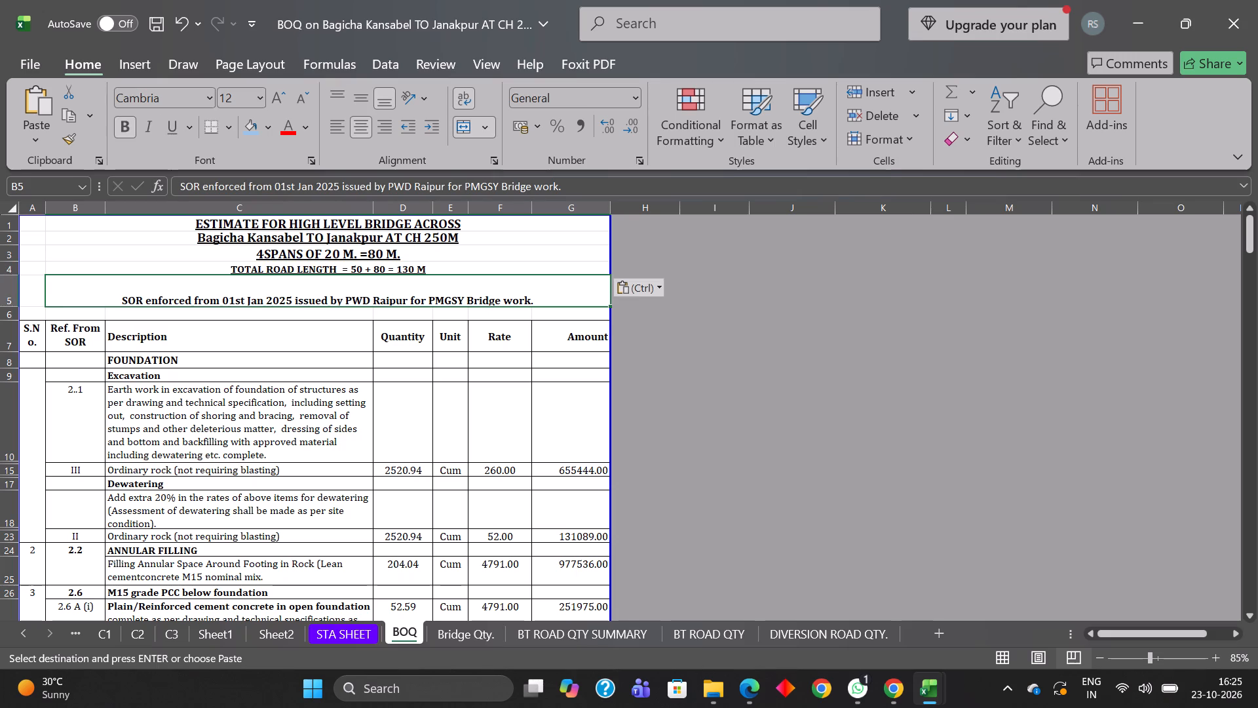
{"action": "left_click", "coordinate": [658, 290]}
{"action": "left_click", "coordinate": [658, 422]}
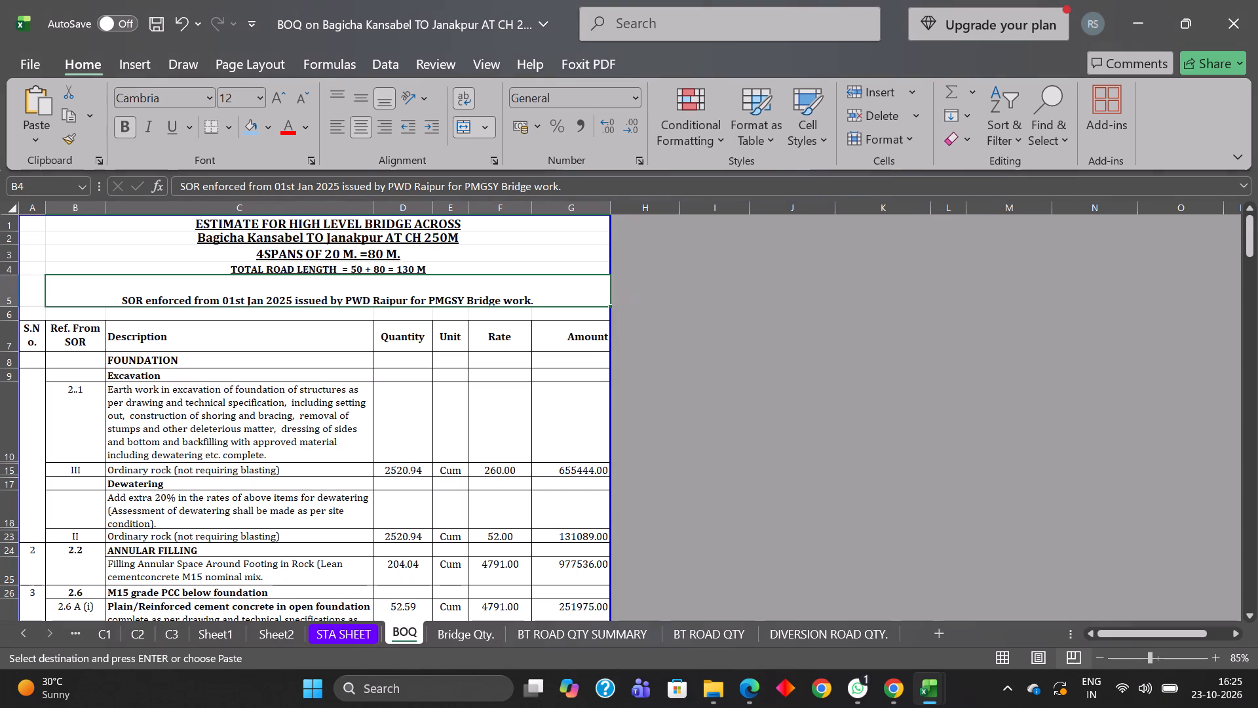
{"action": "left_click", "coordinate": [391, 271]}
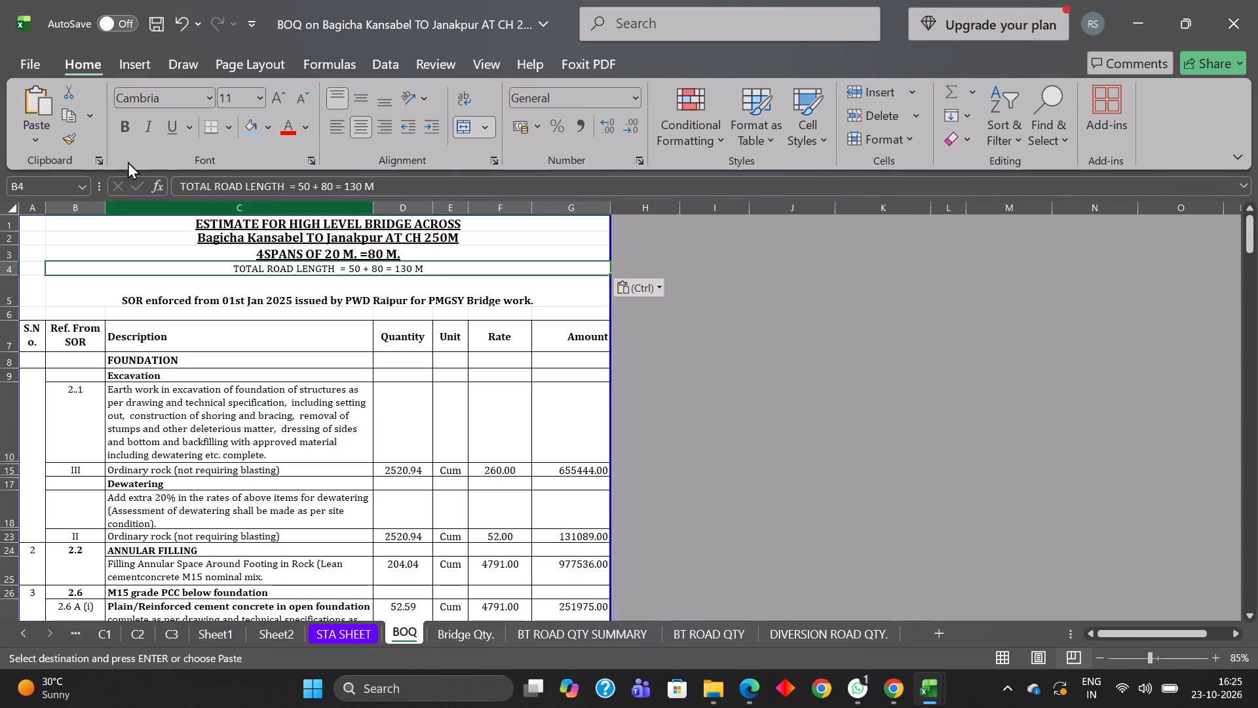
{"action": "left_click", "coordinate": [129, 132]}
{"action": "left_click", "coordinate": [158, 285]}
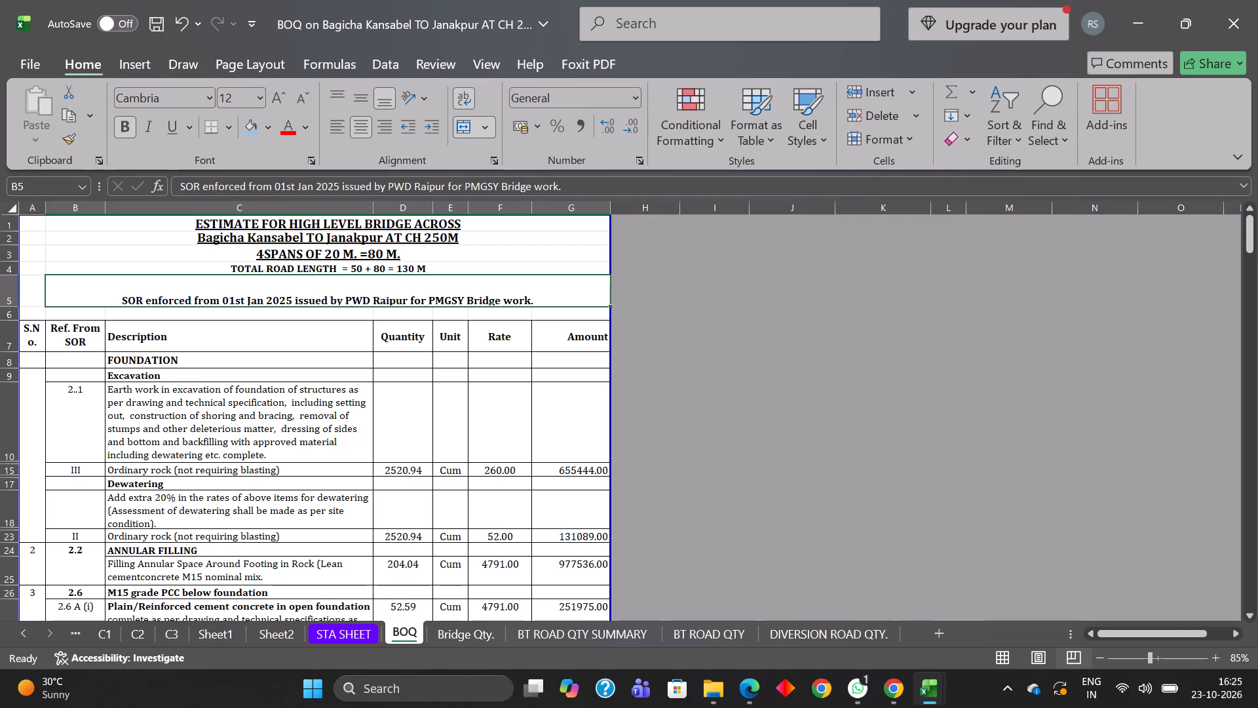
Reduce the height of the SOR line's row 5 and insert a blank row above it.
{"action": "left_click_drag", "start_coordinate": [15, 305], "coordinate": [12, 290]}
{"action": "left_click", "coordinate": [12, 284]}
{"action": "right_click", "coordinate": [12, 284]}
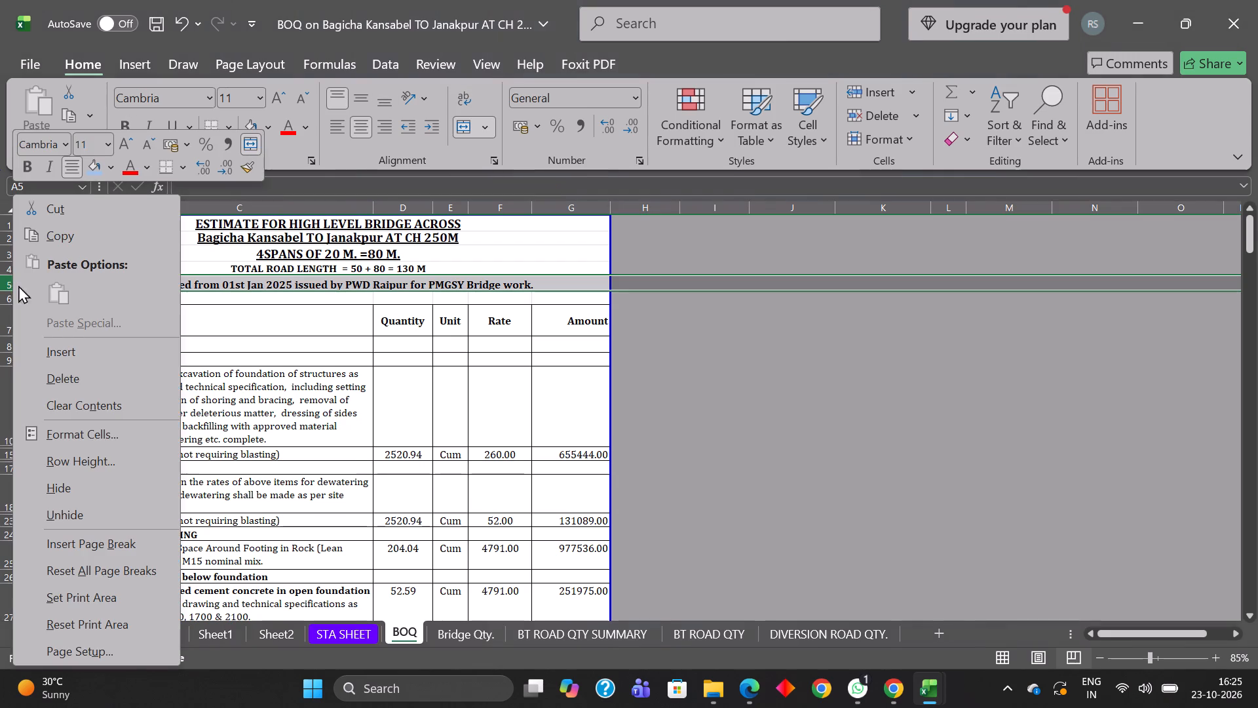
{"action": "left_click", "coordinate": [57, 353]}
Merge and centre cells A5 to G5 in the new blank row.
{"action": "left_click", "coordinate": [140, 285]}
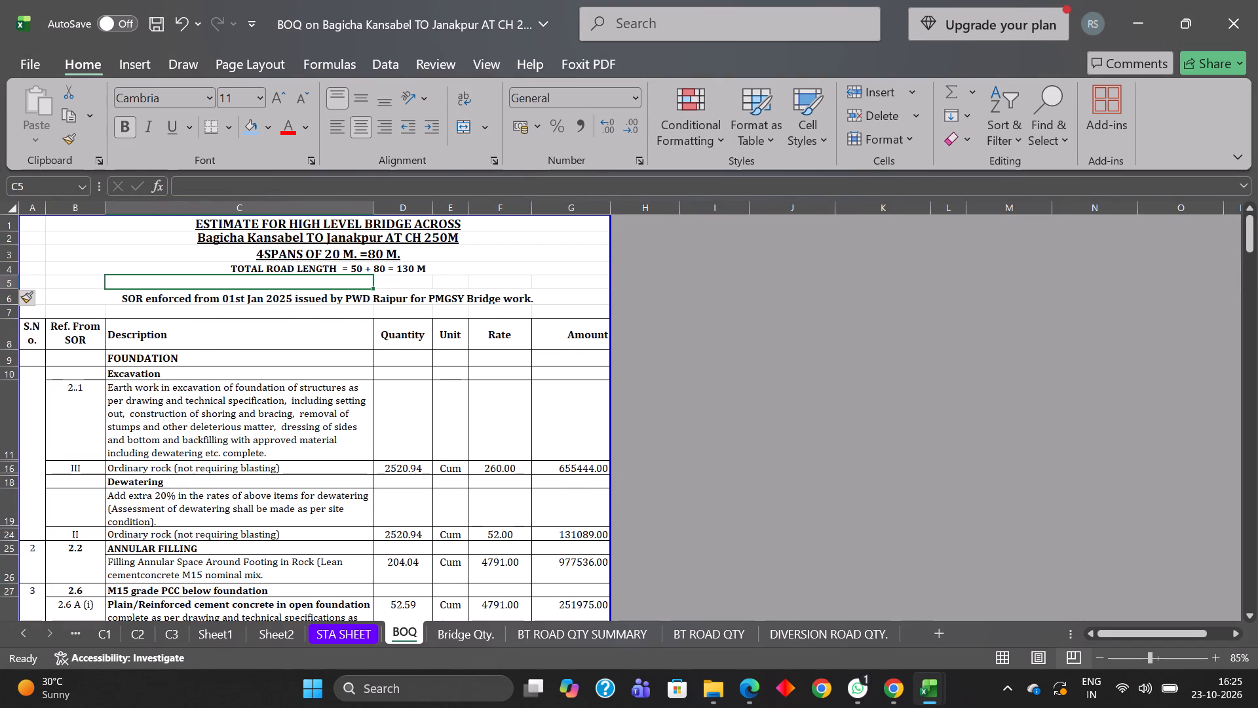
{"action": "left_click_drag", "start_coordinate": [39, 281], "coordinate": [548, 288]}
{"action": "left_click", "coordinate": [457, 127]}
{"action": "left_click", "coordinate": [730, 474]}
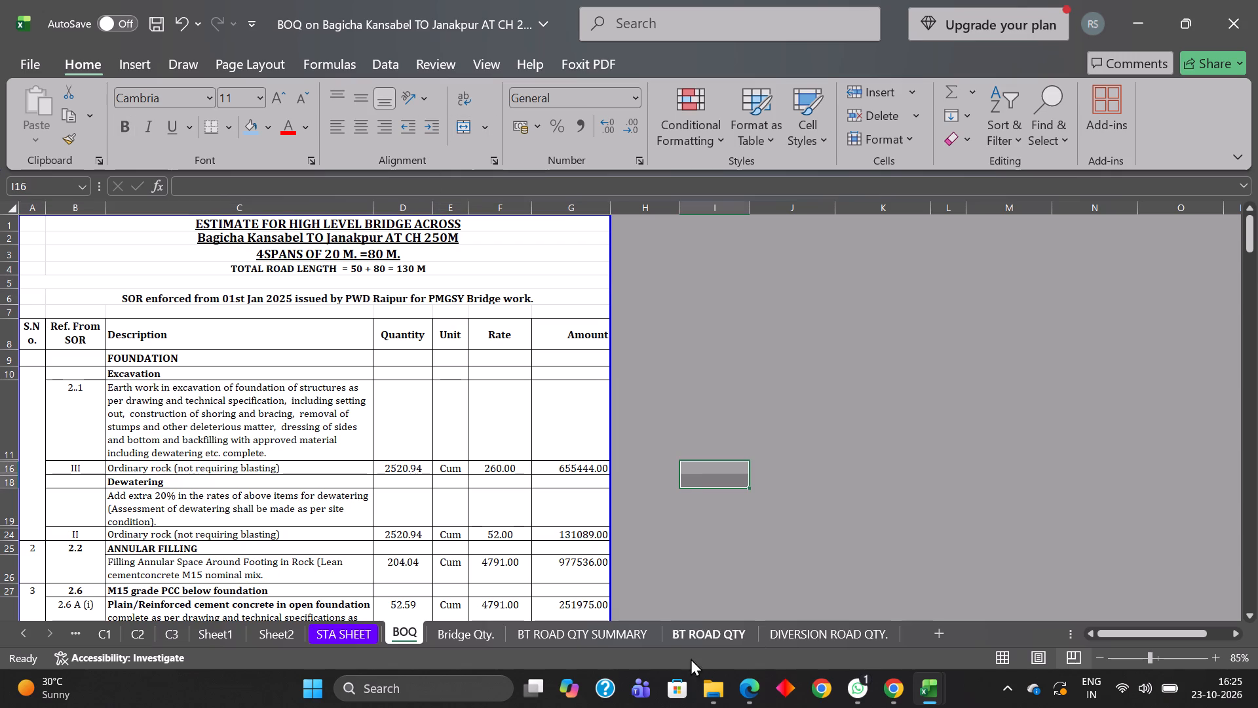
Copy the (FLEXIBLE PAVEMENT) line from BT ROAD QTY SUMMARY into merged row 5 of the BOQ sheet and make it bold.
{"action": "left_click", "coordinate": [567, 630]}
{"action": "left_click", "coordinate": [222, 246]}
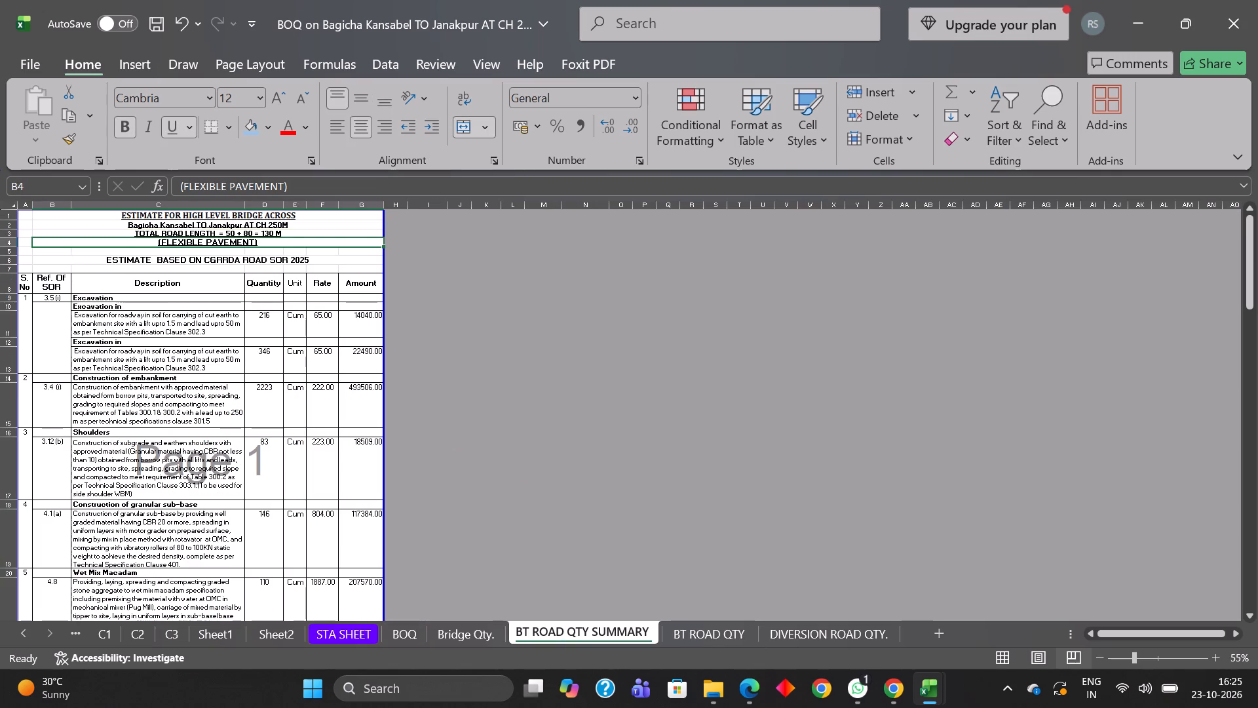
{"action": "key", "text": "ctrl+c"}
{"action": "left_click", "coordinate": [405, 632]}
{"action": "left_click", "coordinate": [248, 284]}
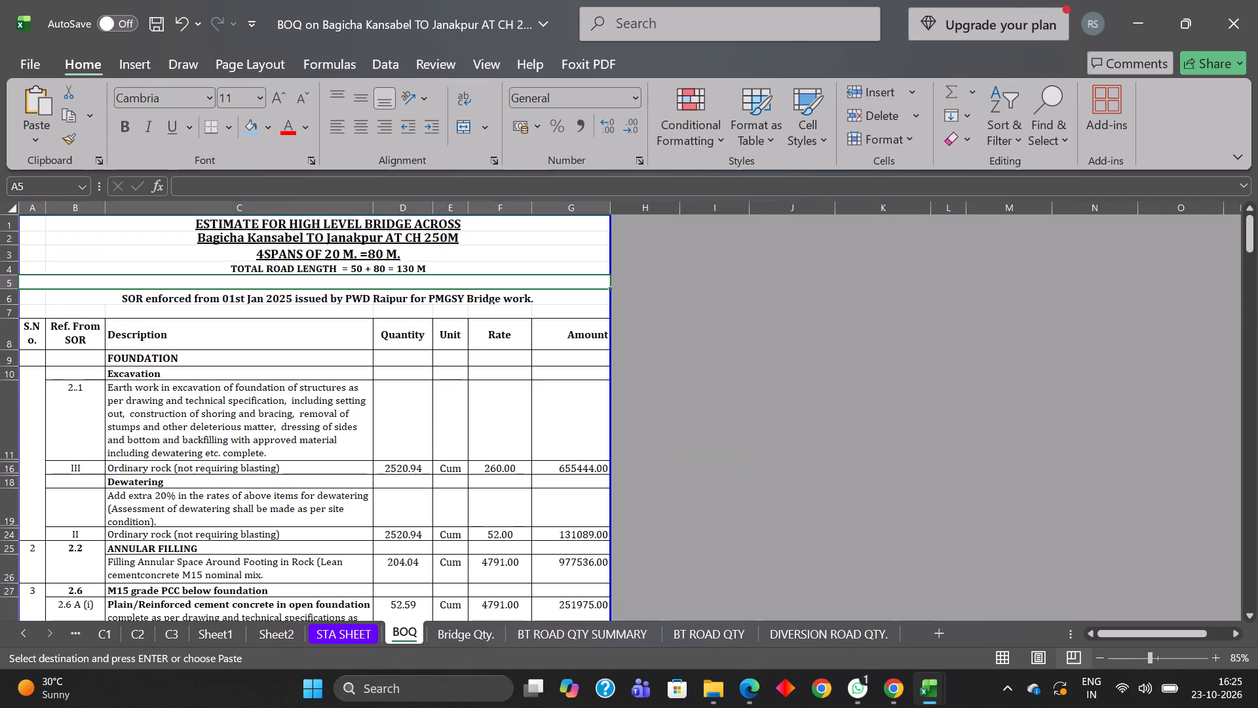
{"action": "key", "text": "ctrl+v"}
{"action": "left_click", "coordinate": [663, 302]}
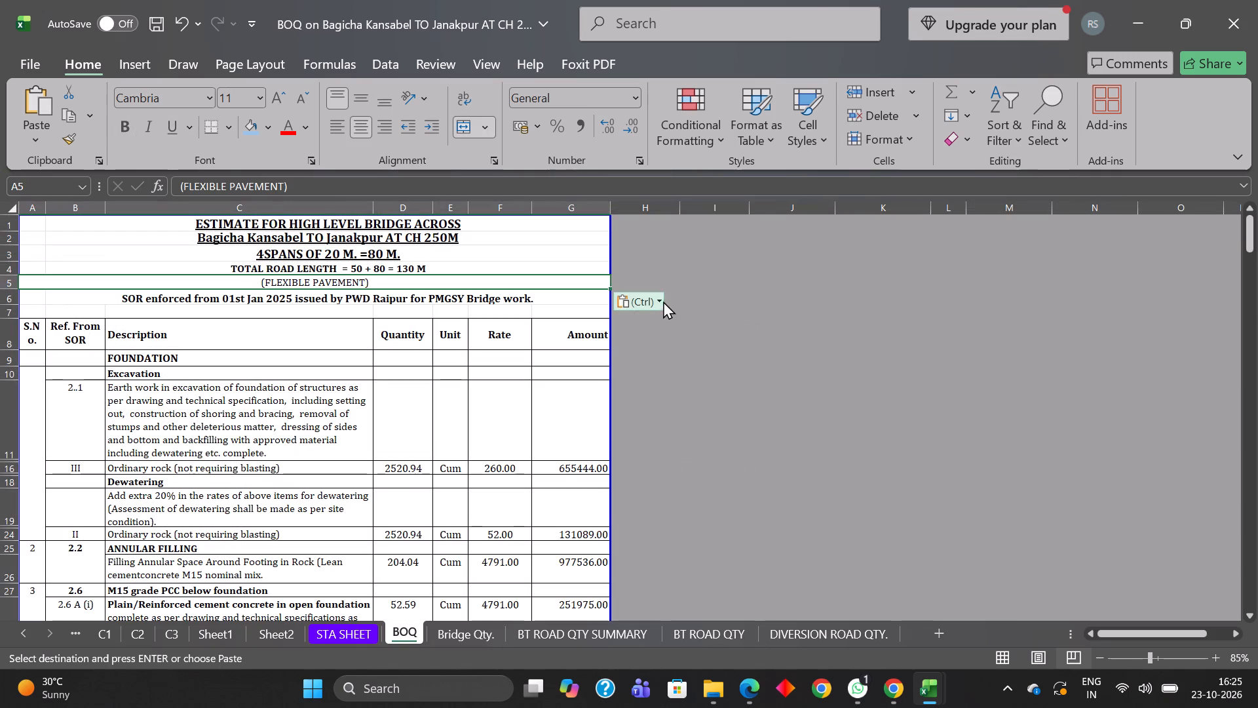
{"action": "left_click", "coordinate": [652, 440]}
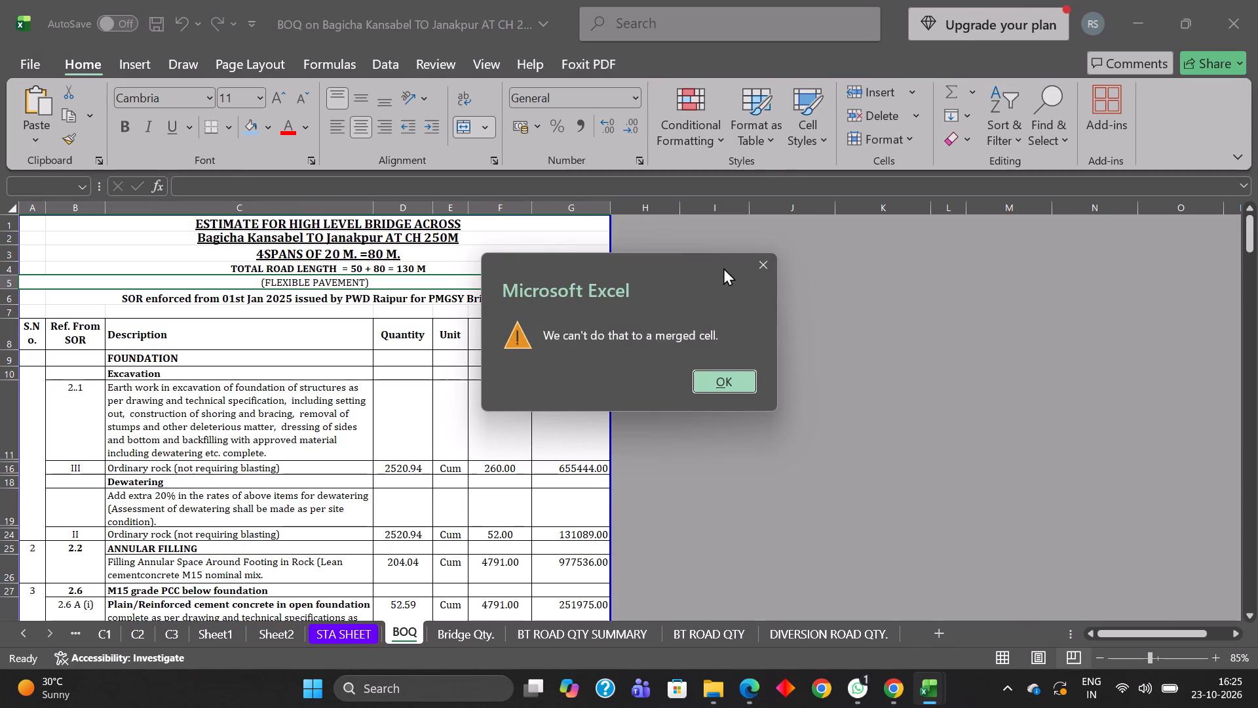
{"action": "left_click", "coordinate": [754, 260]}
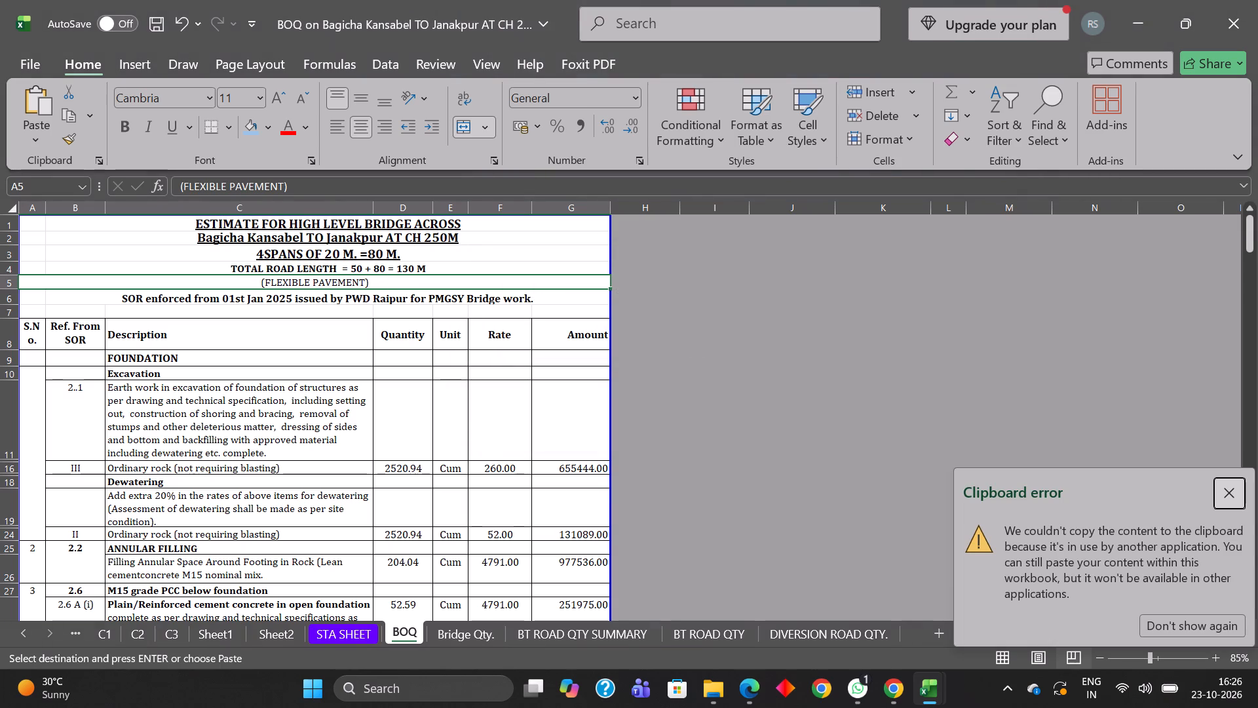
{"action": "left_click", "coordinate": [314, 286]}
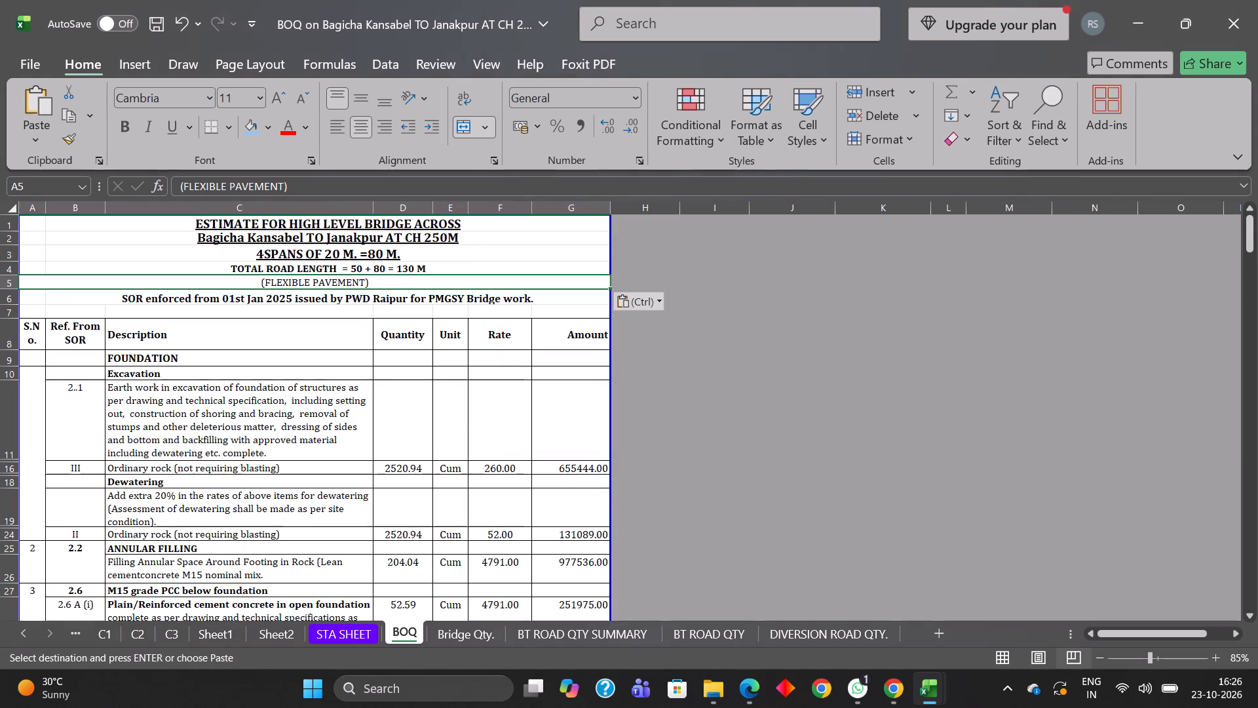
{"action": "left_click", "coordinate": [124, 131]}
{"action": "left_click", "coordinate": [379, 357]}
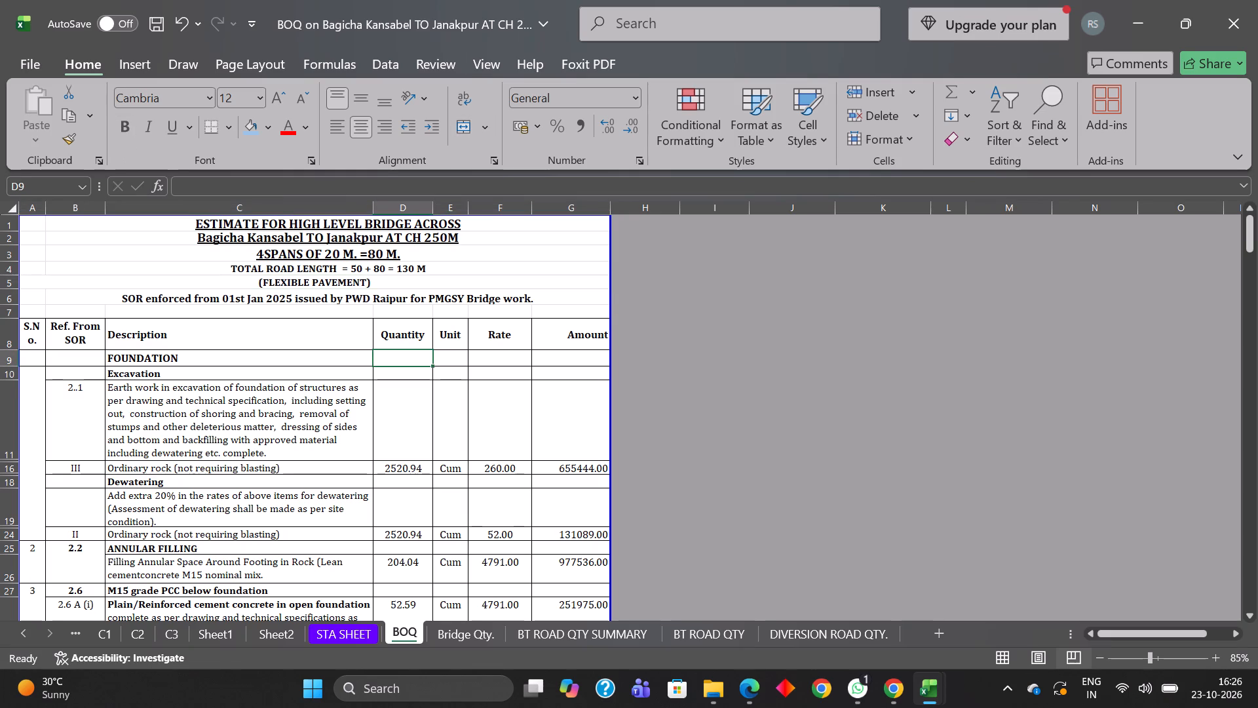
Merge and centre cells A7 to G7 in the blank row above the BOQ table header.
{"action": "left_click_drag", "start_coordinate": [41, 311], "coordinate": [538, 310]}
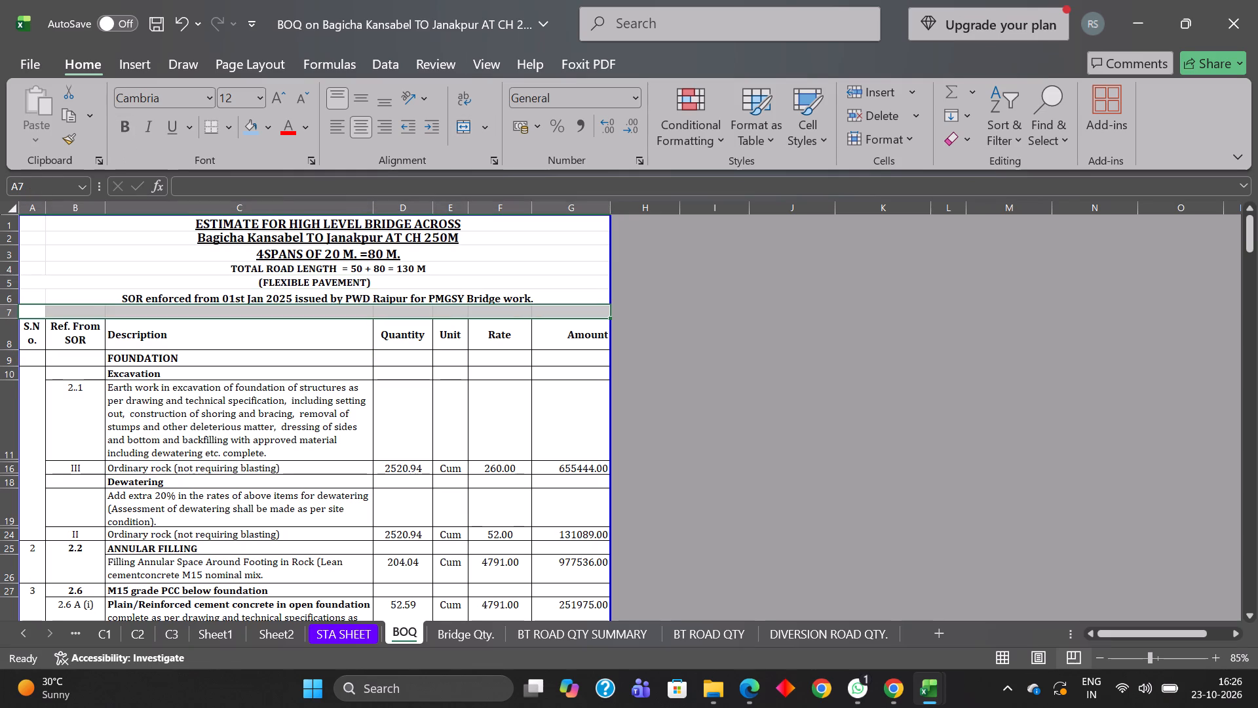
{"action": "left_click", "coordinate": [463, 125]}
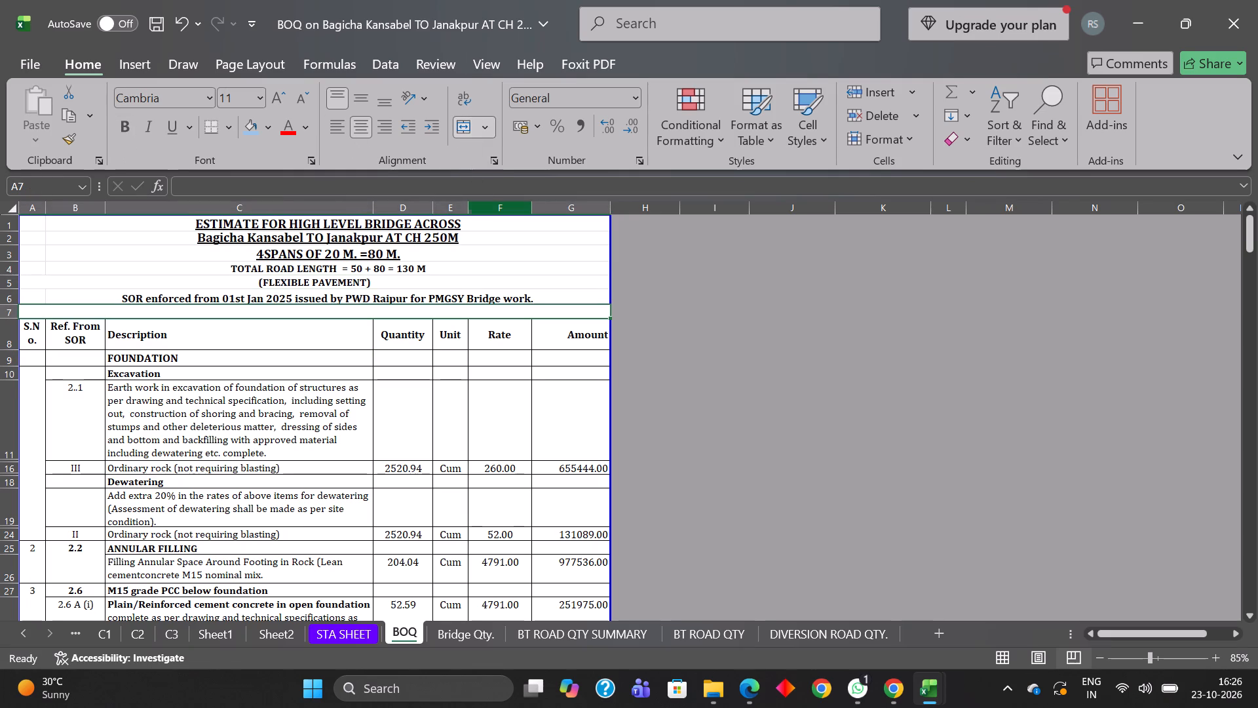
{"action": "left_click", "coordinate": [959, 540]}
Copy the shaded COST OF BRIDGE heading from the pakaria BOQ into merged row 7 of the Janakpur BOQ.
{"action": "left_click", "coordinate": [1195, 22]}
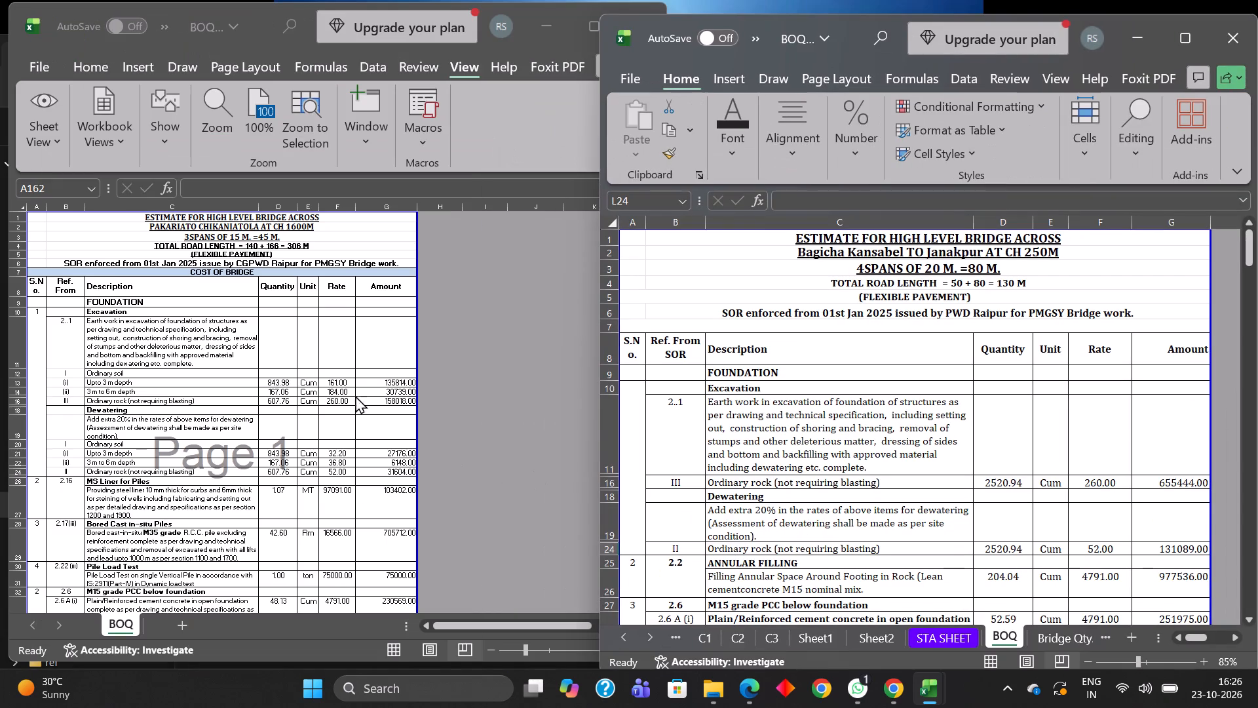
{"action": "left_click", "coordinate": [147, 268]}
{"action": "left_click", "coordinate": [159, 275]}
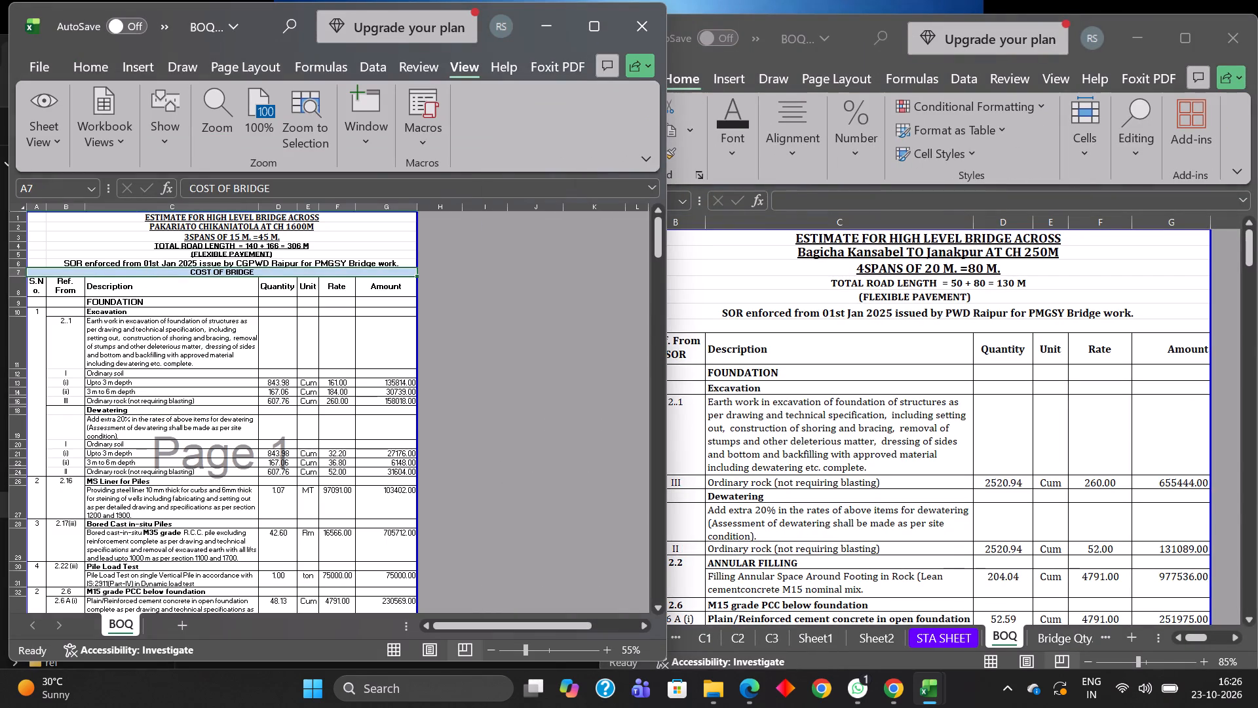
{"action": "key", "text": "ctrl+c"}
{"action": "left_click", "coordinate": [734, 321]}
{"action": "left_click", "coordinate": [731, 330]}
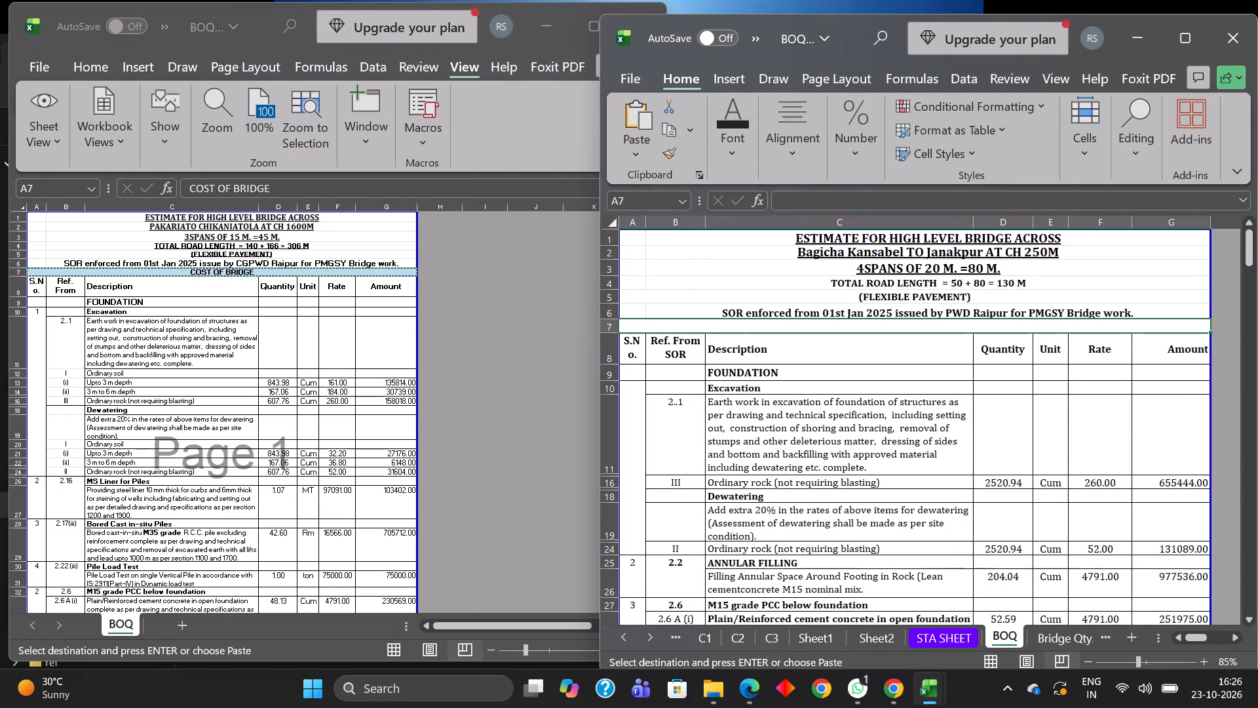
{"action": "key", "text": "ctrl+v"}
{"action": "left_click", "coordinate": [866, 353]}
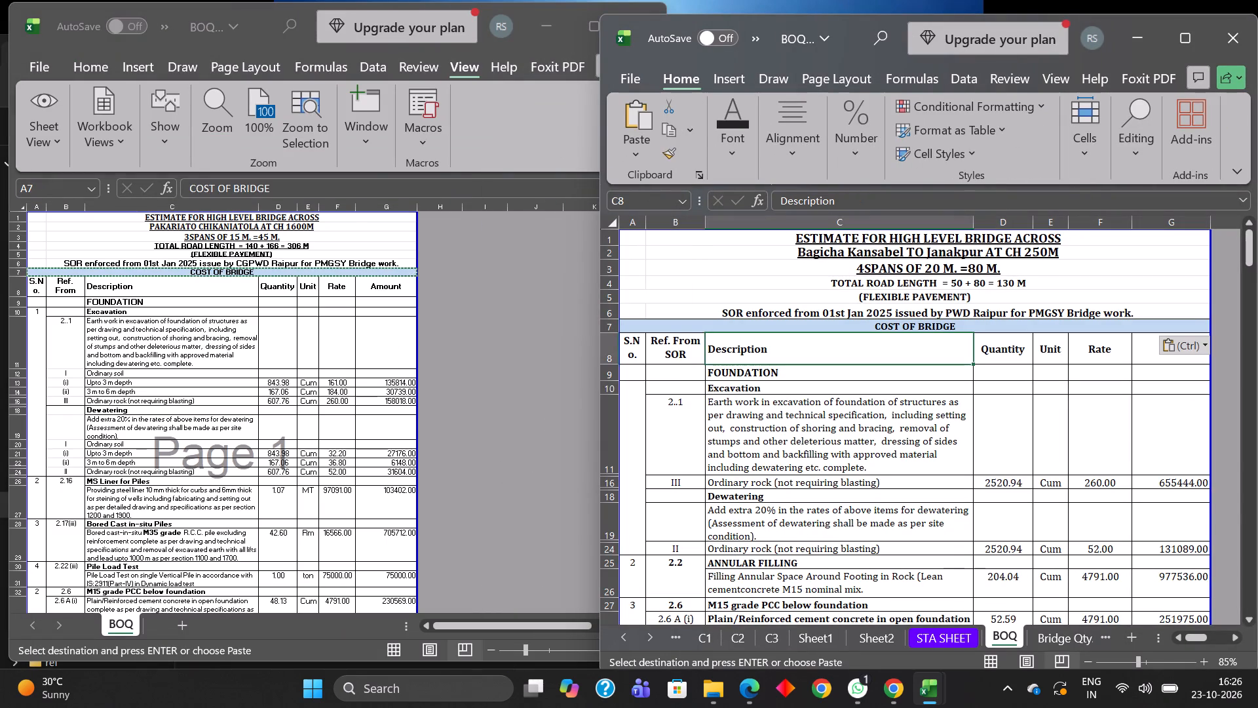
Merge and centre cells A100 to G100 in the blank row above the approach road table header.
{"action": "scroll", "coordinate": [812, 372], "scroll_direction": "down", "scroll_amount": 2}
{"action": "scroll", "coordinate": [810, 374], "scroll_direction": "up", "scroll_amount": 1}
{"action": "scroll", "coordinate": [810, 374], "scroll_direction": "down", "scroll_amount": 3}
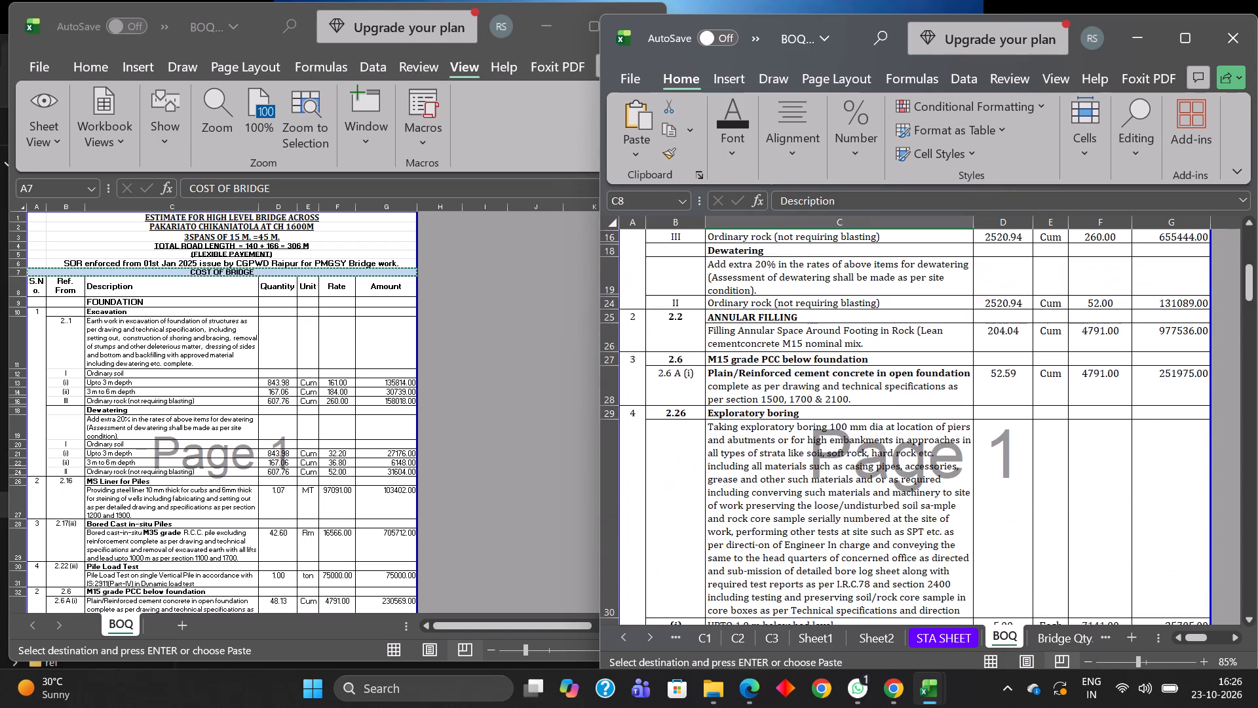
{"action": "scroll", "coordinate": [807, 408], "scroll_direction": "down", "scroll_amount": 20}
{"action": "scroll", "coordinate": [807, 408], "scroll_direction": "down", "scroll_amount": 8}
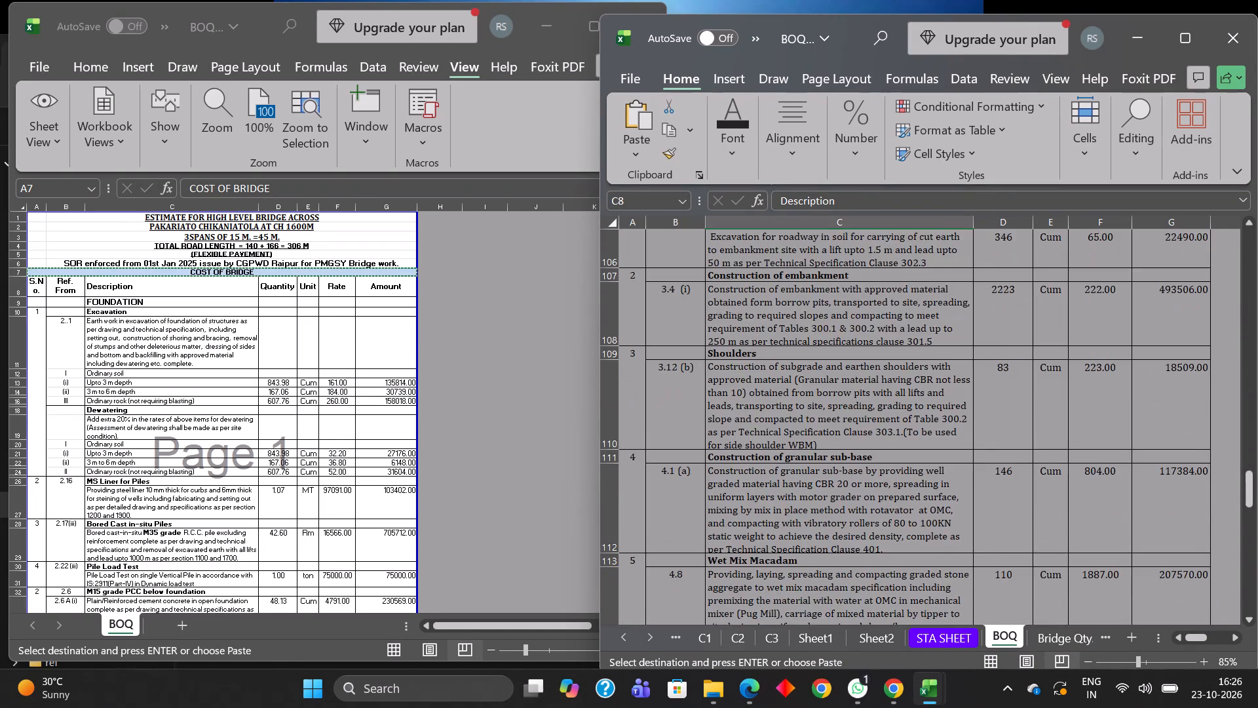
{"action": "scroll", "coordinate": [800, 475], "scroll_direction": "down", "scroll_amount": 11}
{"action": "scroll", "coordinate": [797, 478], "scroll_direction": "up", "scroll_amount": 12}
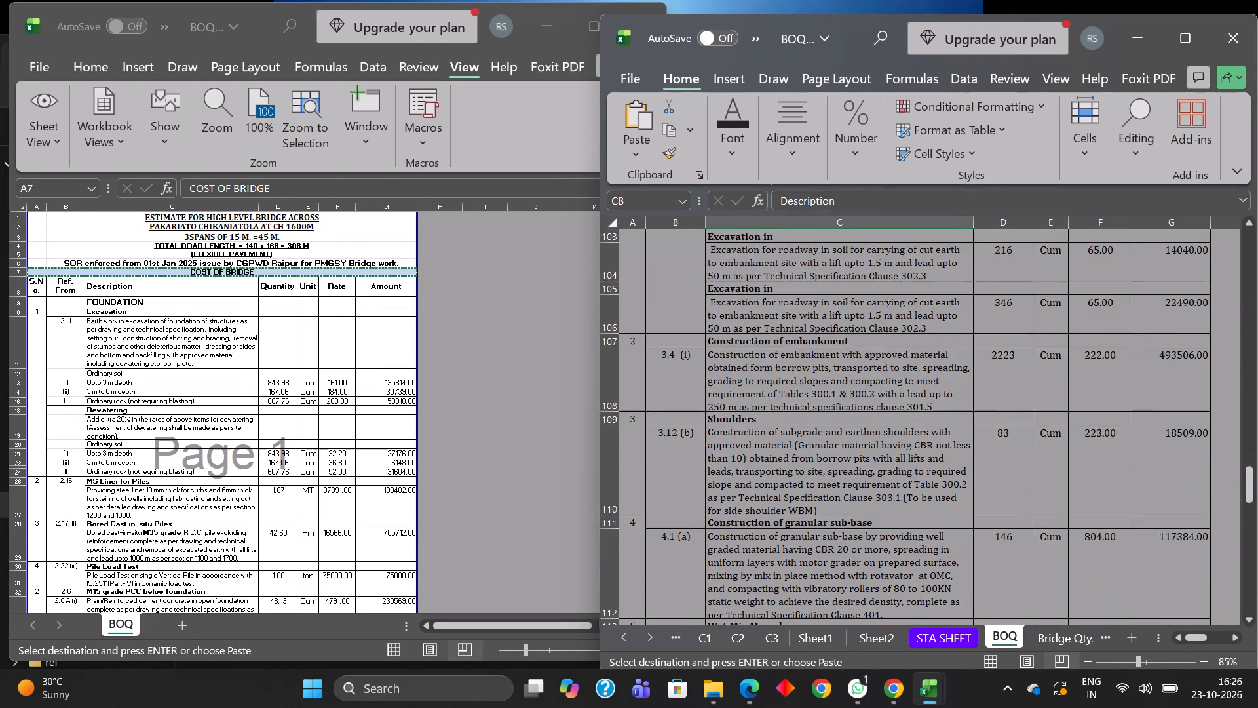
{"action": "scroll", "coordinate": [797, 477], "scroll_direction": "up", "scroll_amount": 3}
{"action": "scroll", "coordinate": [199, 471], "scroll_direction": "down", "scroll_amount": 3}
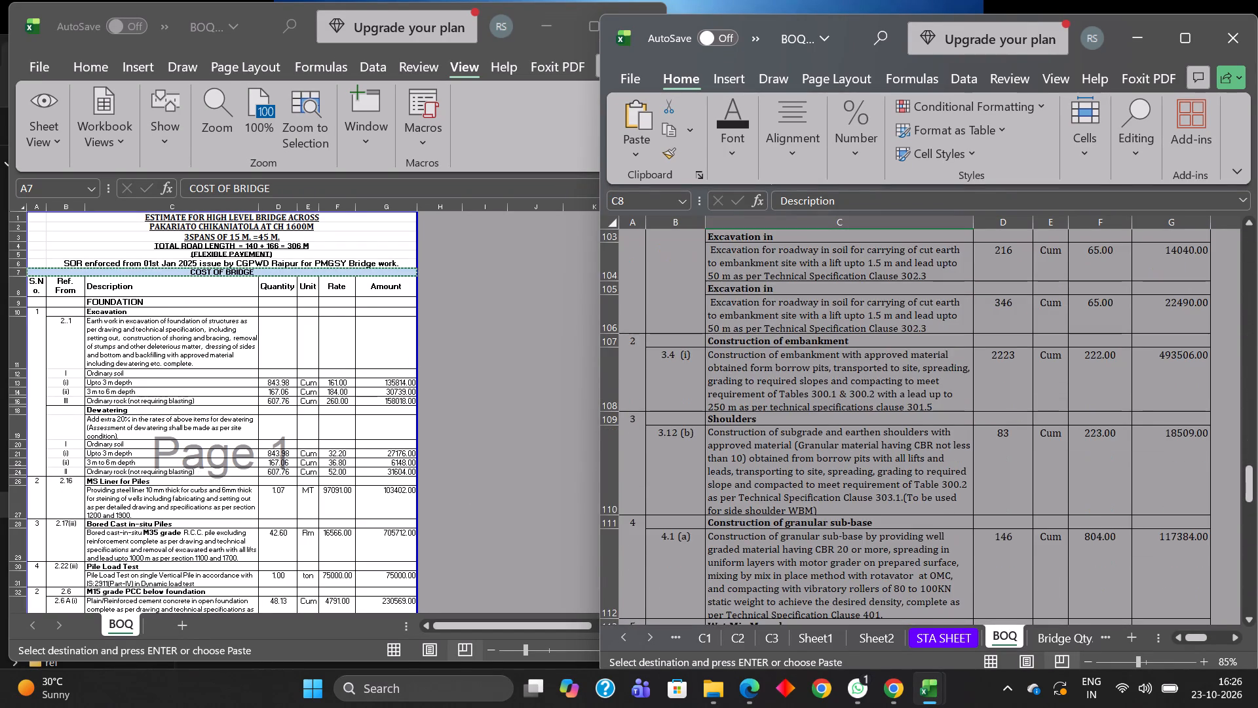
{"action": "scroll", "coordinate": [658, 470], "scroll_direction": "up", "scroll_amount": 3}
{"action": "left_click", "coordinate": [649, 393]}
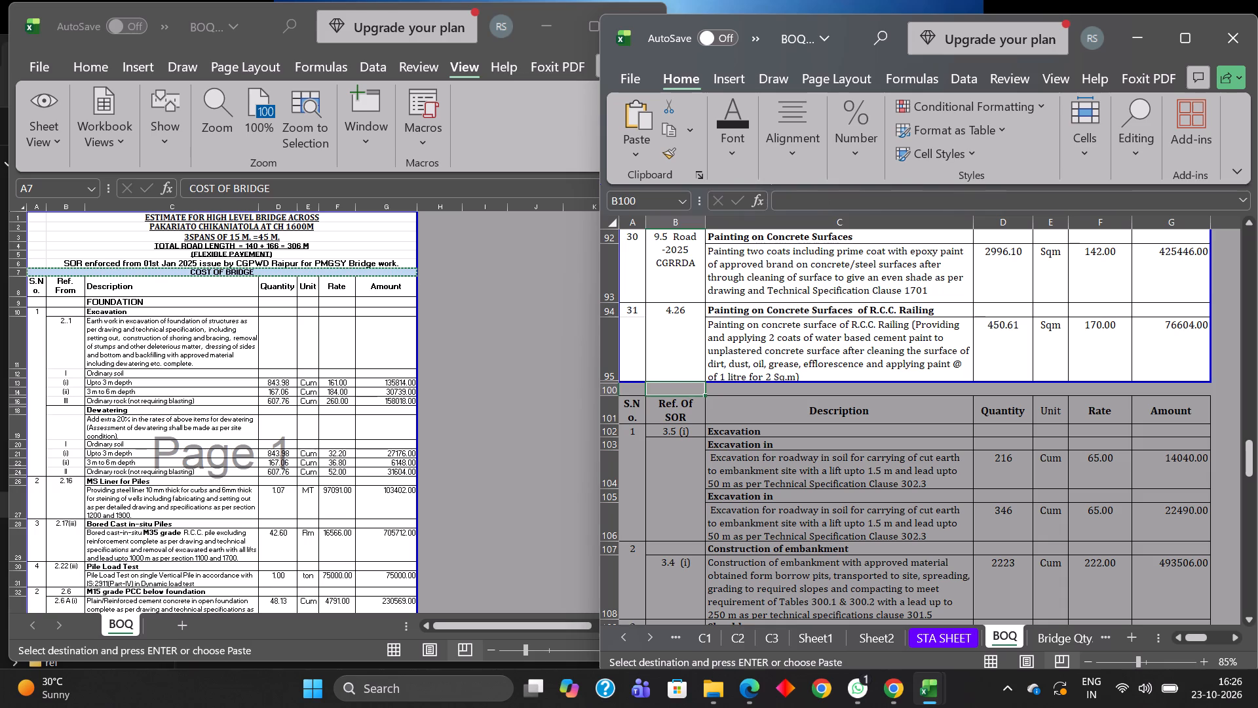
{"action": "left_click_drag", "start_coordinate": [637, 390], "coordinate": [1155, 397]}
{"action": "left_click", "coordinate": [1148, 392]}
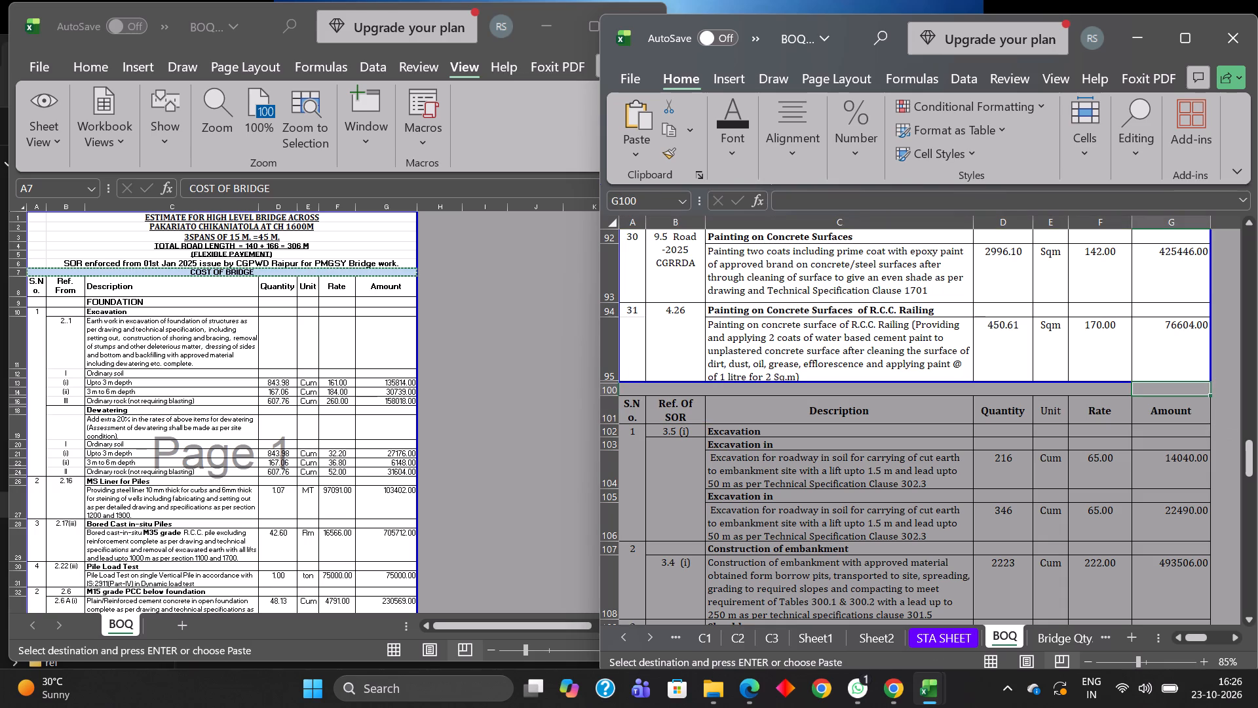
{"action": "left_click_drag", "start_coordinate": [634, 386], "coordinate": [1158, 392]}
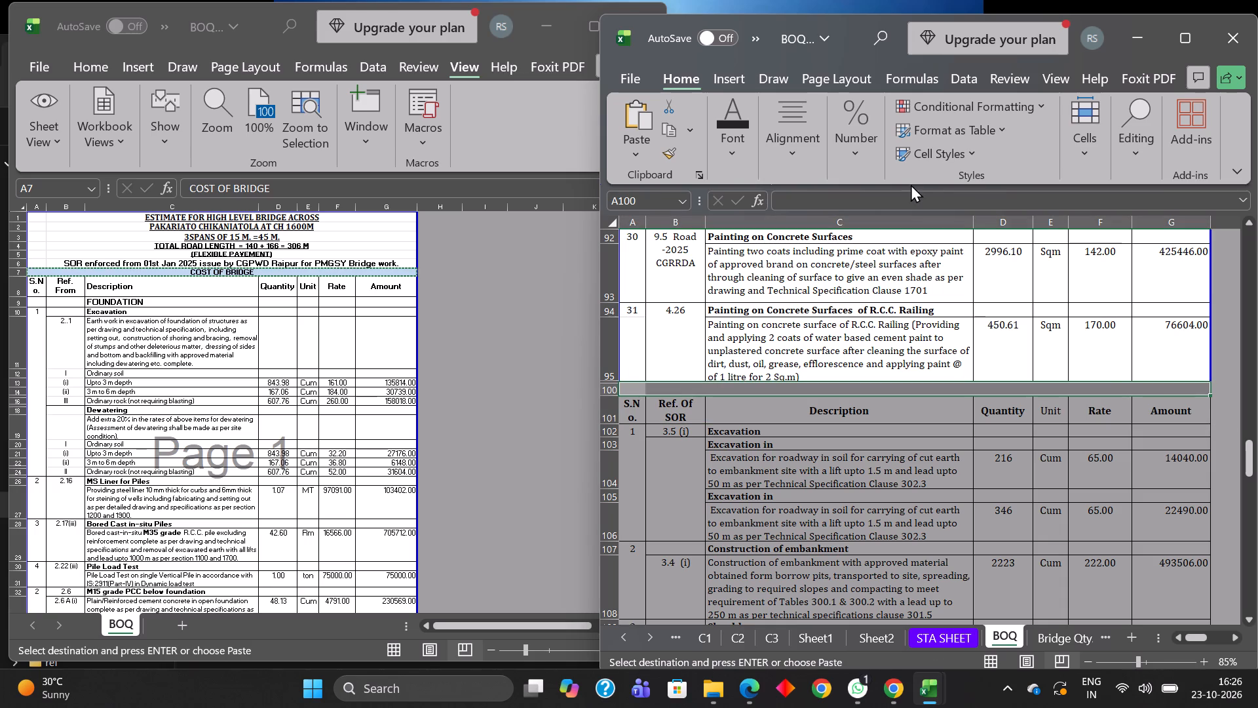
{"action": "left_click", "coordinate": [1182, 35]}
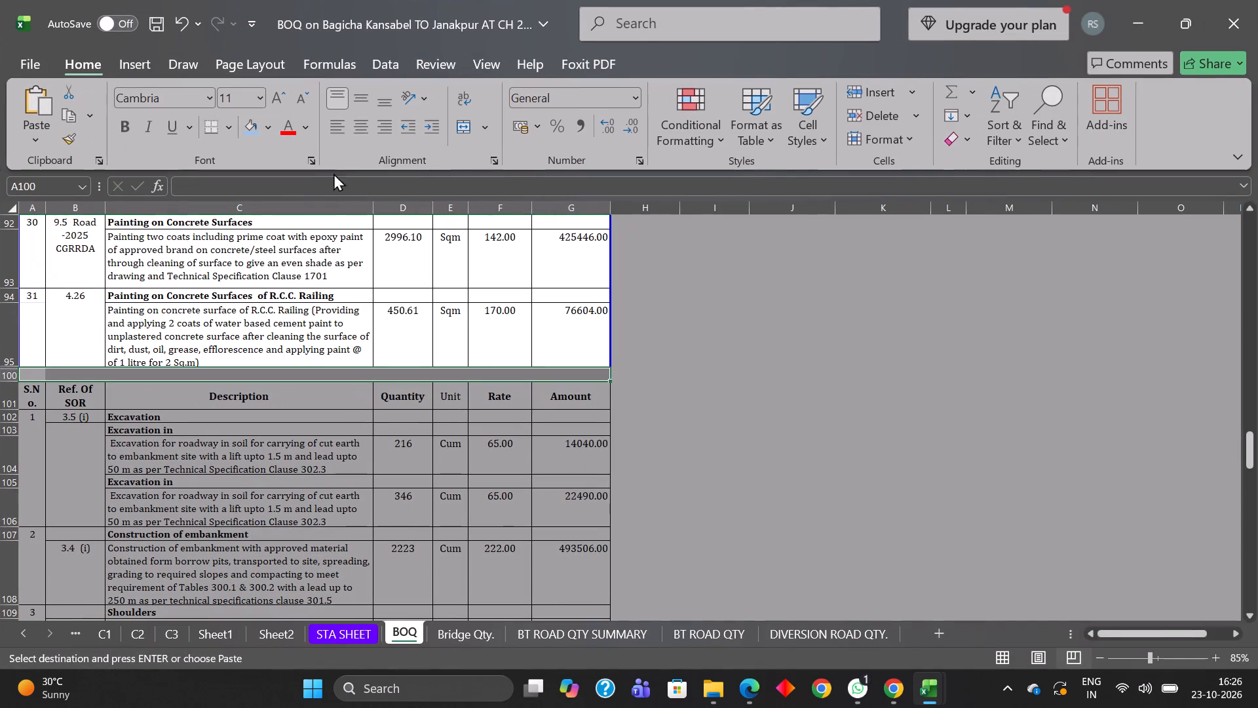
{"action": "left_click", "coordinate": [469, 123]}
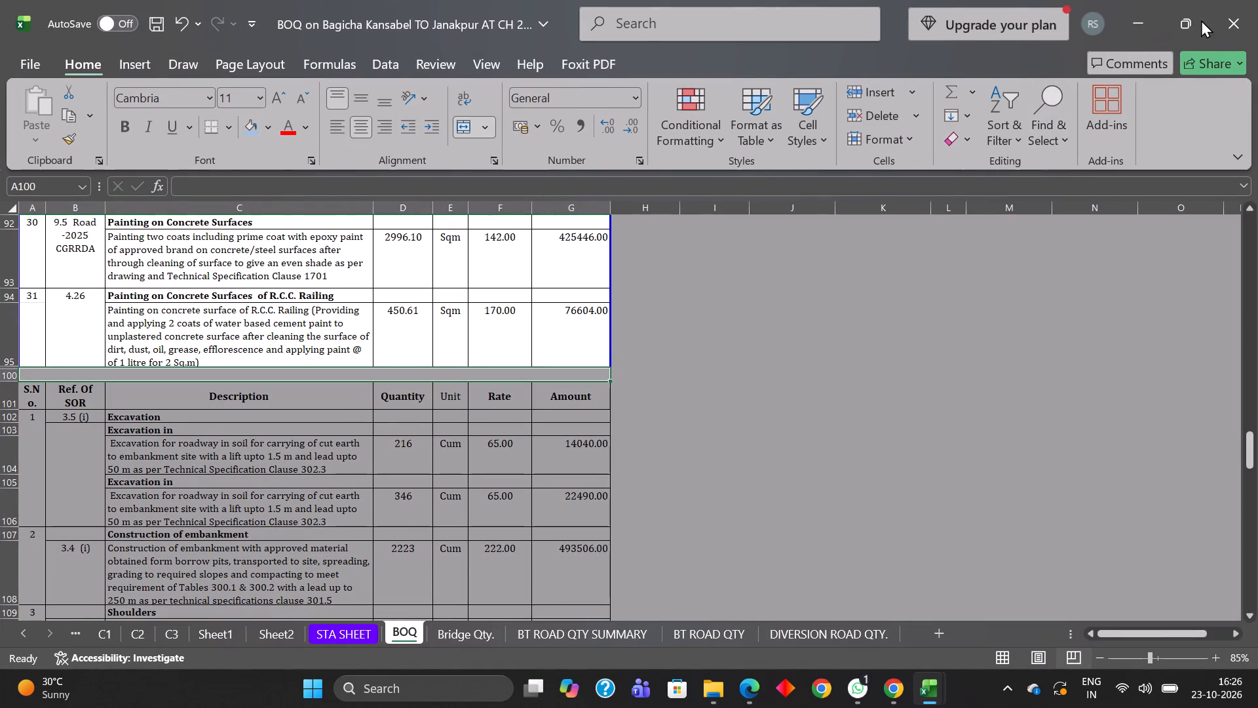
In the pakaria BOQ, change the APPROACH ROAD heading in row 108 to COST OF APPROACH ROAD.
{"action": "left_click", "coordinate": [1201, 20]}
{"action": "left_click", "coordinate": [542, 462]}
{"action": "scroll", "coordinate": [421, 489], "scroll_direction": "down", "scroll_amount": 8}
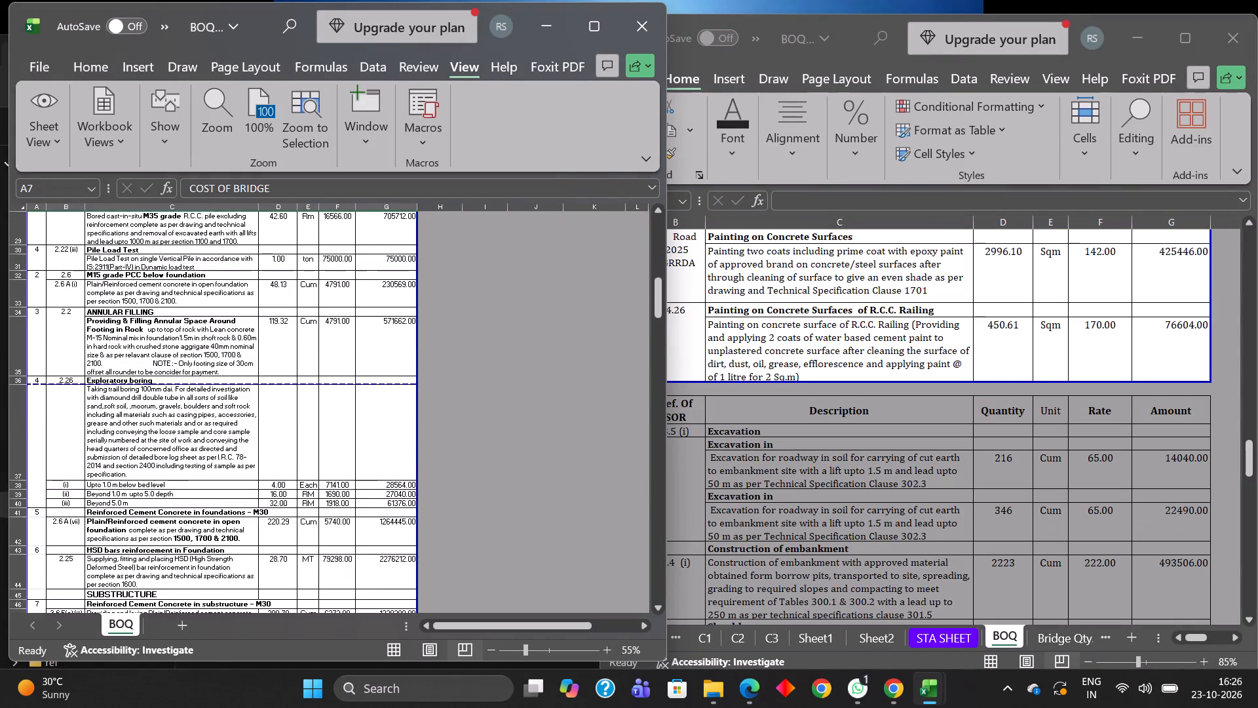
{"action": "scroll", "coordinate": [413, 499], "scroll_direction": "down", "scroll_amount": 20}
{"action": "scroll", "coordinate": [413, 499], "scroll_direction": "down", "scroll_amount": 6}
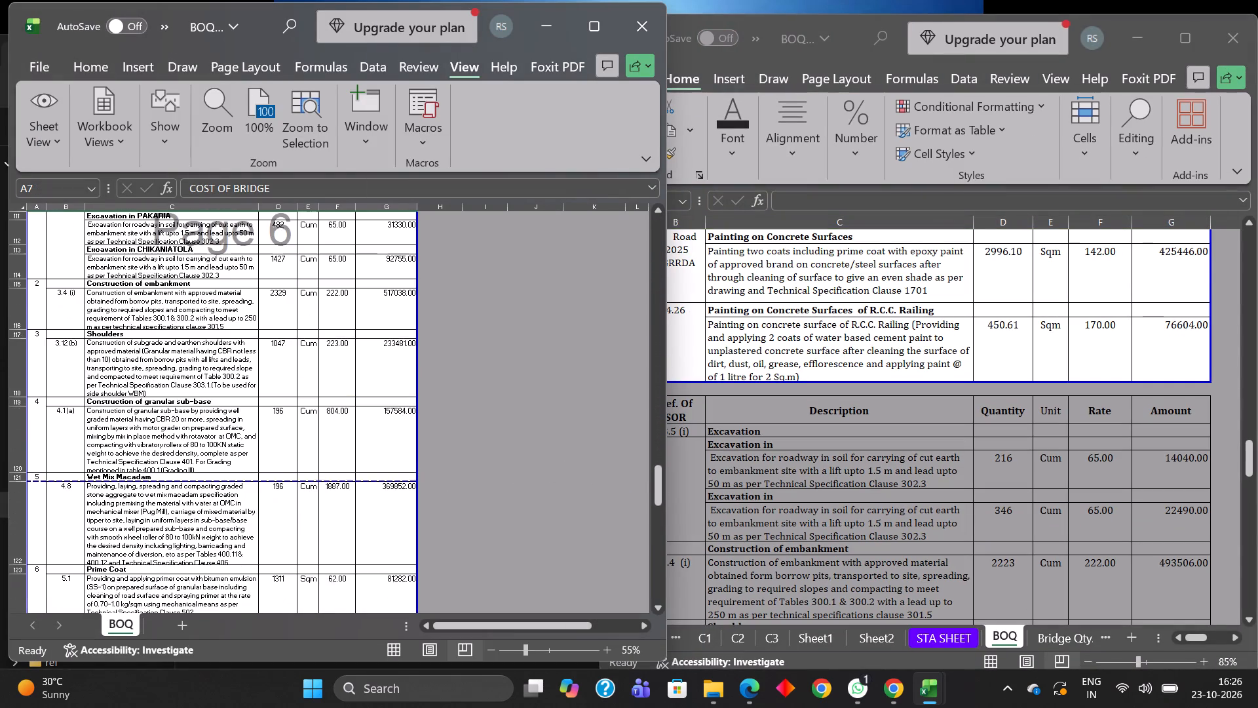
{"action": "scroll", "coordinate": [237, 406], "scroll_direction": "up", "scroll_amount": 2}
{"action": "double_click", "coordinate": [176, 305]}
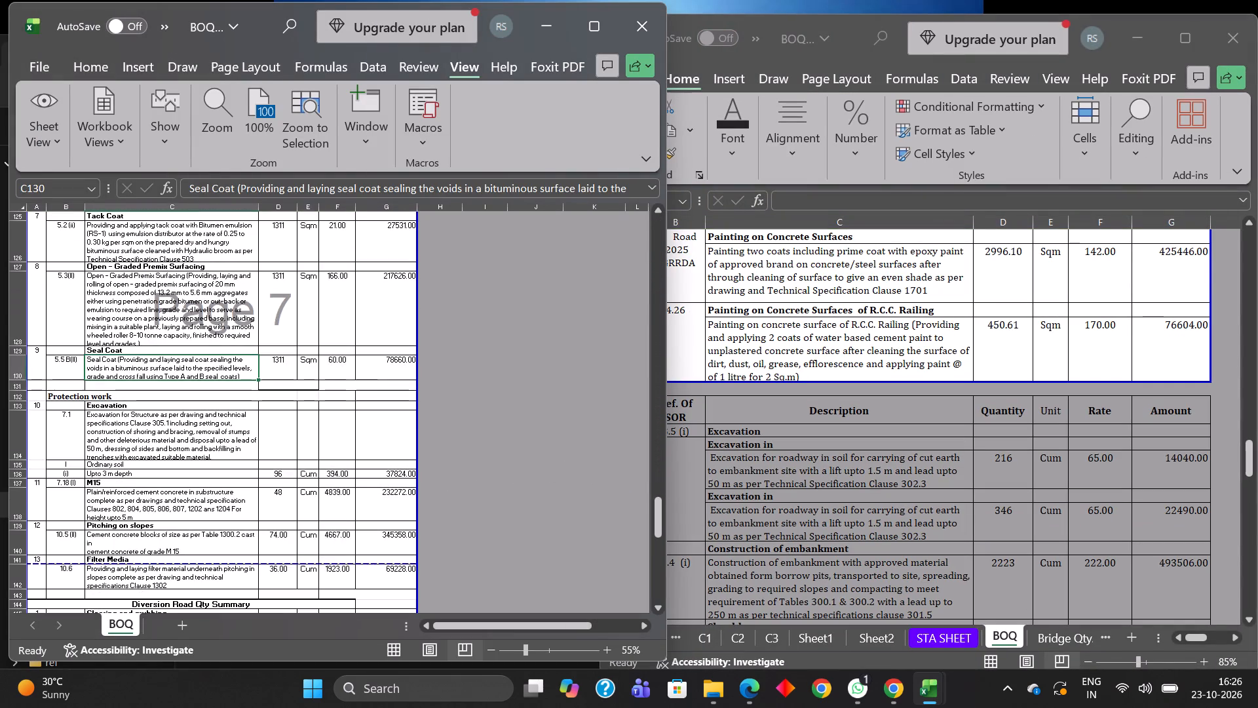
{"action": "scroll", "coordinate": [200, 431], "scroll_direction": "down", "scroll_amount": 4}
{"action": "scroll", "coordinate": [200, 432], "scroll_direction": "up", "scroll_amount": 12}
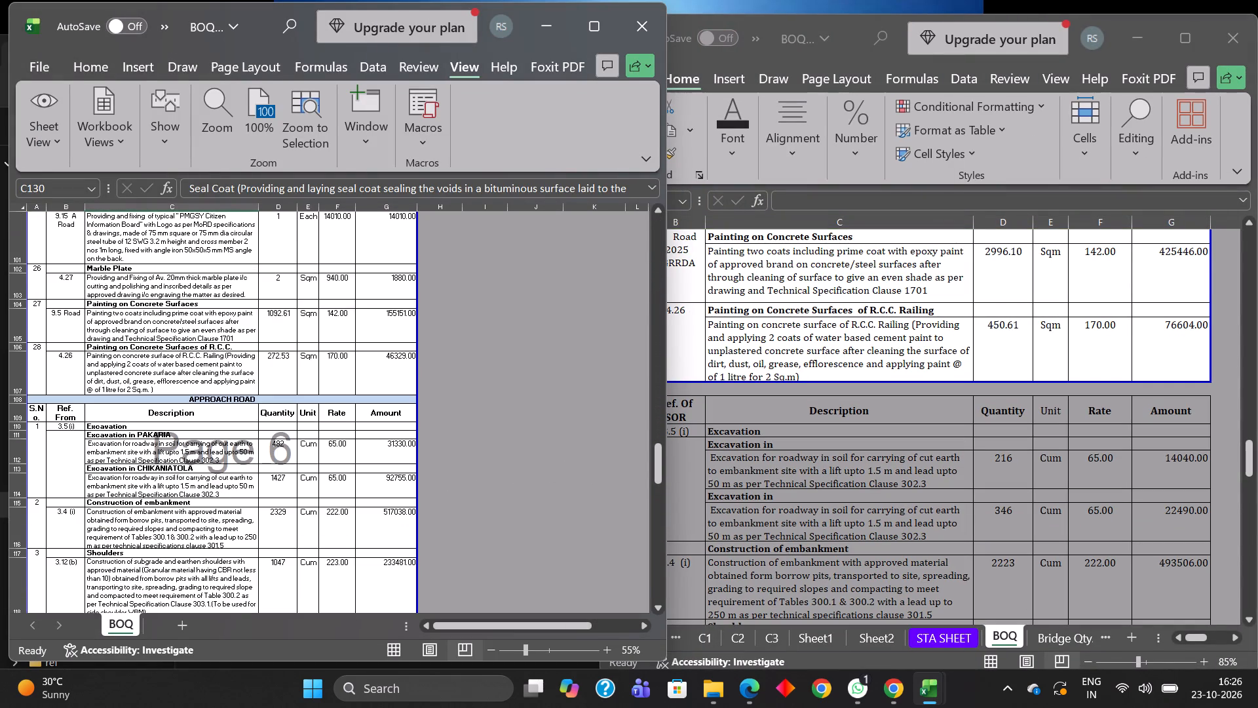
{"action": "scroll", "coordinate": [162, 416], "scroll_direction": "up", "scroll_amount": 2, "text": "ctrl"}
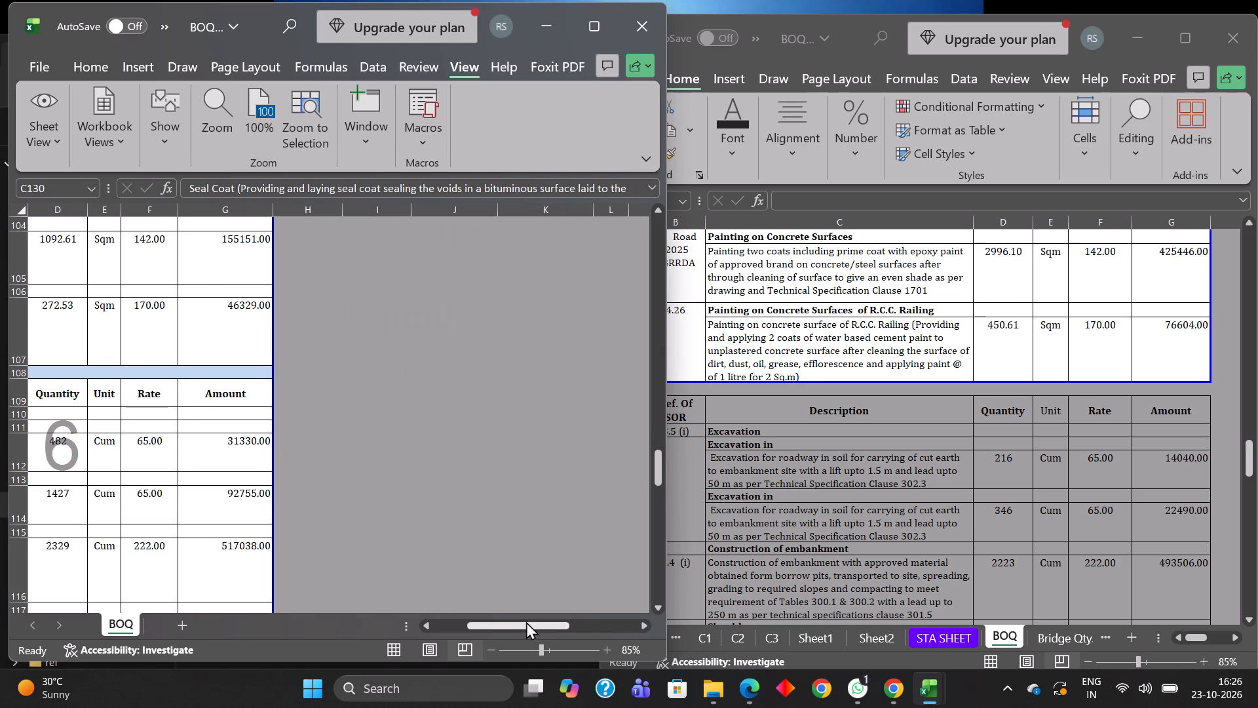
{"action": "left_click_drag", "start_coordinate": [526, 621], "coordinate": [366, 614]}
{"action": "double_click", "coordinate": [254, 376]}
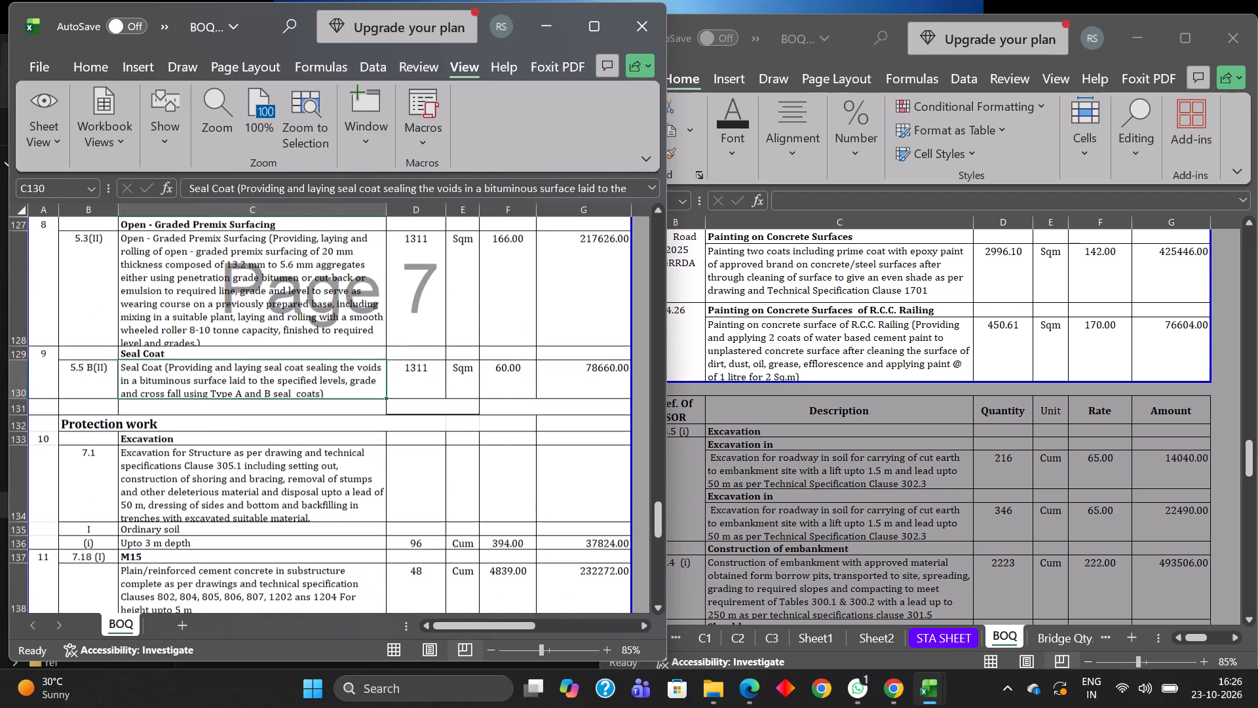
{"action": "scroll", "coordinate": [282, 430], "scroll_direction": "up", "scroll_amount": 7}
{"action": "double_click", "coordinate": [272, 307]}
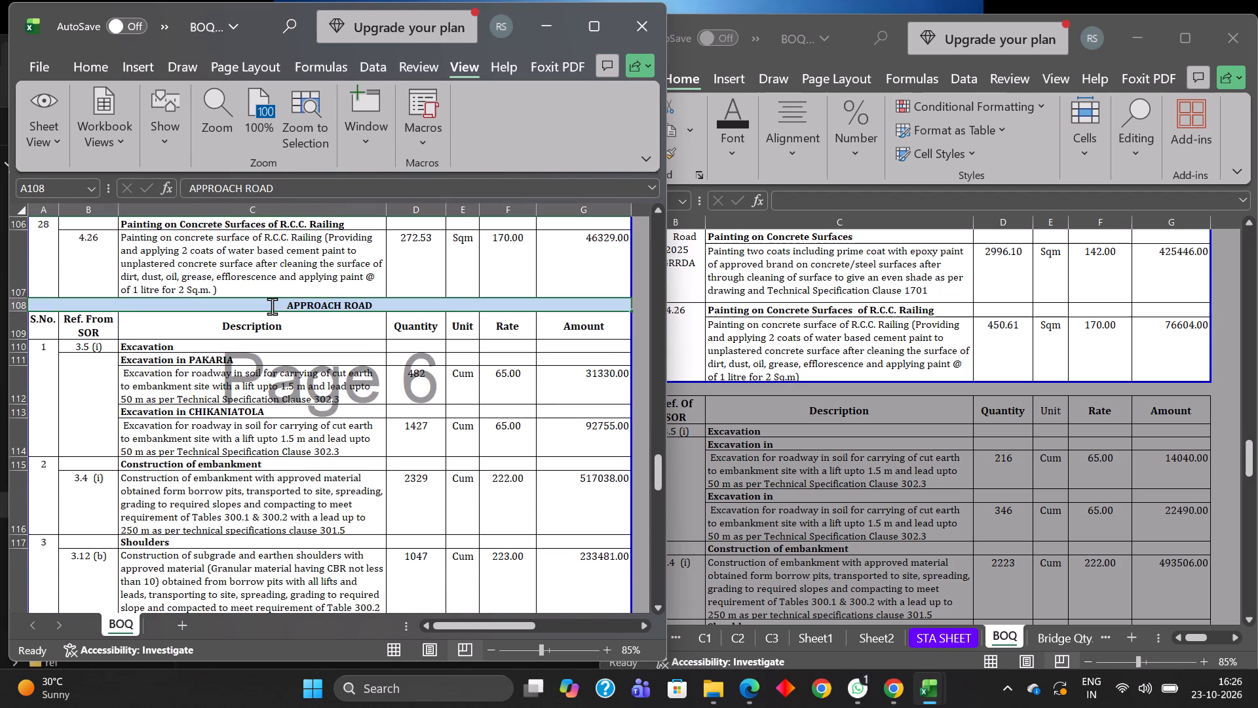
{"action": "type", "text": "COST OF"}
{"action": "key", "text": "space"}
{"action": "left_click", "coordinate": [235, 339]}
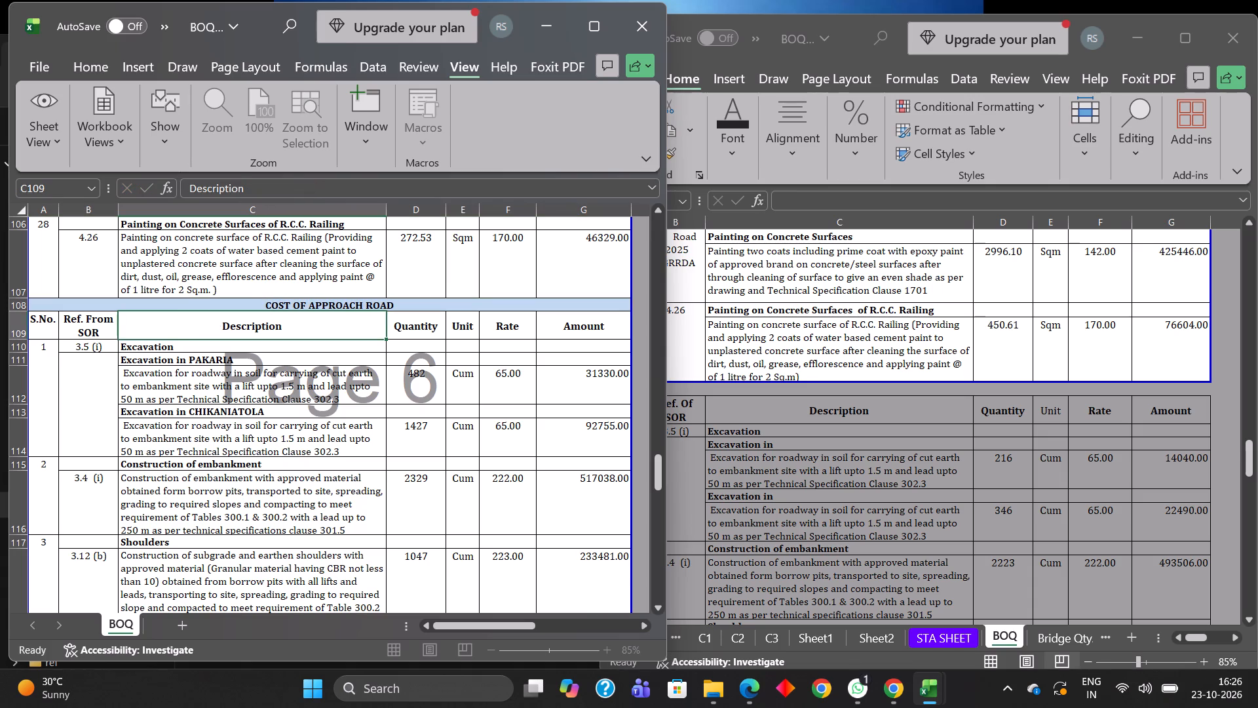
Copy the COST OF APPROACH ROAD heading from the pakaria BOQ into merged row 100 of the Janakpur BOQ.
{"action": "left_click", "coordinate": [211, 309]}
{"action": "left_click", "coordinate": [207, 303]}
{"action": "key", "text": "ctrl+c"}
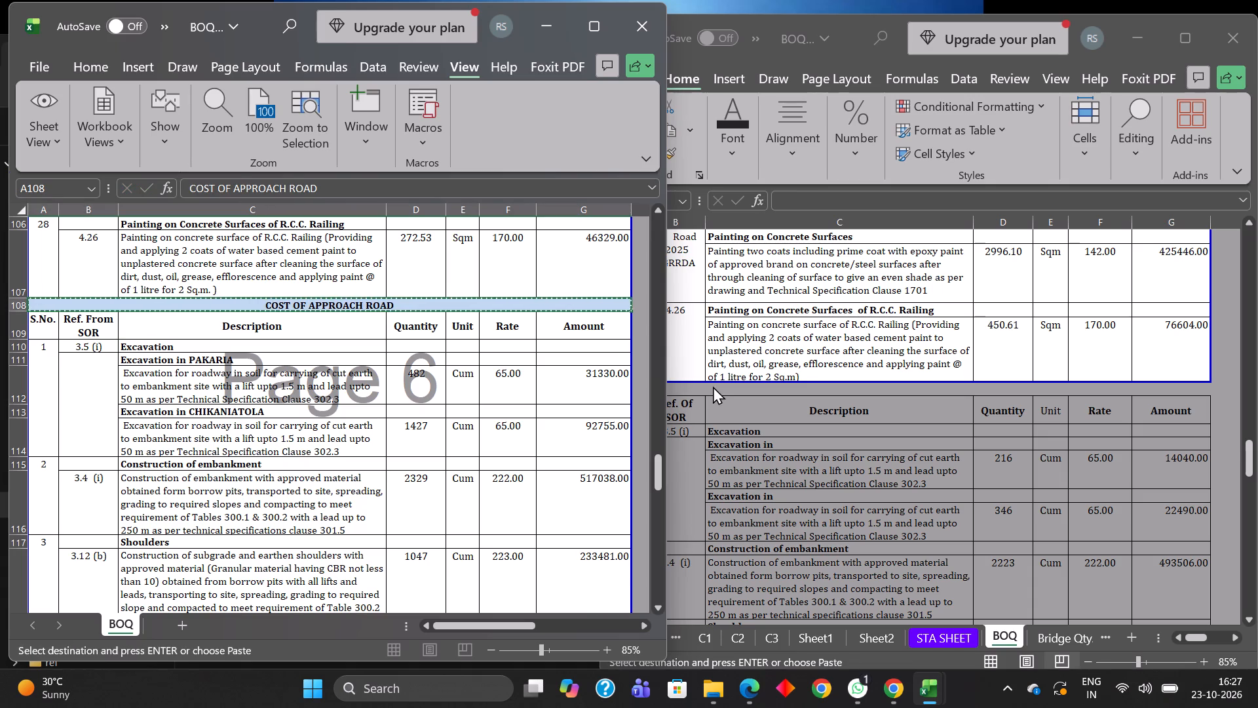
{"action": "left_click", "coordinate": [713, 386]}
{"action": "key", "text": "ctrl+v"}
{"action": "left_click", "coordinate": [693, 435]}
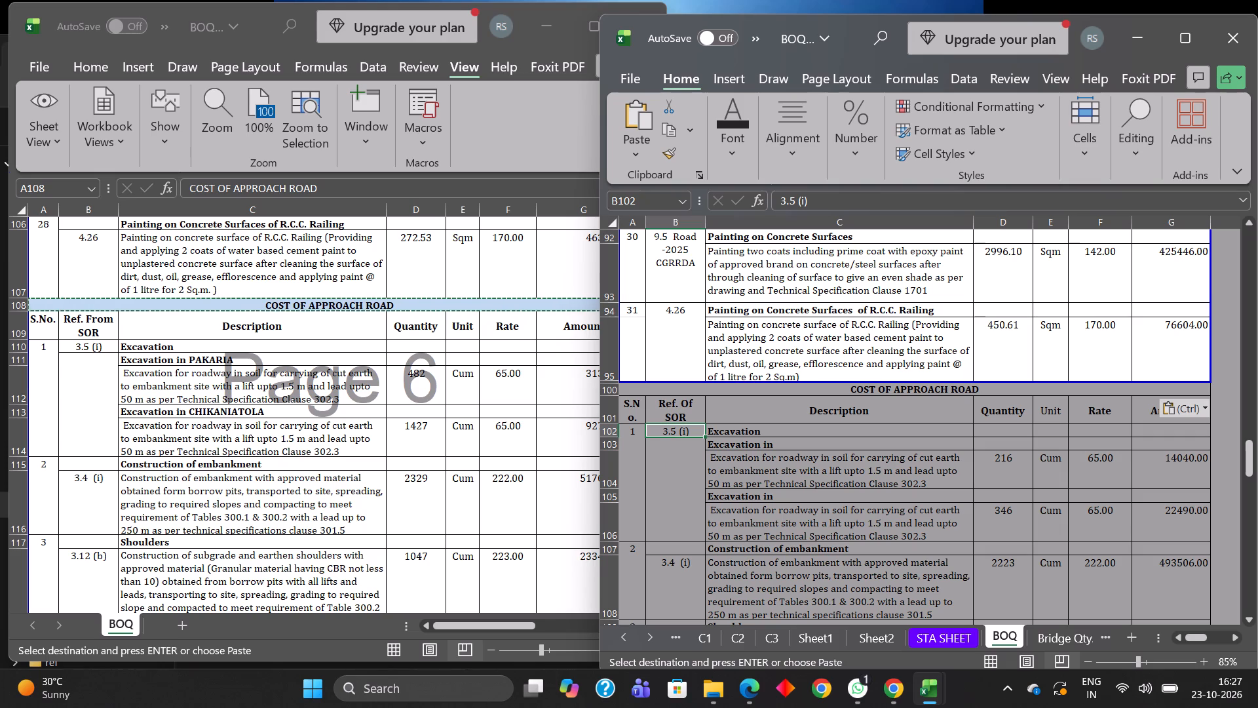
Extend the Janakpur BOQ's print area from row 95 down to the final SAY RS. IN LAKHS line in row 166.
{"action": "left_click", "coordinate": [1192, 33]}
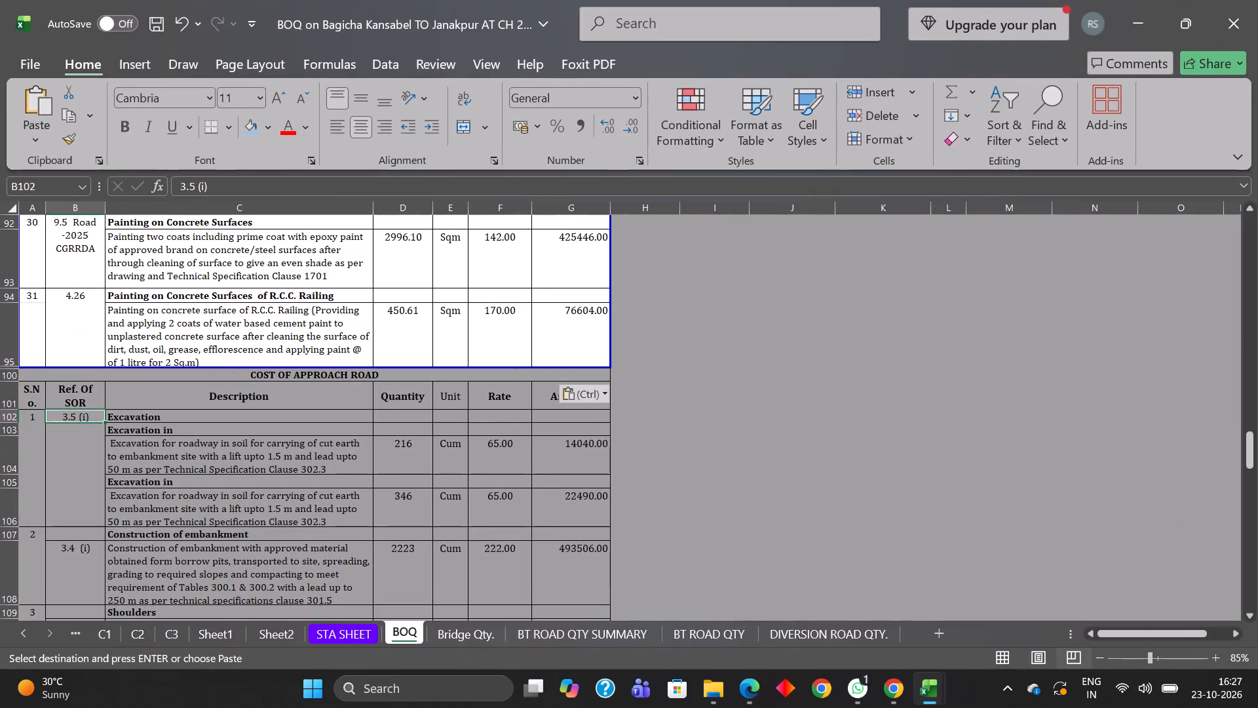
{"action": "left_click_drag", "start_coordinate": [268, 365], "coordinate": [268, 501]}
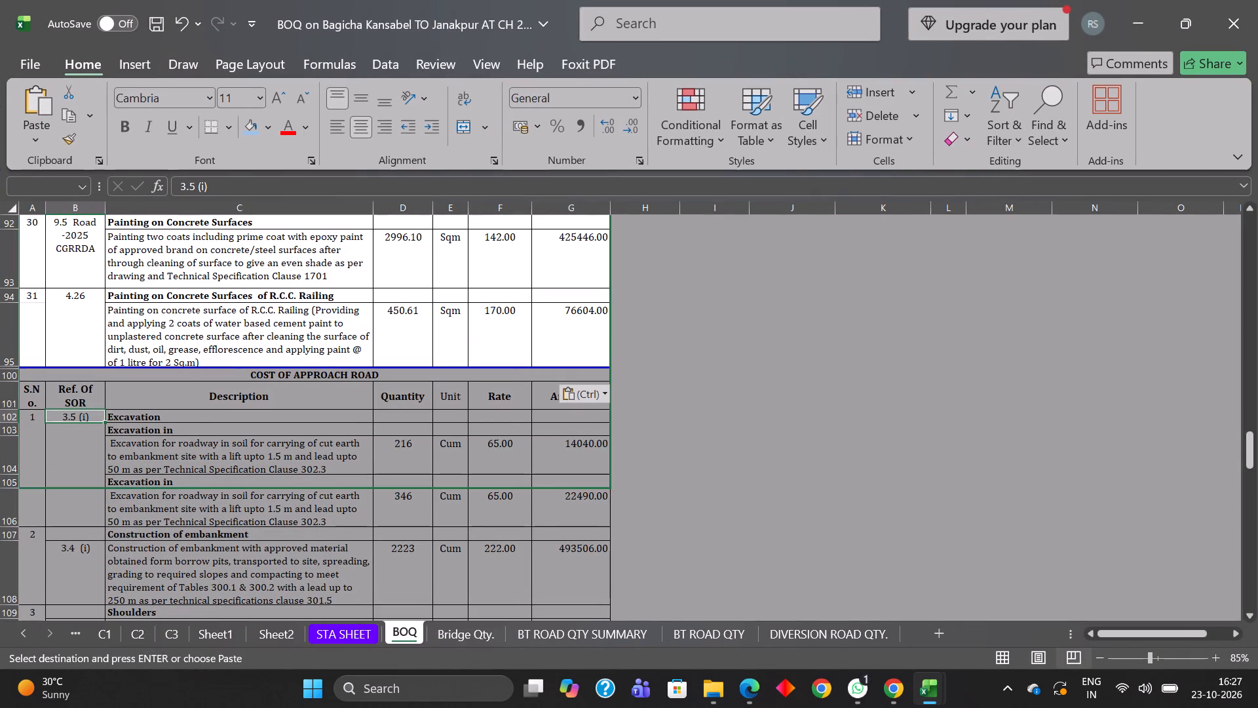
{"action": "left_click_drag", "start_coordinate": [268, 501], "coordinate": [268, 645]}
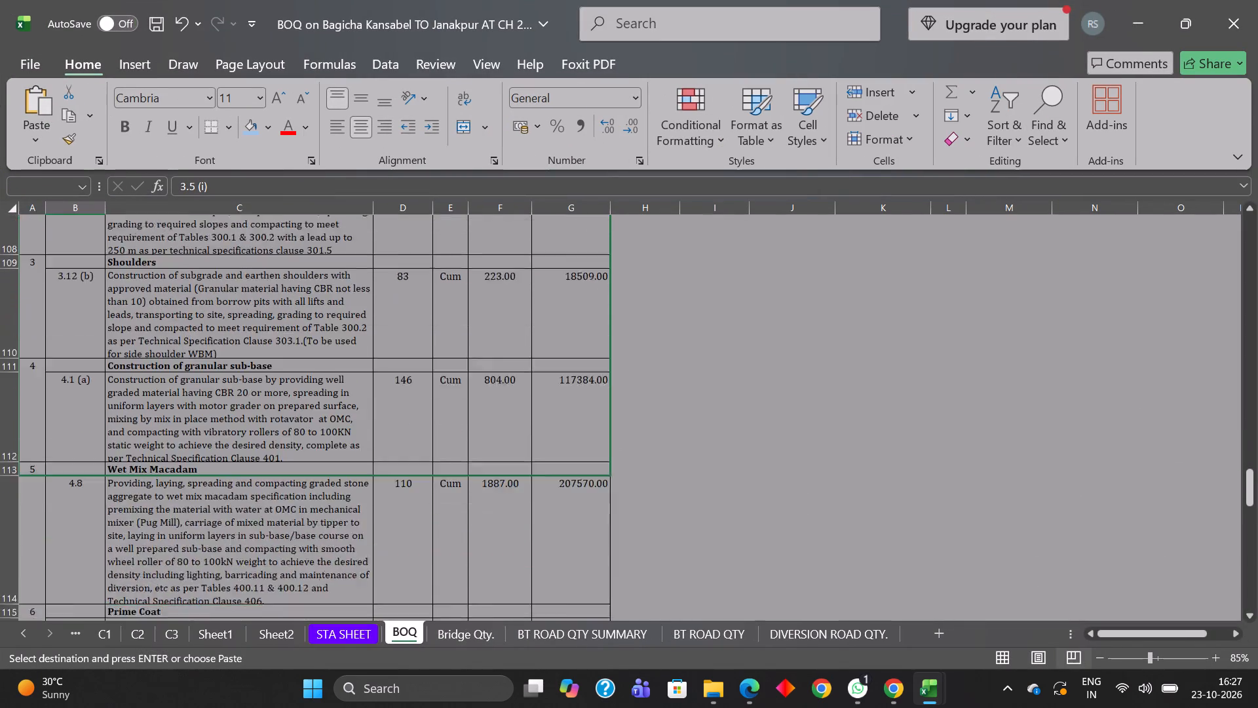
{"action": "left_click_drag", "start_coordinate": [268, 645], "coordinate": [268, 678]}
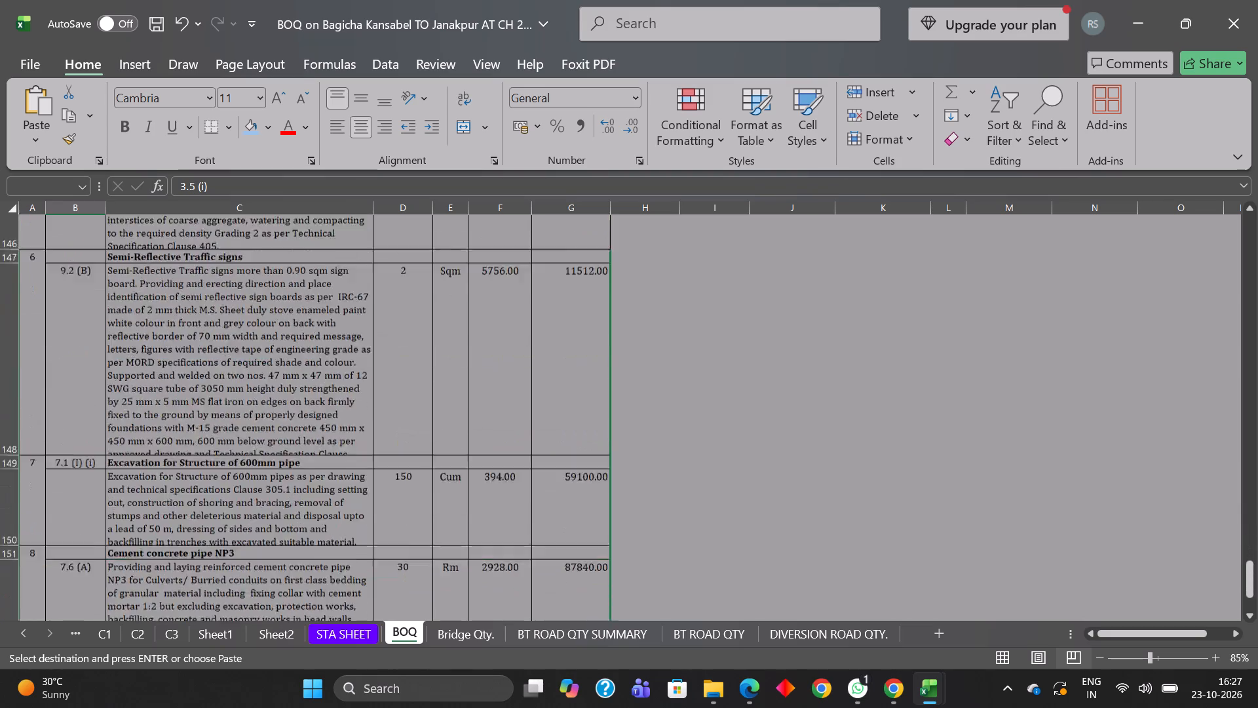
{"action": "left_click_drag", "start_coordinate": [268, 678], "coordinate": [305, 349]}
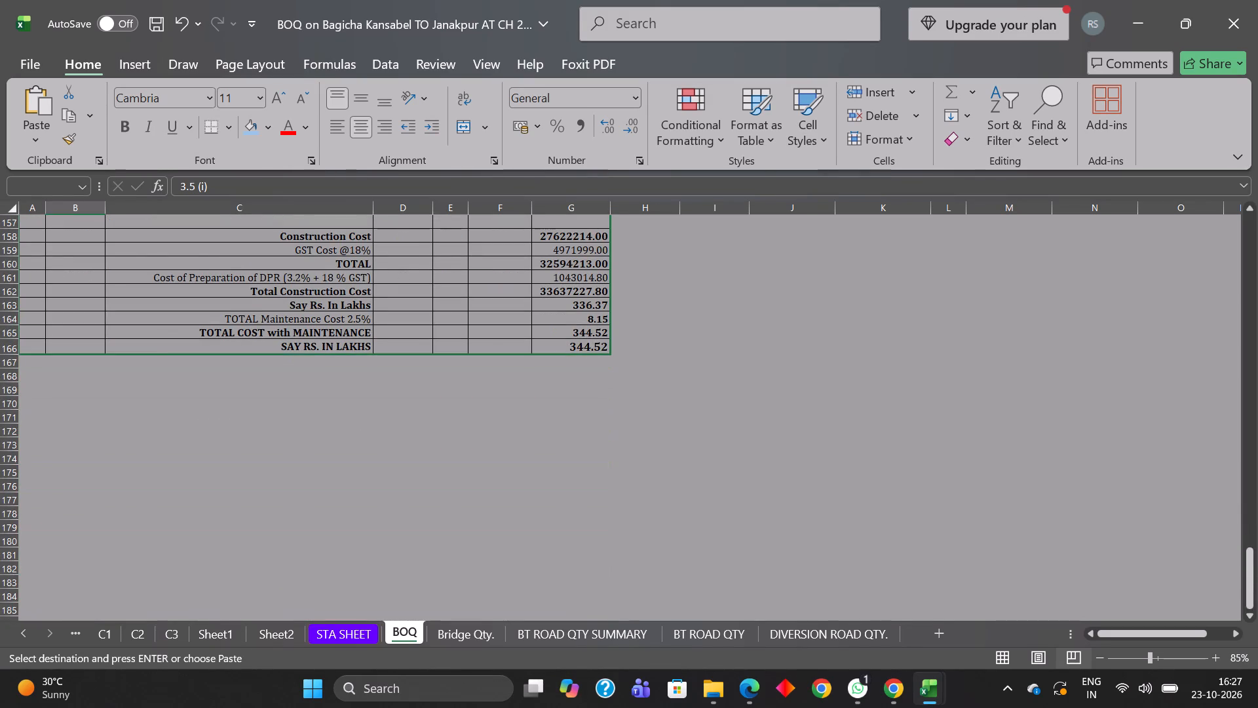
{"action": "left_click_drag", "start_coordinate": [305, 349], "coordinate": [305, 349]}
{"action": "left_click", "coordinate": [787, 461]}
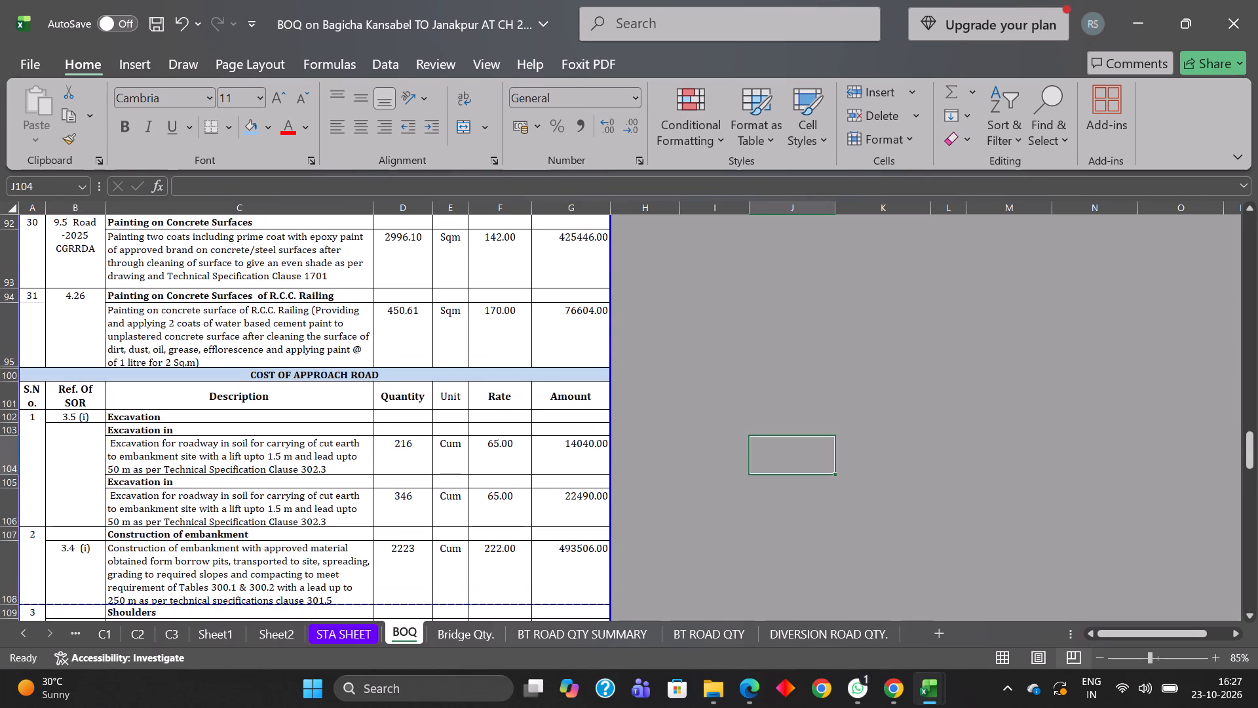
Review the combined BOQ sheet from the approach road section to the final cost rows and back to the title.
{"action": "scroll", "coordinate": [691, 441], "scroll_direction": "down", "scroll_amount": 3}
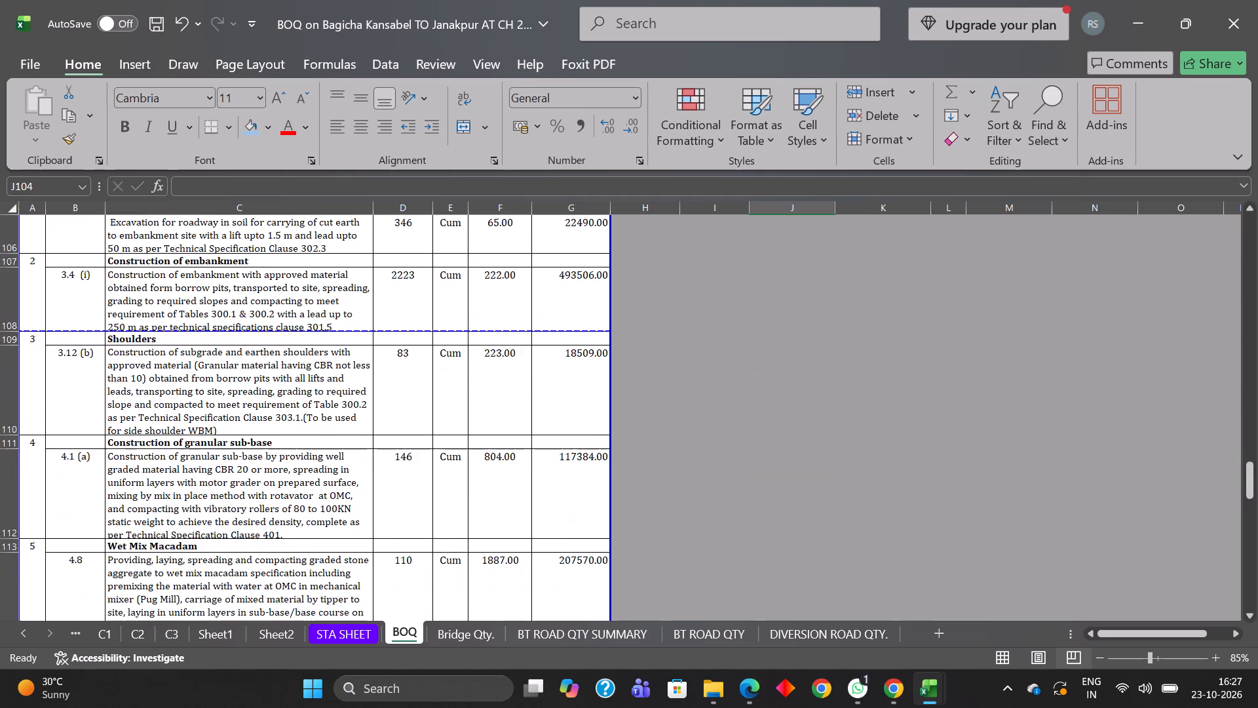
{"action": "scroll", "coordinate": [691, 441], "scroll_direction": "down", "scroll_amount": 19}
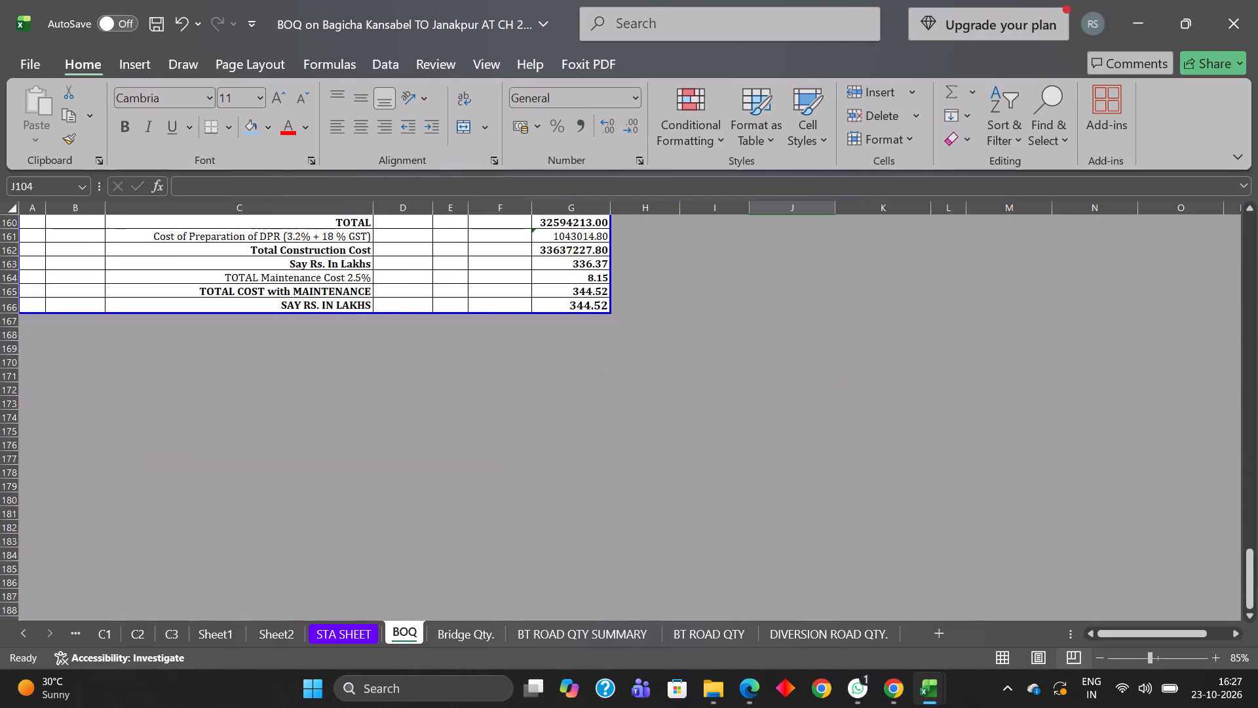
{"action": "scroll", "coordinate": [671, 467], "scroll_direction": "up", "scroll_amount": 17}
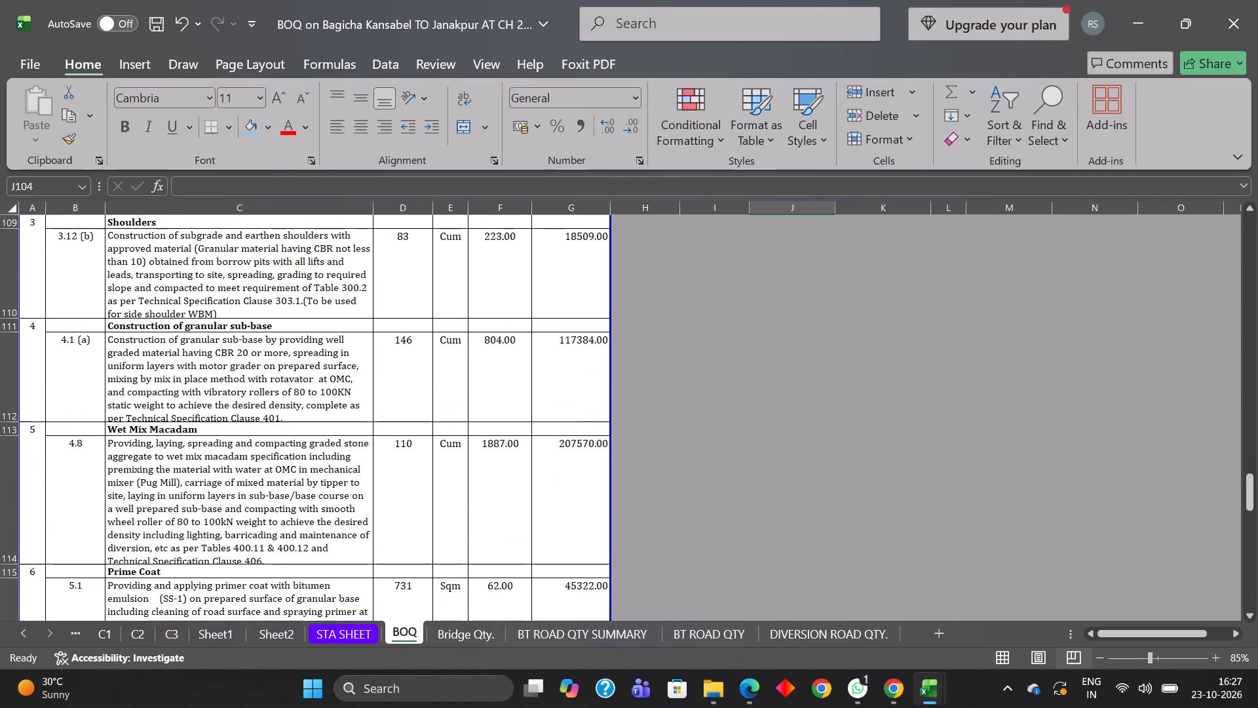
{"action": "scroll", "coordinate": [664, 462], "scroll_direction": "up", "scroll_amount": 20}
{"action": "scroll", "coordinate": [664, 462], "scroll_direction": "up", "scroll_amount": 15}
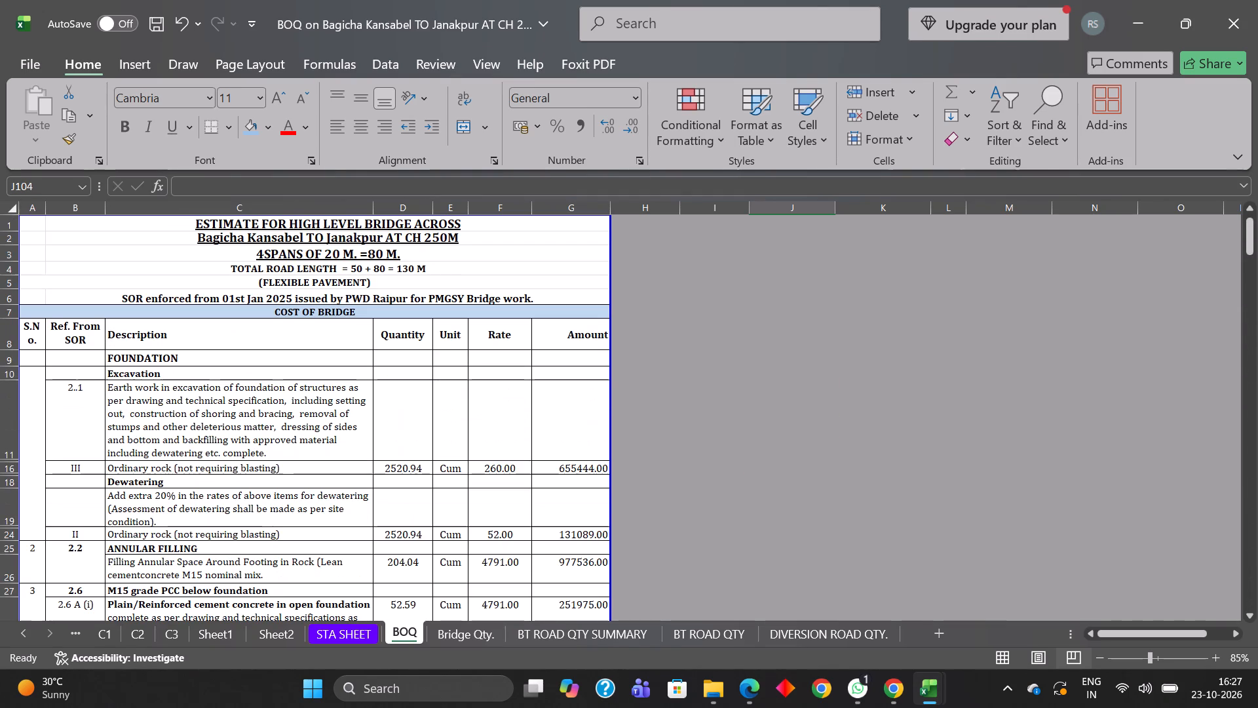
Create a copy of the BOQ sheet before the Cover Page sheet in the same Bagicha Kansabel TO Janakpur workbook.
{"action": "scroll", "coordinate": [661, 452], "scroll_direction": "up", "scroll_amount": 7}
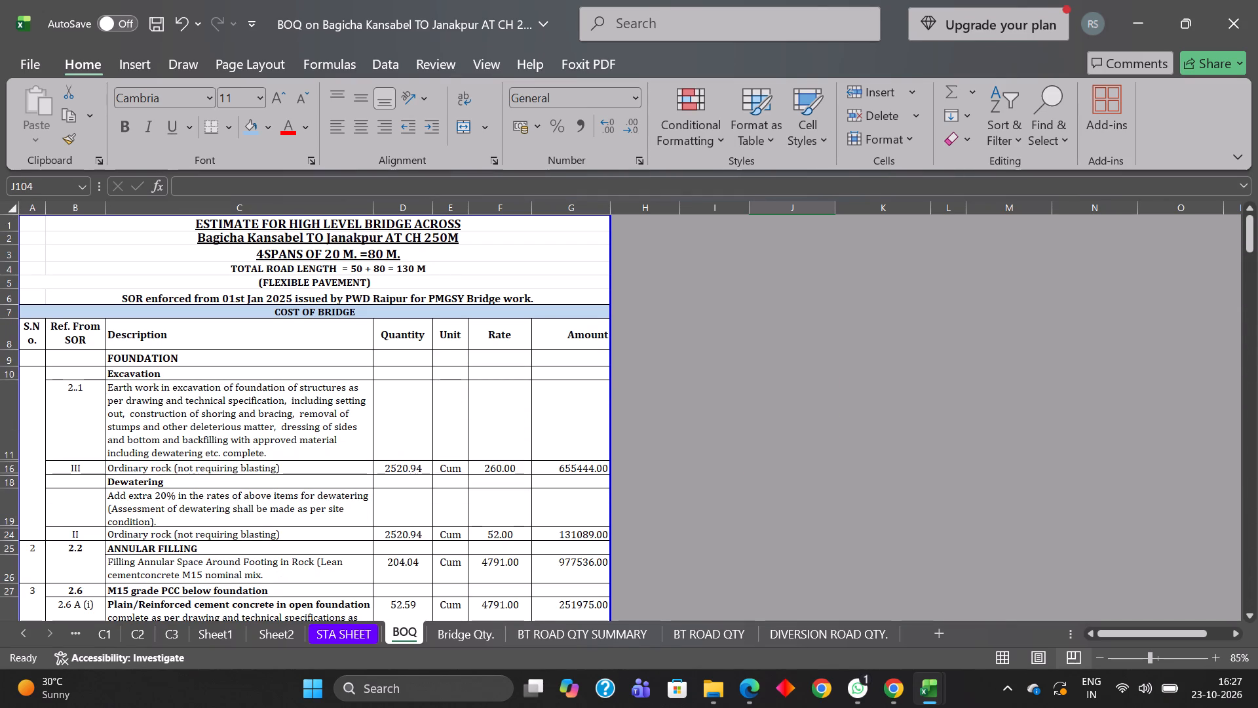
{"action": "right_click", "coordinate": [397, 633]}
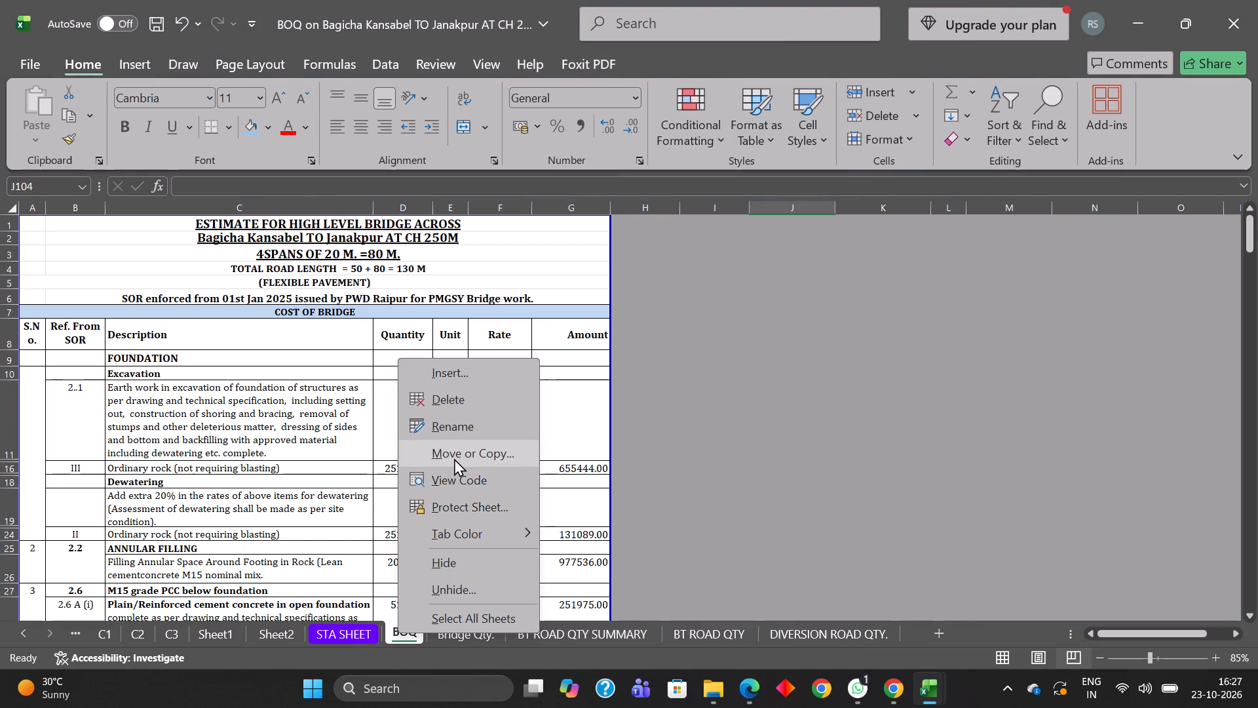
{"action": "left_click", "coordinate": [454, 458]}
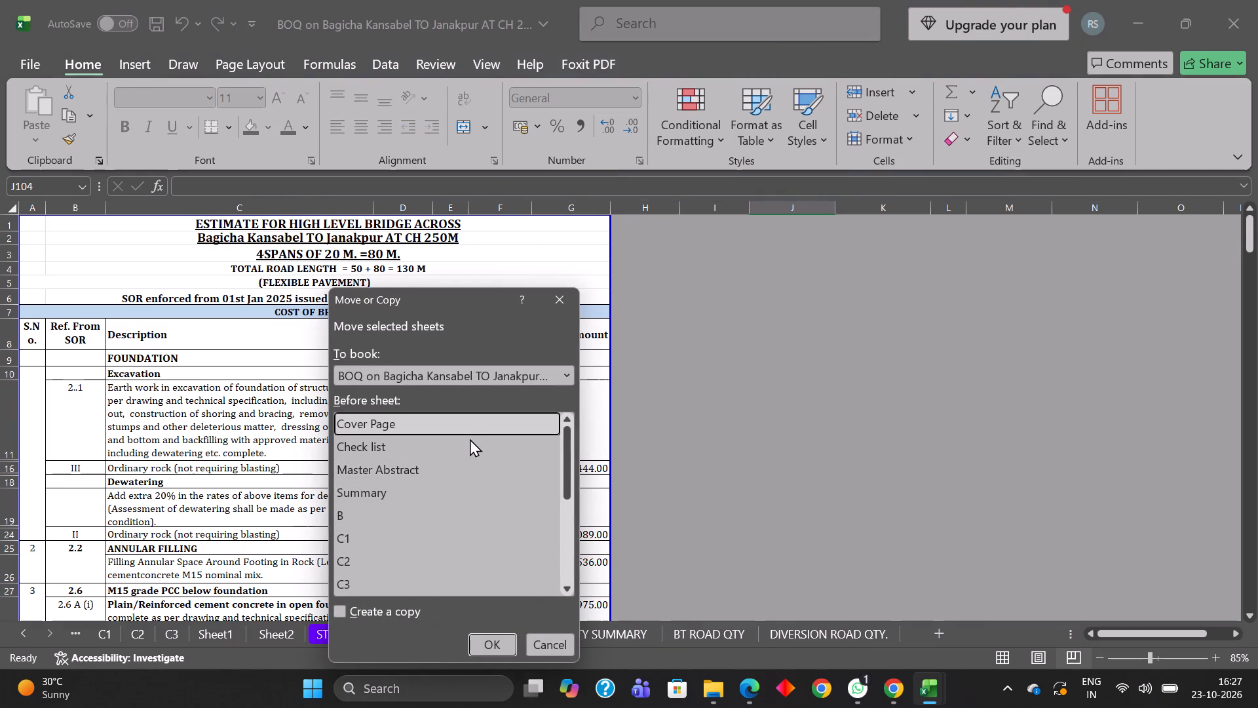
{"action": "scroll", "coordinate": [481, 590], "scroll_direction": "down", "scroll_amount": 5}
{"action": "scroll", "coordinate": [478, 581], "scroll_direction": "up", "scroll_amount": 3}
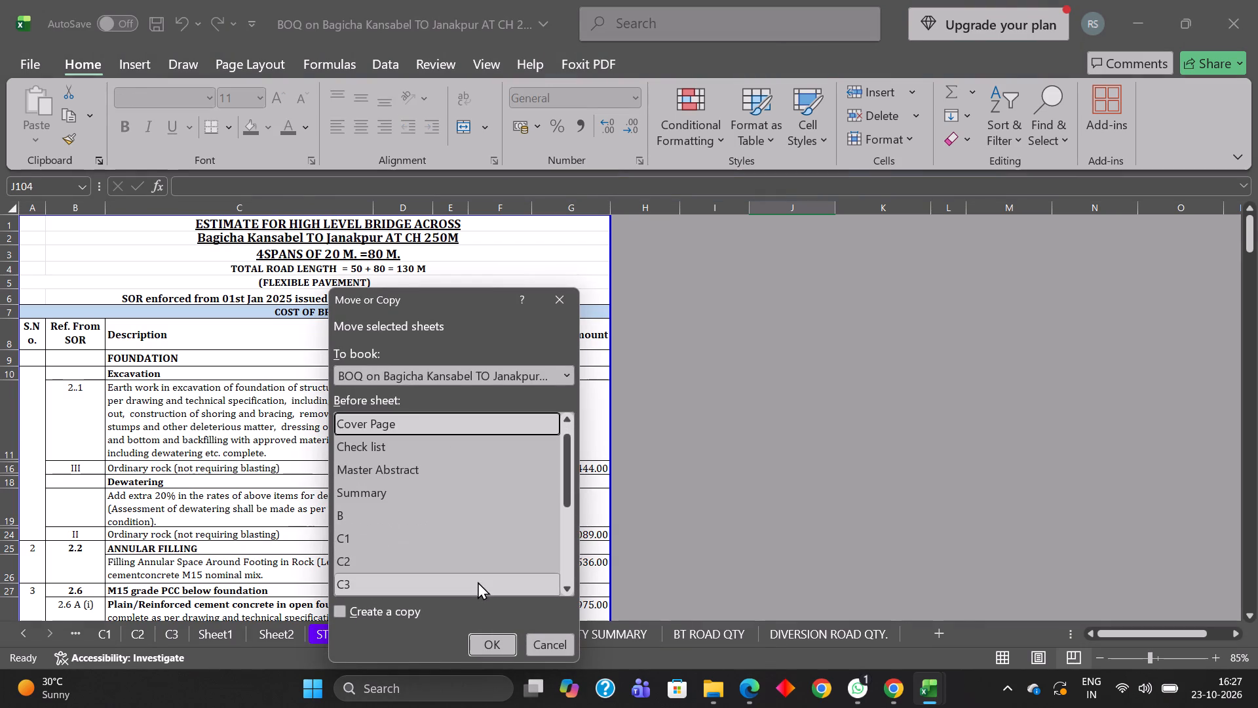
{"action": "scroll", "coordinate": [478, 581], "scroll_direction": "up", "scroll_amount": 7}
{"action": "left_click", "coordinate": [566, 370]}
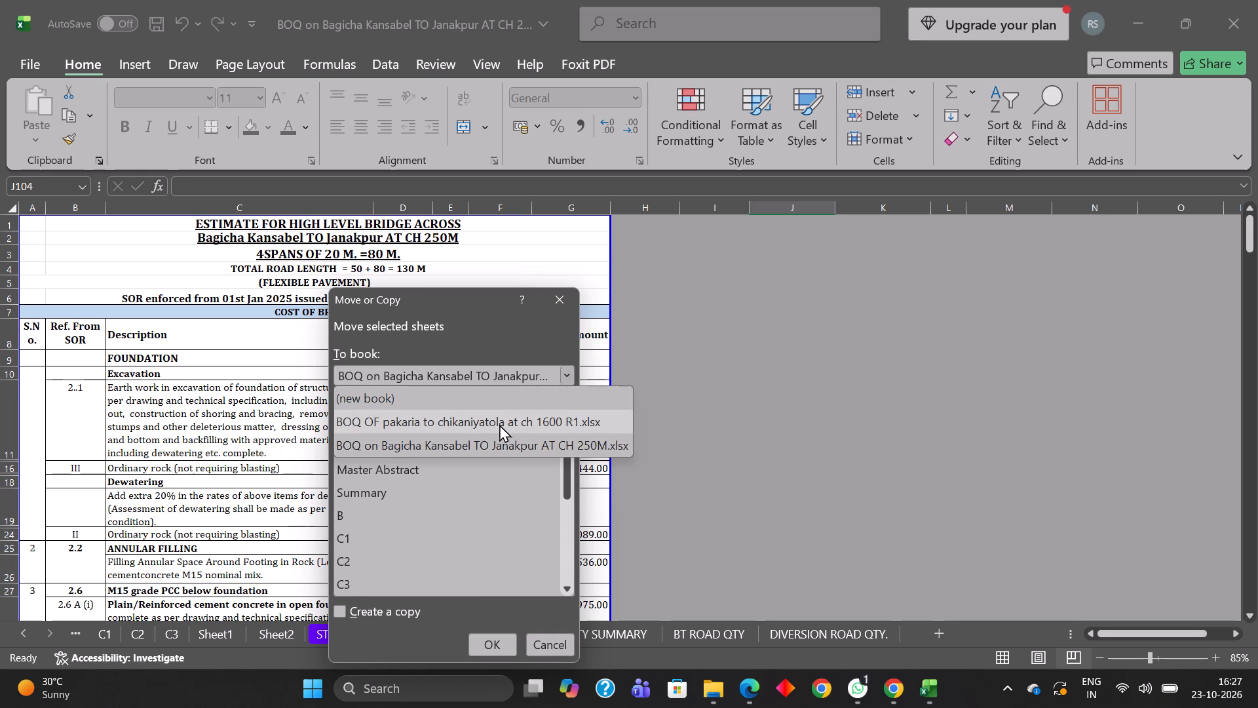
{"action": "left_click", "coordinate": [452, 446]}
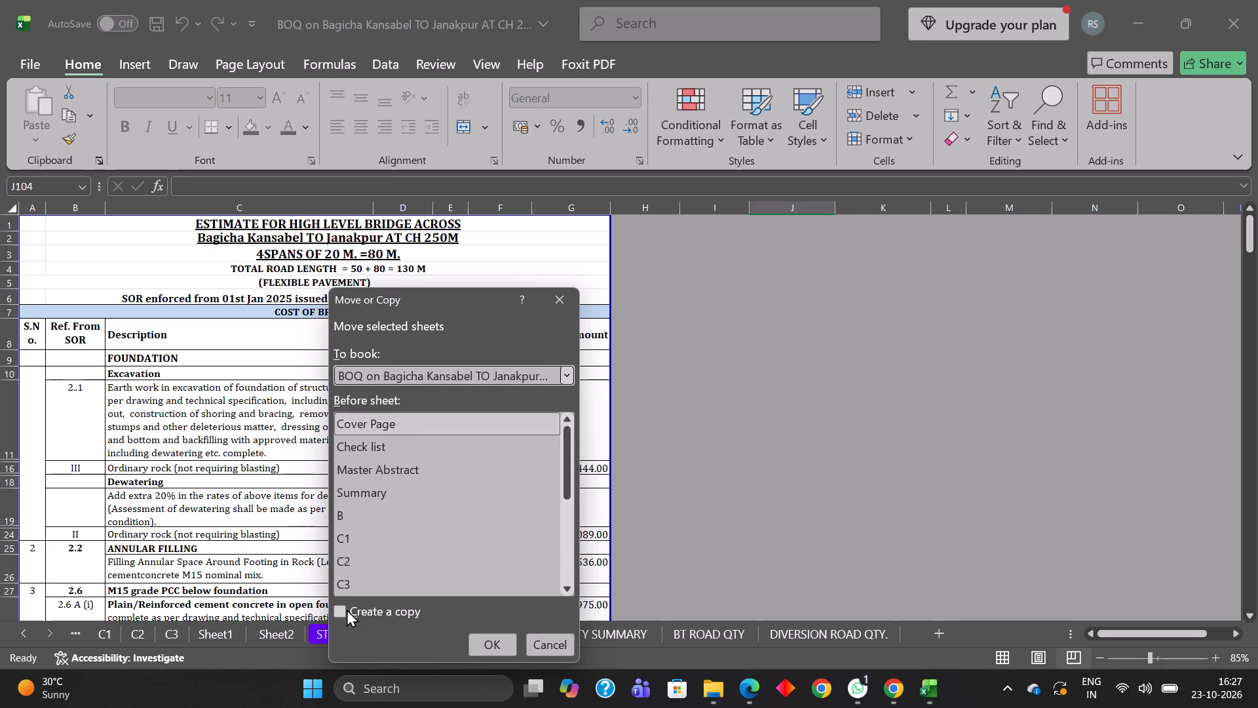
{"action": "left_click", "coordinate": [339, 606]}
{"action": "left_click", "coordinate": [499, 647]}
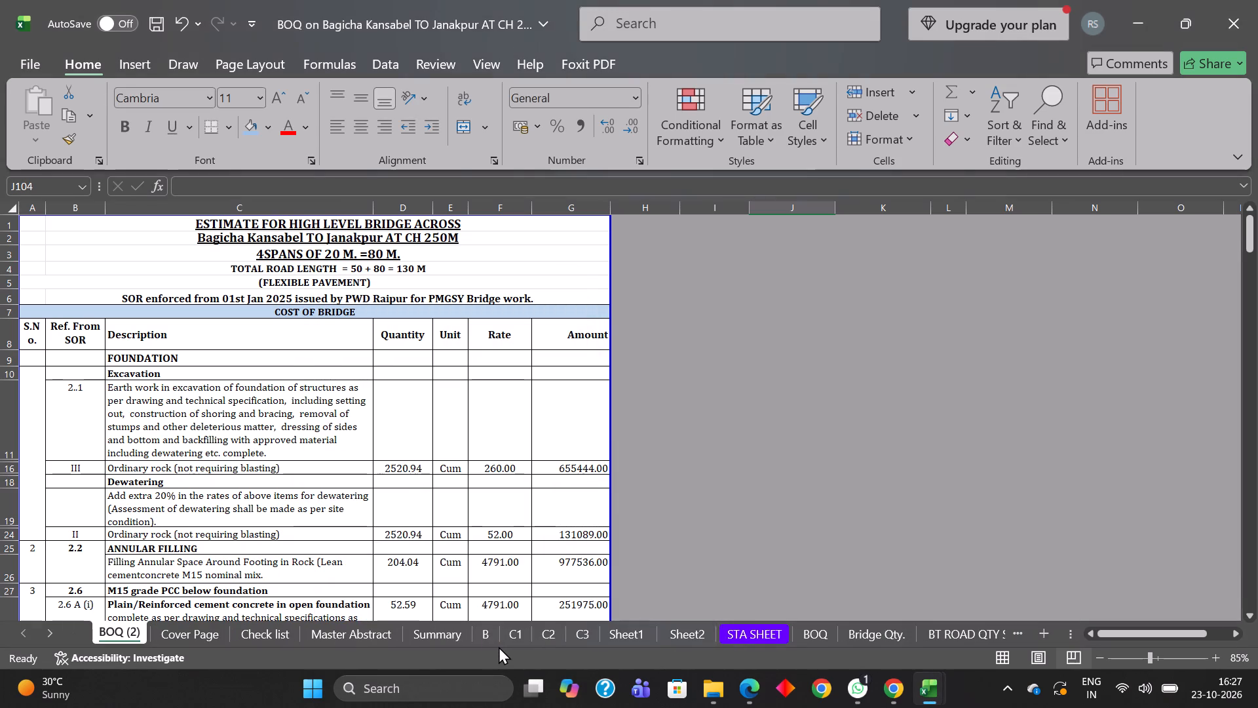
Copy the original BOQ sheet of the Bagicha Kansabel TO Janakpur workbook into a new book.
{"action": "right_click", "coordinate": [810, 633]}
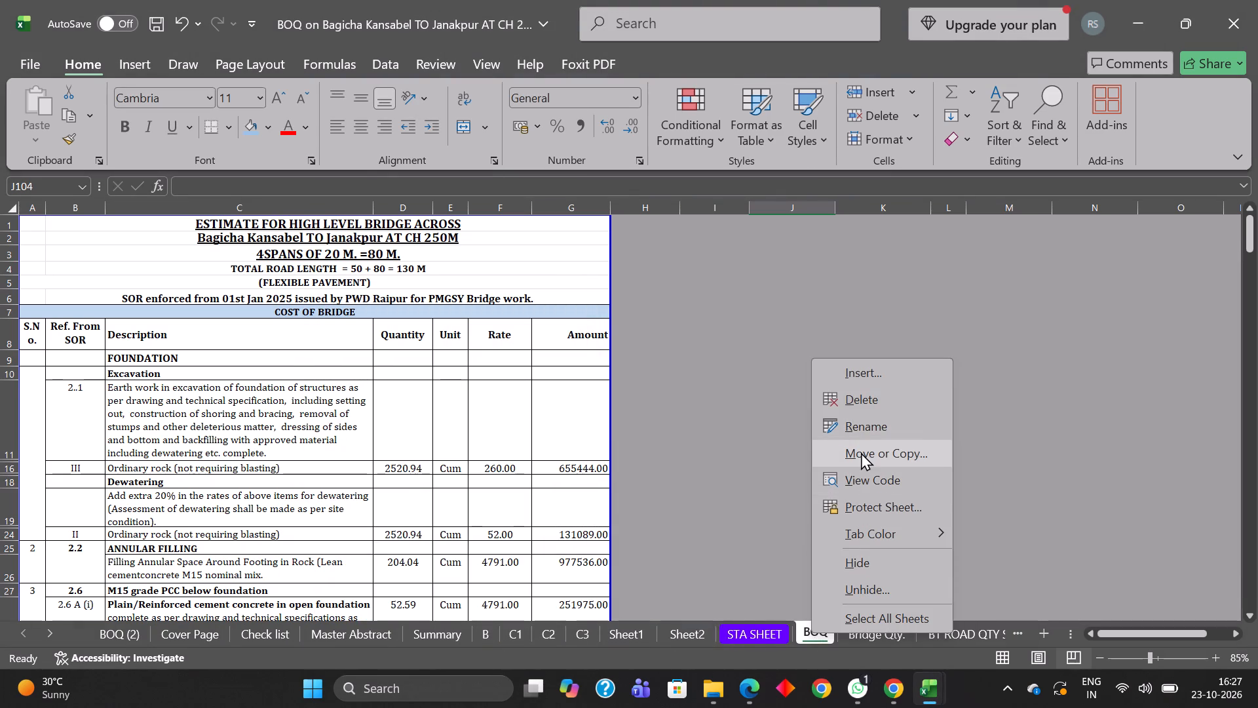
{"action": "left_click", "coordinate": [861, 454]}
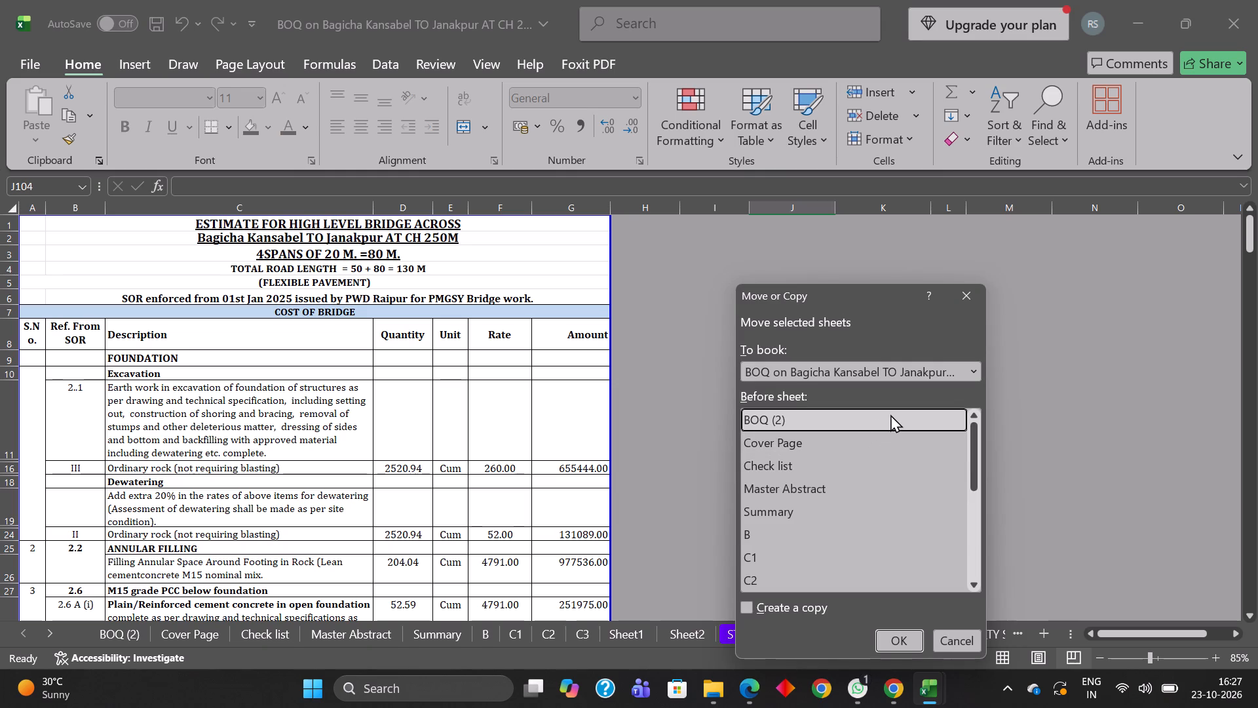
{"action": "scroll", "coordinate": [848, 564], "scroll_direction": "down", "scroll_amount": 5}
{"action": "scroll", "coordinate": [833, 555], "scroll_direction": "up", "scroll_amount": 13}
{"action": "left_click", "coordinate": [970, 368]}
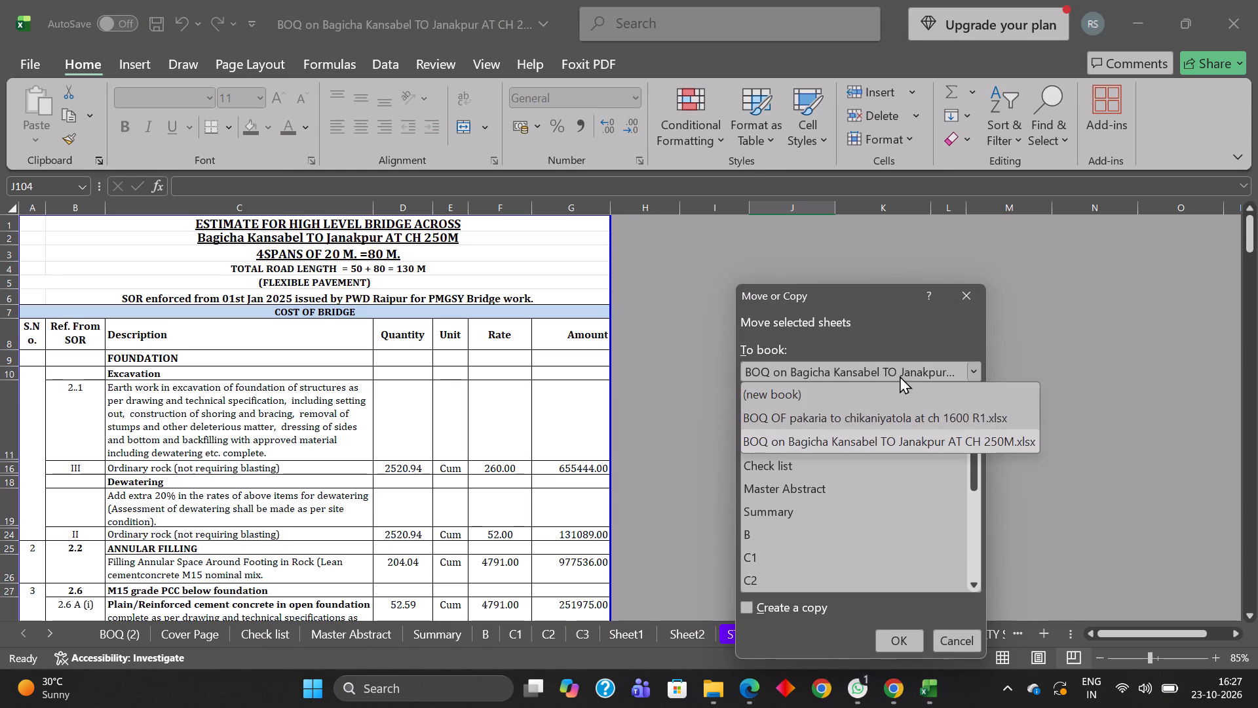
{"action": "left_click", "coordinate": [771, 393]}
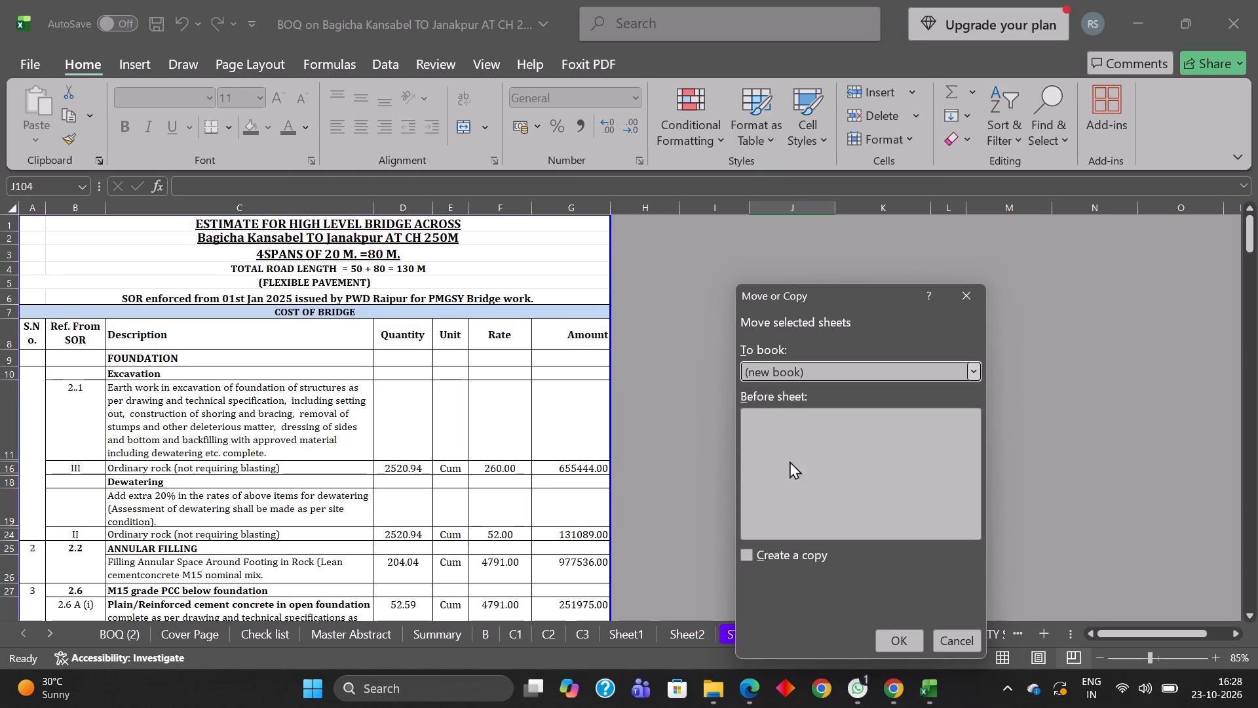
{"action": "left_click", "coordinate": [744, 552]}
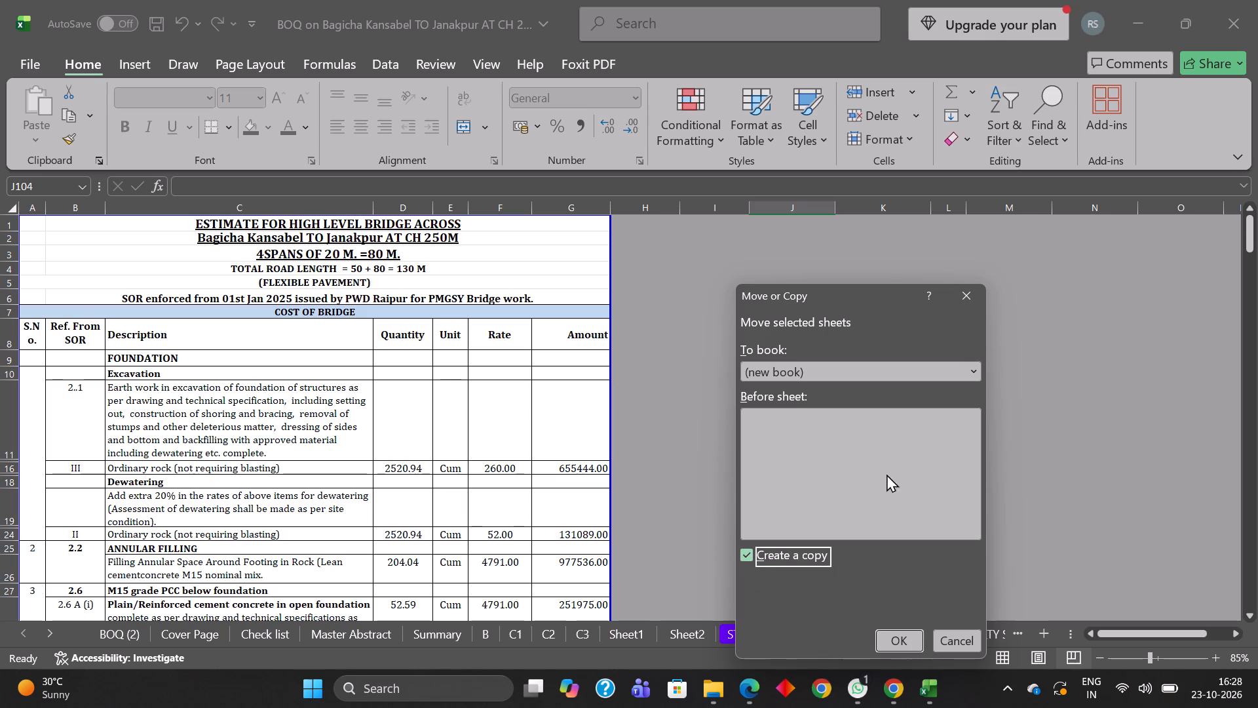
{"action": "left_click", "coordinate": [904, 637]}
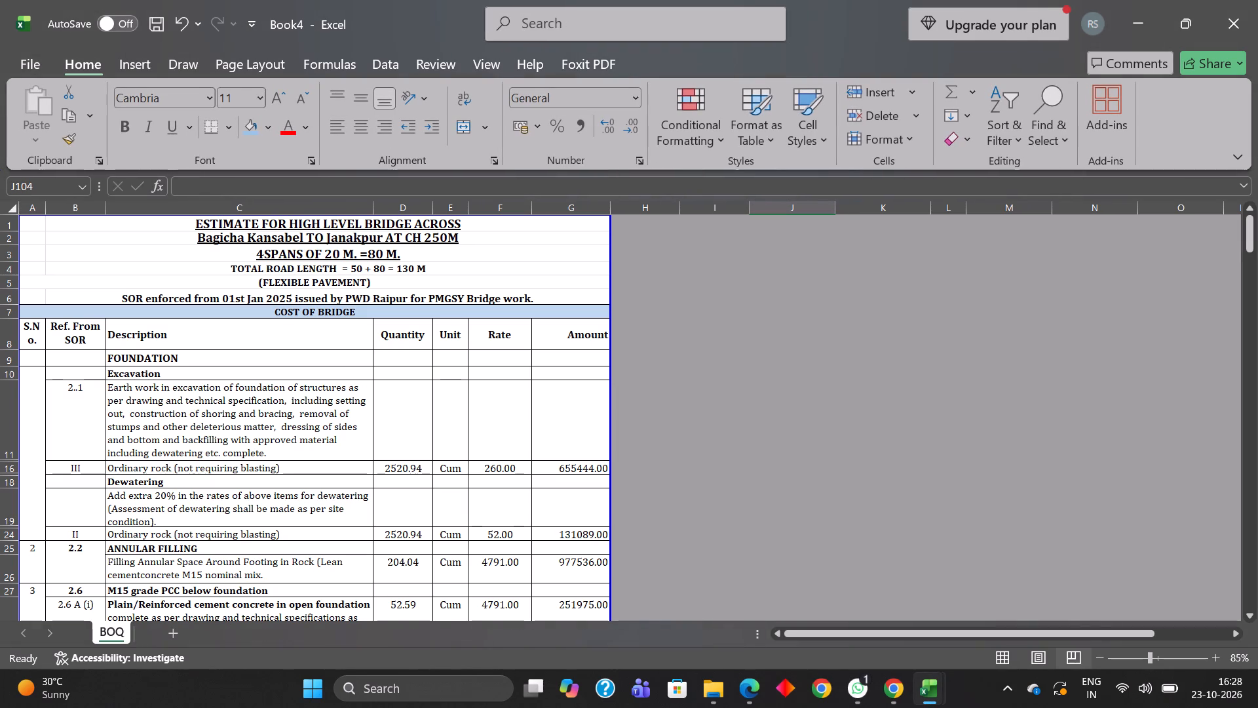
Start saving the new workbook that holds only the BOQ sheet.
{"action": "scroll", "coordinate": [572, 479], "scroll_direction": "up", "scroll_amount": 8}
{"action": "key", "text": "ctrl+s"}
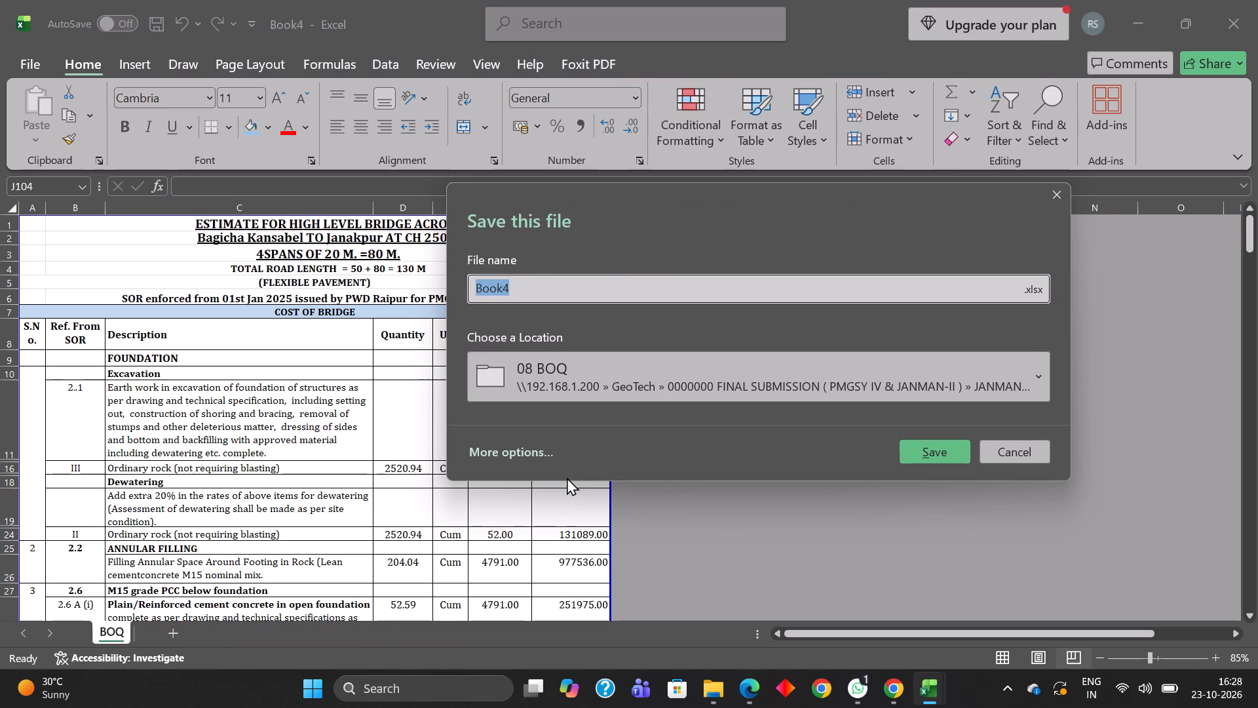
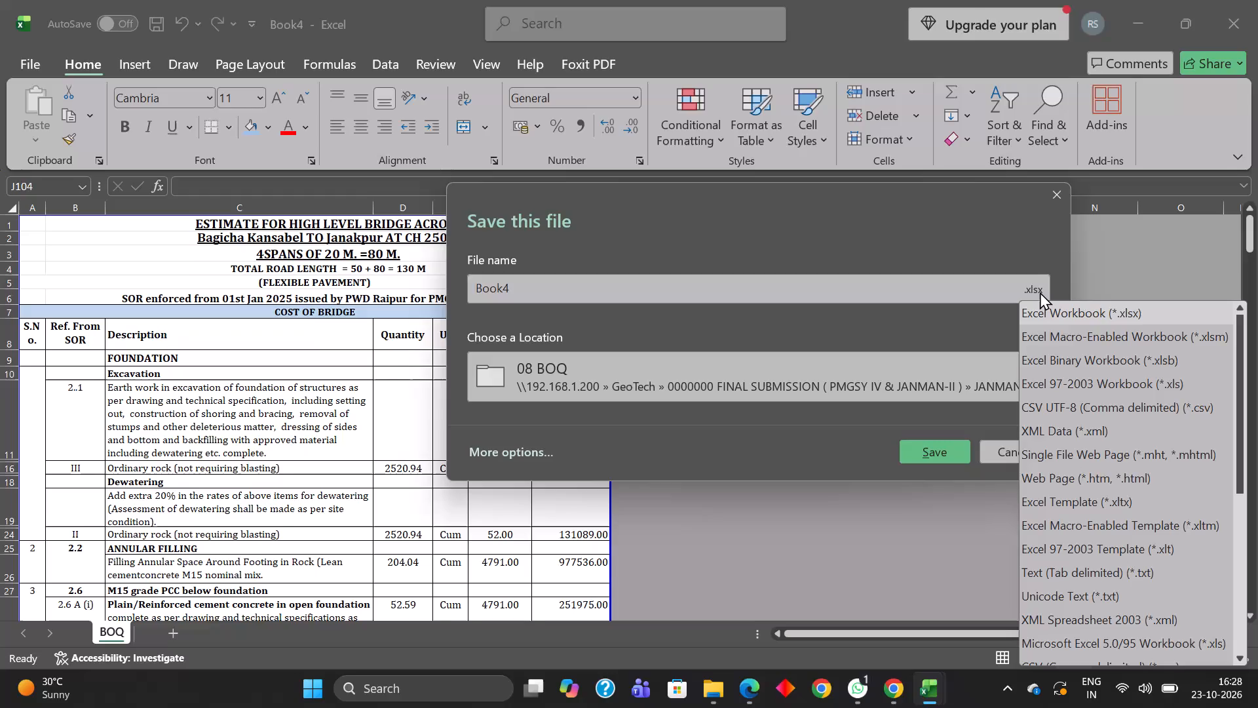
Save the new workbook in the 08 BOQ folder as an Excel workbook named BOQ CH-250.
{"action": "scroll", "coordinate": [1093, 439], "scroll_direction": "down", "scroll_amount": 9}
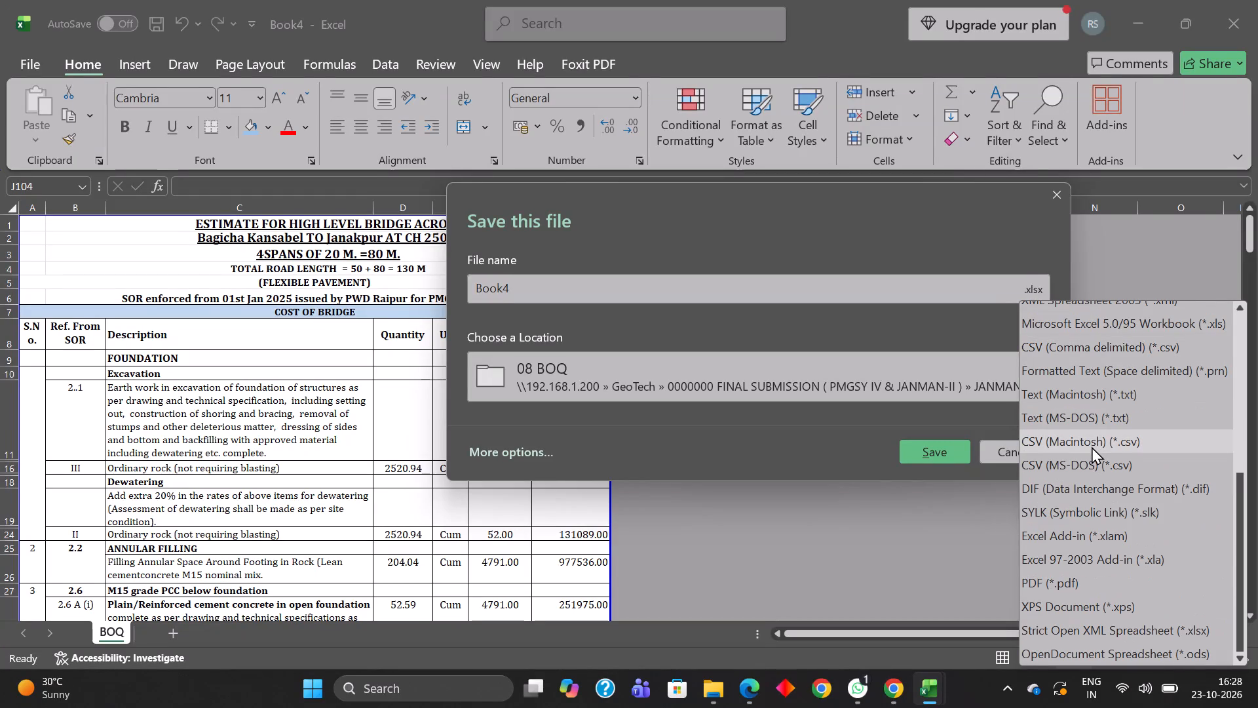
{"action": "scroll", "coordinate": [1092, 446], "scroll_direction": "up", "scroll_amount": 9}
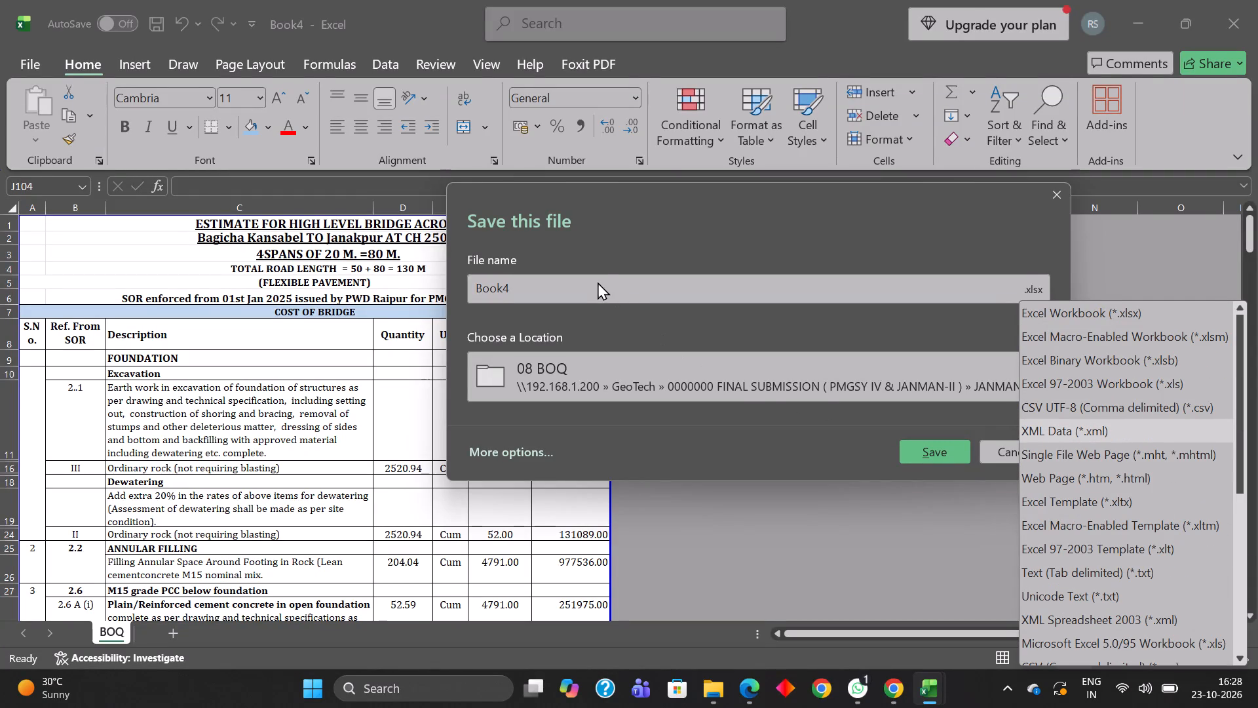
{"action": "left_click", "coordinate": [598, 282]}
{"action": "left_click_drag", "start_coordinate": [542, 287], "coordinate": [450, 287]}
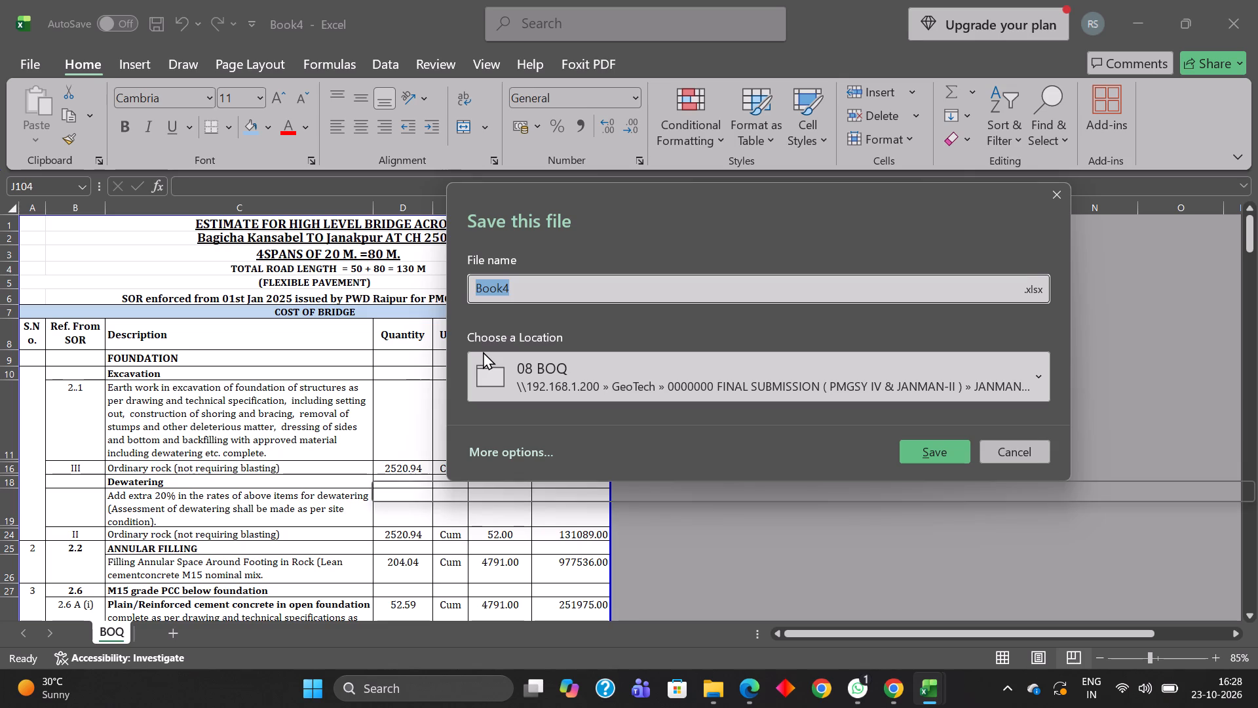
{"action": "type", "text": "BOQ"}
{"action": "key", "text": "space"}
{"action": "type", "text": "CH-"}
{"action": "type", "text": "250"}
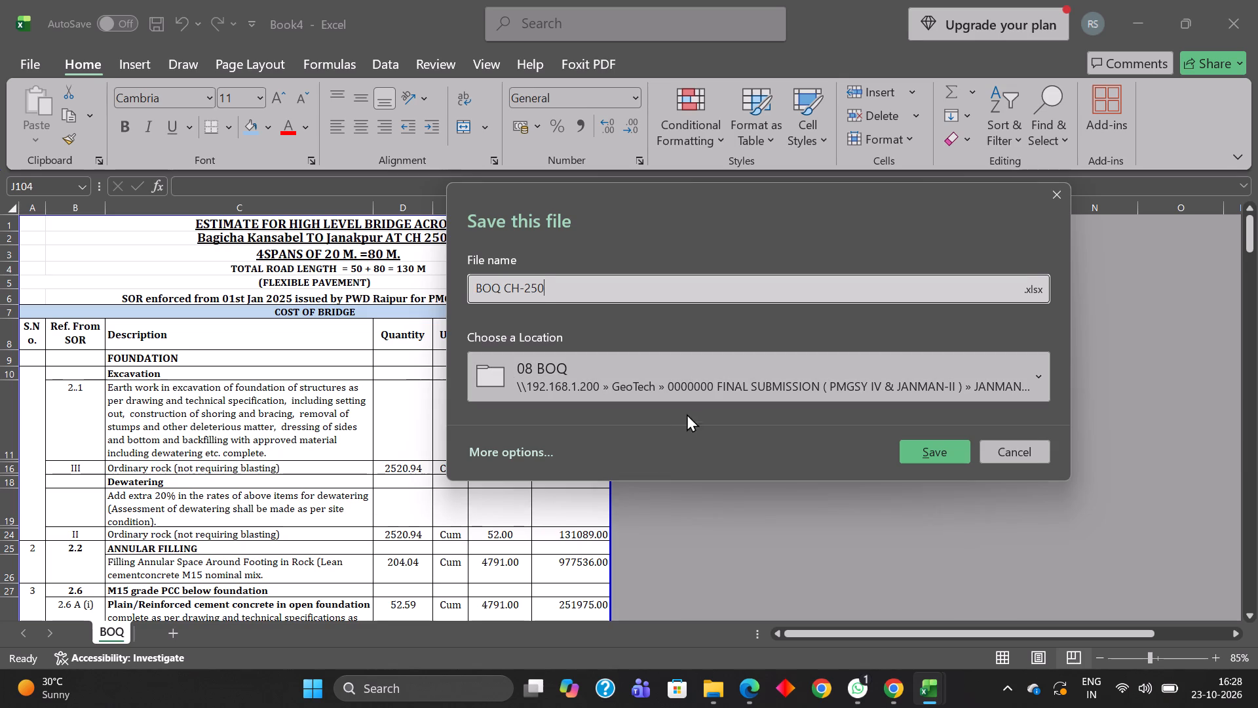
{"action": "left_click", "coordinate": [1038, 374]}
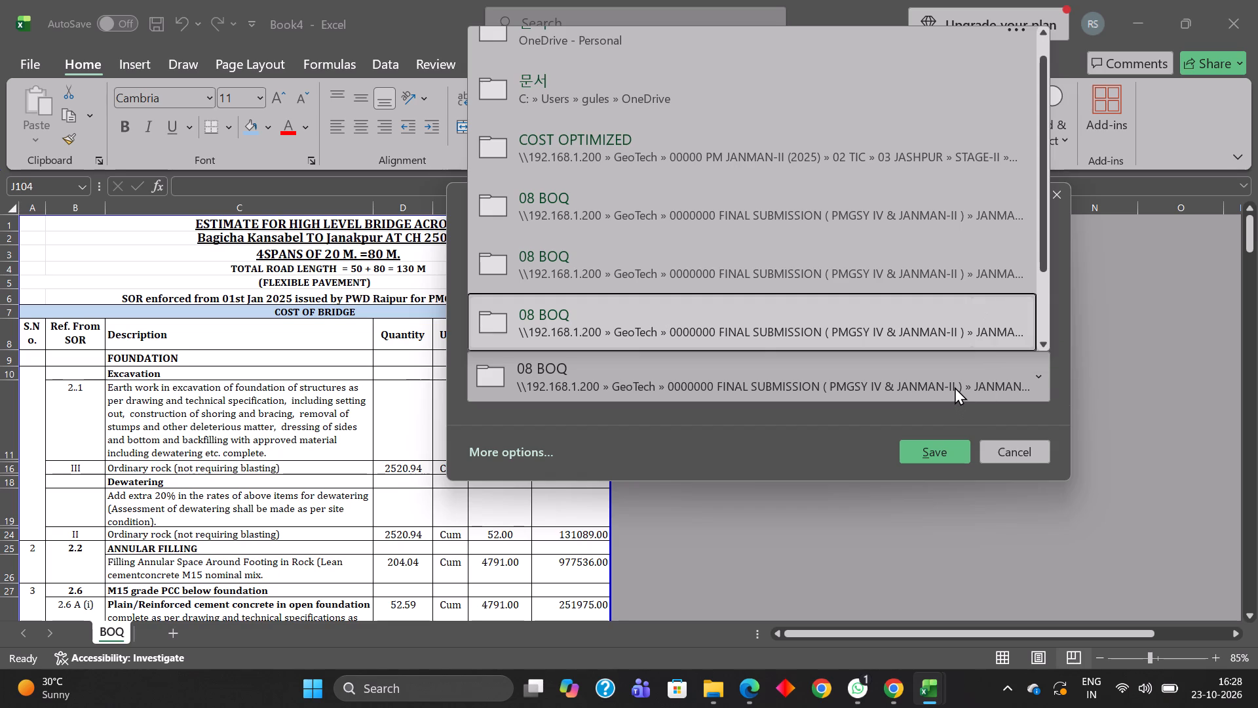
{"action": "left_click", "coordinate": [1039, 375]}
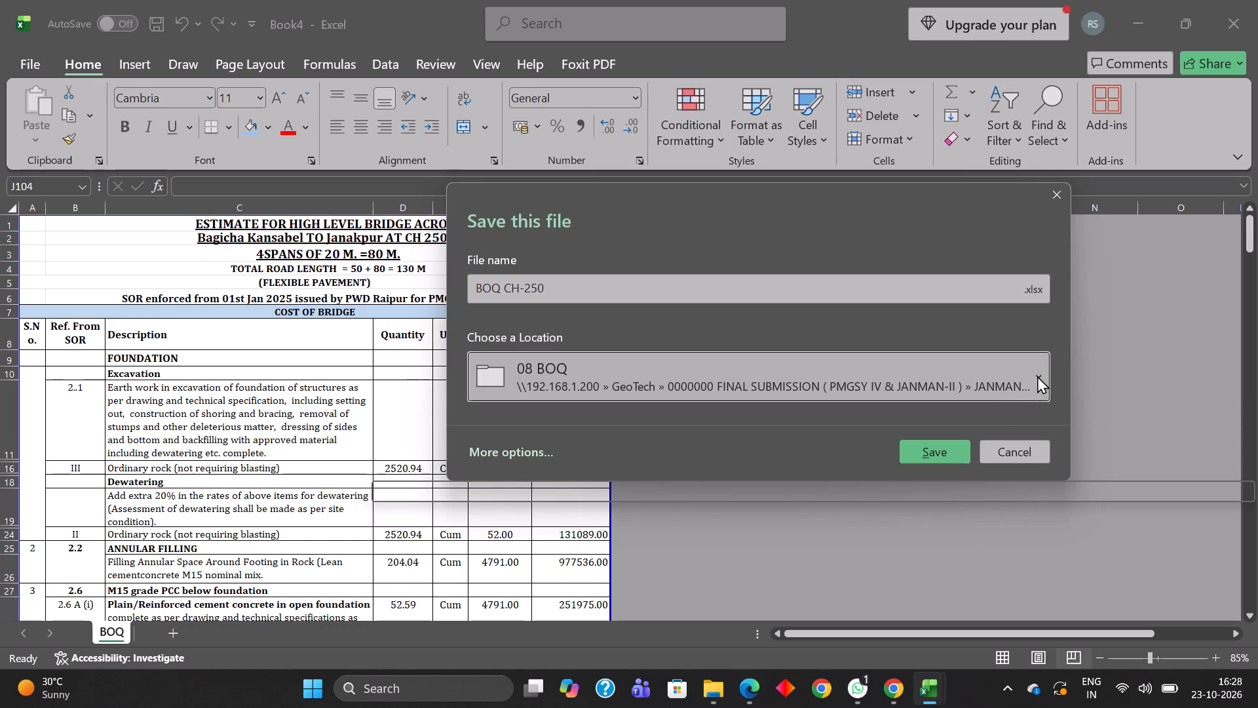
{"action": "left_click", "coordinate": [1037, 376]}
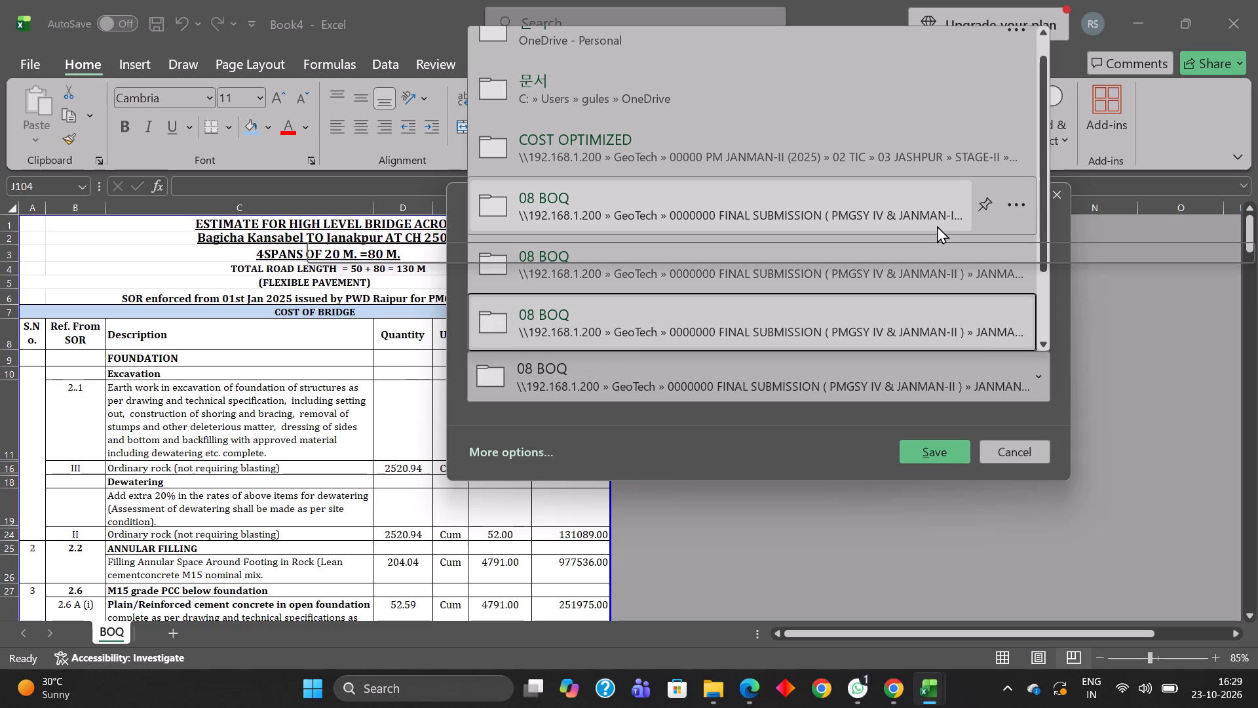
{"action": "left_click", "coordinate": [923, 218]}
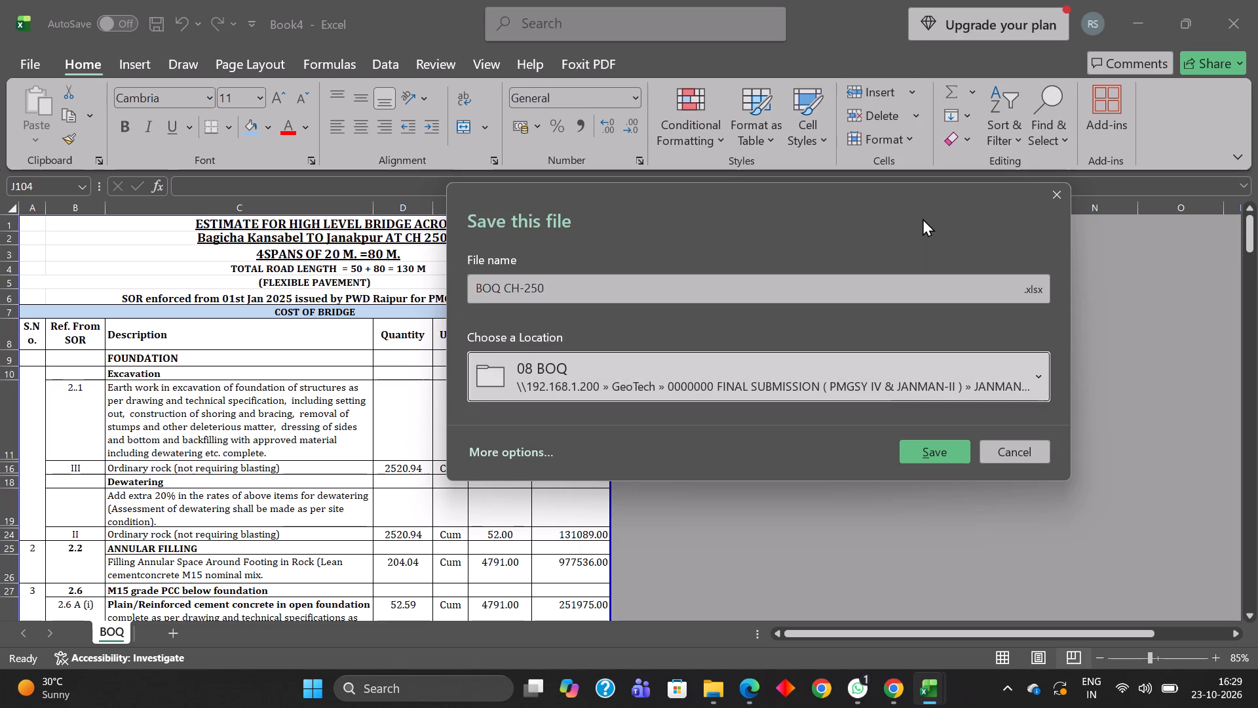
{"action": "left_click", "coordinate": [930, 452]}
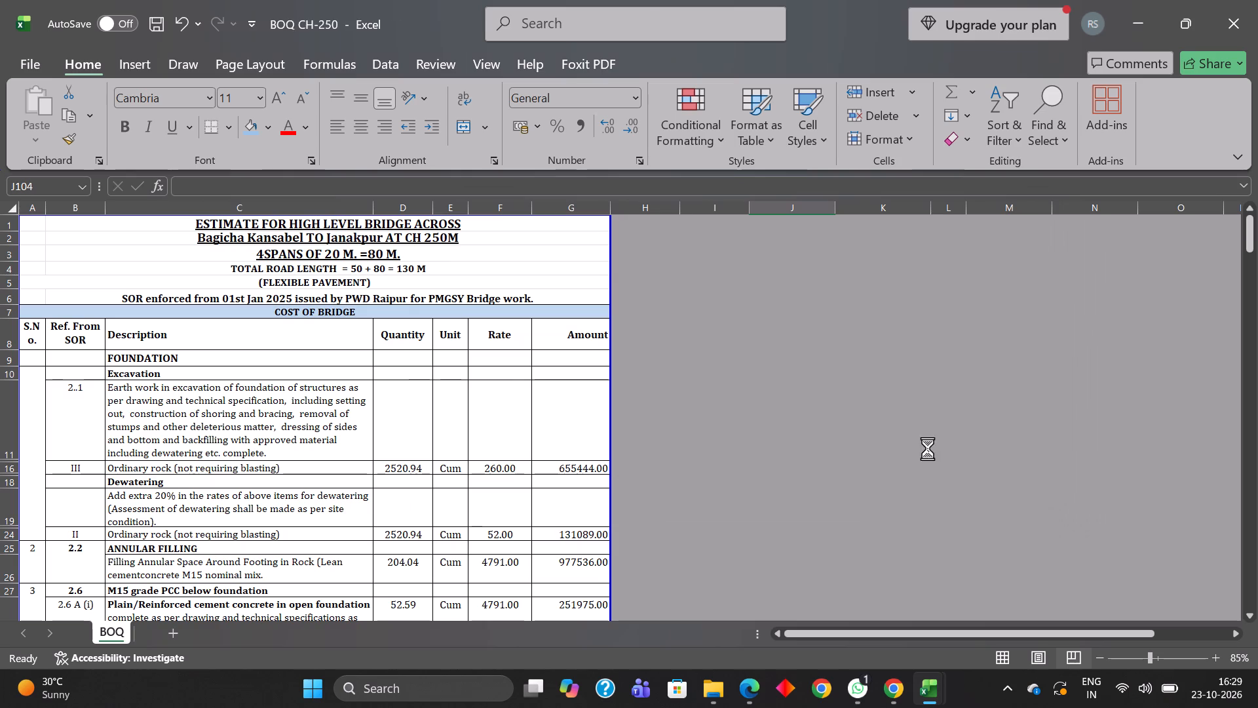
Look through the BOQ rows of the BOQ CH-250 workbook, save it again and close it.
{"action": "scroll", "coordinate": [869, 446], "scroll_direction": "down", "scroll_amount": 5}
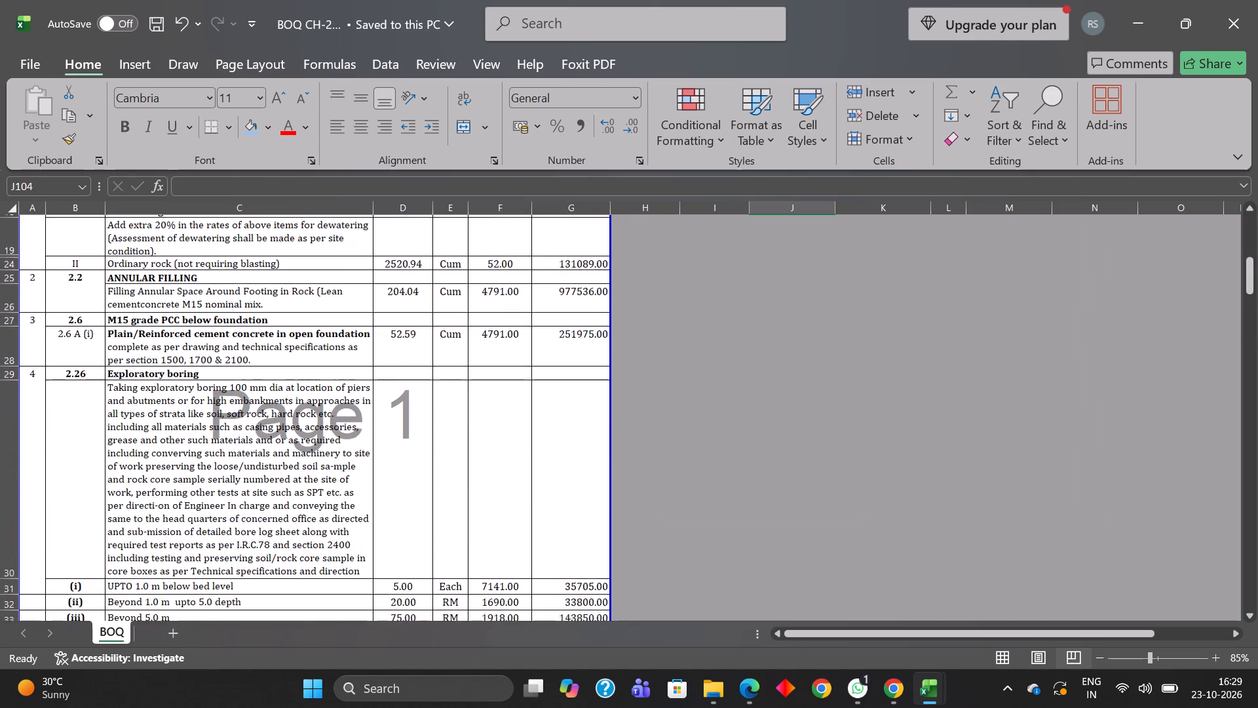
{"action": "scroll", "coordinate": [859, 441], "scroll_direction": "down", "scroll_amount": 6}
{"action": "scroll", "coordinate": [858, 442], "scroll_direction": "up", "scroll_amount": 1}
{"action": "scroll", "coordinate": [856, 443], "scroll_direction": "down", "scroll_amount": 9}
{"action": "key", "text": "ctrl+s"}
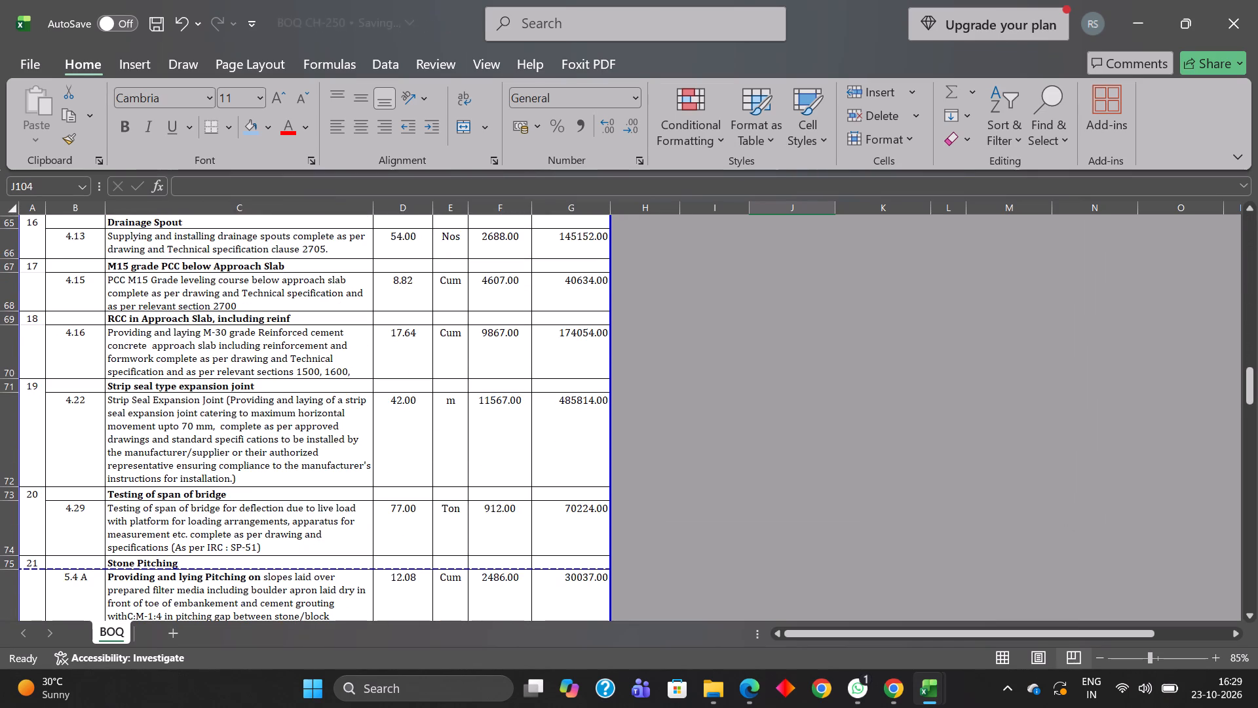
{"action": "left_click", "coordinate": [1244, 6]}
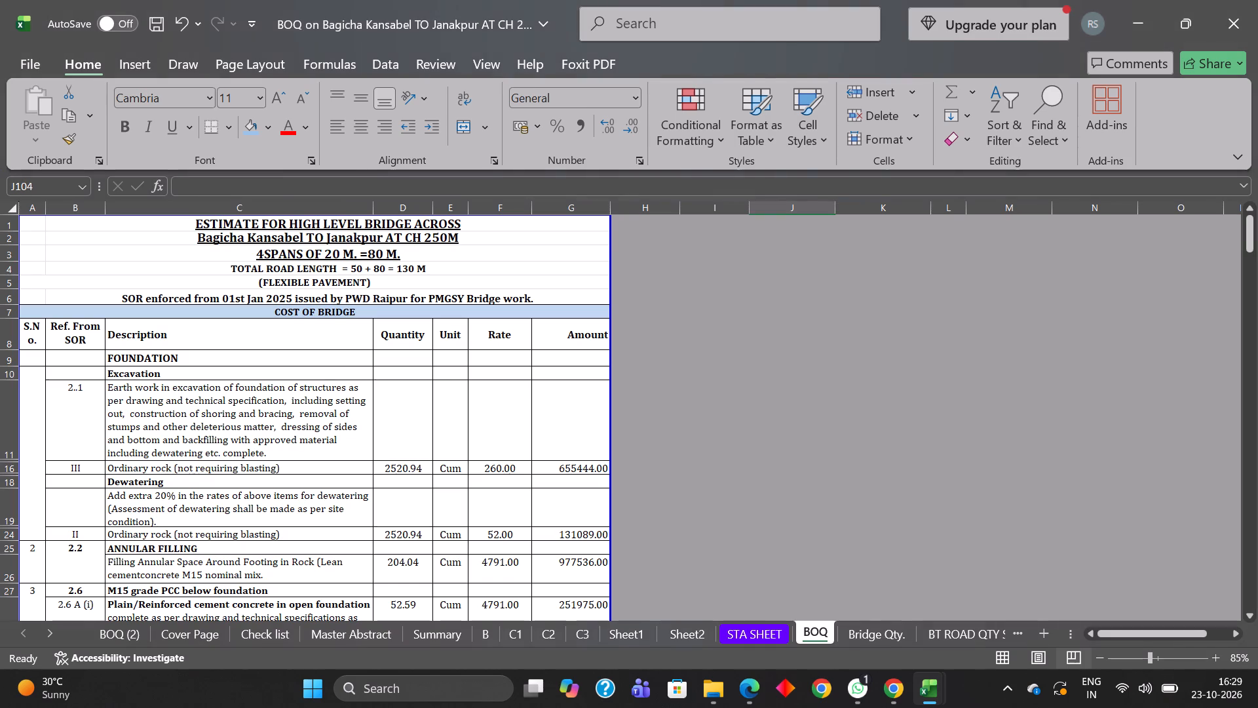
Close the original BOQ on Bagicha Kansabel TO Janakpur AT CH 250M workbook without saving its changes.
{"action": "left_click", "coordinate": [1246, 14]}
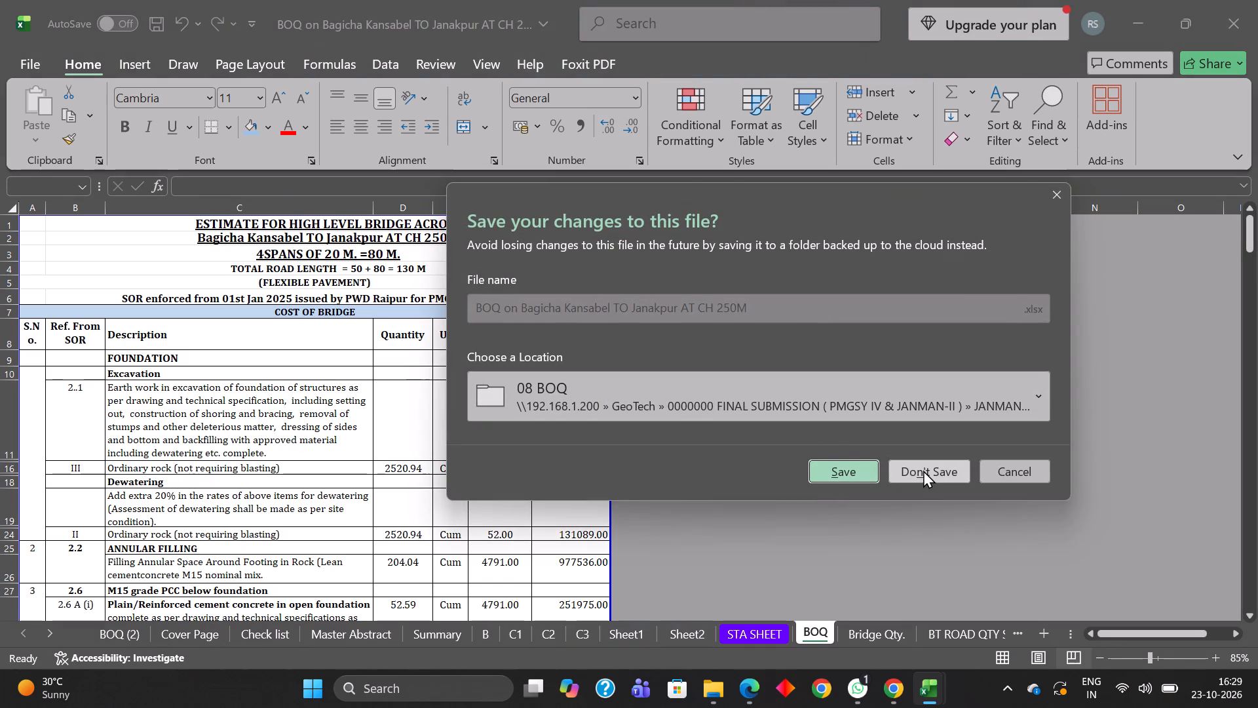
{"action": "left_click", "coordinate": [923, 470]}
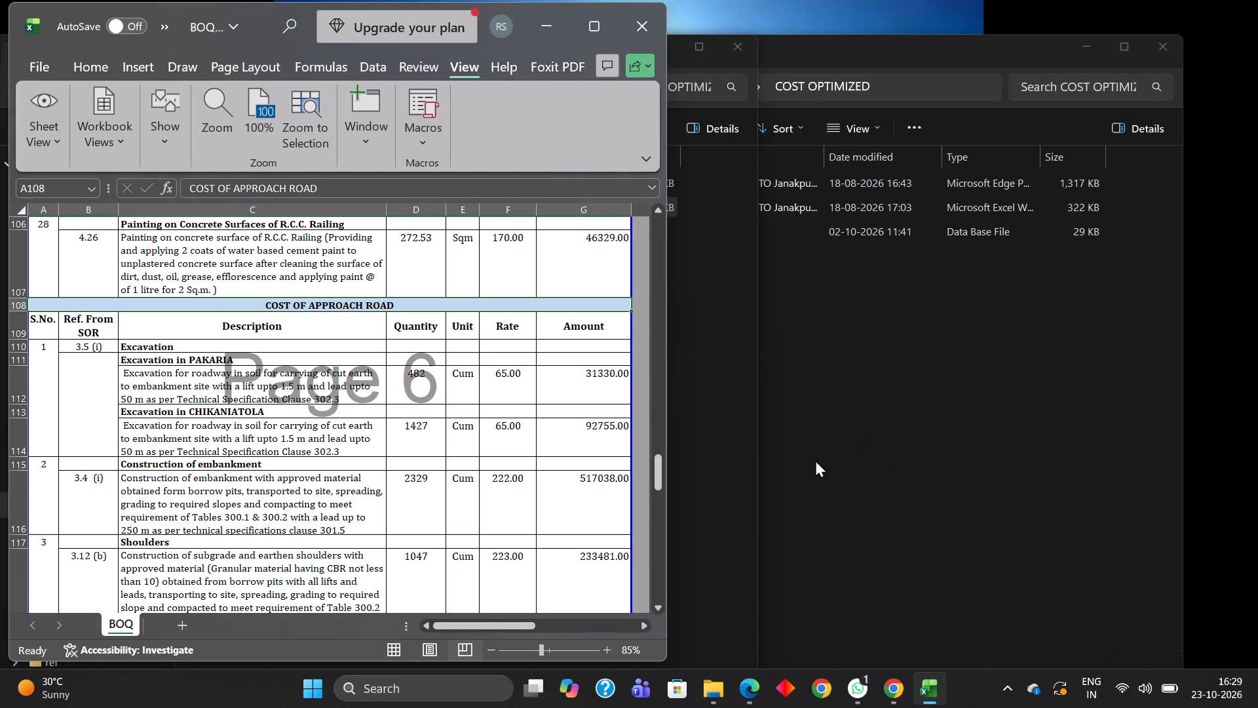
In File Explorer, go from COST OPTIMIZED to the 08 BOQ folder of 04 BAGICHA KANSABEL ROAD TO JANAKPUR RD 250 m.
{"action": "left_click", "coordinate": [894, 406]}
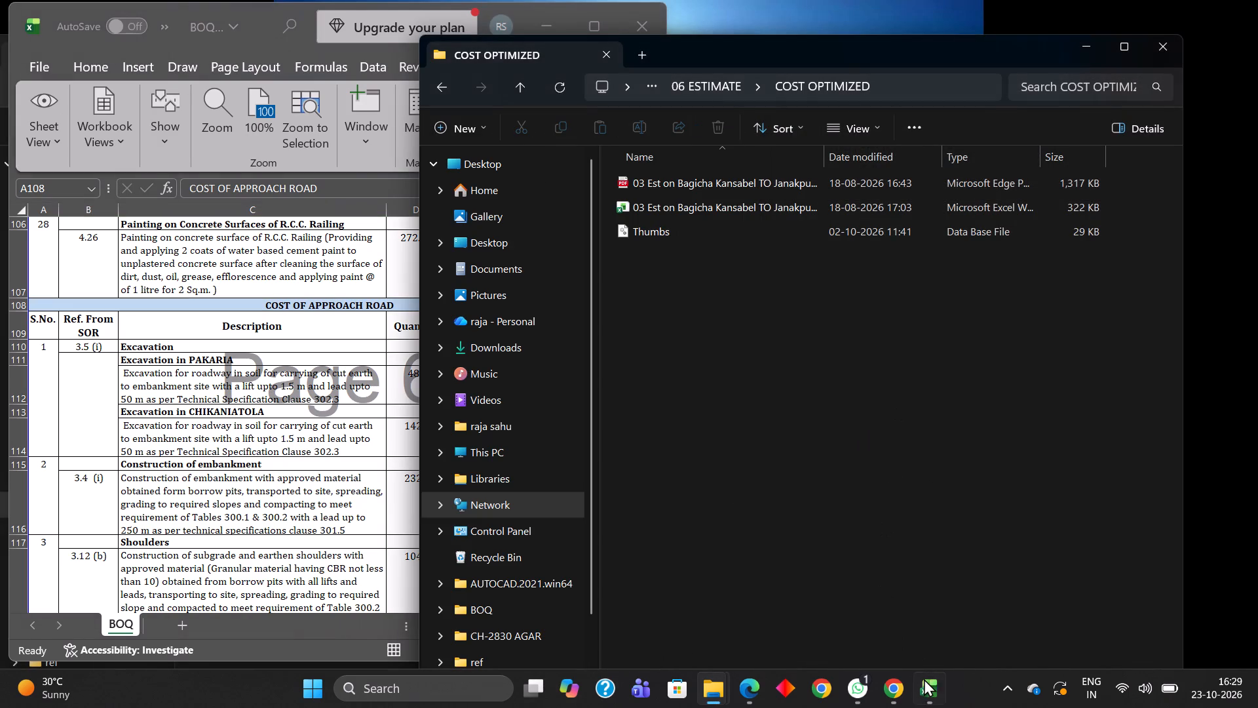
{"action": "left_click", "coordinate": [831, 448]}
{"action": "left_click", "coordinate": [524, 83]}
{"action": "left_click", "coordinate": [524, 83]}
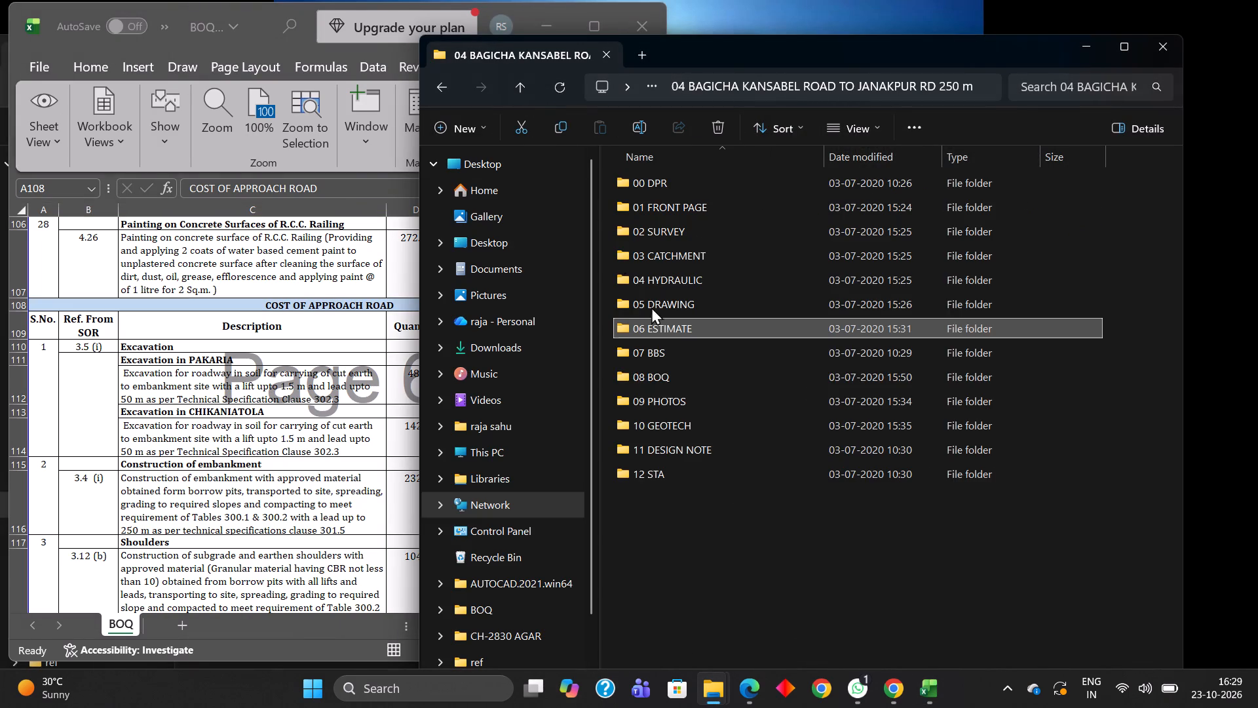
{"action": "double_click", "coordinate": [679, 372]}
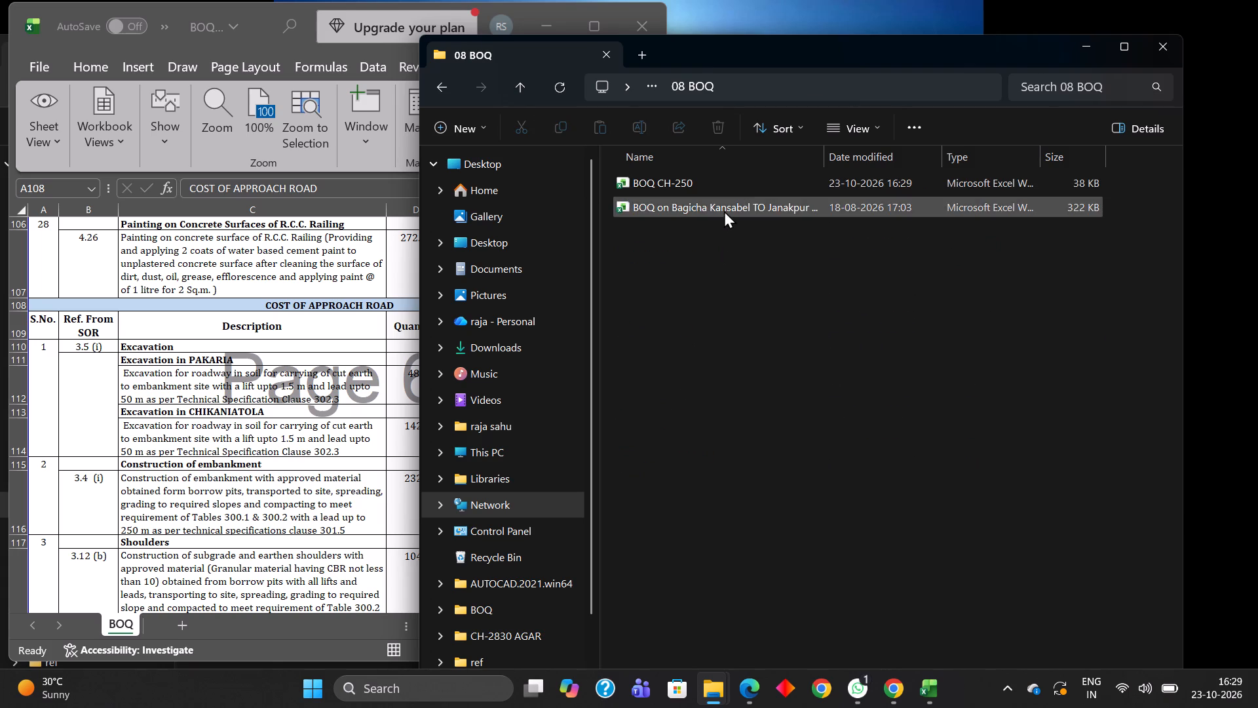
Widen the Name column and copy "on Bagicha Kansabel TO Janakpur AT" from the original workbook's file name.
{"action": "left_click_drag", "start_coordinate": [828, 157], "coordinate": [986, 172]}
{"action": "left_click", "coordinate": [767, 209]}
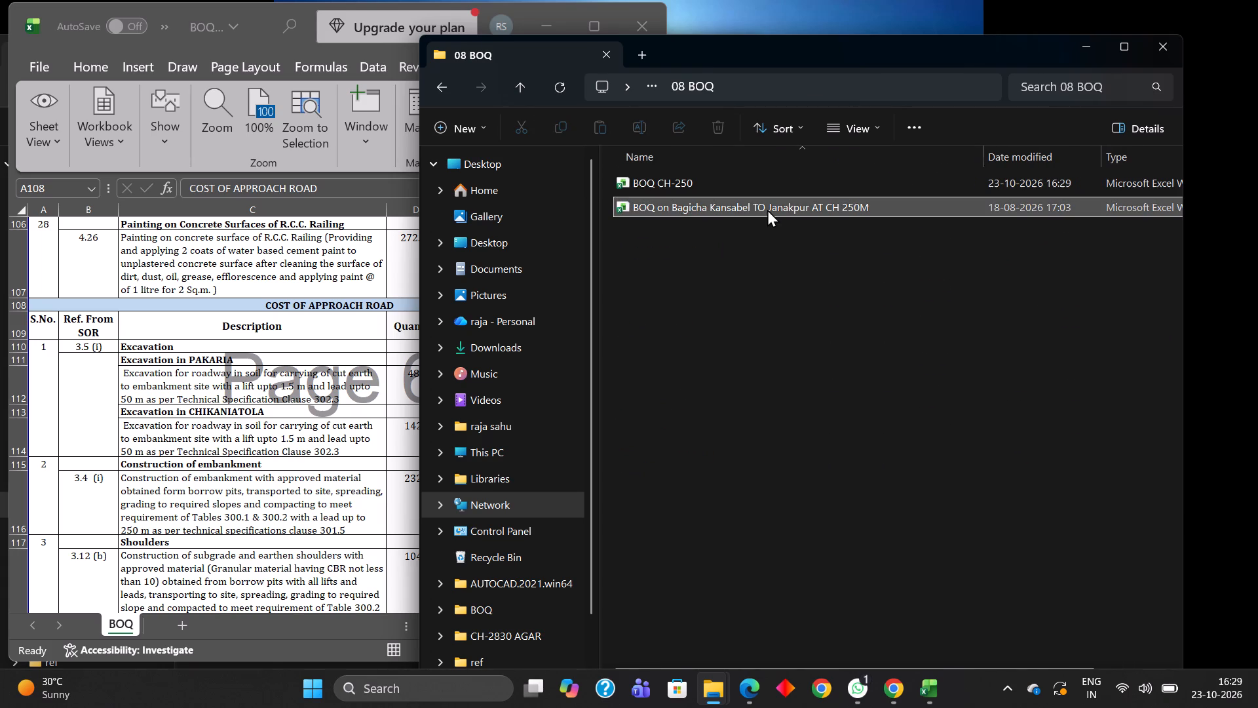
{"action": "left_click", "coordinate": [681, 210]}
{"action": "left_click_drag", "start_coordinate": [657, 209], "coordinate": [816, 219]}
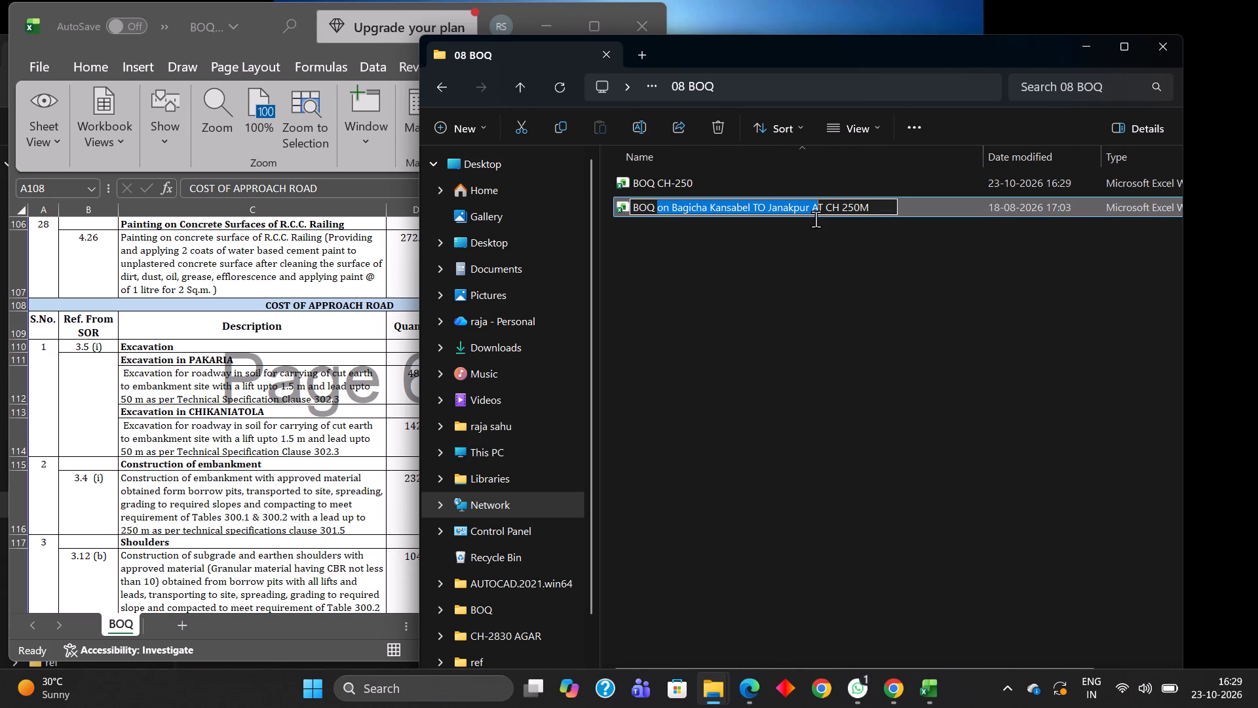
{"action": "left_click_drag", "start_coordinate": [816, 219], "coordinate": [820, 226]}
{"action": "left_click_drag", "start_coordinate": [820, 226], "coordinate": [824, 228]}
{"action": "key", "text": "ctrl+c"}
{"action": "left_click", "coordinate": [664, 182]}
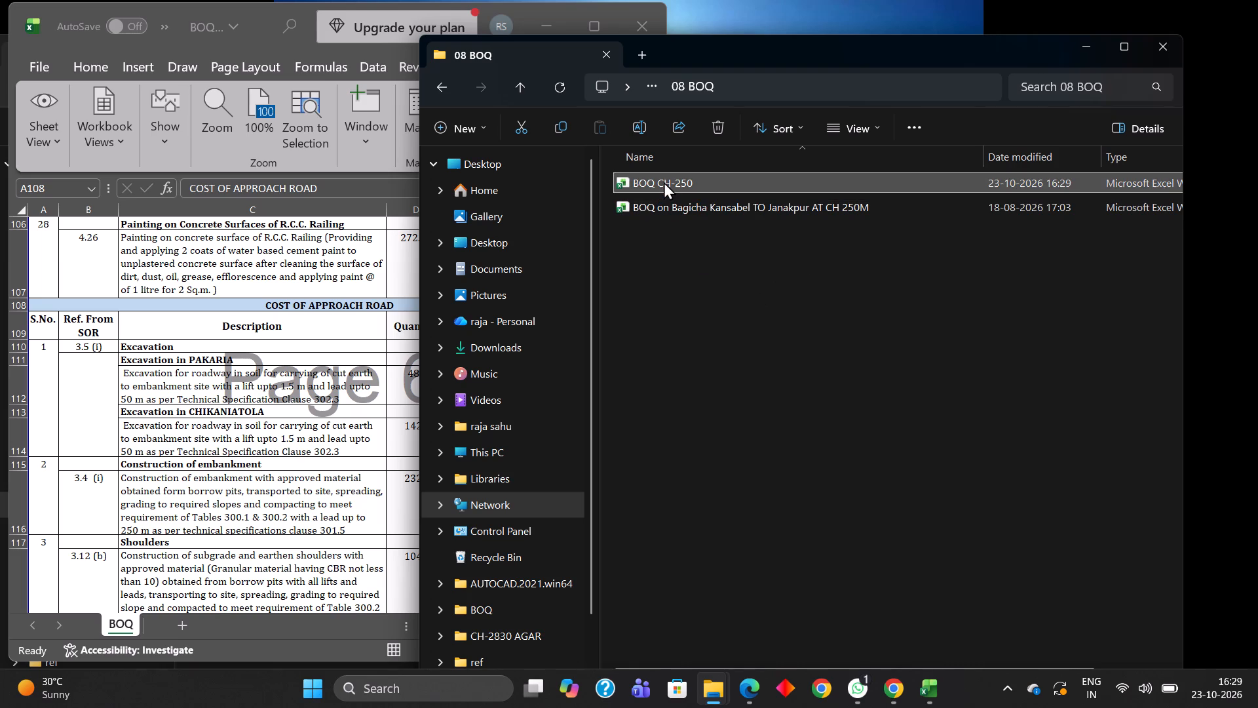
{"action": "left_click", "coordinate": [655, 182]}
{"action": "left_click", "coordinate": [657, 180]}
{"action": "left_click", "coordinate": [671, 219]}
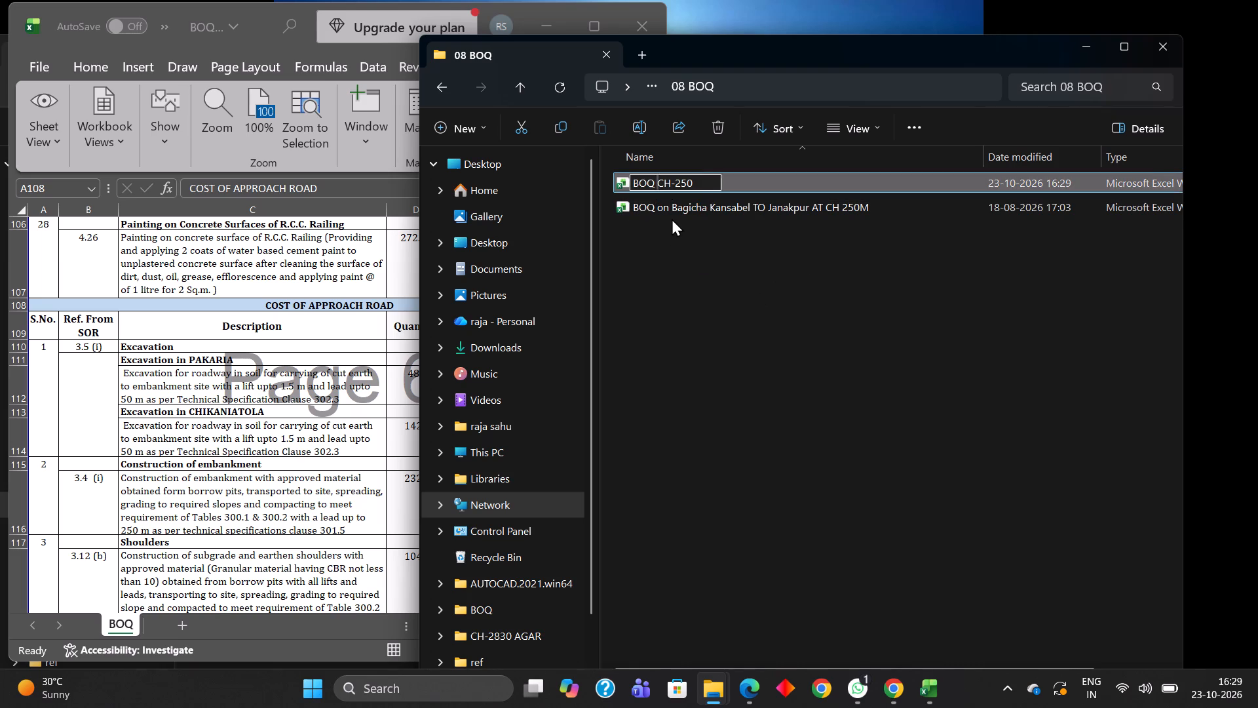
Permanently delete the BOQ on Bagicha Kansabel TO Janakpur AT CH 250M workbook from the 08 BOQ folder.
{"action": "left_click", "coordinate": [674, 212]}
{"action": "key", "text": "Delete"}
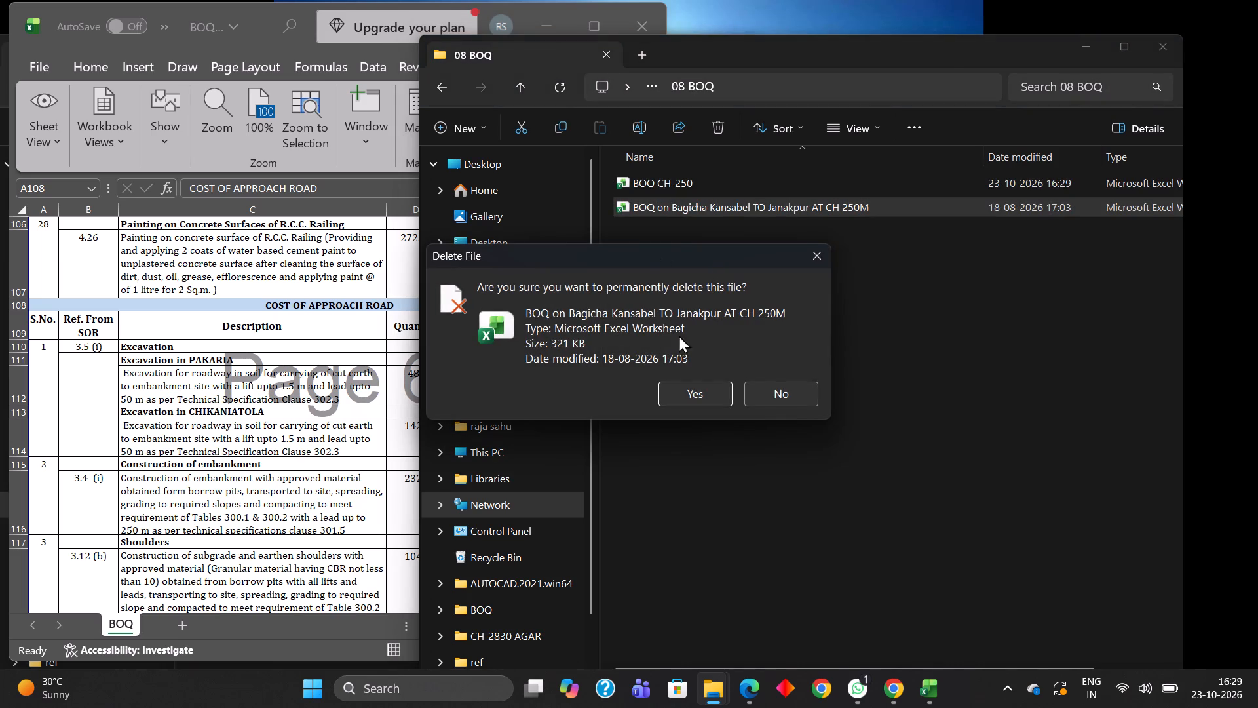
{"action": "left_click", "coordinate": [693, 382]}
Rename the BOQ CH-250 file as BOQ on Bagicha Kansabel TO Janakpur AT CH-250 using the copied text.
{"action": "left_click", "coordinate": [662, 183]}
{"action": "left_click", "coordinate": [647, 182]}
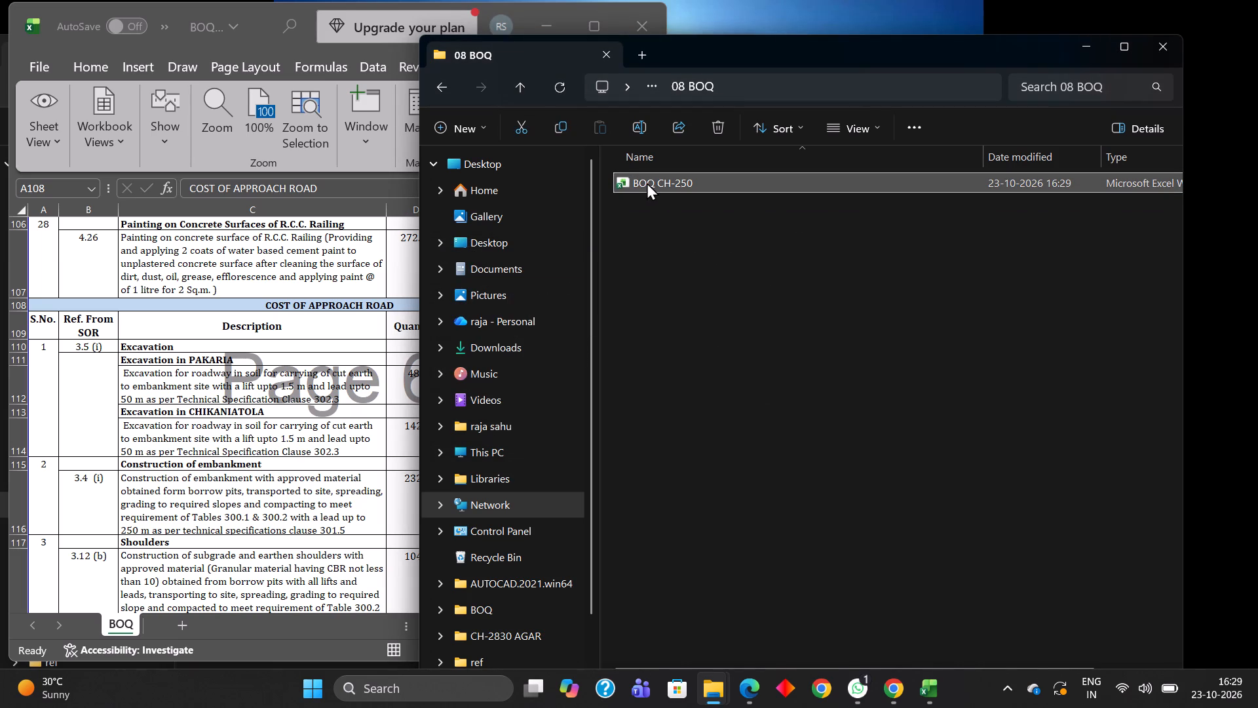
{"action": "left_click", "coordinate": [655, 183]}
{"action": "key", "text": "space"}
{"action": "key", "text": "ctrl+v"}
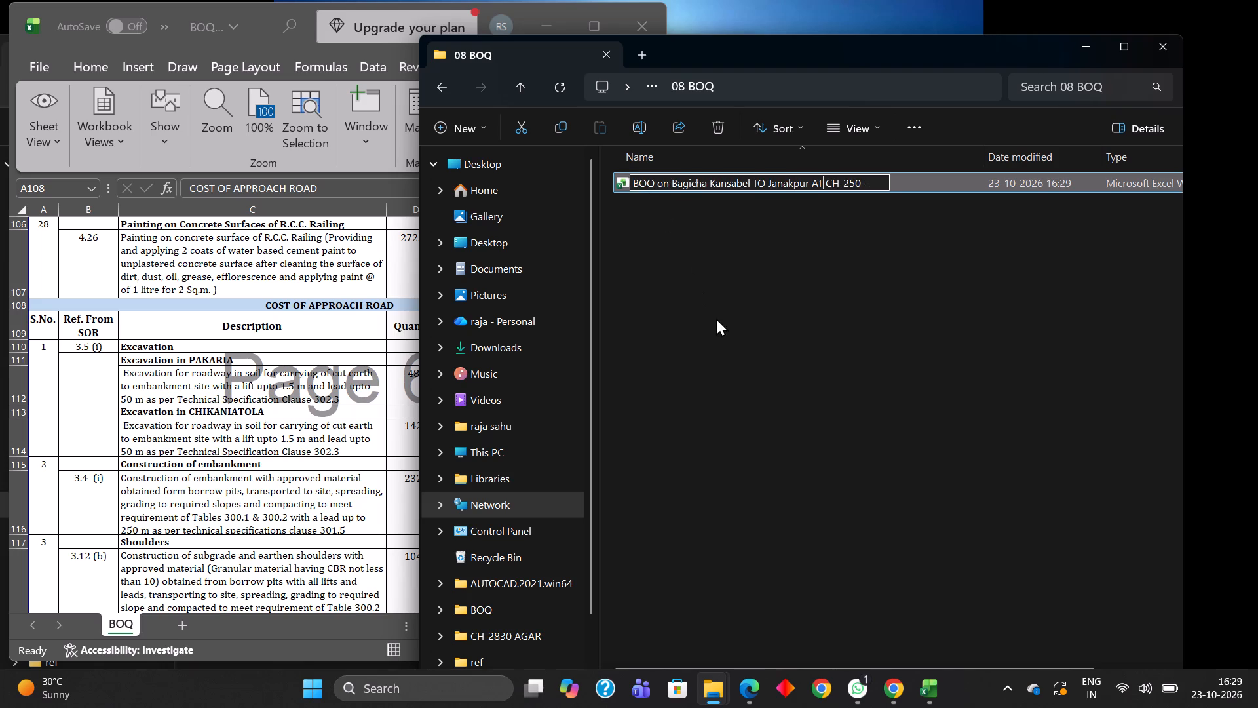
{"action": "key", "text": "space"}
{"action": "left_click", "coordinate": [722, 337]}
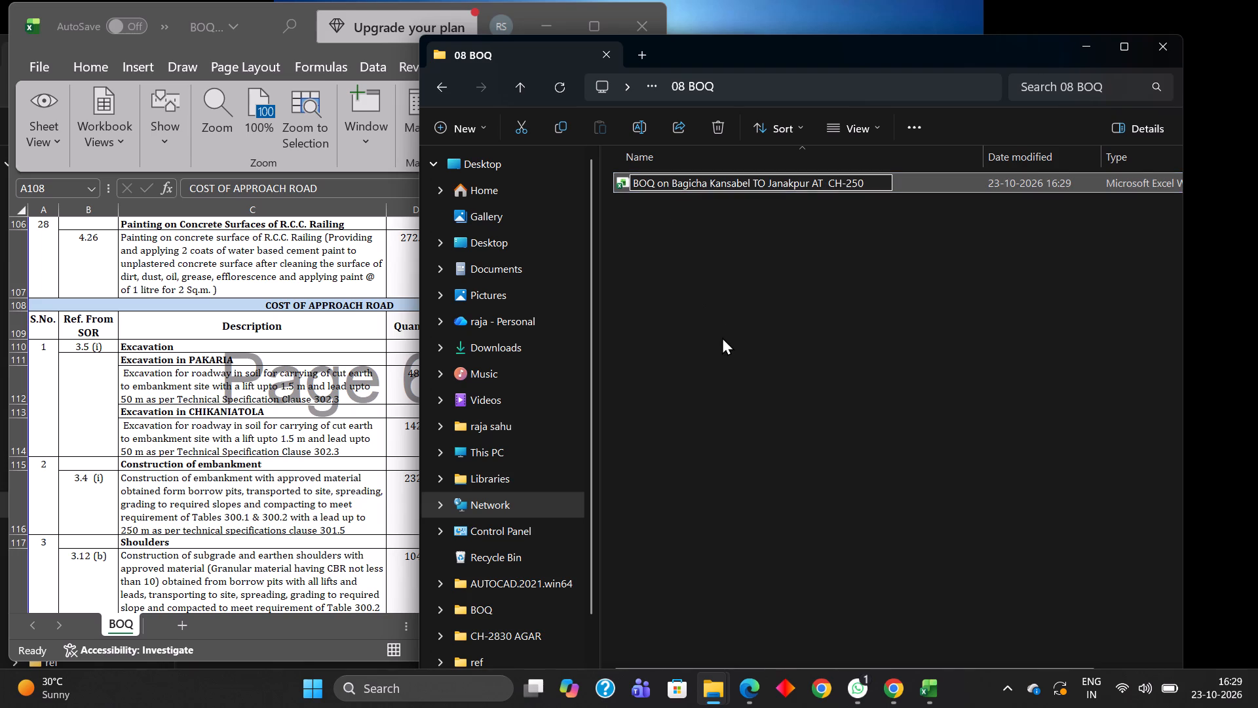
Open the renamed CH-250 workbook, review its BOQ from the approach road and final cost rows up to the title, and close it.
{"action": "double_click", "coordinate": [866, 185]}
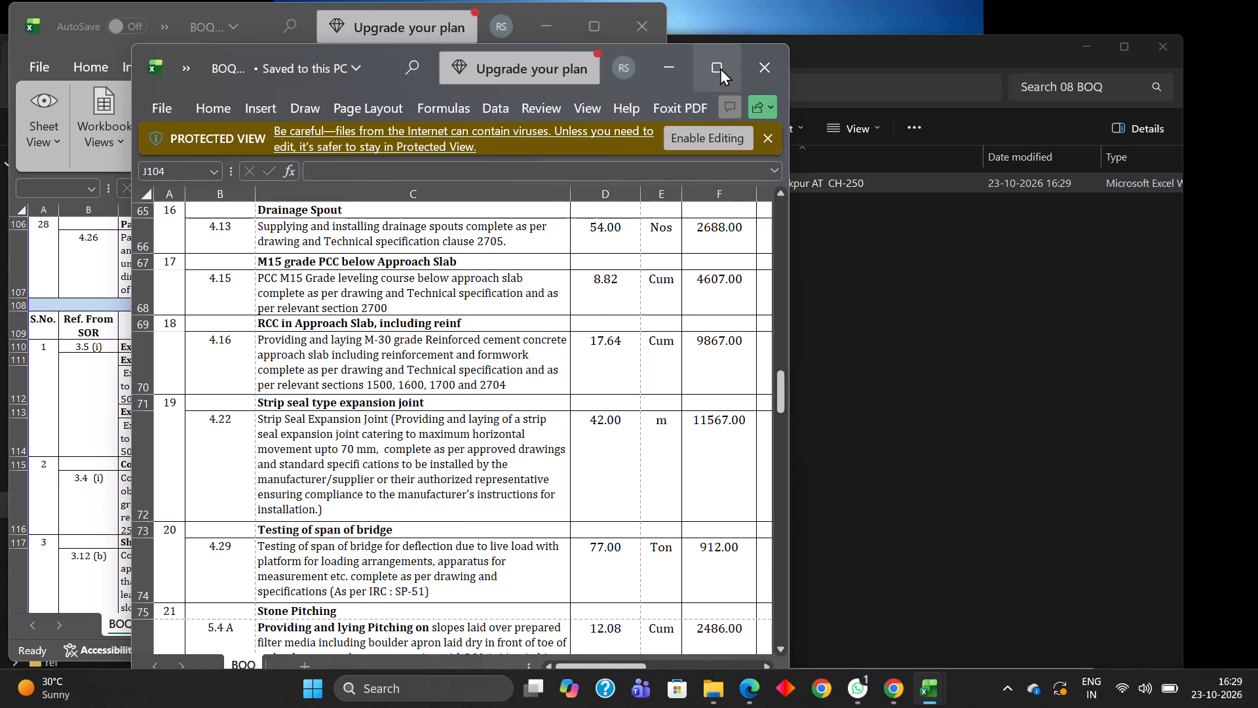
{"action": "left_click", "coordinate": [720, 68]}
{"action": "scroll", "coordinate": [753, 427], "scroll_direction": "up", "scroll_amount": 4}
{"action": "scroll", "coordinate": [753, 427], "scroll_direction": "down", "scroll_amount": 12}
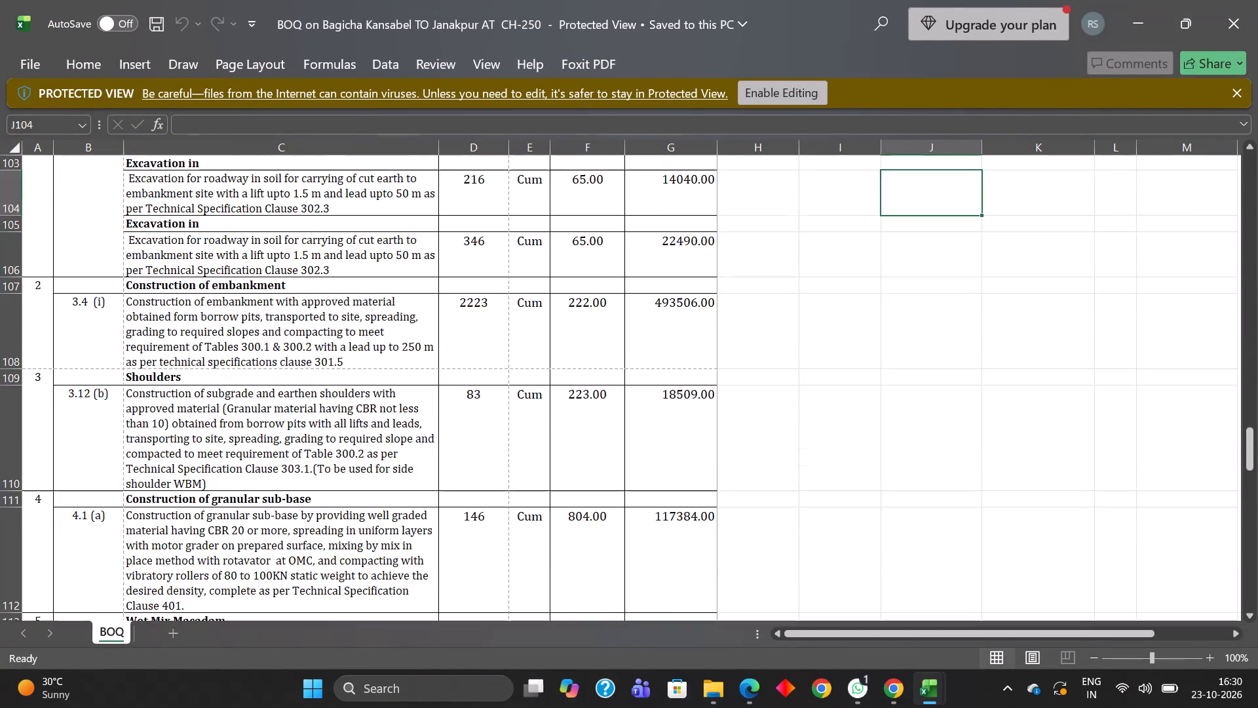
{"action": "scroll", "coordinate": [749, 427], "scroll_direction": "down", "scroll_amount": 20}
{"action": "scroll", "coordinate": [749, 427], "scroll_direction": "down", "scroll_amount": 3}
{"action": "scroll", "coordinate": [747, 425], "scroll_direction": "up", "scroll_amount": 1}
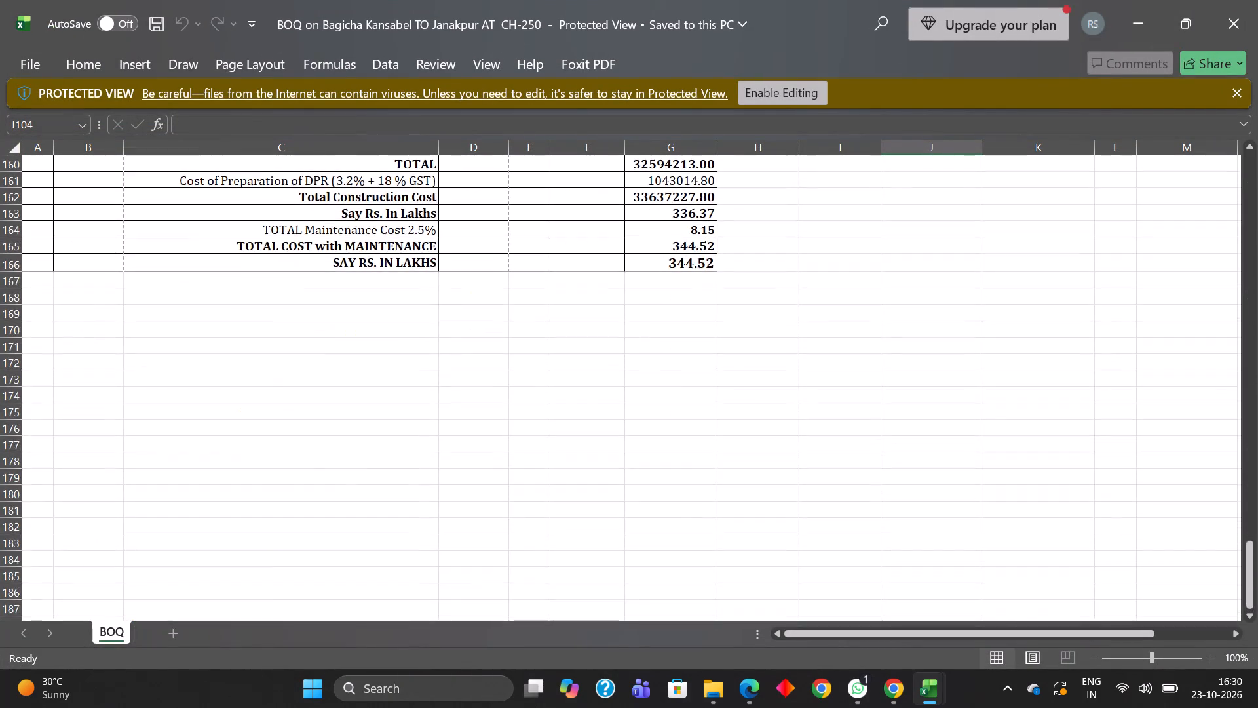
{"action": "scroll", "coordinate": [747, 425], "scroll_direction": "up", "scroll_amount": 4}
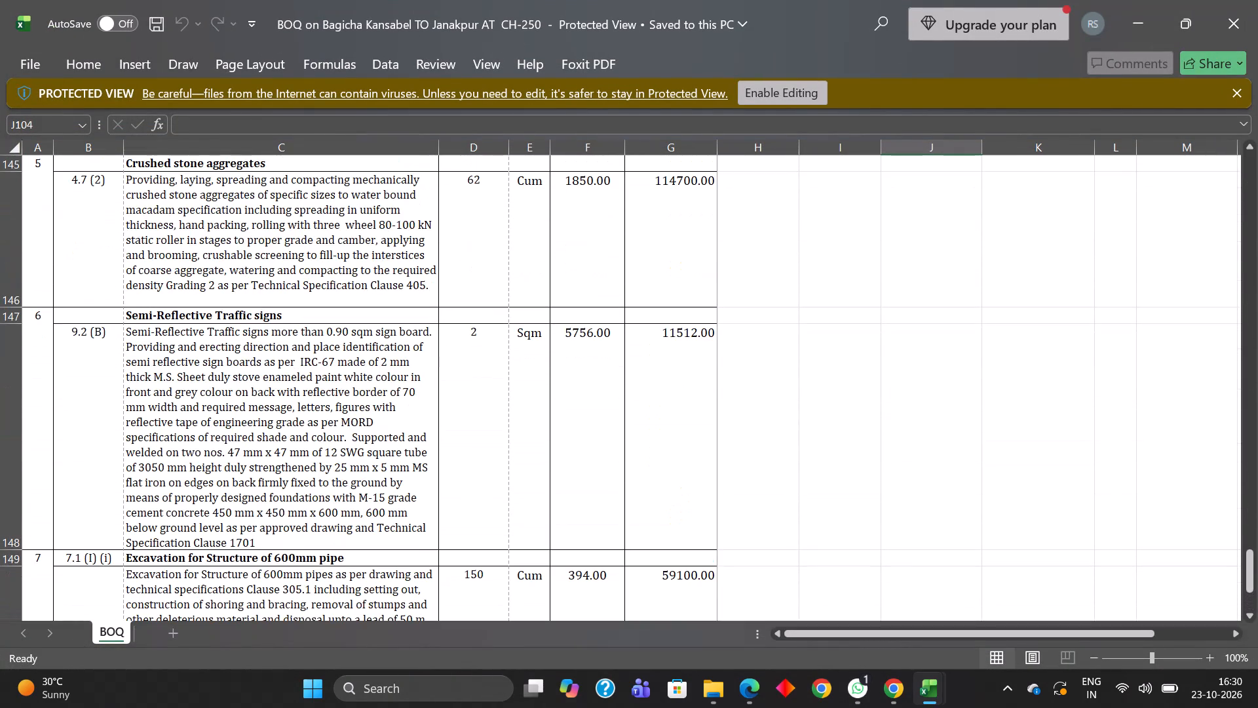
{"action": "scroll", "coordinate": [887, 490], "scroll_direction": "down", "scroll_amount": 5}
{"action": "scroll", "coordinate": [879, 483], "scroll_direction": "up", "scroll_amount": 7}
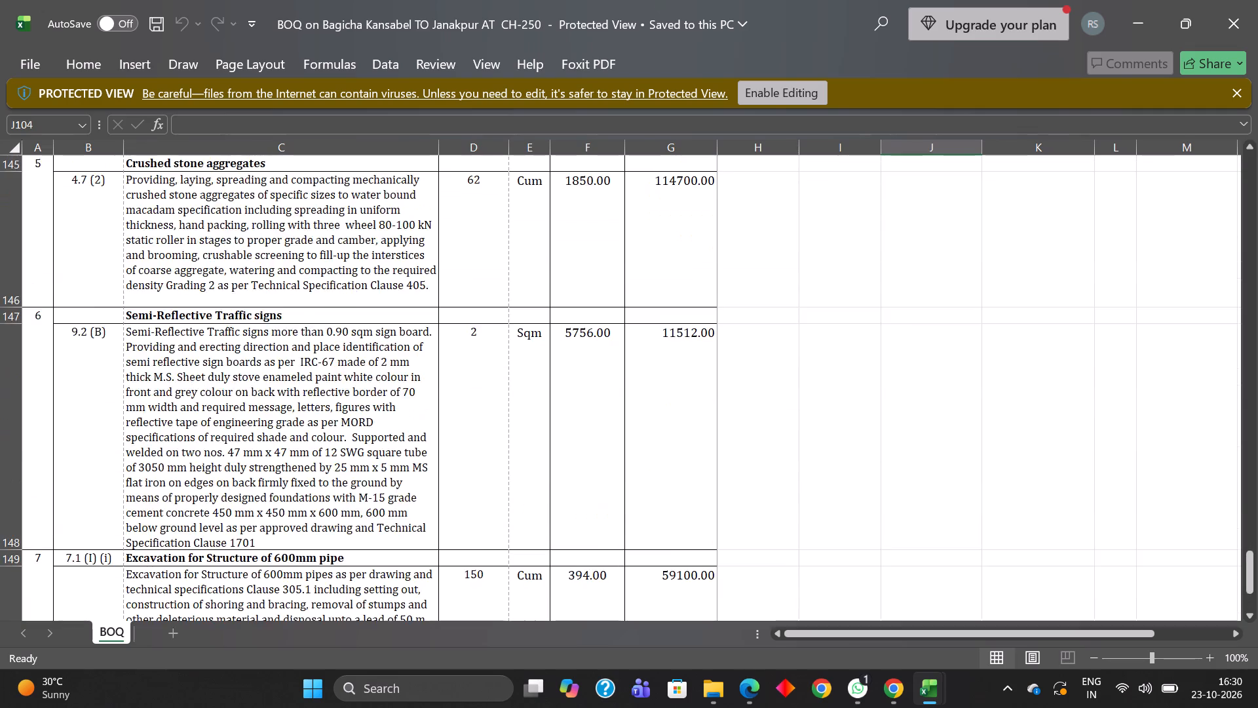
{"action": "scroll", "coordinate": [875, 475], "scroll_direction": "up", "scroll_amount": 20}
{"action": "scroll", "coordinate": [875, 475], "scroll_direction": "up", "scroll_amount": 16}
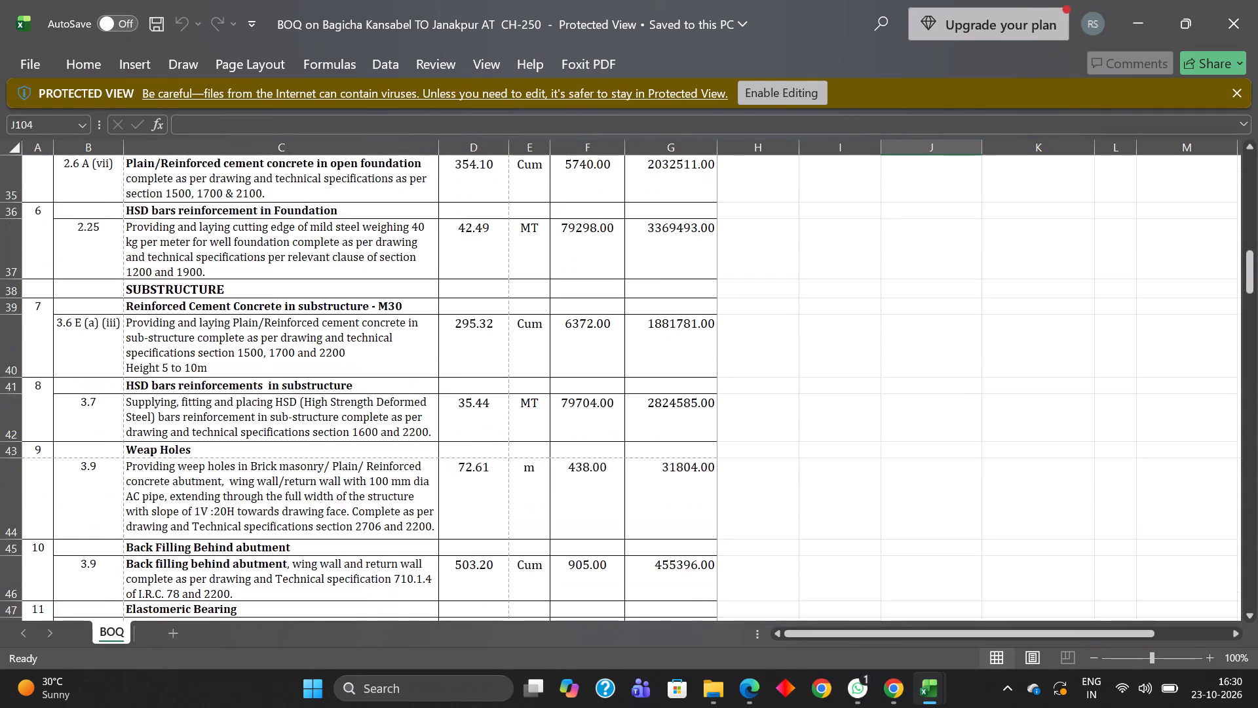
{"action": "scroll", "coordinate": [866, 466], "scroll_direction": "up", "scroll_amount": 19}
{"action": "left_click", "coordinate": [1246, 7]}
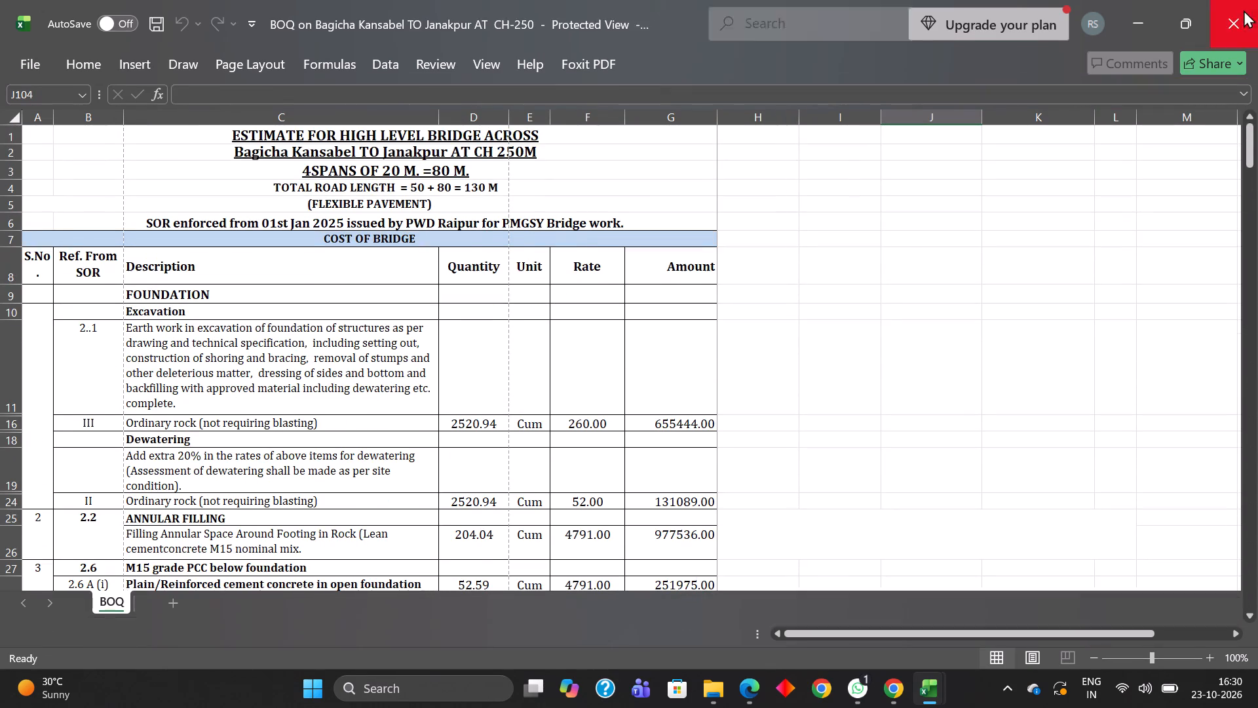
Return from the 08 BOQ folder to the 04 BAGICHA KANSABEL ROAD TO JANAKPUR RD 250 m folder.
{"action": "left_click", "coordinate": [797, 420]}
{"action": "left_click", "coordinate": [520, 79]}
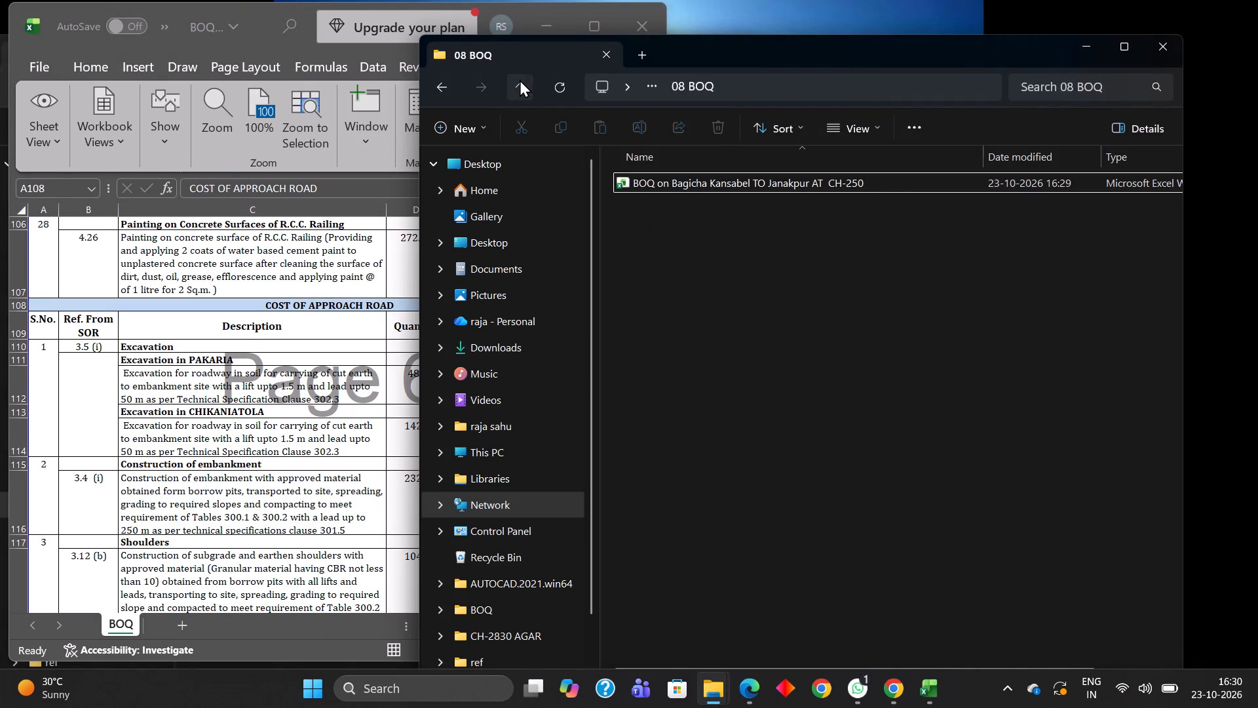
In the summary sheet, tick Front Page, Survey, Catchment, Hydraulic, Drawings, Estimate, BOQ, Site Photos and Geotech for bridge 27, Bagicha-Kansabel to Janakpur.
{"action": "left_click", "coordinate": [891, 694]}
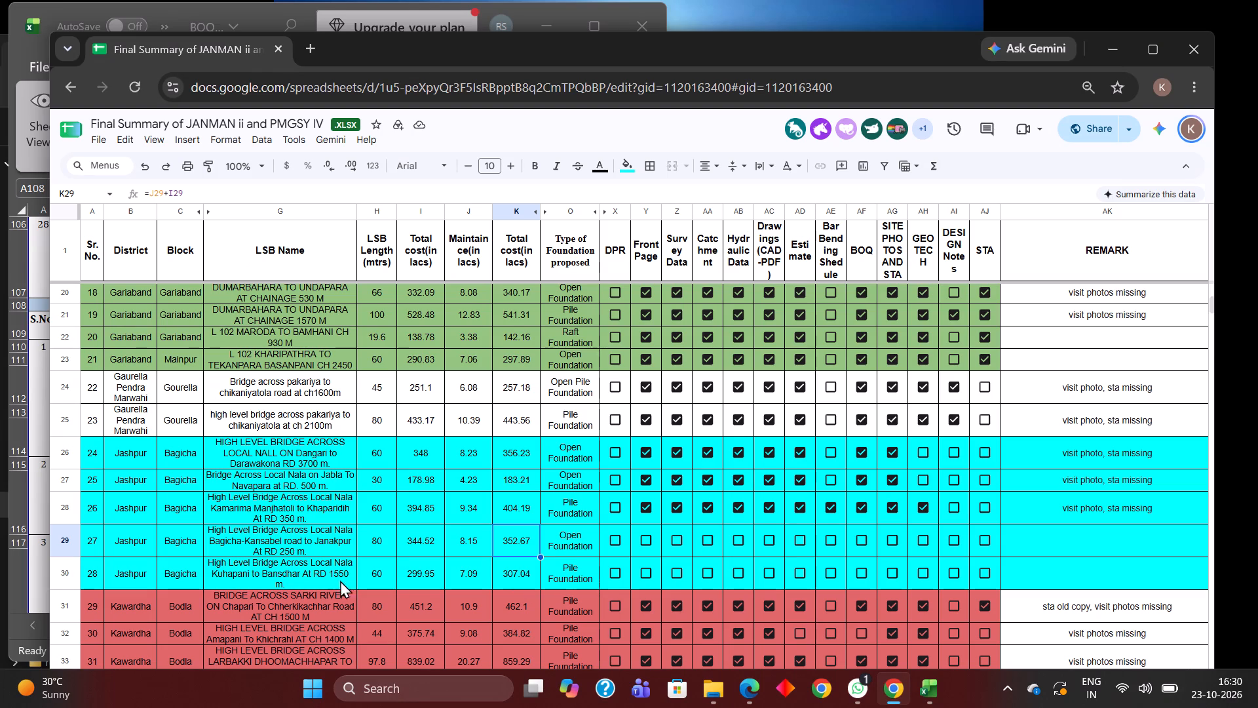
{"action": "left_click", "coordinate": [641, 539]}
{"action": "left_click", "coordinate": [673, 541]}
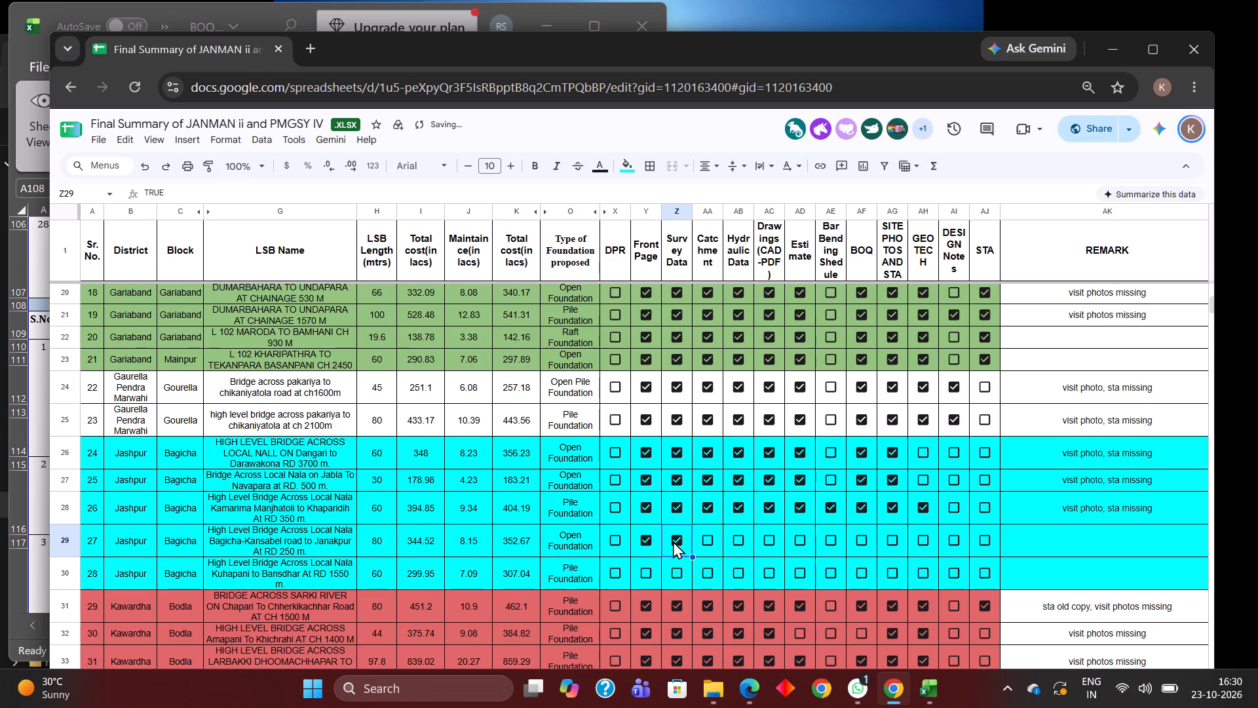
{"action": "left_click", "coordinate": [707, 543]}
{"action": "left_click", "coordinate": [740, 542]}
{"action": "left_click", "coordinate": [761, 541]}
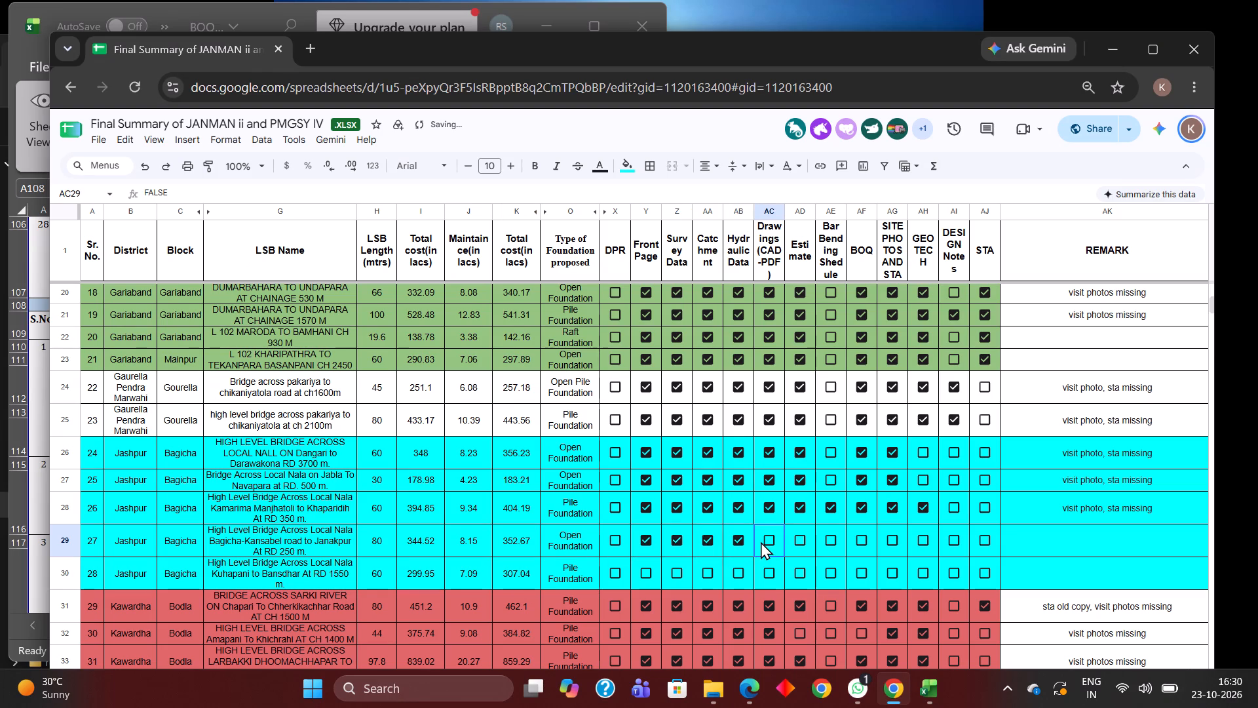
{"action": "left_click", "coordinate": [764, 538]}
{"action": "left_click", "coordinate": [796, 540]}
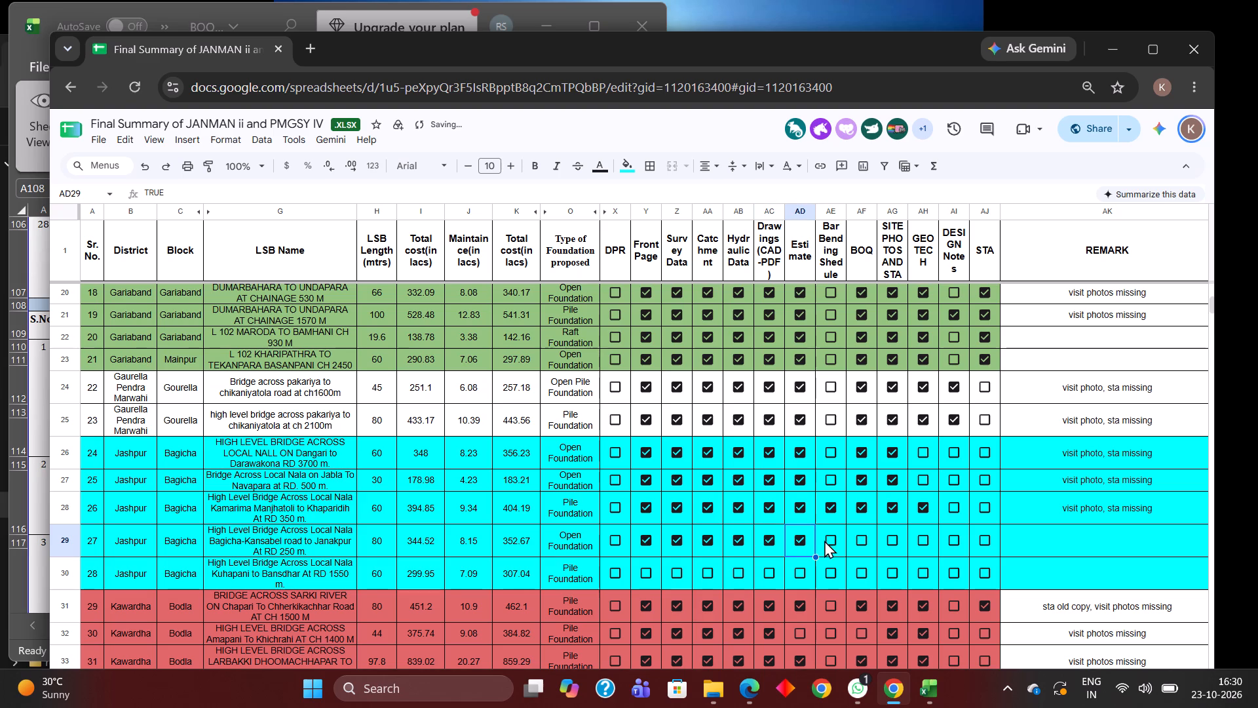
{"action": "left_click", "coordinate": [861, 538]}
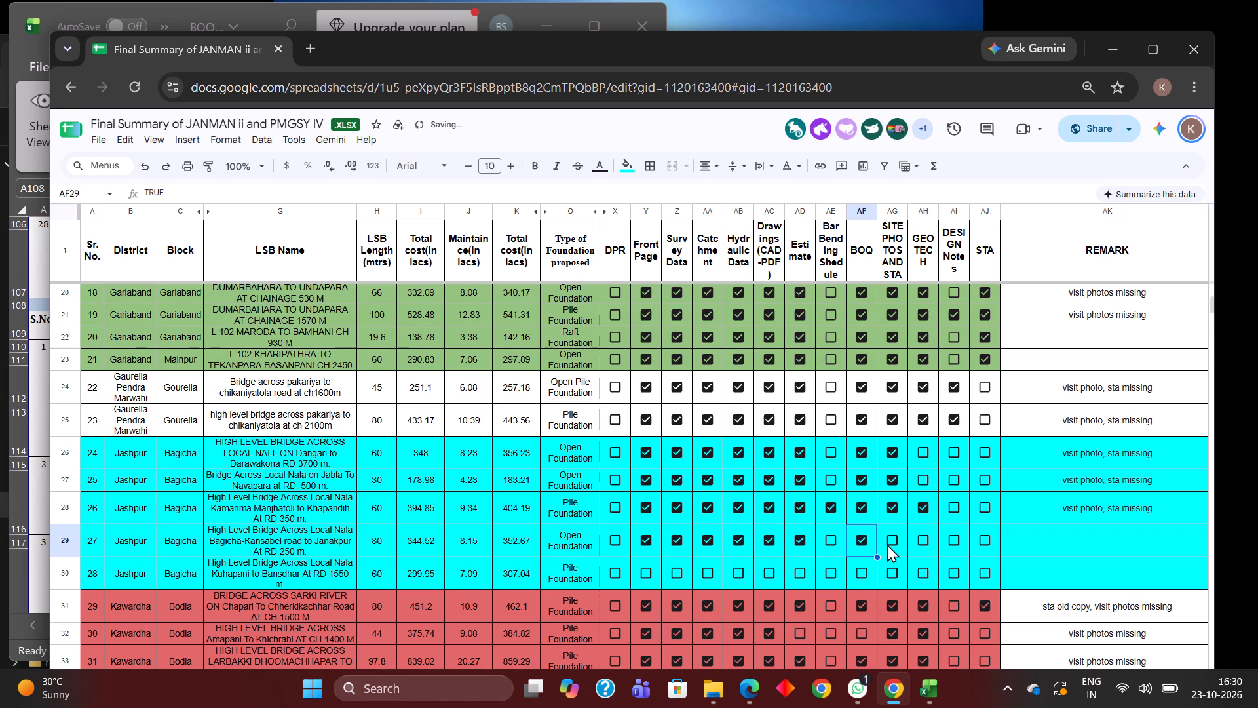
{"action": "left_click", "coordinate": [888, 543]}
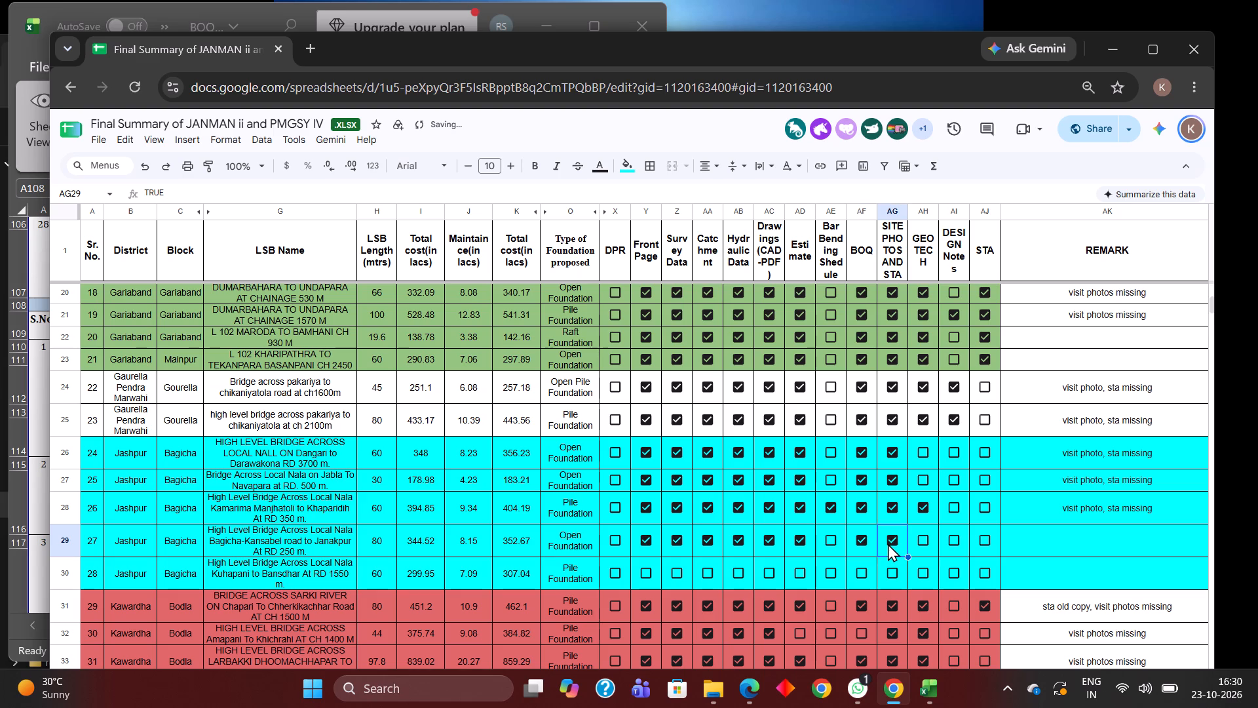
{"action": "left_click", "coordinate": [919, 543]}
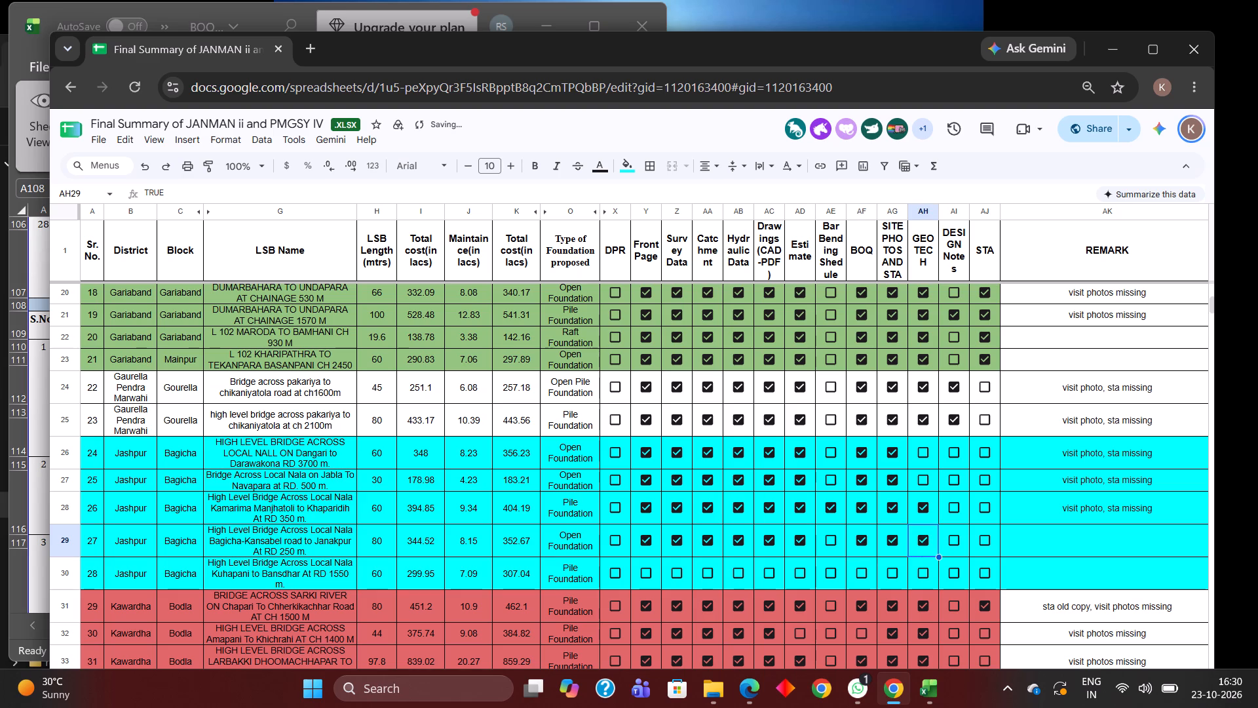
Copy the remark "visit photo, sta missing" from bridge 26 to bridge 27's remark cell and put the summary sheet away.
{"action": "left_click", "coordinate": [1105, 512]}
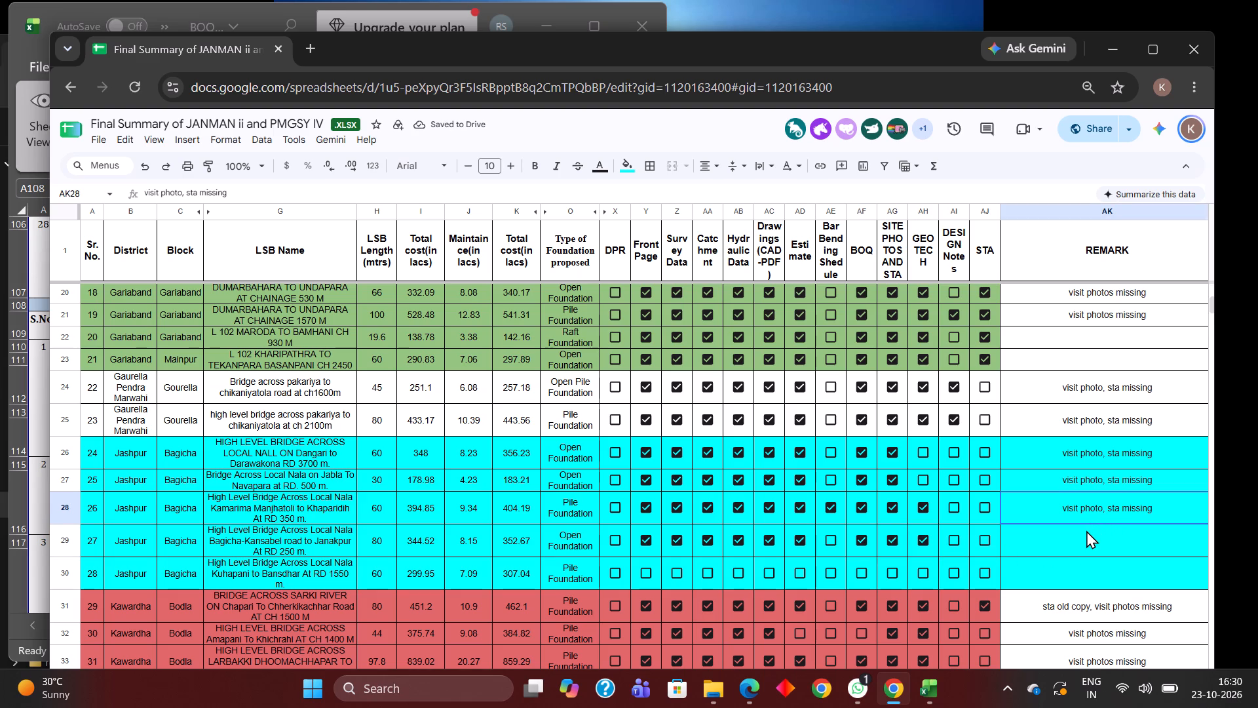
{"action": "key", "text": "ctrl+c"}
{"action": "left_click", "coordinate": [1084, 539]}
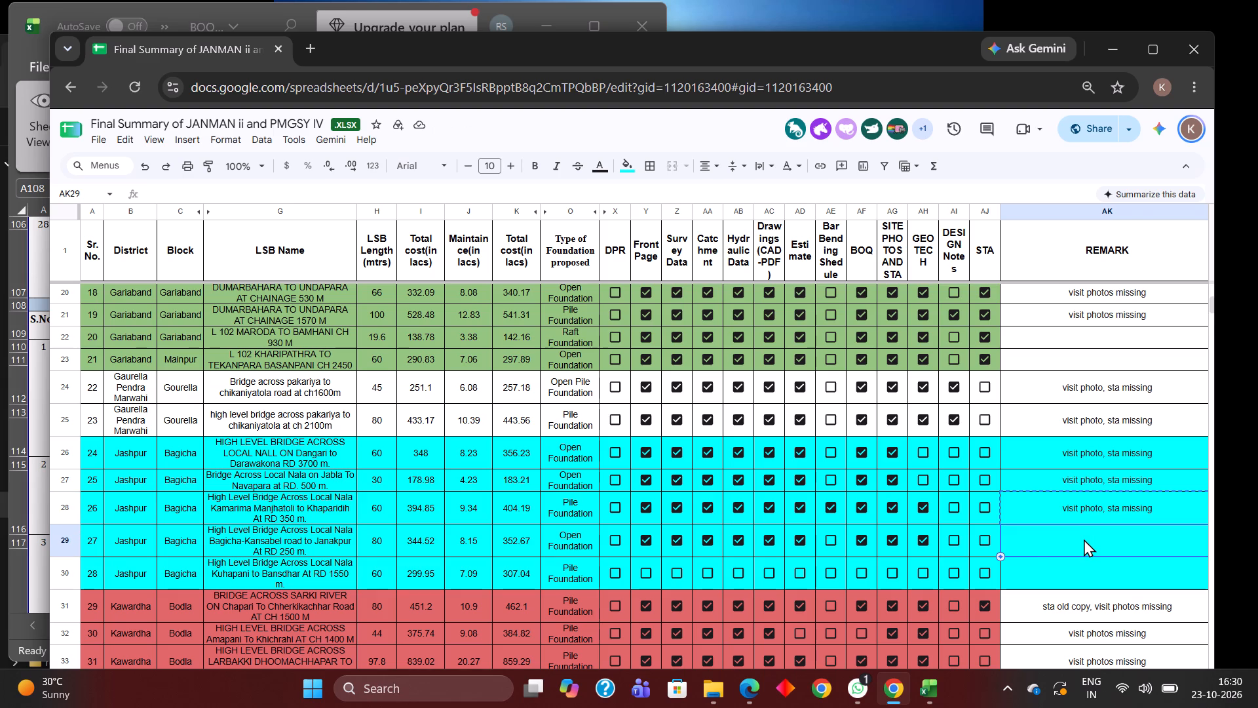
{"action": "key", "text": "ctrl+v"}
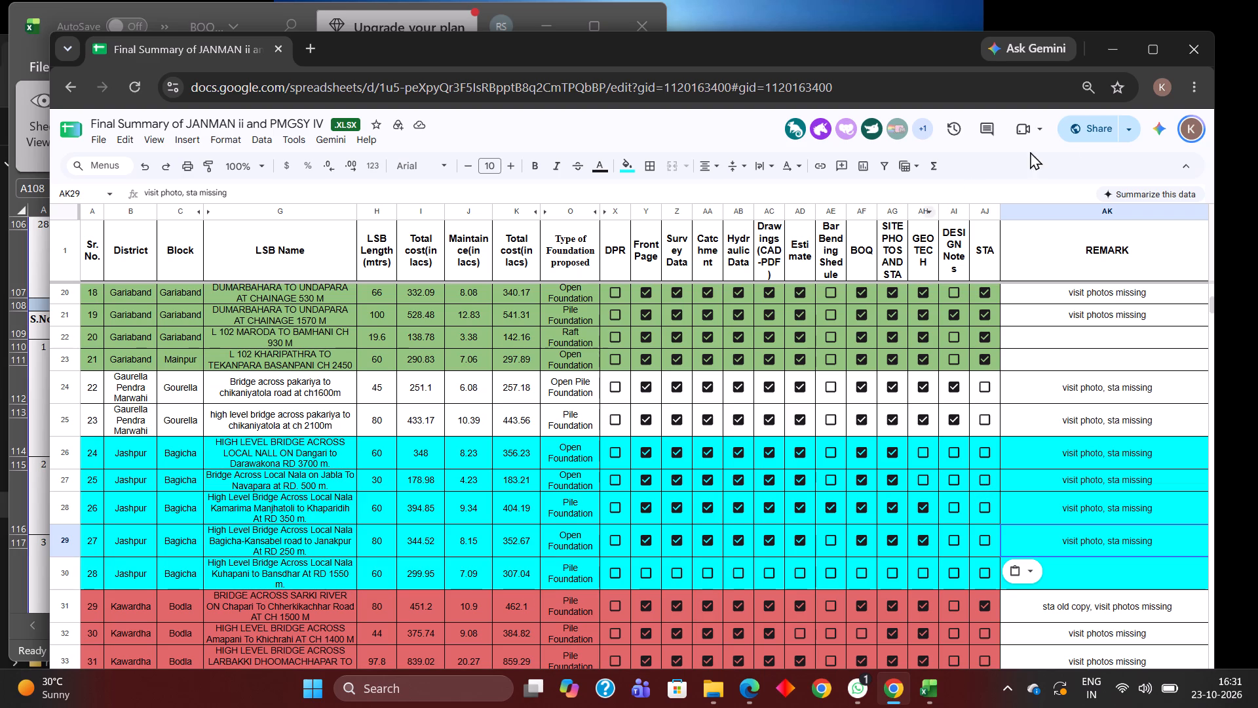
{"action": "left_click", "coordinate": [1113, 45]}
Go up to the JASHPUR submission folder and create a new folder beside the four bridge folders.
{"action": "right_click", "coordinate": [845, 0]}
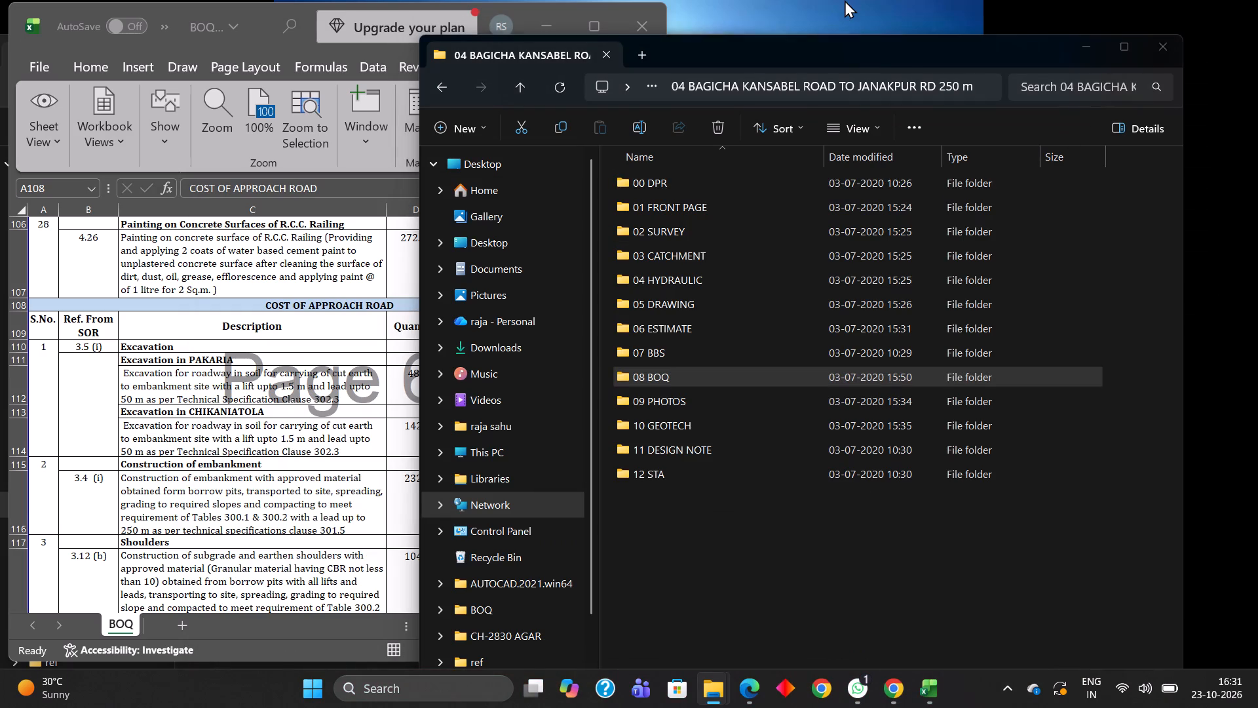
{"action": "left_click", "coordinate": [868, 75]}
{"action": "left_click_drag", "start_coordinate": [827, 60], "coordinate": [866, 44]}
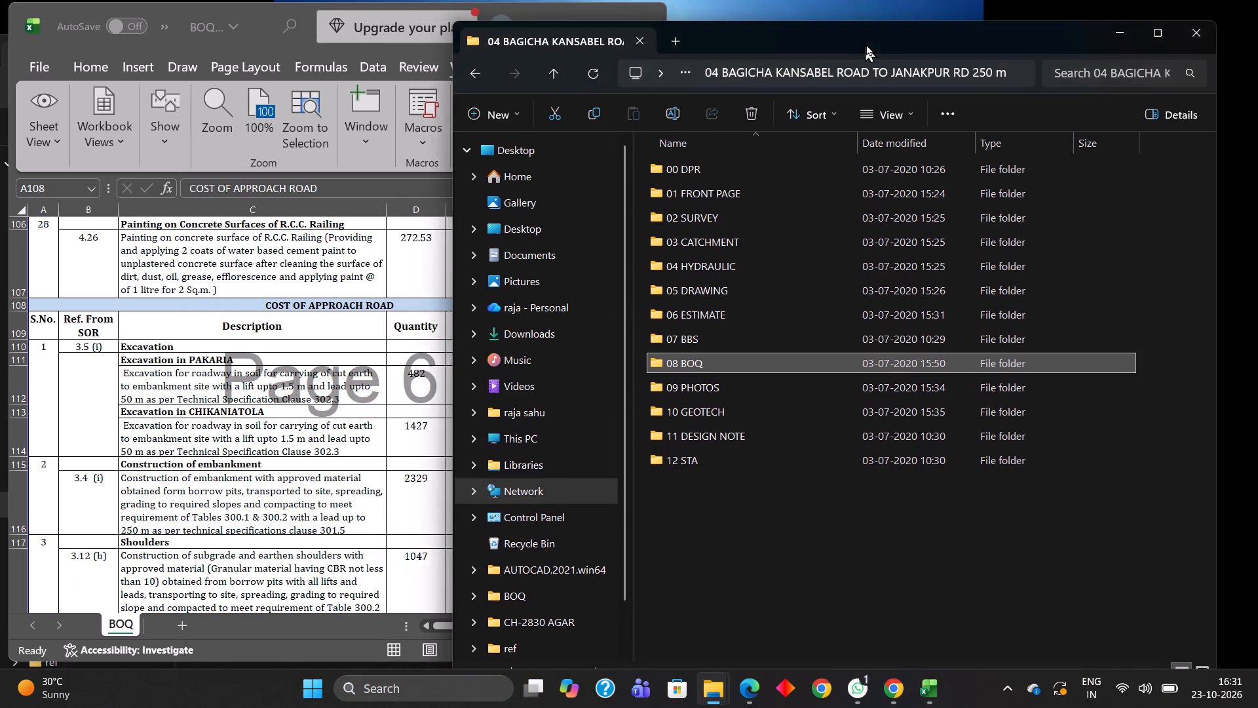
{"action": "left_click_drag", "start_coordinate": [866, 44], "coordinate": [898, 29]}
{"action": "left_click", "coordinate": [844, 514]}
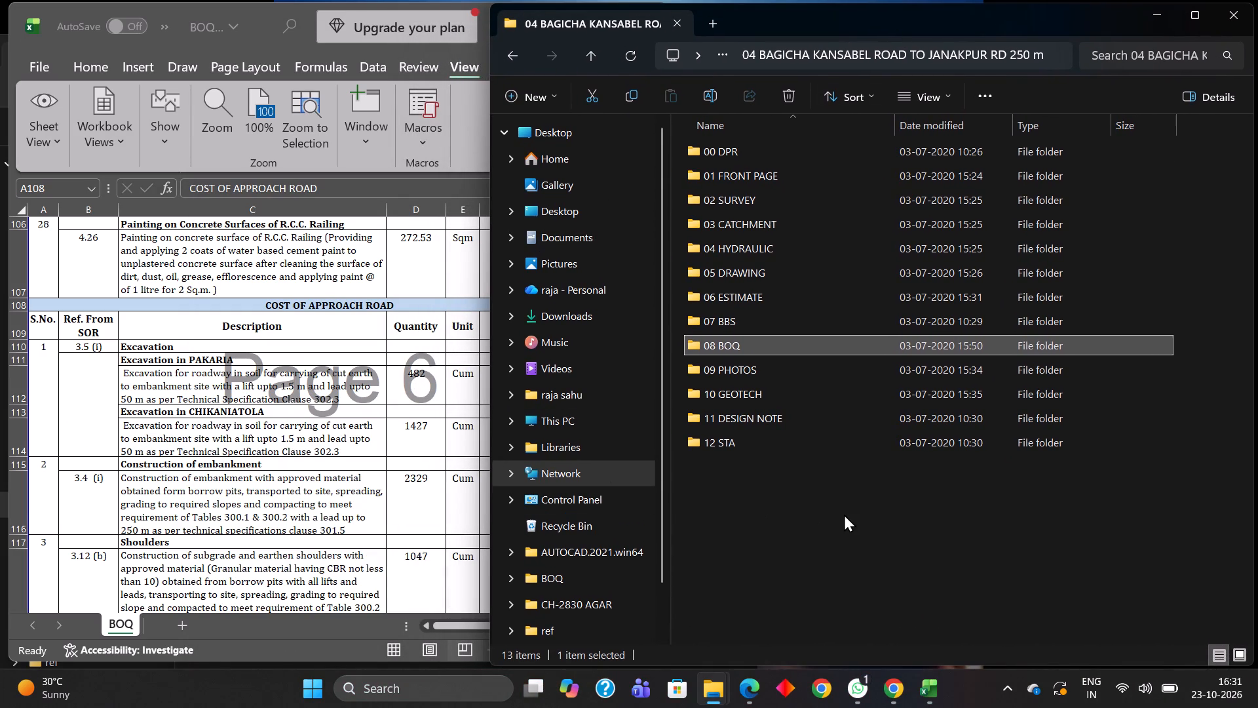
{"action": "left_click", "coordinate": [590, 55]}
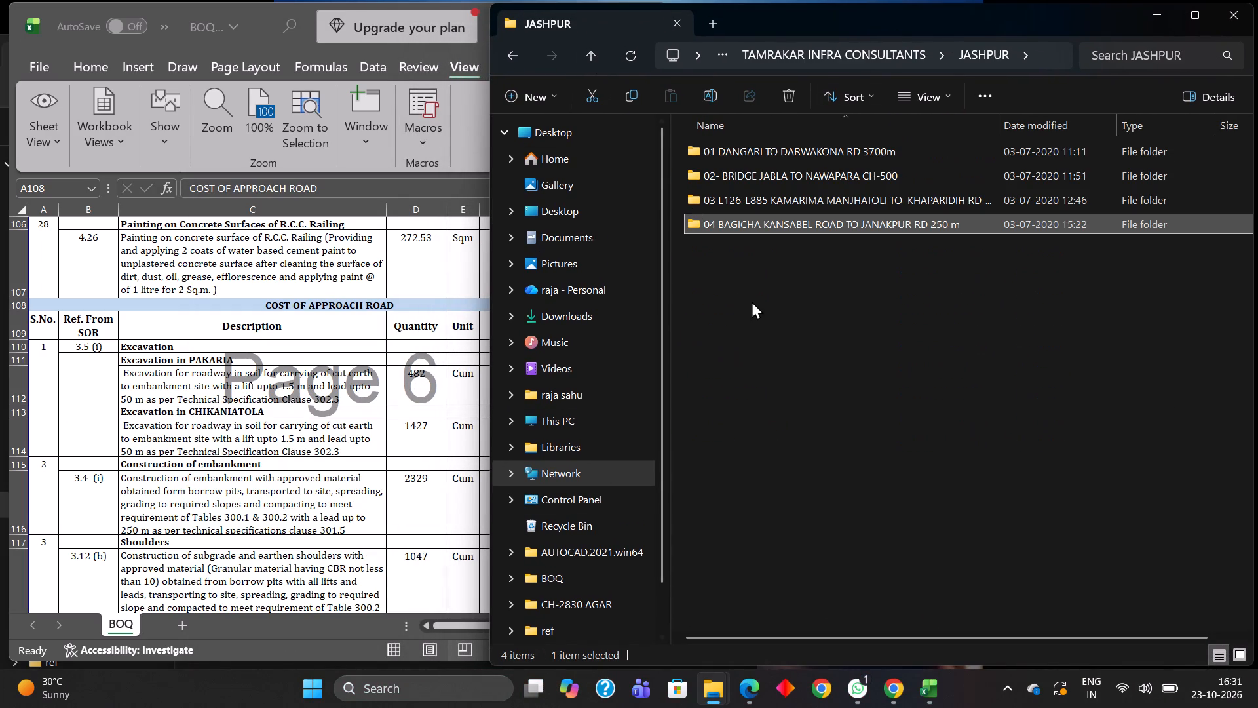
{"action": "left_click", "coordinate": [752, 302]}
{"action": "right_click", "coordinate": [752, 296]}
{"action": "left_click", "coordinate": [800, 431]}
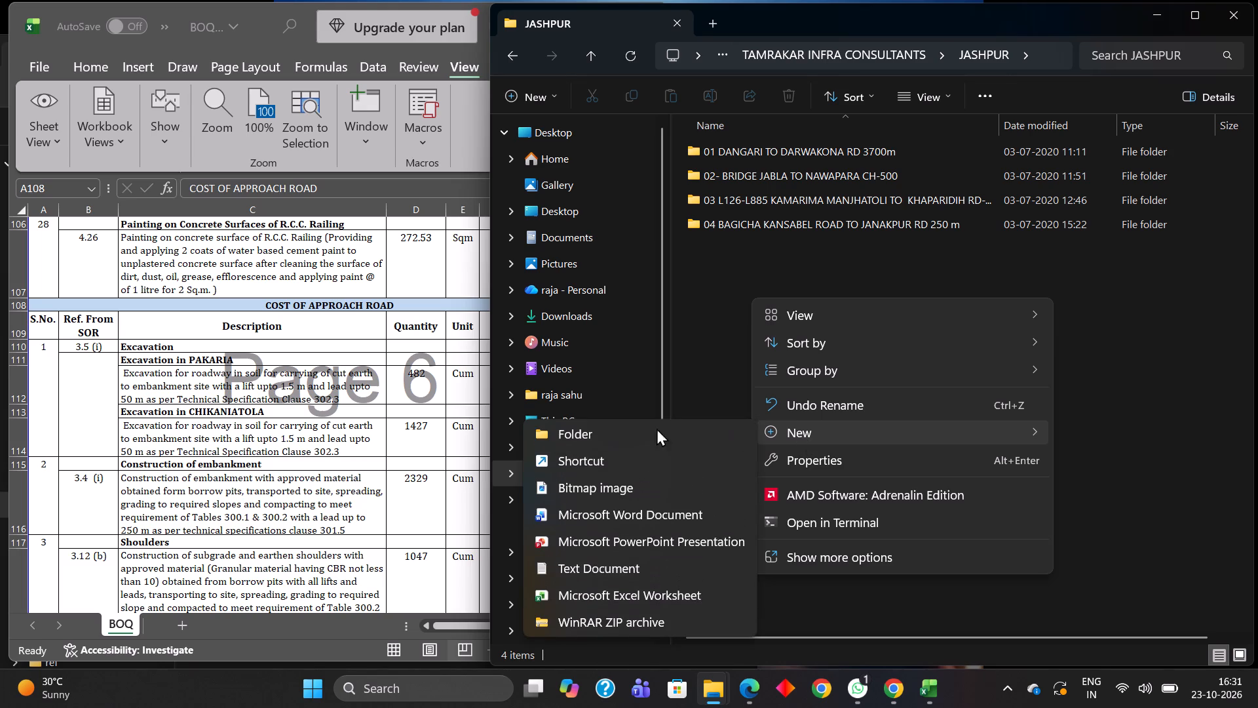
{"action": "left_click", "coordinate": [635, 429]}
{"action": "left_click", "coordinate": [808, 360]}
Put the BOQ workbook away and go up from the COST OPTIMIZED folder to the 01 BAGICHA source folder.
{"action": "left_click", "coordinate": [333, 383]}
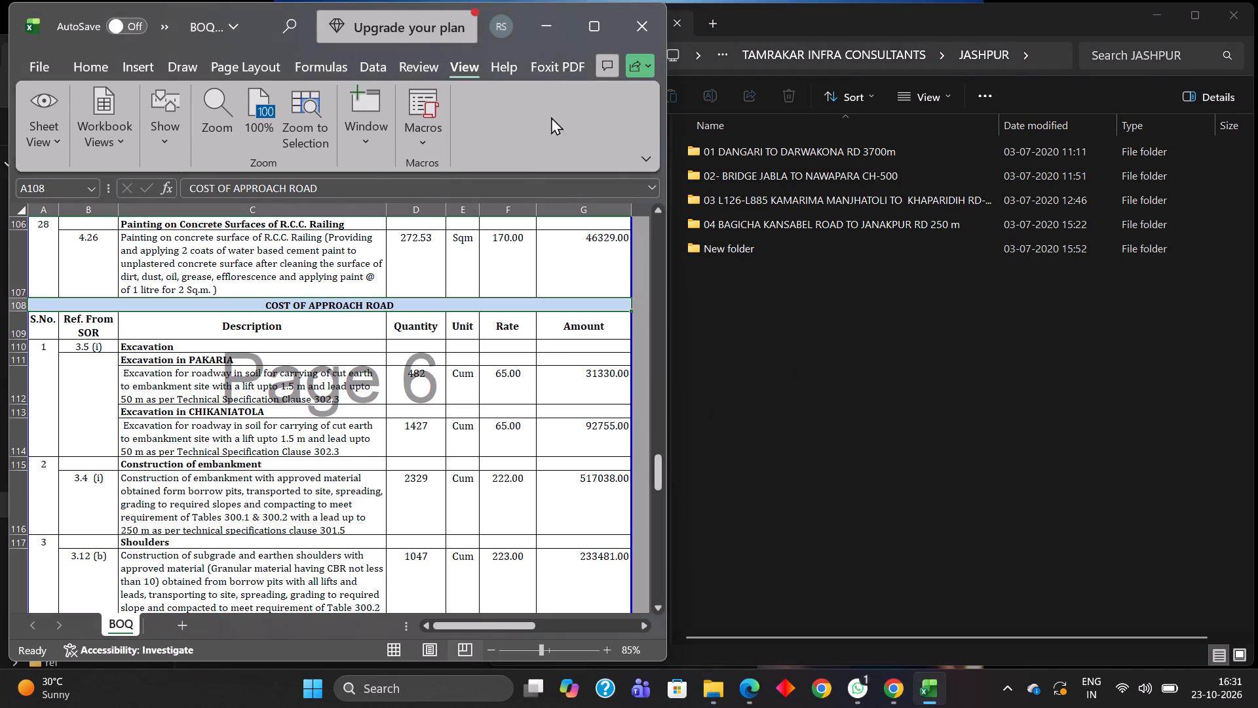
{"action": "left_click", "coordinate": [550, 28]}
{"action": "left_click_drag", "start_coordinate": [345, 384], "coordinate": [343, 376]}
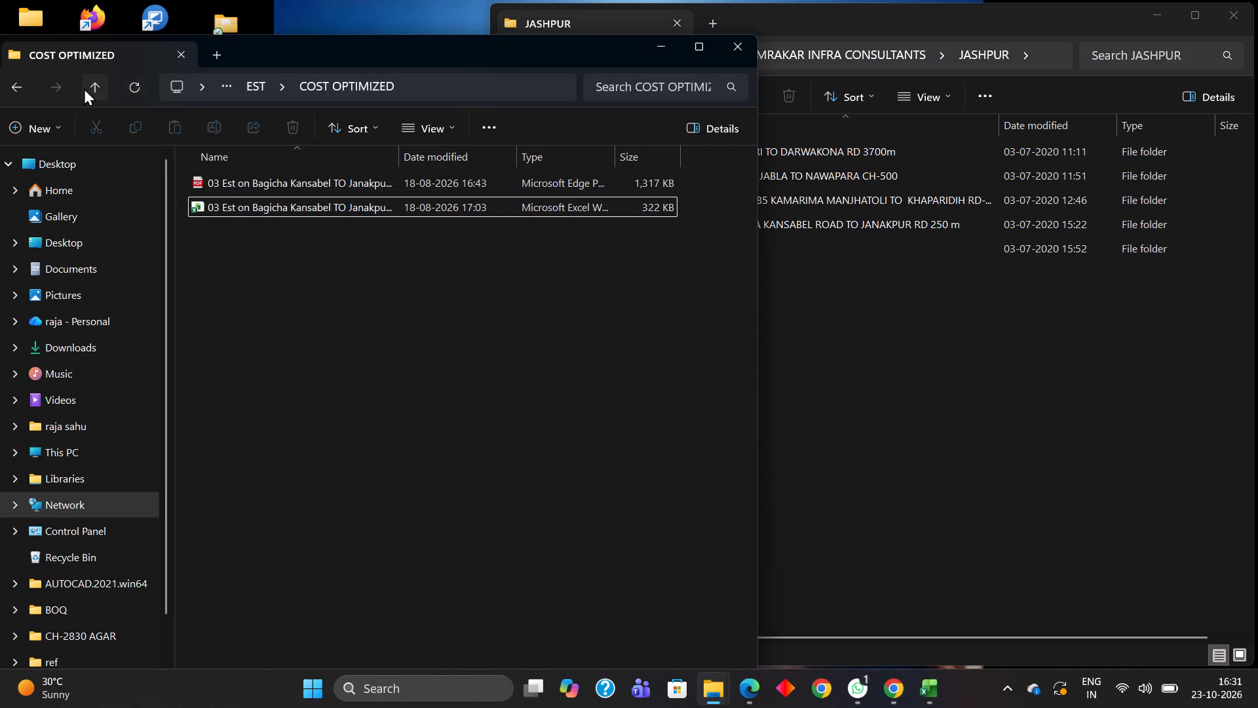
{"action": "left_click", "coordinate": [86, 84]}
{"action": "left_click", "coordinate": [87, 85]}
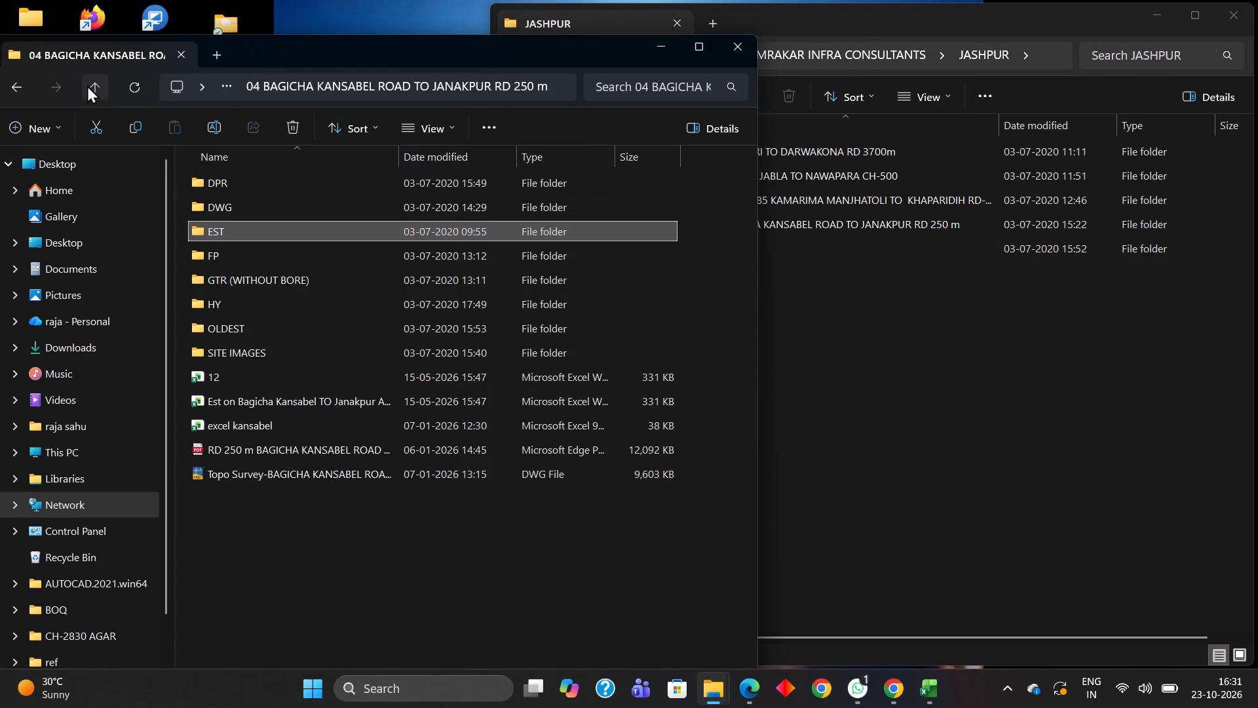
{"action": "left_click", "coordinate": [87, 85]}
{"action": "left_click", "coordinate": [295, 338]}
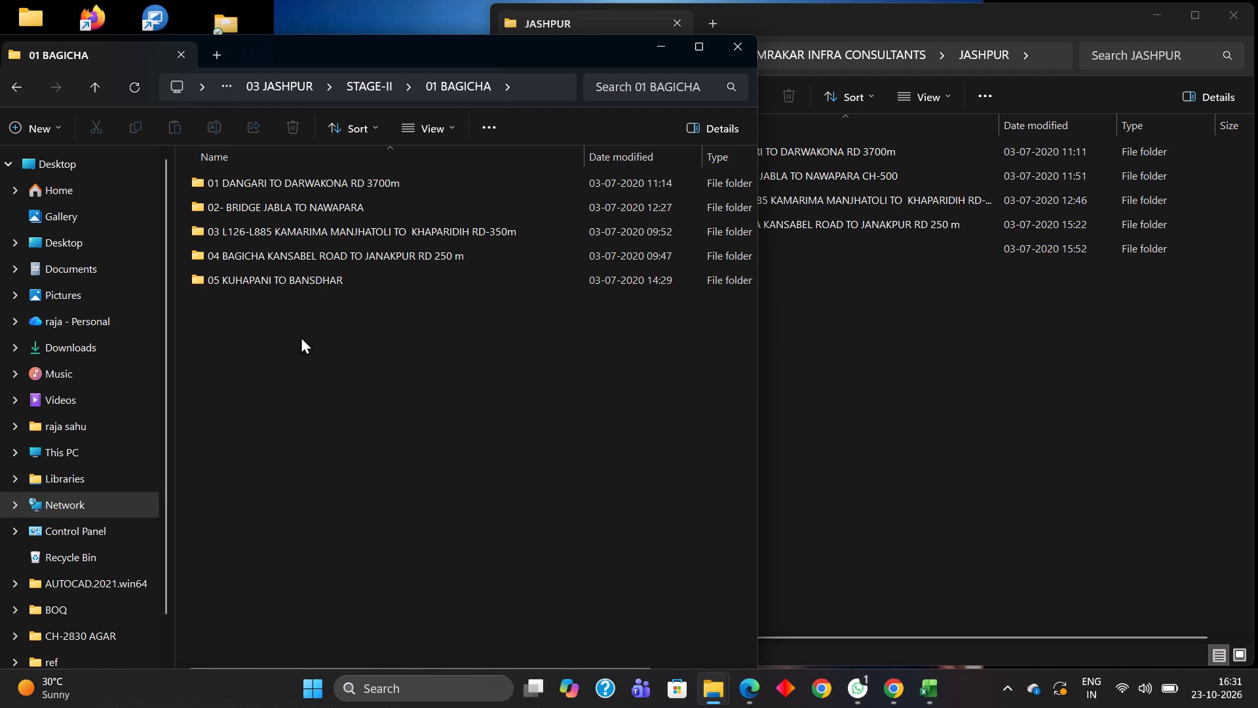
Check the summary sheet and rename the new JASHPUR folder as 05 KUHAPANI TO BANSDHAR CH-1550, reusing the source folder's name.
{"action": "left_click", "coordinate": [889, 692]}
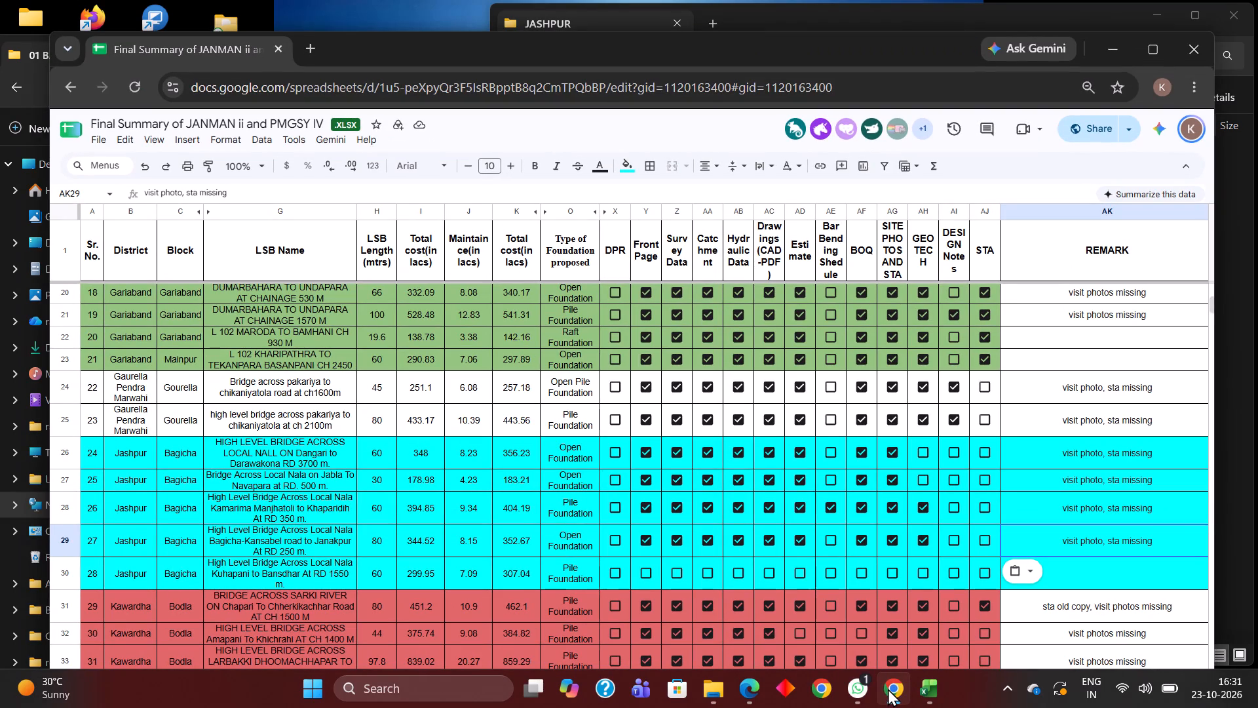
{"action": "left_click", "coordinate": [887, 688]}
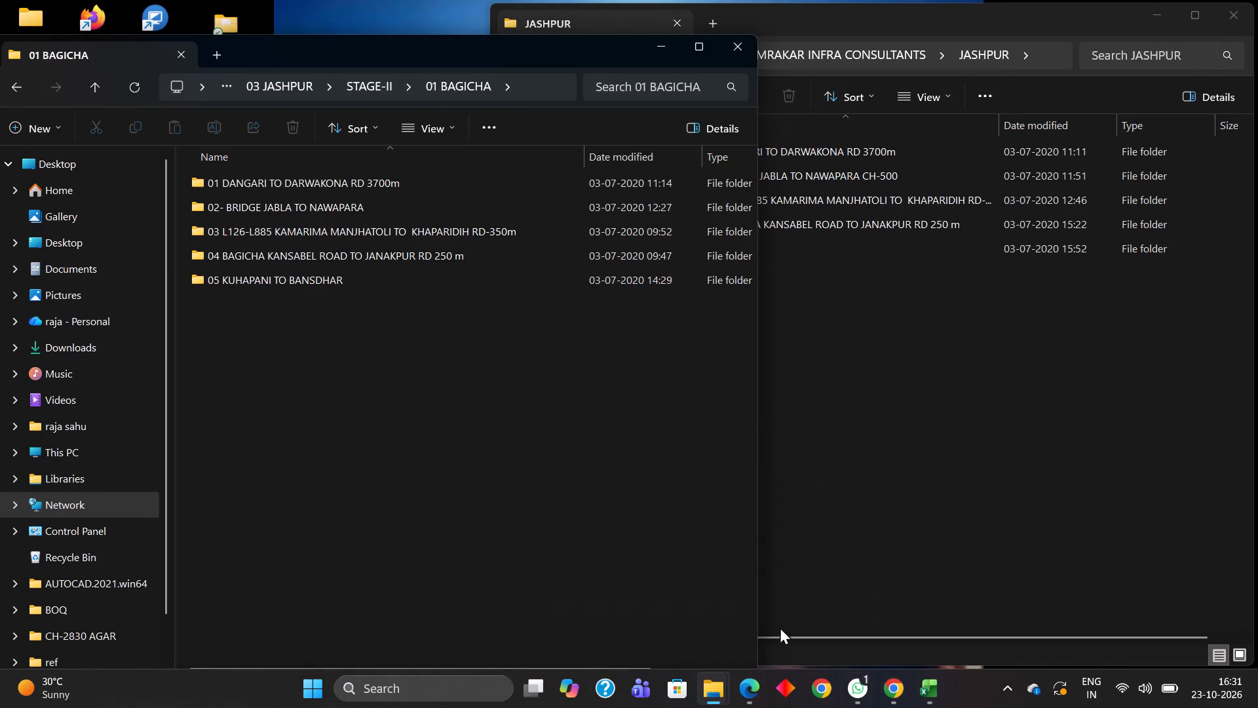
{"action": "left_click", "coordinate": [460, 393]}
{"action": "left_click", "coordinate": [287, 281]}
{"action": "left_click", "coordinate": [258, 282]}
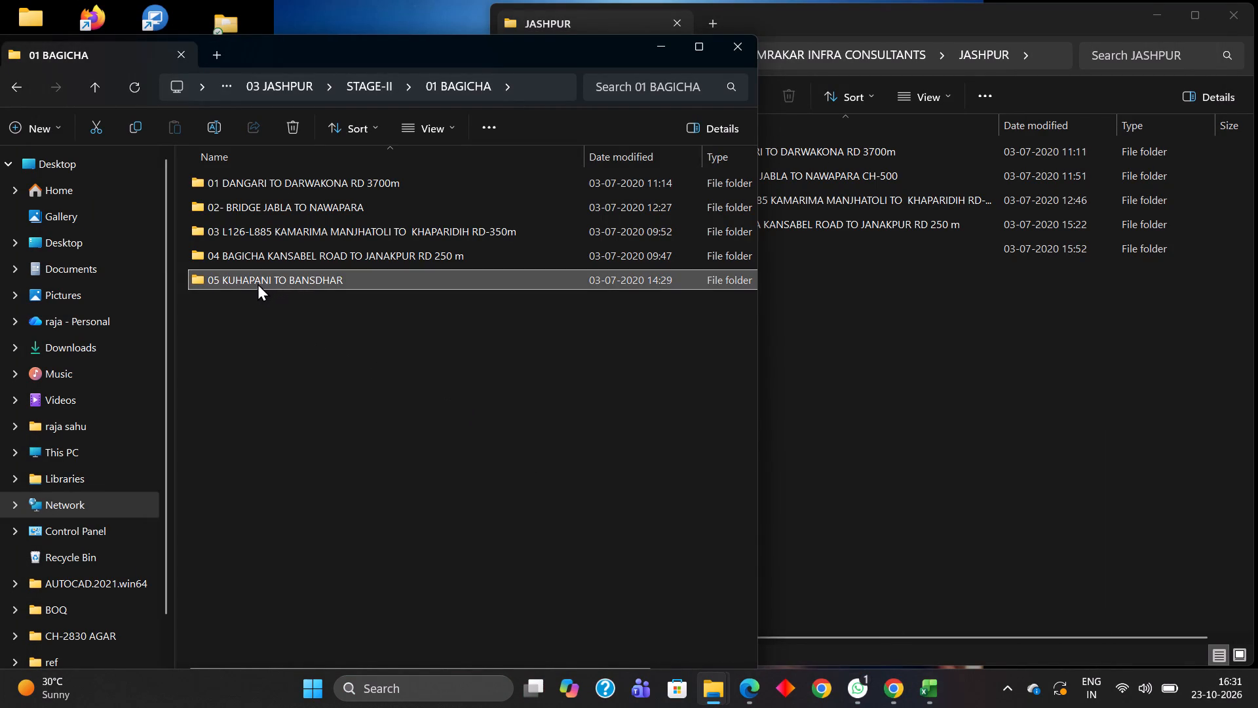
{"action": "key", "text": "ctrl+c"}
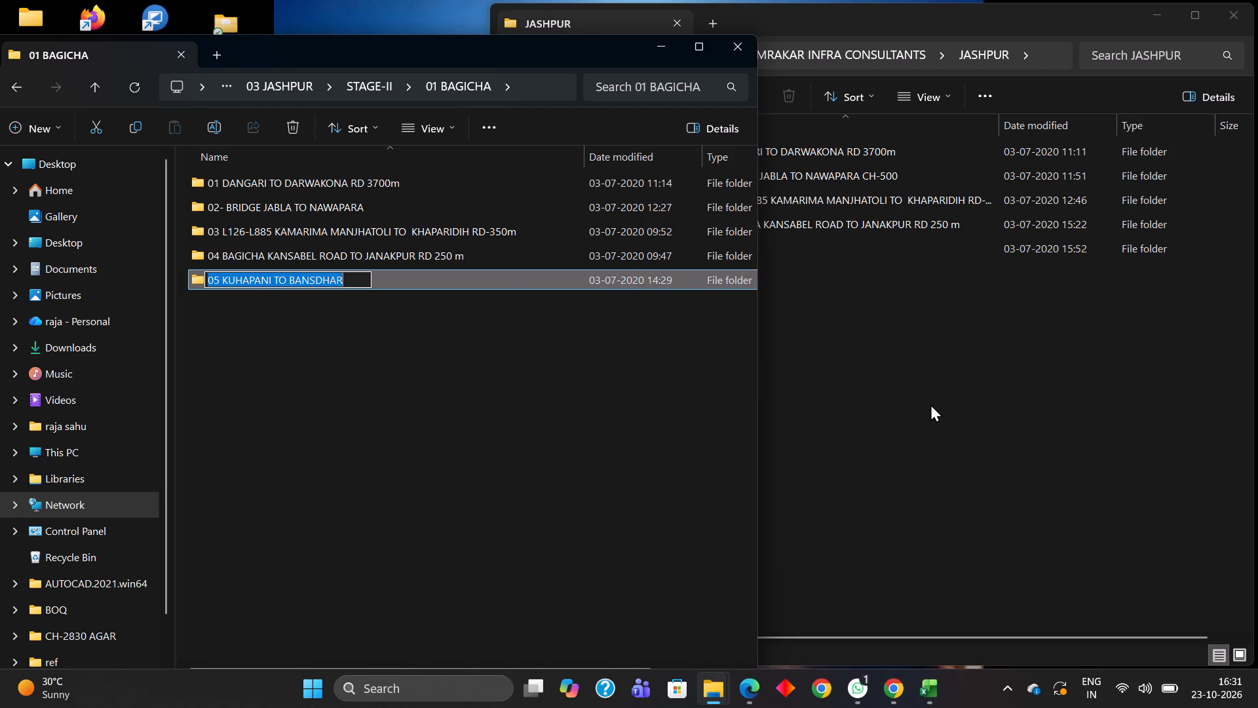
{"action": "left_click", "coordinate": [930, 404]}
{"action": "left_click", "coordinate": [733, 254]}
{"action": "left_click", "coordinate": [714, 247]}
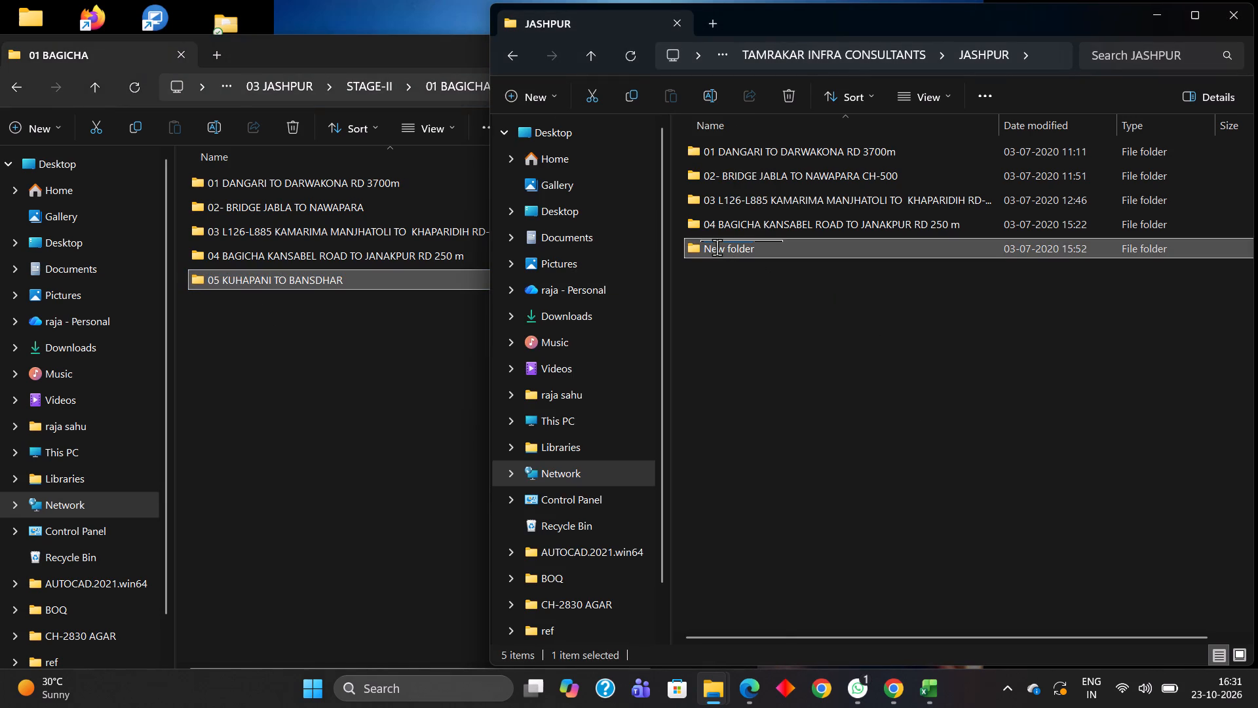
{"action": "key", "text": "ctrl+v"}
{"action": "key", "text": "space"}
{"action": "type", "text": "CH"}
{"action": "type", "text": "-15"}
{"action": "type", "text": "50"}
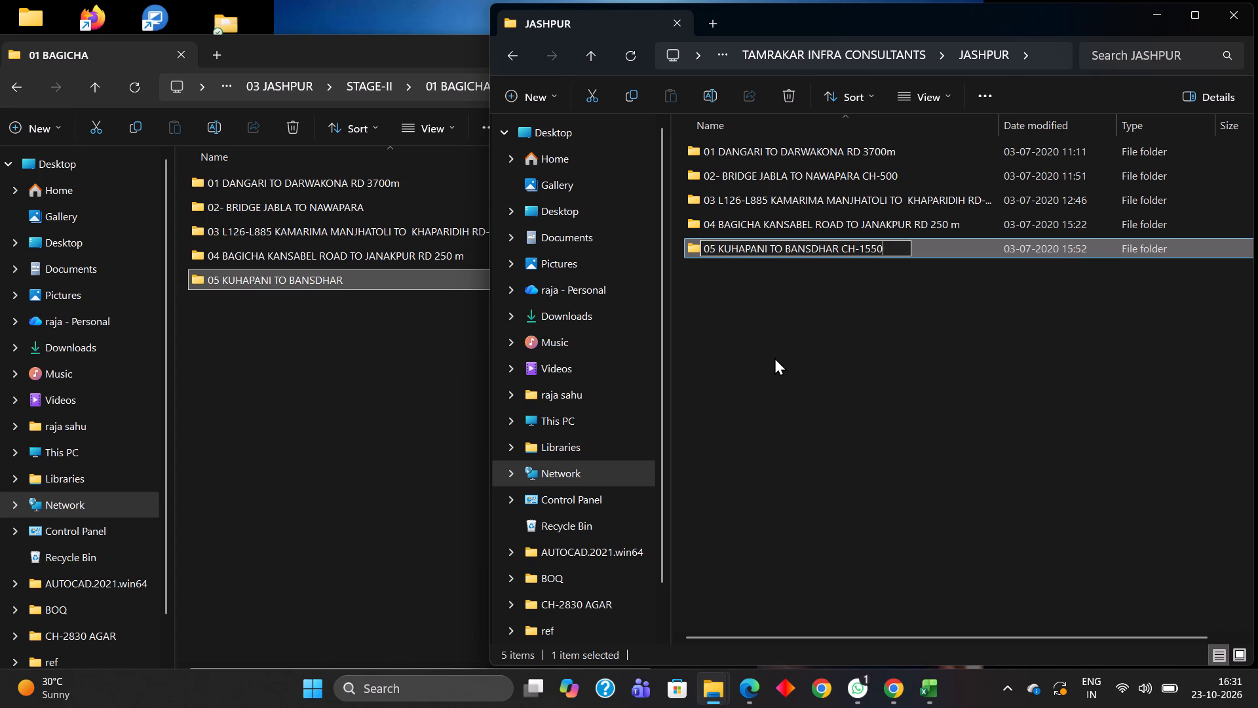
{"action": "left_click", "coordinate": [813, 355]}
Open the front page PDF in the 04 BAGICHA KANSABEL folder's 01 FRONT PAGE subfolder, check its title details, and close it.
{"action": "double_click", "coordinate": [848, 227]}
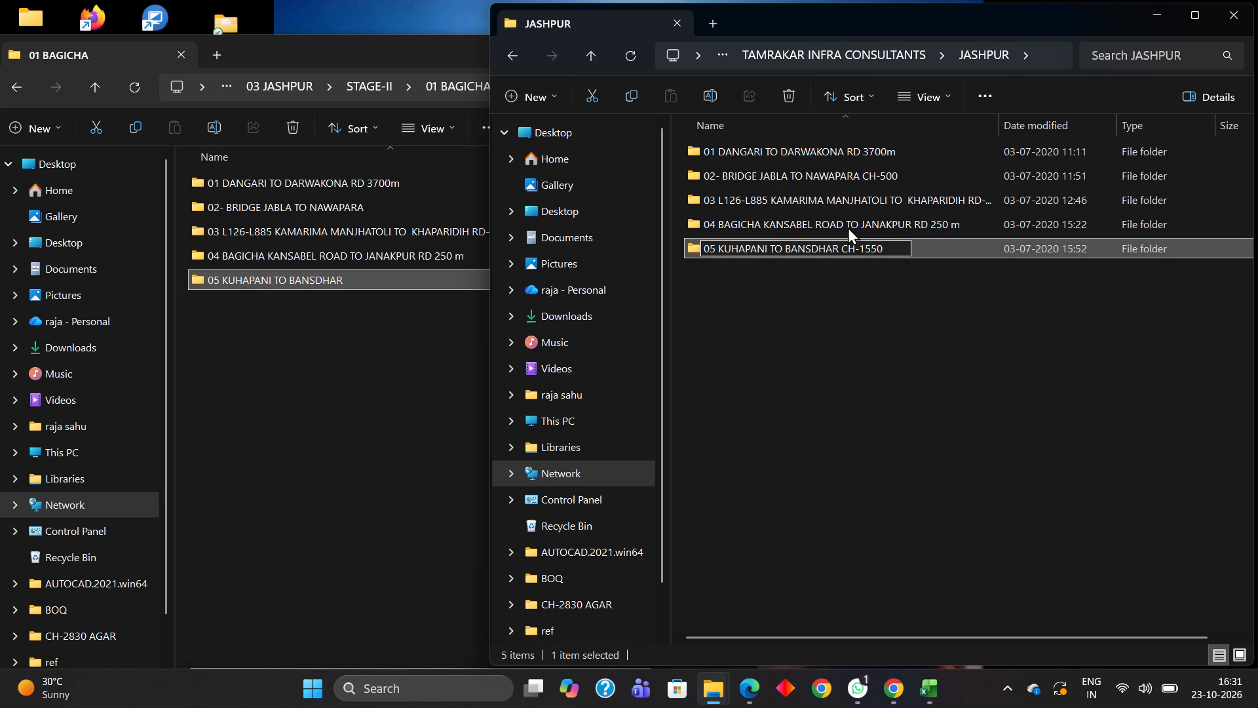
{"action": "double_click", "coordinate": [858, 224]}
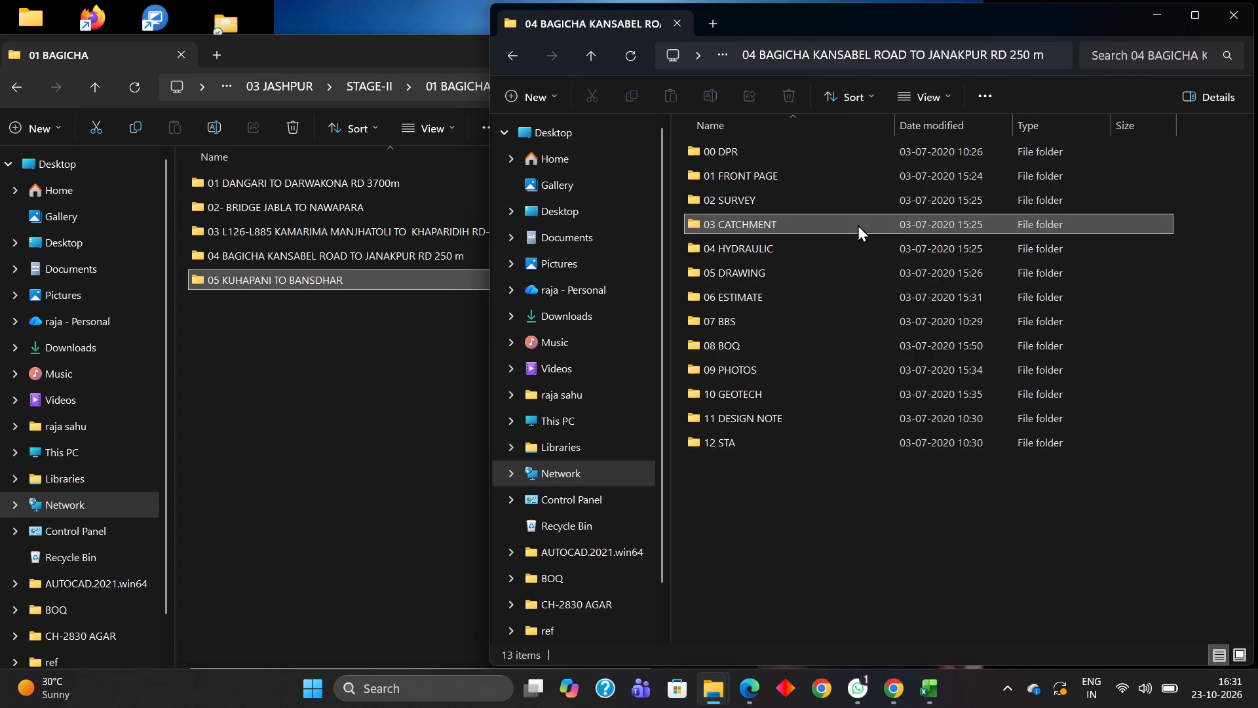
{"action": "left_click", "coordinate": [584, 56]}
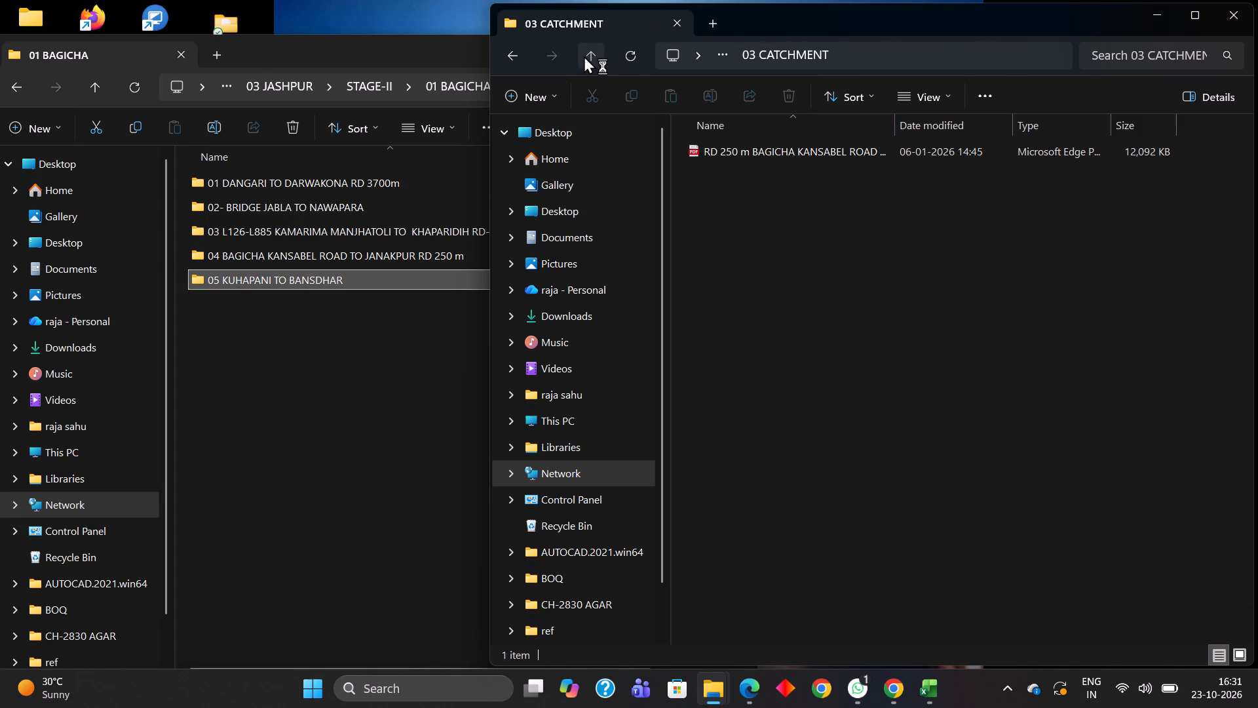
{"action": "double_click", "coordinate": [738, 167]}
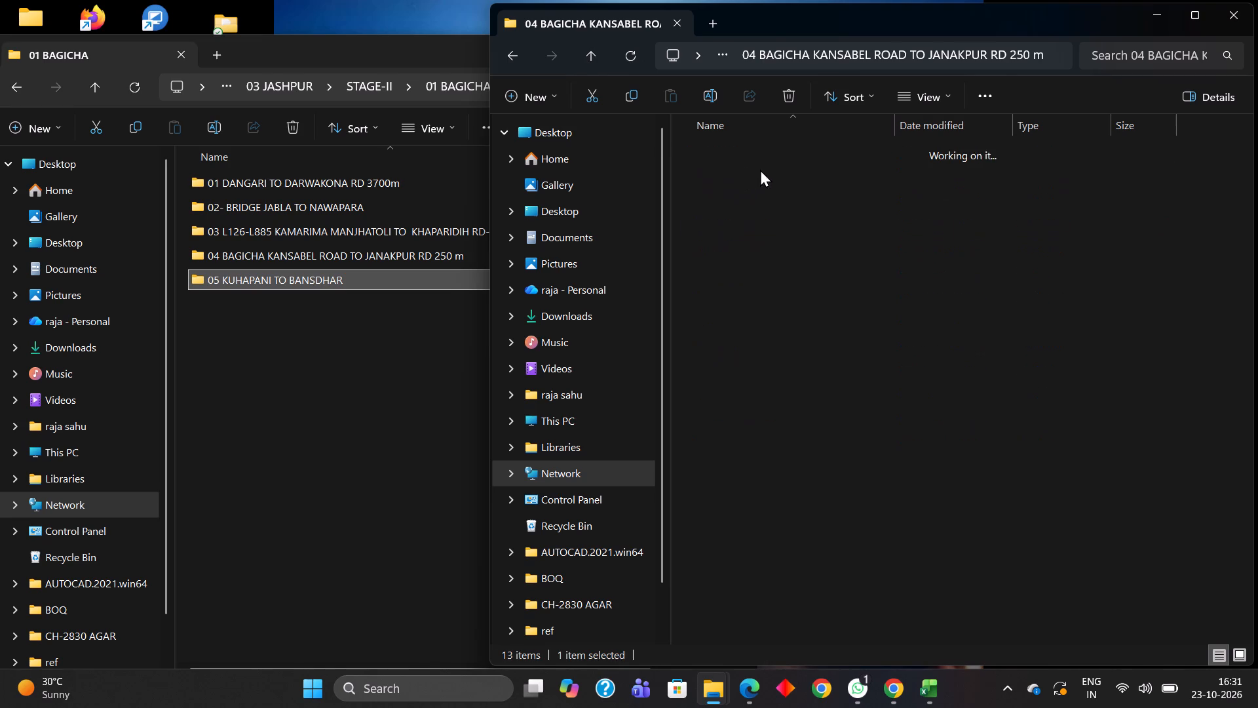
{"action": "double_click", "coordinate": [772, 157]}
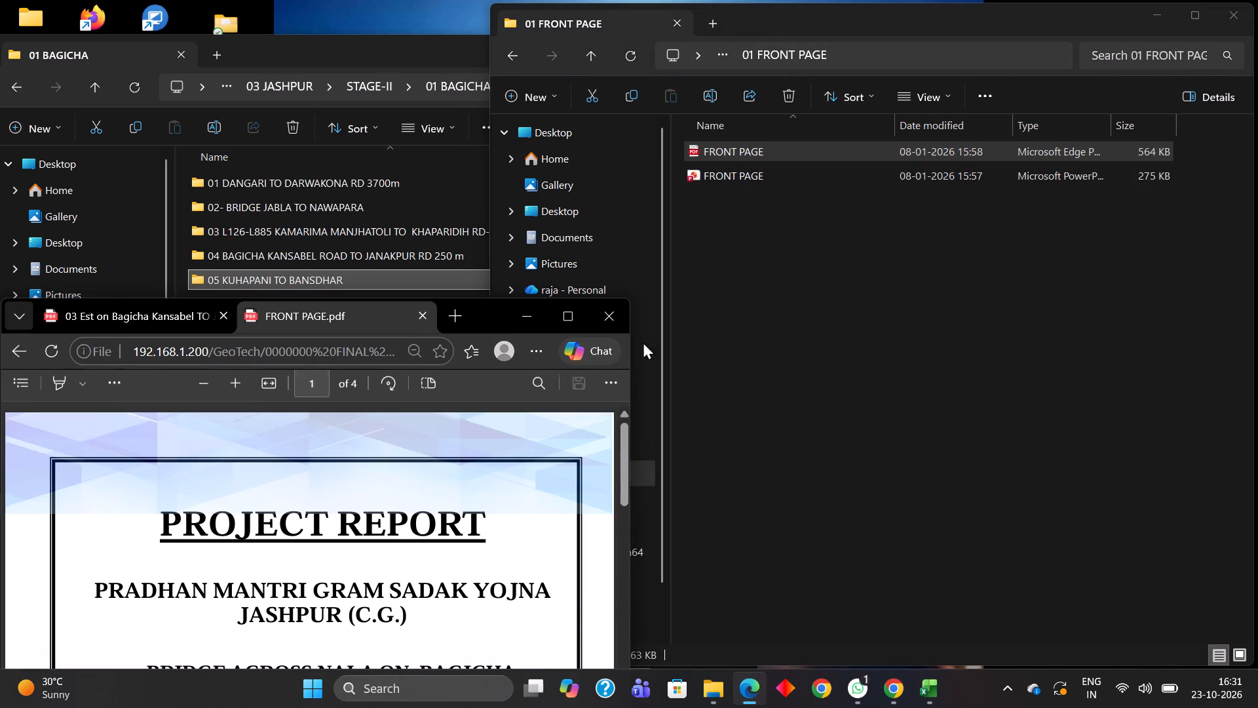
{"action": "scroll", "coordinate": [402, 568], "scroll_direction": "down", "scroll_amount": 5}
{"action": "scroll", "coordinate": [399, 572], "scroll_direction": "up", "scroll_amount": 3}
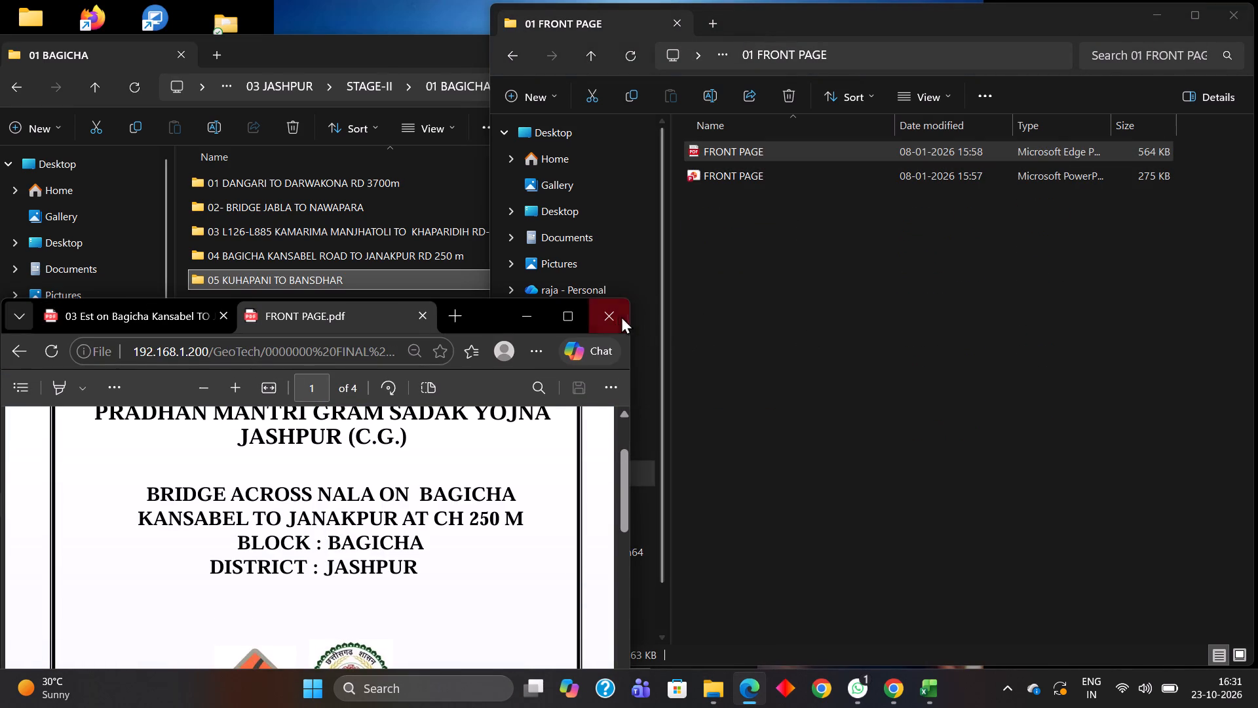
{"action": "left_click", "coordinate": [615, 316]}
{"action": "left_click", "coordinate": [860, 328]}
Check the 04-CH-250 4X20 OPEN drawing PDF in the Bagicha Kansabel 05 DRAWING folder's R1 AFTER STA BORE FL CHANGE subfolder, and close it.
{"action": "left_click", "coordinate": [577, 50]}
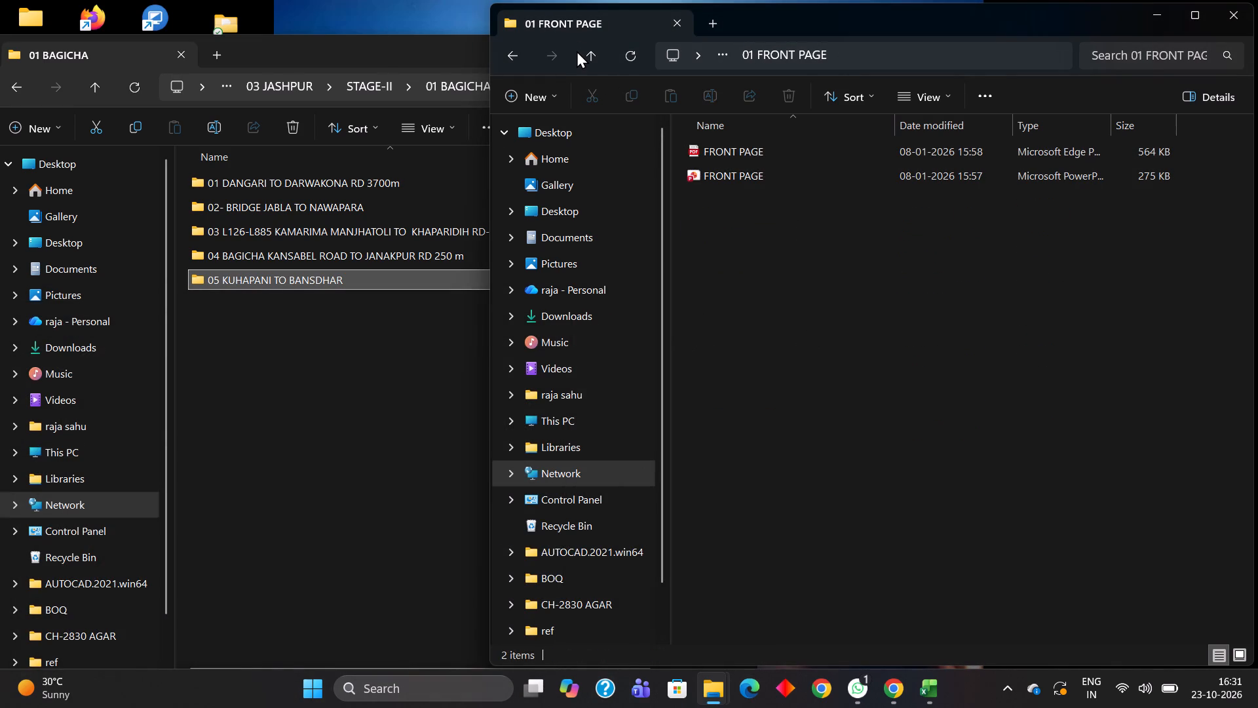
{"action": "left_click", "coordinate": [577, 50]}
{"action": "left_click", "coordinate": [592, 53]}
{"action": "double_click", "coordinate": [725, 279]}
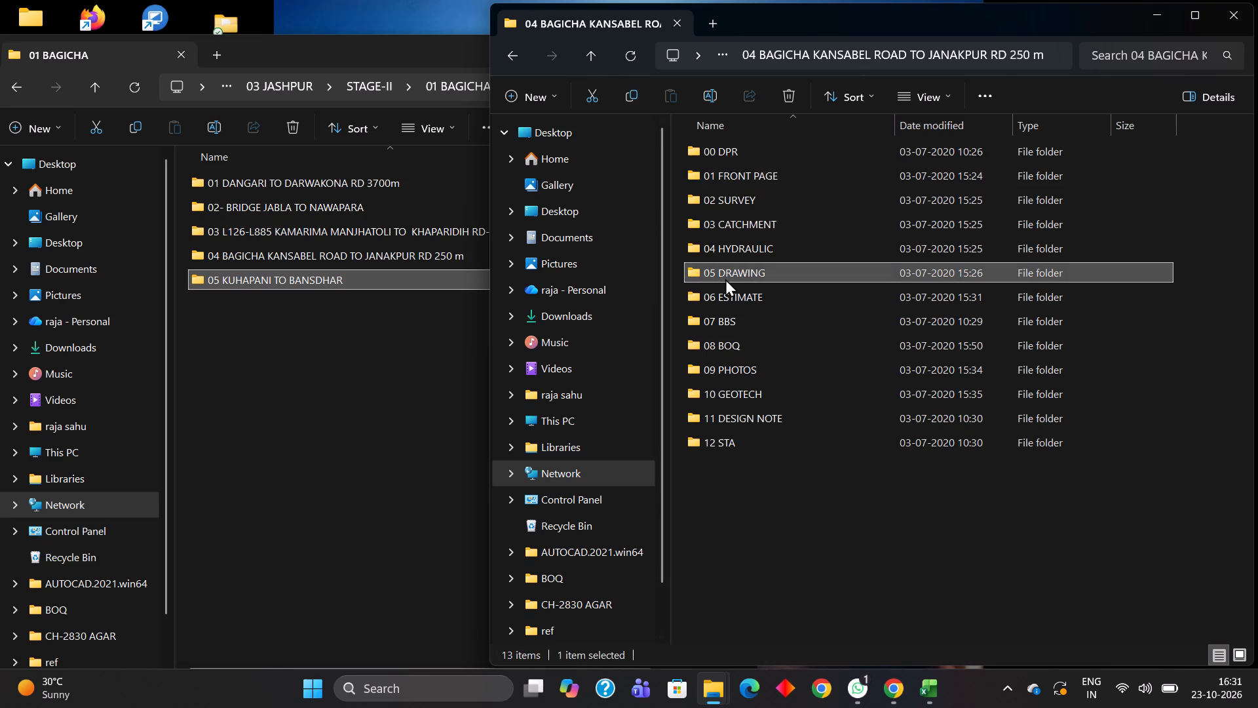
{"action": "double_click", "coordinate": [754, 151]}
{"action": "left_click", "coordinate": [771, 201]}
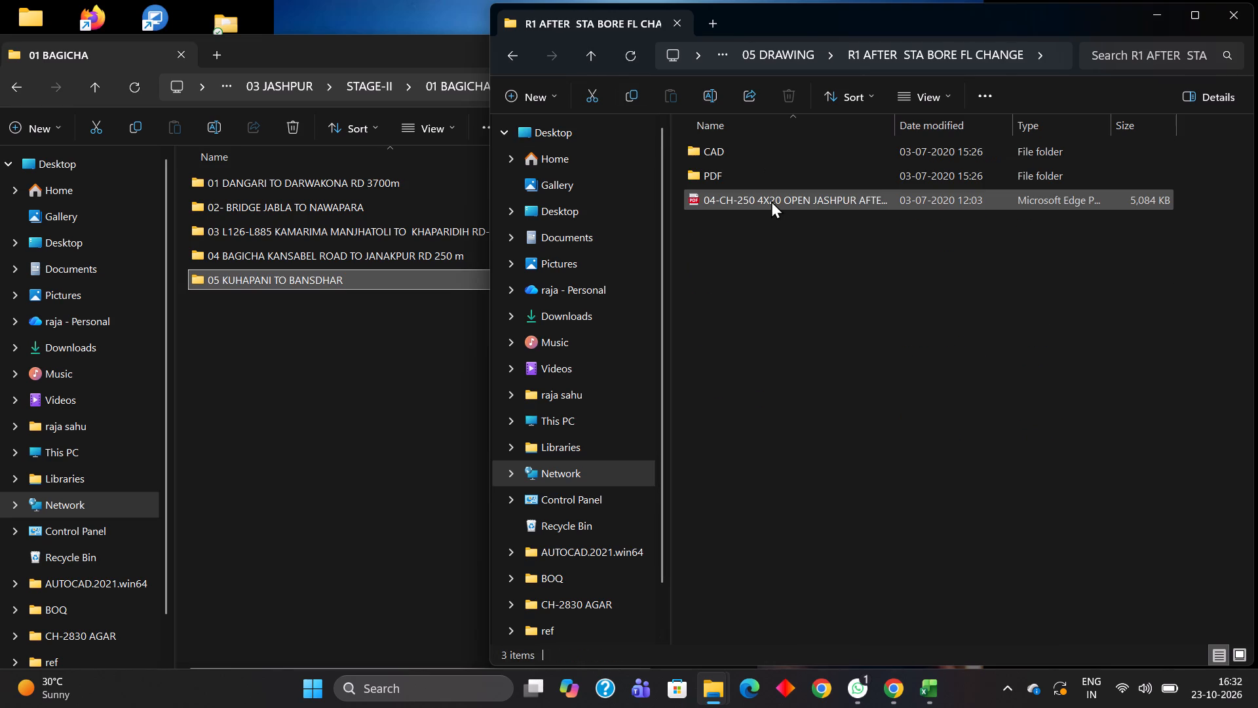
{"action": "double_click", "coordinate": [780, 204]}
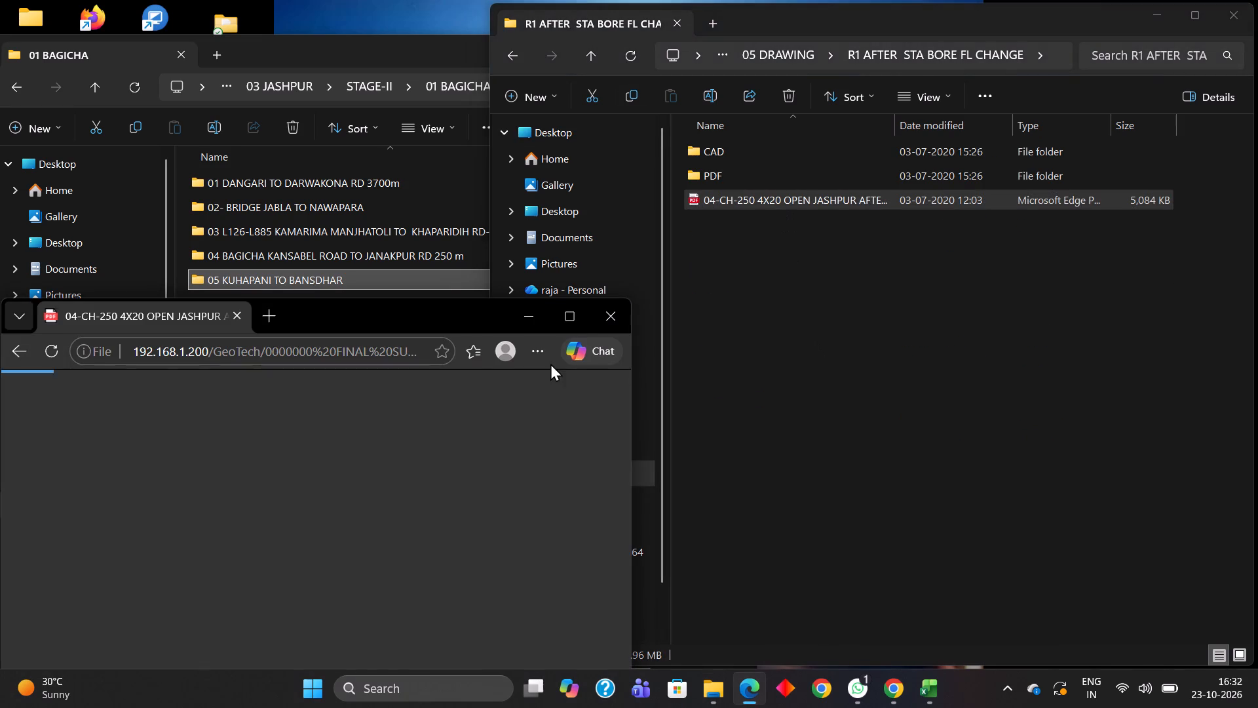
{"action": "left_click", "coordinate": [567, 319]}
{"action": "left_click", "coordinate": [1257, 0]}
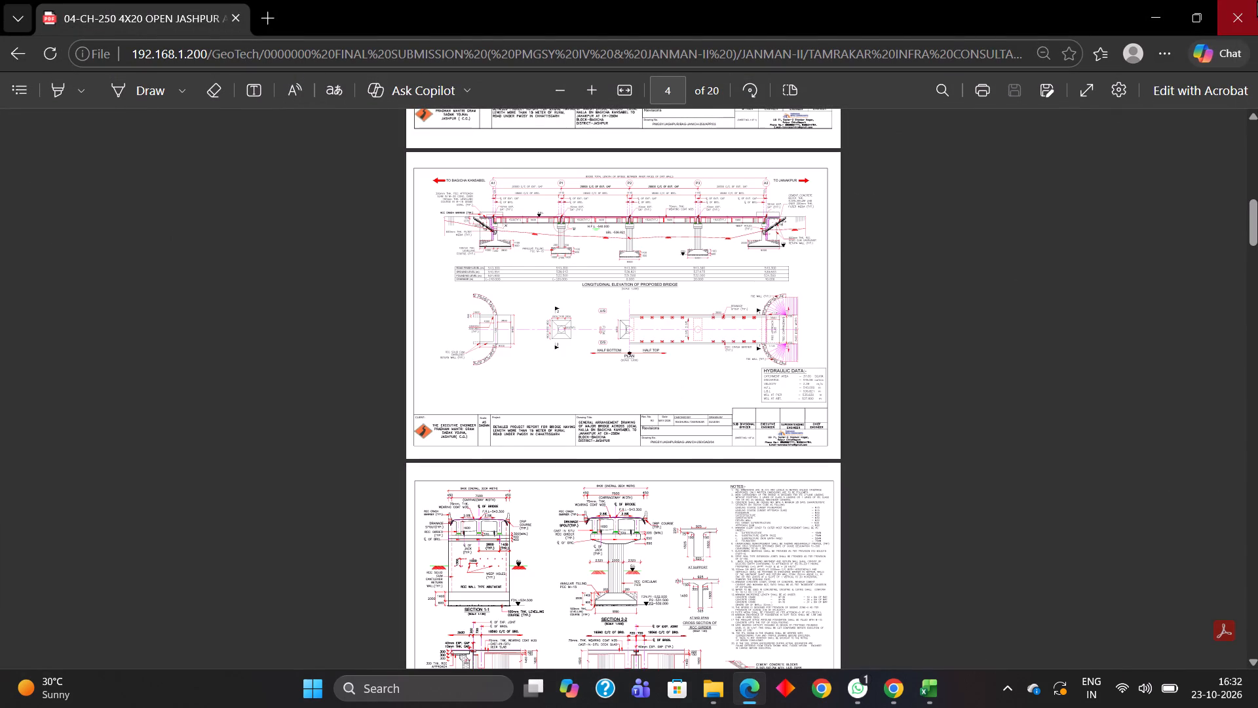
{"action": "left_click", "coordinate": [960, 361]}
Copy all the template subfolders, 00 DPR to 12 STA, from JANMAN-II's 00 LIST folder into JASHPUR's 05 KUHAPANI TO BANSDHAR CH-1550 folder.
{"action": "left_click", "coordinate": [584, 48]}
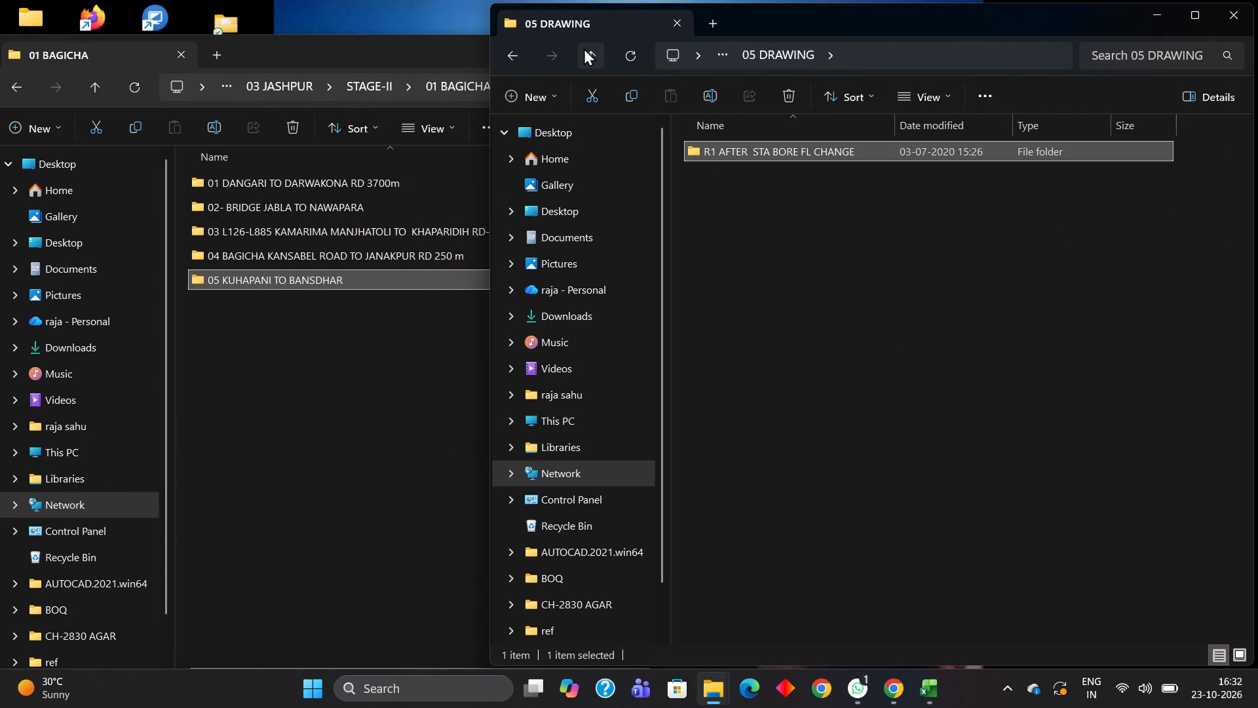
{"action": "left_click", "coordinate": [584, 48]}
{"action": "left_click", "coordinate": [584, 48]}
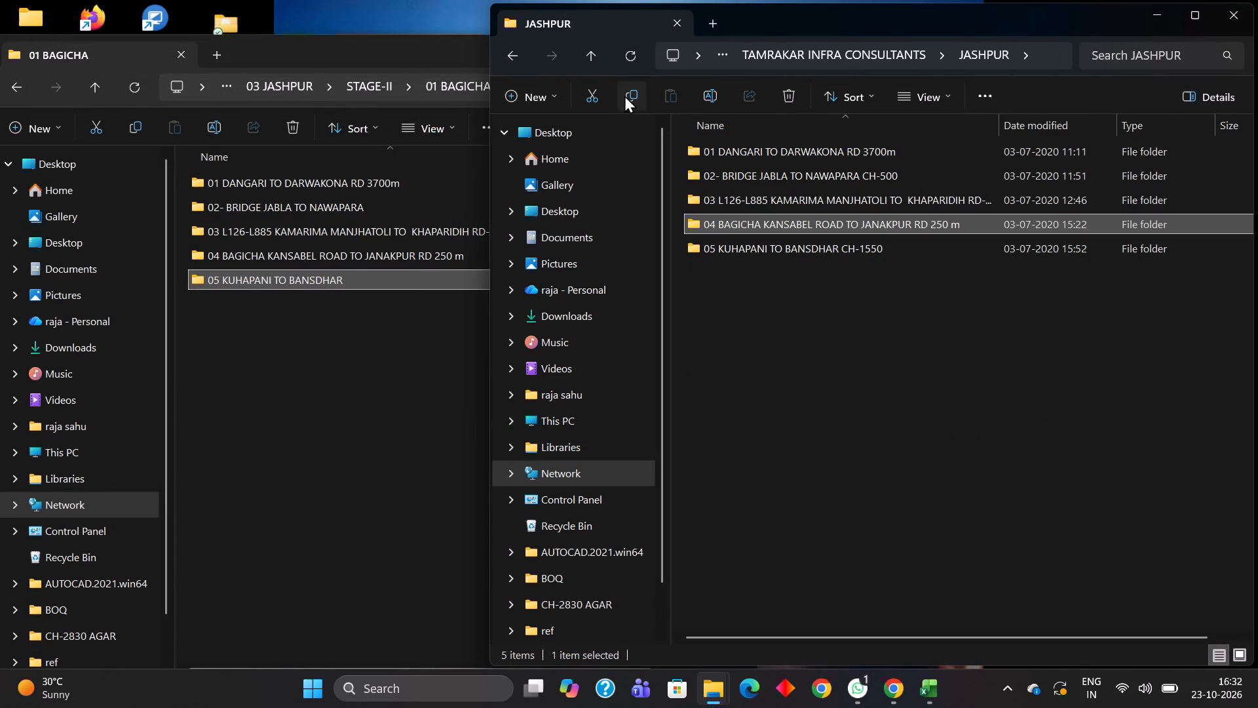
{"action": "left_click", "coordinate": [592, 47]}
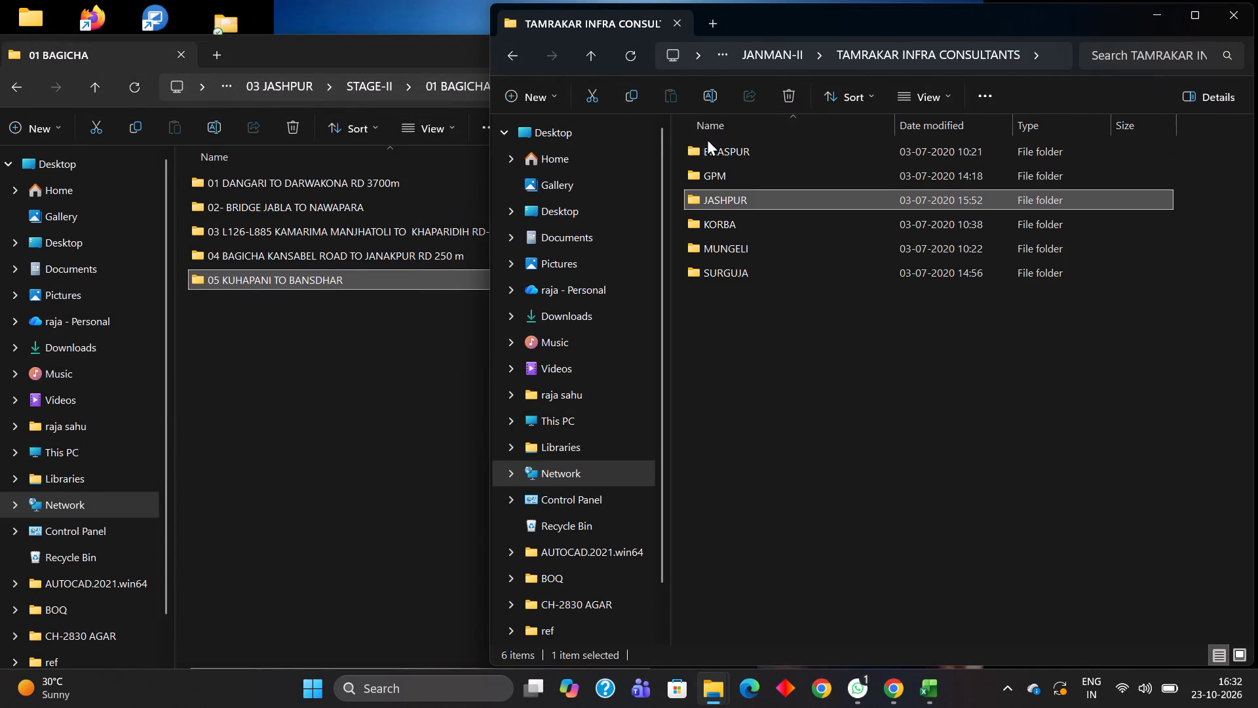
{"action": "left_click", "coordinate": [589, 53]}
{"action": "double_click", "coordinate": [743, 146]}
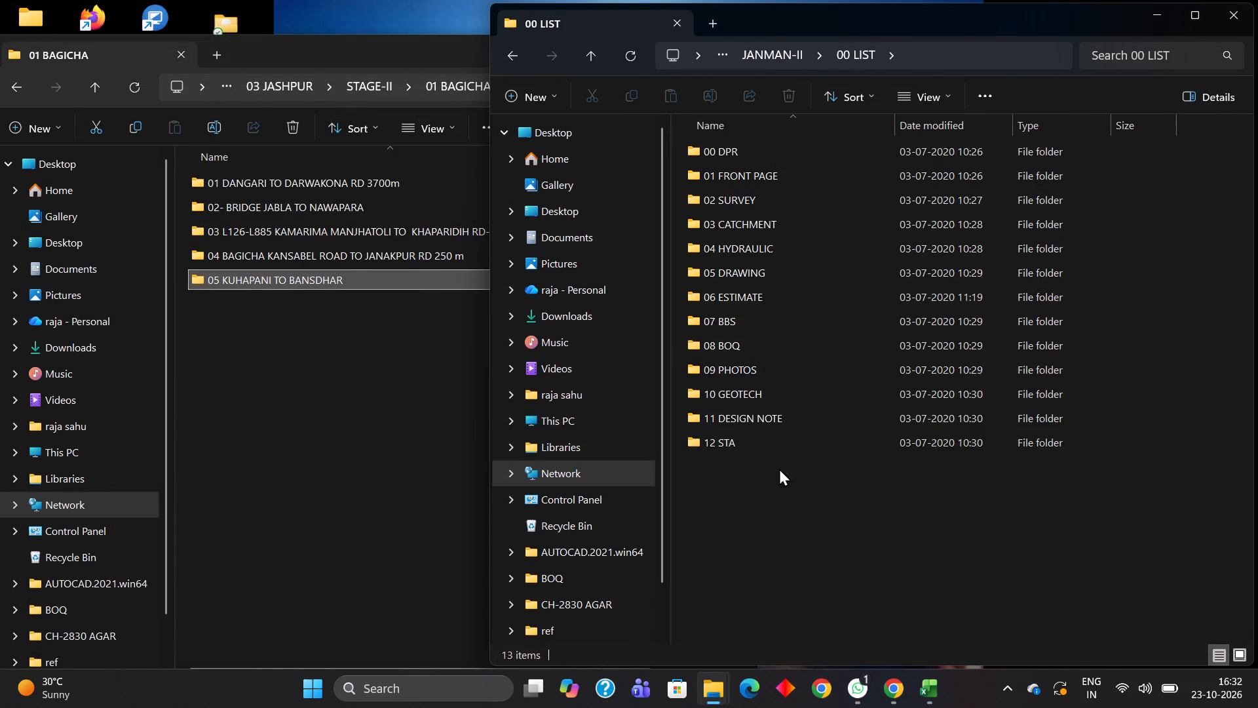
{"action": "left_click_drag", "start_coordinate": [779, 493], "coordinate": [706, 144]}
{"action": "key", "text": "ctrl+c"}
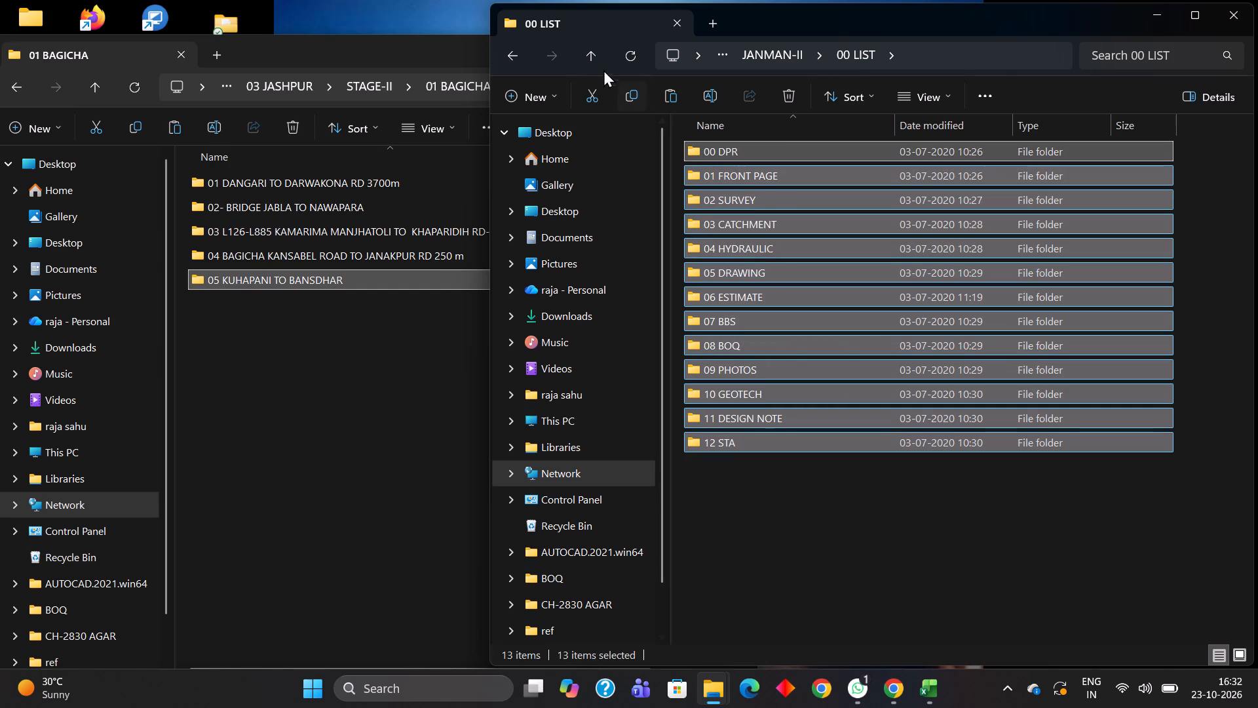
{"action": "left_click", "coordinate": [590, 57]}
{"action": "double_click", "coordinate": [774, 199]}
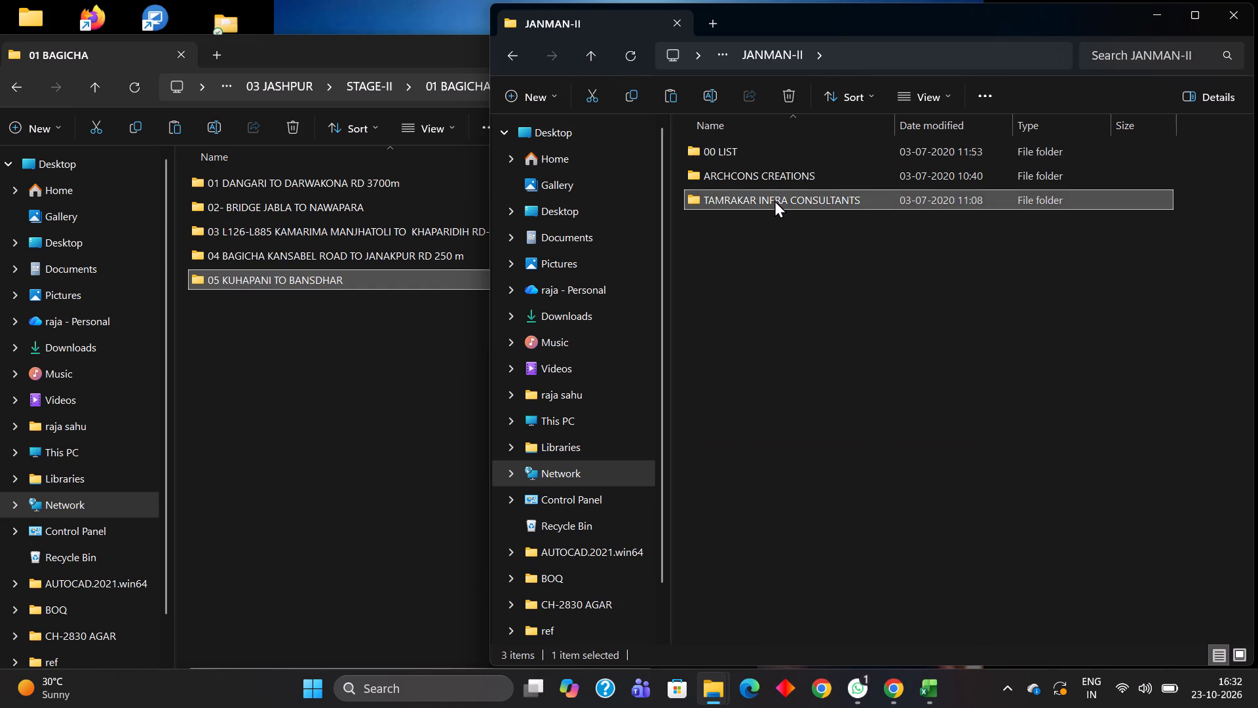
{"action": "double_click", "coordinate": [734, 197]}
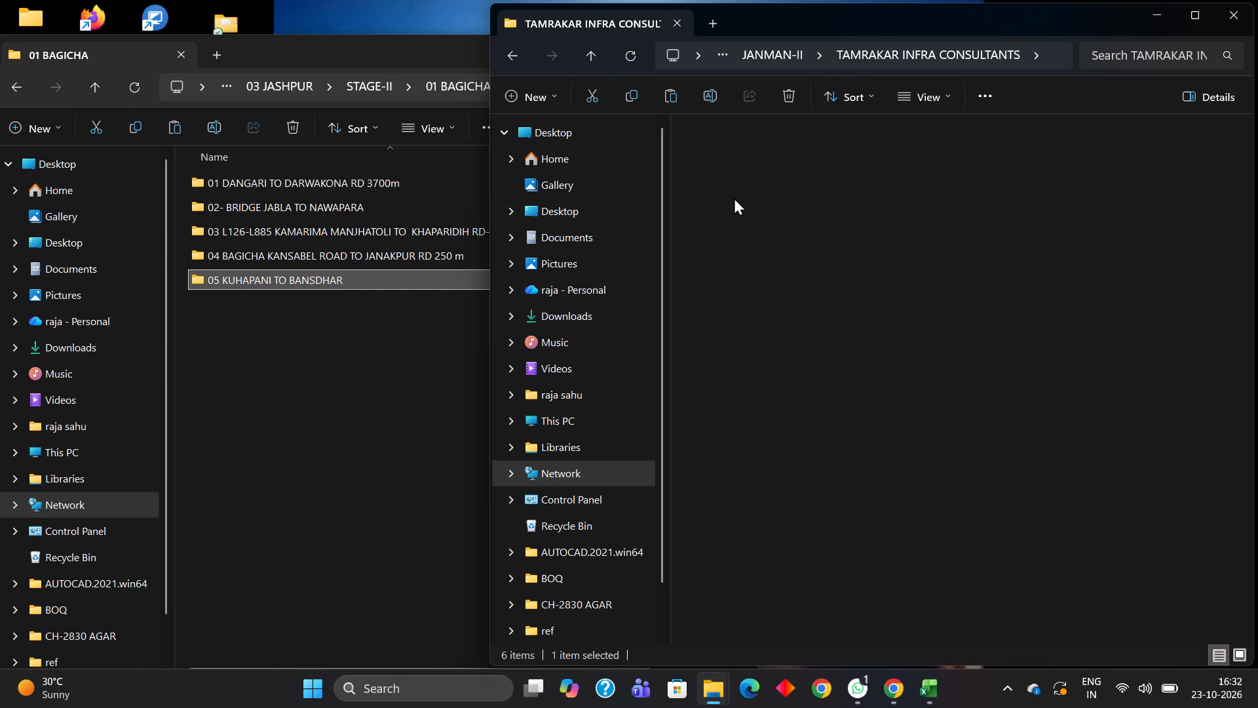
{"action": "double_click", "coordinate": [755, 252]}
{"action": "left_click", "coordinate": [804, 344]}
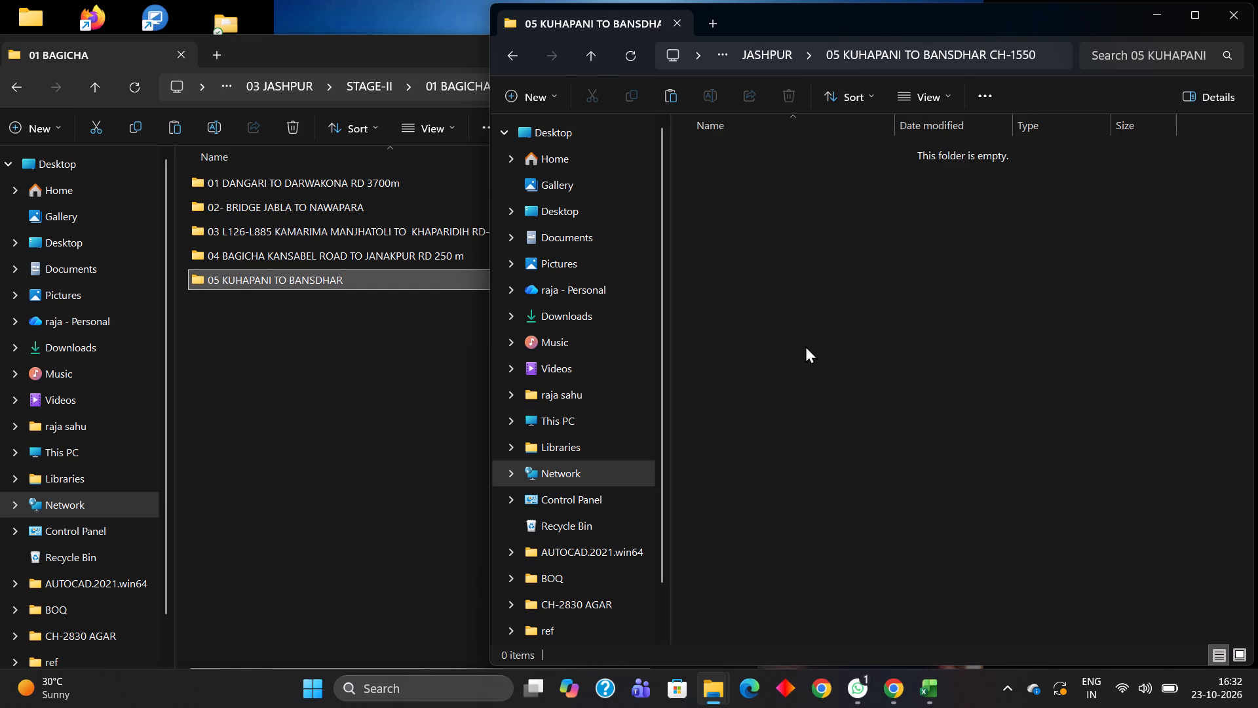
{"action": "key", "text": "ctrl+v"}
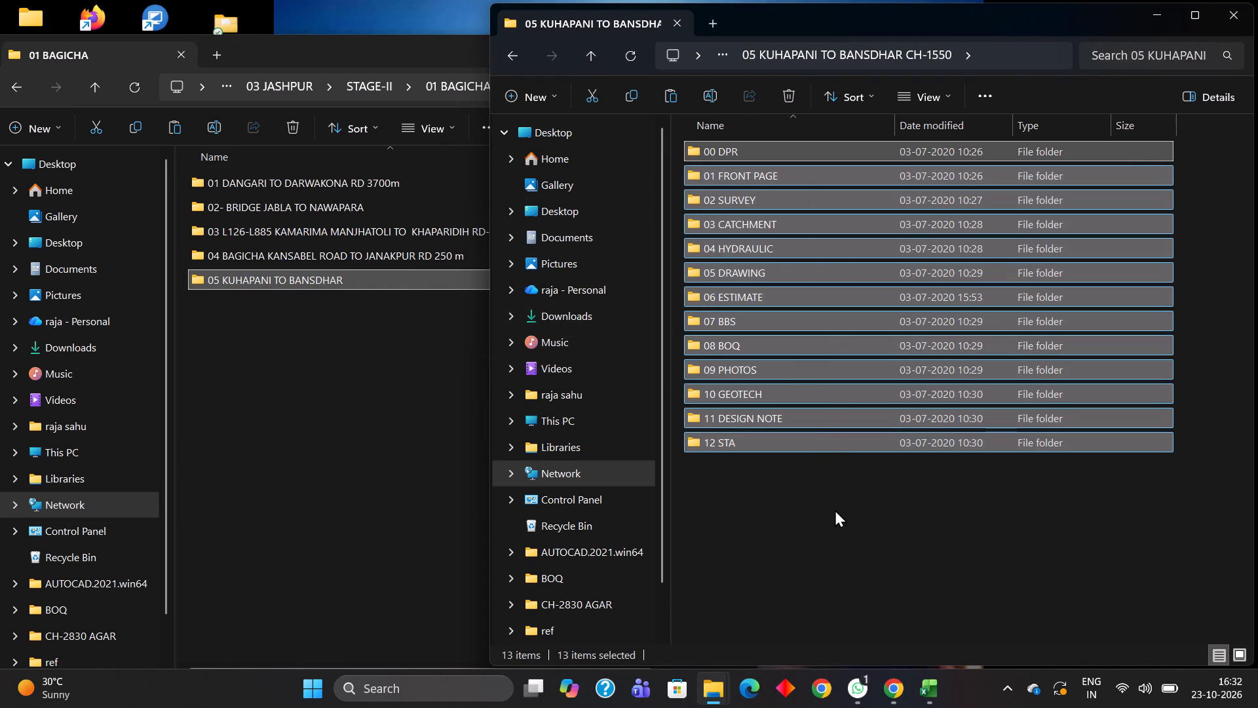
{"action": "left_click", "coordinate": [834, 509]}
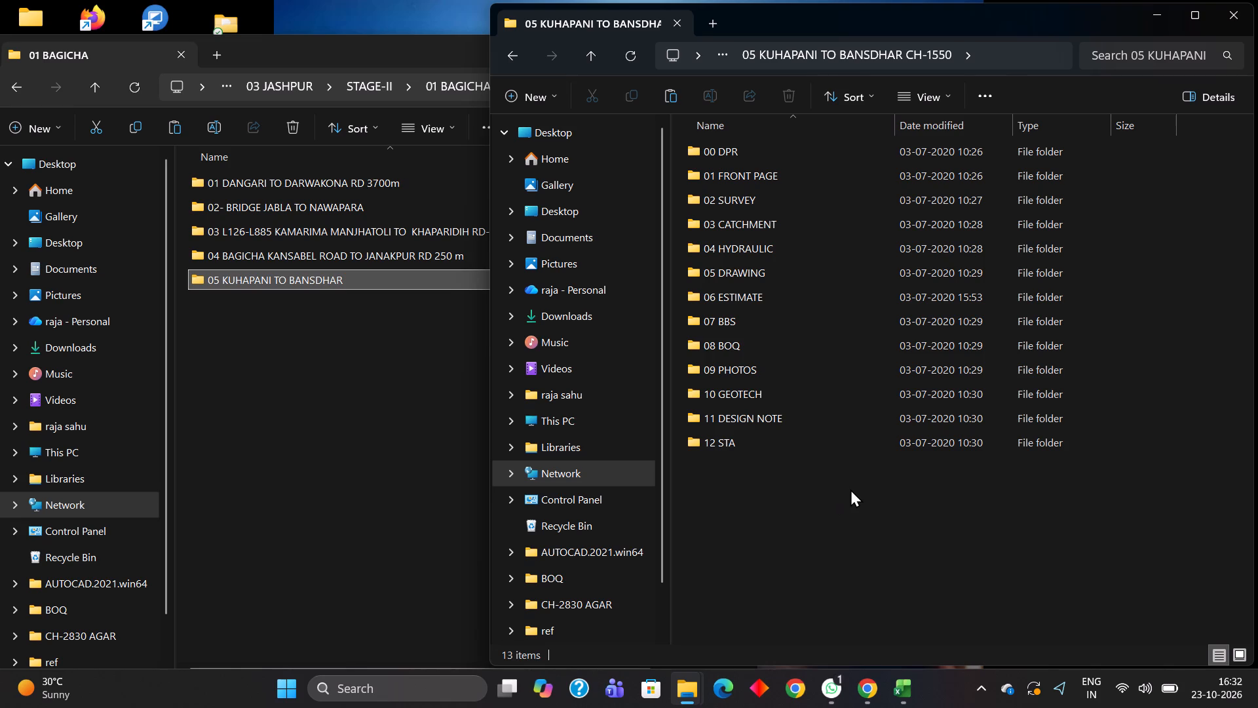
{"action": "left_click", "coordinate": [875, 541]}
Copy both FP KUHAPANI files from the 05 KUHAPANI TO BANSDHAR source folder's FP subfolder into the new 01 FRONT PAGE folder.
{"action": "double_click", "coordinate": [250, 278]}
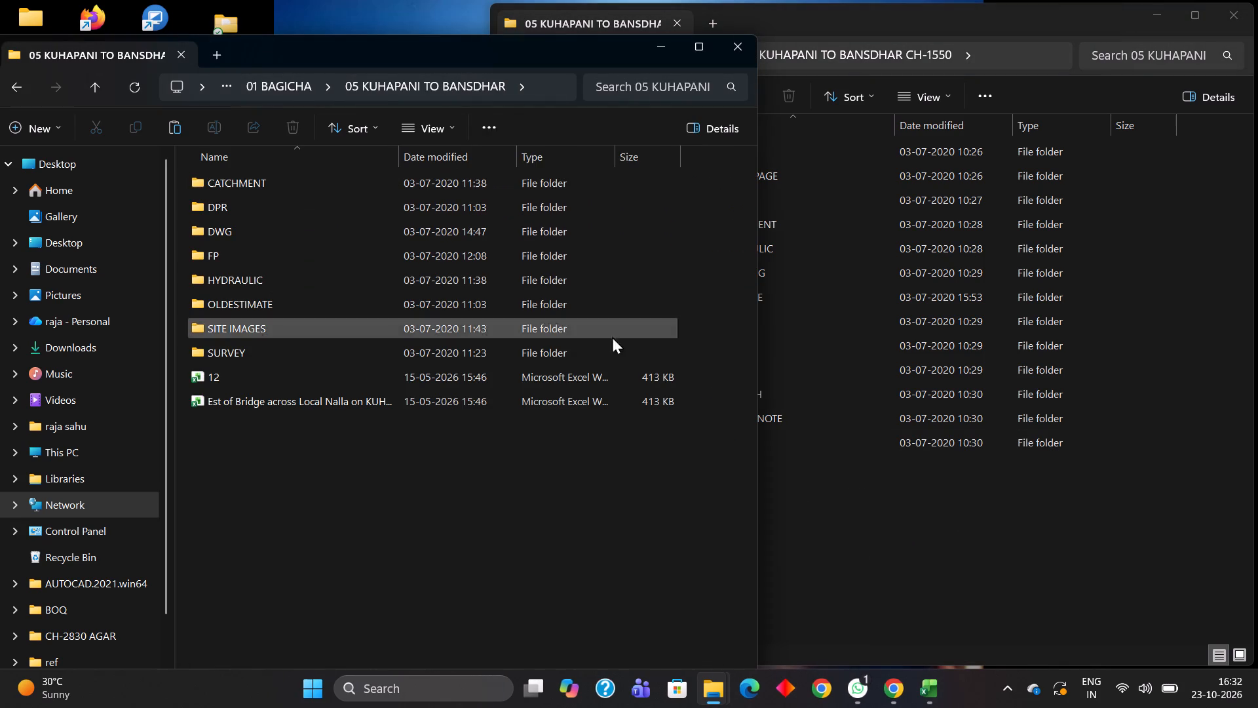
{"action": "left_click_drag", "start_coordinate": [831, 490], "coordinate": [824, 484]}
{"action": "double_click", "coordinate": [743, 175]}
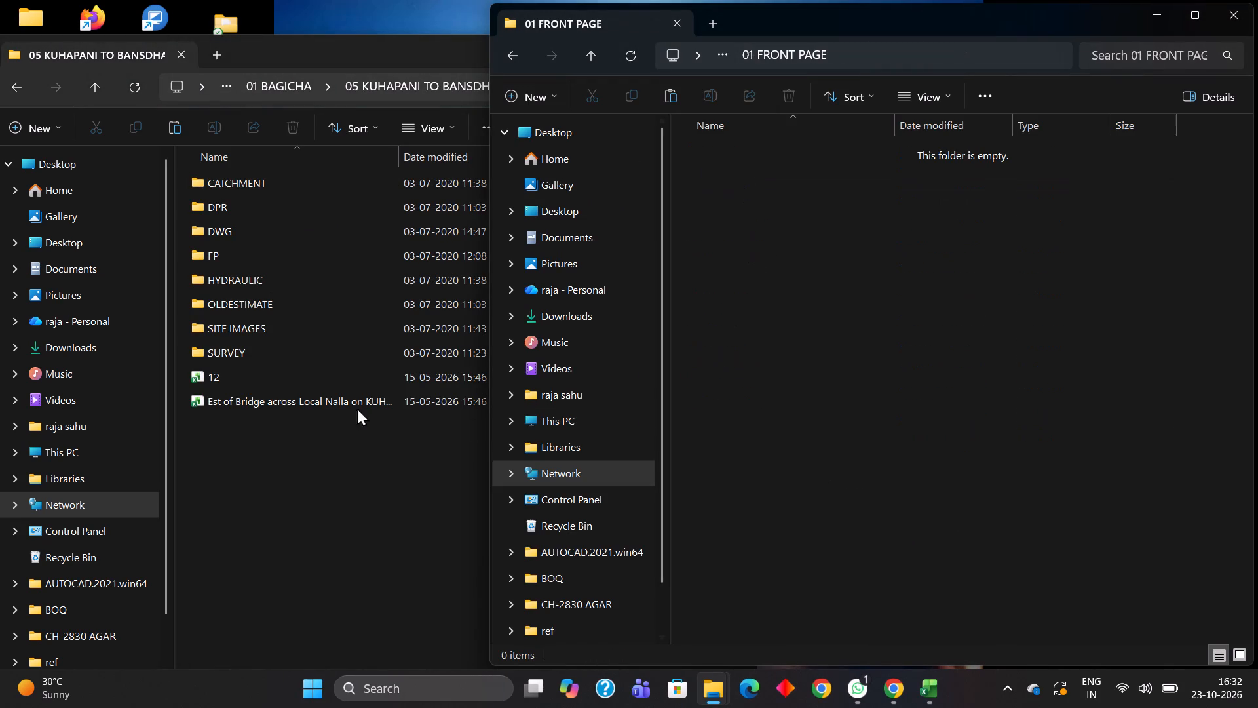
{"action": "double_click", "coordinate": [273, 258]}
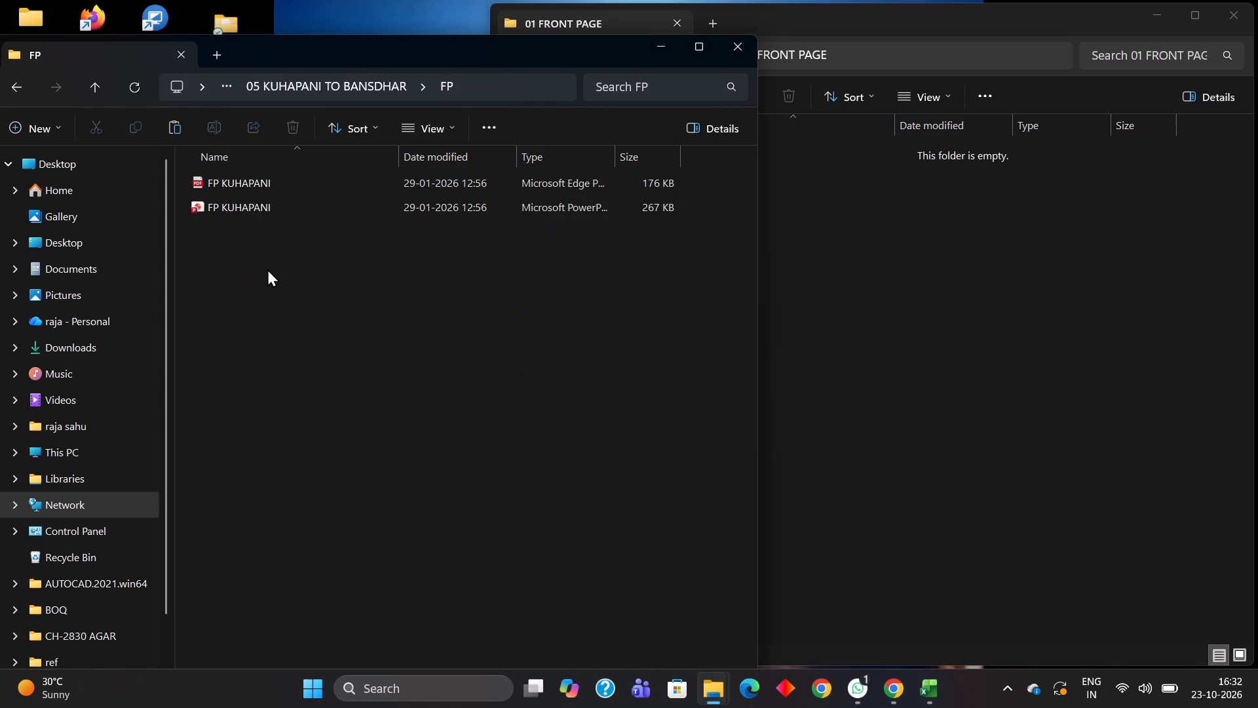
{"action": "left_click_drag", "start_coordinate": [253, 230], "coordinate": [227, 175]}
{"action": "left_click", "coordinate": [130, 126]}
{"action": "left_click_drag", "start_coordinate": [910, 311], "coordinate": [896, 294]}
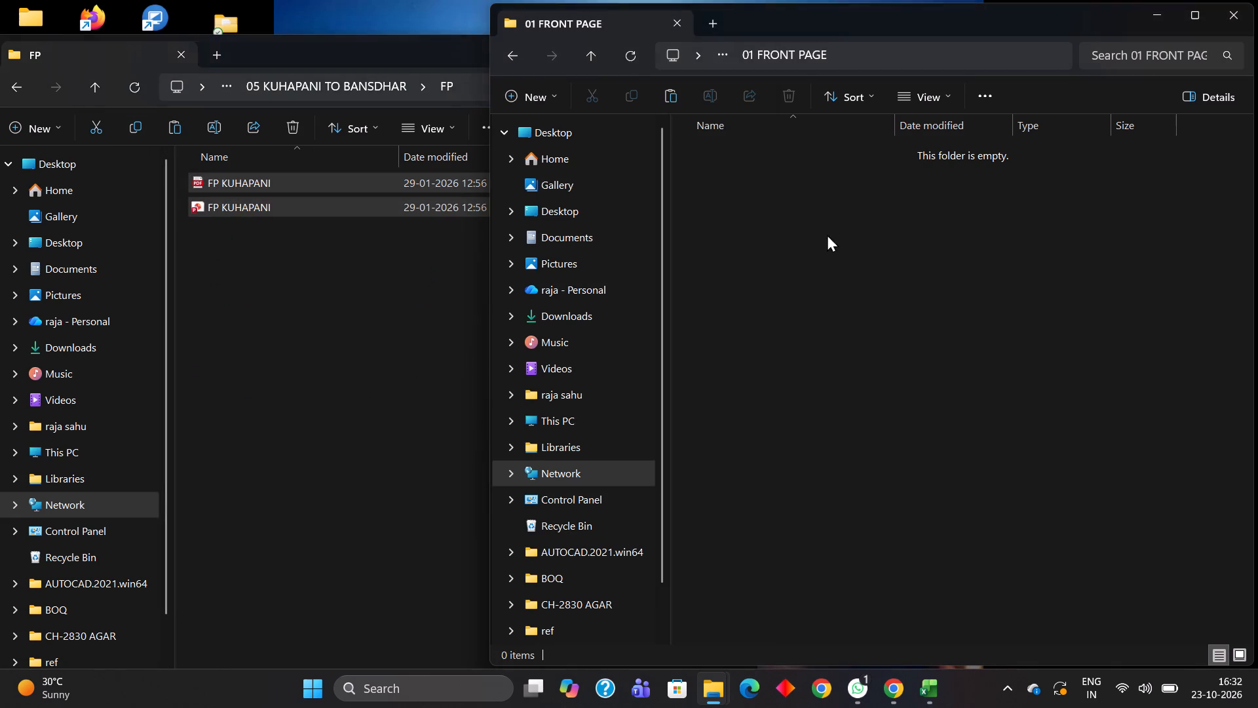
{"action": "left_click", "coordinate": [669, 96]}
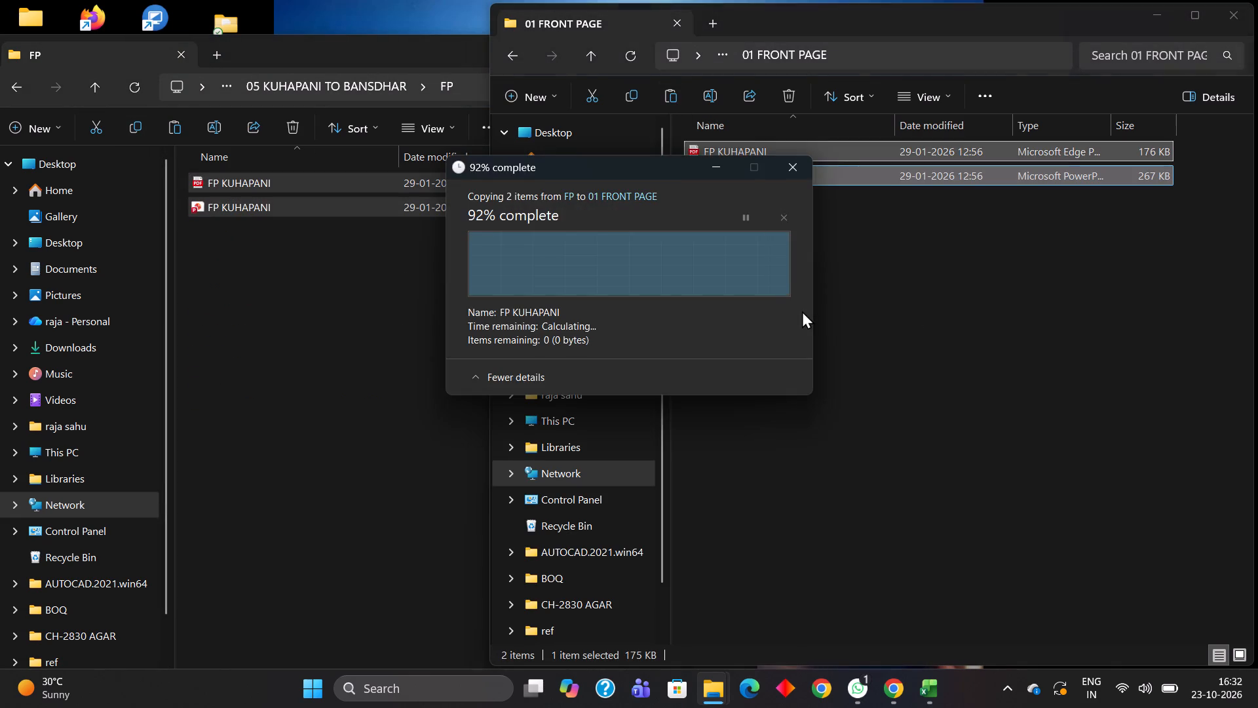
{"action": "left_click", "coordinate": [794, 279]}
Open the copied FP KUHAPANI PDF and check its title details against the Kuhapani to Bansdhar bridge name in the summary sheet.
{"action": "double_click", "coordinate": [762, 153]}
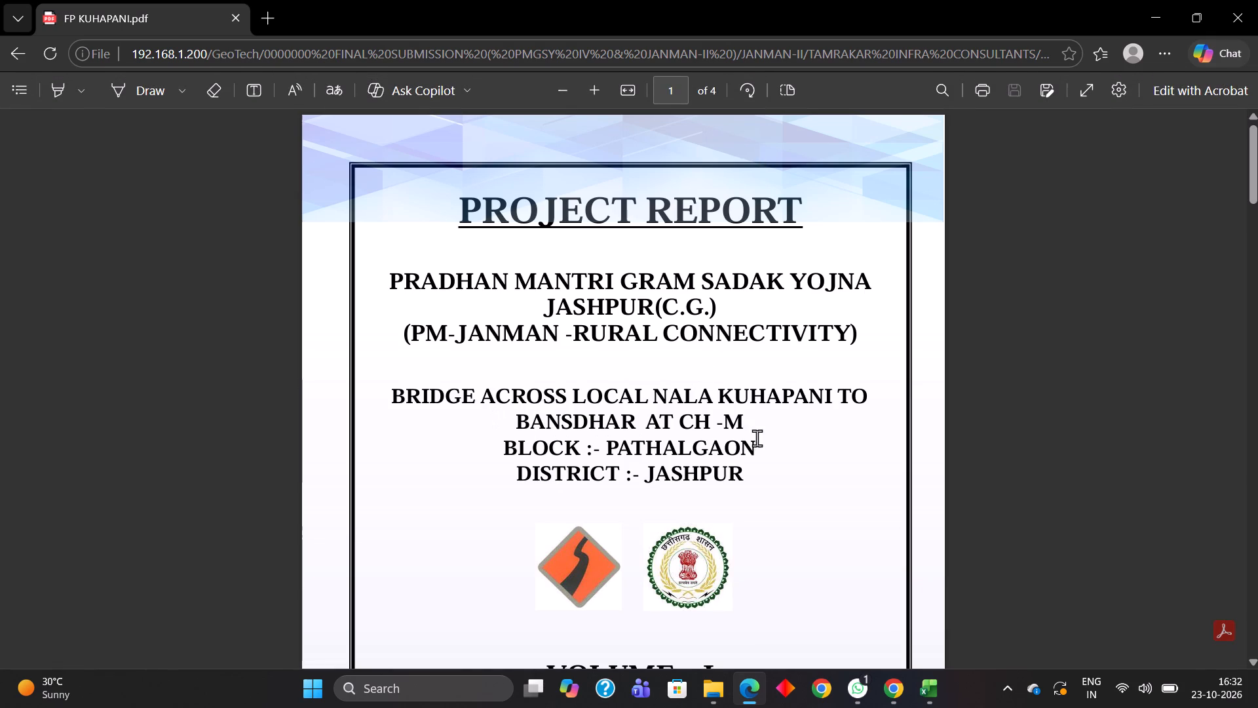
{"action": "left_click", "coordinate": [932, 701]}
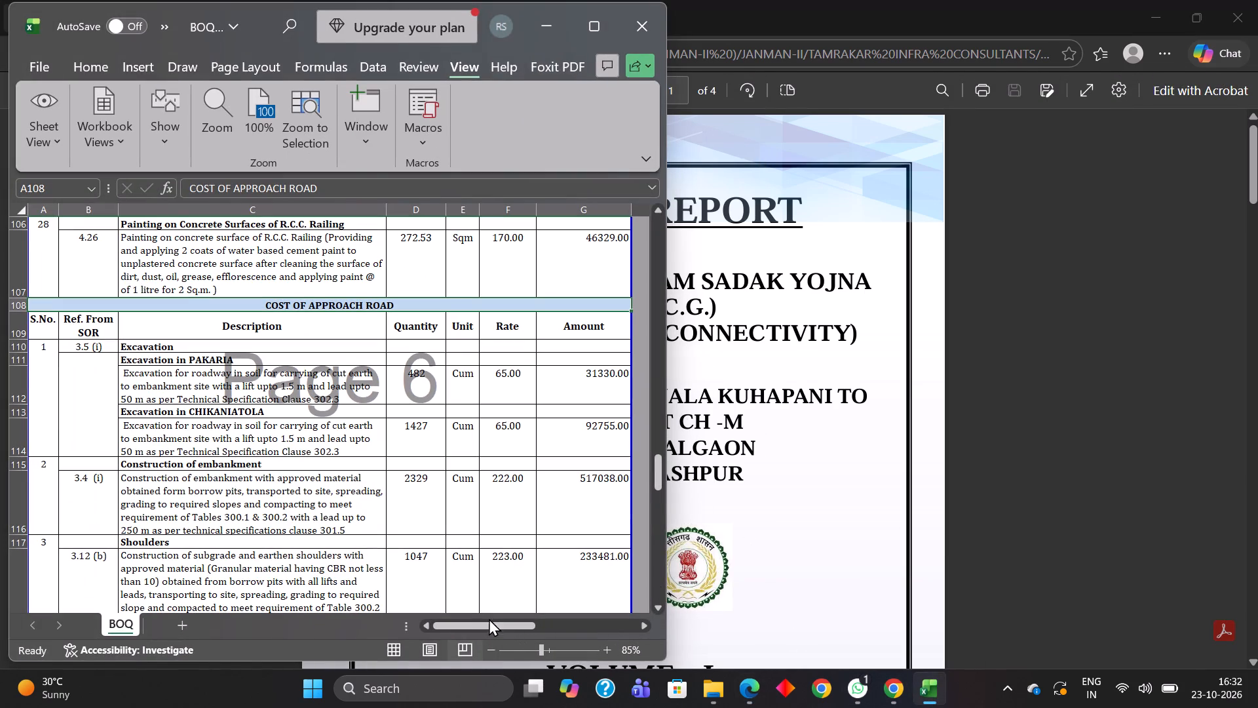
{"action": "left_click", "coordinate": [902, 699]}
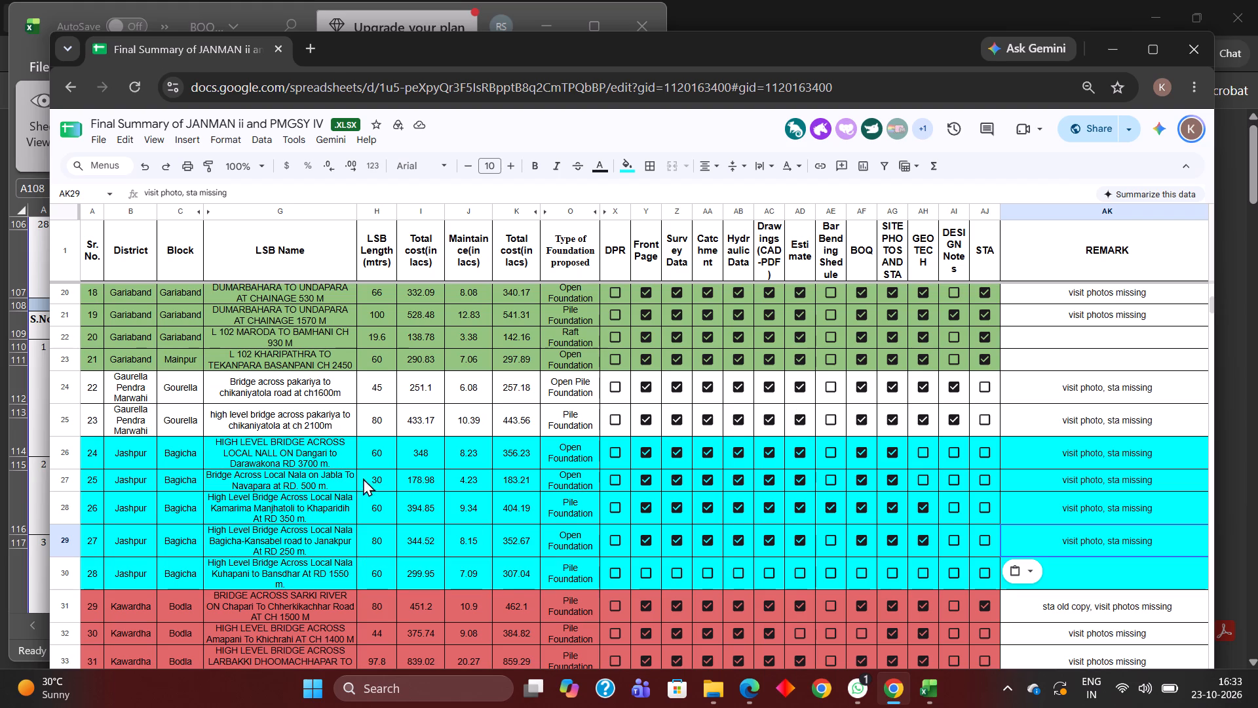
{"action": "left_click", "coordinate": [261, 604]}
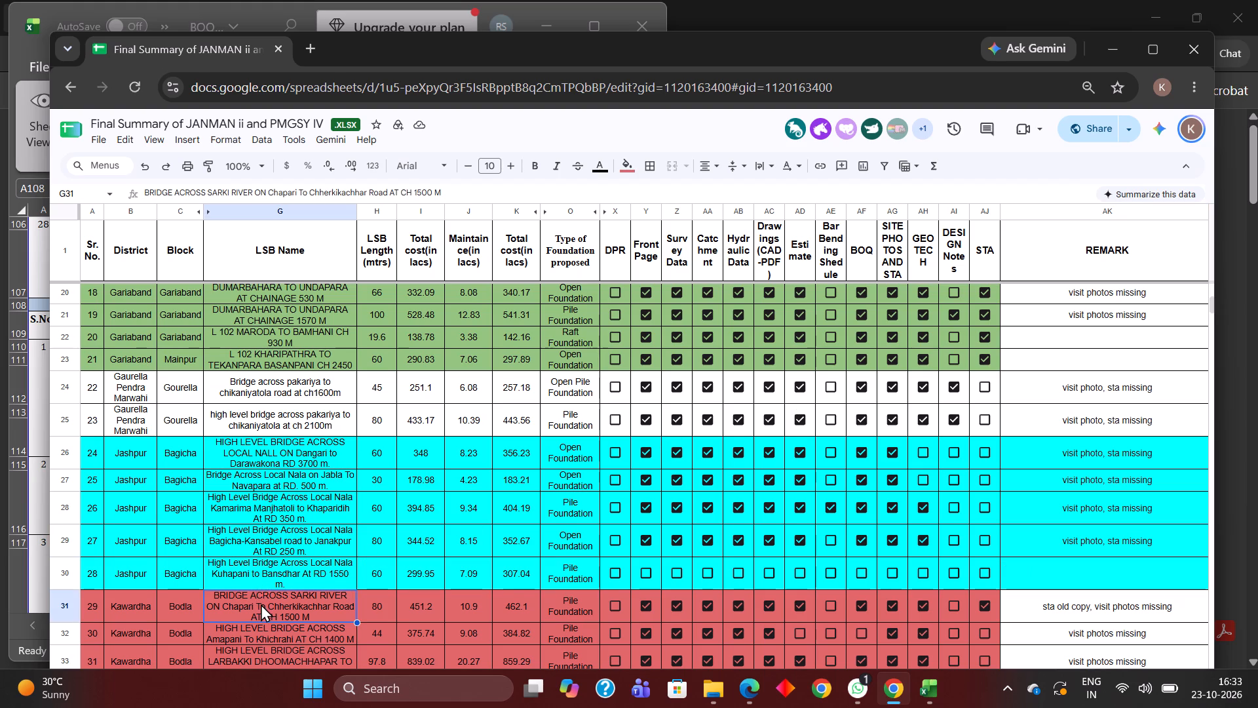
{"action": "left_click", "coordinate": [283, 454]}
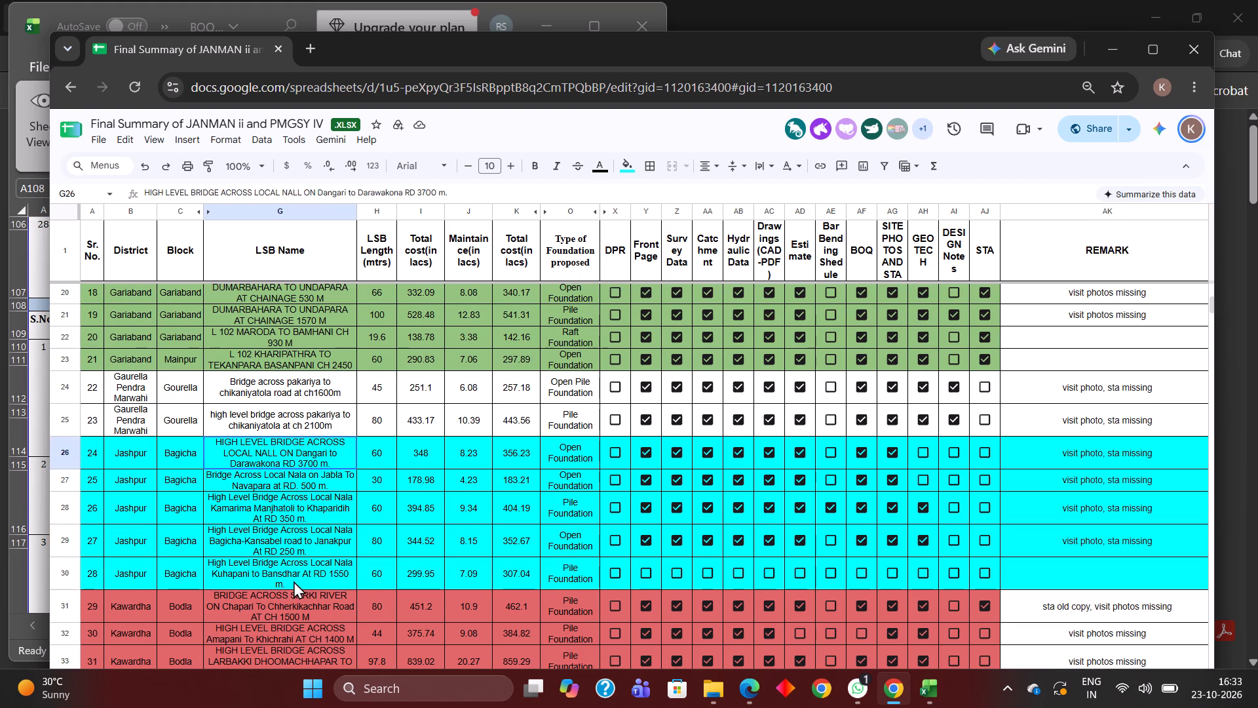
{"action": "left_click", "coordinate": [294, 581]}
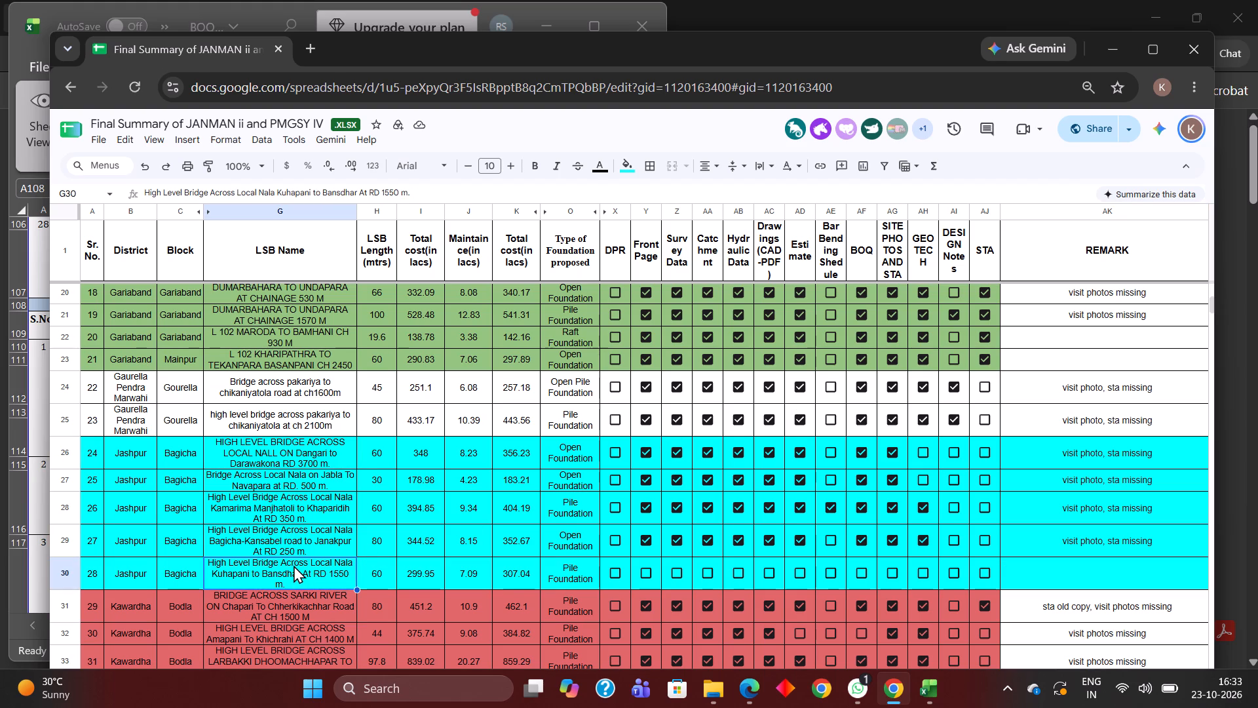
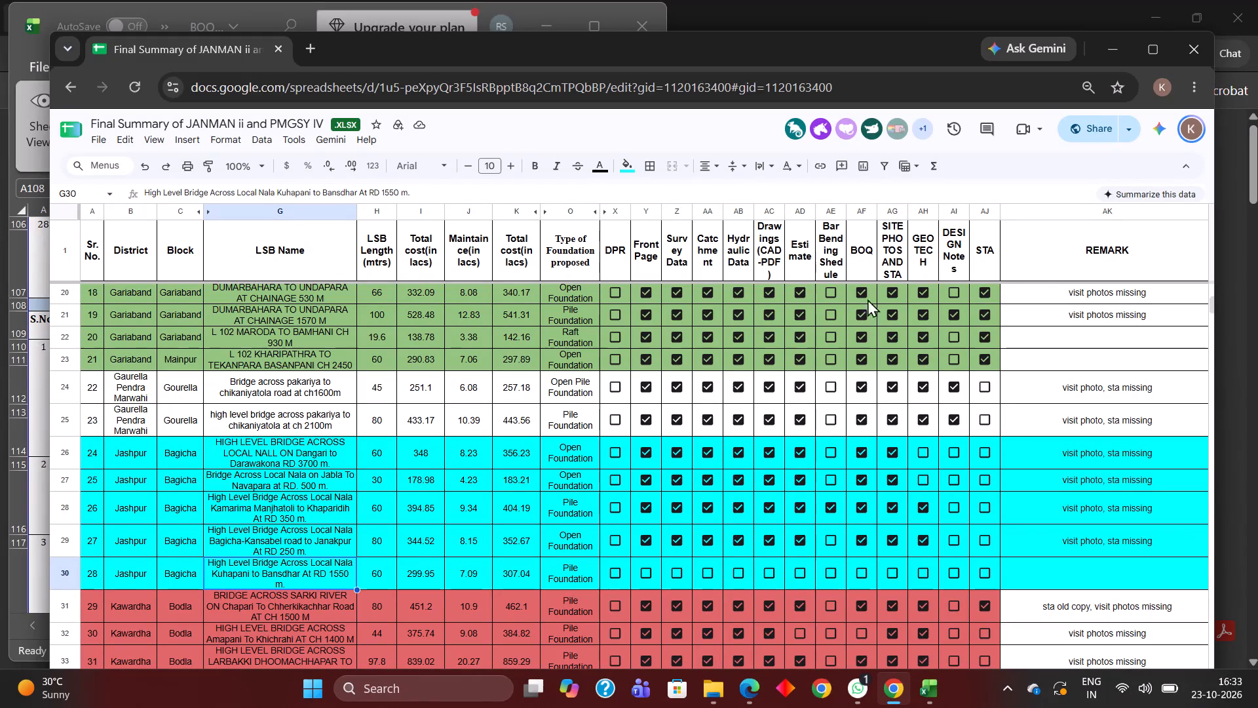
Clear the summary sheet, front page PDF and BOQ workbook windows away from the 01 FRONT PAGE folder window.
{"action": "left_click", "coordinate": [1111, 47]}
{"action": "left_click", "coordinate": [804, 29]}
{"action": "left_click_drag", "start_coordinate": [801, 23], "coordinate": [774, 83]}
{"action": "left_click", "coordinate": [898, 59]}
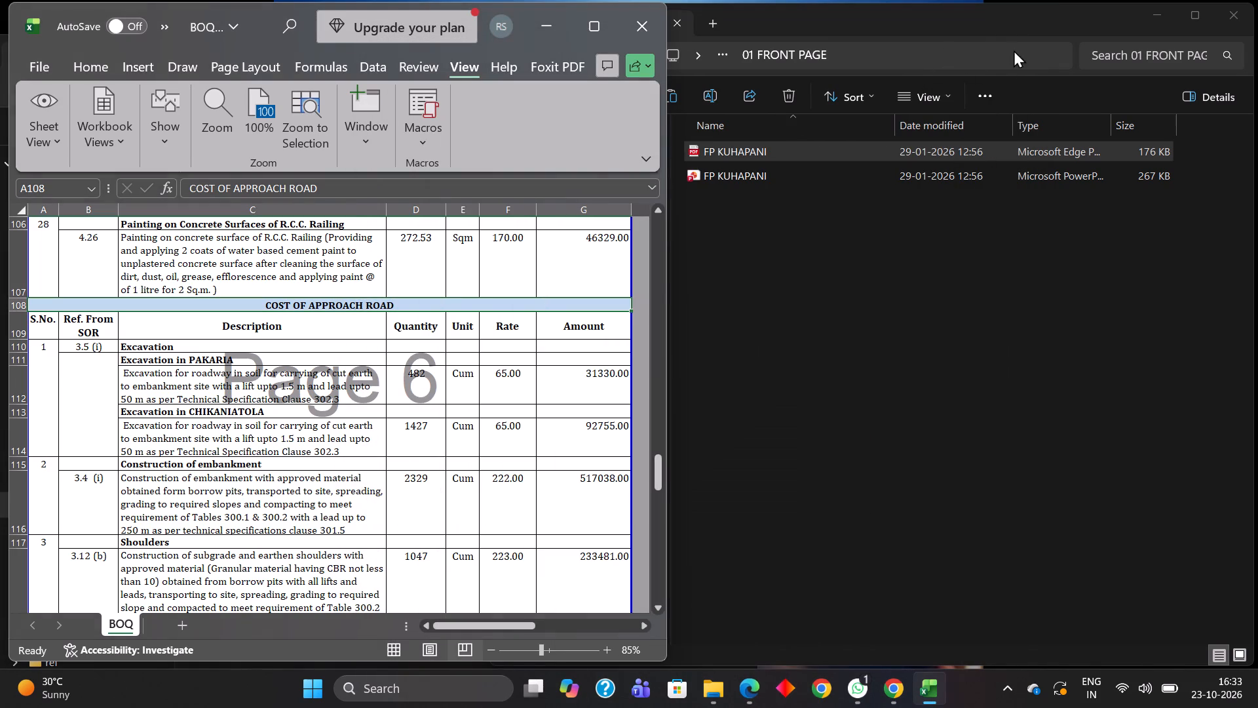
{"action": "left_click", "coordinate": [936, 686]}
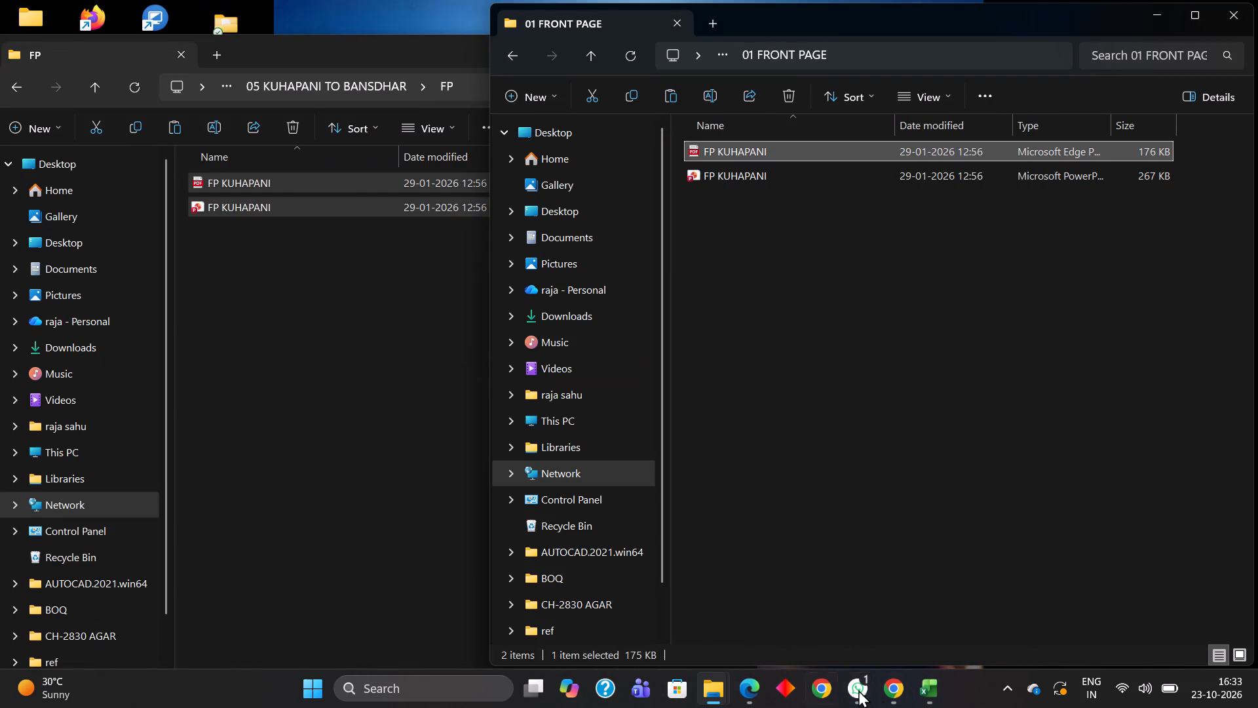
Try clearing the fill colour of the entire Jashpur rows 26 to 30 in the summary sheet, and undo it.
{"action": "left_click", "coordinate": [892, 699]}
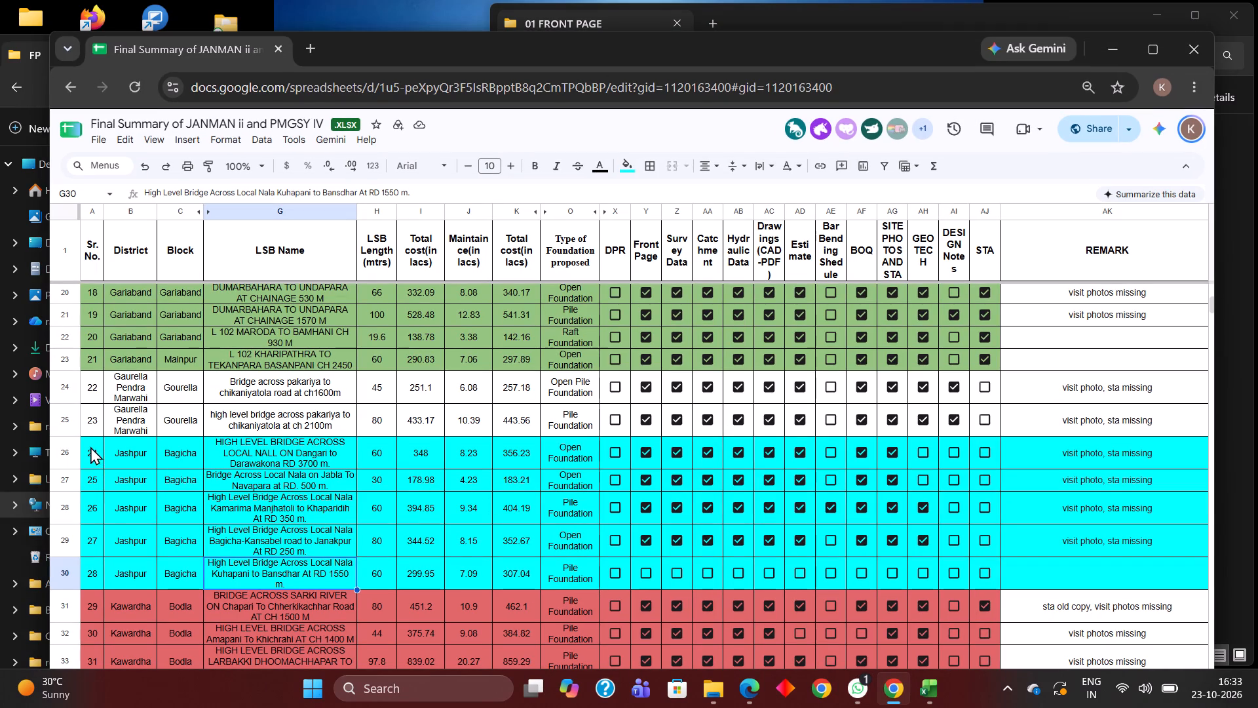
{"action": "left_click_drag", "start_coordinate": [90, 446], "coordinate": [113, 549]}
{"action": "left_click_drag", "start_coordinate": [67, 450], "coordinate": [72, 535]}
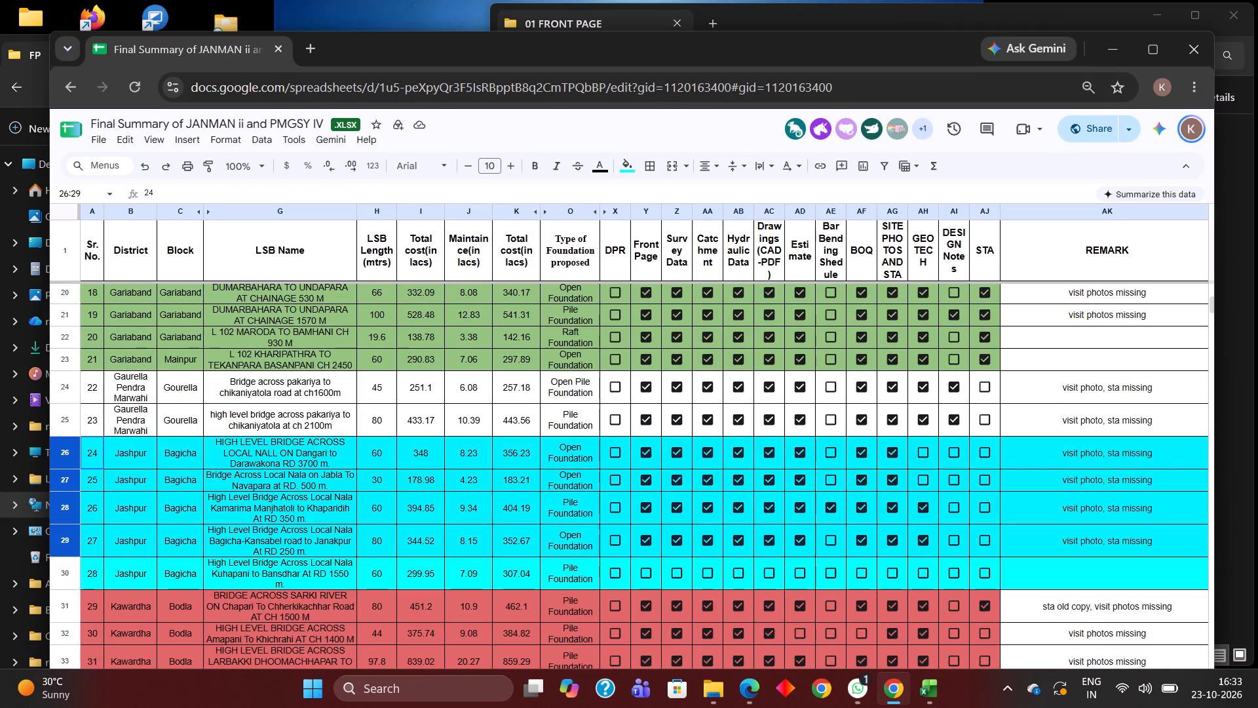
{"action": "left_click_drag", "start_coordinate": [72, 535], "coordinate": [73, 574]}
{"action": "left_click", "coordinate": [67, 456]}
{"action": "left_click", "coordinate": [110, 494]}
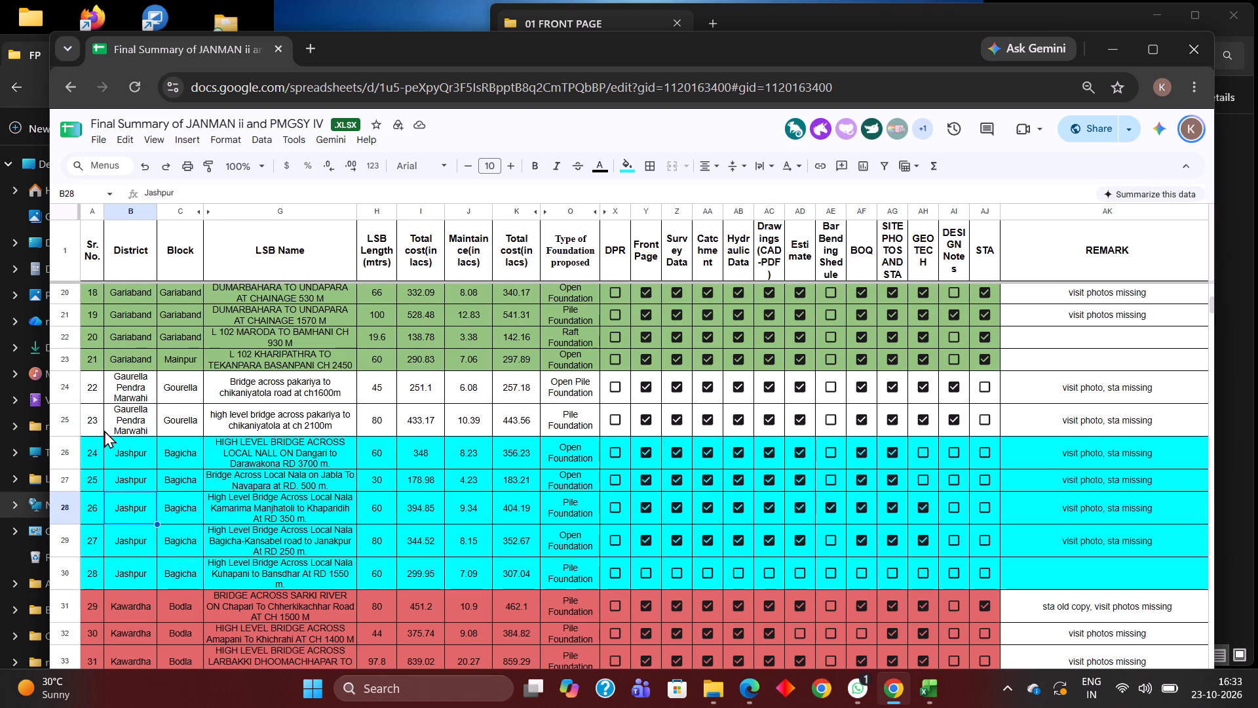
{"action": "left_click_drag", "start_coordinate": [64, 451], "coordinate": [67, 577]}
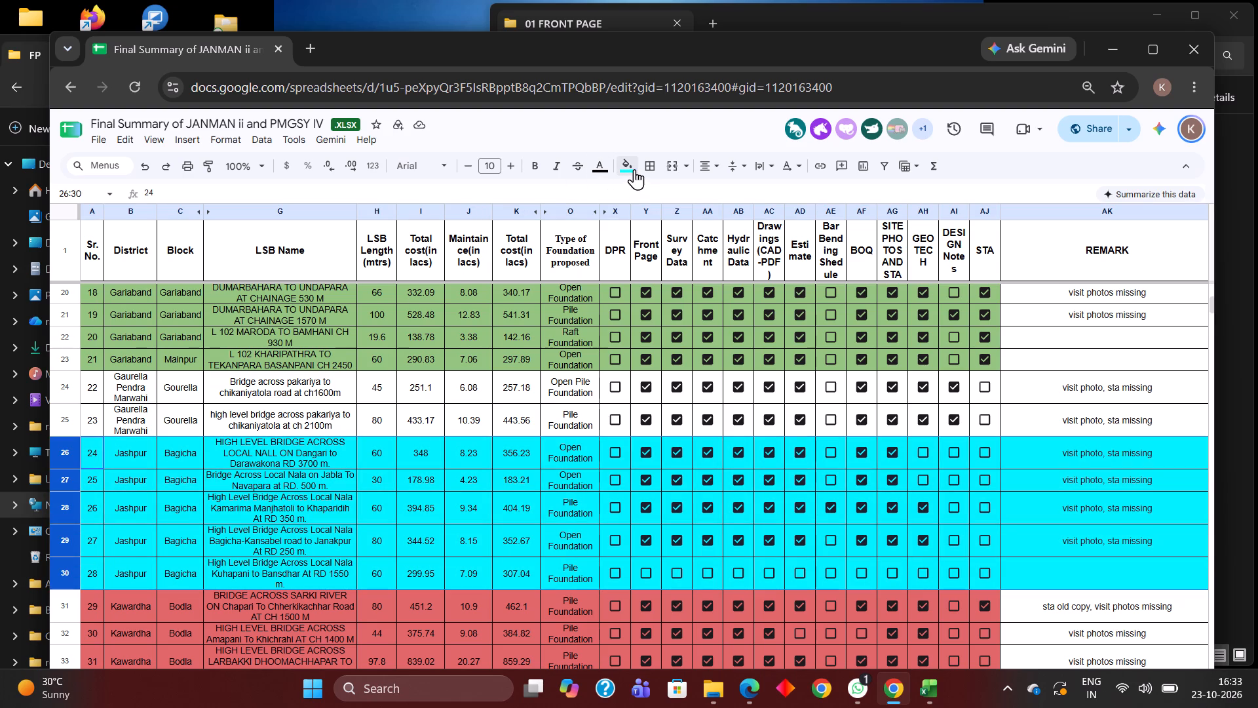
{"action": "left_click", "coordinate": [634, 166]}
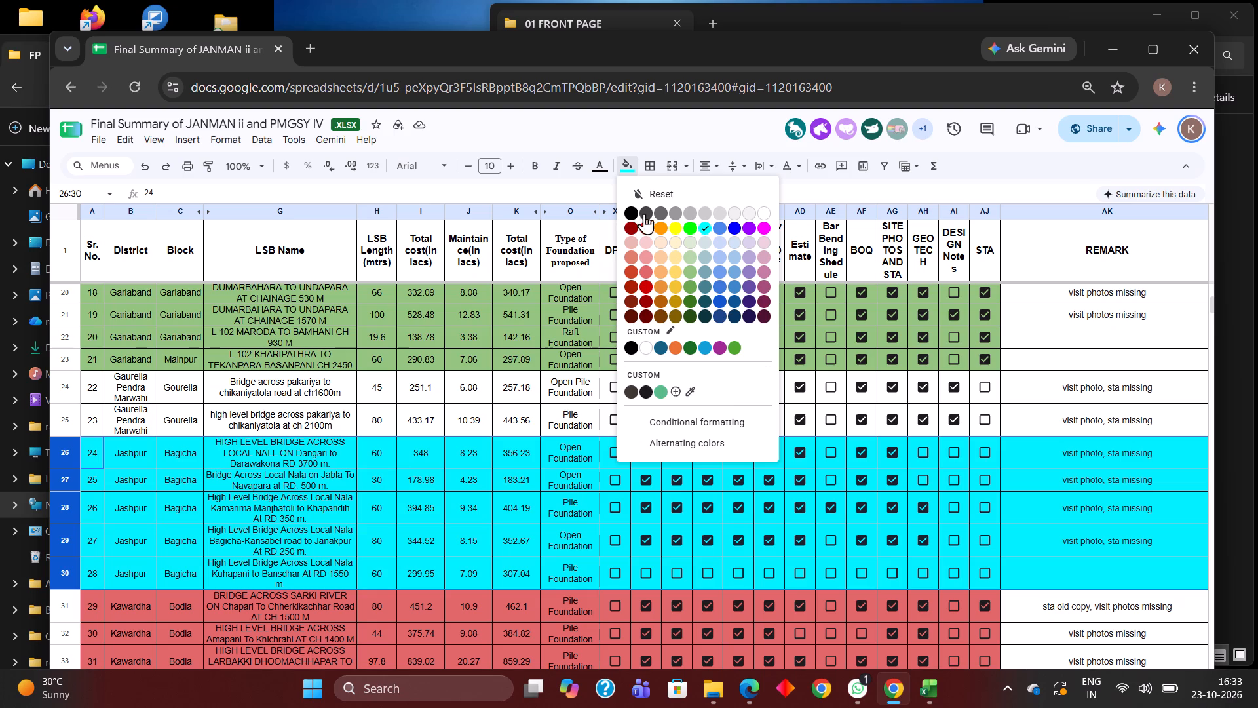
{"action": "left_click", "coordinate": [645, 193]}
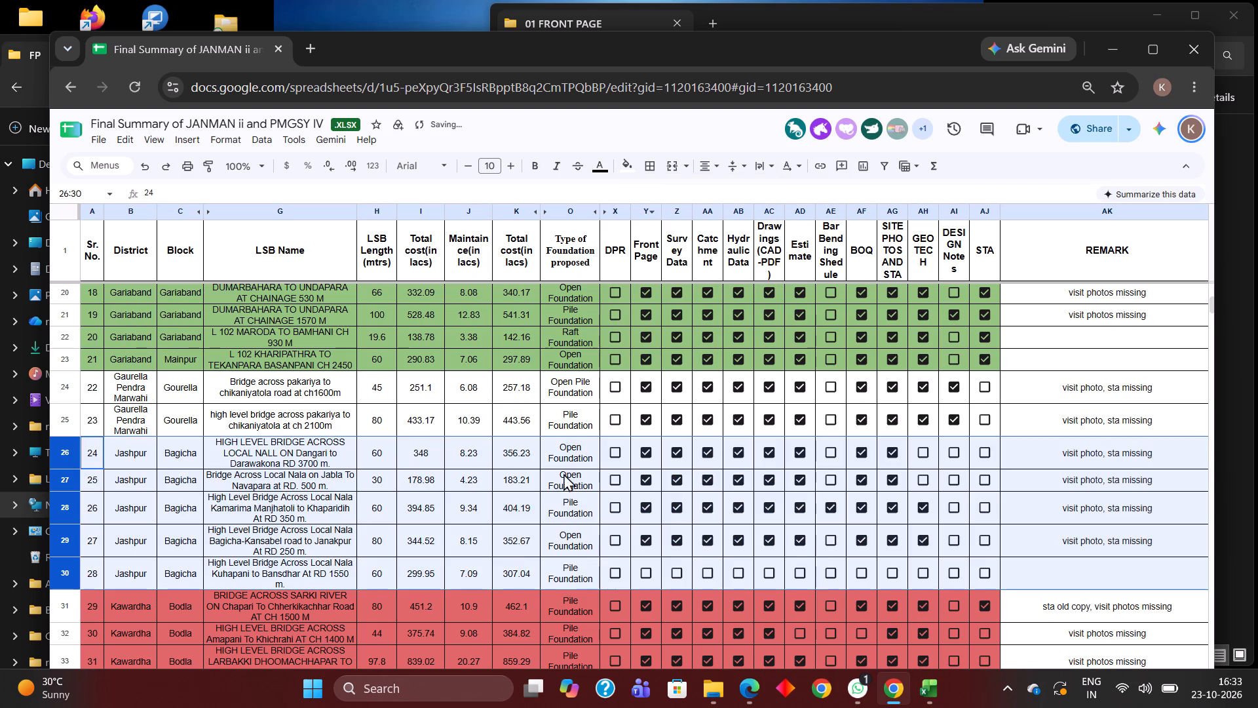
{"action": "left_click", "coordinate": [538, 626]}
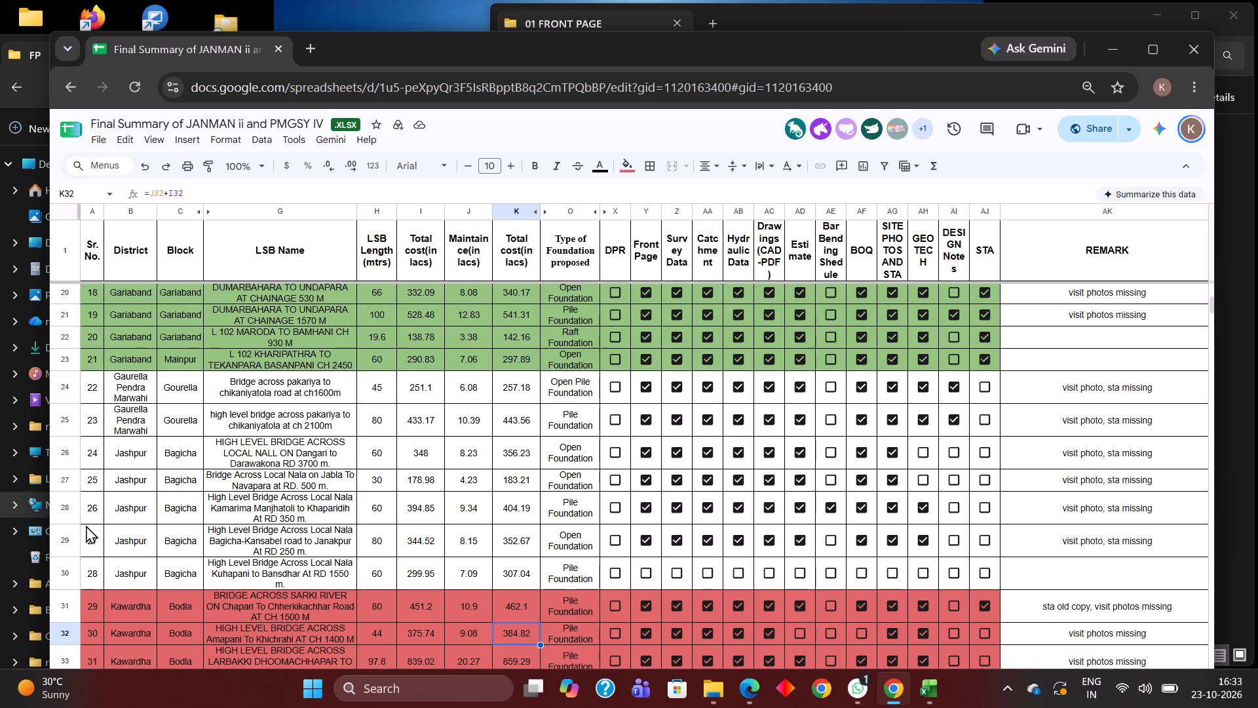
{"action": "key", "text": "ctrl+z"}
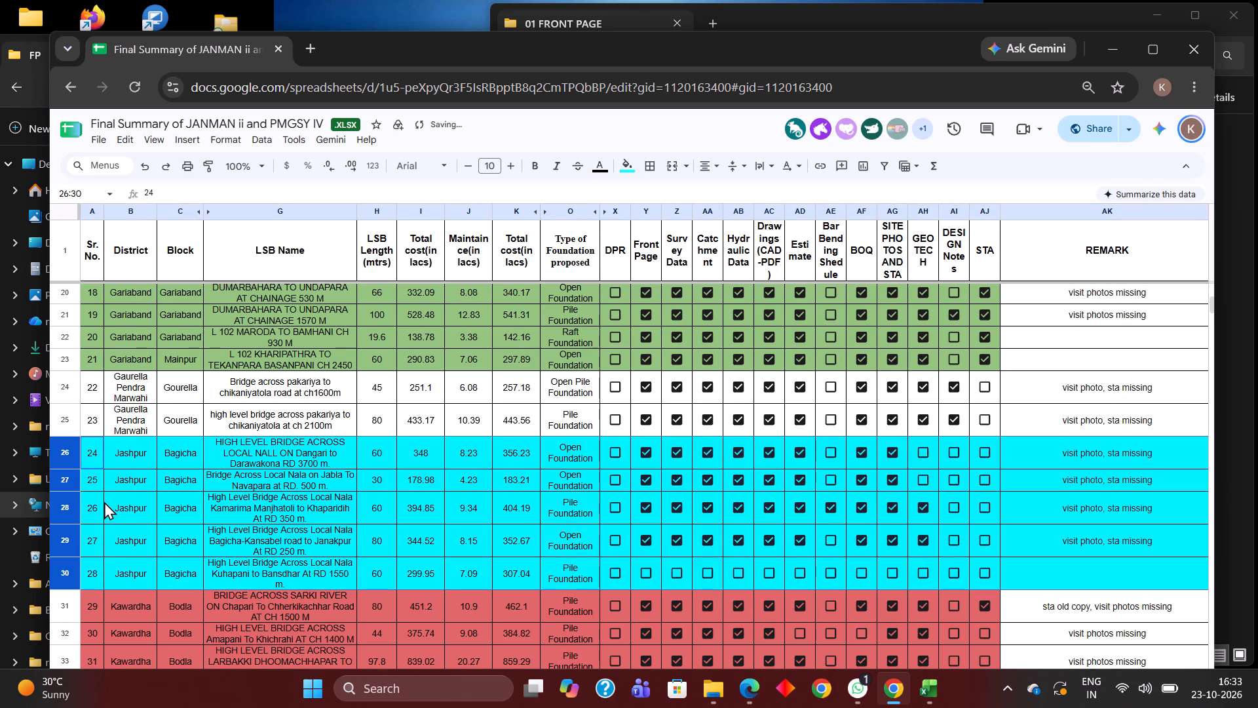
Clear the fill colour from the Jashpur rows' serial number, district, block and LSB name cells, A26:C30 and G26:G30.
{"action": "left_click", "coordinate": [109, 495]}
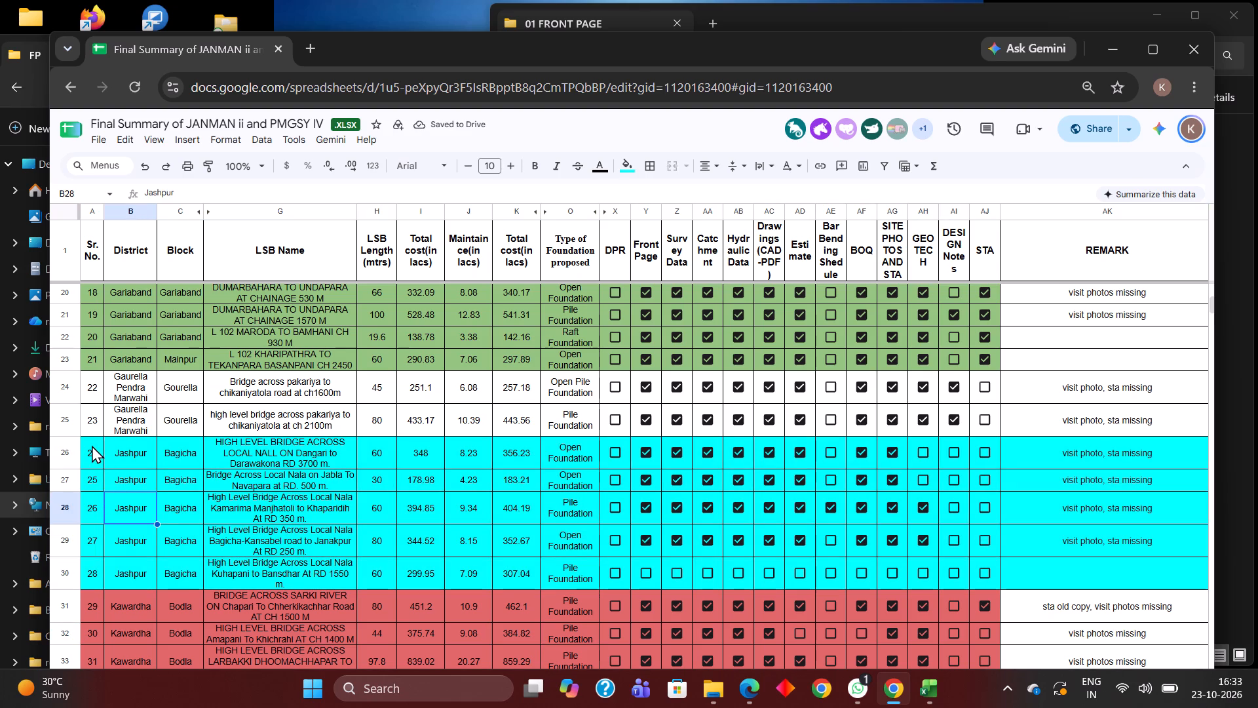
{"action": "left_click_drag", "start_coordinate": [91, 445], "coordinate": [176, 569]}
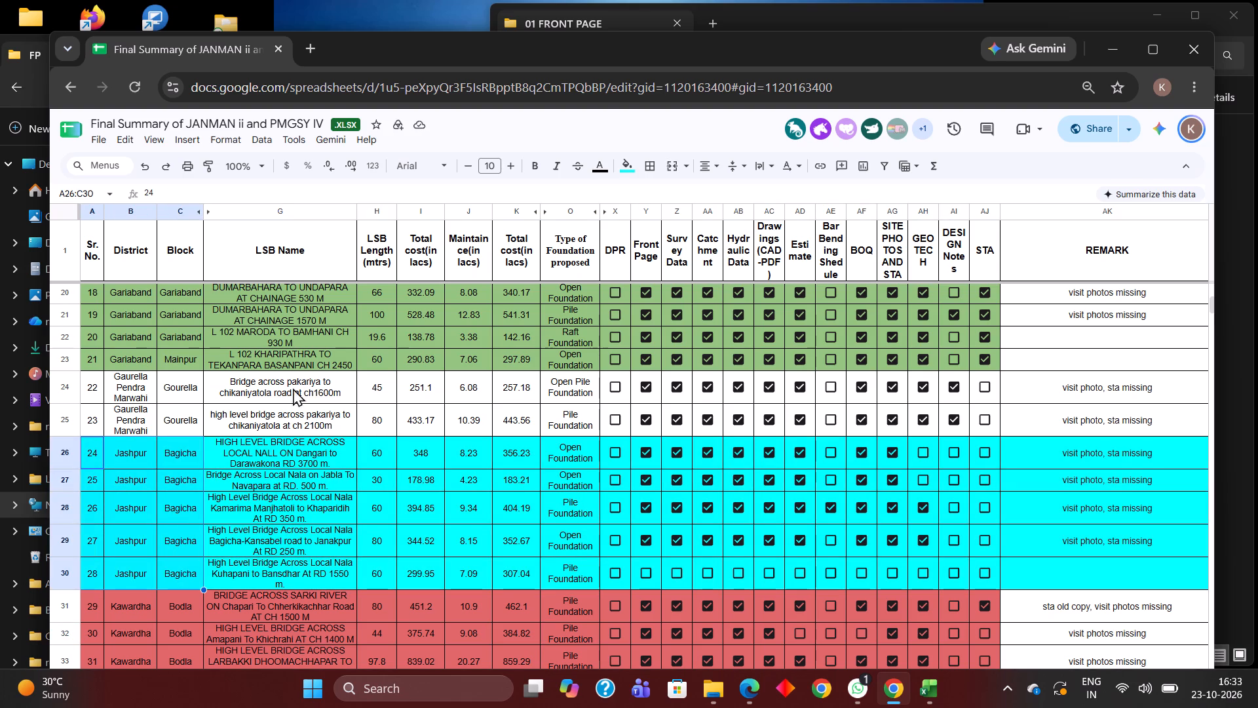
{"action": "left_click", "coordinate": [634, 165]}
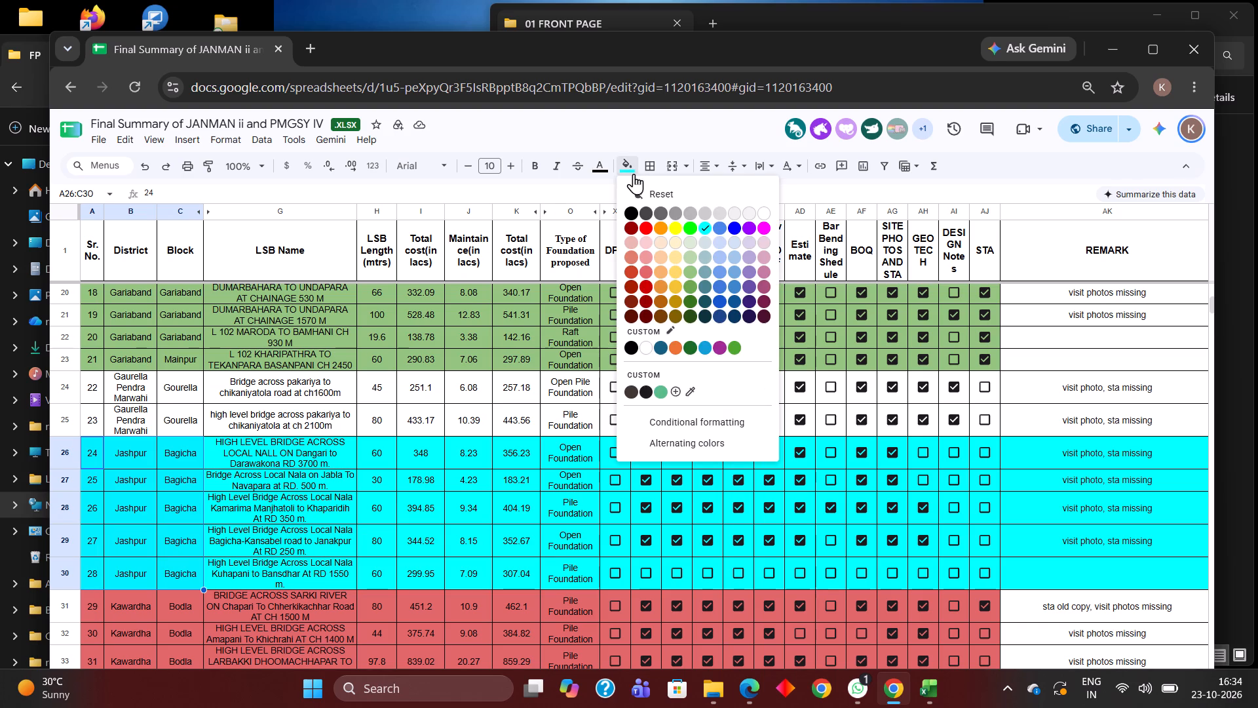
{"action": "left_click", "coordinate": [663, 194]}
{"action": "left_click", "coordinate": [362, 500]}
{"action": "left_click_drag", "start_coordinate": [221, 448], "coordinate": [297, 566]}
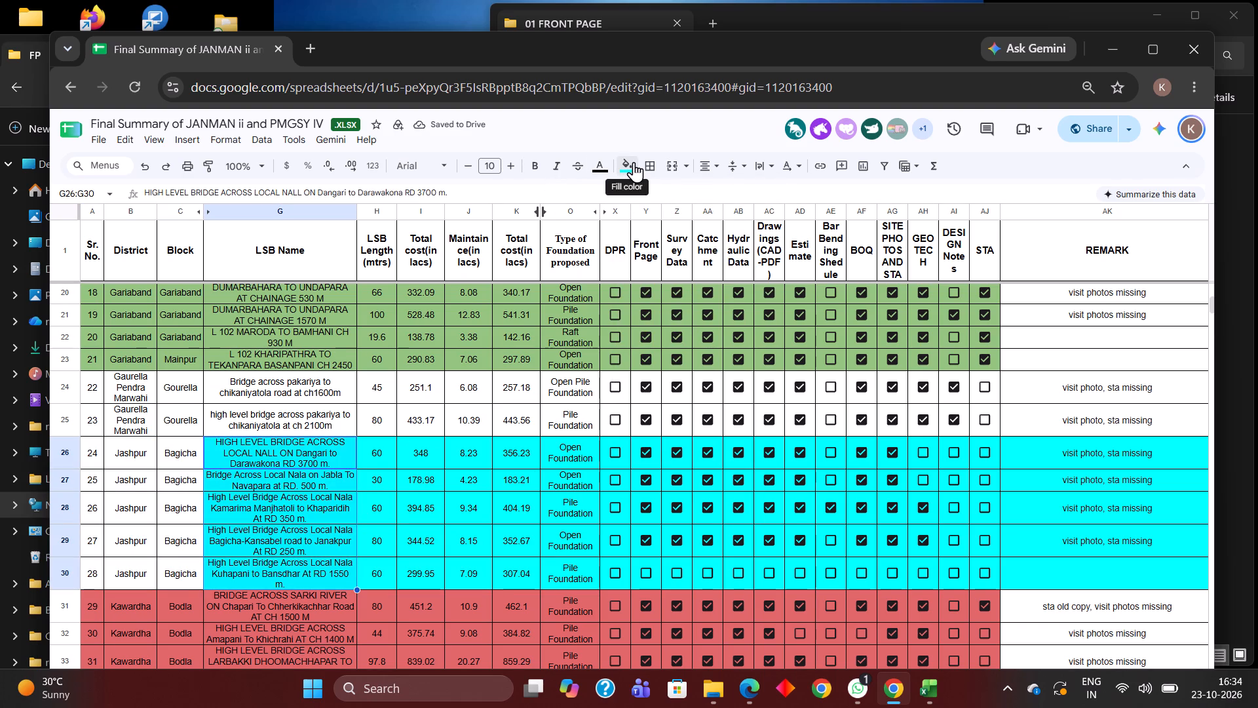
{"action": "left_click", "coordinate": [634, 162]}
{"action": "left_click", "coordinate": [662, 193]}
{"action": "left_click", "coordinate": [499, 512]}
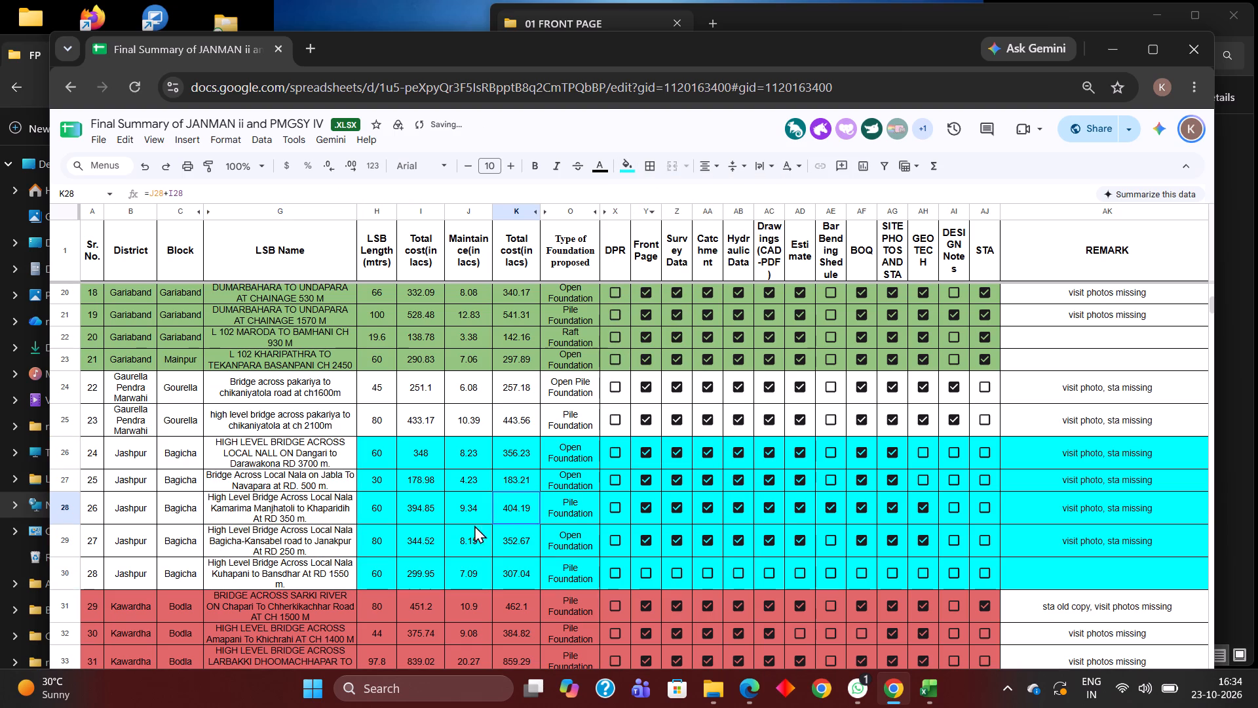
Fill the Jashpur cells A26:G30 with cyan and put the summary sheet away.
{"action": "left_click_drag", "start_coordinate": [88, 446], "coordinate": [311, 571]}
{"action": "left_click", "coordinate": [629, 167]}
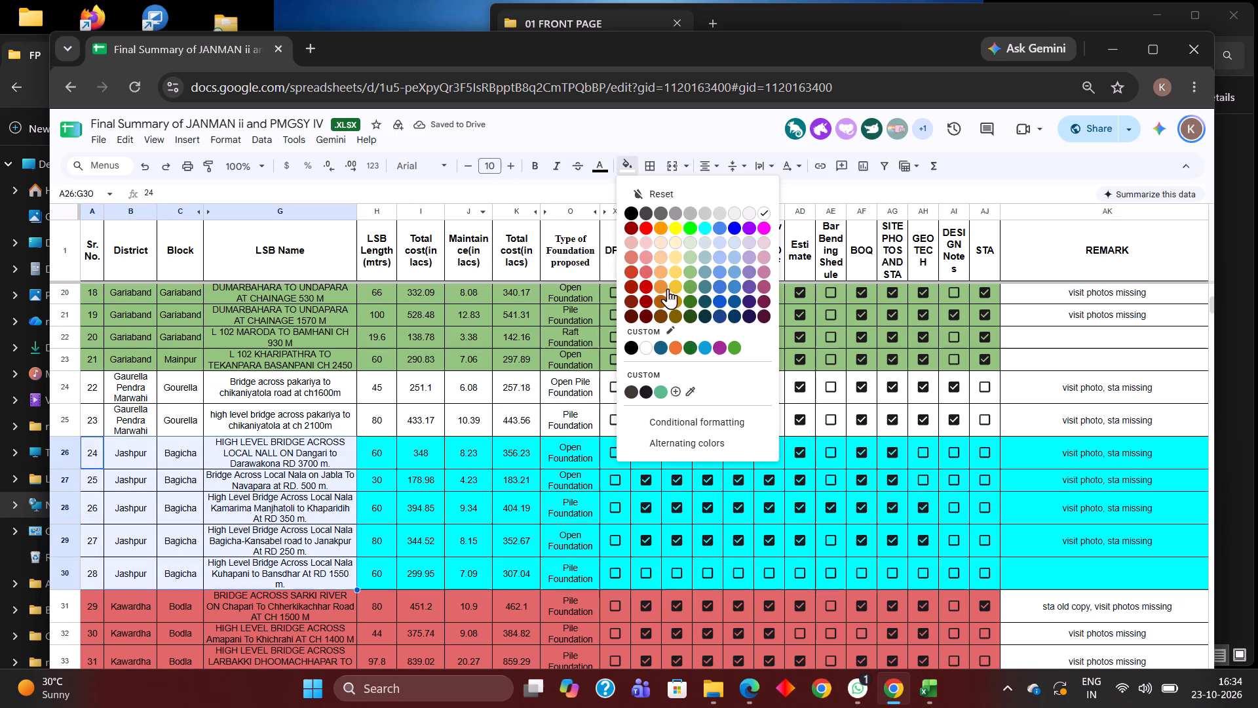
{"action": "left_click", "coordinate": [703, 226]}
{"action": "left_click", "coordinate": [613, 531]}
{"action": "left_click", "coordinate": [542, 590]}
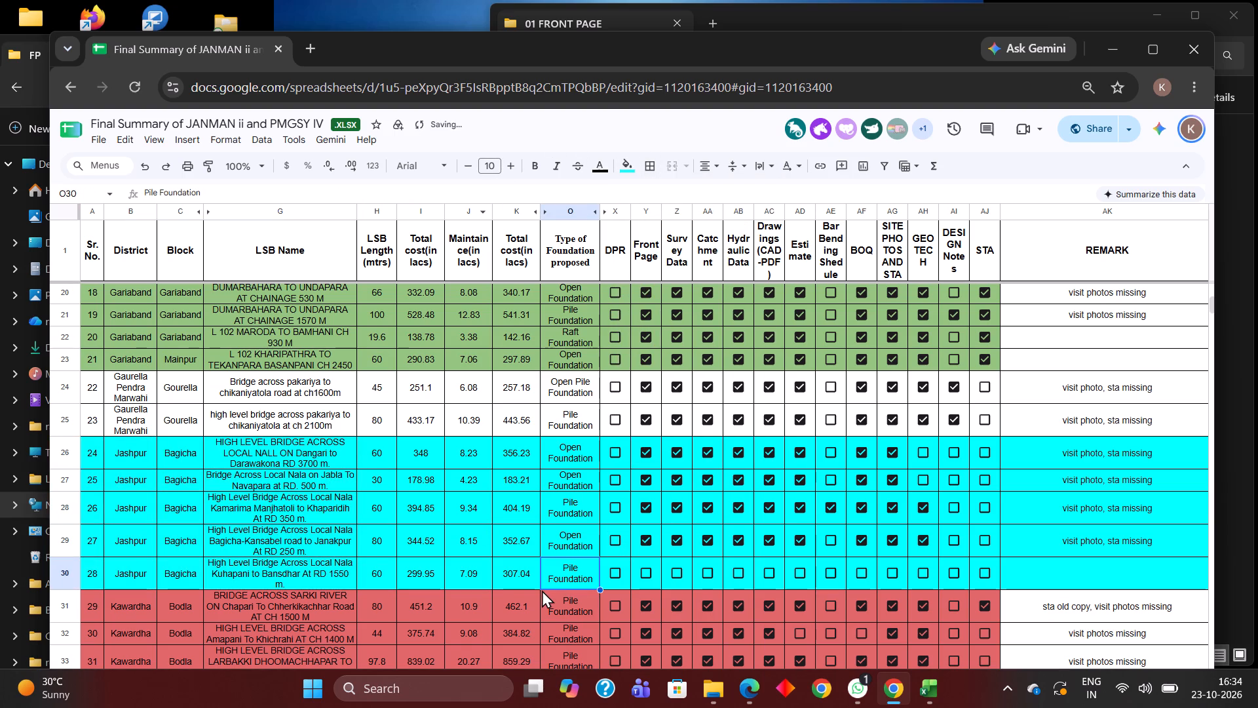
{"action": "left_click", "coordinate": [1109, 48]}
Copy EXCEL KUHAPANI and the Topo Survey DWG from the Kuhapani source's SURVEY folder into the CH-1550 folder's 02 SURVEY subfolder.
{"action": "left_click", "coordinate": [934, 399]}
{"action": "left_click", "coordinate": [592, 50]}
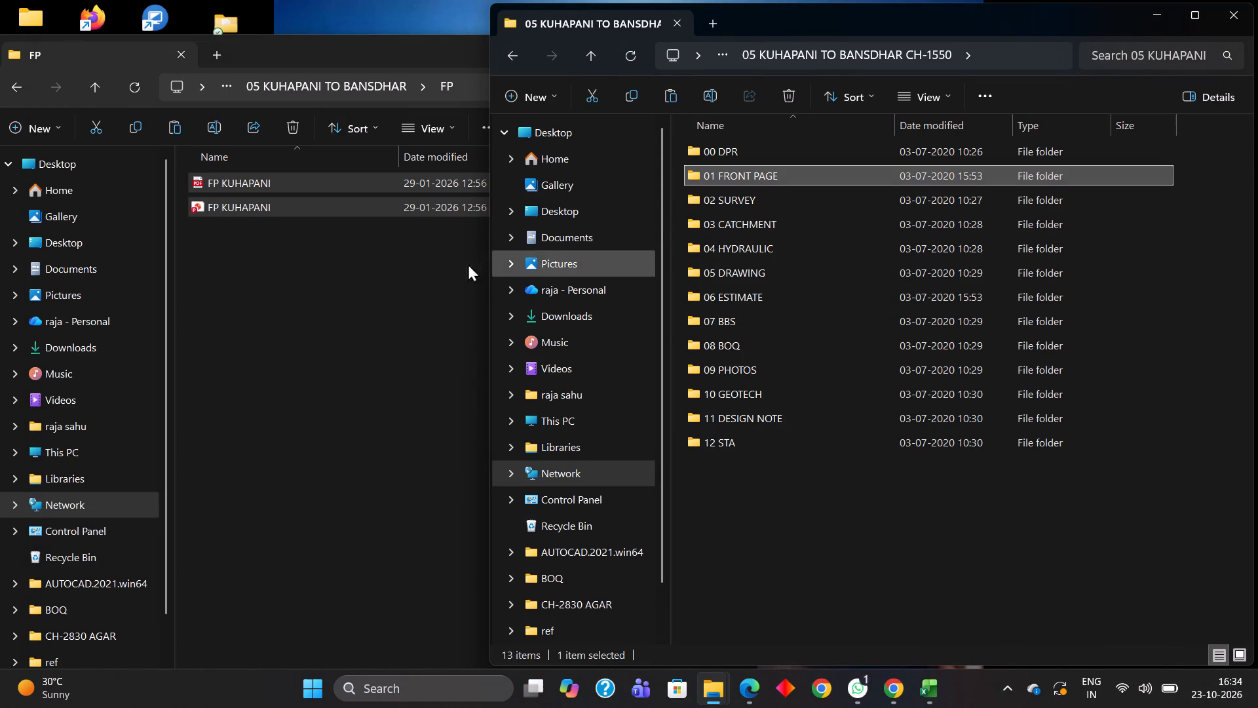
{"action": "left_click_drag", "start_coordinate": [288, 281], "coordinate": [254, 259]}
{"action": "left_click", "coordinate": [93, 72]}
{"action": "left_click", "coordinate": [90, 88]}
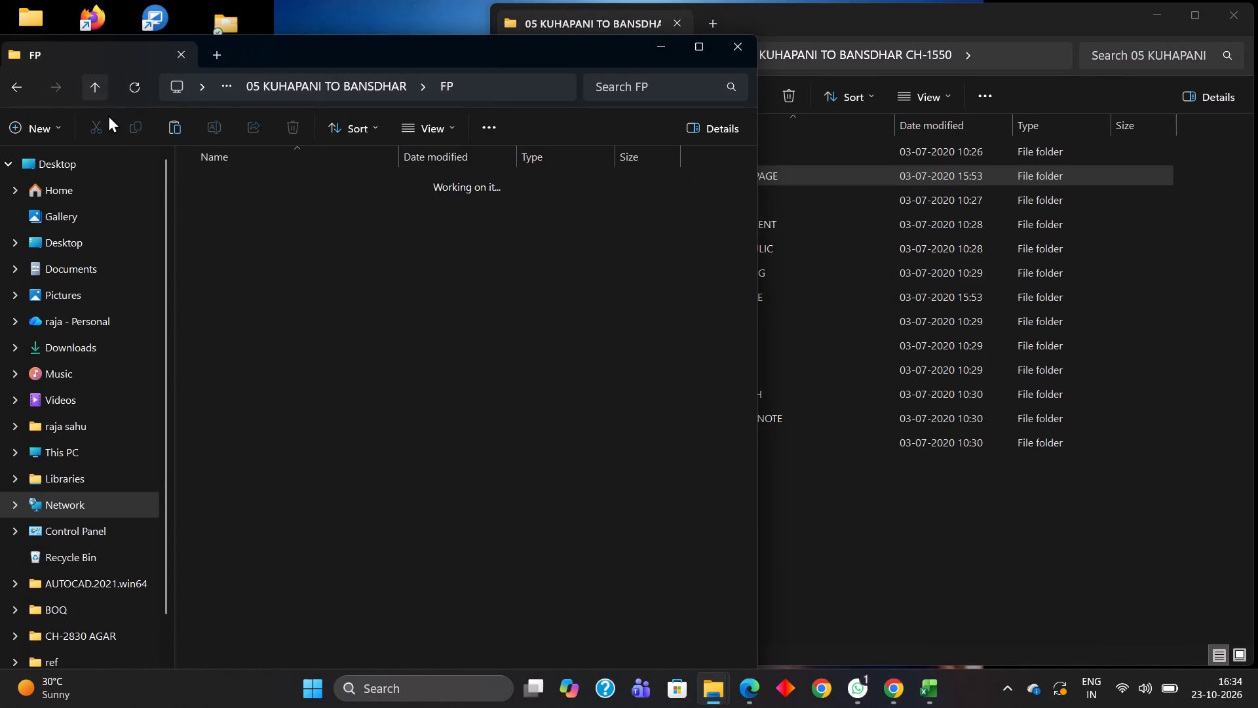
{"action": "double_click", "coordinate": [257, 354]}
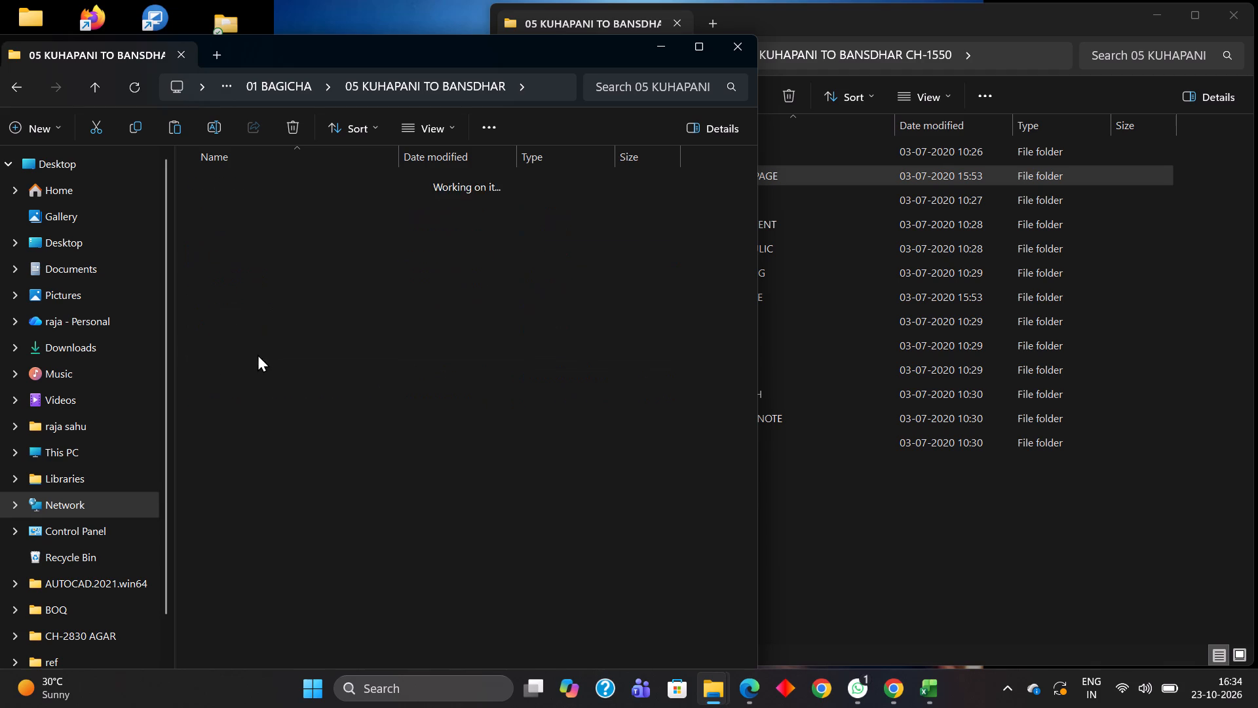
{"action": "left_click", "coordinate": [257, 233]}
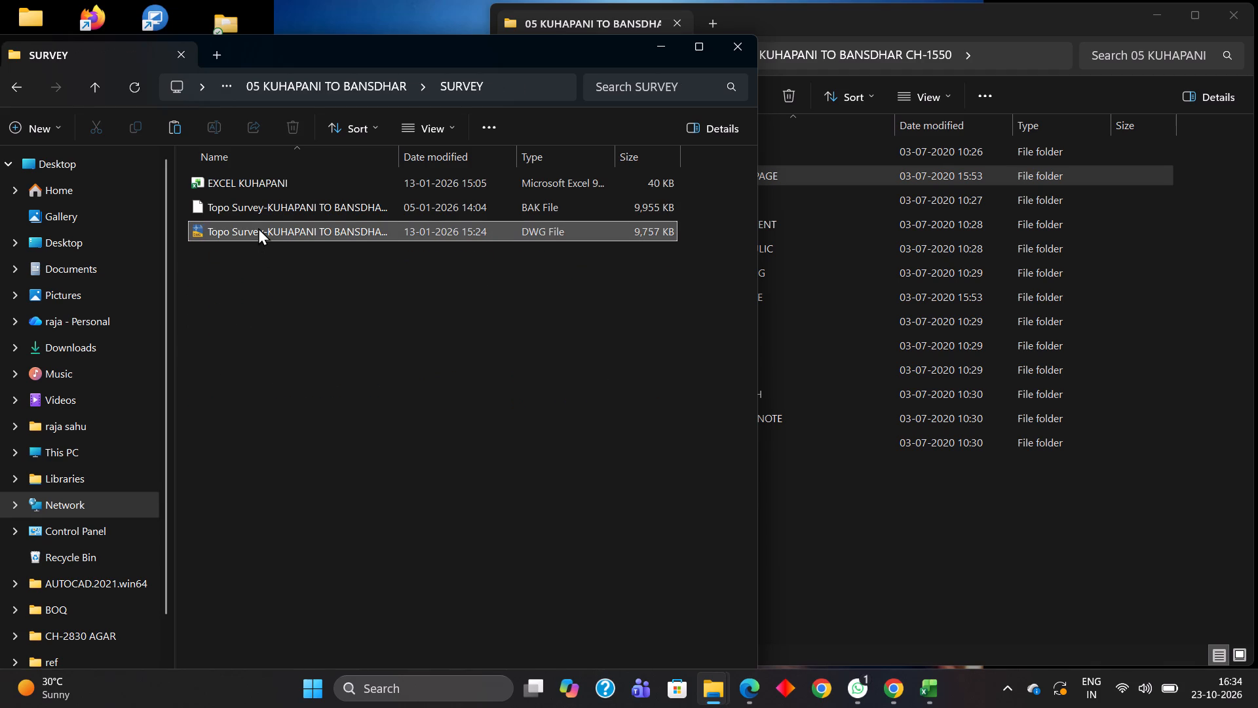
{"action": "left_click", "coordinate": [265, 181], "text": "ctrl"}
{"action": "key", "text": "ctrl+c"}
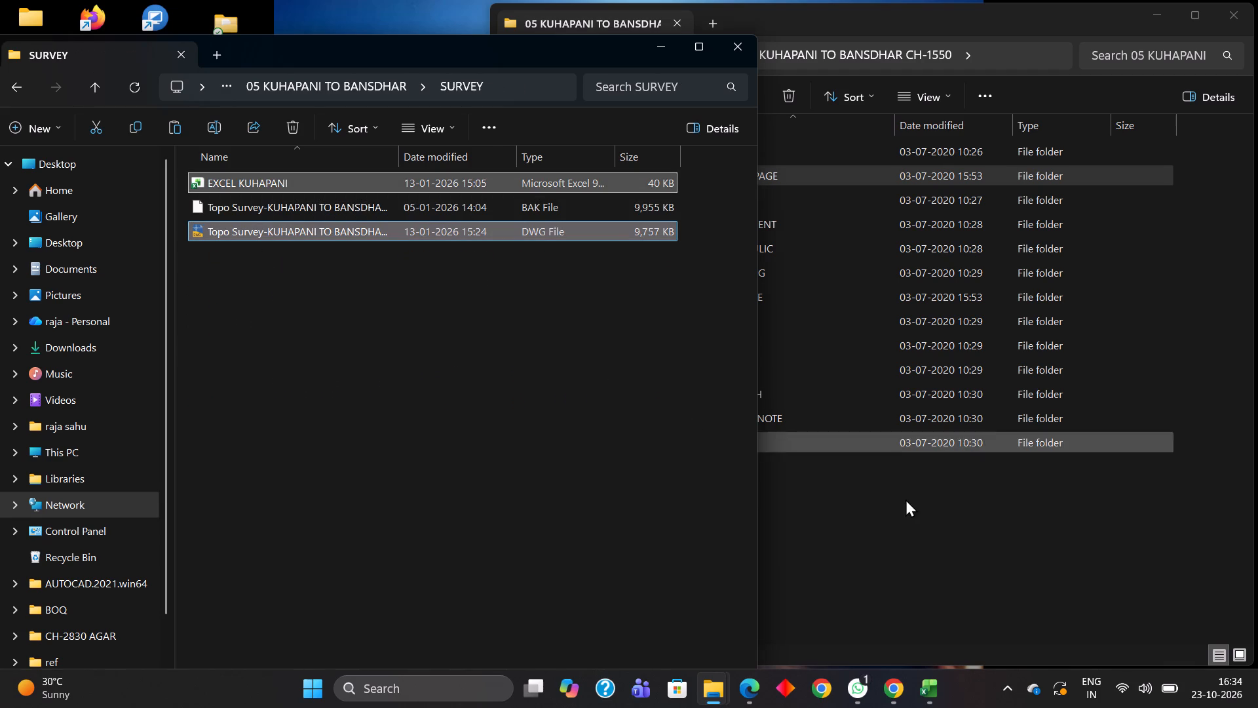
{"action": "left_click", "coordinate": [905, 499]}
{"action": "double_click", "coordinate": [794, 199]}
{"action": "left_click", "coordinate": [801, 315]}
{"action": "key", "text": "ctrl+v"}
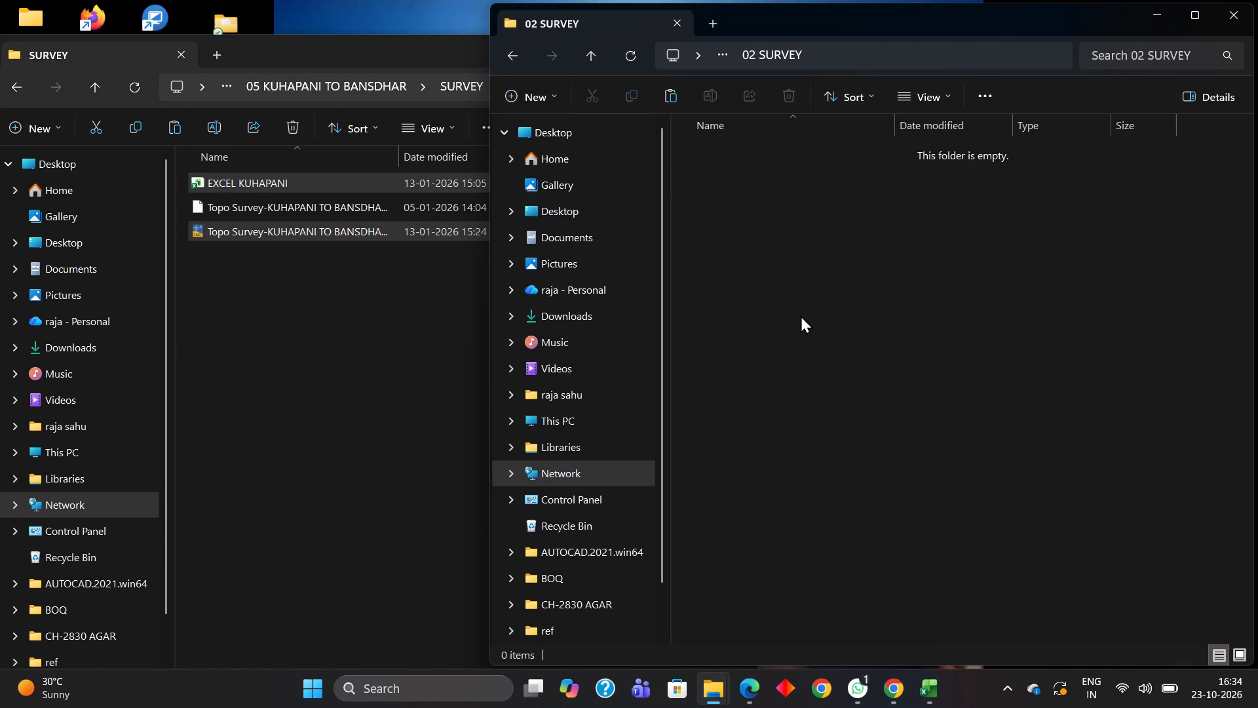
Copy the KUHAPANI TO BANSDHAR PDF from the source CATCHMENT folder into the CH-1550 folder's 03 CATCHMENT subfolder.
{"action": "left_click", "coordinate": [326, 421]}
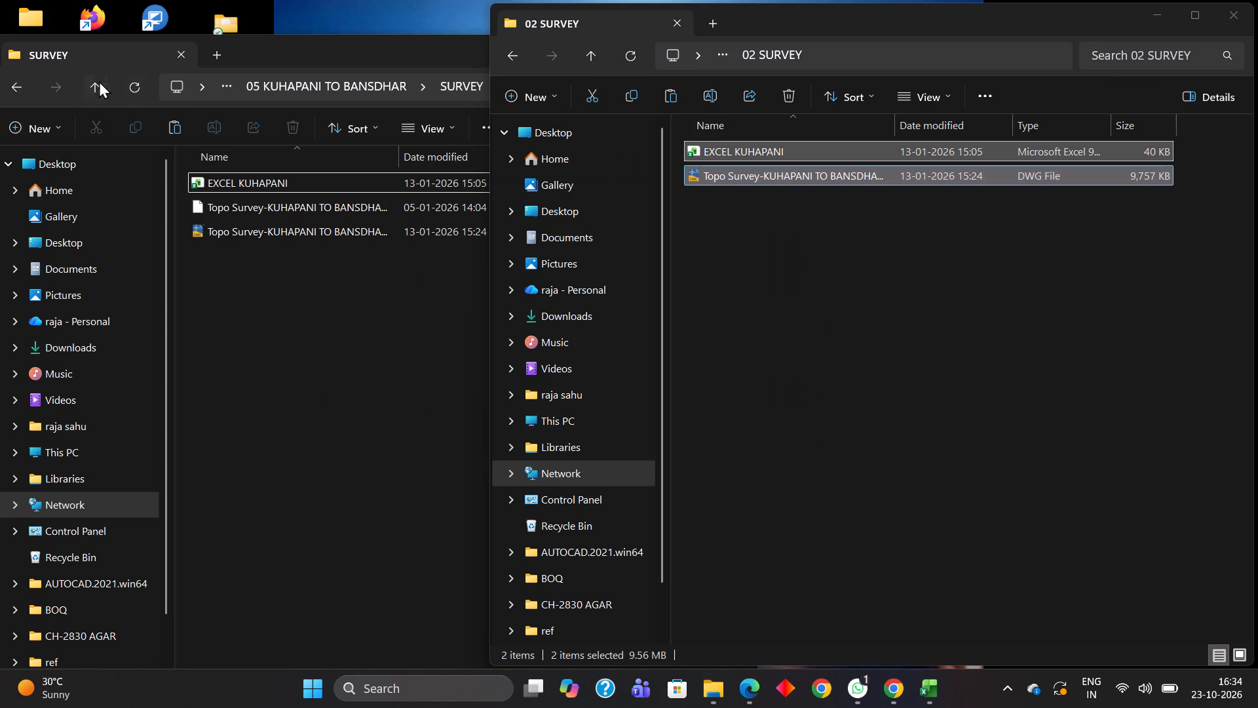
{"action": "left_click", "coordinate": [96, 80]}
{"action": "left_click_drag", "start_coordinate": [966, 372], "coordinate": [959, 355]}
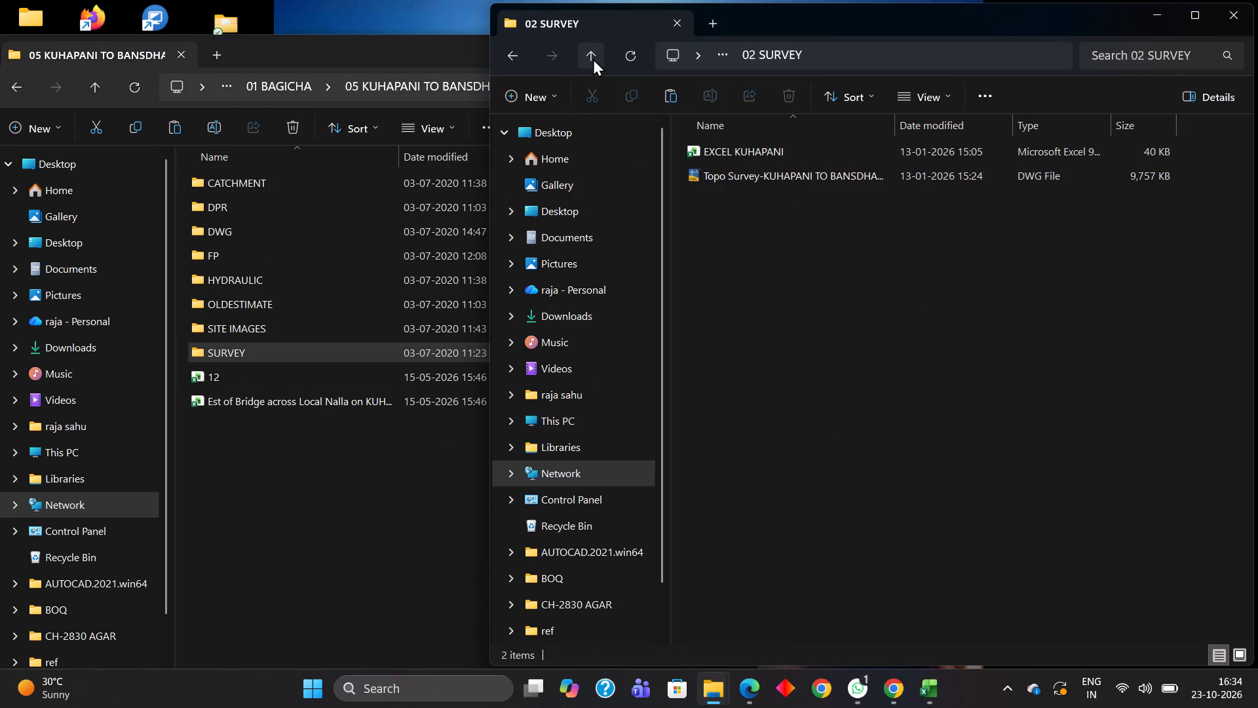
{"action": "left_click", "coordinate": [593, 58]}
{"action": "double_click", "coordinate": [742, 221]}
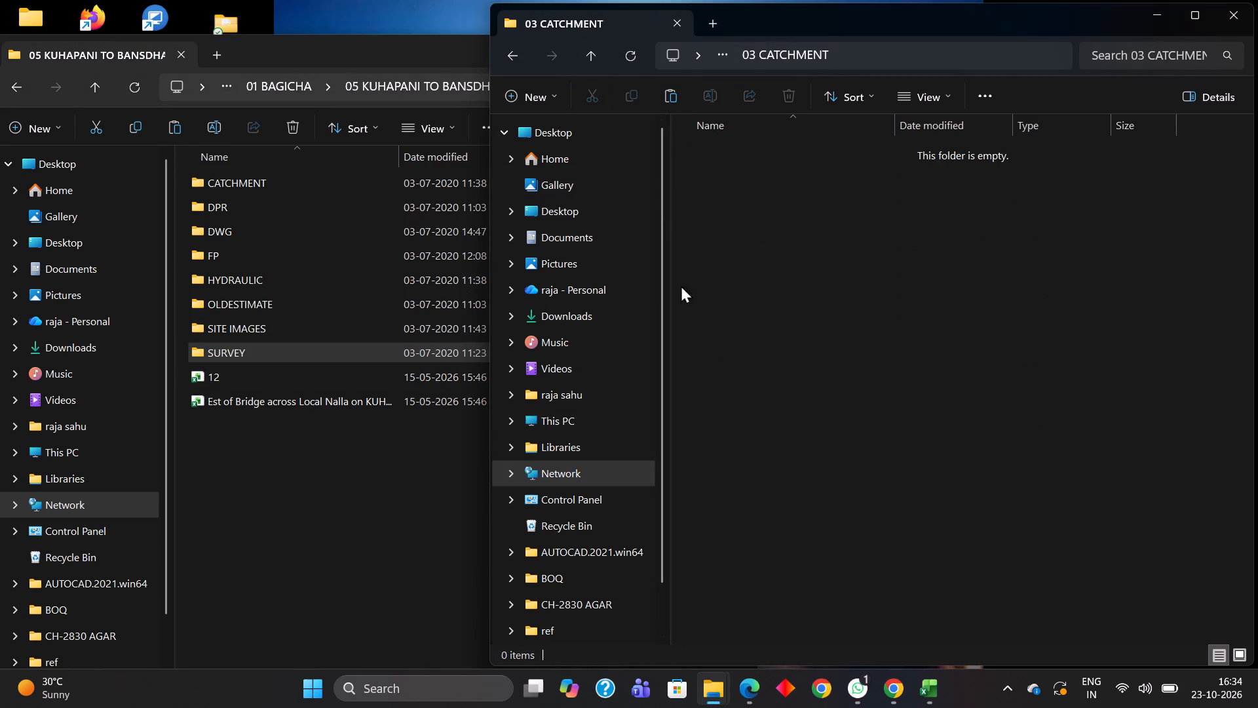
{"action": "double_click", "coordinate": [245, 181]}
{"action": "left_click", "coordinate": [265, 184]}
{"action": "key", "text": "ctrl+c"}
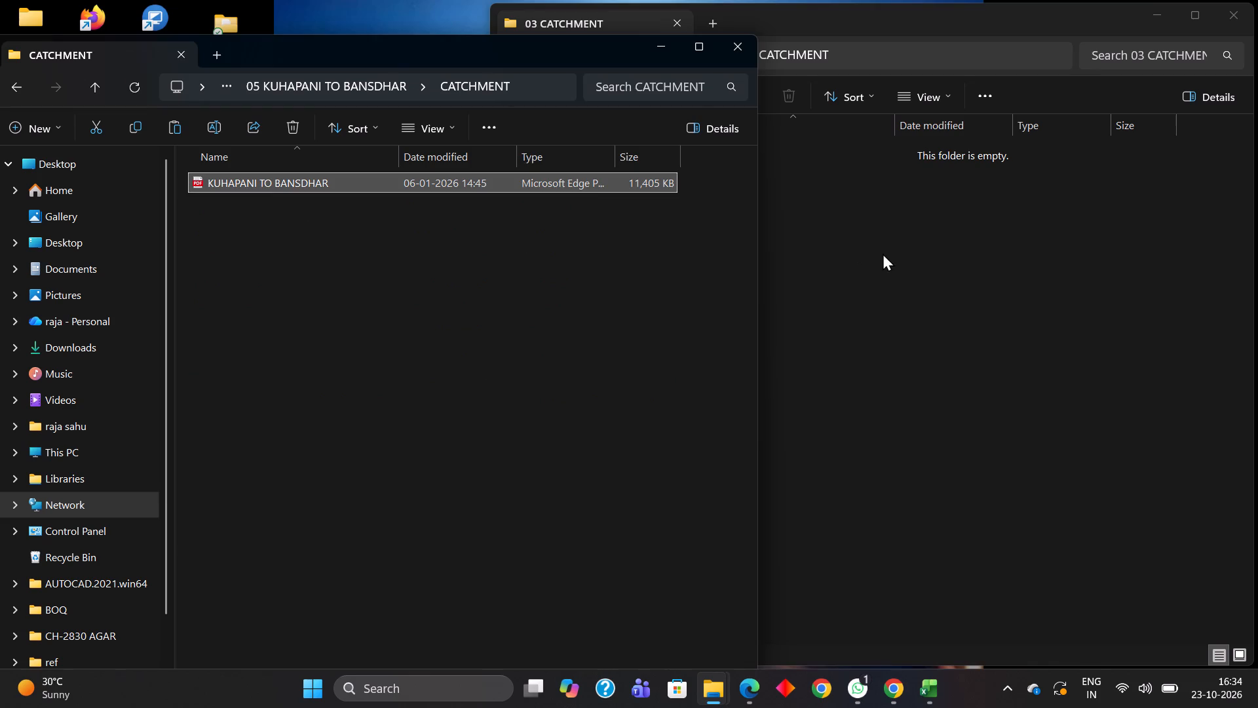
{"action": "left_click", "coordinate": [899, 258]}
{"action": "key", "text": "ctrl+v"}
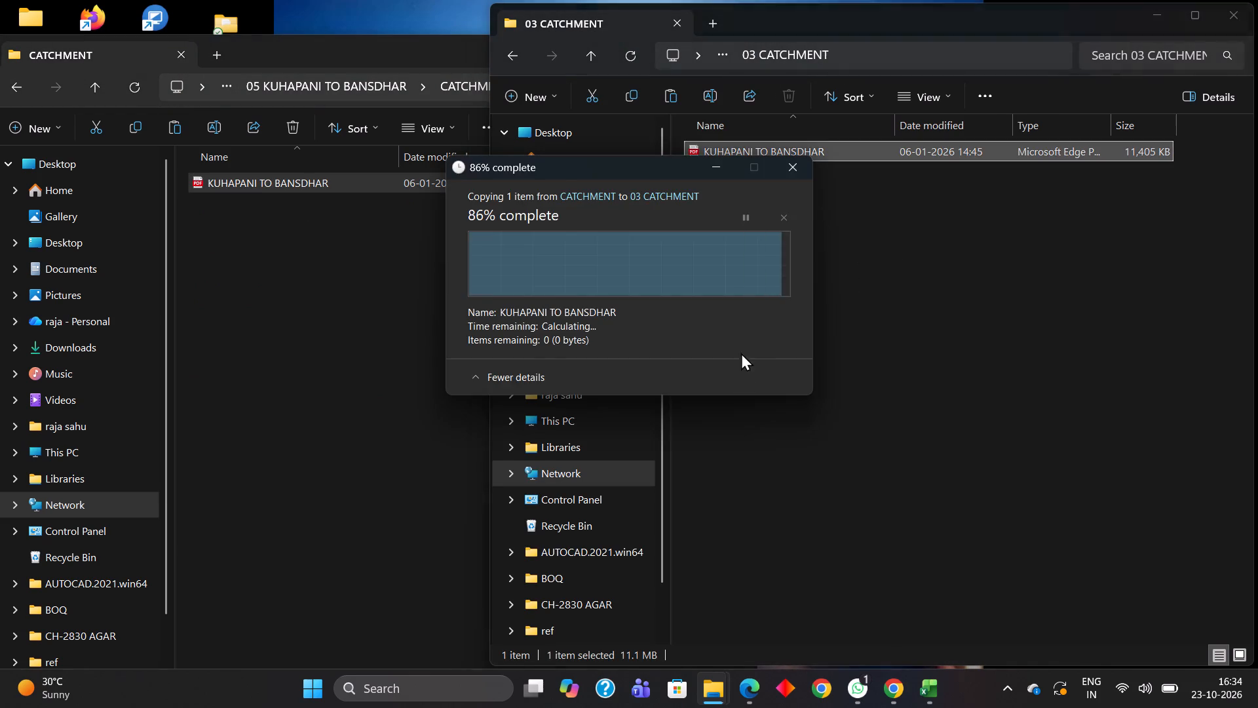
{"action": "left_click", "coordinate": [918, 408]}
Copy the Hydraulic Detail PDF and Excel workbook from the source HYDRAULIC folder into 04 HYDRAULIC, and return to the CH-1550 folder.
{"action": "left_click", "coordinate": [590, 52]}
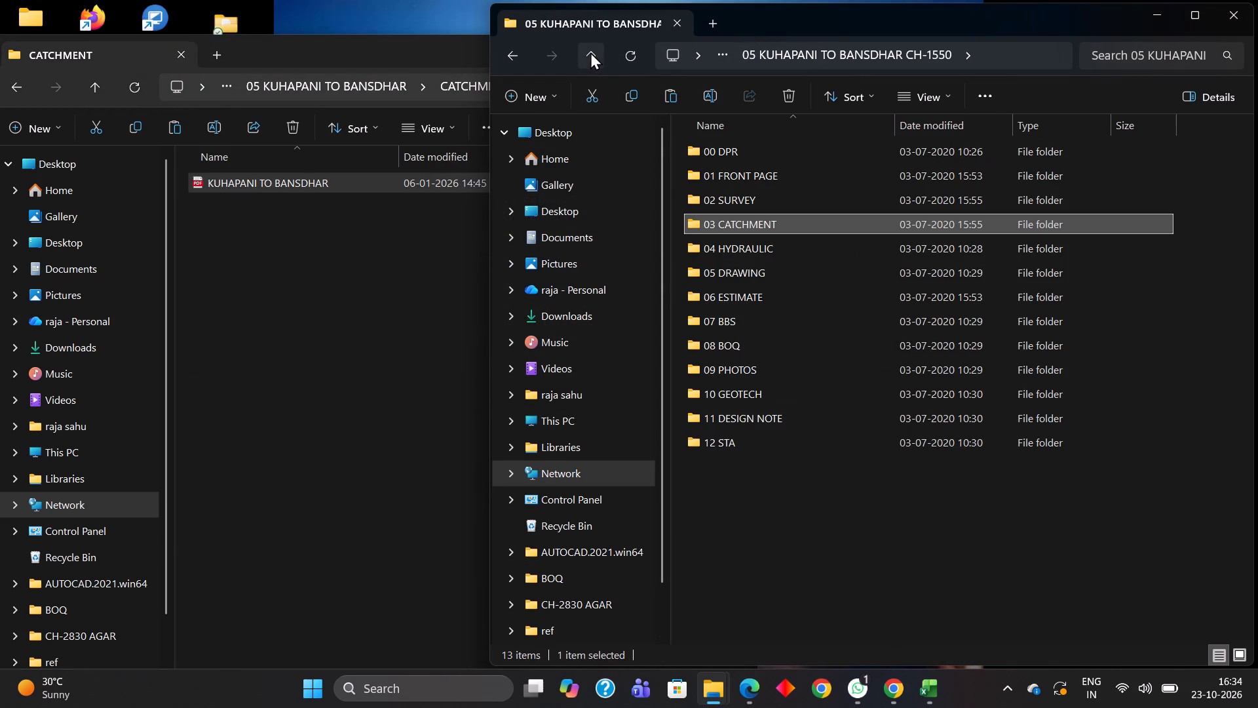
{"action": "double_click", "coordinate": [727, 243]}
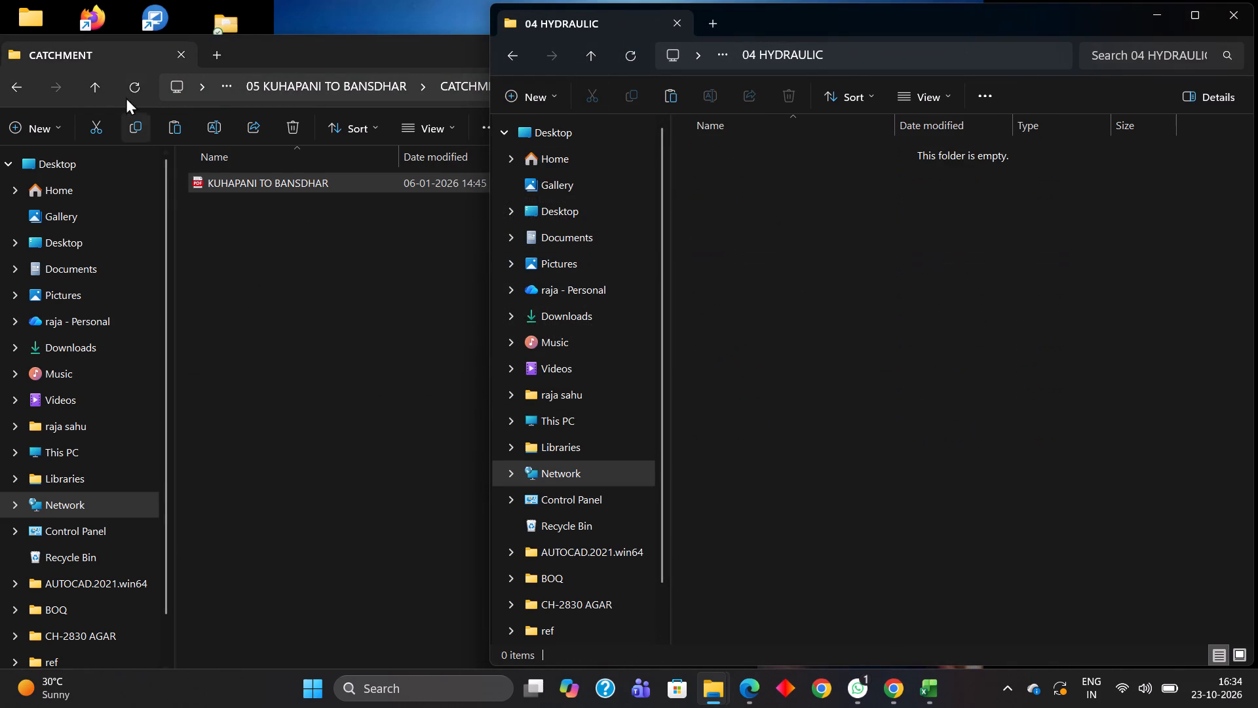
{"action": "left_click", "coordinate": [99, 85]}
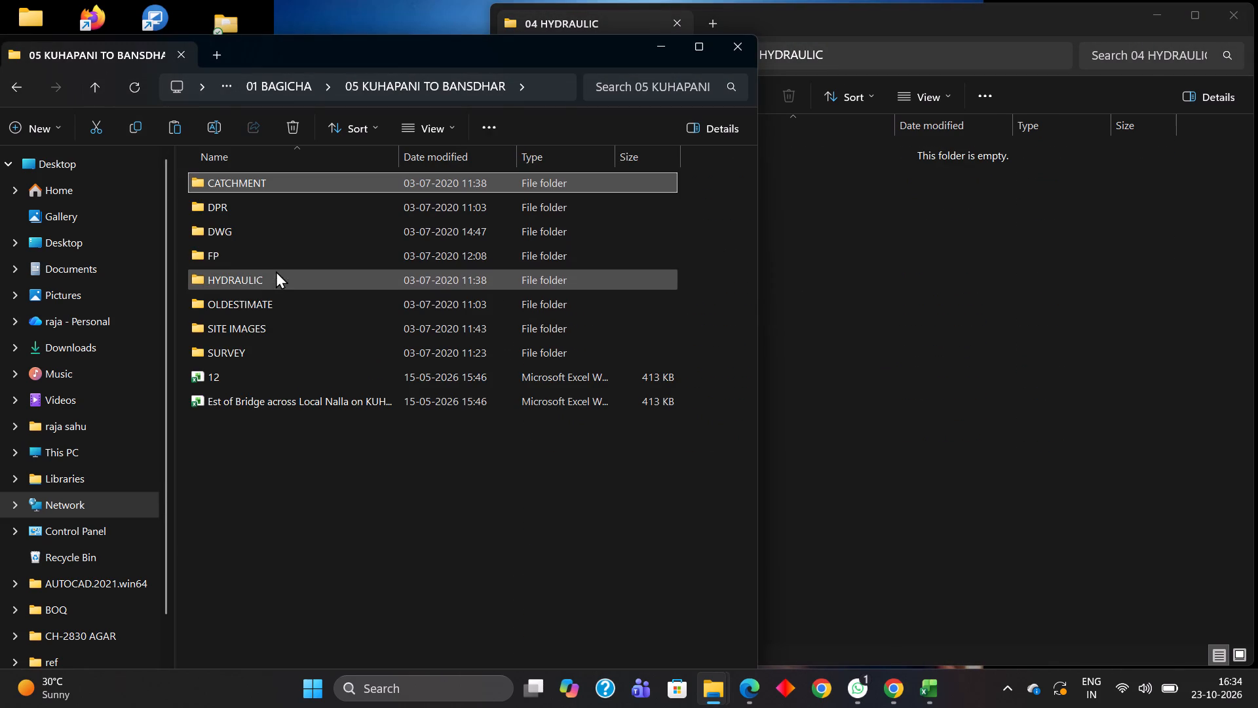
{"action": "double_click", "coordinate": [276, 281]}
{"action": "left_click", "coordinate": [261, 208]}
{"action": "left_click", "coordinate": [268, 181], "text": "ctrl"}
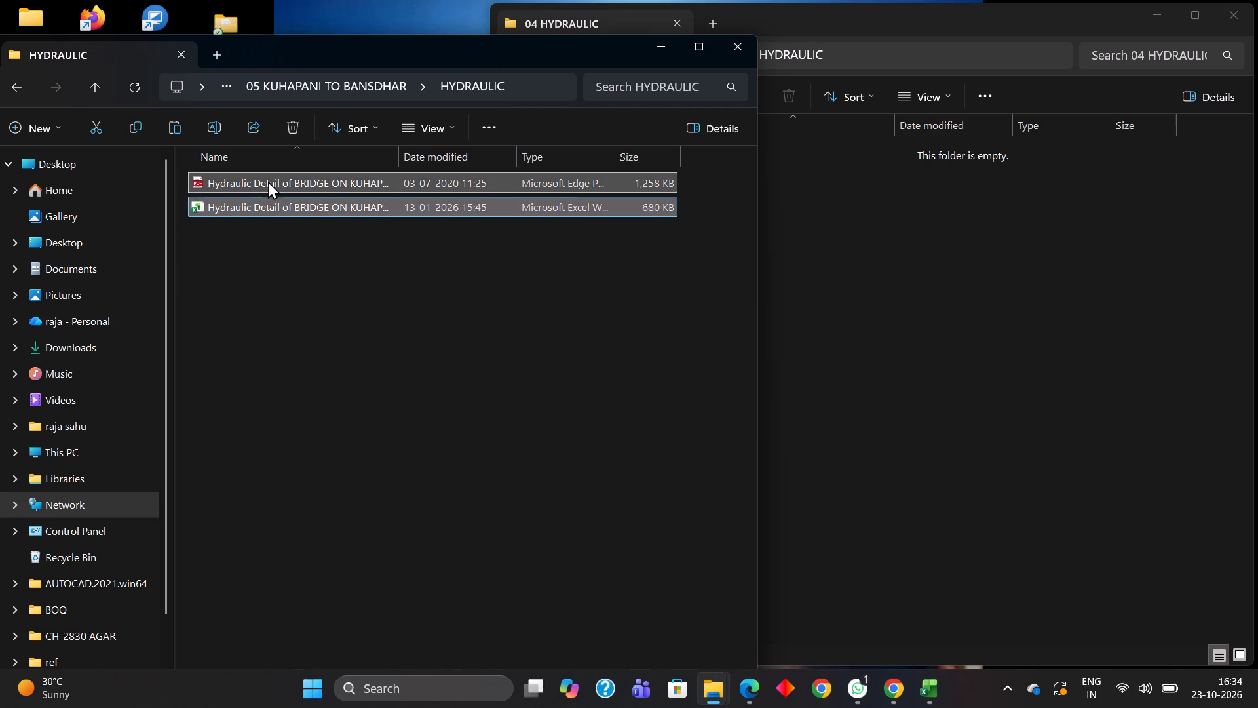
{"action": "key", "text": "ctrl+c"}
{"action": "left_click", "coordinate": [895, 285]}
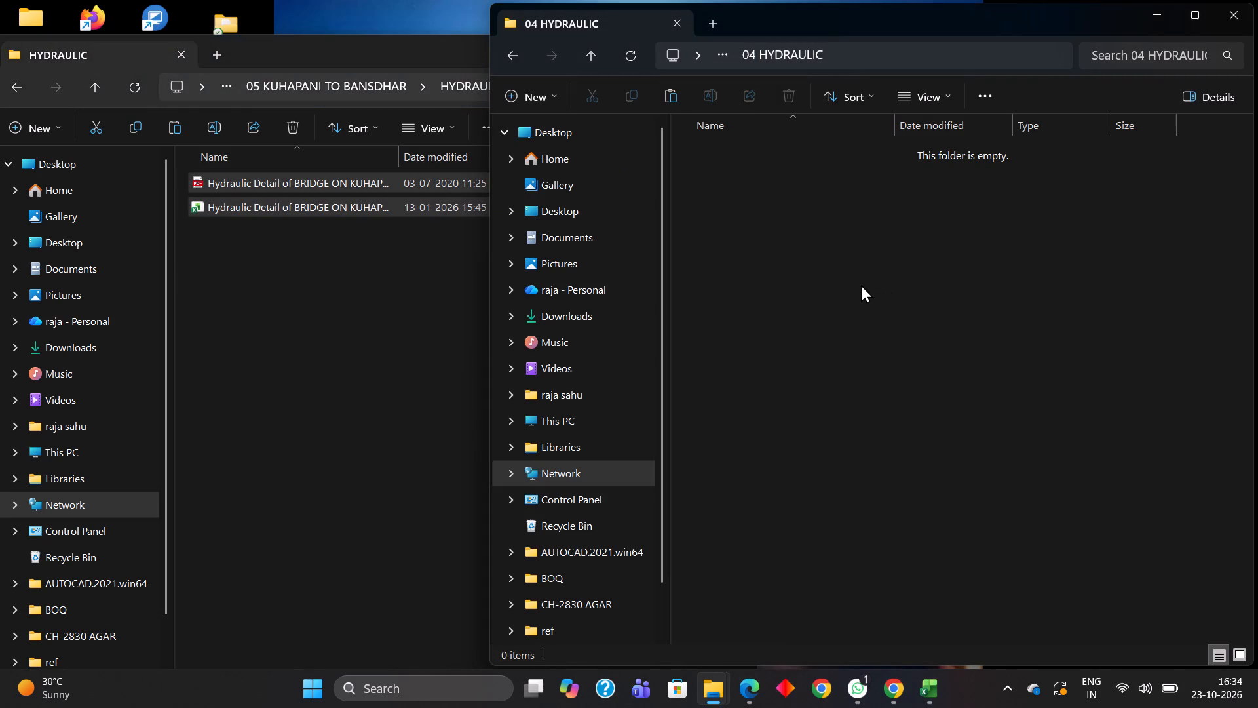
{"action": "key", "text": "ctrl+v"}
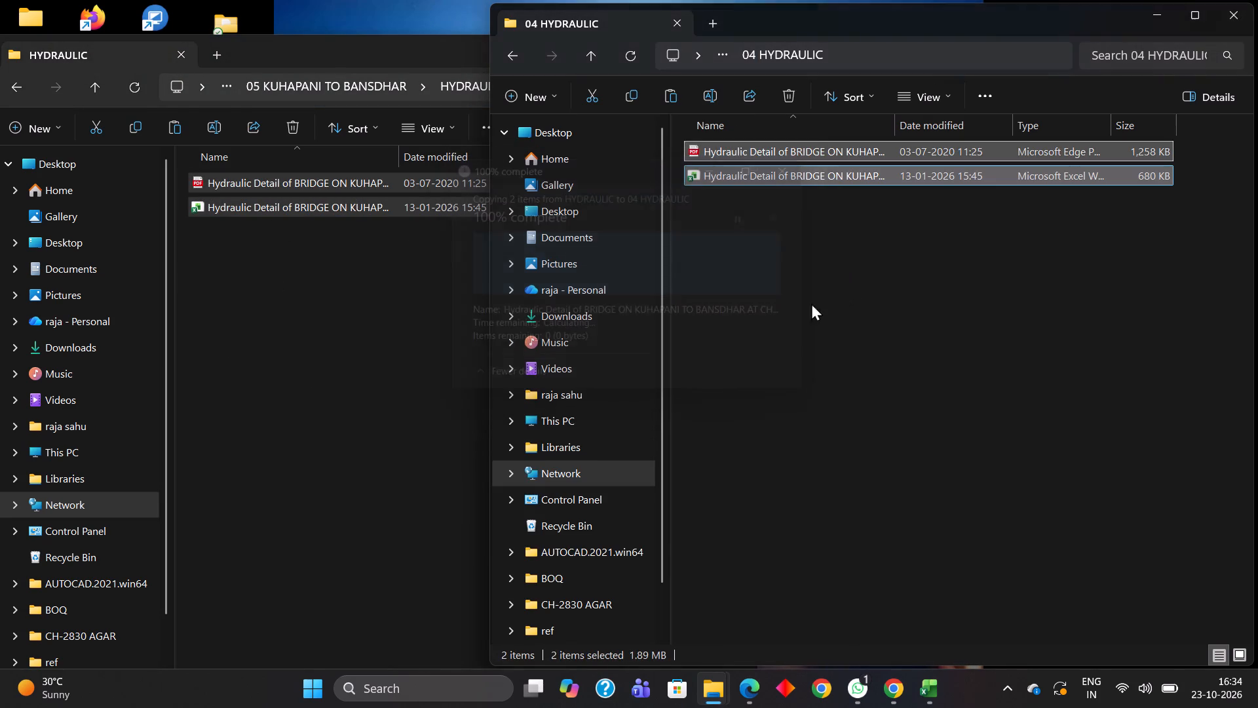
{"action": "left_click_drag", "start_coordinate": [863, 309], "coordinate": [839, 296]}
{"action": "left_click", "coordinate": [587, 52]}
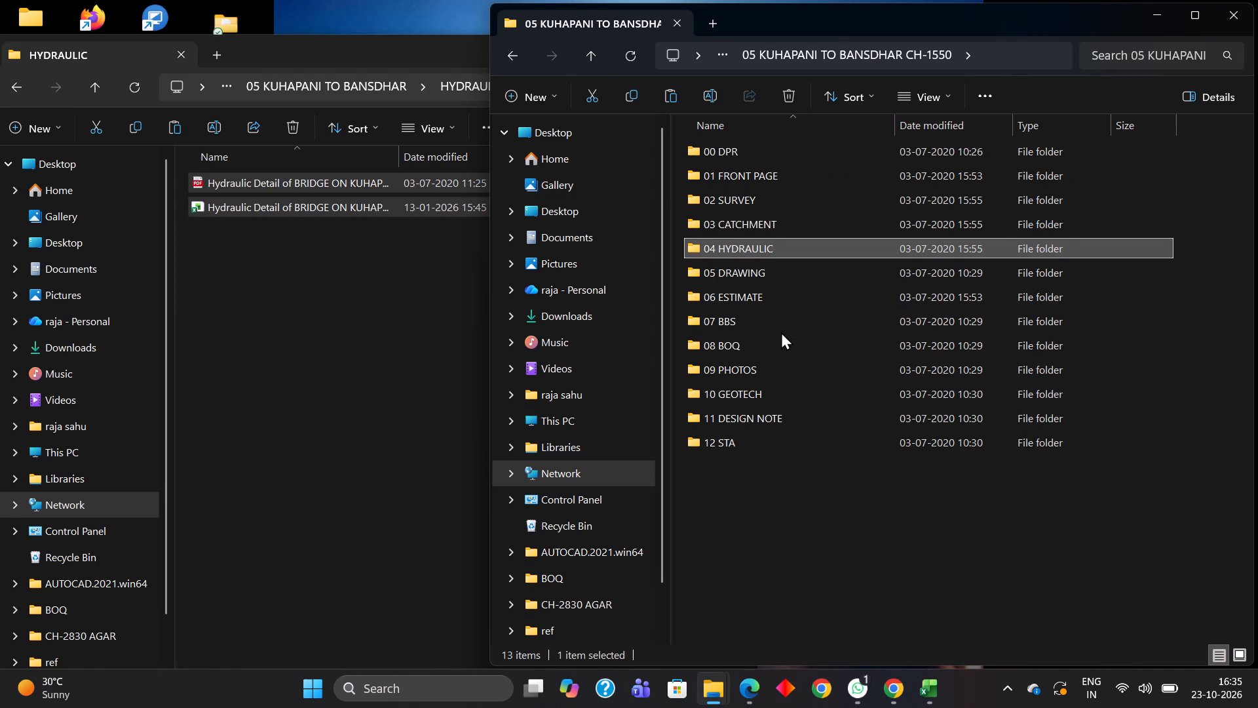
Copy the R1 AFTER BORE CHANGE folder from the Kuhapani source's DWG folder into the CH-1550 folder's 05 DRAWING subfolder.
{"action": "double_click", "coordinate": [778, 277]}
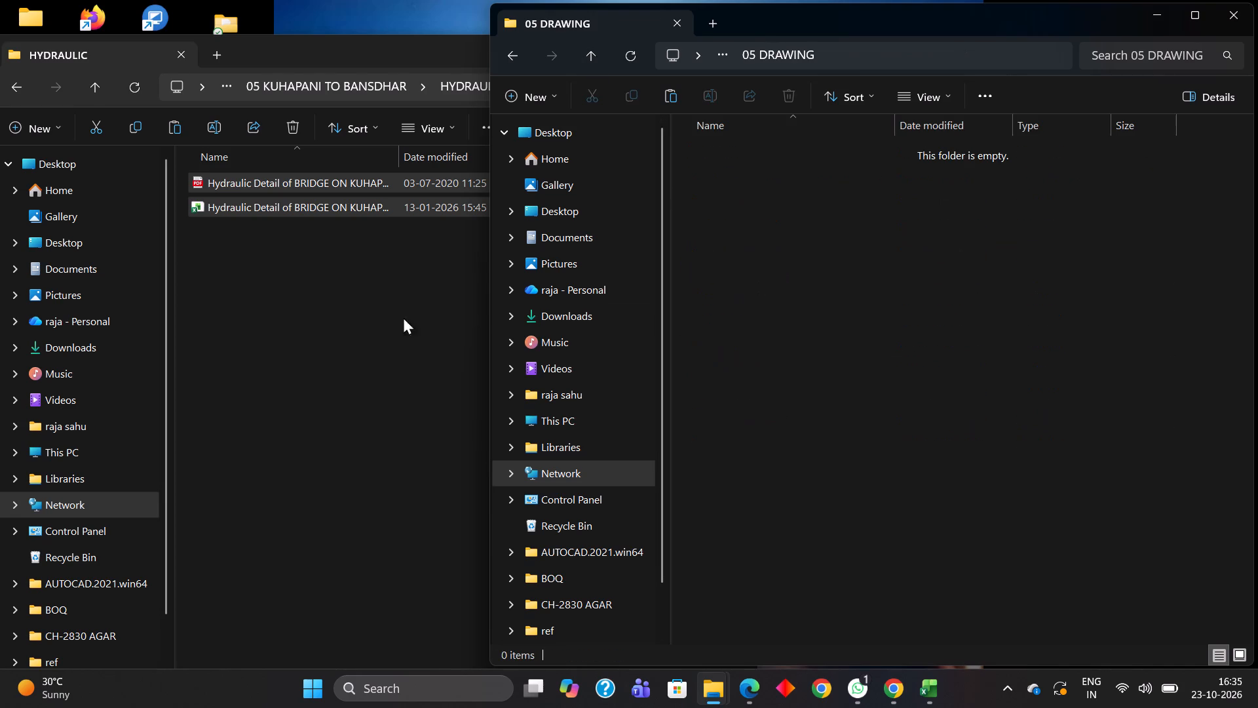
{"action": "left_click", "coordinate": [273, 248]}
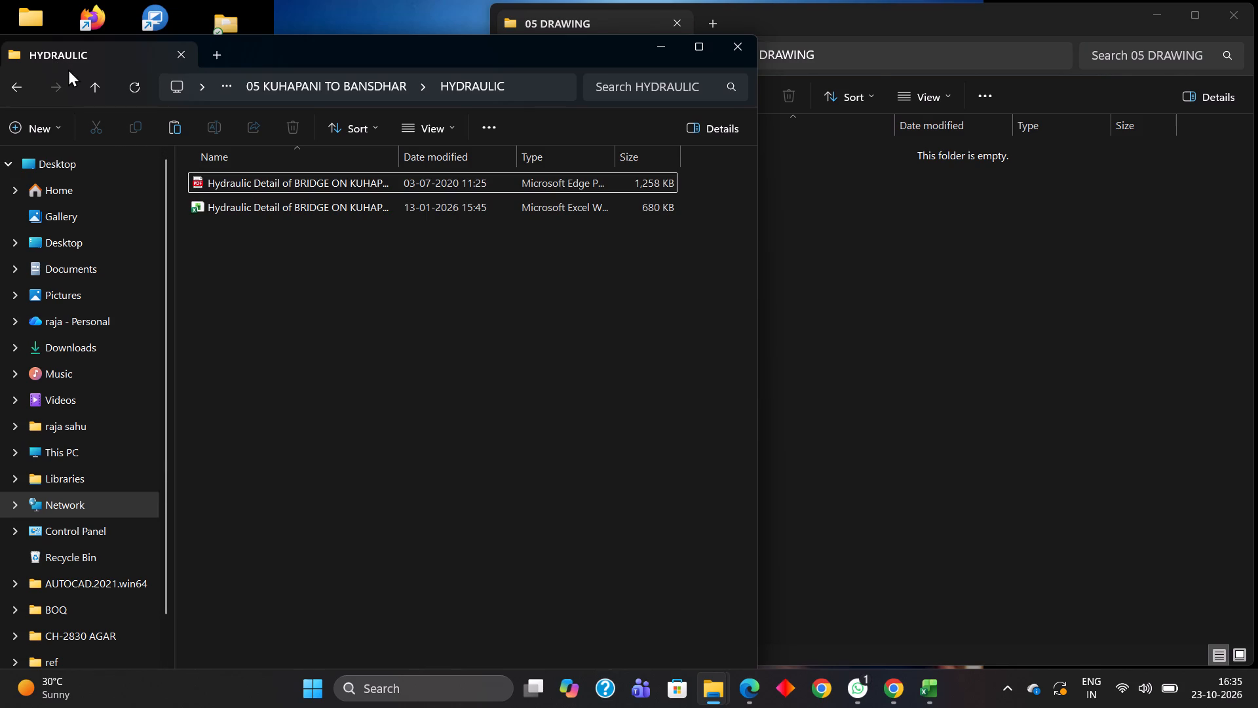
{"action": "left_click", "coordinate": [90, 81]}
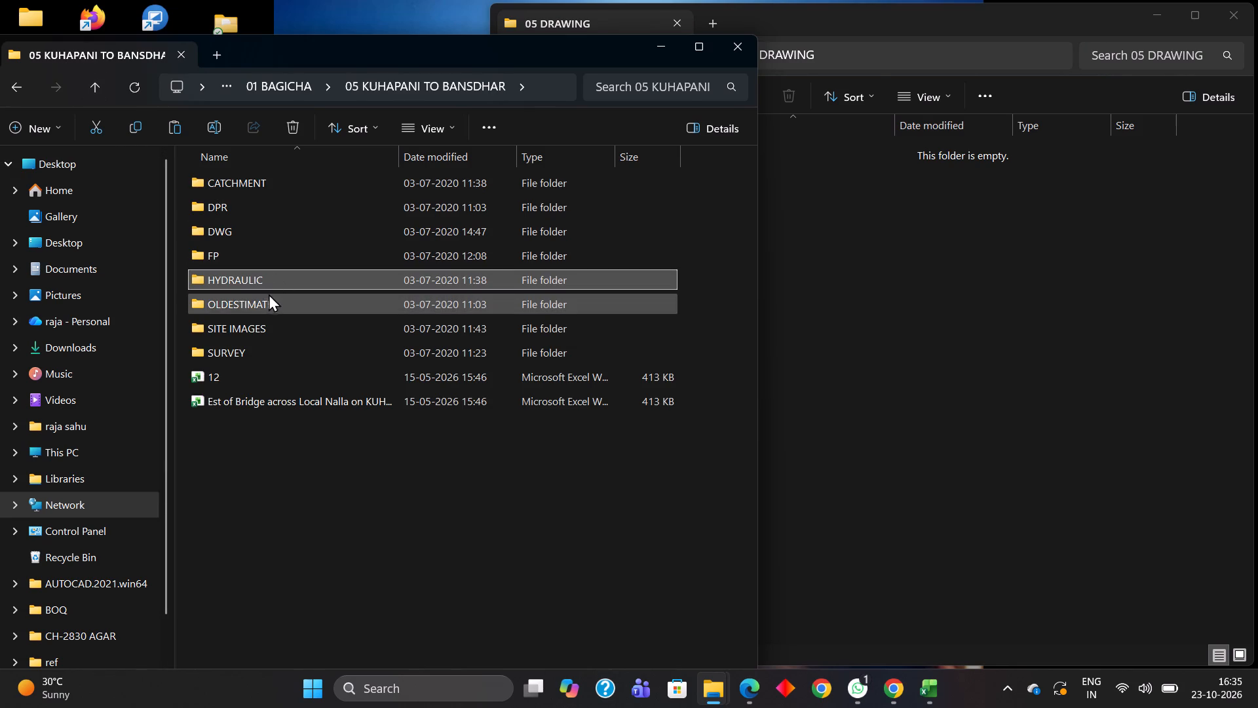
{"action": "double_click", "coordinate": [242, 229]}
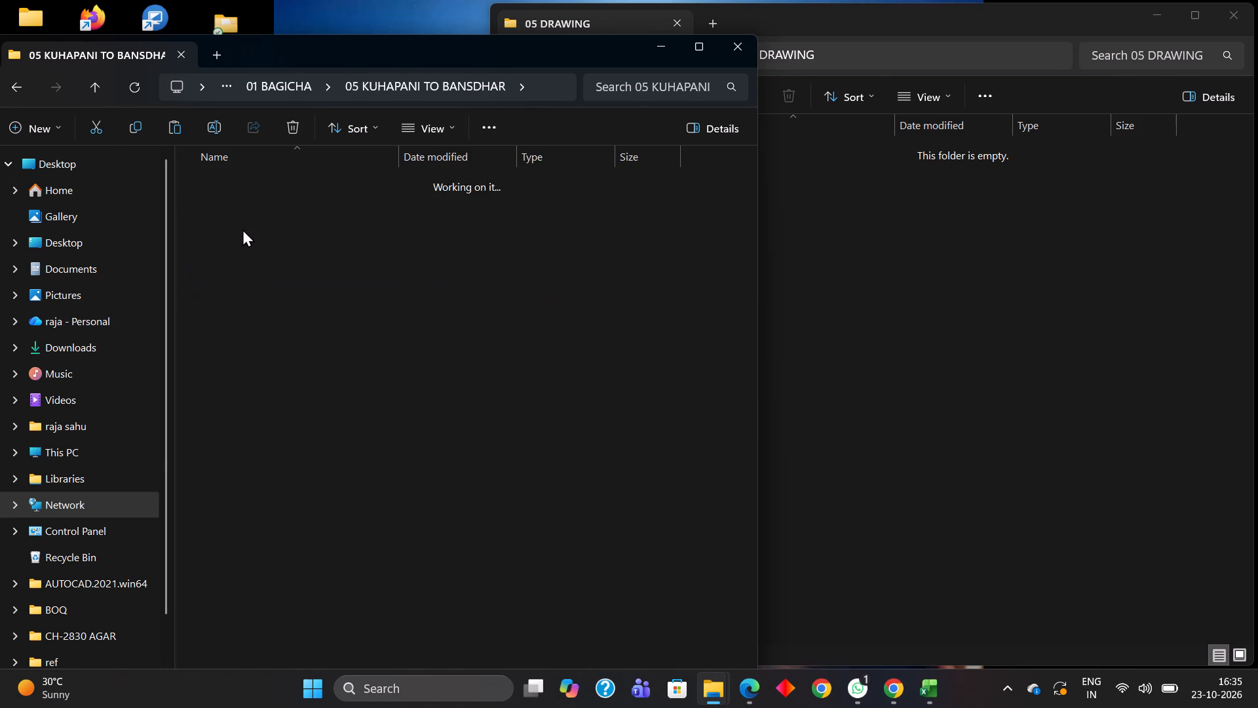
{"action": "left_click", "coordinate": [248, 208]}
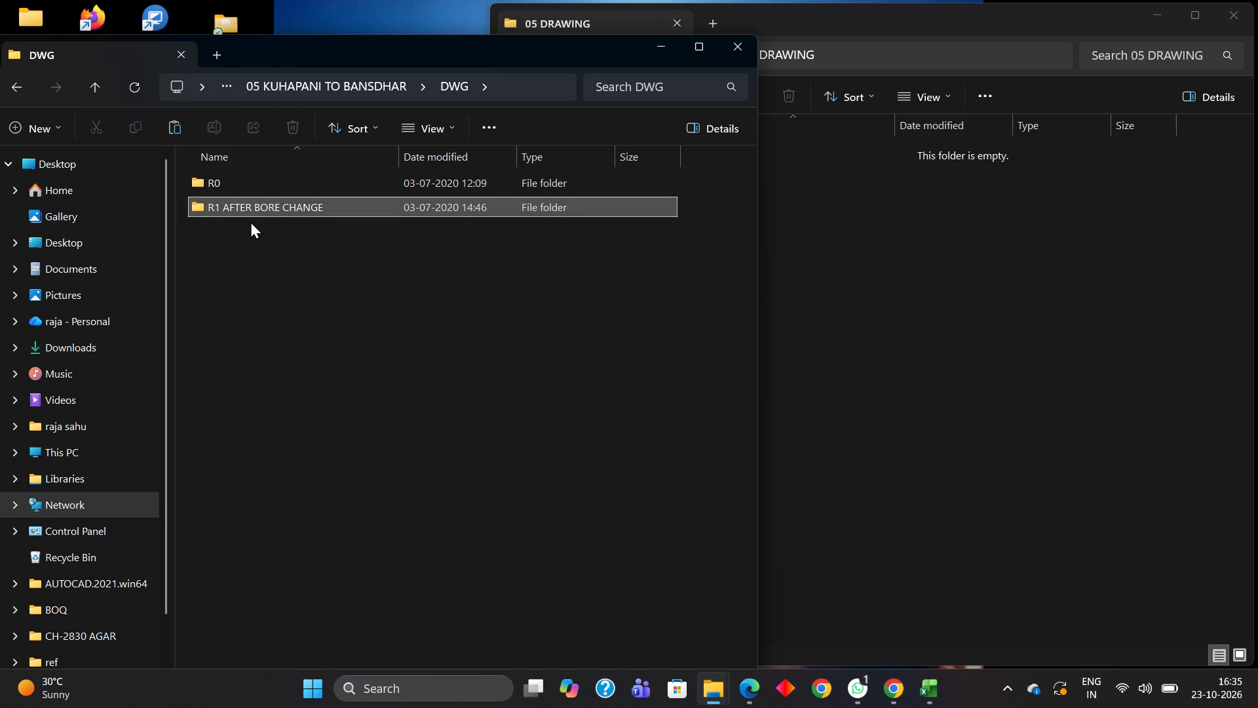
{"action": "key", "text": "ctrl+c"}
{"action": "left_click", "coordinate": [820, 321]}
{"action": "key", "text": "ctrl+v"}
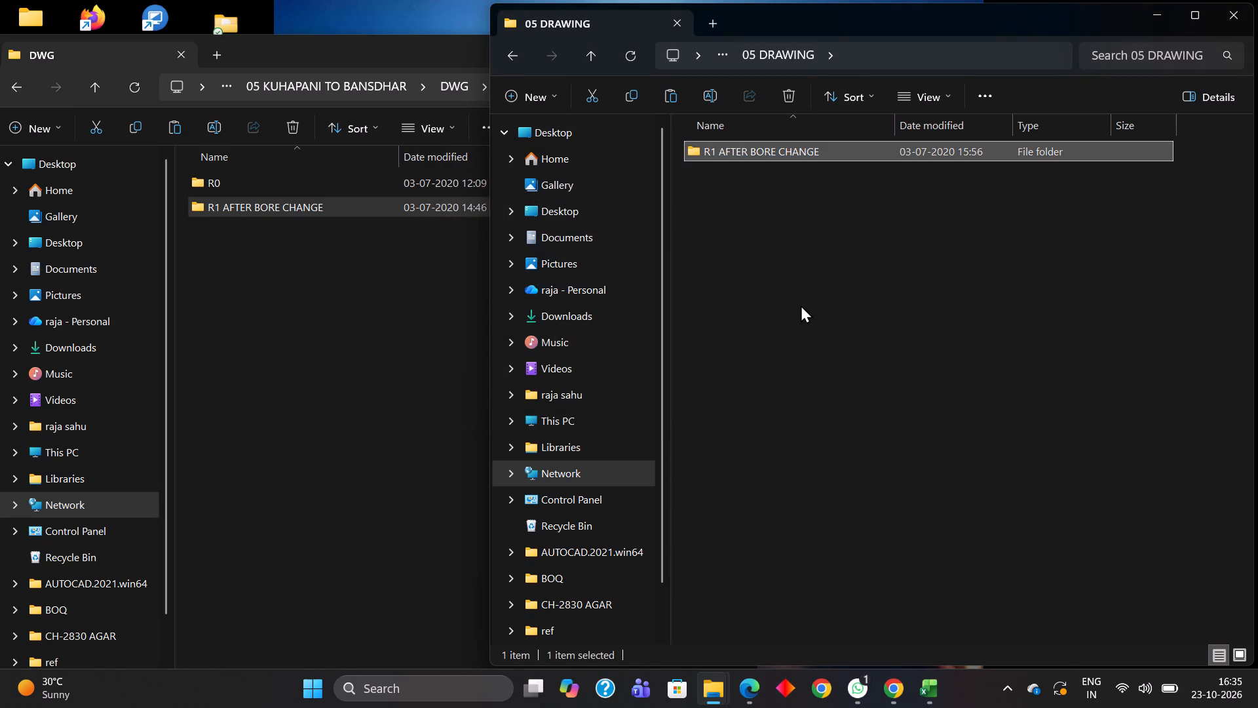
{"action": "left_click", "coordinate": [801, 305]}
{"action": "left_click", "coordinate": [583, 55]}
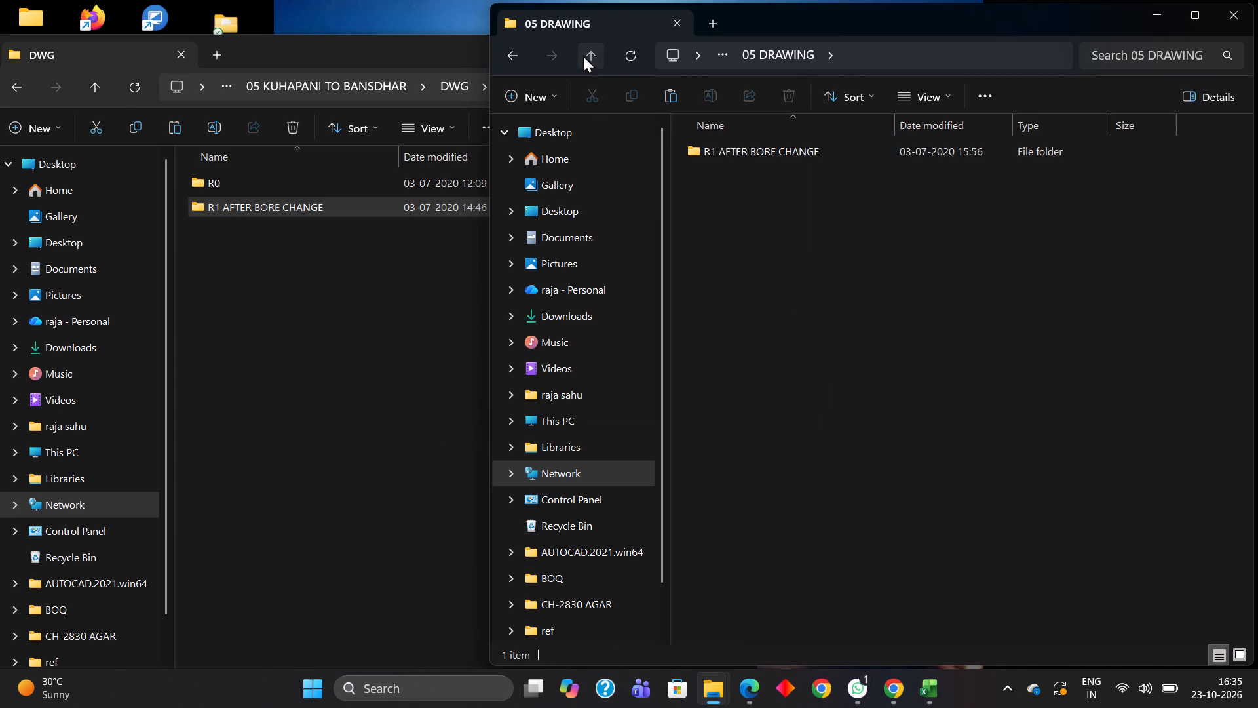
Open the CH-1550 folder's 06 ESTIMATE subfolder, and look for estimate files in the Kuhapani source folder and its OLDESTIMATE subfolder.
{"action": "left_click", "coordinate": [726, 285]}
{"action": "double_click", "coordinate": [726, 288]}
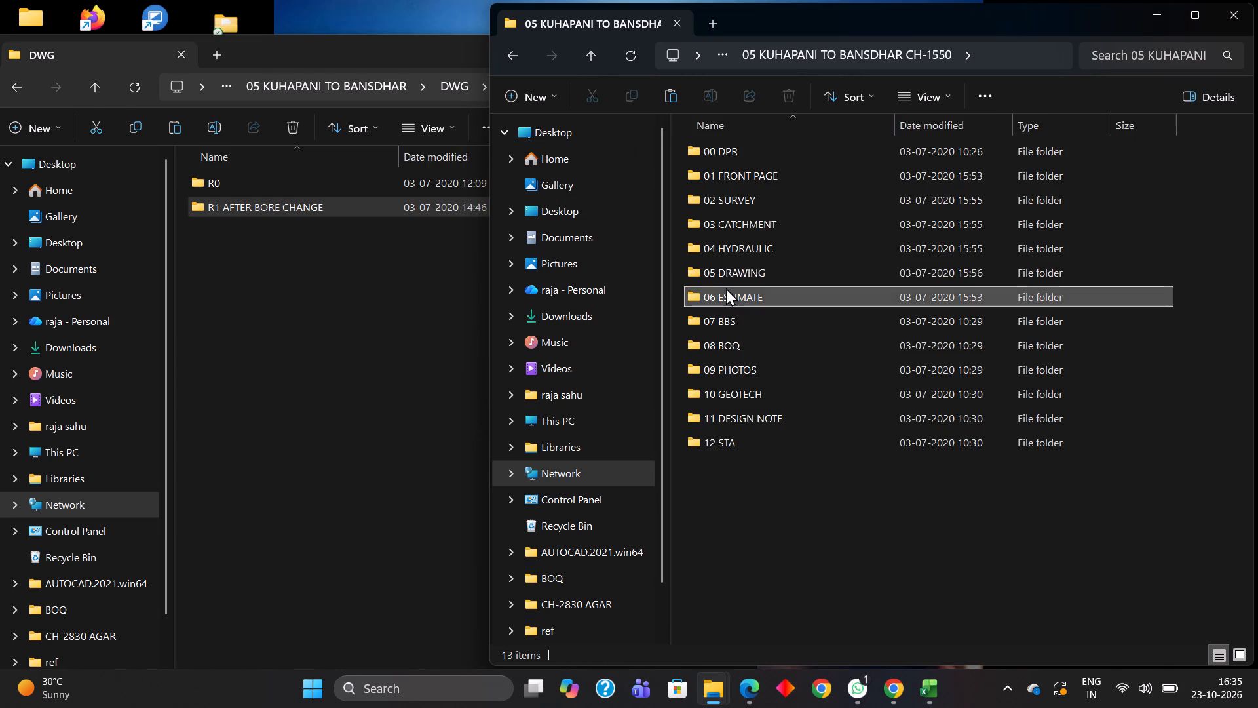
{"action": "left_click", "coordinate": [749, 281]}
{"action": "left_click_drag", "start_coordinate": [330, 313], "coordinate": [303, 288]}
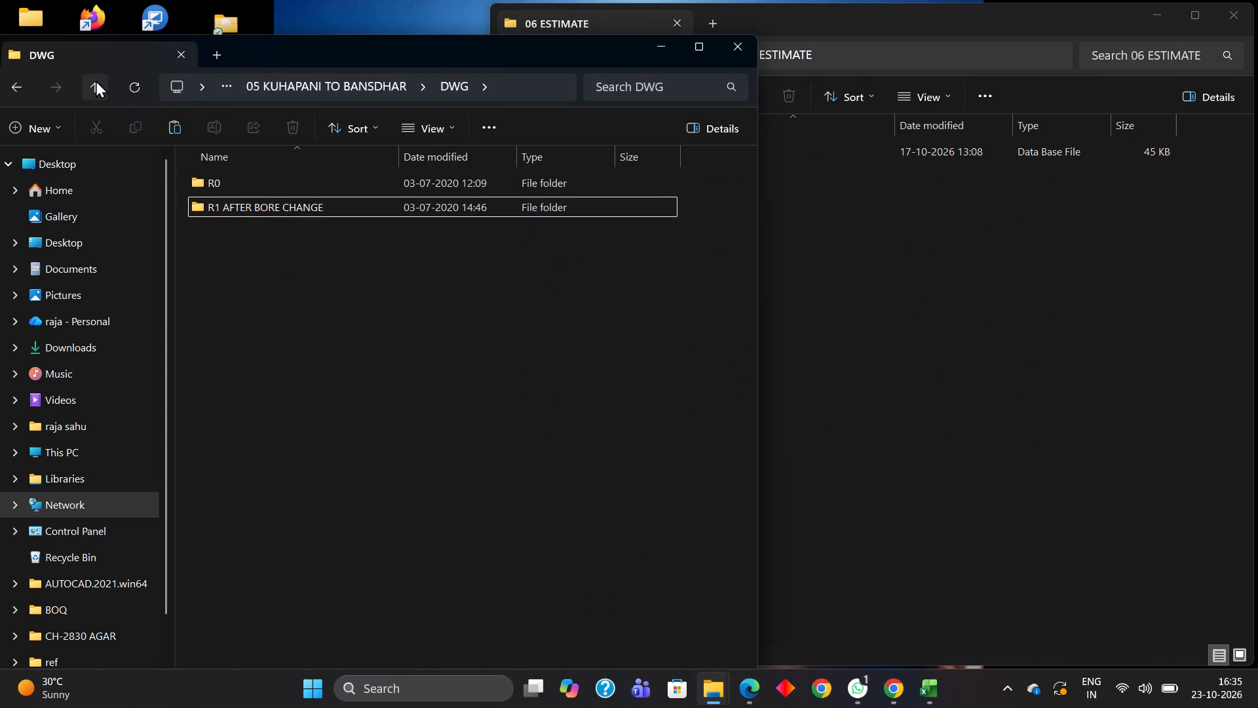
{"action": "left_click", "coordinate": [96, 80]}
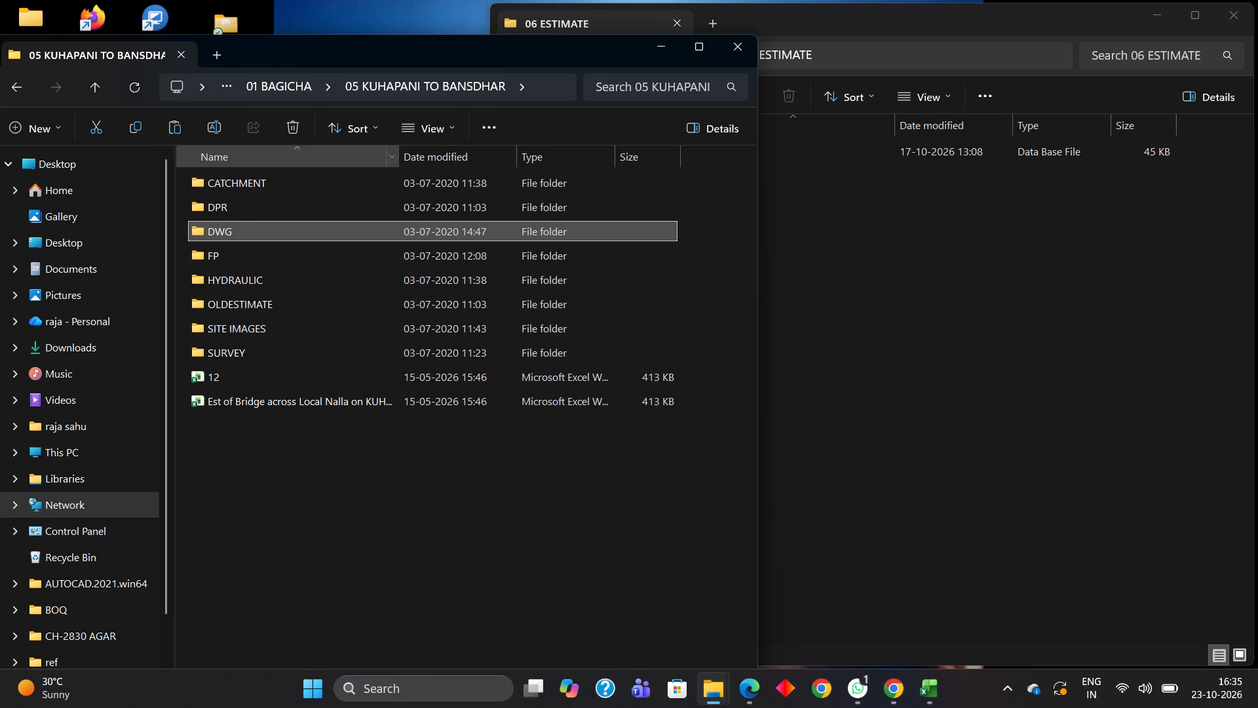
{"action": "left_click_drag", "start_coordinate": [400, 161], "coordinate": [583, 187]}
{"action": "left_click", "coordinate": [328, 420]}
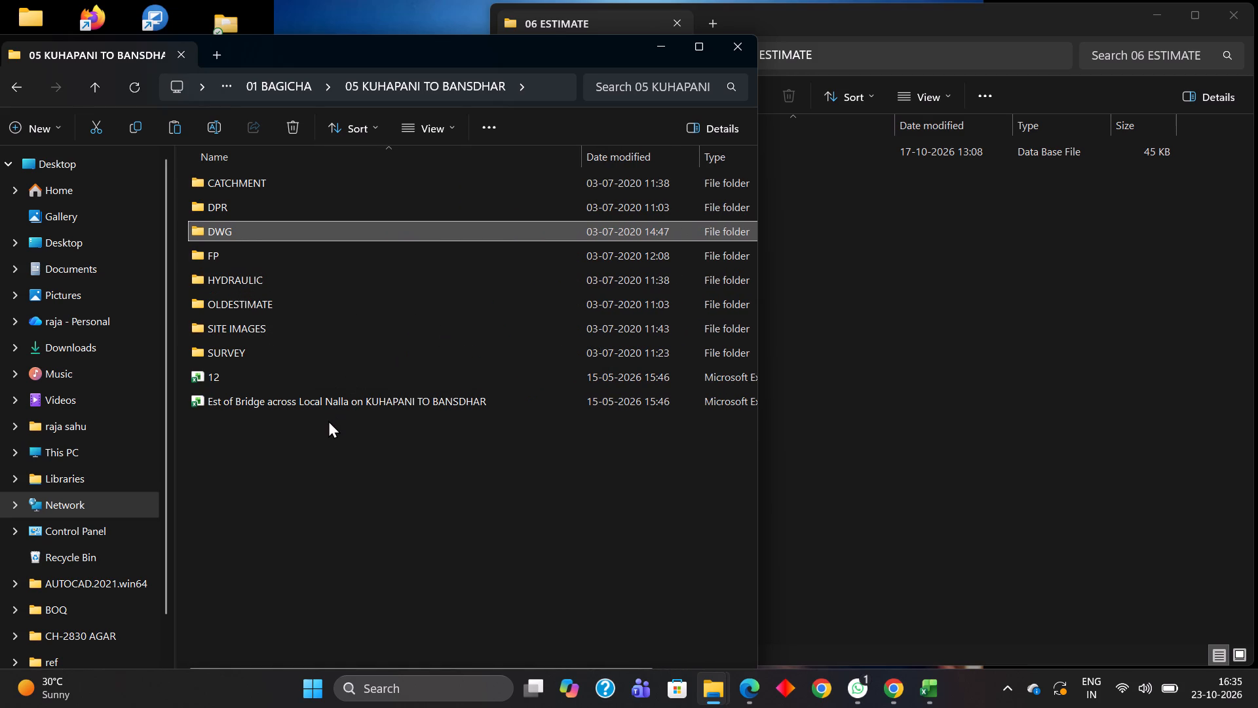
{"action": "double_click", "coordinate": [290, 305]}
{"action": "left_click", "coordinate": [100, 84]}
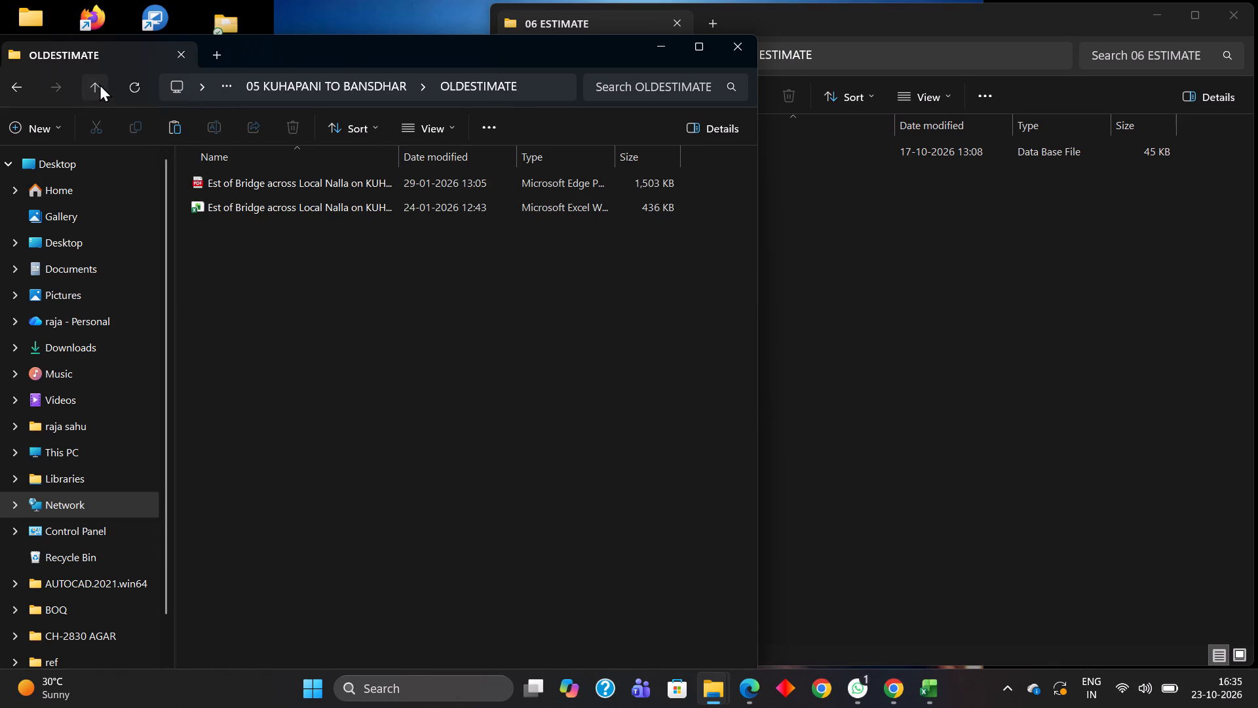
{"action": "left_click", "coordinate": [343, 460]}
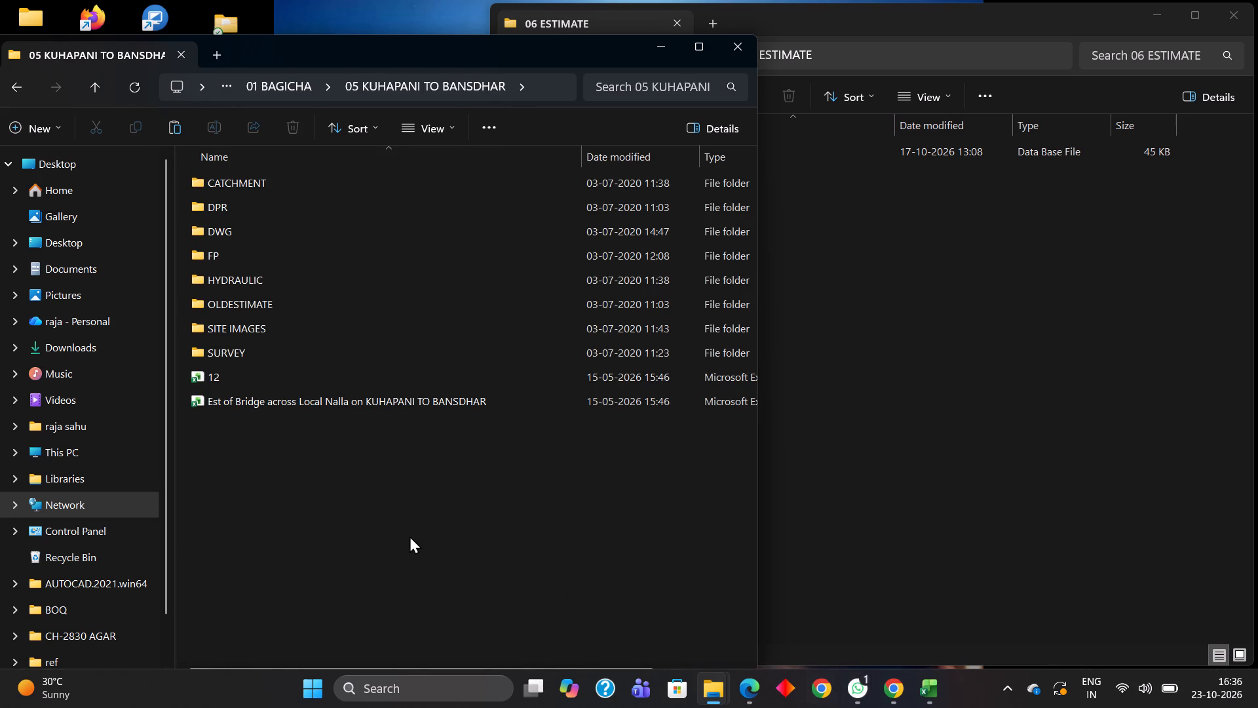
{"action": "left_click", "coordinate": [410, 536]}
{"action": "left_click", "coordinate": [340, 399]}
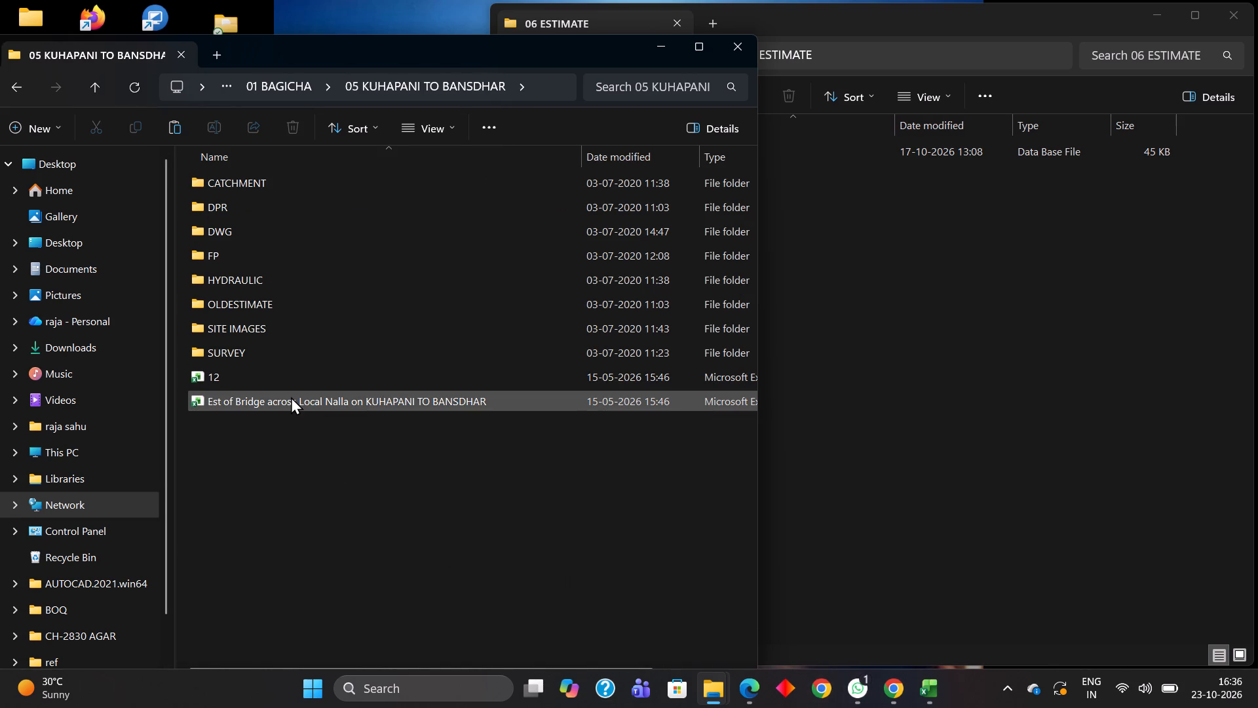
Open the source folder's Est of Bridge workbook for editing and examine its Summary, Check list and Cover Page sheets.
{"action": "double_click", "coordinate": [291, 397]}
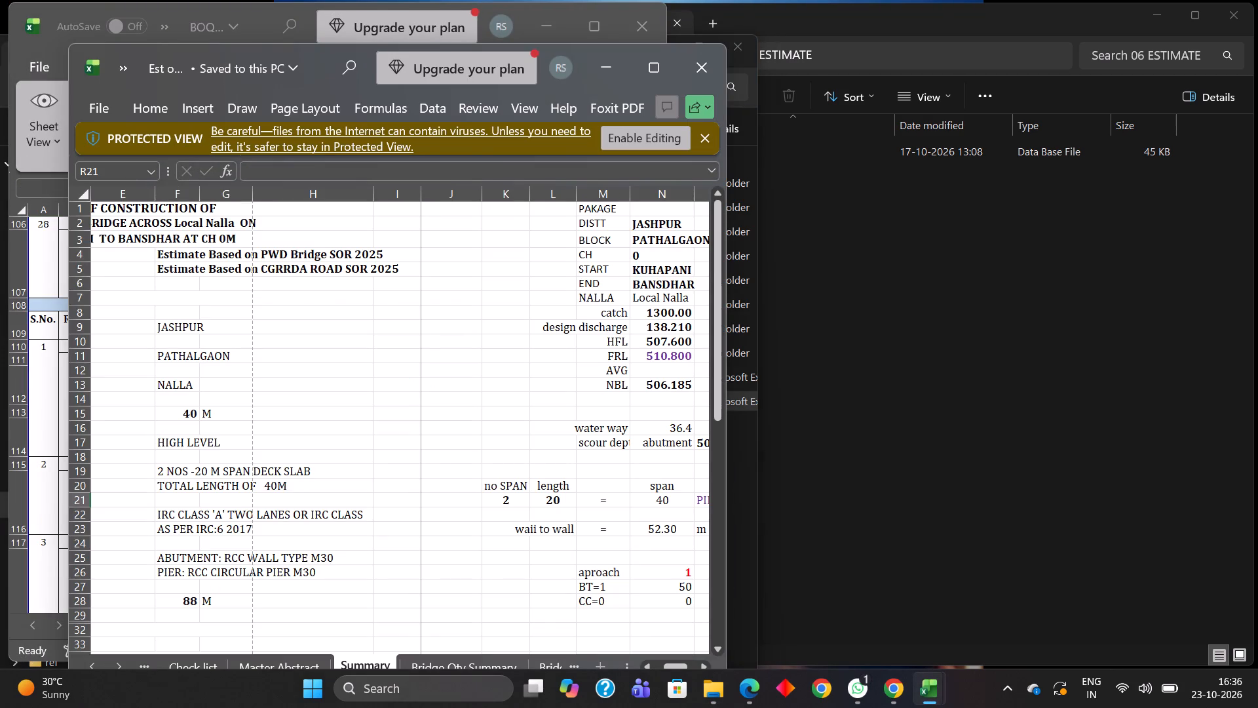
{"action": "left_click", "coordinate": [631, 136]}
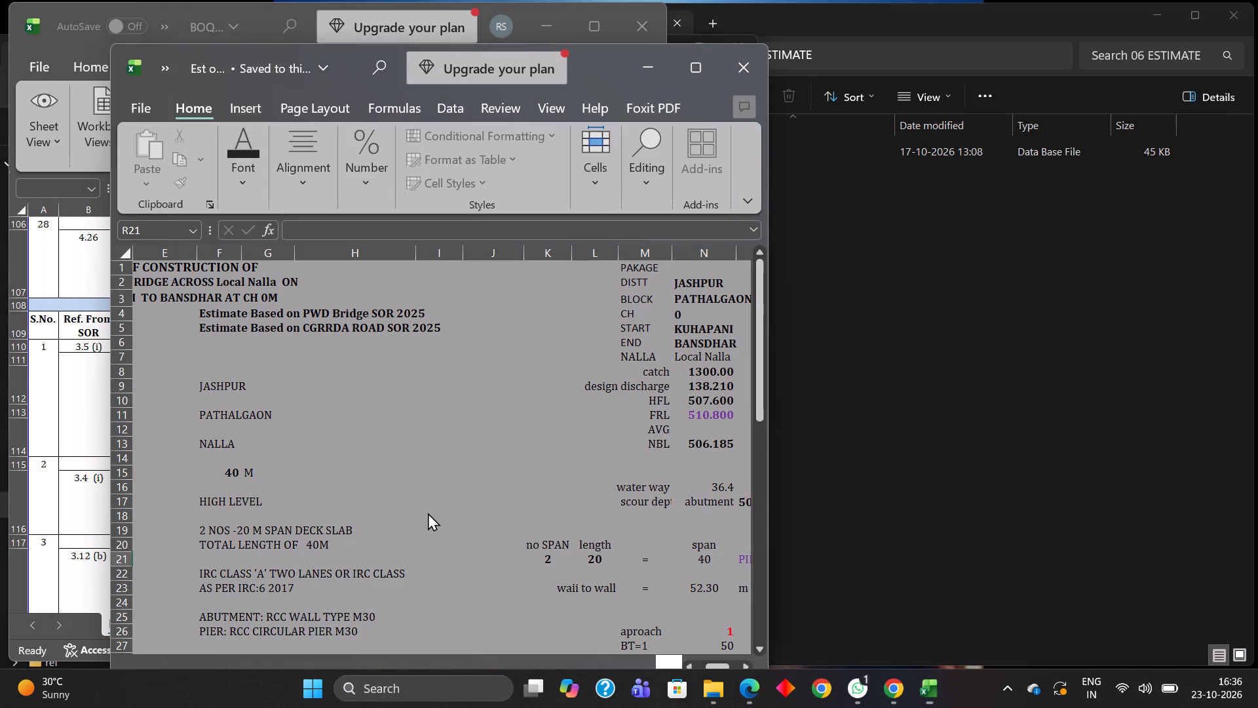
{"action": "scroll", "coordinate": [428, 513], "scroll_direction": "up", "scroll_amount": 6}
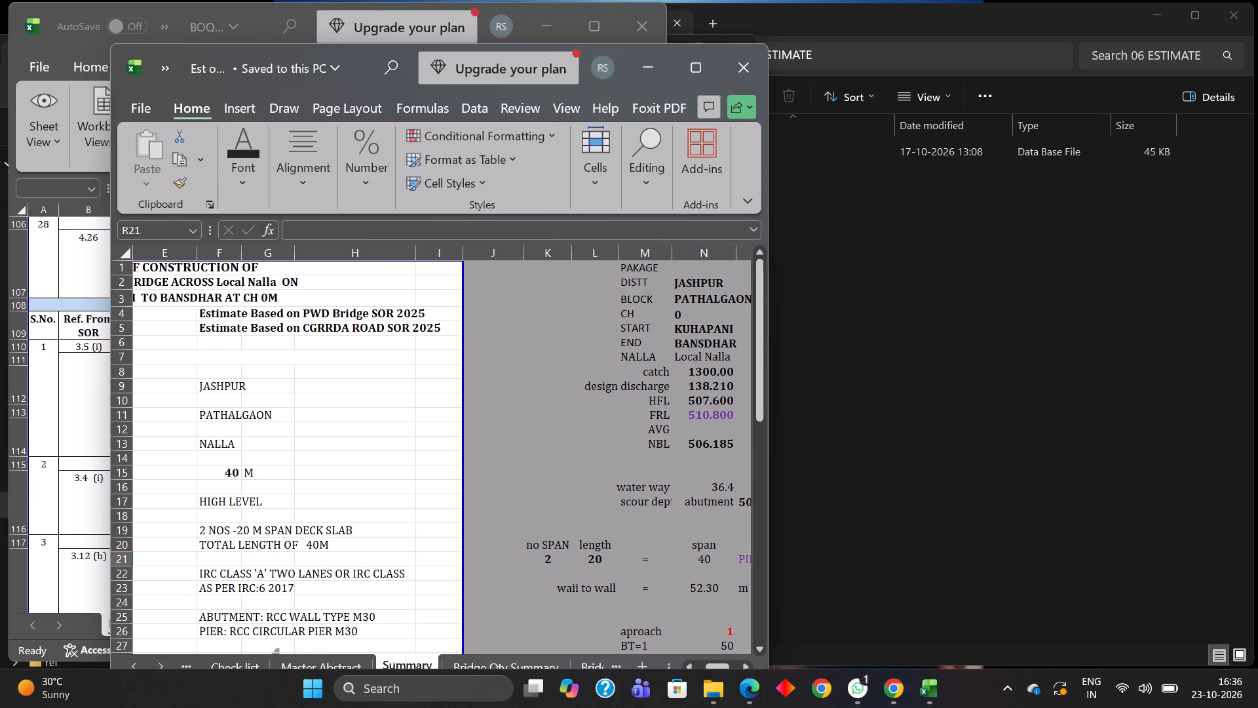
{"action": "scroll", "coordinate": [428, 513], "scroll_direction": "up", "scroll_amount": 2}
{"action": "left_click_drag", "start_coordinate": [712, 666], "coordinate": [690, 663]}
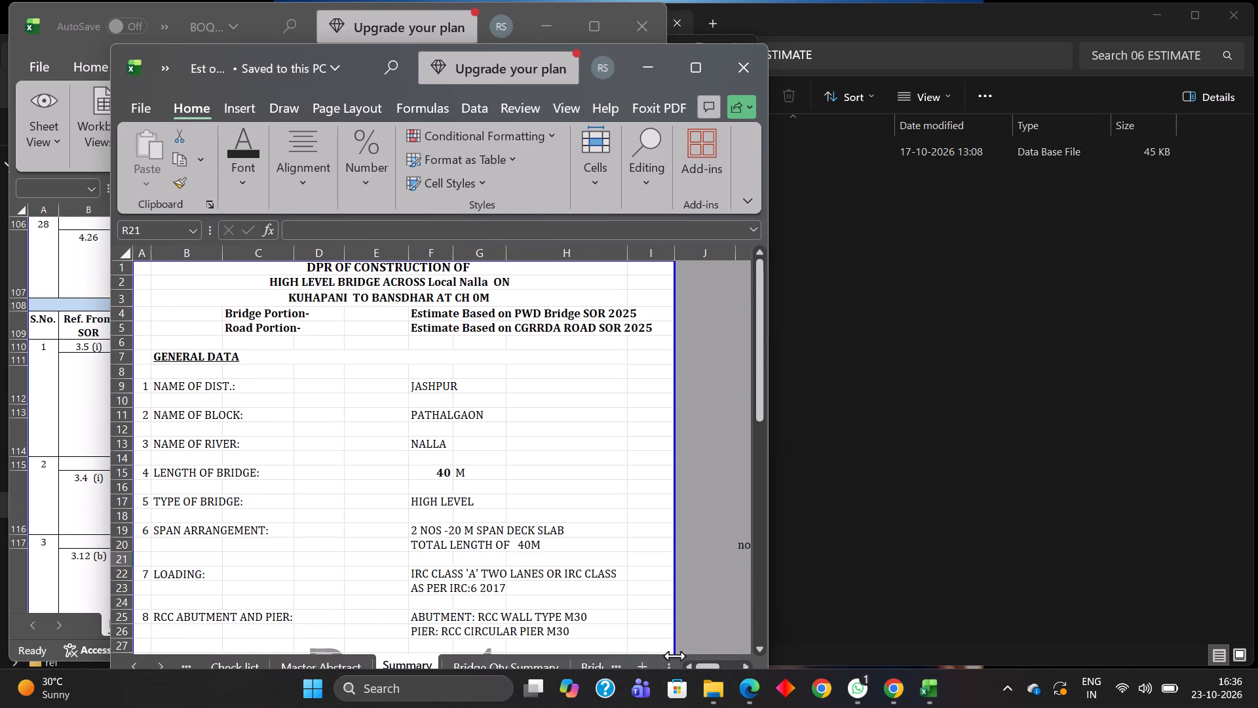
{"action": "left_click", "coordinate": [311, 662]}
{"action": "left_click", "coordinate": [242, 658]}
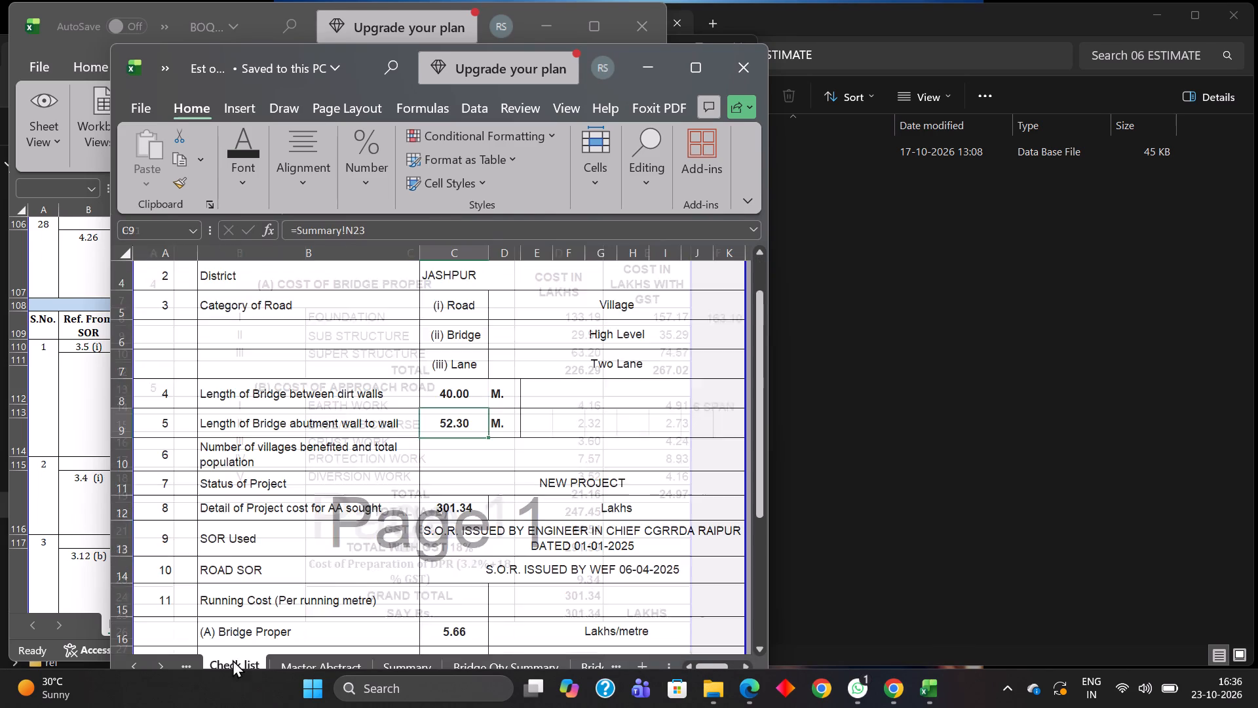
{"action": "left_click", "coordinate": [193, 664]}
{"action": "scroll", "coordinate": [295, 570], "scroll_direction": "up", "scroll_amount": 5}
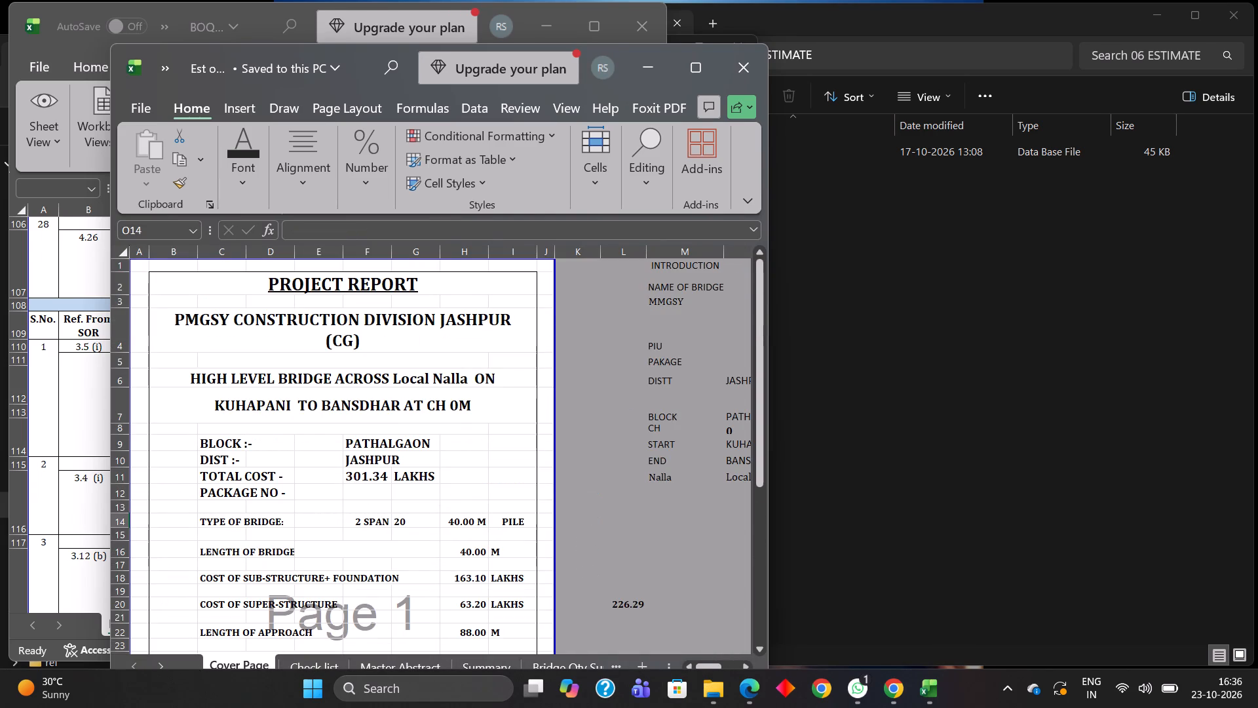
Compare the Kuhapani to Bansdhar total cost in the online summary sheet with the cost table on the estimate workbook's Summary sheet.
{"action": "left_click", "coordinate": [889, 694]}
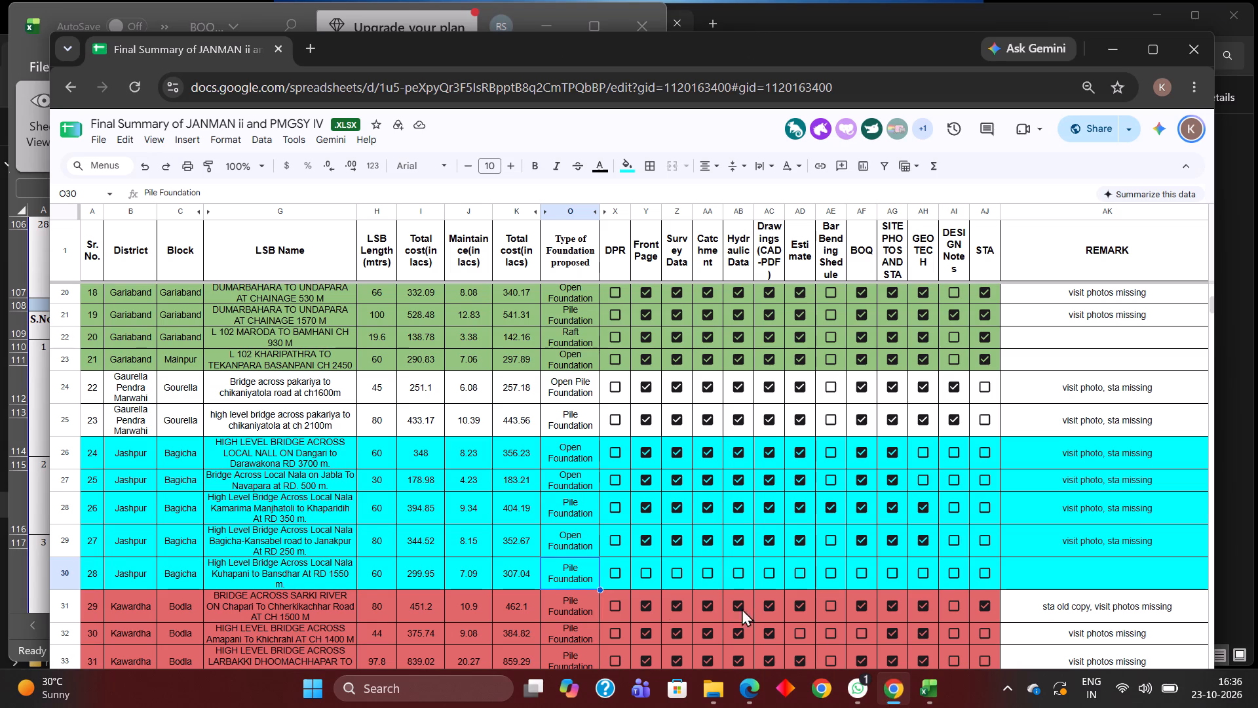
{"action": "left_click", "coordinate": [417, 579]}
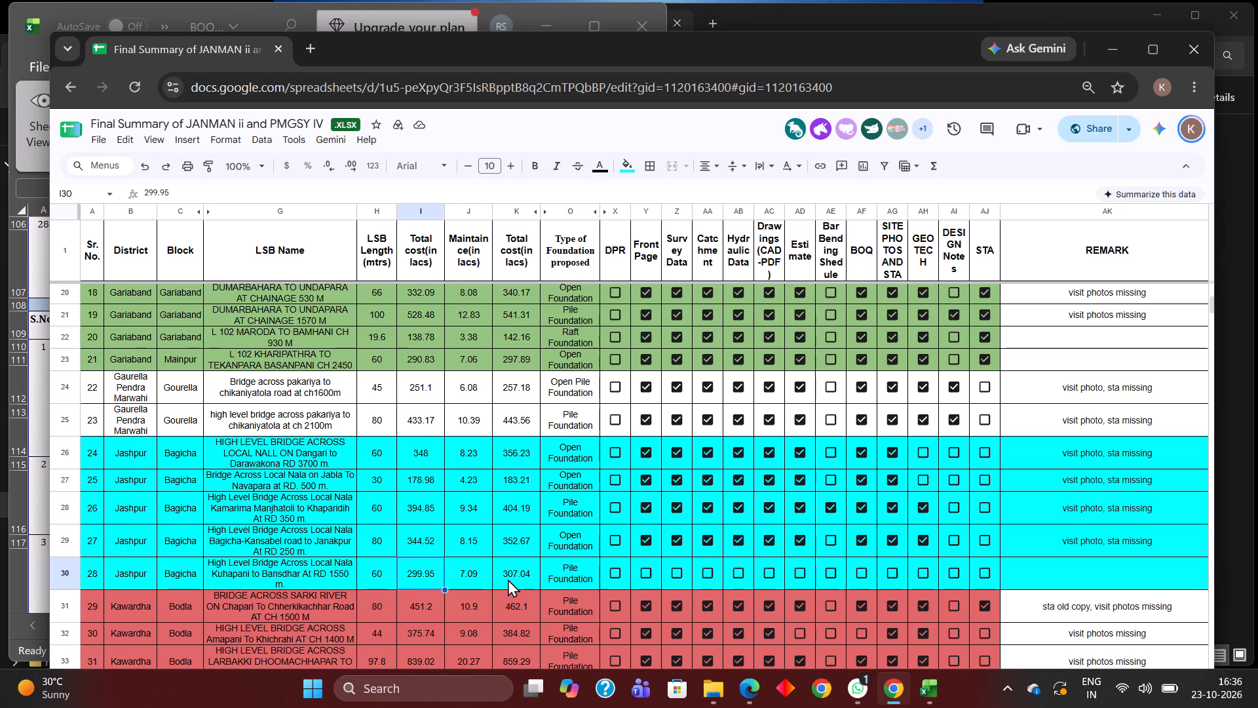
{"action": "left_click", "coordinate": [1114, 48]}
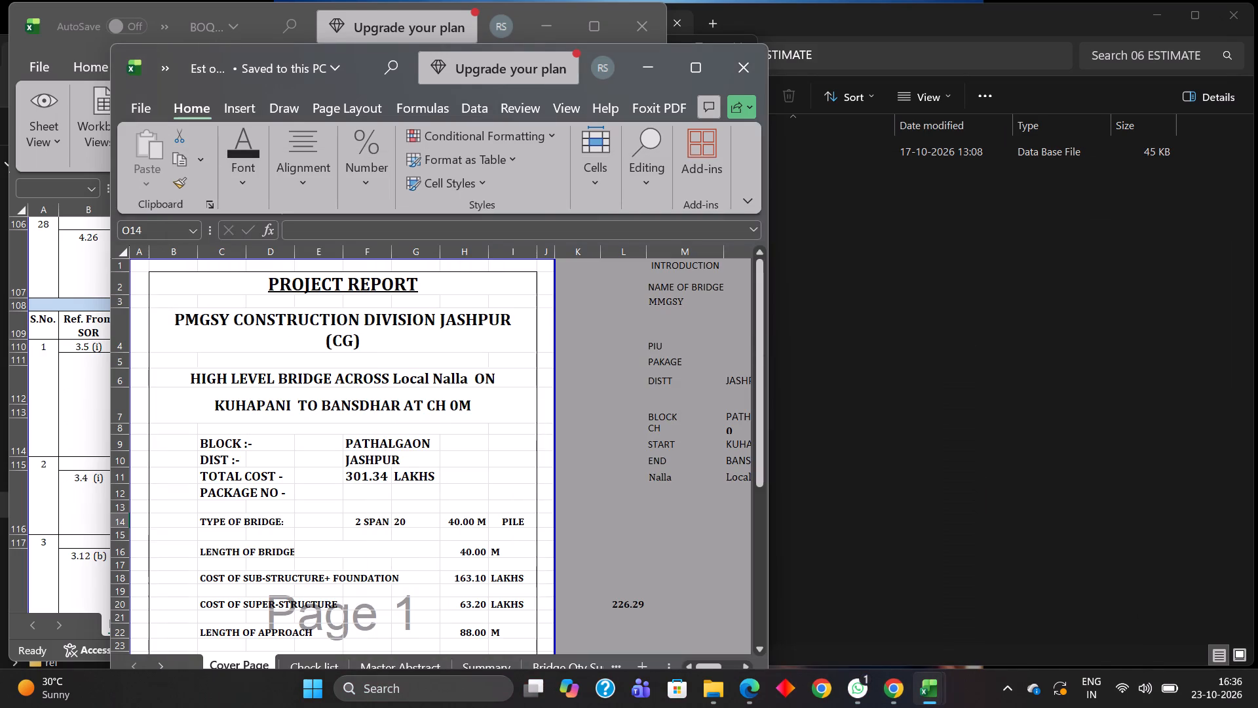
{"action": "scroll", "coordinate": [556, 524], "scroll_direction": "down", "scroll_amount": 6}
{"action": "left_click", "coordinate": [495, 666]}
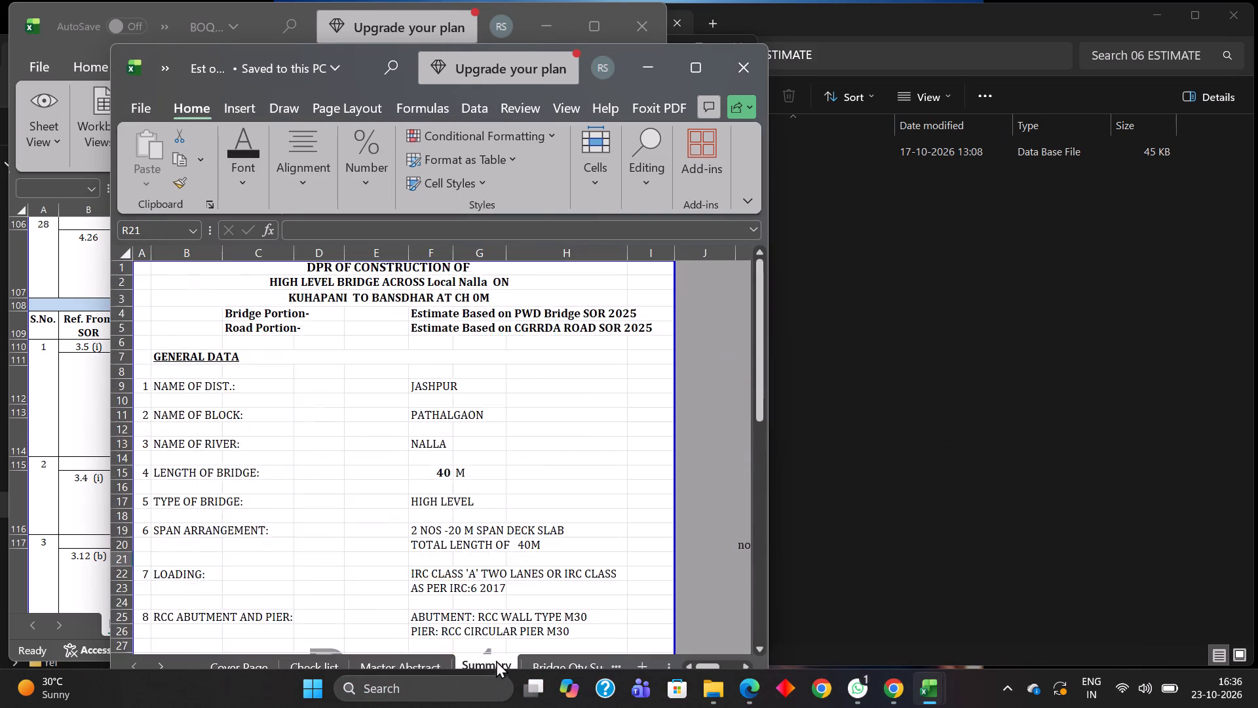
{"action": "scroll", "coordinate": [489, 551], "scroll_direction": "down", "scroll_amount": 12}
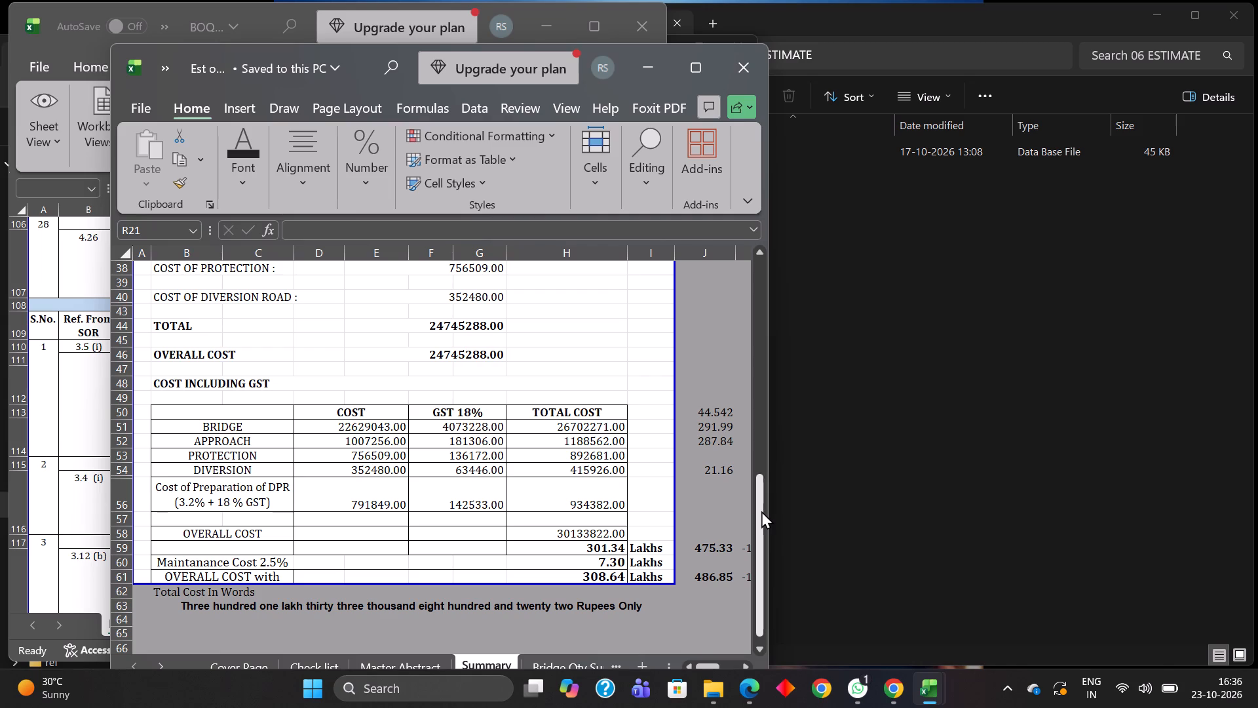
{"action": "left_click", "coordinate": [655, 68]}
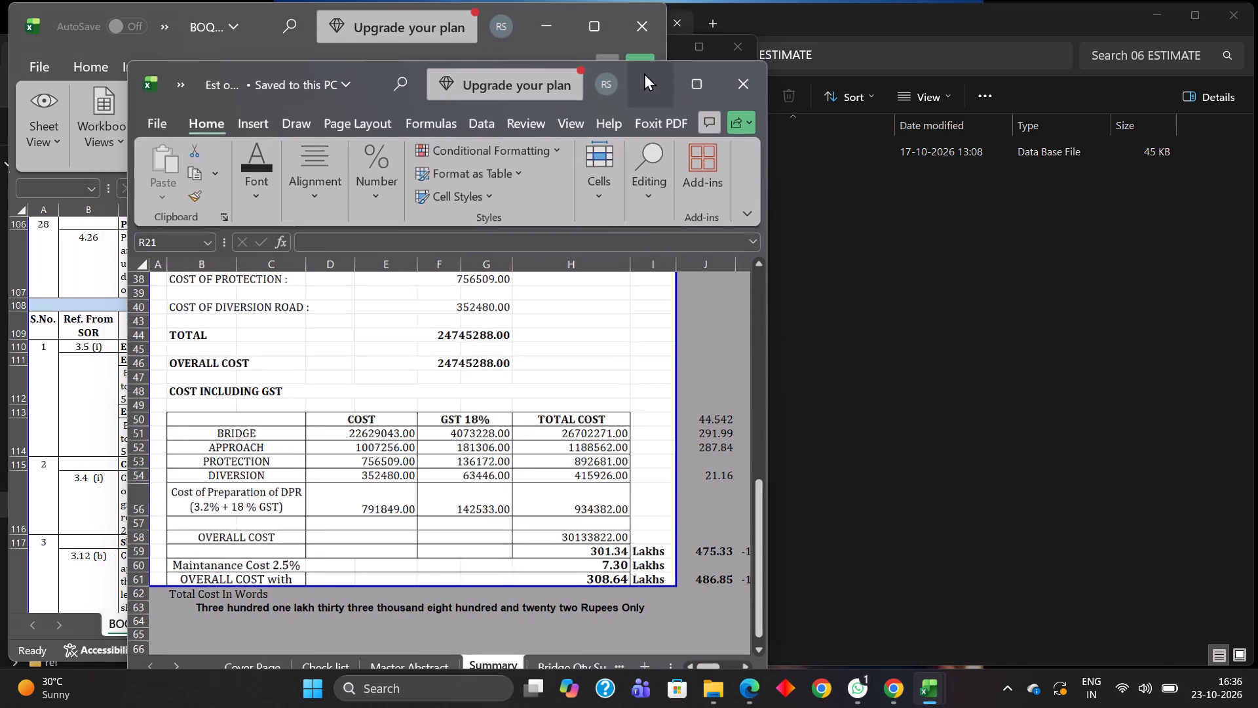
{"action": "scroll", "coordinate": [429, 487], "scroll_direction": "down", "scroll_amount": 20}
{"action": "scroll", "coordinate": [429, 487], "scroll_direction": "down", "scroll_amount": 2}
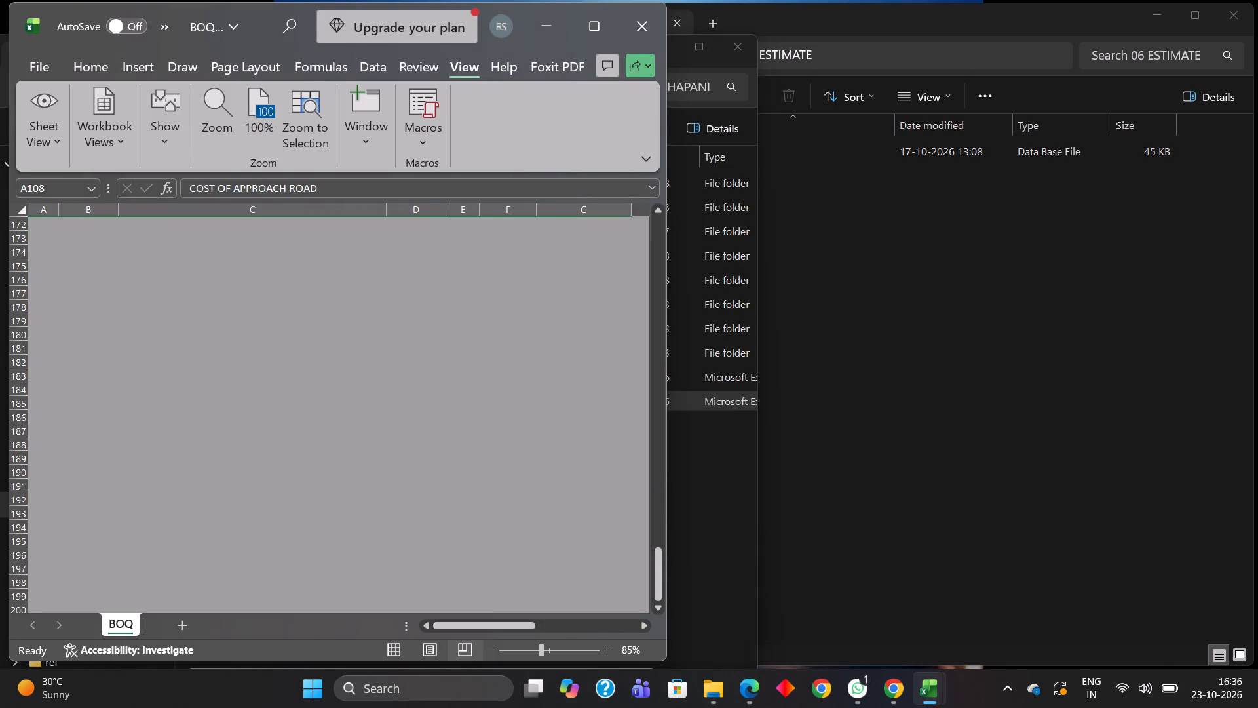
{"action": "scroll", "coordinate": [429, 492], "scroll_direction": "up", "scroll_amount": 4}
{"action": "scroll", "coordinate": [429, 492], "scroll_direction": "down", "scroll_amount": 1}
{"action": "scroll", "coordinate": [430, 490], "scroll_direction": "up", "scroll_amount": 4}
Open the estimate PDF in the source's OLDESTIMATE folder and compare its cost summary with the Kuhapani row of the online summary sheet.
{"action": "left_click", "coordinate": [709, 457]}
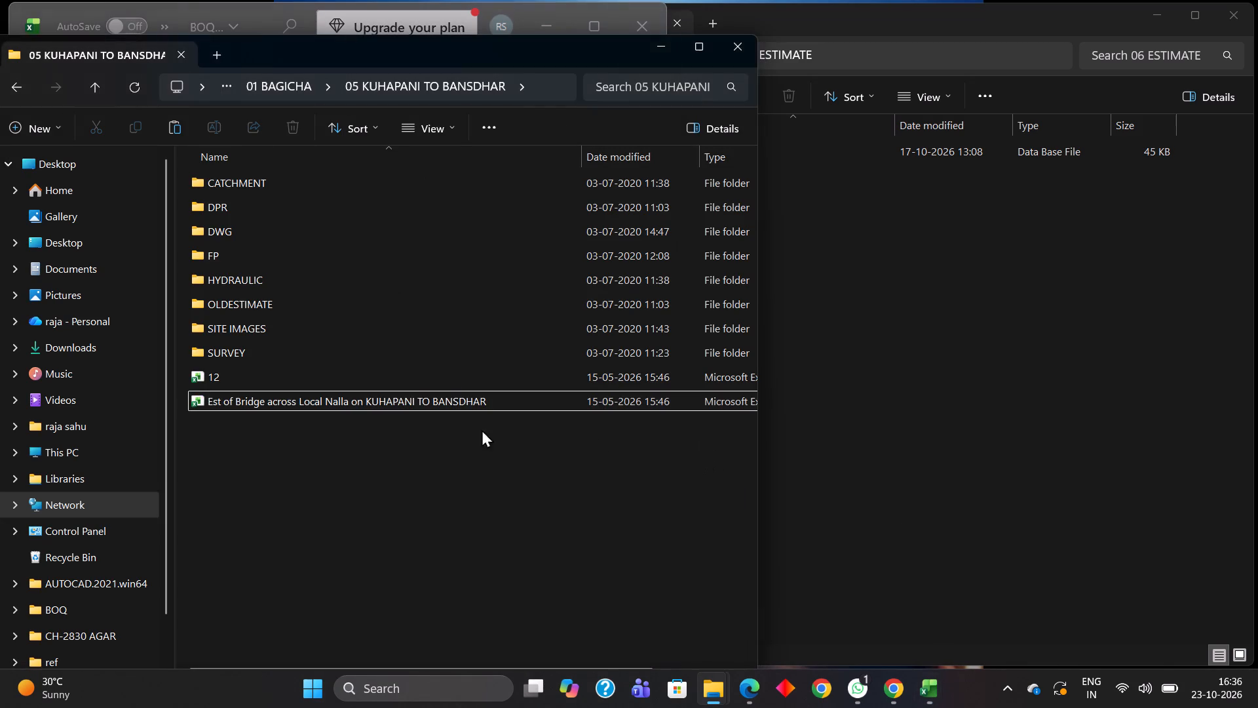
{"action": "double_click", "coordinate": [258, 302]}
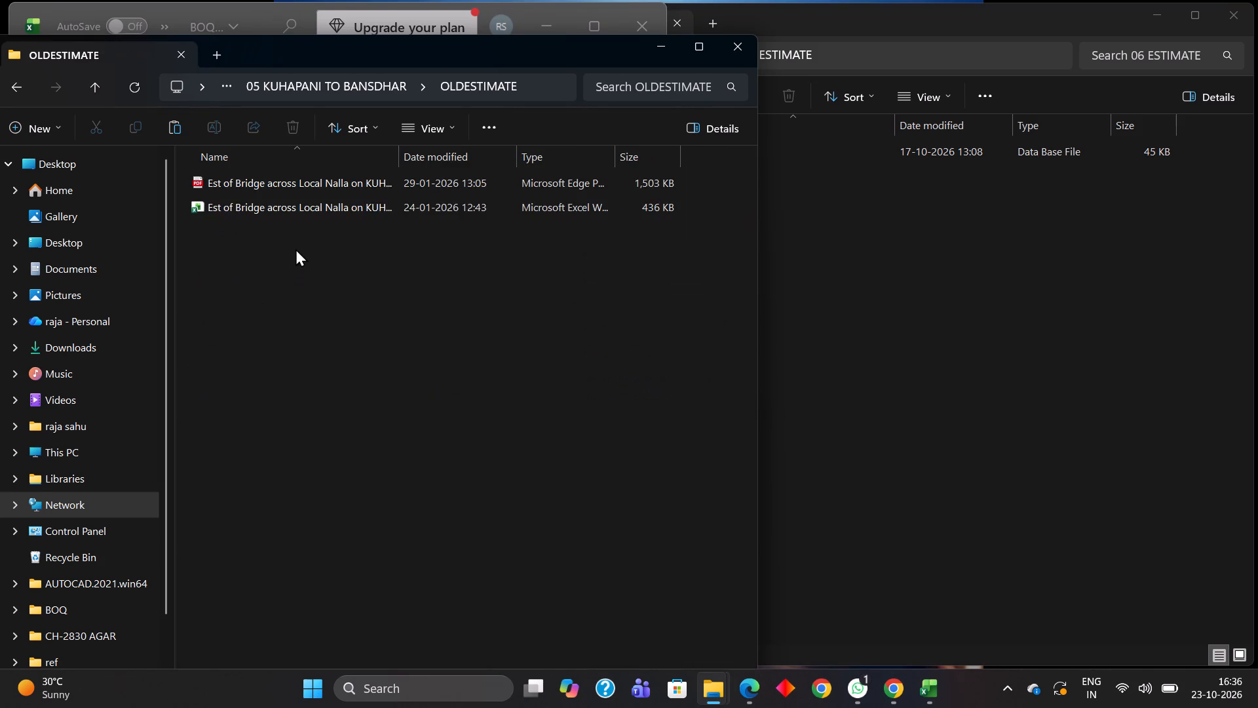
{"action": "double_click", "coordinate": [302, 187]}
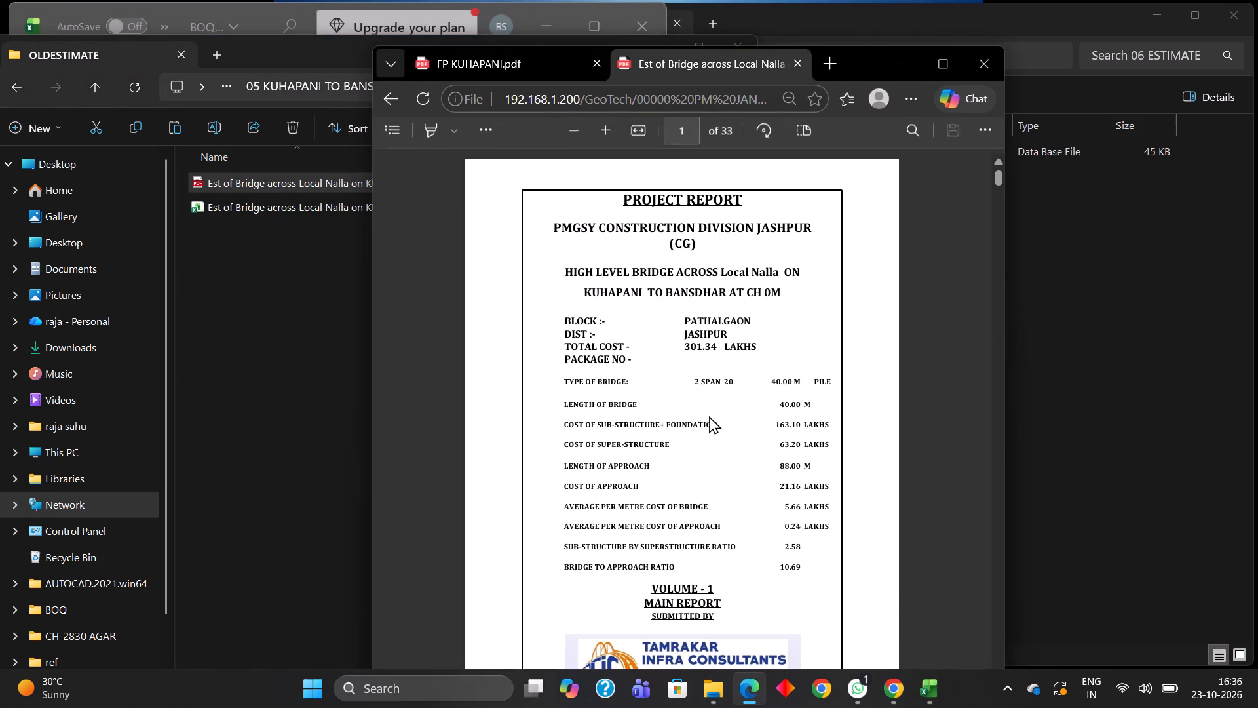
{"action": "scroll", "coordinate": [727, 460], "scroll_direction": "down", "scroll_amount": 11}
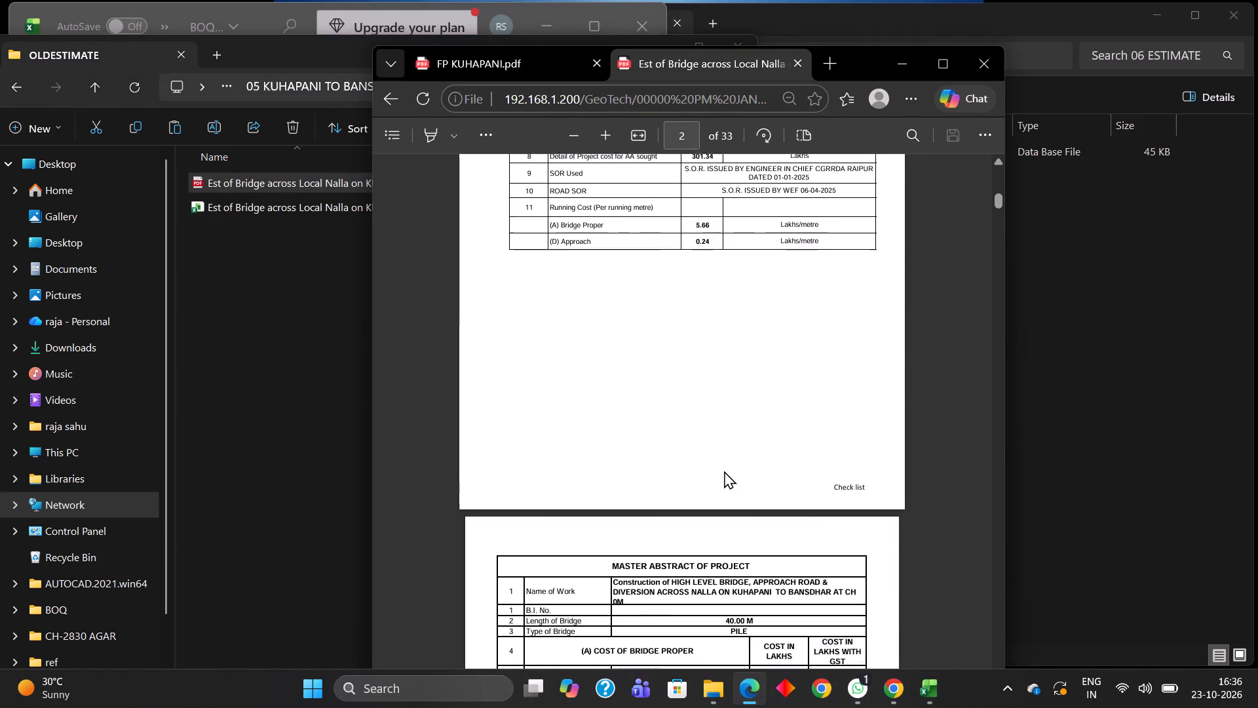
{"action": "scroll", "coordinate": [724, 471], "scroll_direction": "down", "scroll_amount": 12}
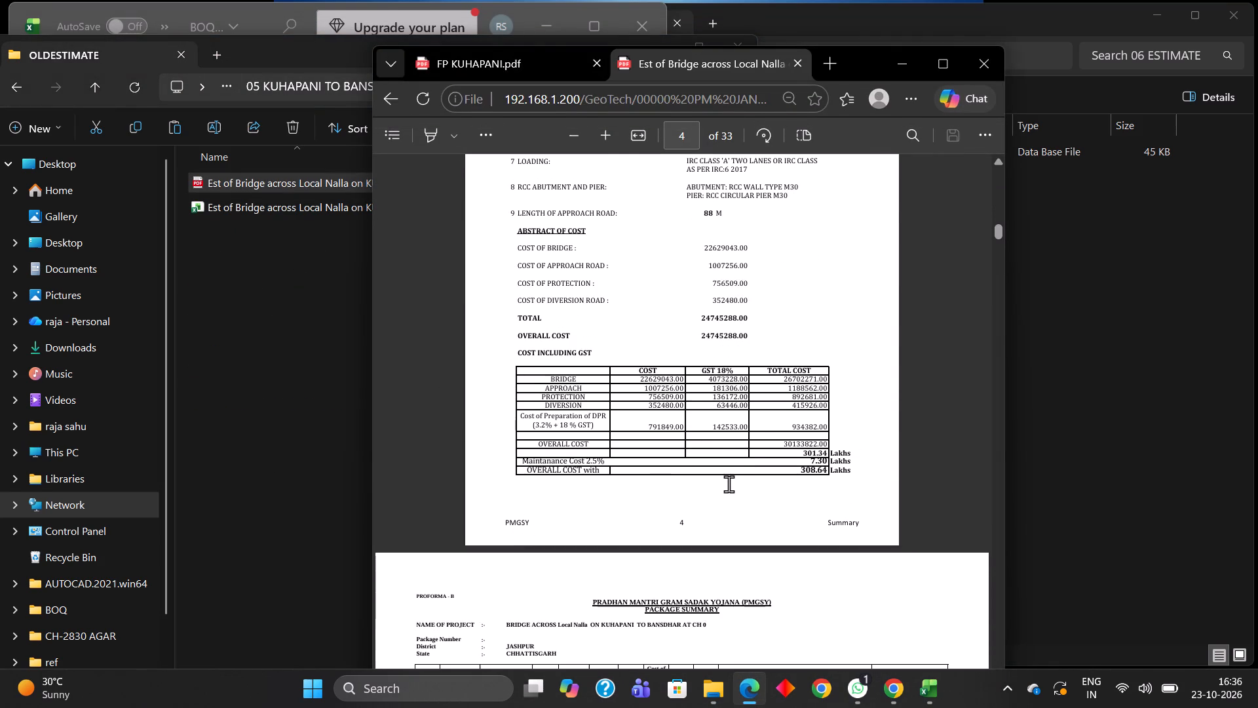
{"action": "left_click", "coordinate": [889, 688]}
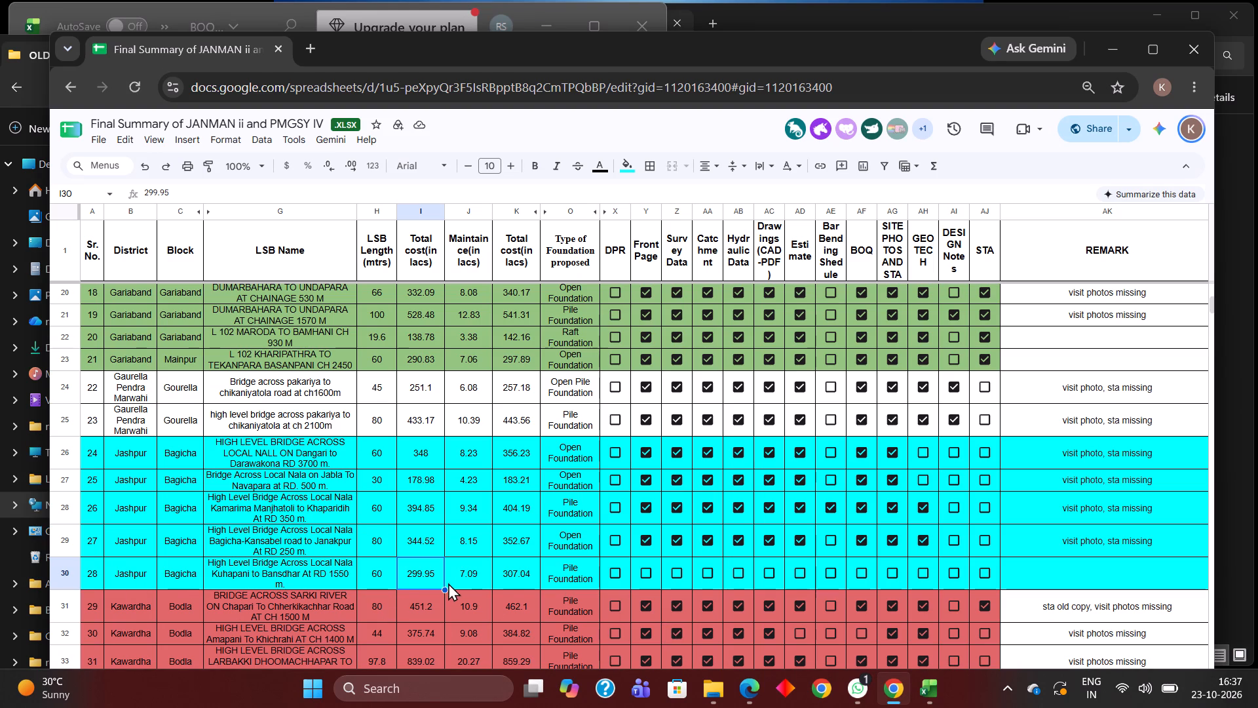
{"action": "left_click", "coordinate": [1106, 54]}
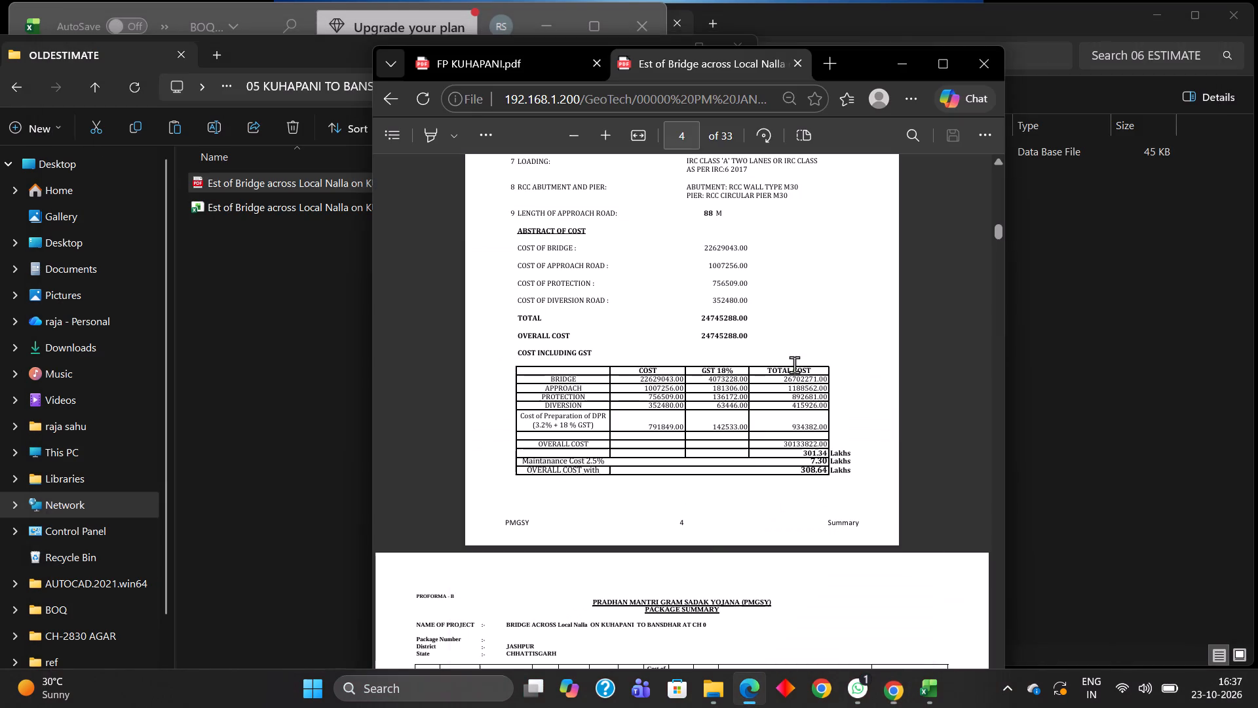
{"action": "left_click", "coordinate": [895, 71]}
{"action": "left_click_drag", "start_coordinate": [396, 49], "coordinate": [402, 242]}
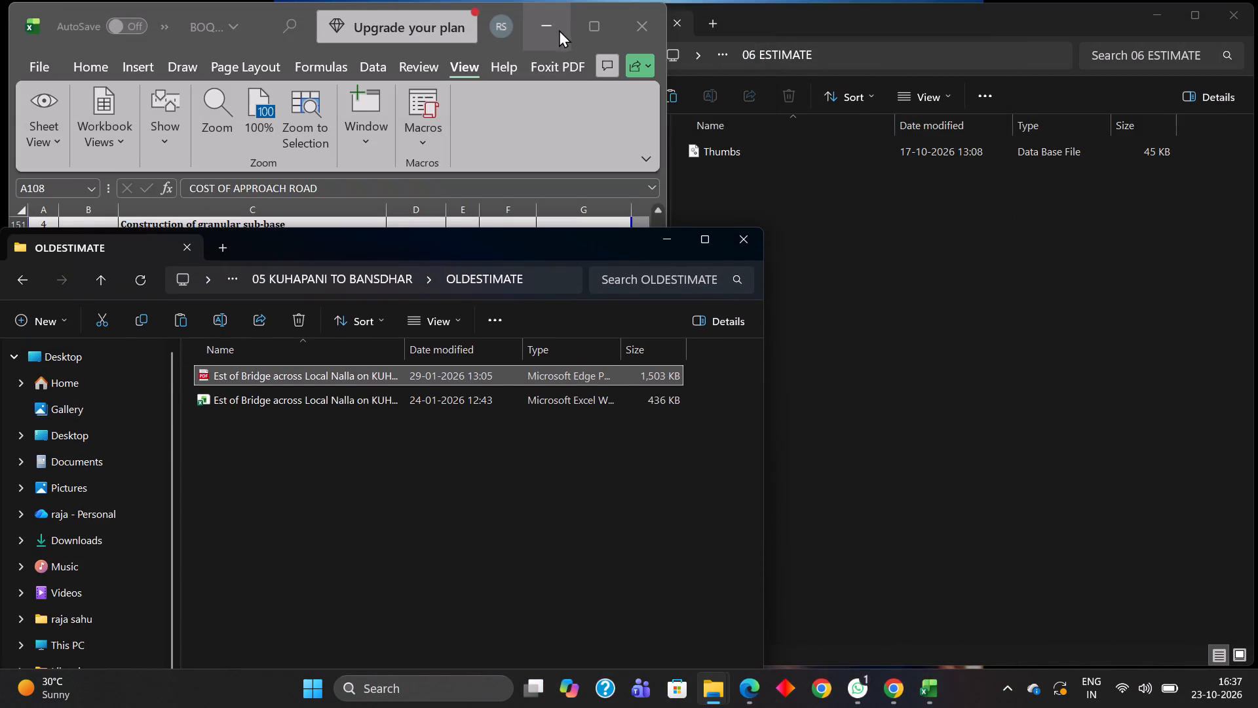
Set the workbook aside and open the JASHPUR d folder under GeoTech, ALL ESTIMATE, JANMAN-II on the network server.
{"action": "left_click", "coordinate": [558, 28]}
{"action": "left_click_drag", "start_coordinate": [368, 243], "coordinate": [368, 302]}
{"action": "double_click", "coordinate": [229, 87]}
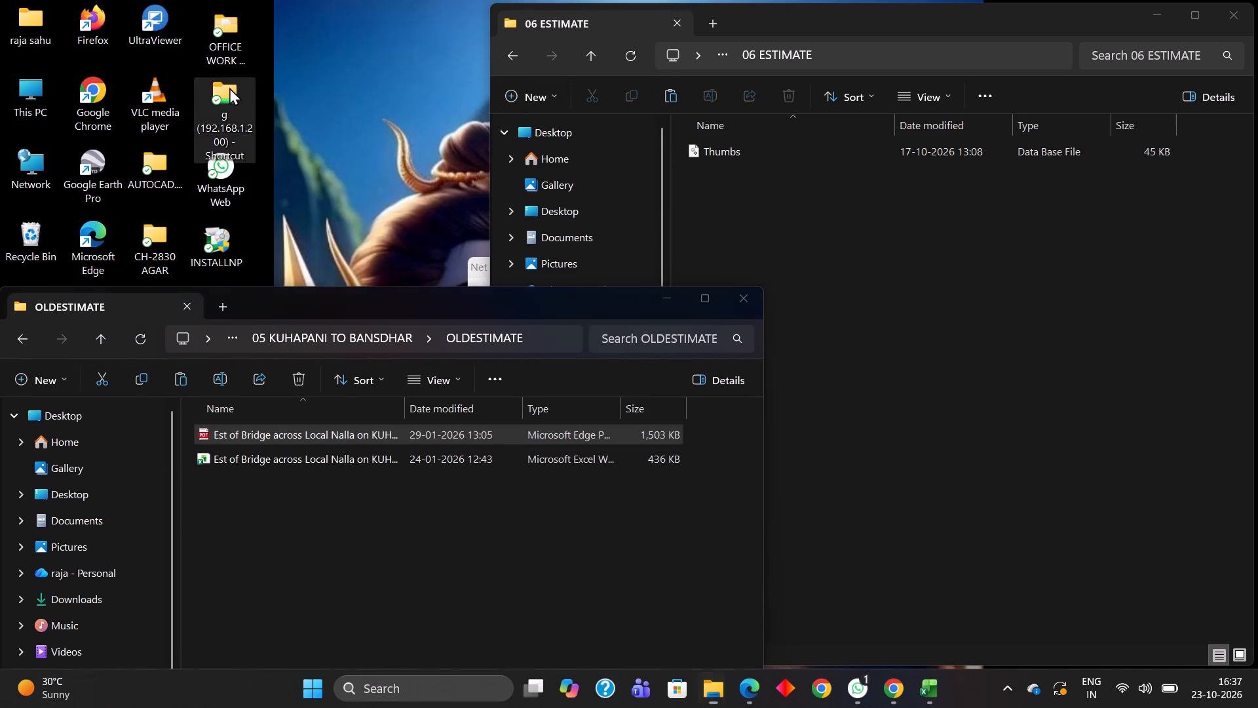
{"action": "left_click", "coordinate": [356, 49]}
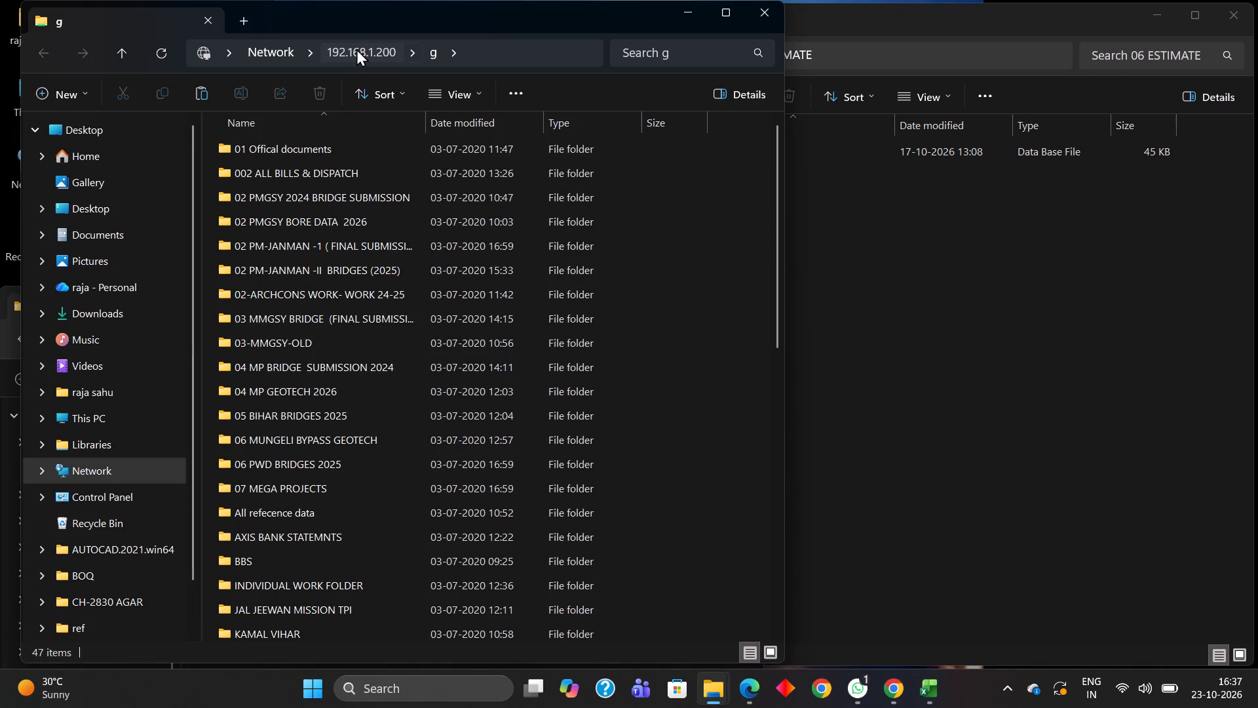
{"action": "double_click", "coordinate": [533, 132]}
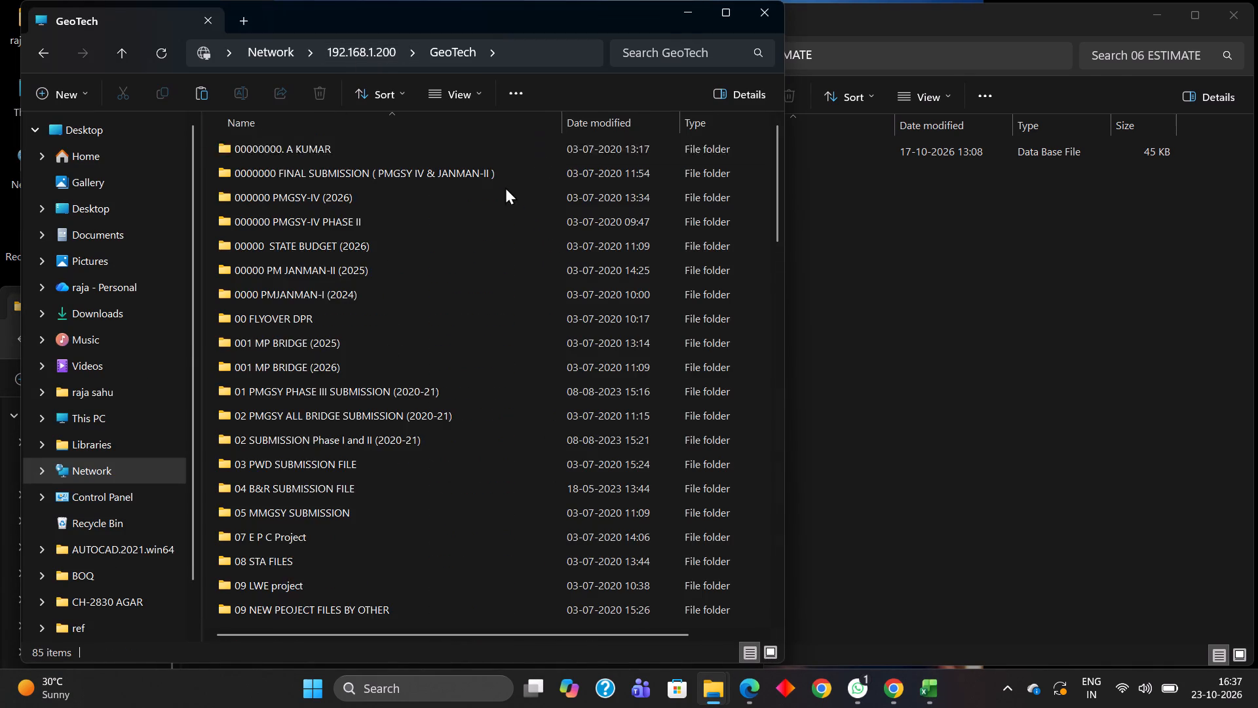
{"action": "key", "text": "a"}
{"action": "double_click", "coordinate": [286, 142]}
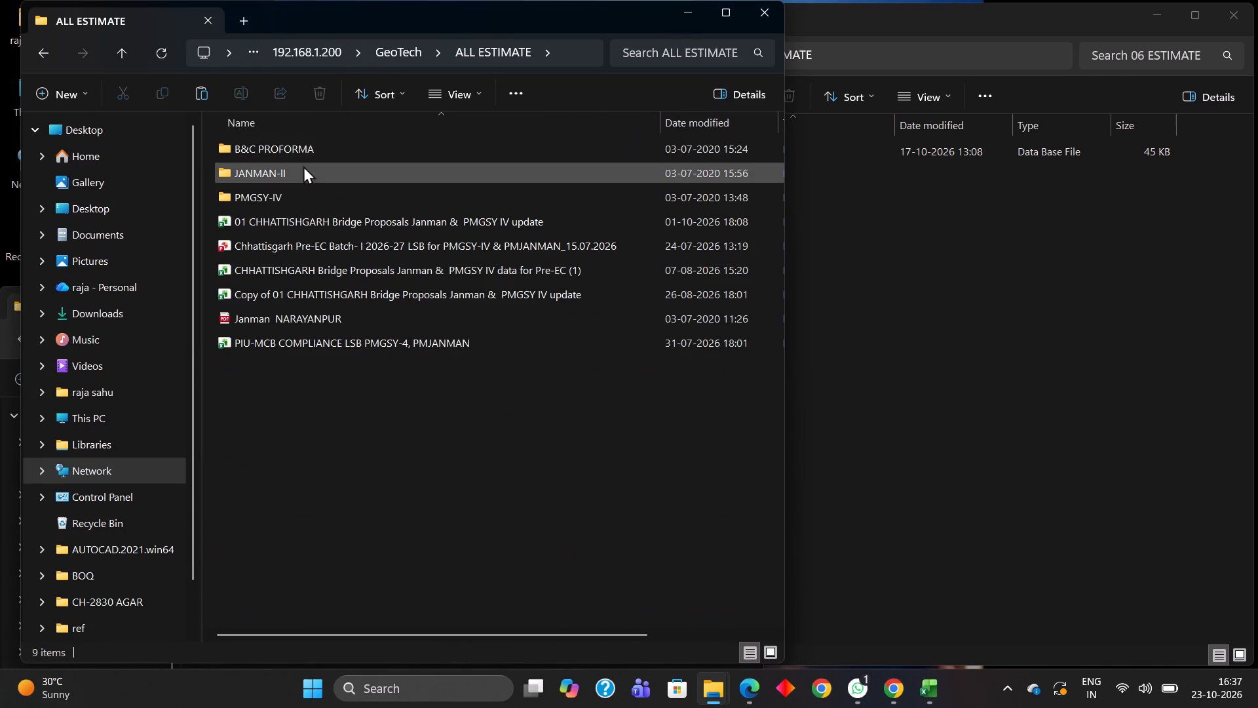
{"action": "double_click", "coordinate": [312, 173]}
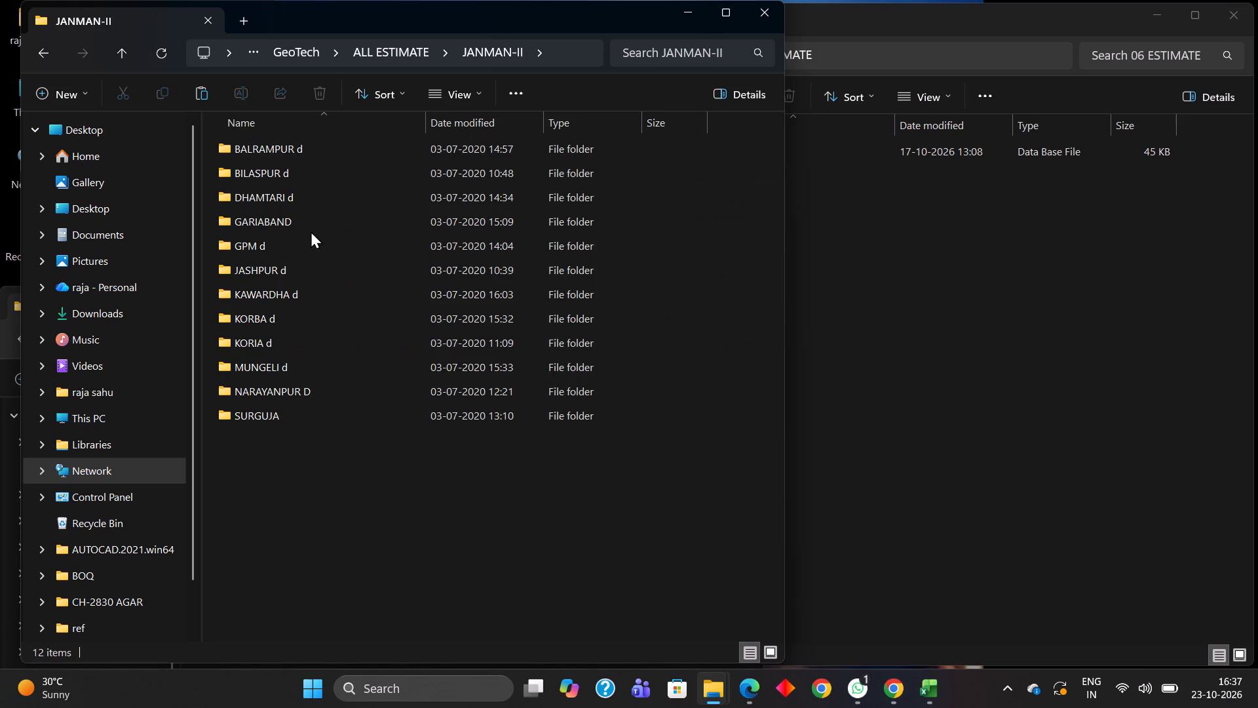
{"action": "double_click", "coordinate": [305, 268]}
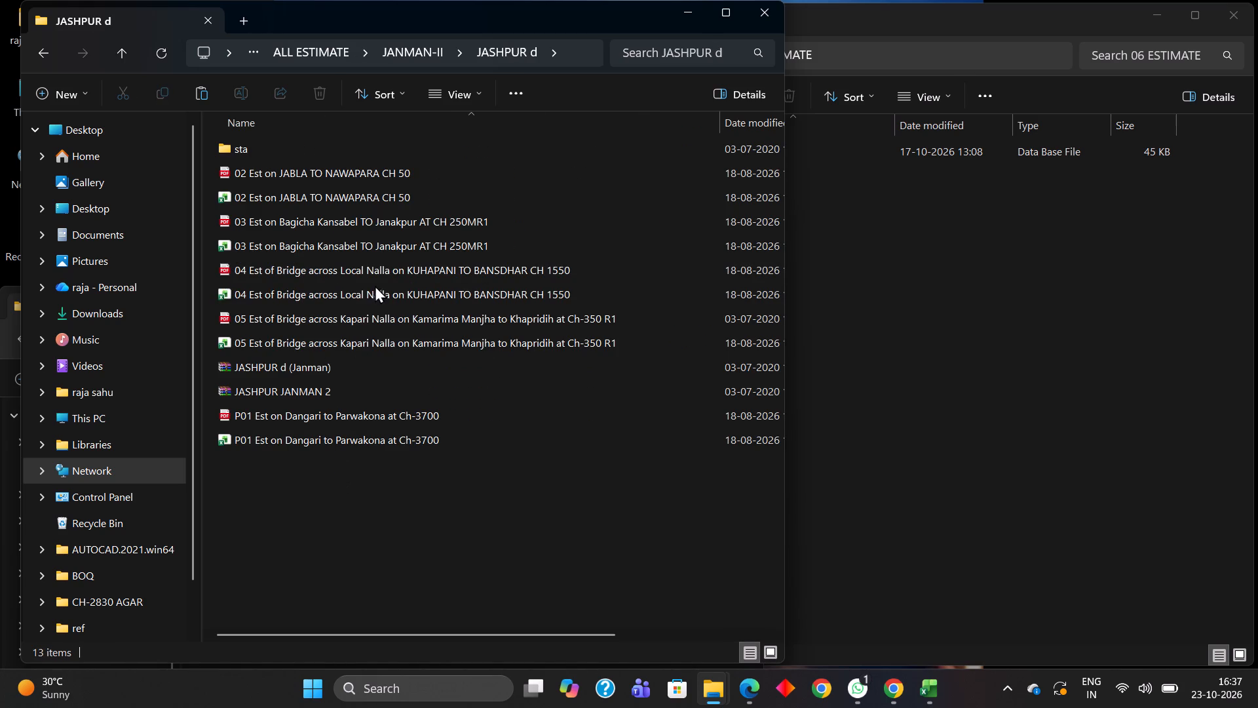
Open the 04 Est of Bridge KUHAPANI TO BANSDHAR CH 1550 PDF and examine its cost abstract, cost summary and cover page.
{"action": "left_click", "coordinate": [393, 273]}
{"action": "double_click", "coordinate": [454, 273]}
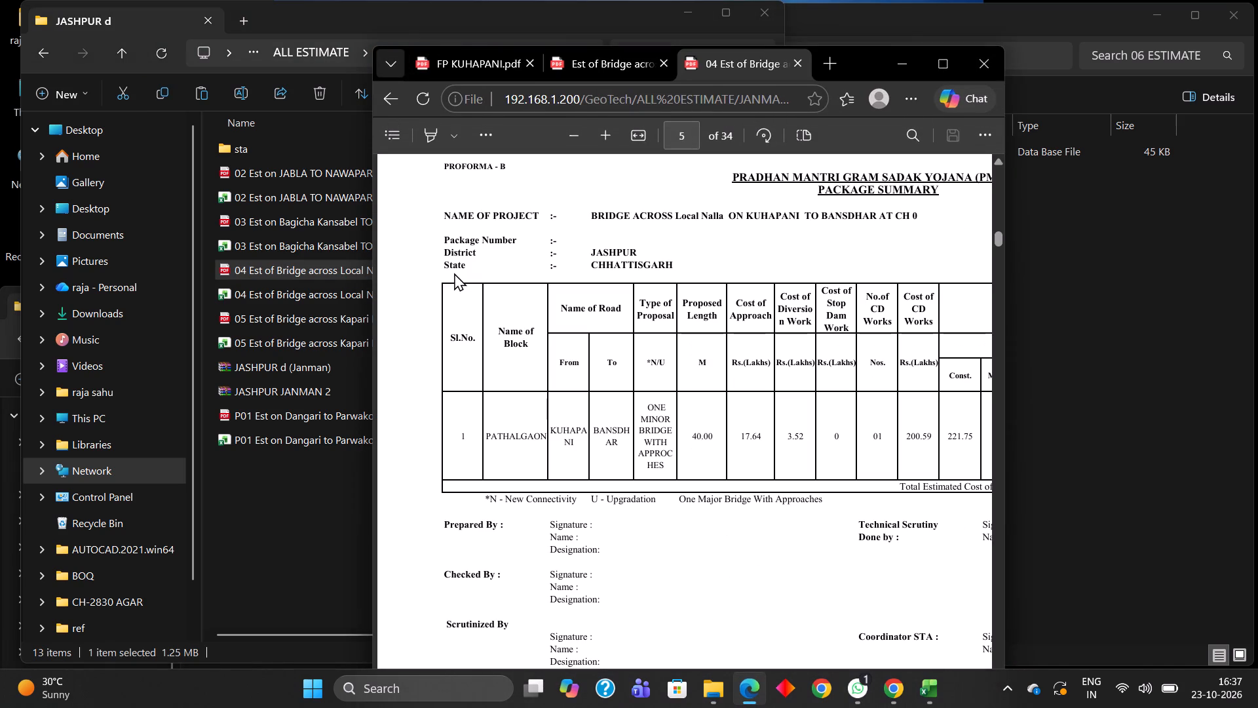
{"action": "scroll", "coordinate": [528, 381], "scroll_direction": "up", "scroll_amount": 10}
{"action": "middle_click_drag", "start_coordinate": [533, 410], "coordinate": [647, 423]}
{"action": "scroll", "coordinate": [675, 419], "scroll_direction": "down", "scroll_amount": 4}
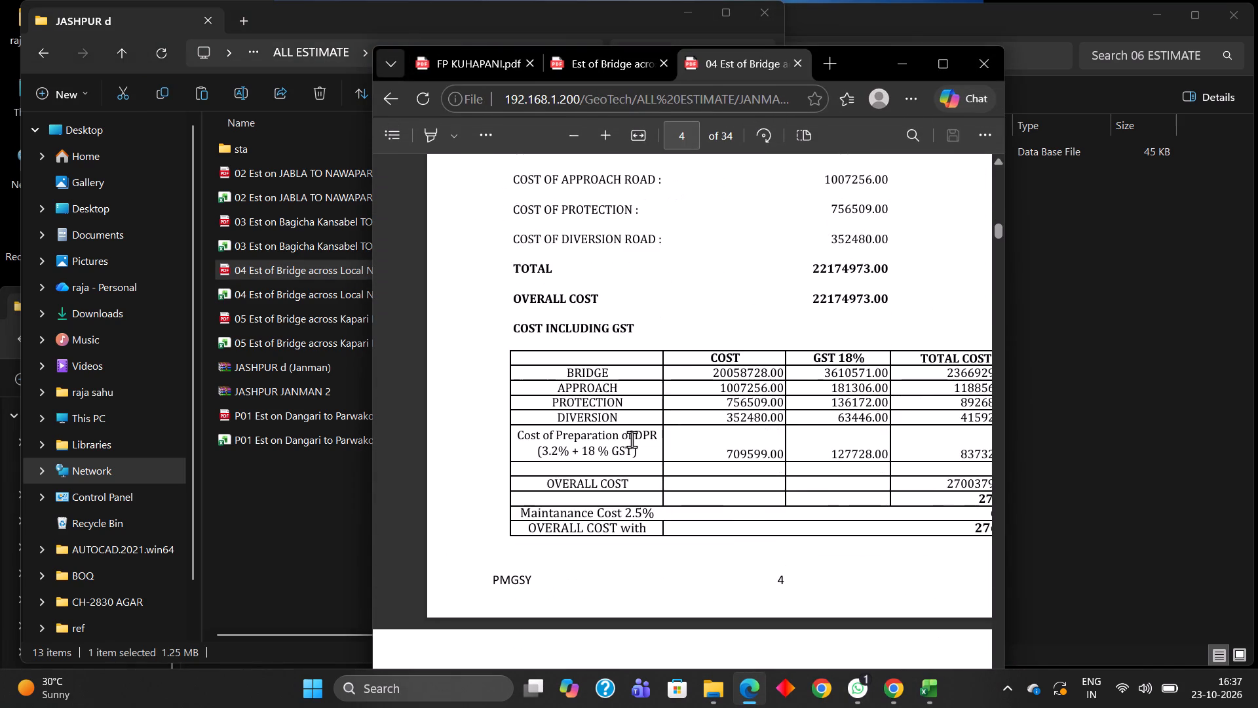
{"action": "middle_click_drag", "start_coordinate": [617, 441], "coordinate": [769, 449]}
{"action": "scroll", "coordinate": [703, 447], "scroll_direction": "up", "scroll_amount": 18}
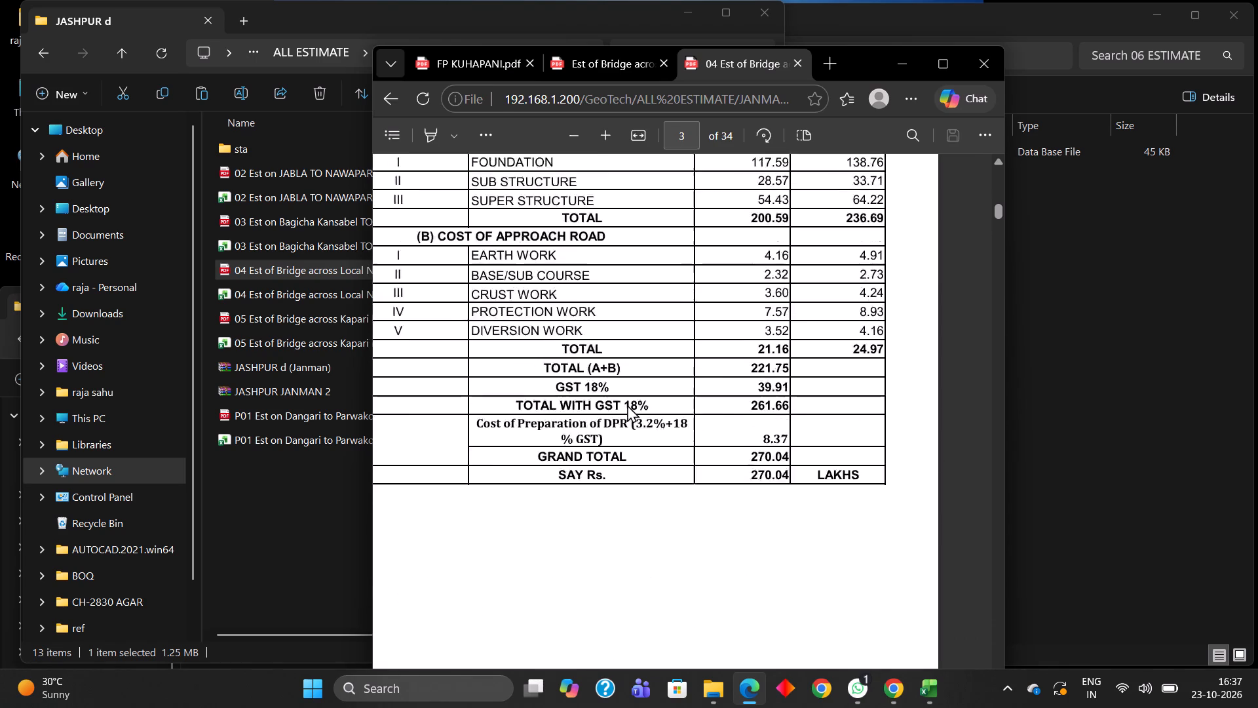
{"action": "scroll", "coordinate": [627, 404], "scroll_direction": "up", "scroll_amount": 15}
{"action": "scroll", "coordinate": [623, 402], "scroll_direction": "up", "scroll_amount": 10}
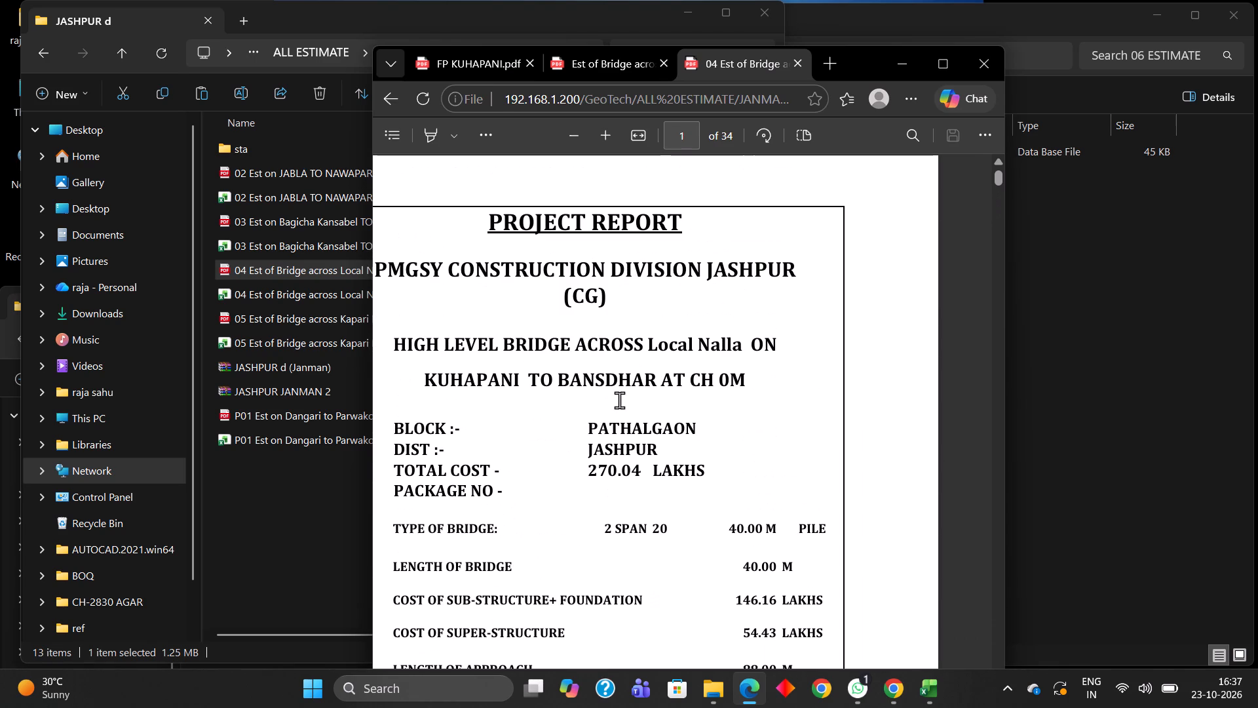
{"action": "middle_click_drag", "start_coordinate": [717, 467], "coordinate": [577, 450]}
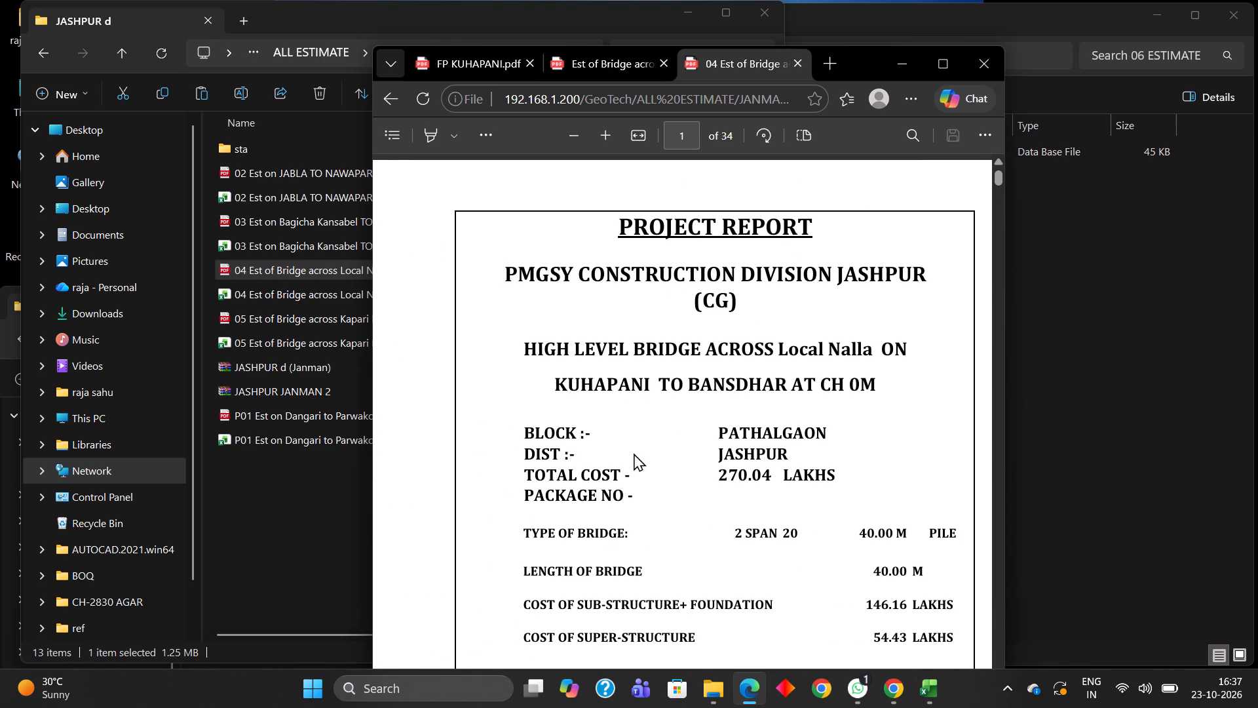
{"action": "scroll", "coordinate": [638, 454], "scroll_direction": "up", "scroll_amount": 1}
{"action": "middle_click_drag", "start_coordinate": [638, 454], "coordinate": [679, 456]}
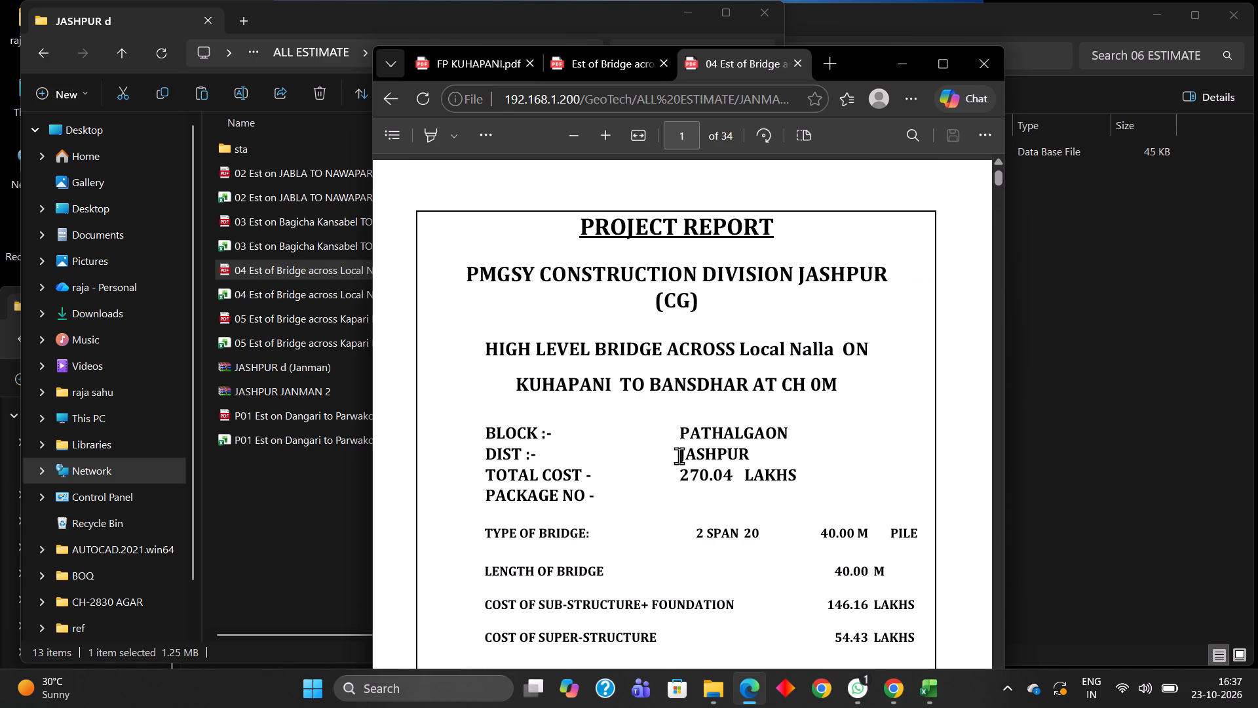
Open the drawing PDF in the CH-1550 folder's 05 DRAWING, R1 AFTER BORE CHANGE subfolder, examine its general arrangement sheet, and close it.
{"action": "left_click", "coordinate": [1037, 417]}
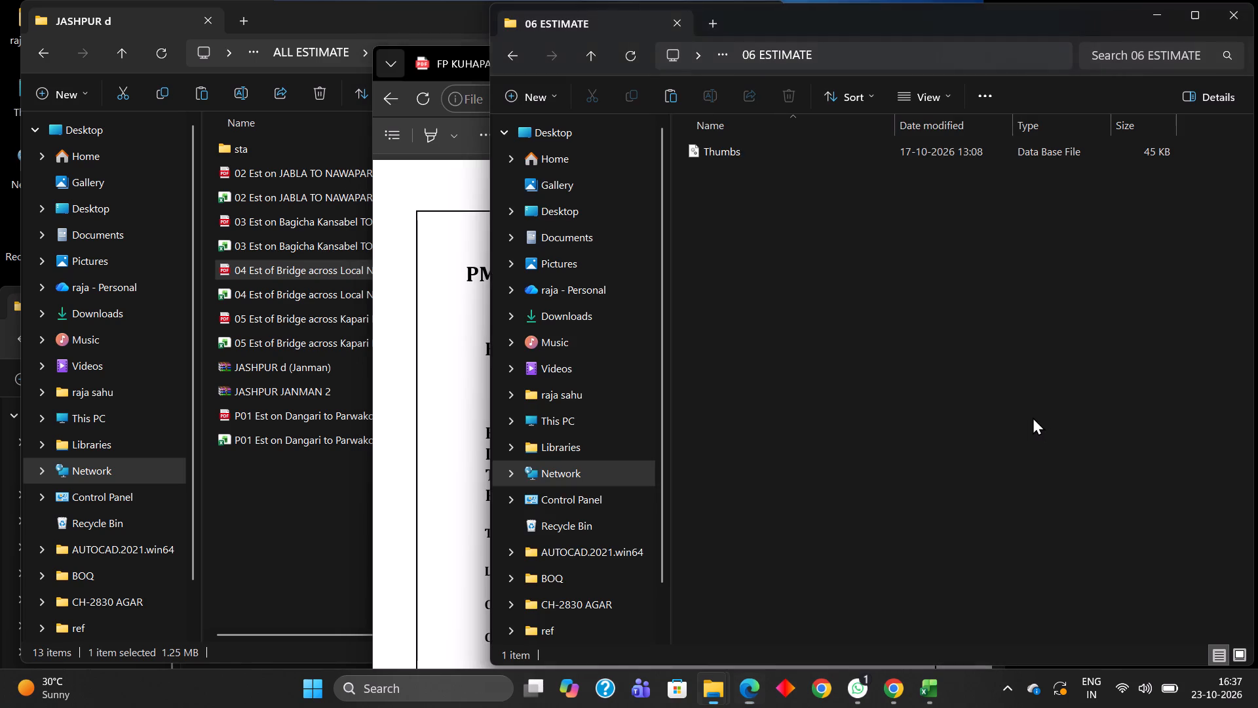
{"action": "left_click", "coordinate": [592, 54]}
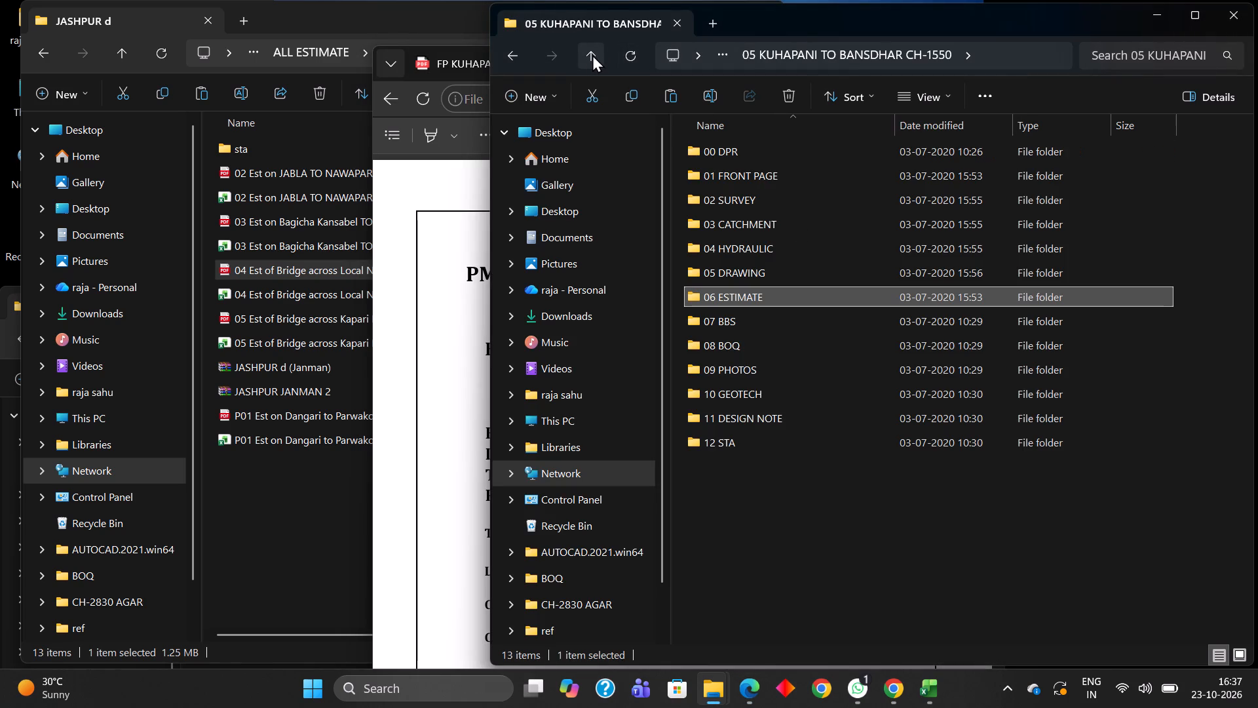
{"action": "double_click", "coordinate": [731, 272]}
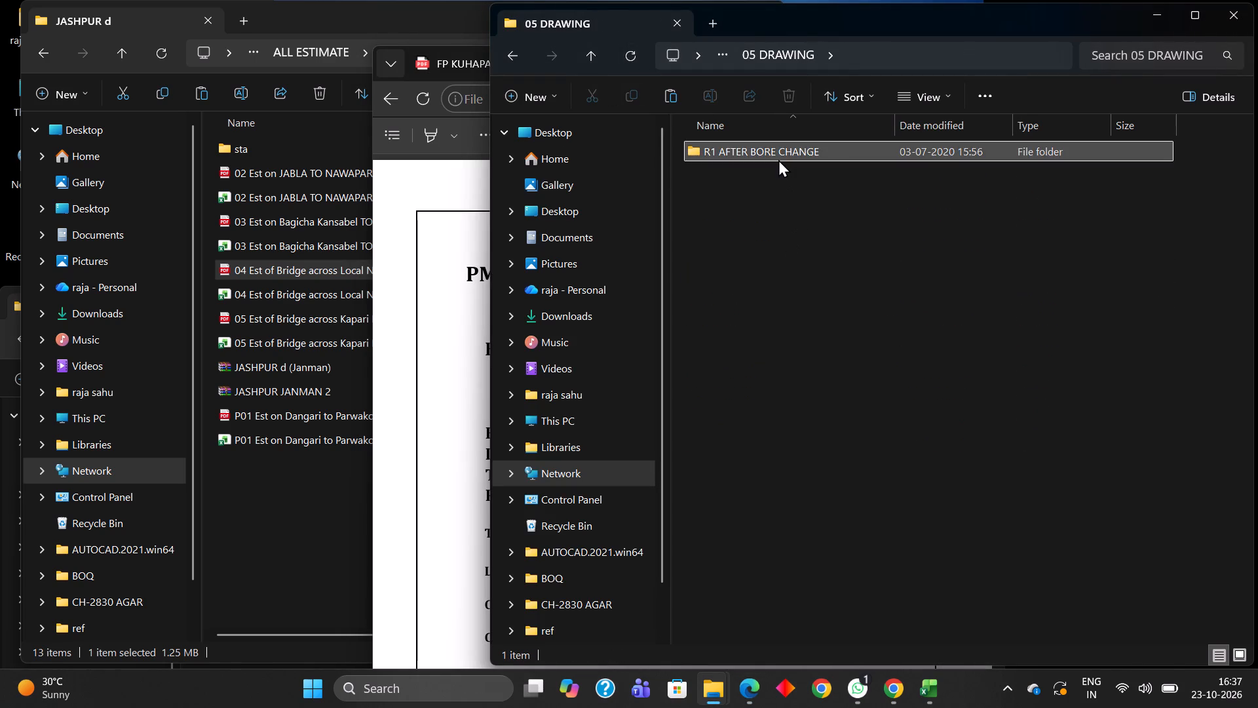
{"action": "double_click", "coordinate": [778, 159]}
{"action": "double_click", "coordinate": [789, 199]}
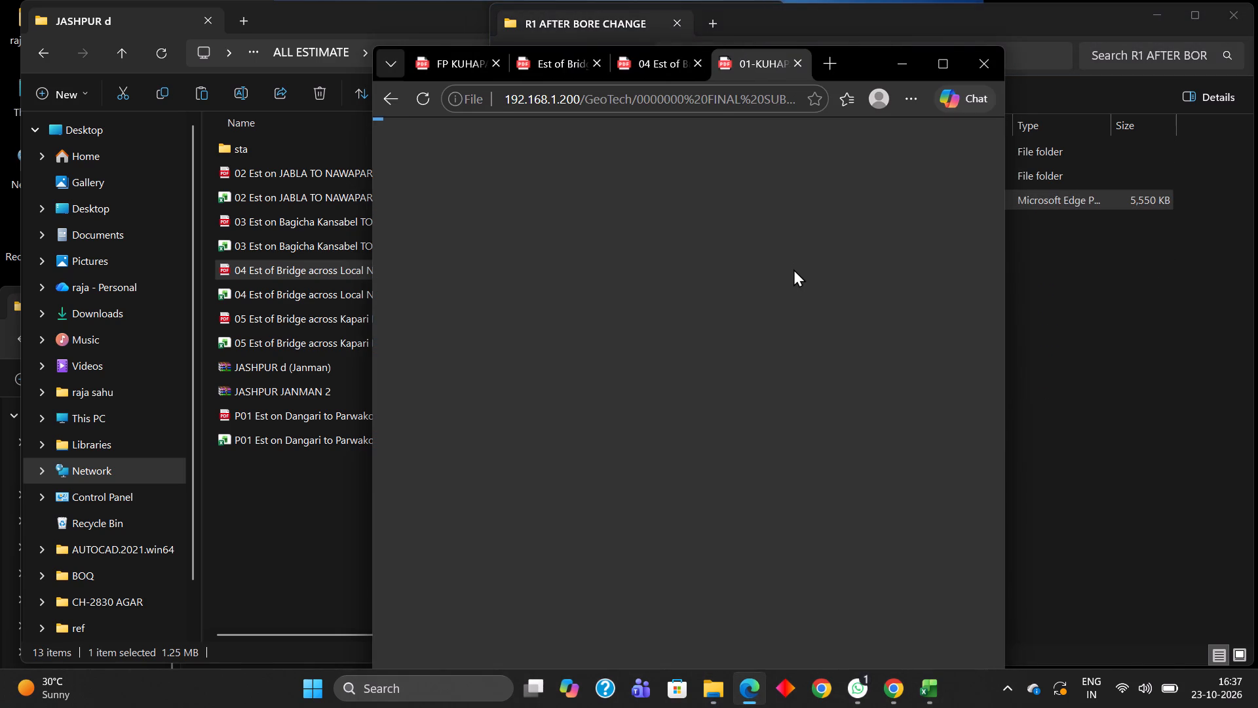
{"action": "scroll", "coordinate": [763, 366], "scroll_direction": "down", "scroll_amount": 7}
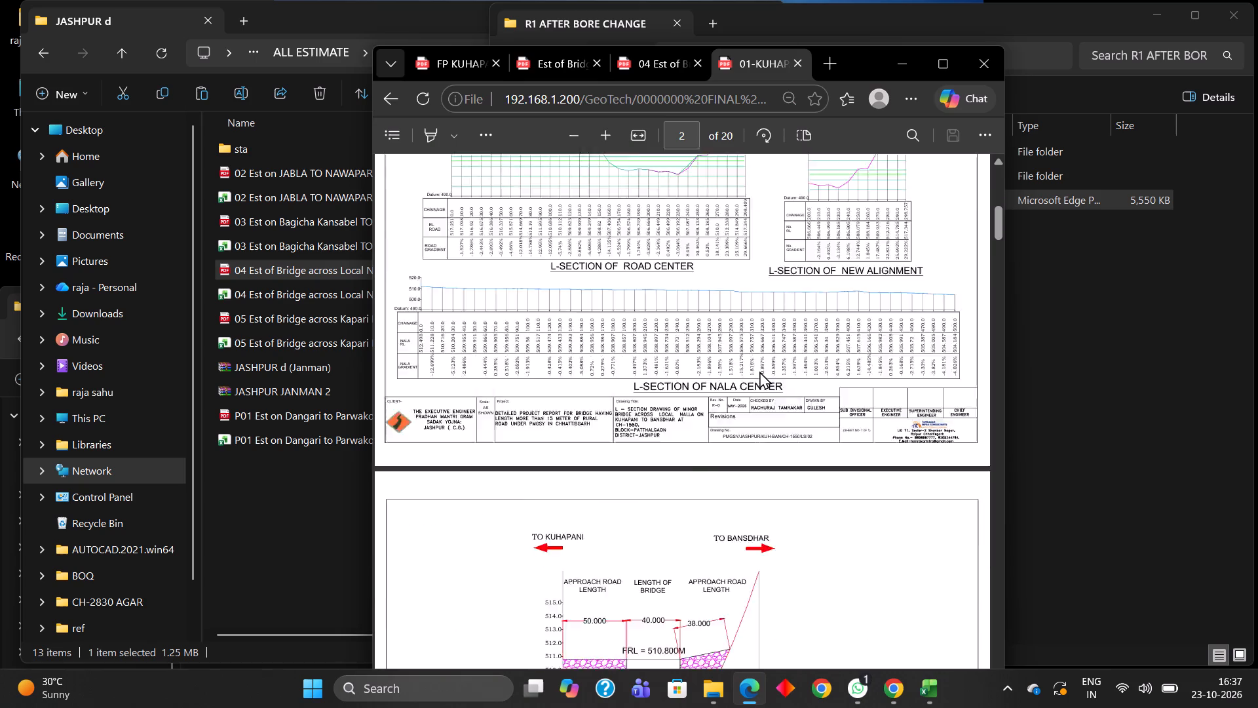
{"action": "scroll", "coordinate": [759, 371], "scroll_direction": "down", "scroll_amount": 8}
{"action": "left_click", "coordinate": [797, 57]}
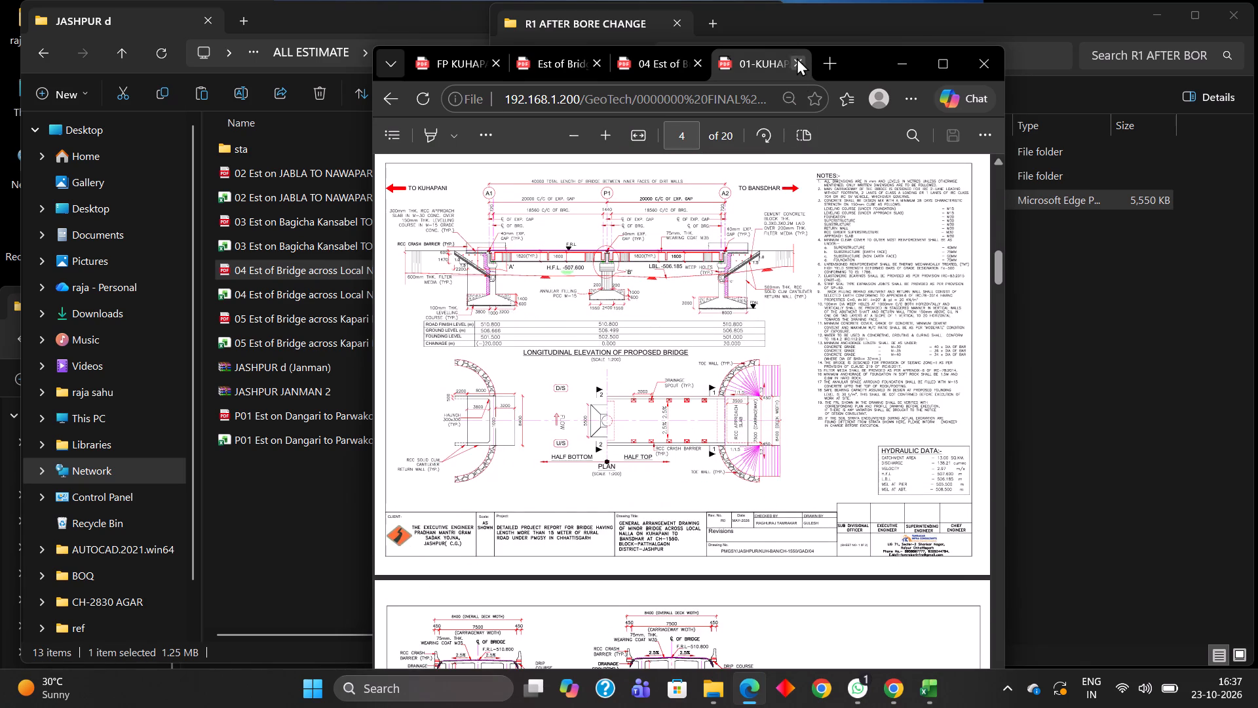
Check the Kuhapani row of the online summary sheet against the reopened R1 drawing PDF, and return to the 05 DRAWING folder.
{"action": "left_click", "coordinate": [895, 694]}
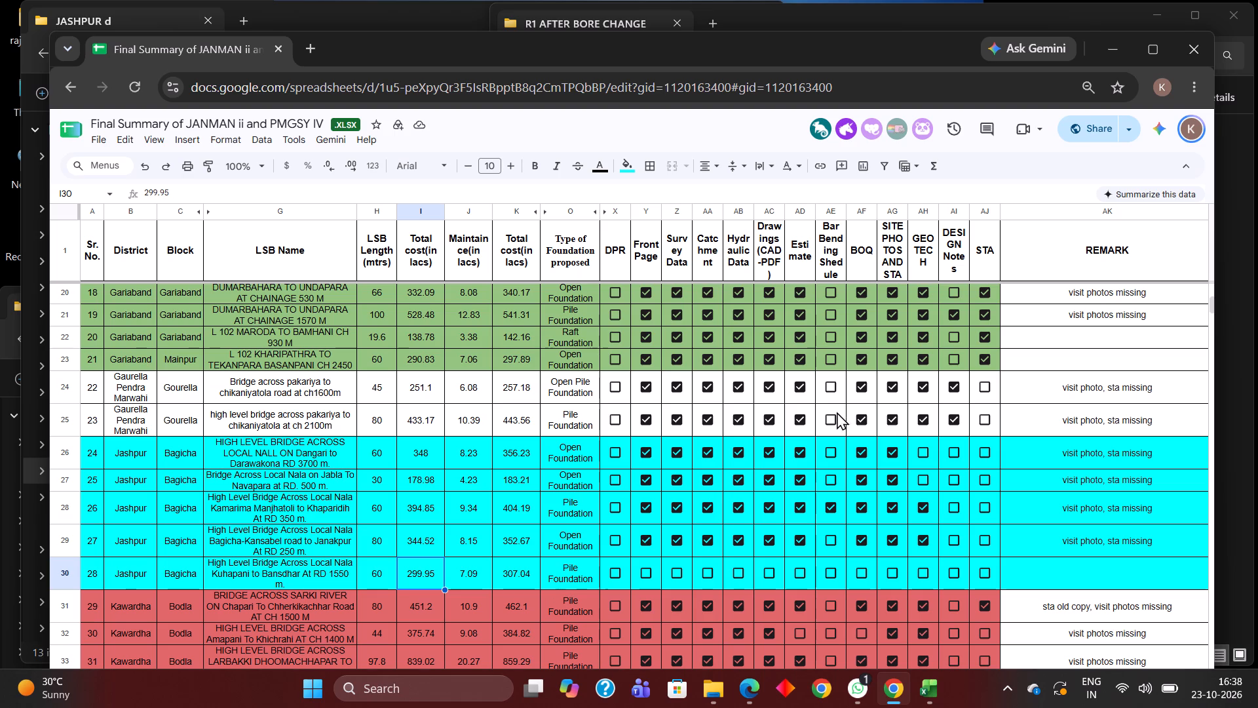
{"action": "left_click", "coordinate": [1111, 49]}
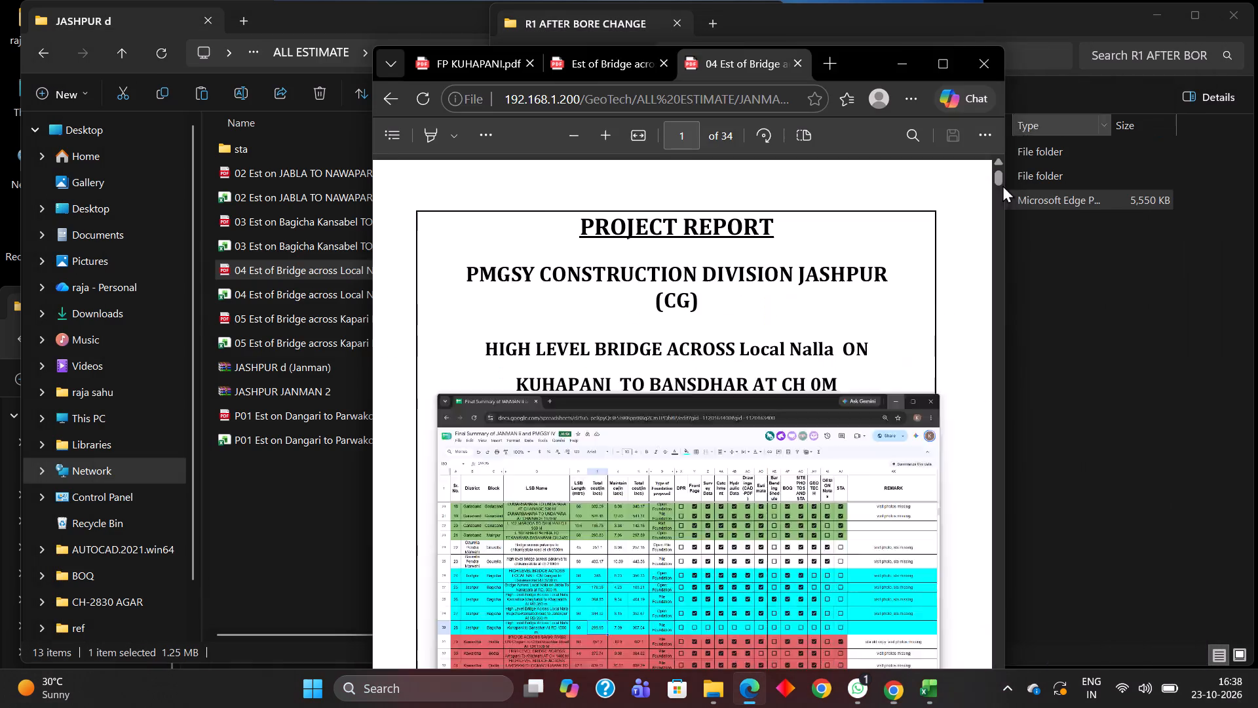
{"action": "left_click", "coordinate": [1056, 364]}
{"action": "double_click", "coordinate": [800, 205]}
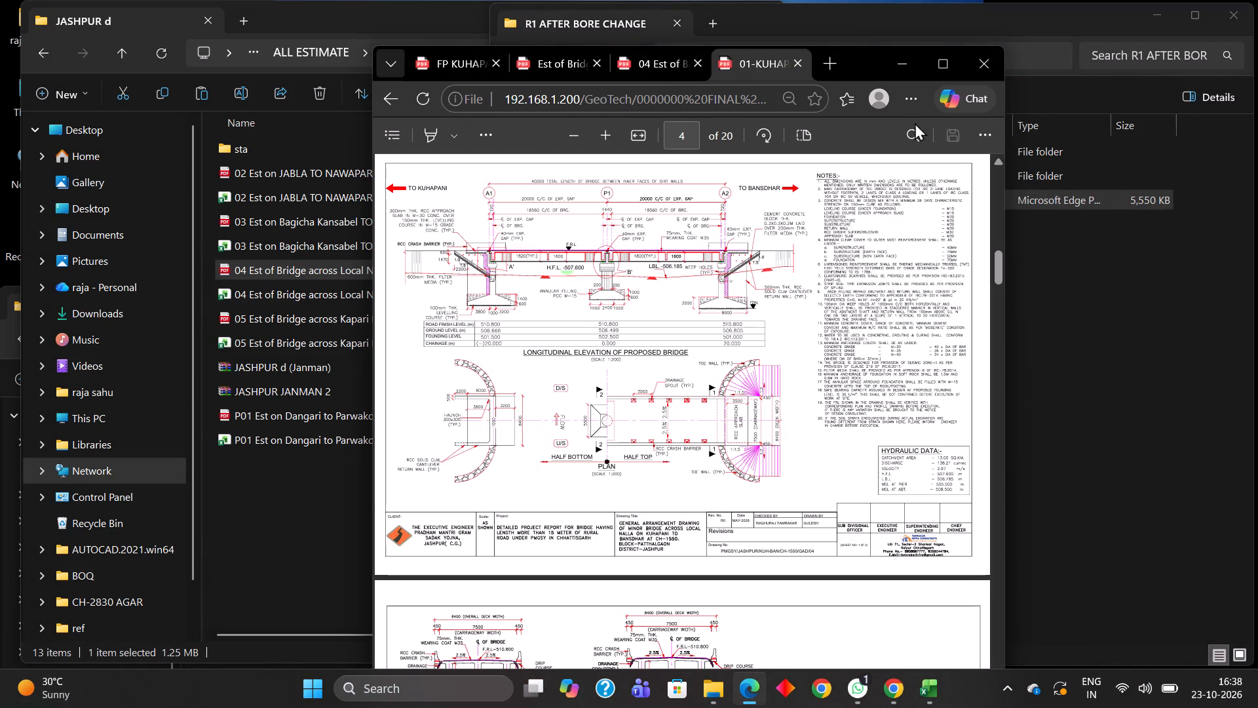
{"action": "left_click", "coordinate": [903, 62]}
{"action": "left_click_drag", "start_coordinate": [989, 357], "coordinate": [972, 349]}
{"action": "left_click", "coordinate": [592, 52]}
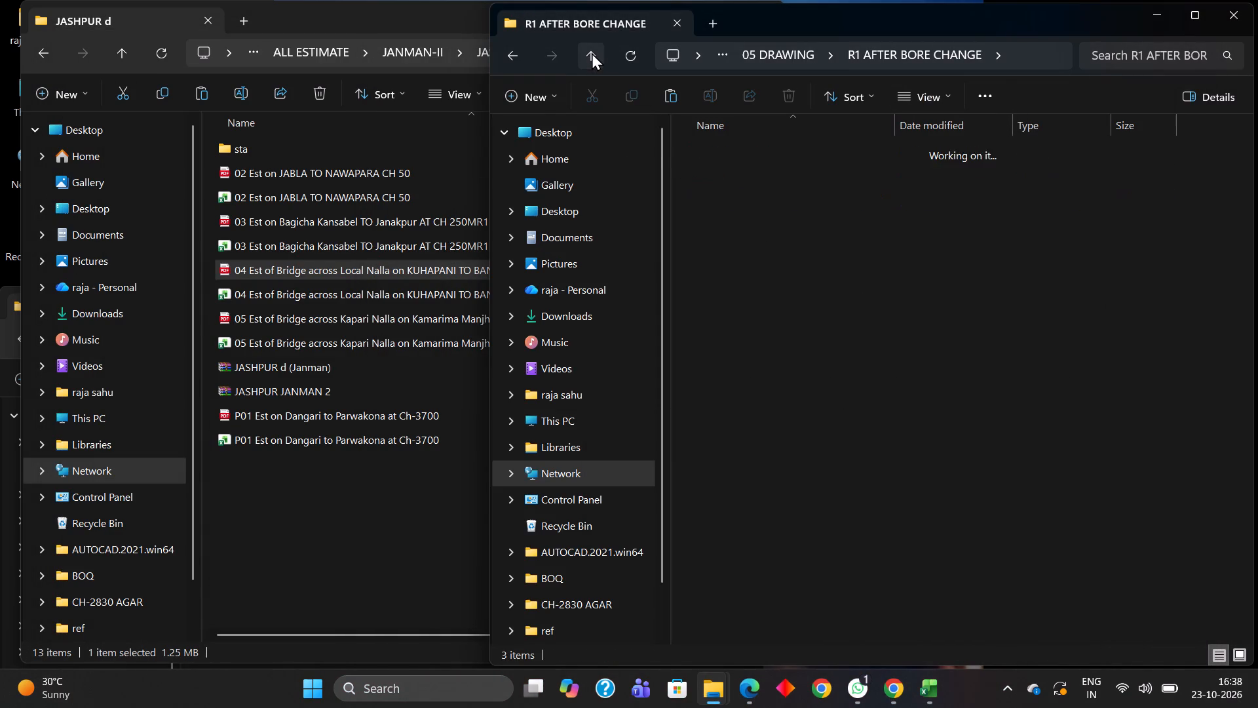
Open the drawing PDF in the source folder's DWG, R1 AFTER BORE CHANGE subfolder and examine its L-section and general arrangement sheets.
{"action": "left_click_drag", "start_coordinate": [369, 21], "coordinate": [364, 328]}
{"action": "left_click_drag", "start_coordinate": [348, 326], "coordinate": [347, 374]}
{"action": "left_click_drag", "start_coordinate": [347, 296], "coordinate": [347, 54]}
{"action": "left_click", "coordinate": [87, 89]}
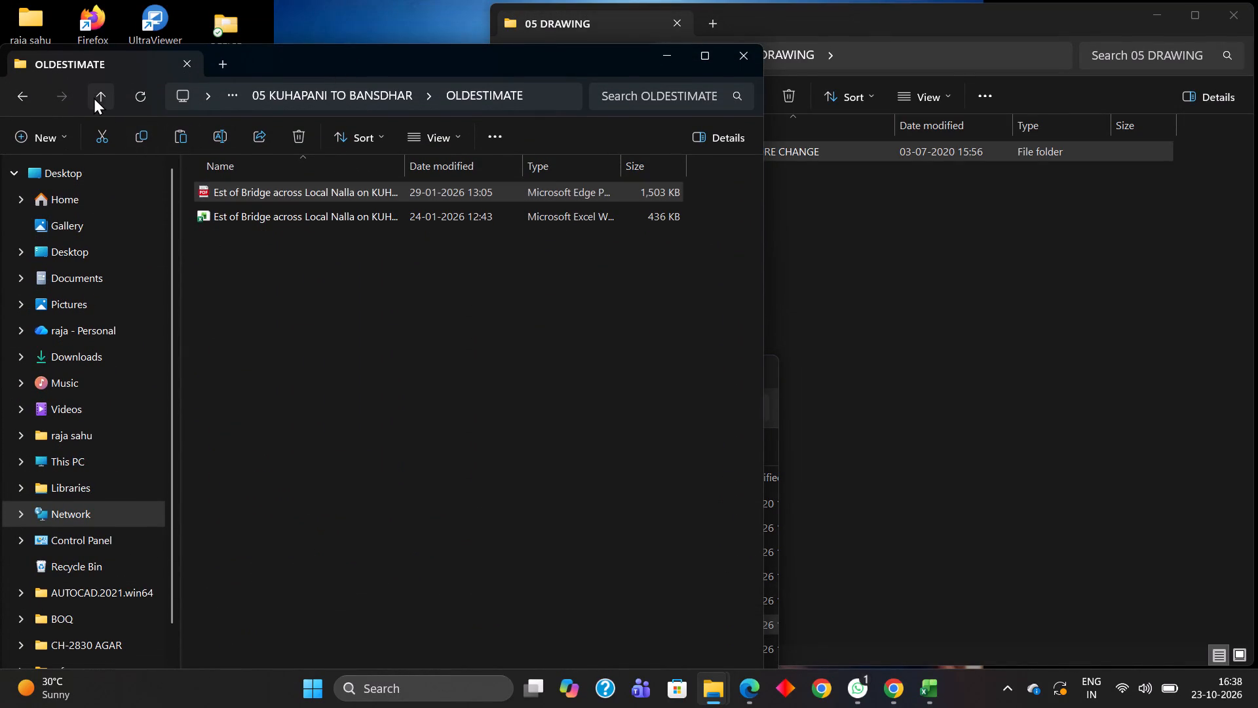
{"action": "left_click", "coordinate": [94, 97]}
{"action": "double_click", "coordinate": [249, 242]}
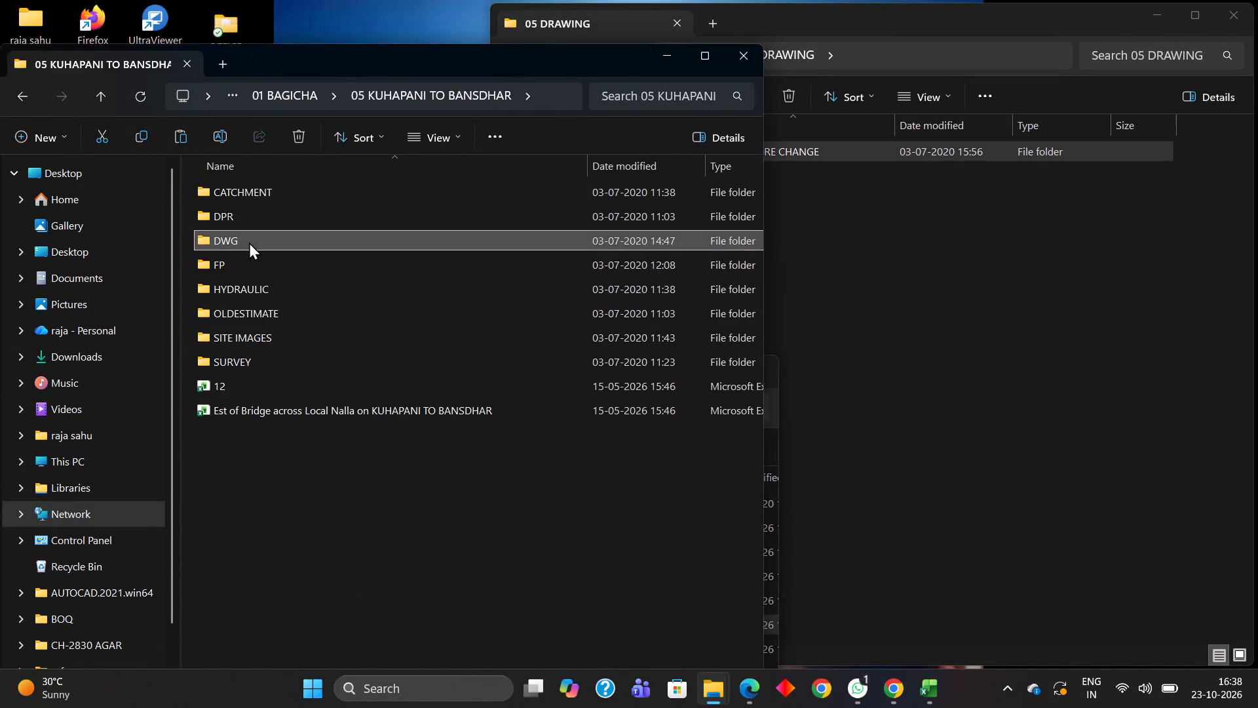
{"action": "double_click", "coordinate": [267, 214]}
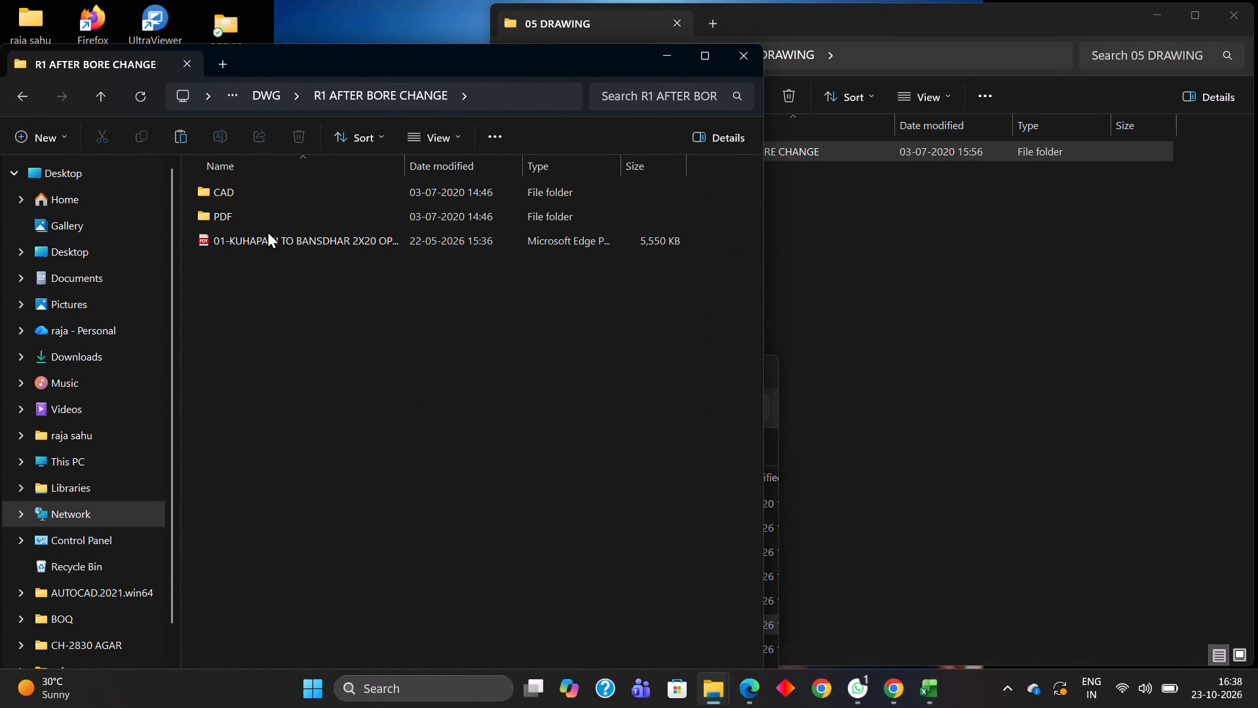
{"action": "double_click", "coordinate": [276, 243]}
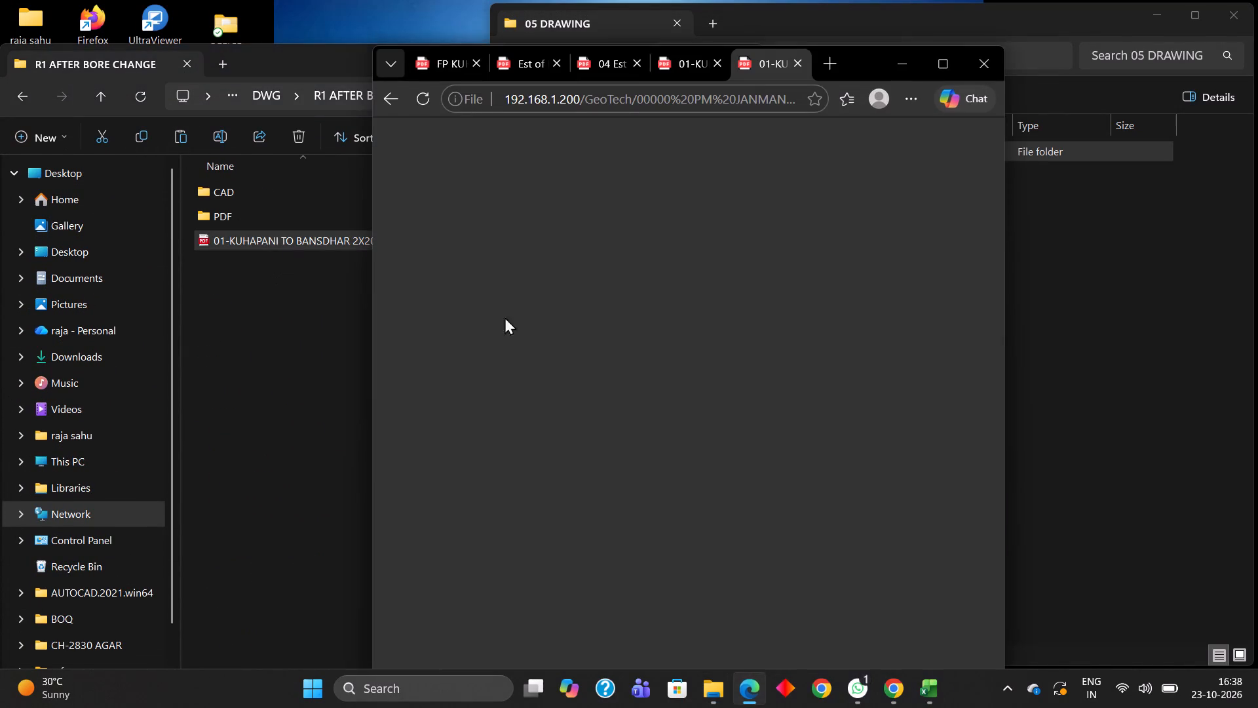
{"action": "scroll", "coordinate": [645, 401], "scroll_direction": "down", "scroll_amount": 6}
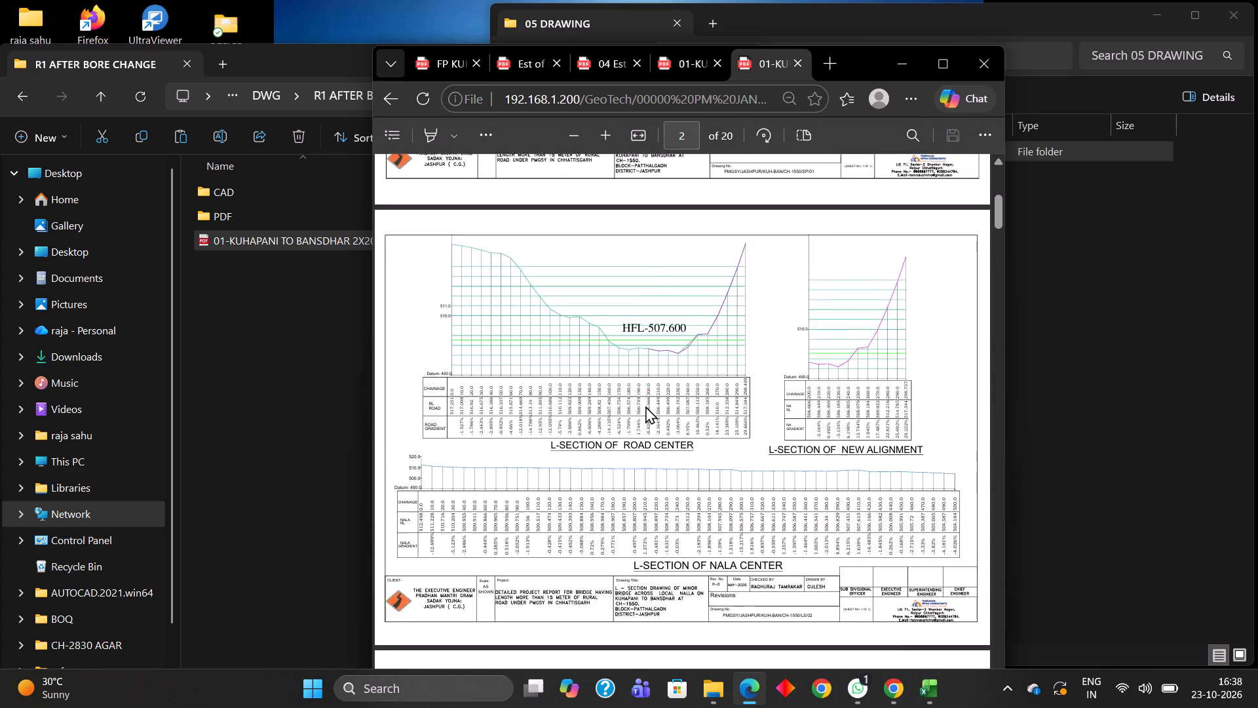
{"action": "scroll", "coordinate": [645, 406], "scroll_direction": "down", "scroll_amount": 9}
{"action": "left_click", "coordinate": [976, 64]}
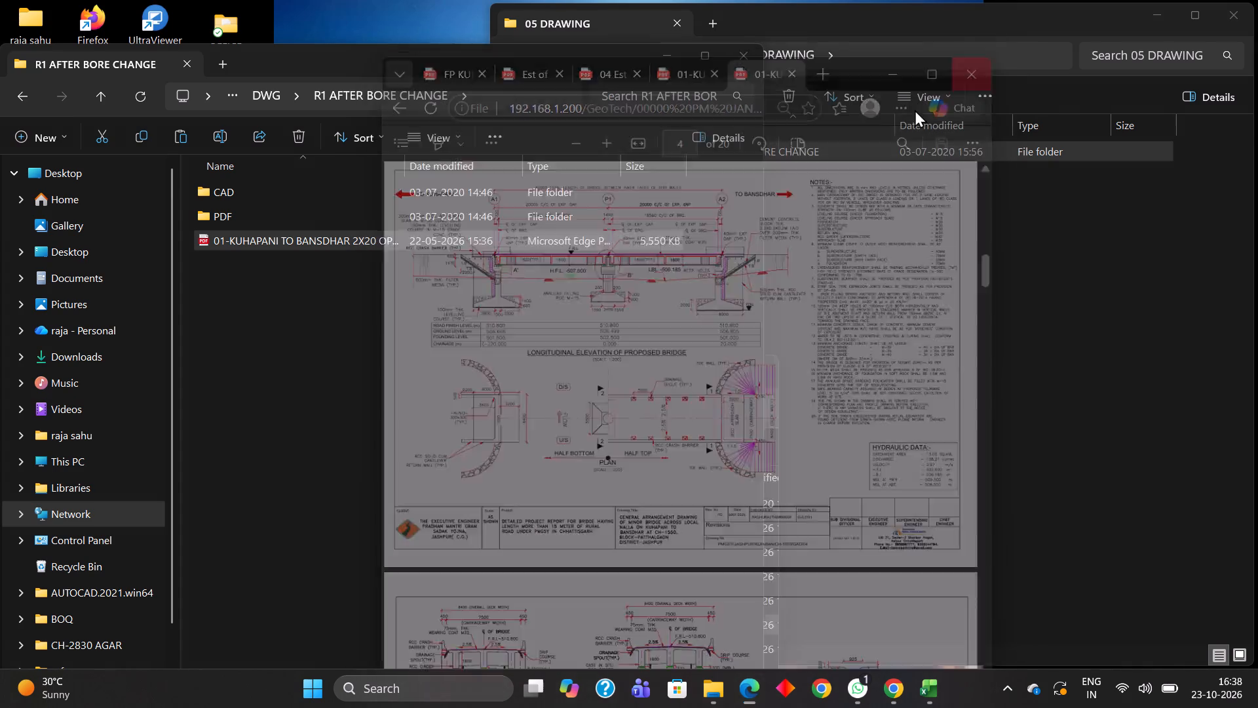
Open the 09-KUHAPANI TO BANSDHAR 2X20 PILE PDF in the source's DWG R0 folder and examine its general arrangement drawing.
{"action": "left_click_drag", "start_coordinate": [346, 407], "coordinate": [313, 361]}
{"action": "left_click", "coordinate": [99, 92]}
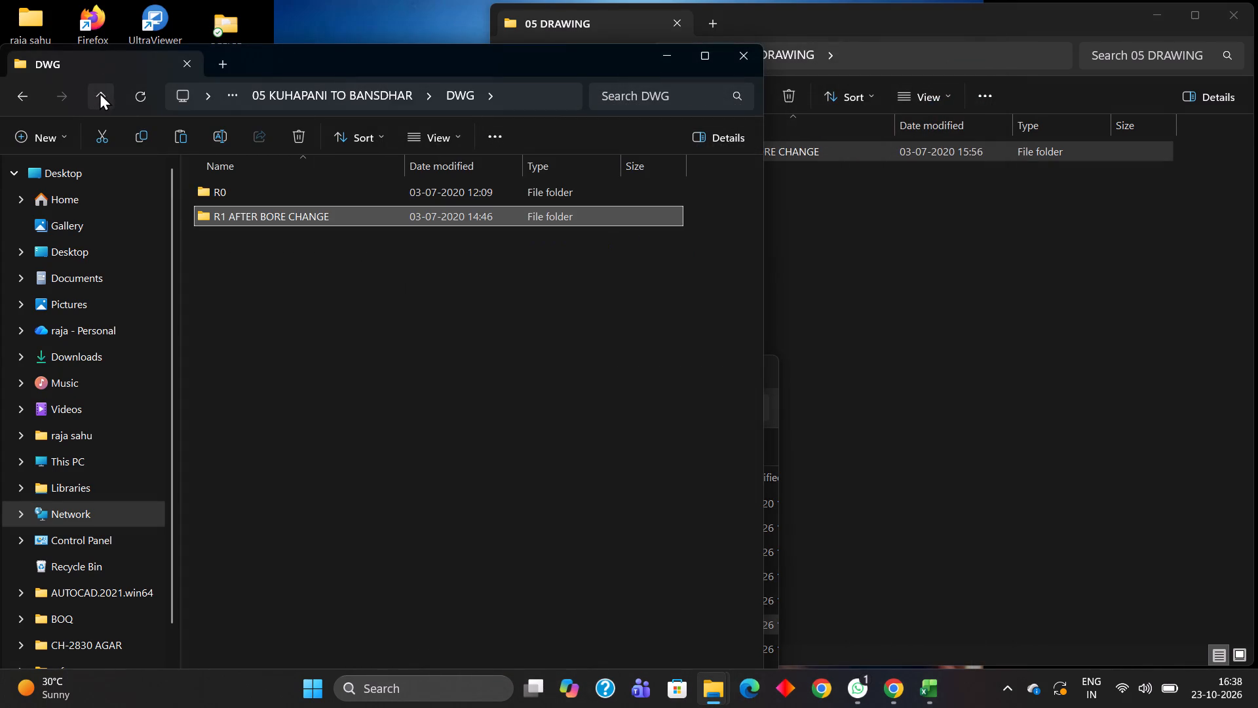
{"action": "double_click", "coordinate": [225, 195]}
{"action": "double_click", "coordinate": [298, 240]}
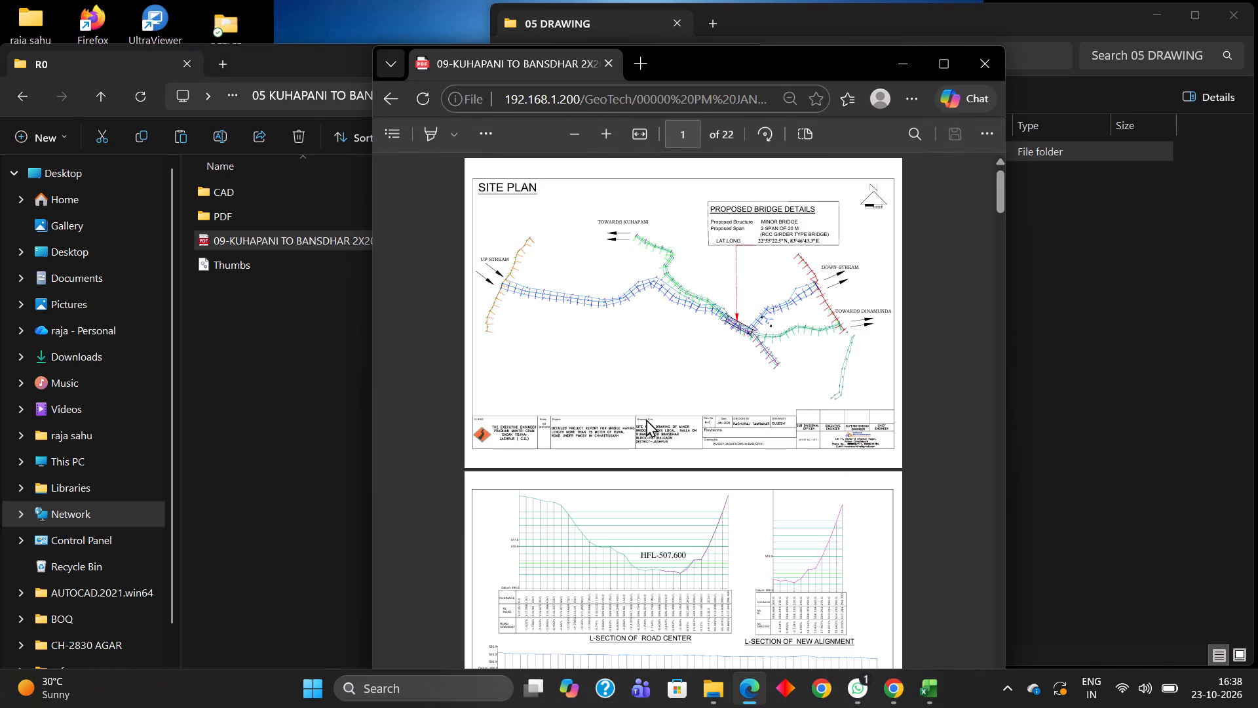
{"action": "scroll", "coordinate": [647, 422], "scroll_direction": "down", "scroll_amount": 10}
{"action": "scroll", "coordinate": [648, 421], "scroll_direction": "up", "scroll_amount": 2, "text": "ctrl"}
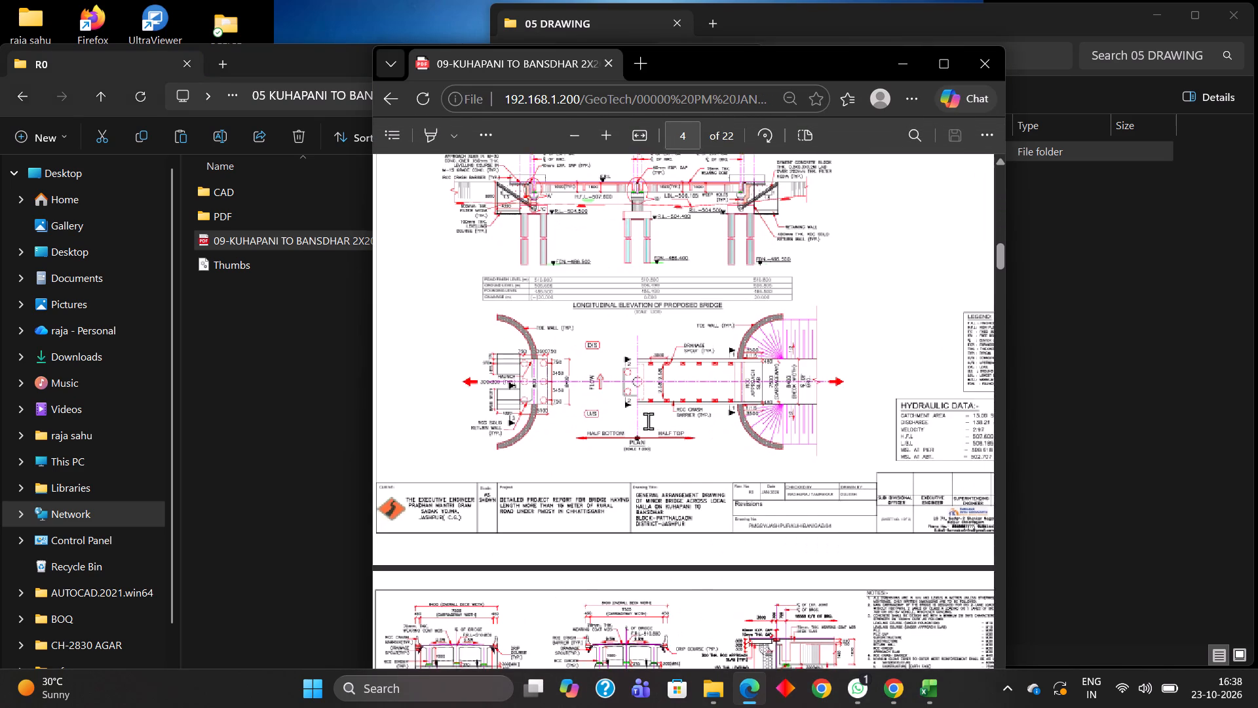
{"action": "scroll", "coordinate": [648, 421], "scroll_direction": "up", "scroll_amount": 2}
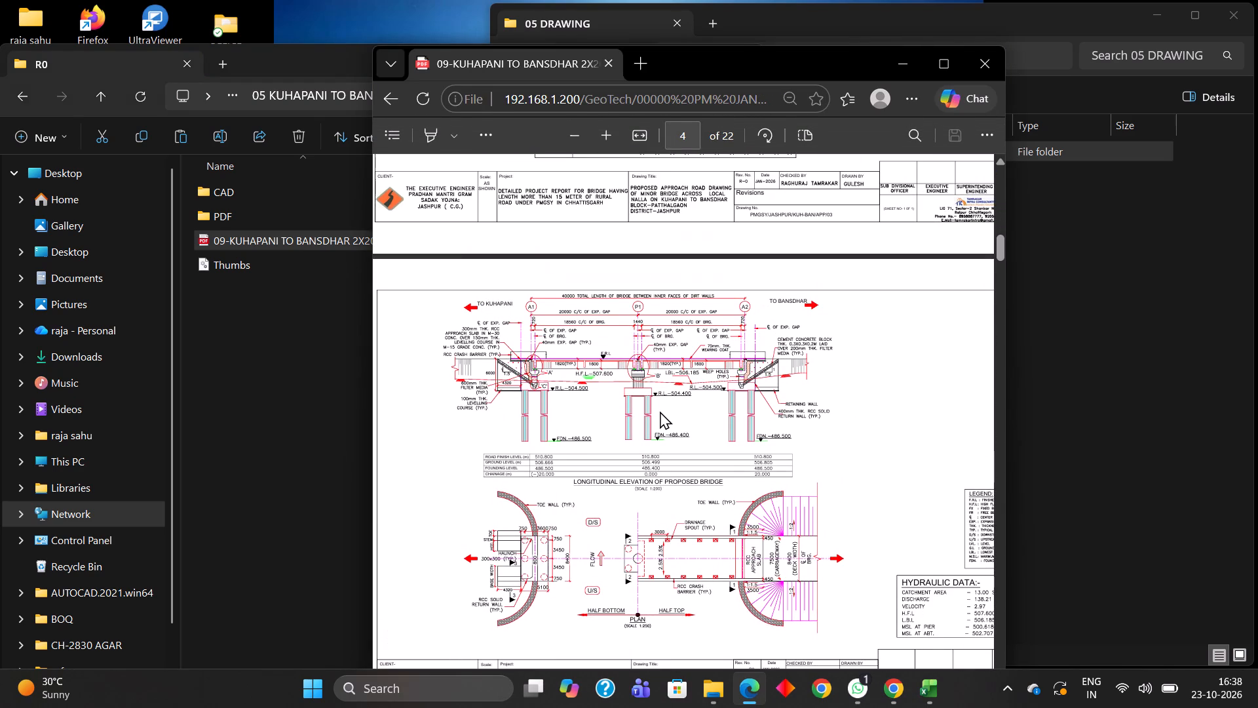
{"action": "left_click", "coordinate": [978, 63]}
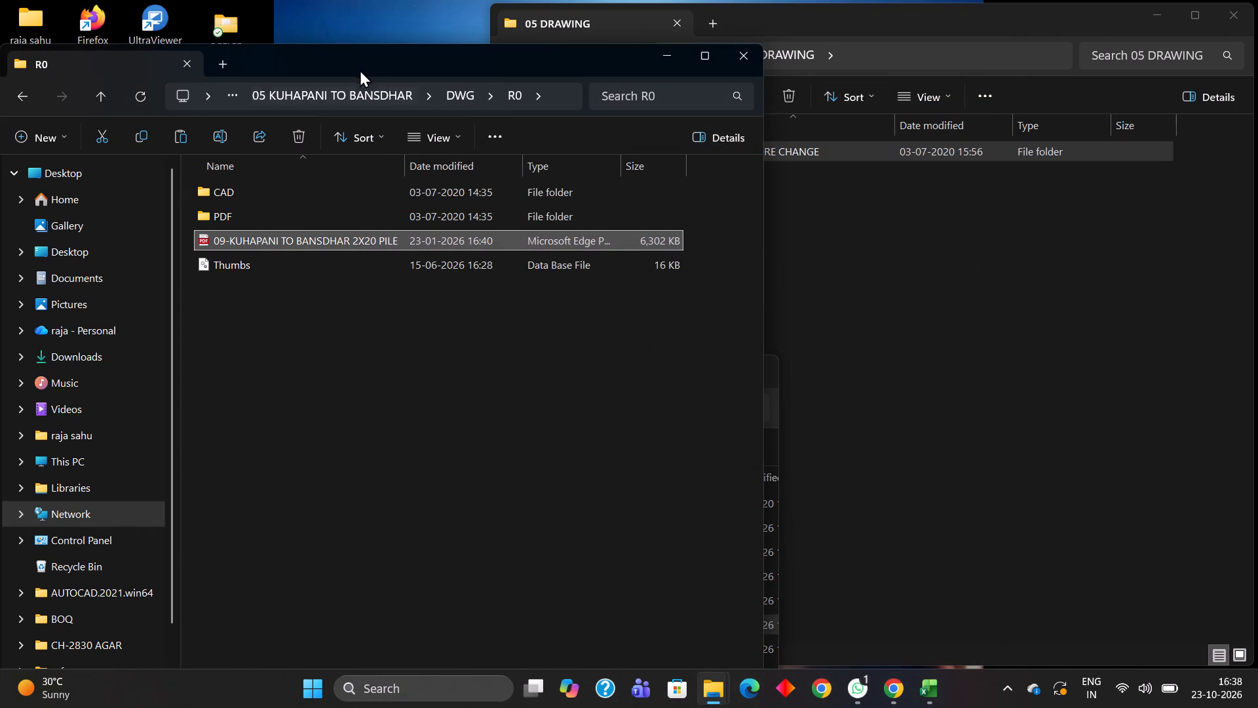
Open the 04 Est of Bridge KUHAPANI TO BANSDHAR CH 1550 PDF in the JASHPUR d folder and examine its cost summary including GST.
{"action": "left_click_drag", "start_coordinate": [358, 63], "coordinate": [614, 54]}
{"action": "left_click", "coordinate": [85, 386]}
{"action": "left_click_drag", "start_coordinate": [288, 368], "coordinate": [276, 285]}
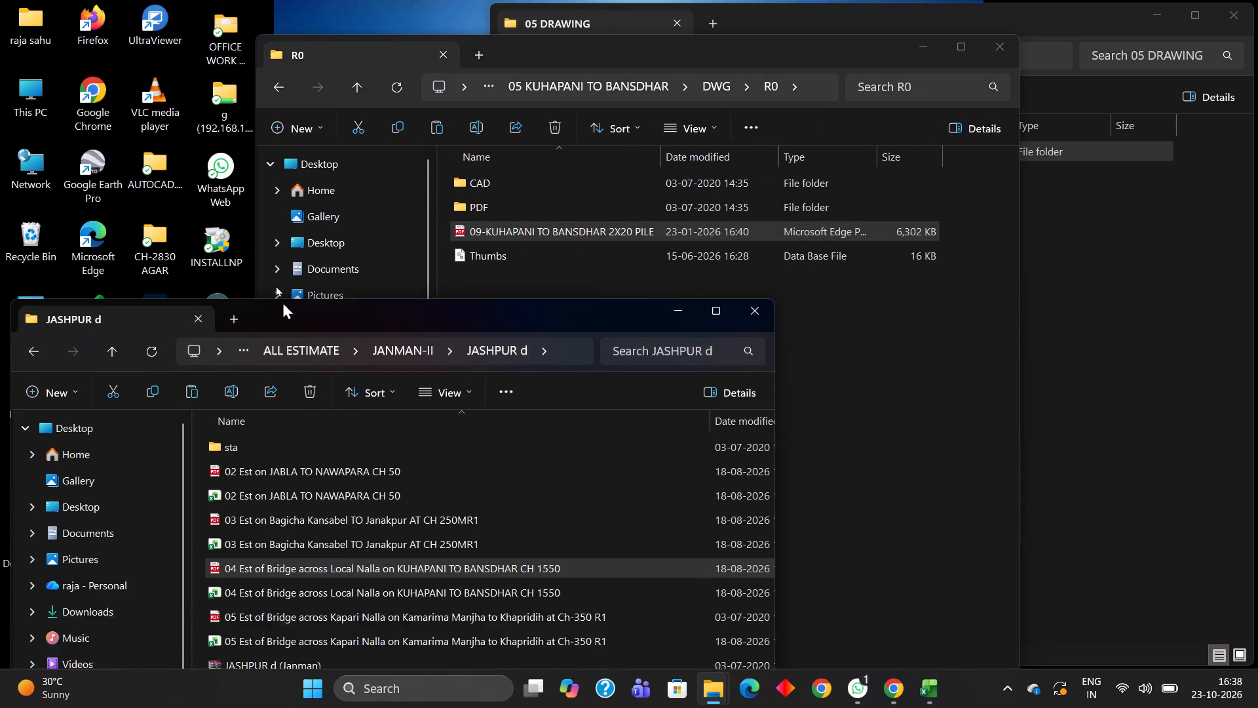
{"action": "left_click_drag", "start_coordinate": [276, 285], "coordinate": [235, 129]}
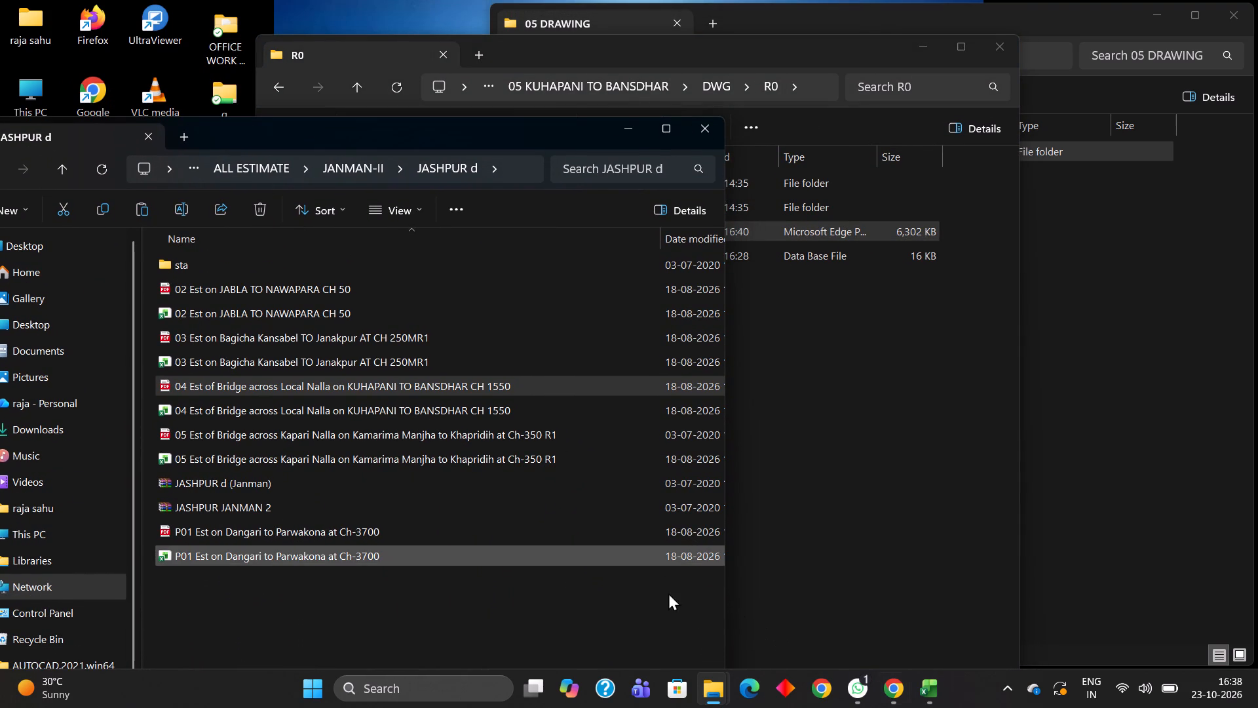
{"action": "double_click", "coordinate": [429, 383]}
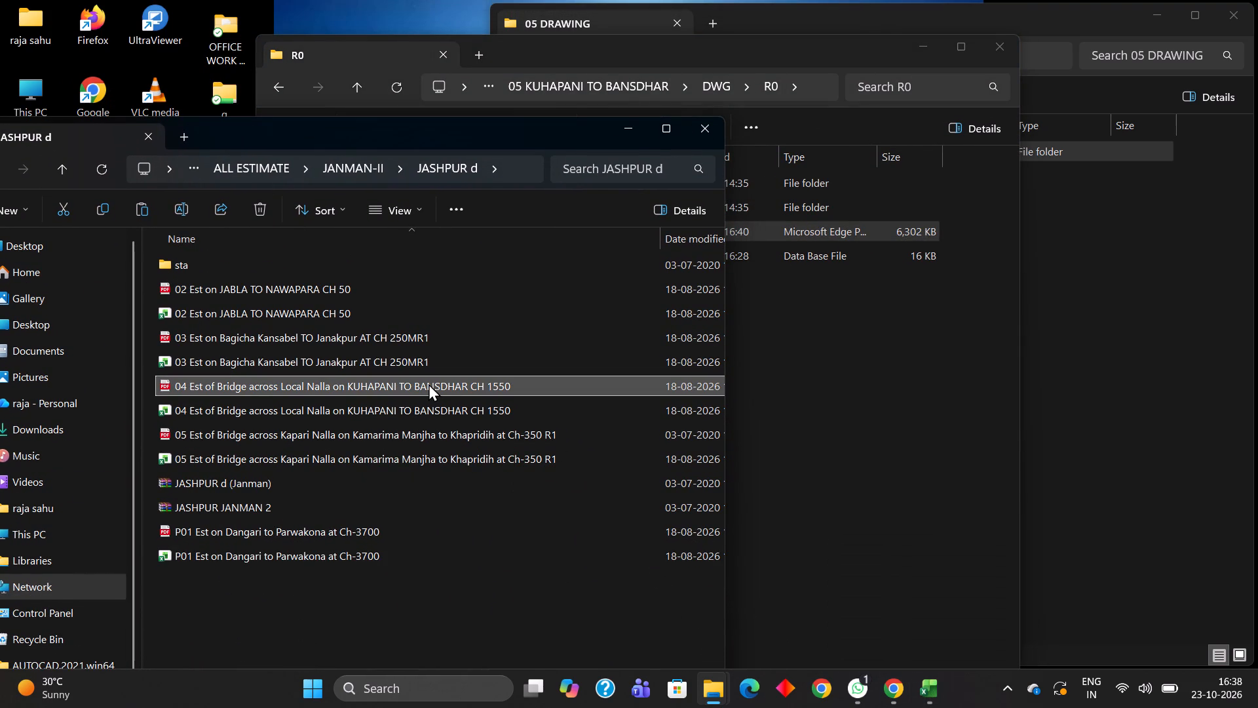
{"action": "left_click", "coordinate": [937, 71]}
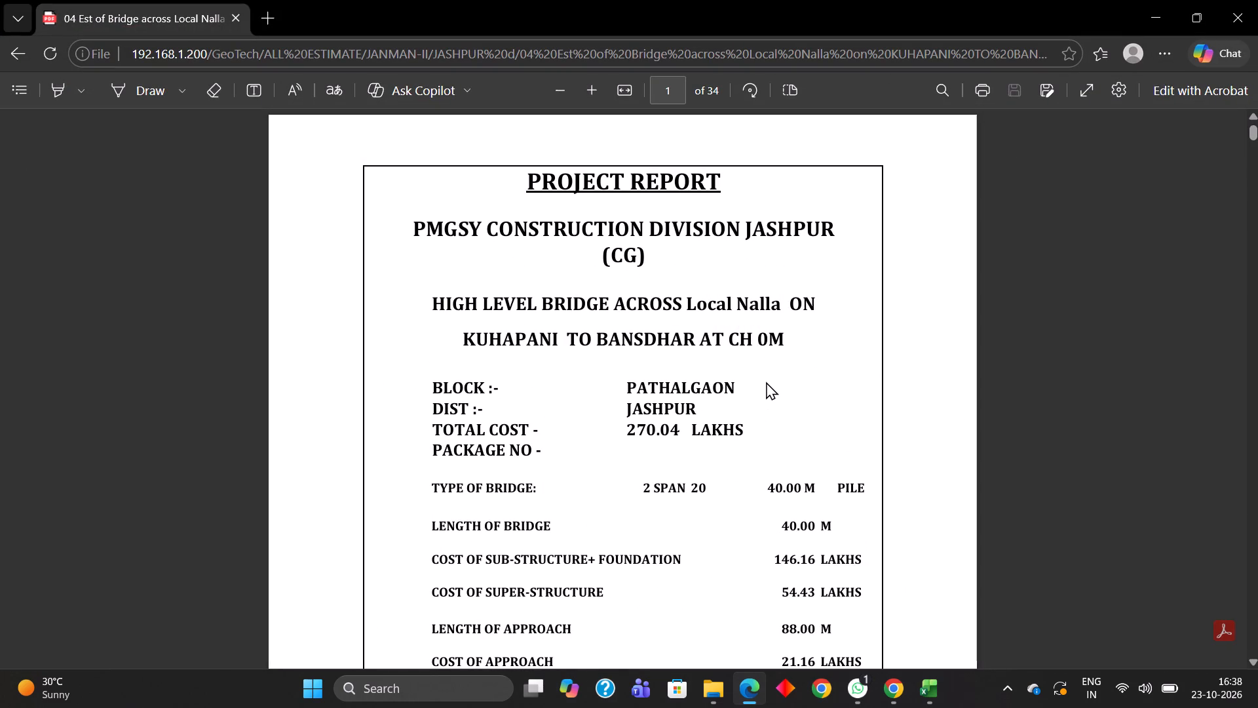
{"action": "scroll", "coordinate": [766, 385], "scroll_direction": "down", "scroll_amount": 16}
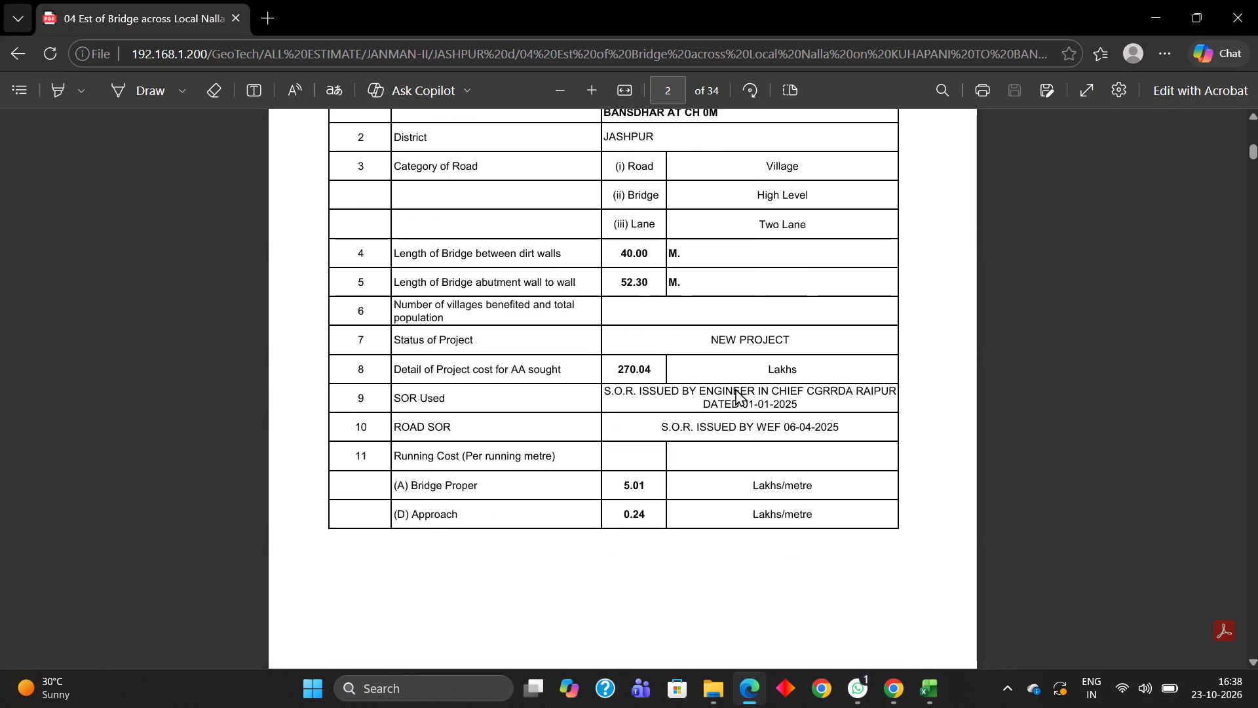
{"action": "scroll", "coordinate": [735, 388], "scroll_direction": "down", "scroll_amount": 6}
{"action": "scroll", "coordinate": [731, 385], "scroll_direction": "down", "scroll_amount": 16}
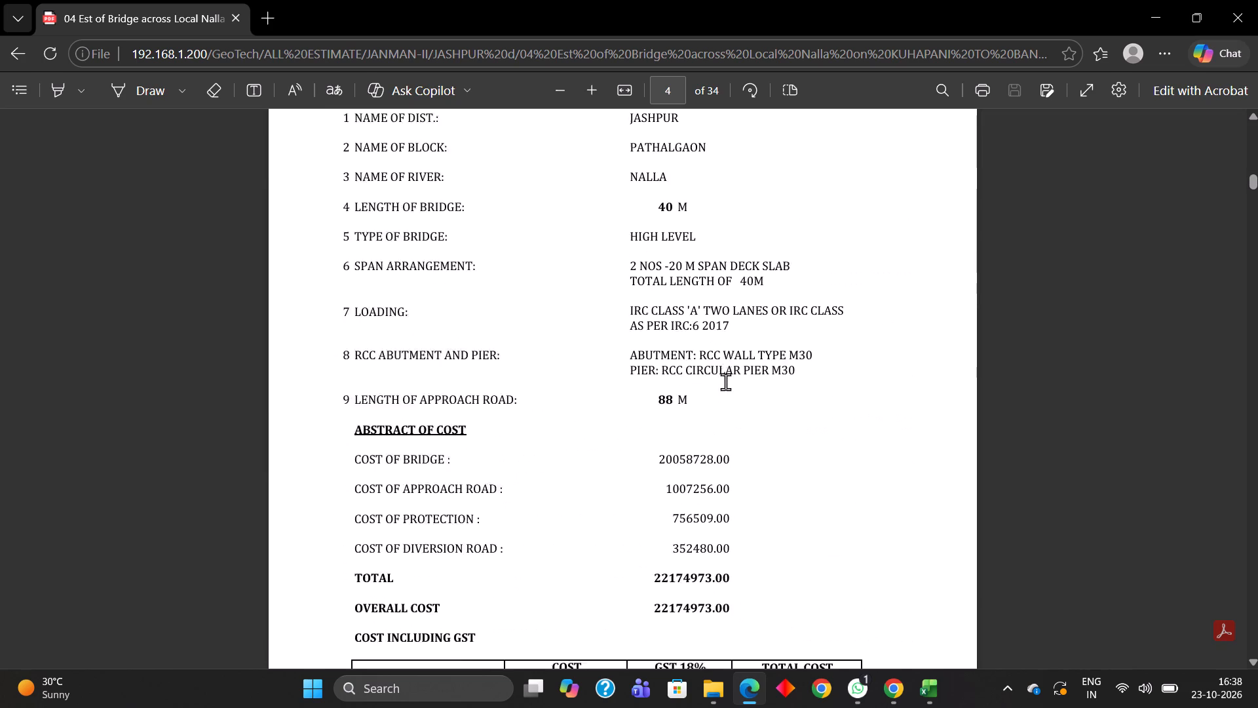
{"action": "scroll", "coordinate": [725, 382], "scroll_direction": "down", "scroll_amount": 4}
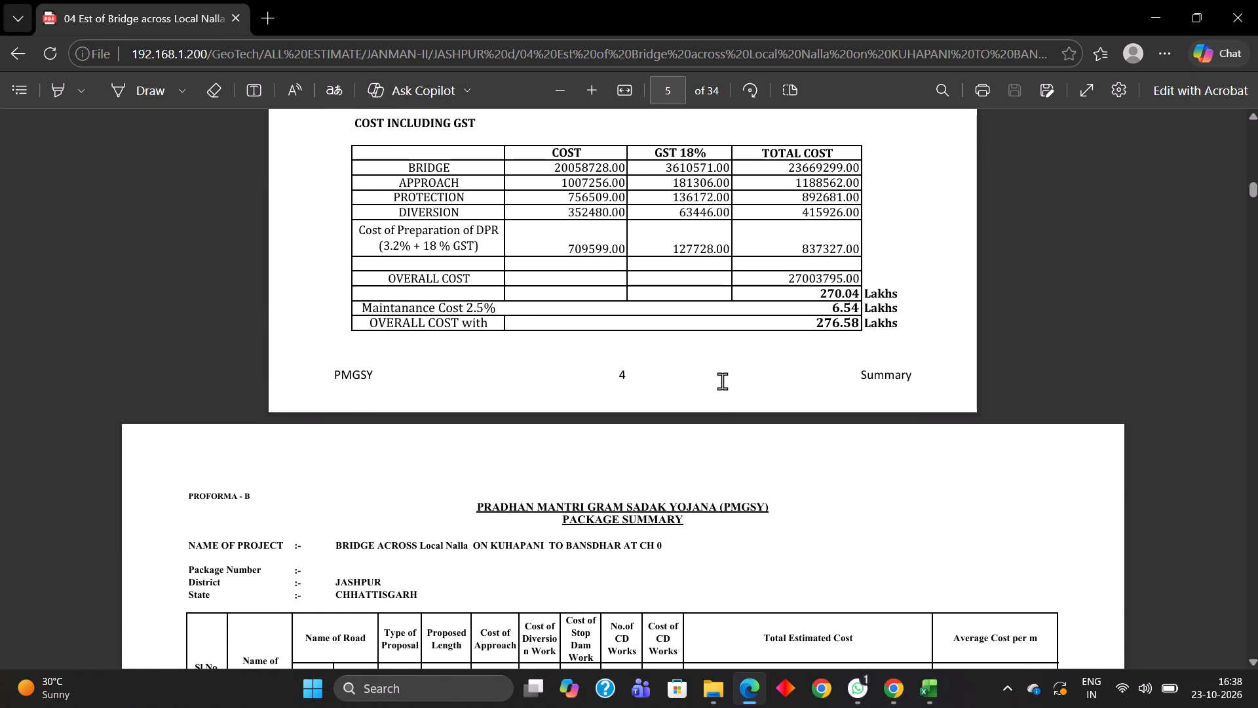
{"action": "scroll", "coordinate": [734, 379], "scroll_direction": "up", "scroll_amount": 1}
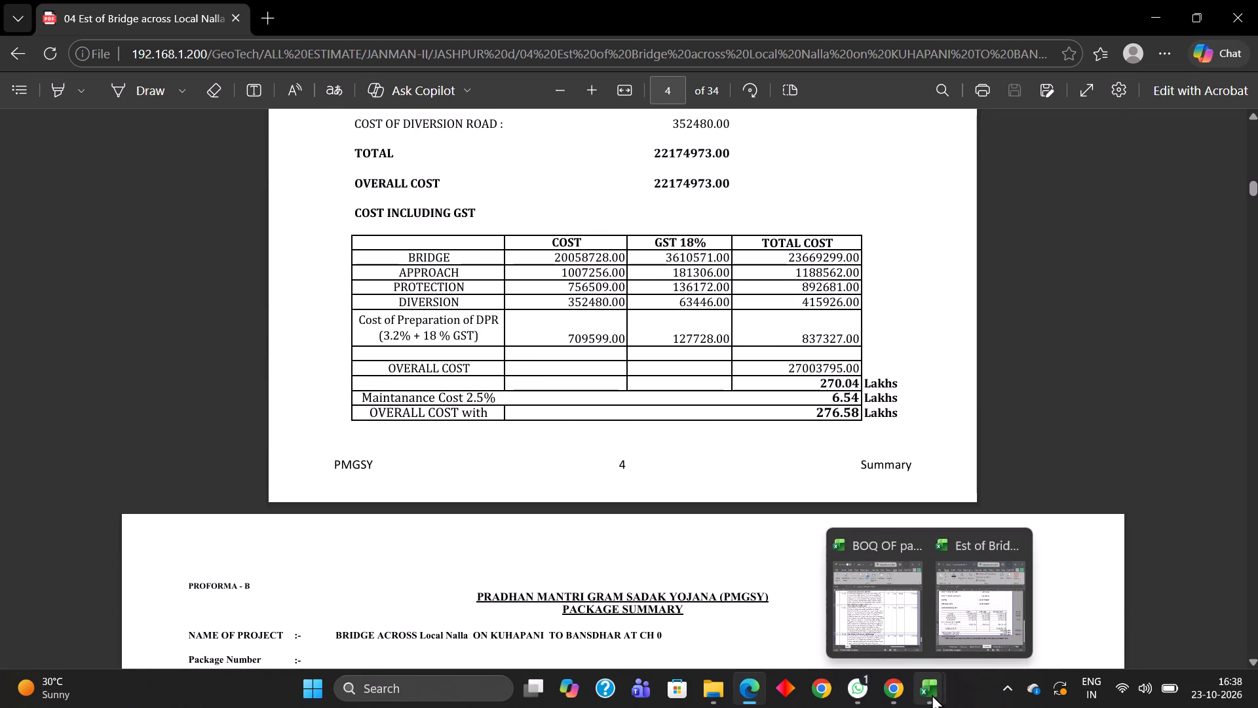
Check the open KUHAPANI TO BANSDHAR estimate workbook's Cover Page and Summary costs against the online summary's Kuhapani row, and close the workbook.
{"action": "left_click", "coordinate": [958, 604]}
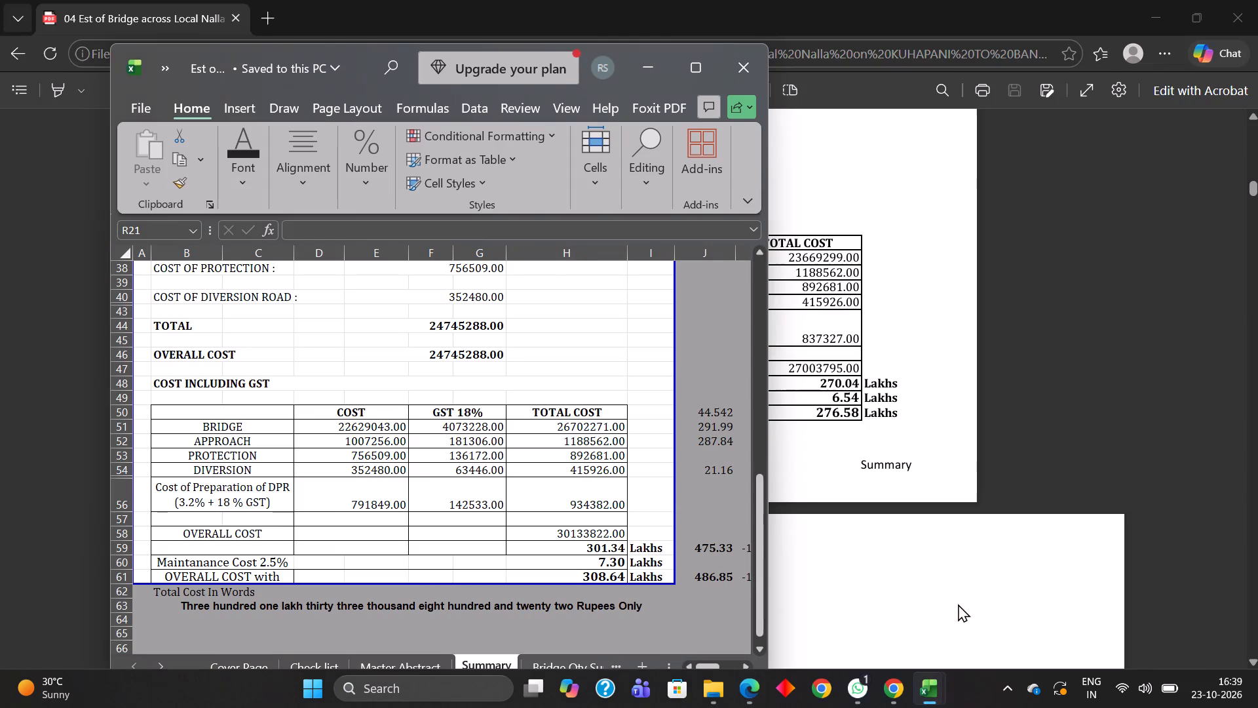
{"action": "left_click", "coordinate": [886, 693]}
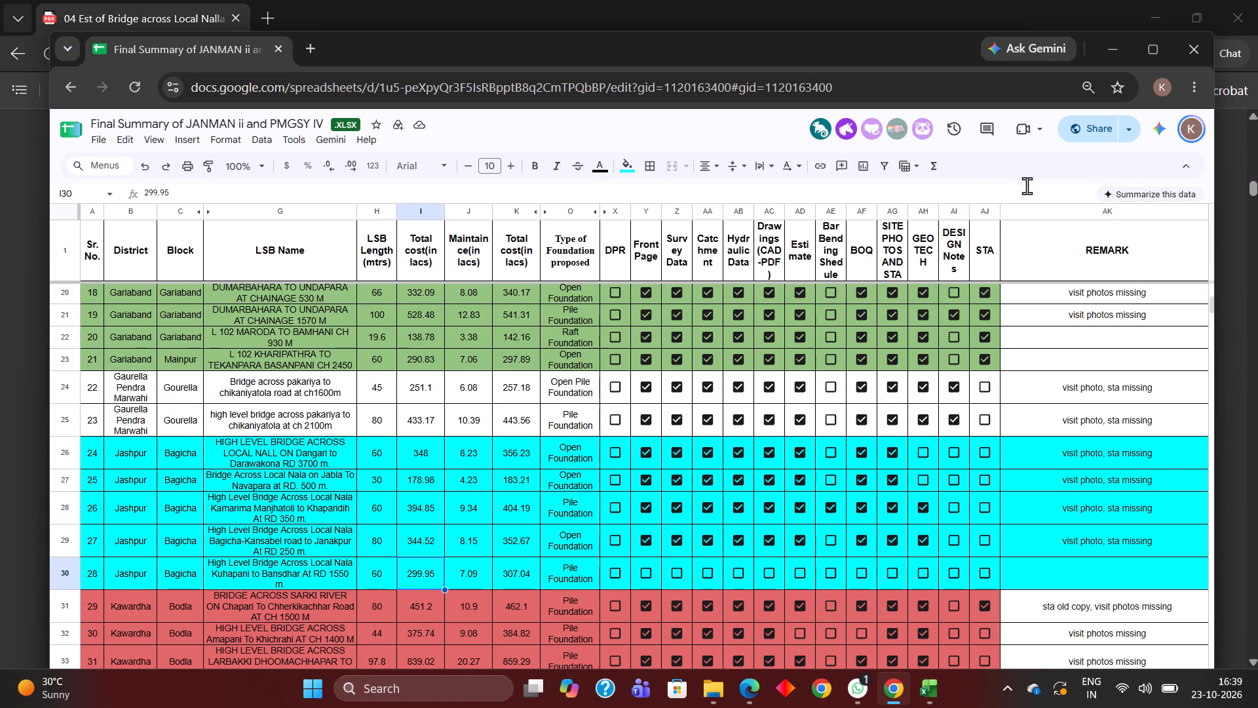
{"action": "left_click", "coordinate": [1109, 47]}
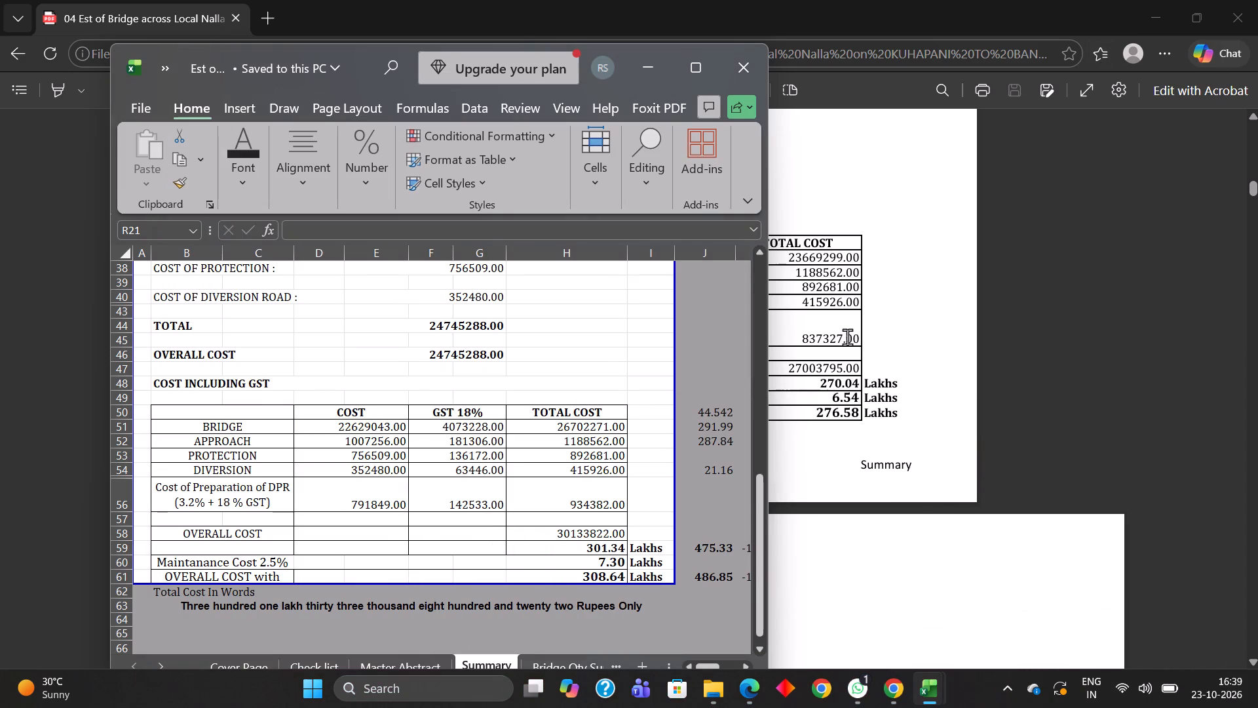
{"action": "left_click", "coordinate": [695, 68]}
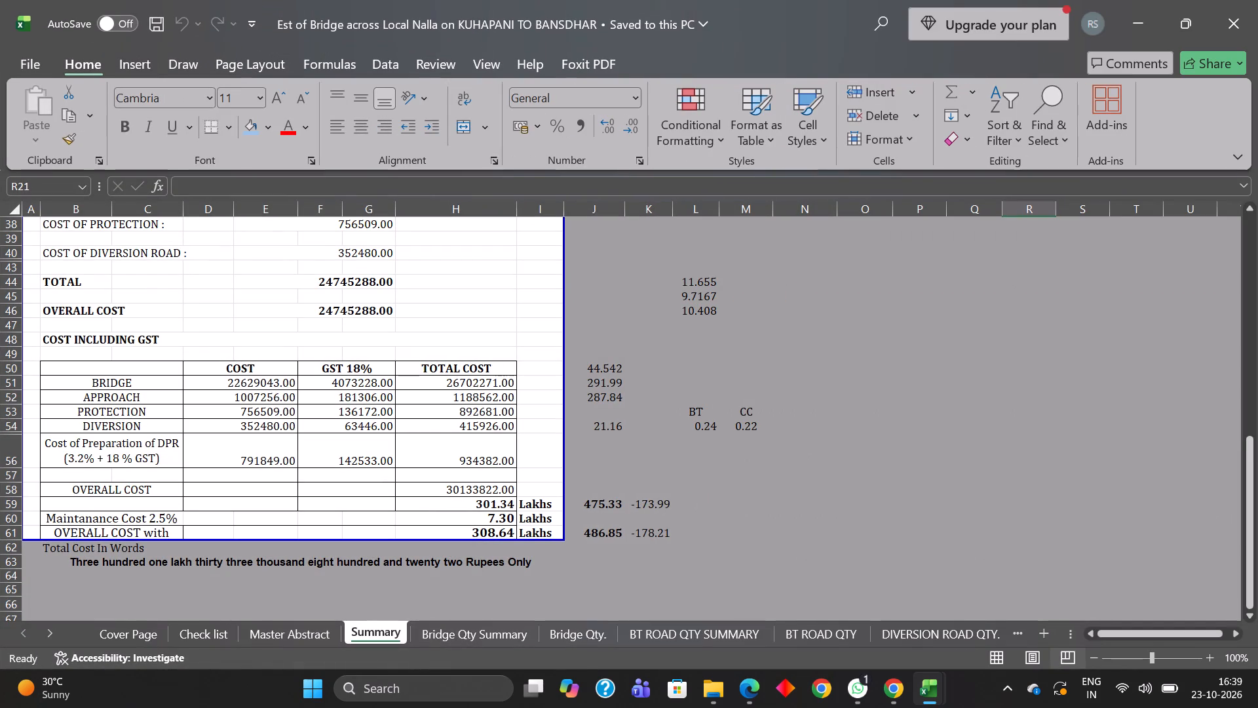
{"action": "scroll", "coordinate": [463, 482], "scroll_direction": "up", "scroll_amount": 20}
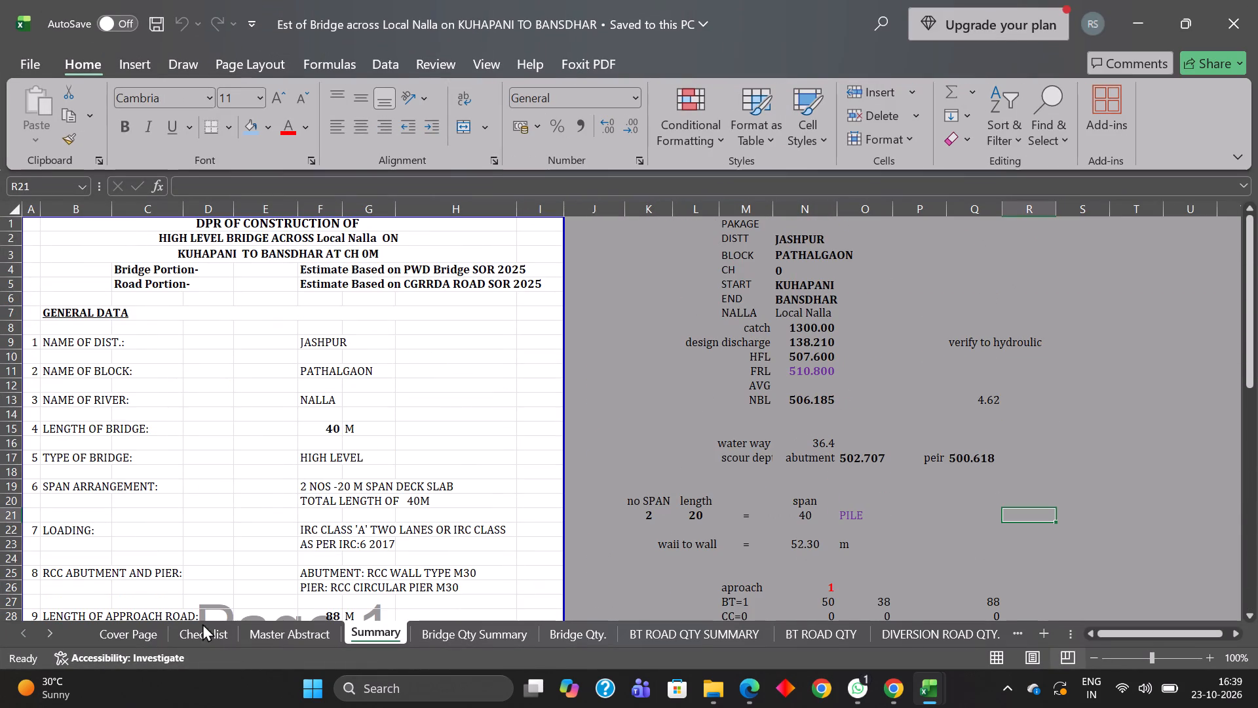
{"action": "left_click", "coordinate": [105, 631]}
{"action": "scroll", "coordinate": [293, 529], "scroll_direction": "up", "scroll_amount": 4}
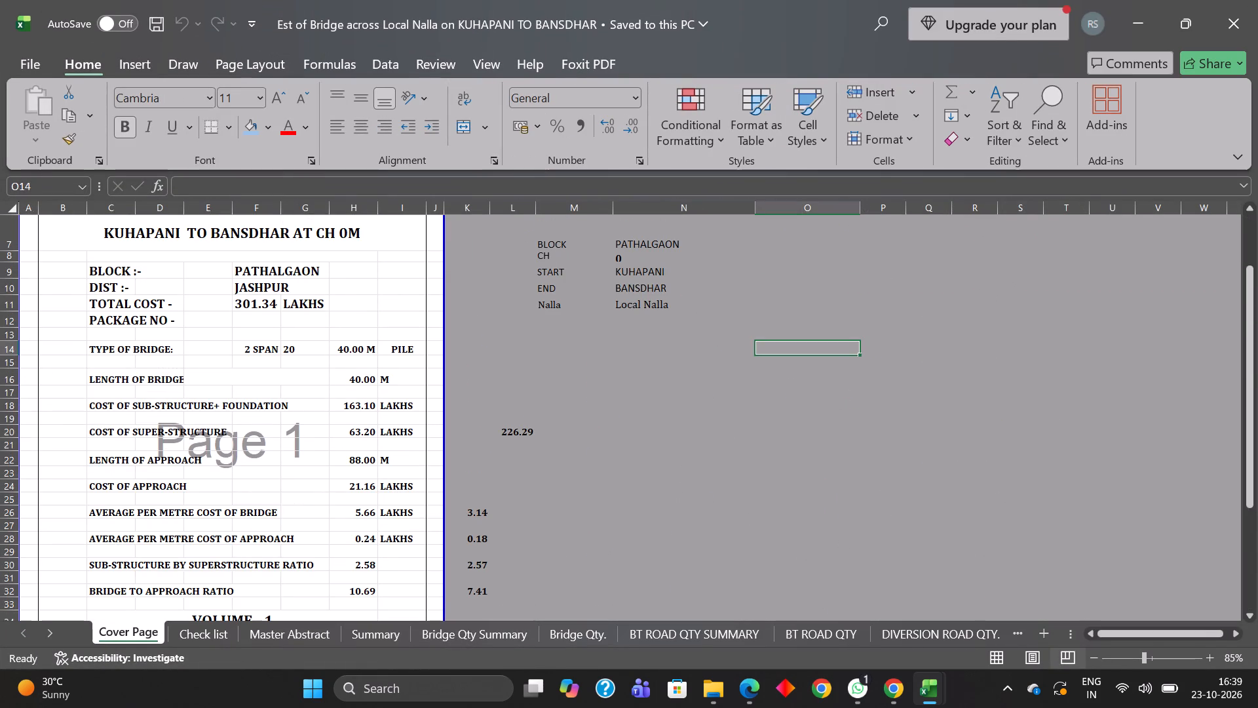
{"action": "scroll", "coordinate": [346, 530], "scroll_direction": "down", "scroll_amount": 4}
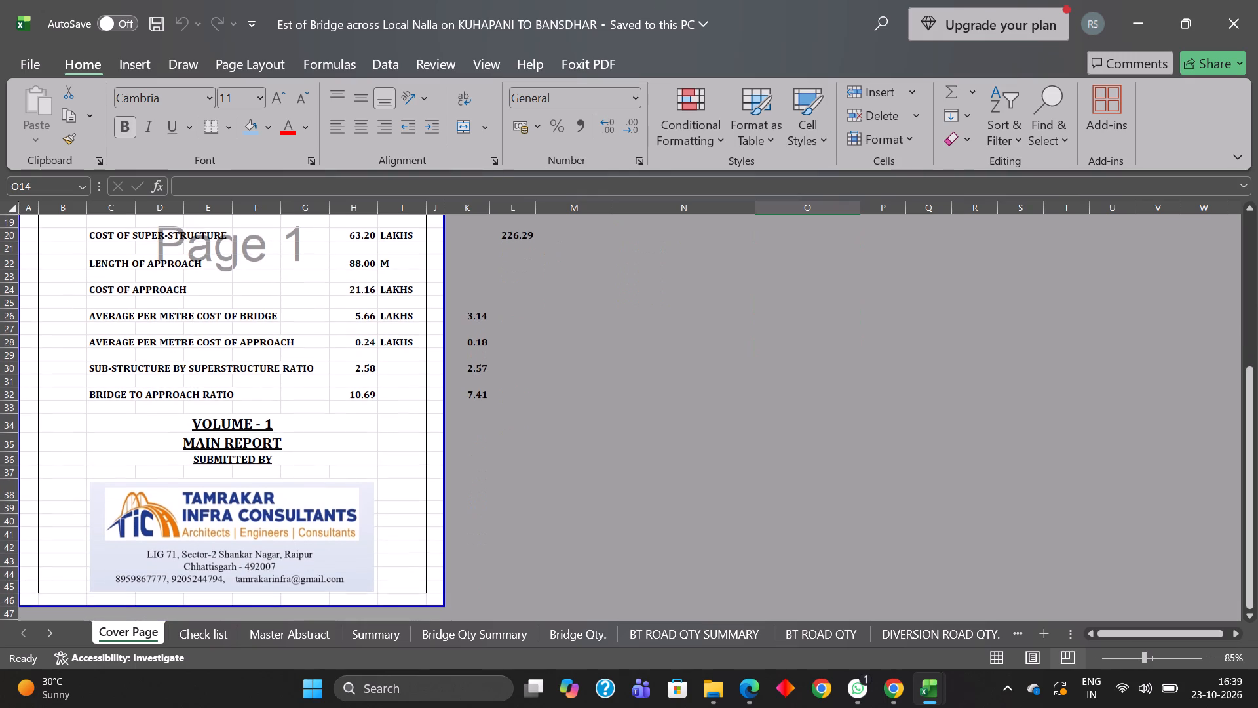
{"action": "left_click", "coordinate": [398, 638]}
{"action": "scroll", "coordinate": [389, 557], "scroll_direction": "down", "scroll_amount": 11}
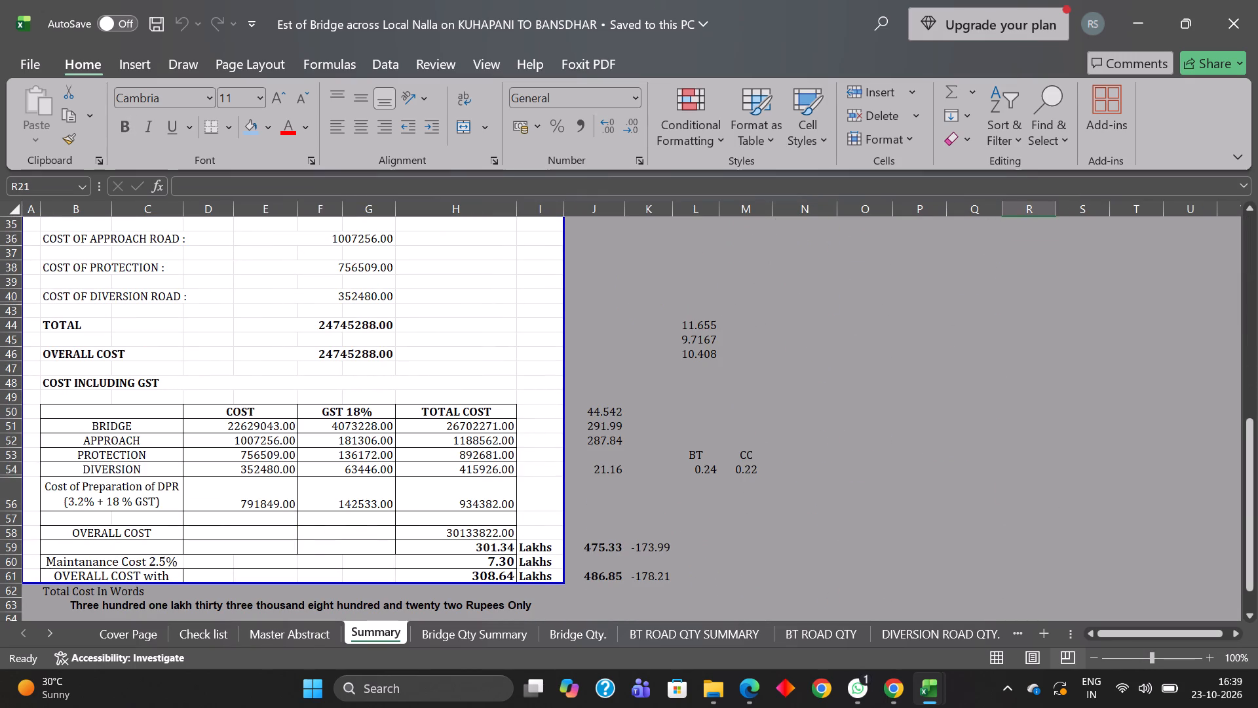
{"action": "left_click", "coordinate": [1257, 0]}
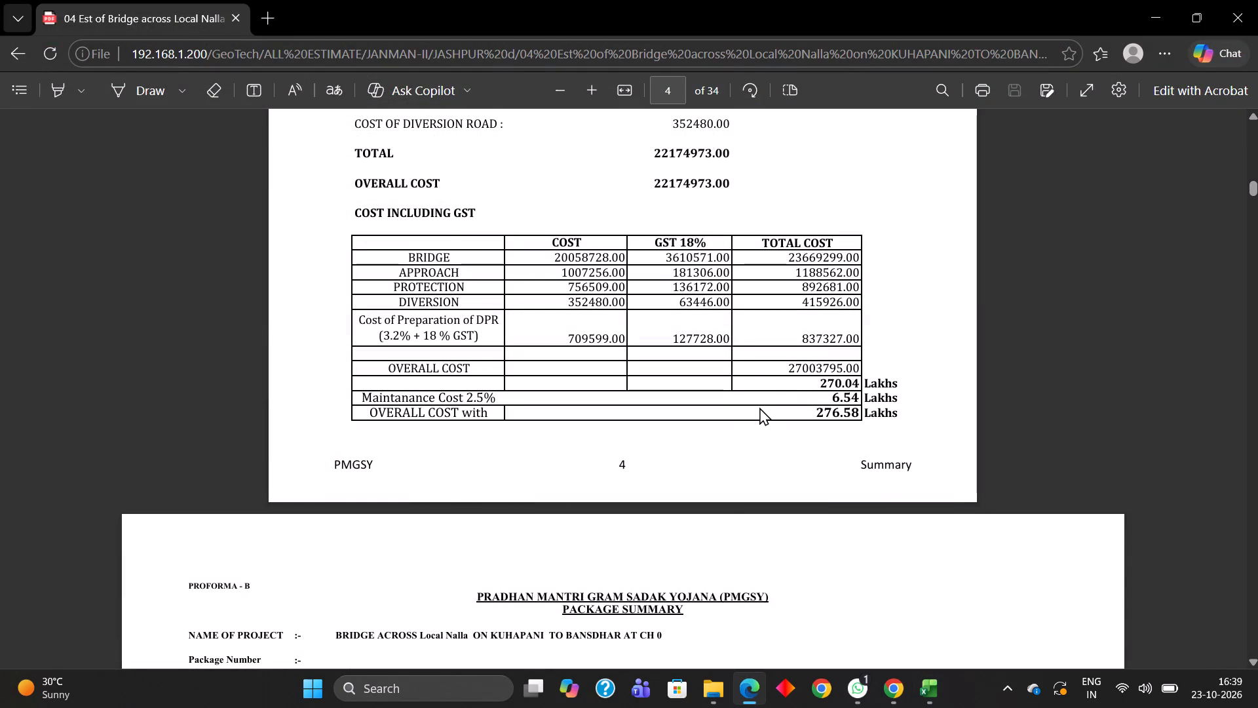
Open the 04 Est KUHAPANI TO BANSDHAR CH 1550 workbook from JASHPUR d, compare its Summary costs with the online summary sheet, and close it.
{"action": "left_click_drag", "start_coordinate": [953, 0], "coordinate": [942, 12]}
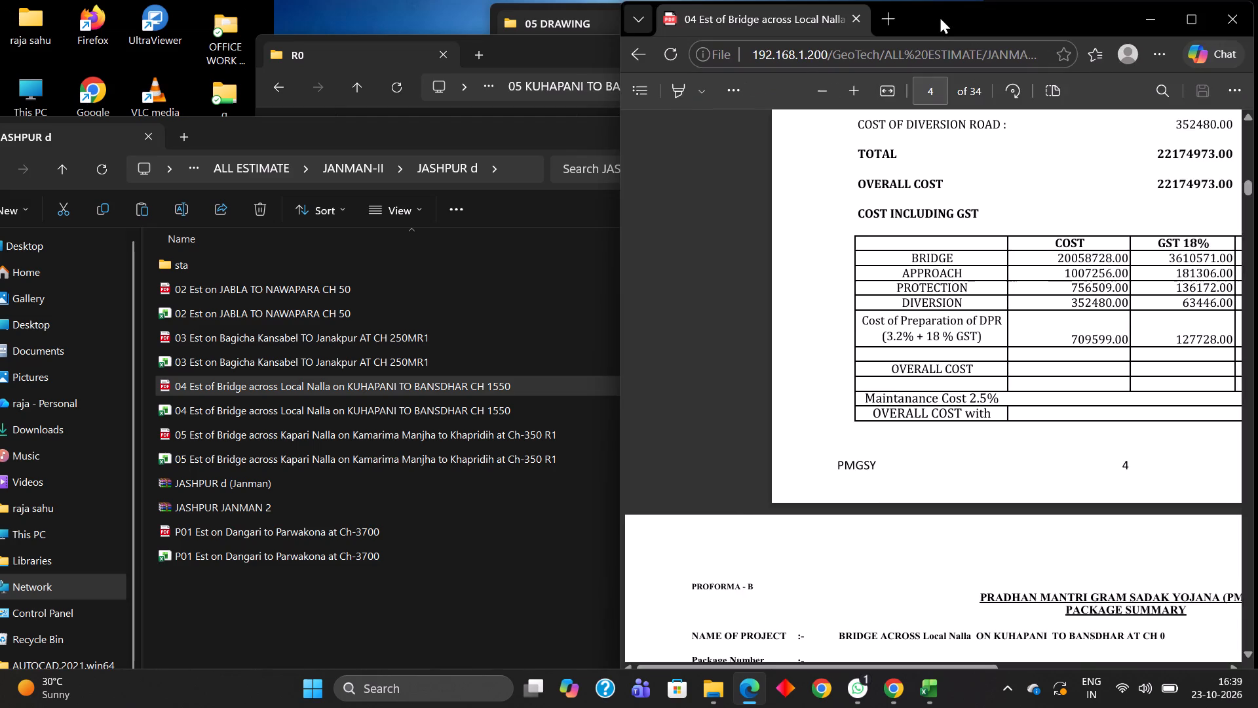
{"action": "left_click_drag", "start_coordinate": [938, 18], "coordinate": [932, 189]}
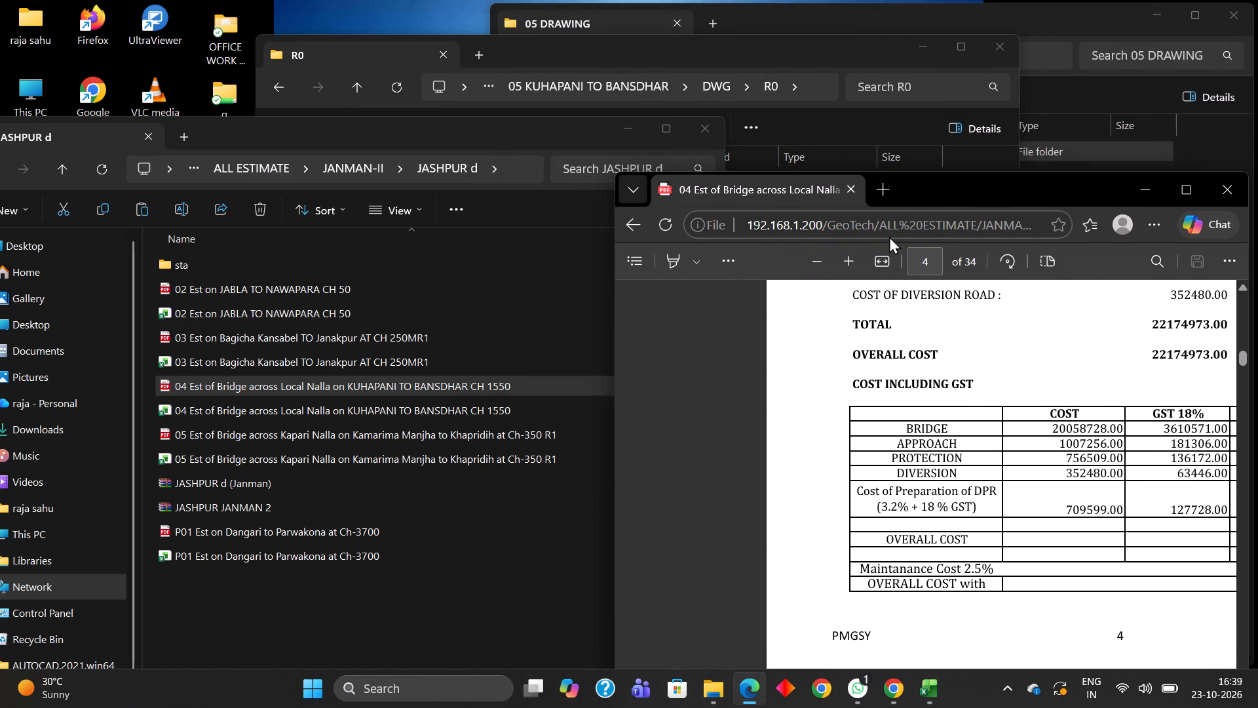
{"action": "left_click_drag", "start_coordinate": [952, 185], "coordinate": [905, 177]}
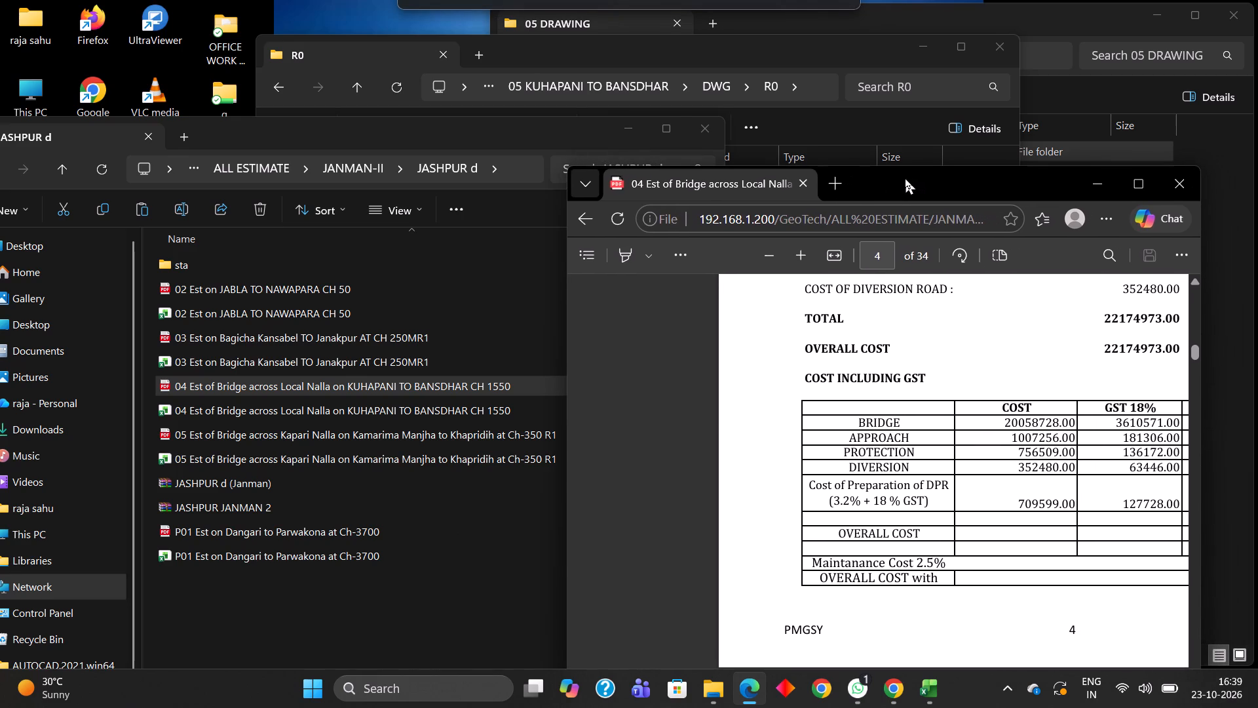
{"action": "left_click_drag", "start_coordinate": [905, 177], "coordinate": [613, 109]}
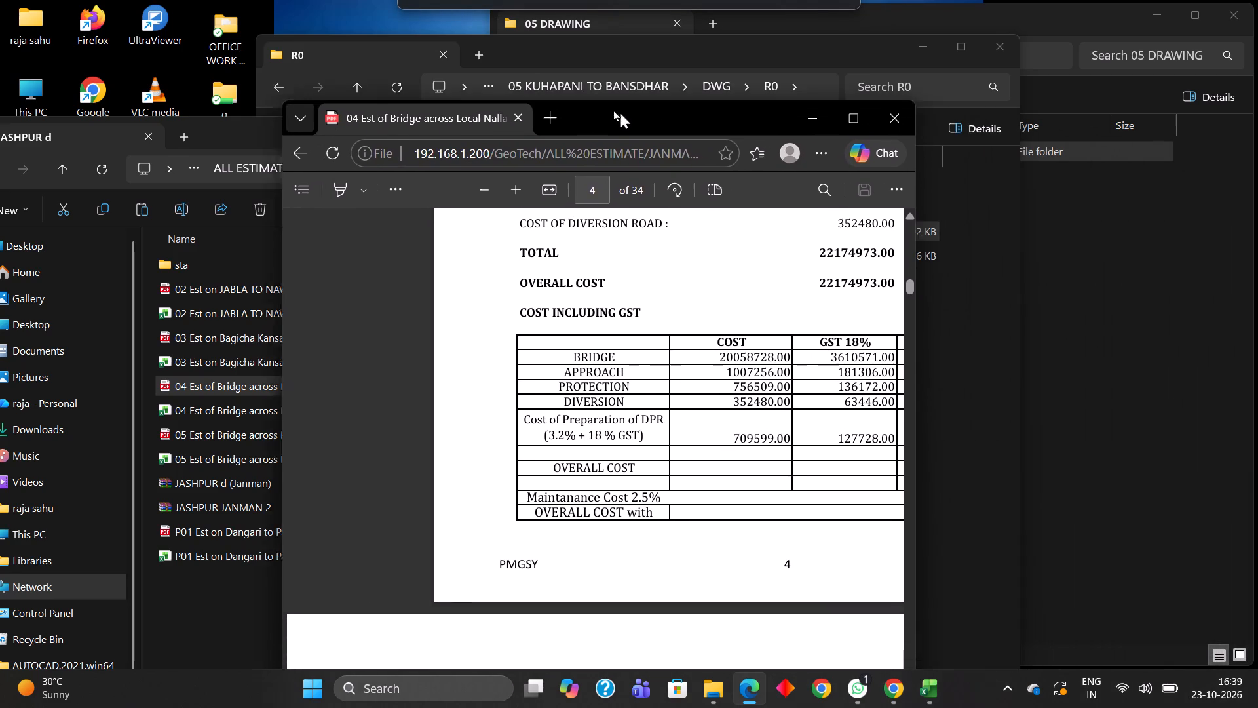
{"action": "left_click_drag", "start_coordinate": [613, 109], "coordinate": [793, 94]}
{"action": "left_click", "coordinate": [335, 406]}
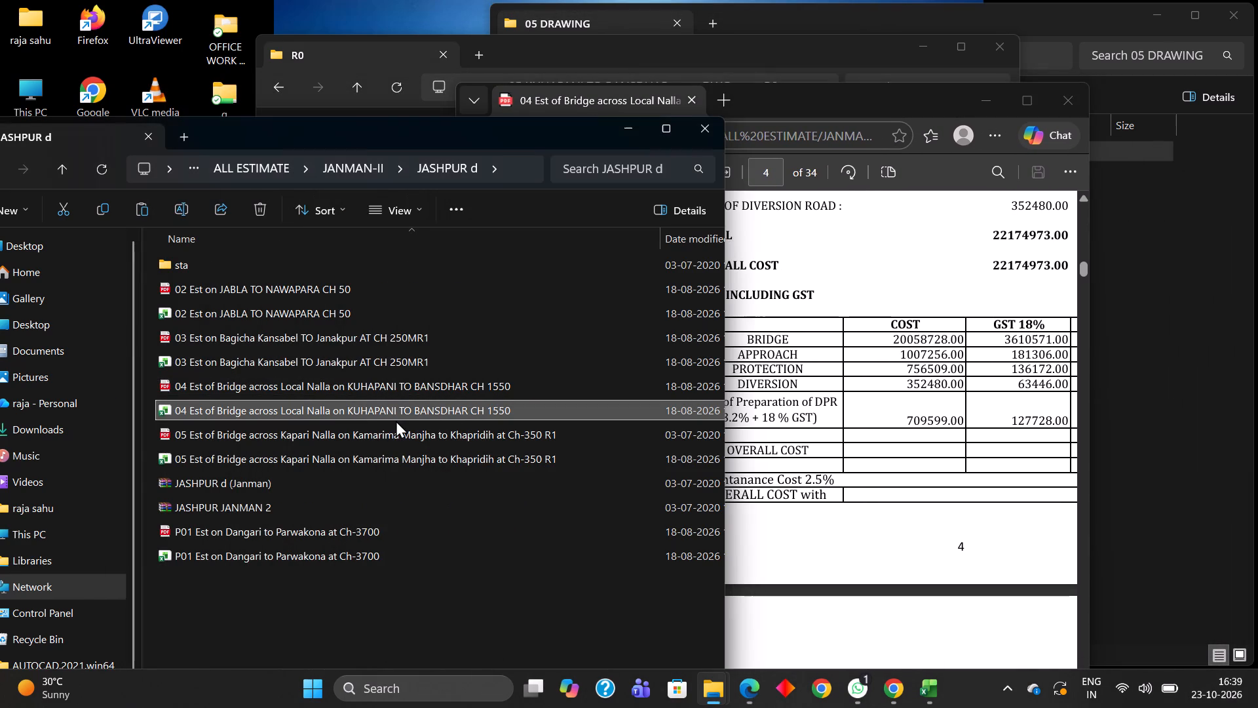
{"action": "double_click", "coordinate": [398, 416]}
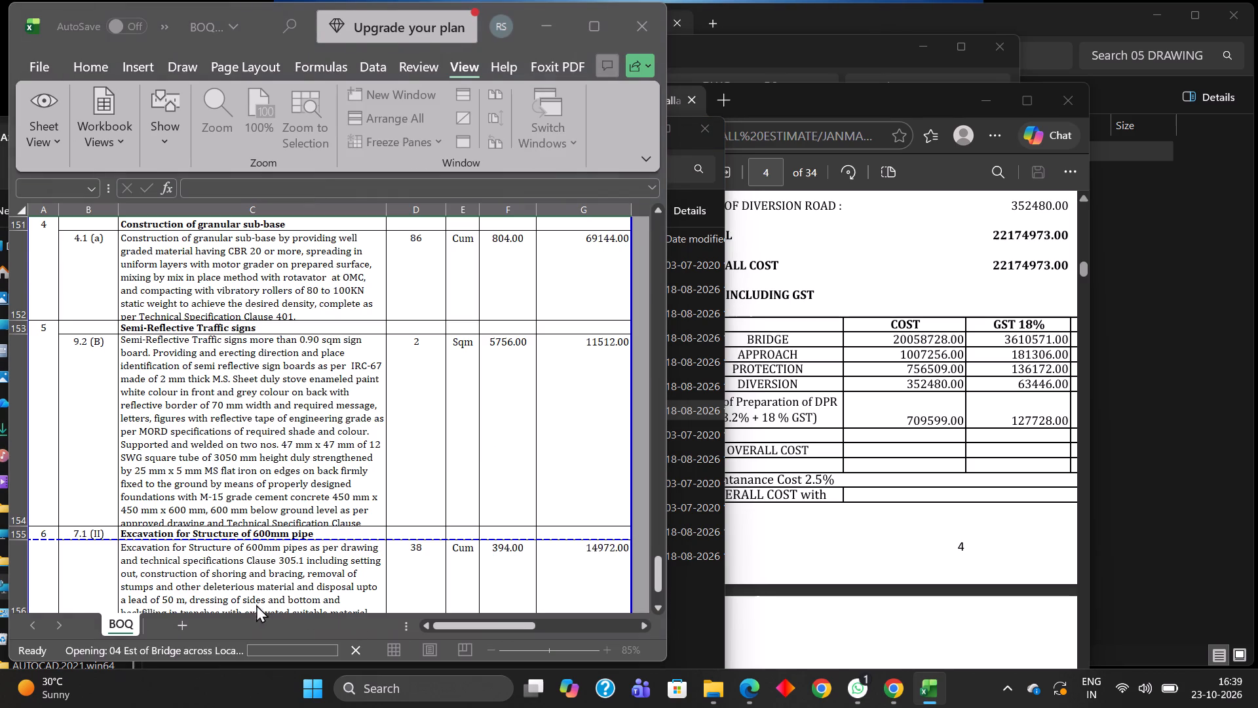
{"action": "scroll", "coordinate": [487, 526], "scroll_direction": "up", "scroll_amount": 4}
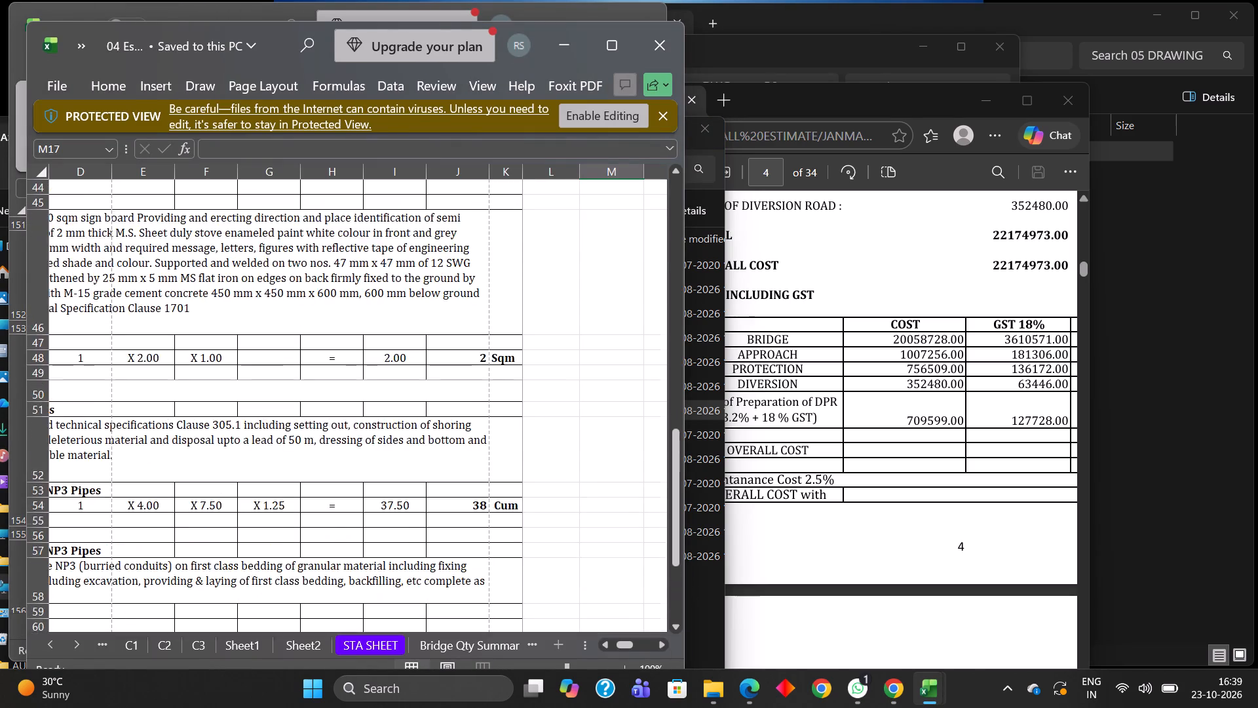
{"action": "scroll", "coordinate": [484, 488], "scroll_direction": "up", "scroll_amount": 19}
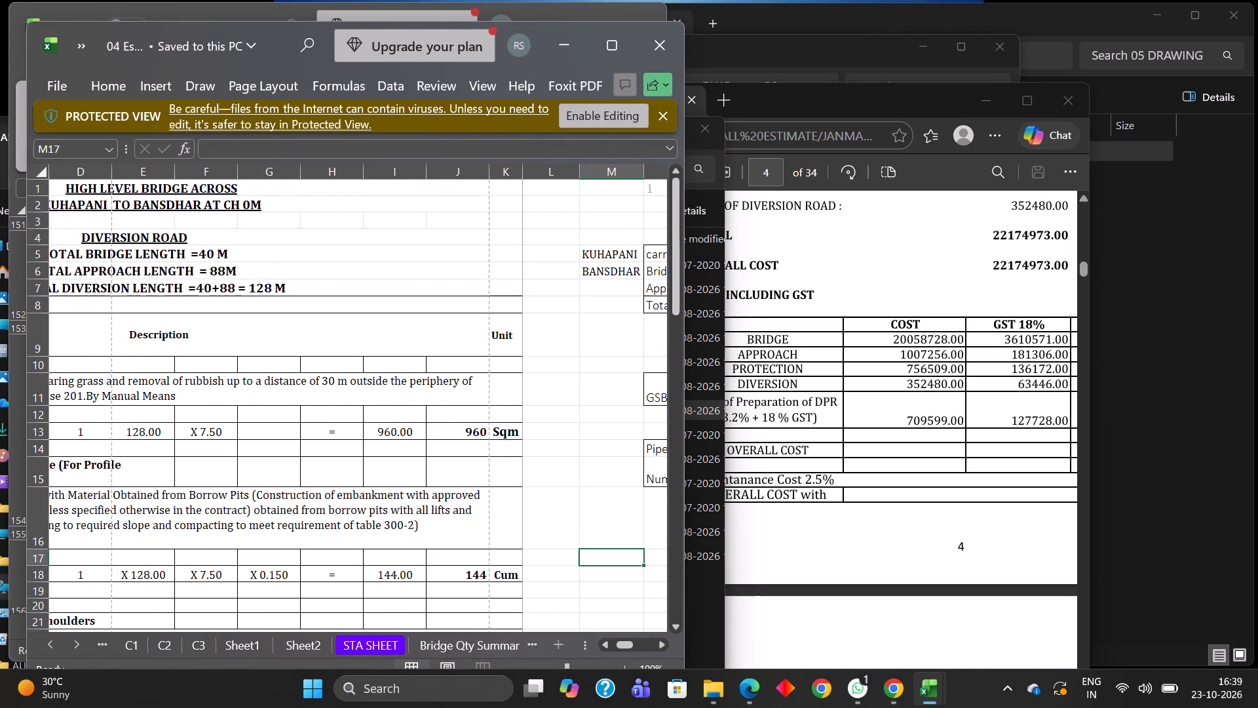
{"action": "scroll", "coordinate": [476, 488], "scroll_direction": "down", "scroll_amount": 4}
{"action": "triple_click", "coordinate": [98, 644]}
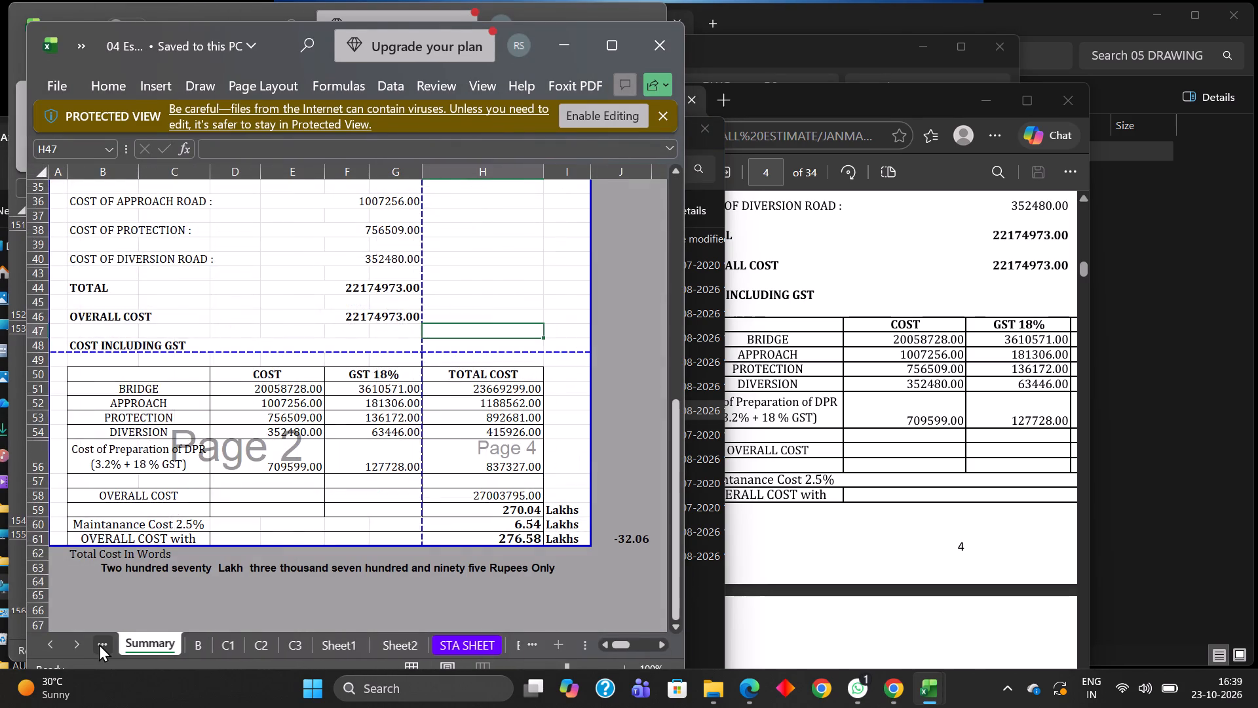
{"action": "left_click", "coordinate": [101, 644]}
{"action": "left_click", "coordinate": [232, 653]}
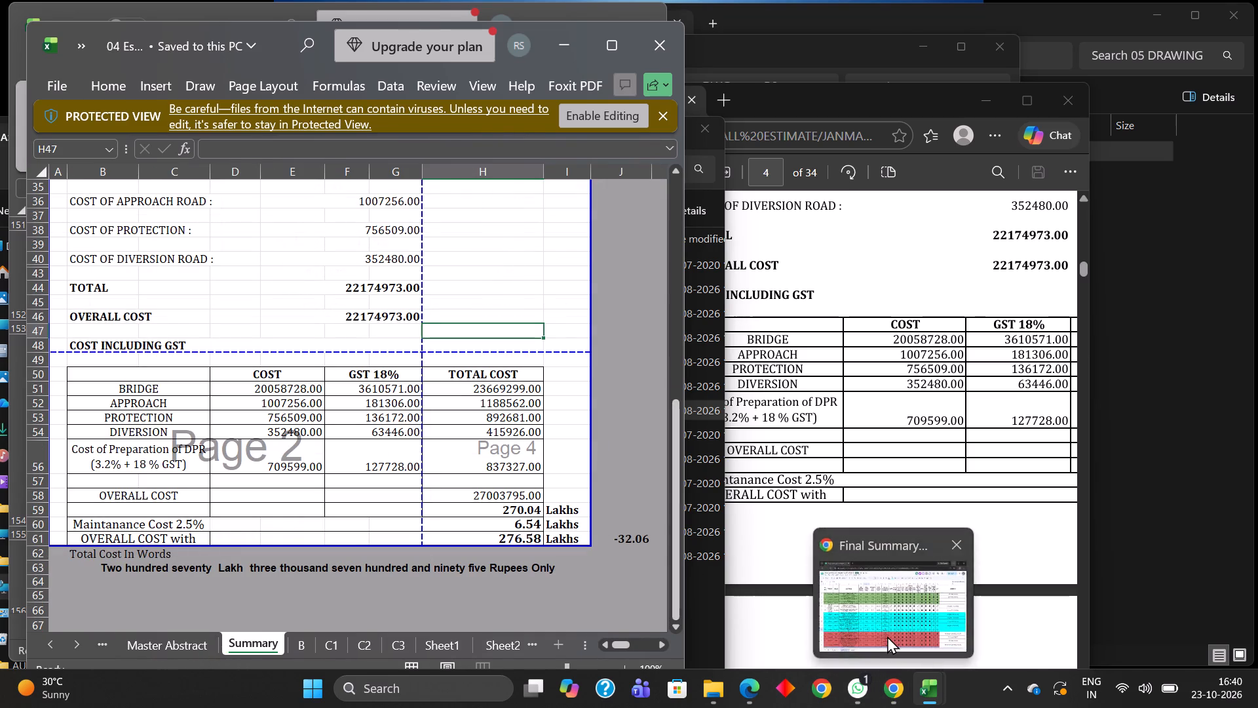
{"action": "left_click", "coordinate": [887, 636]}
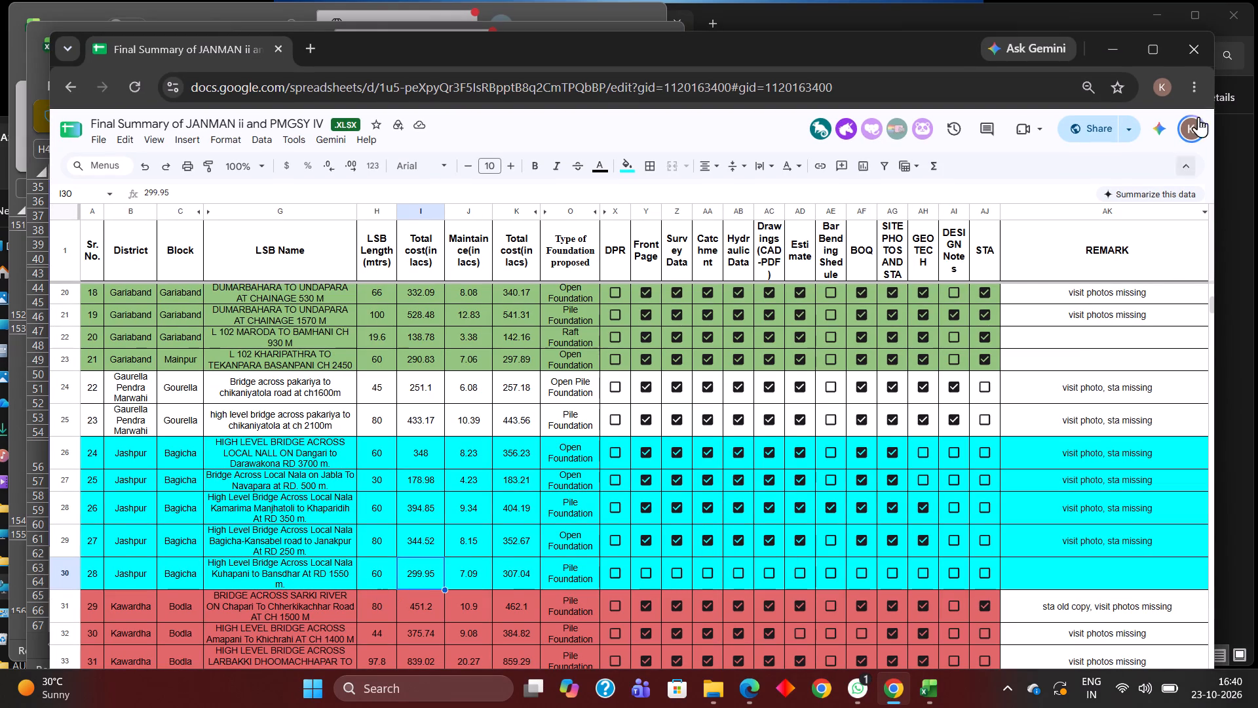
{"action": "left_click", "coordinate": [1112, 47]}
{"action": "left_click", "coordinate": [657, 33]}
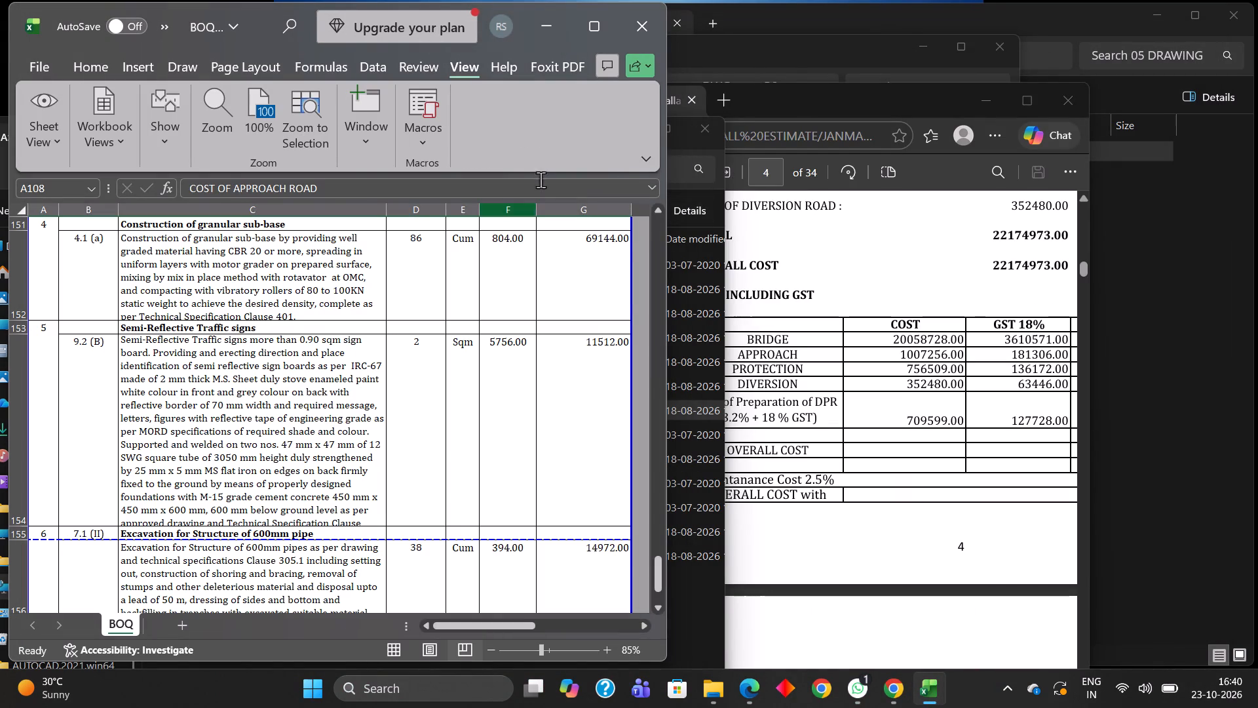
{"action": "left_click", "coordinate": [550, 29]}
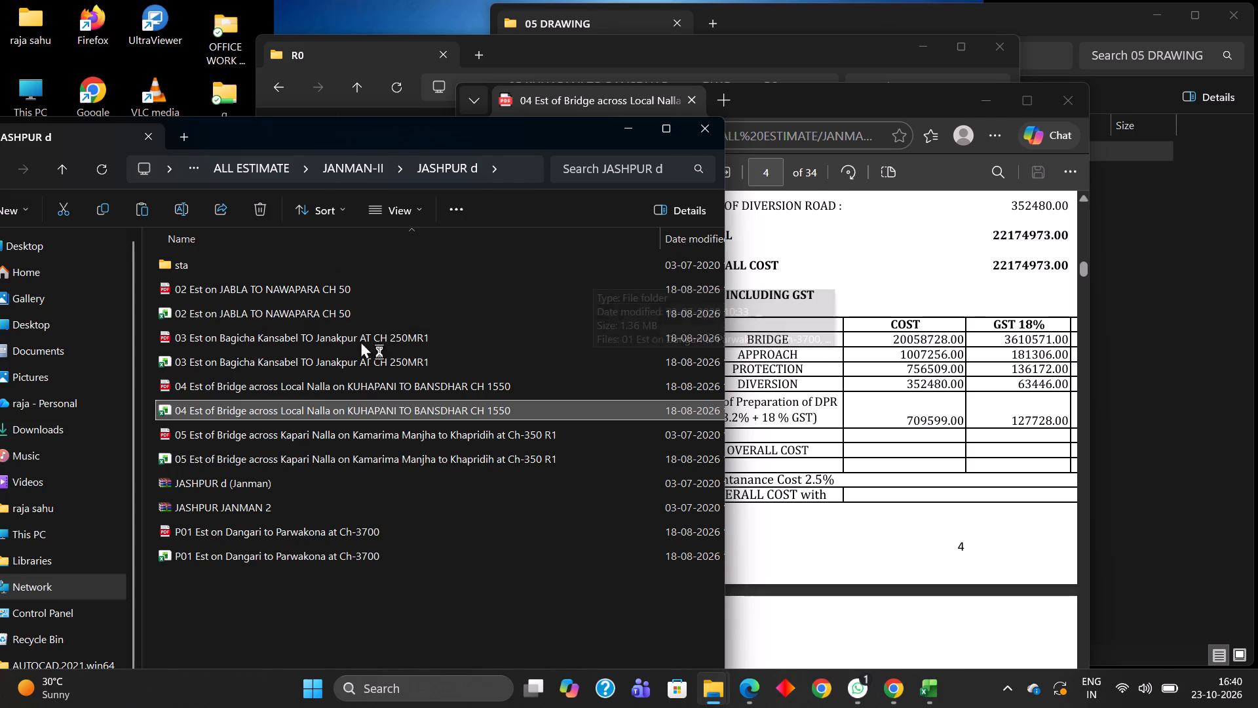
Open the 04 Est KUHAPANI TO BANSDHAR CH 1550 workbook in the sta subfolder and examine the costs on its Summary sheet.
{"action": "left_click", "coordinate": [297, 277]}
{"action": "double_click", "coordinate": [297, 274]}
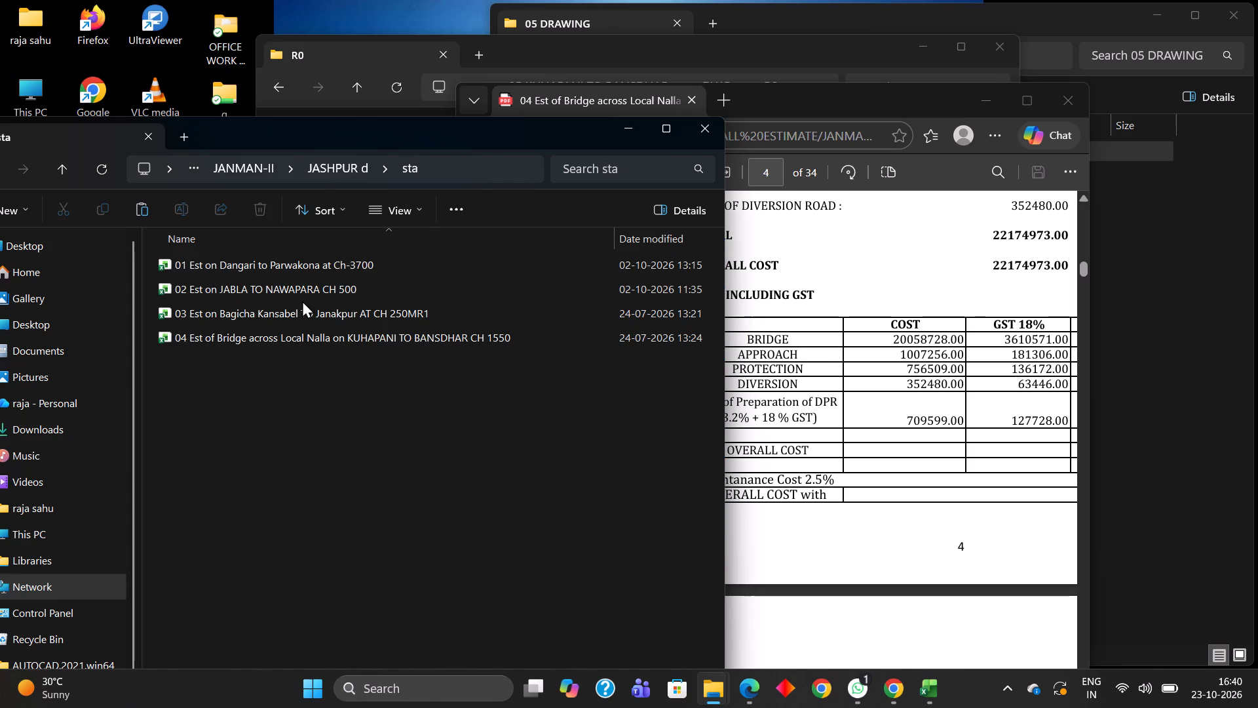
{"action": "double_click", "coordinate": [420, 339]}
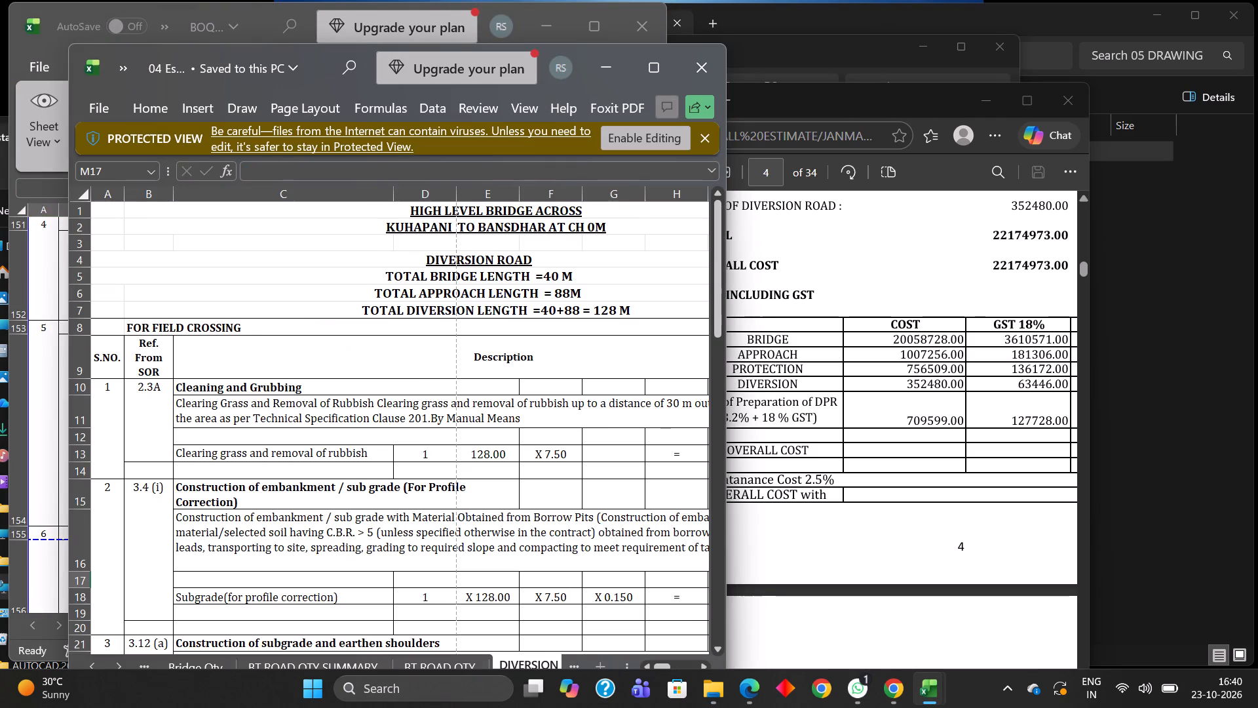
{"action": "left_click", "coordinate": [209, 663]}
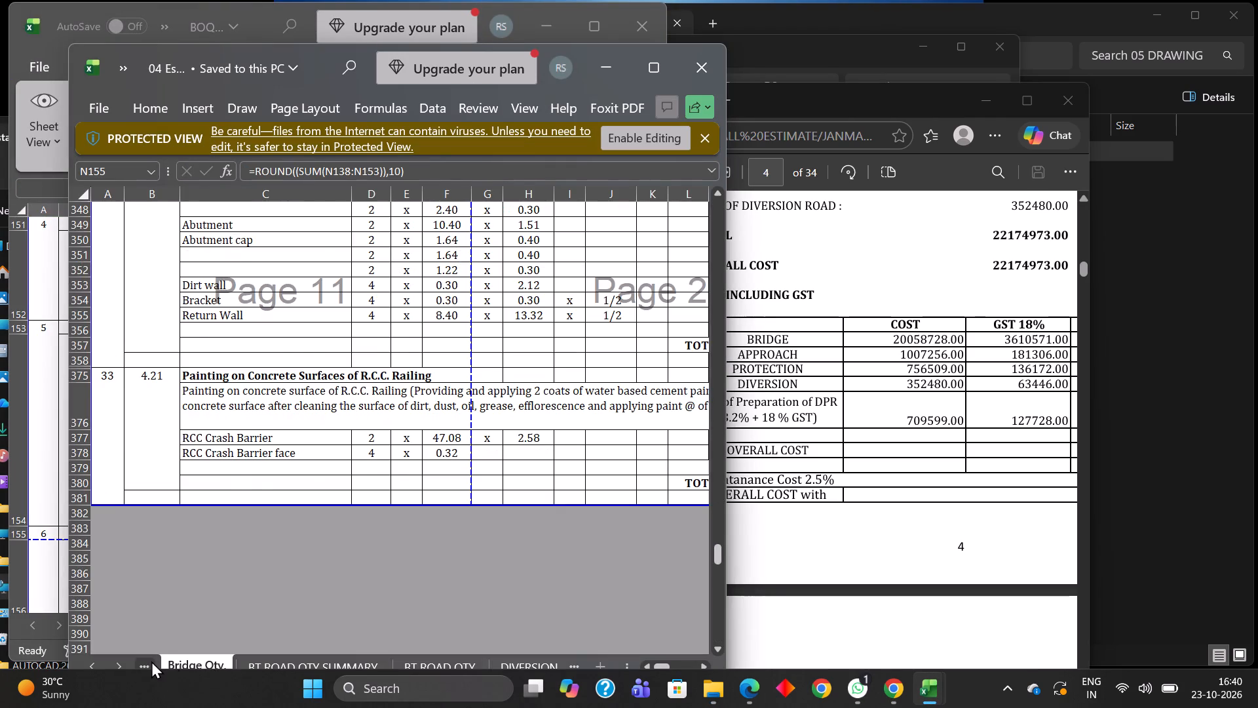
{"action": "left_click", "coordinate": [151, 661]}
{"action": "double_click", "coordinate": [143, 663]}
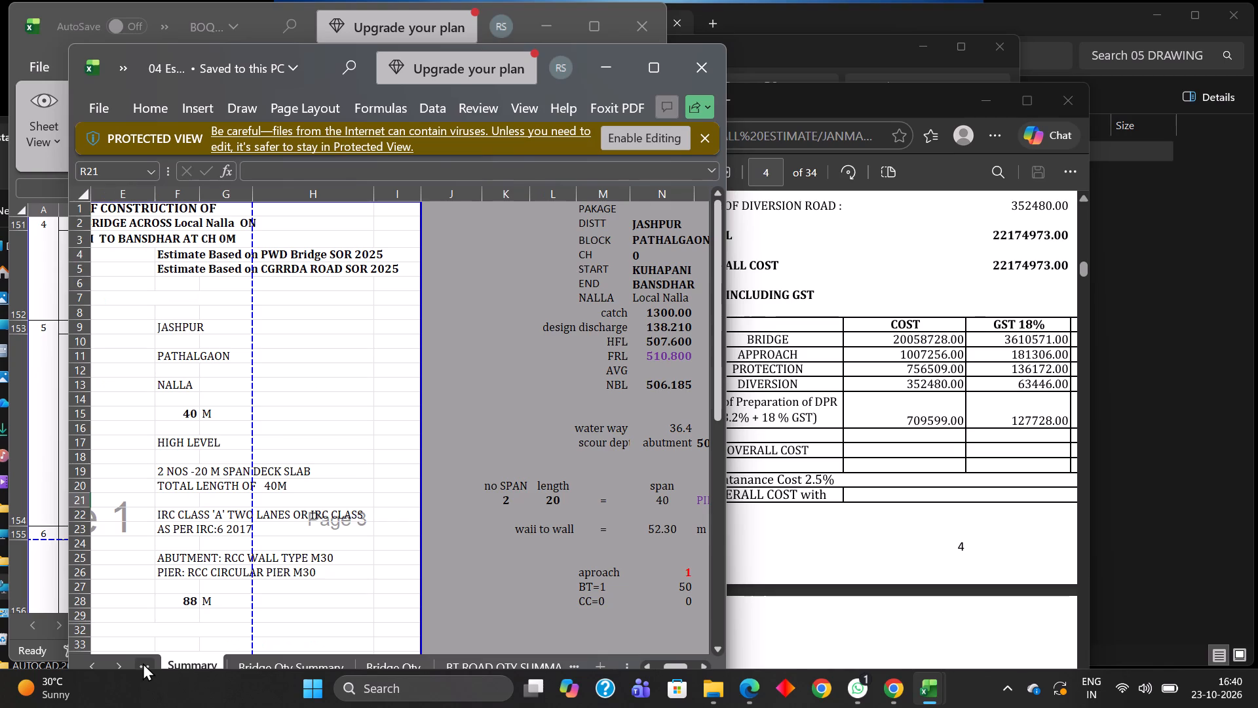
{"action": "scroll", "coordinate": [394, 511], "scroll_direction": "down", "scroll_amount": 11}
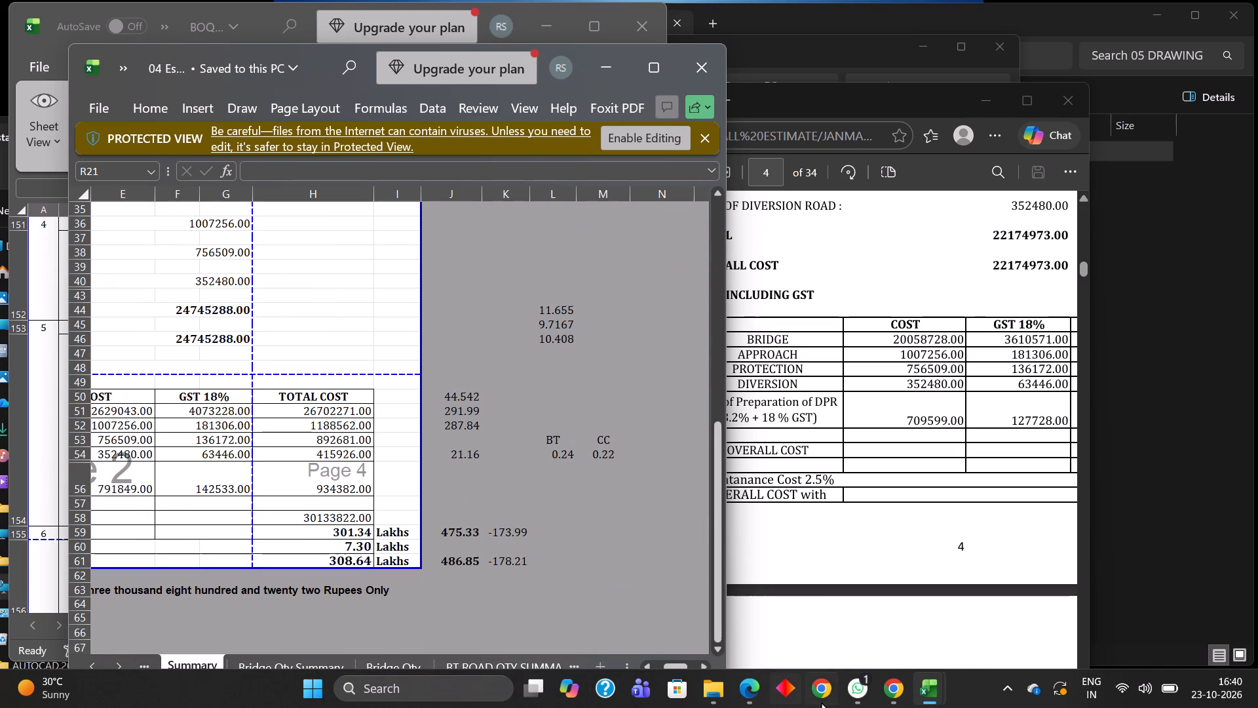
Compare the sta estimate workbook's Summary and Cover Page costs with the online summary's Kuhapani row, close the workbook and leave the sta folder.
{"action": "left_click", "coordinate": [899, 690]}
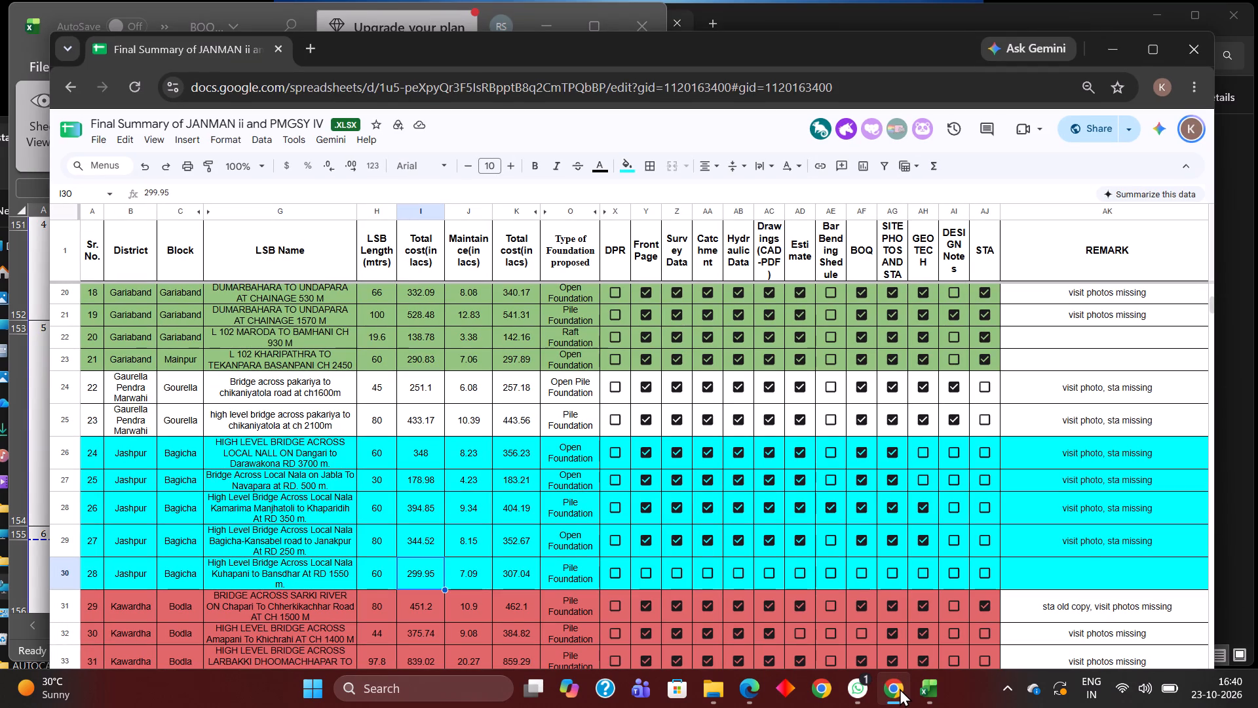
{"action": "left_click", "coordinate": [900, 688]}
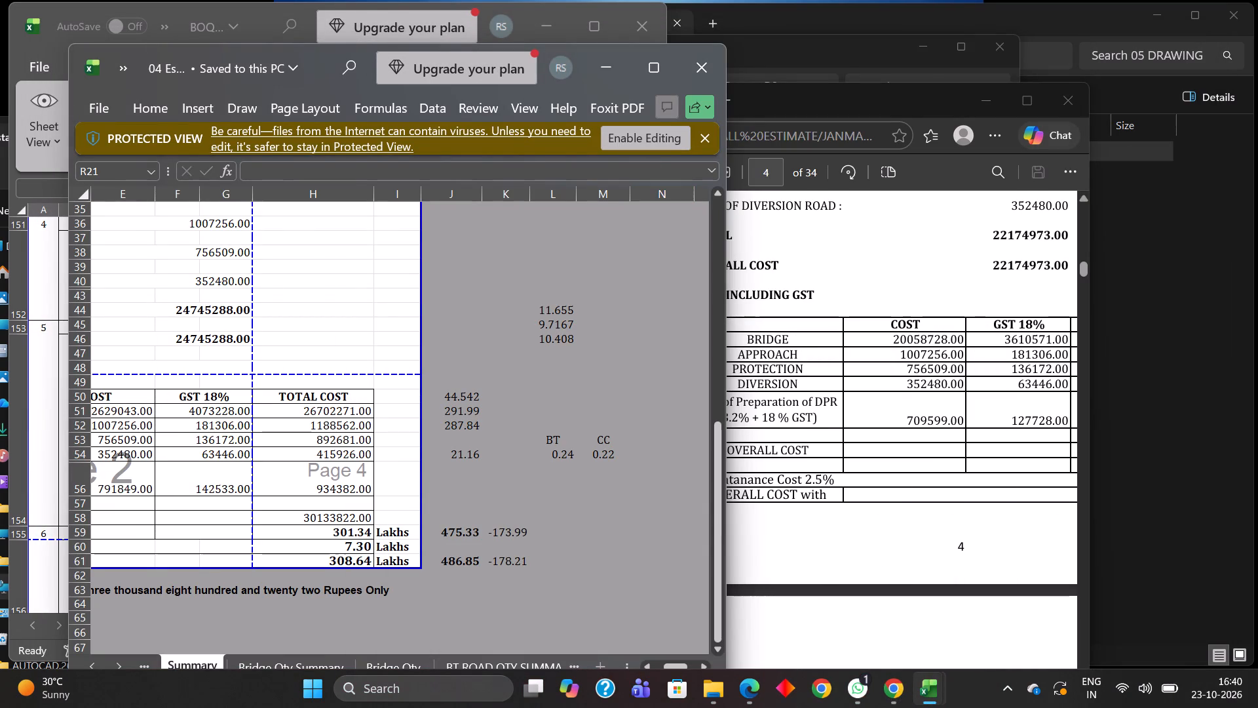
{"action": "scroll", "coordinate": [372, 526], "scroll_direction": "up", "scroll_amount": 19}
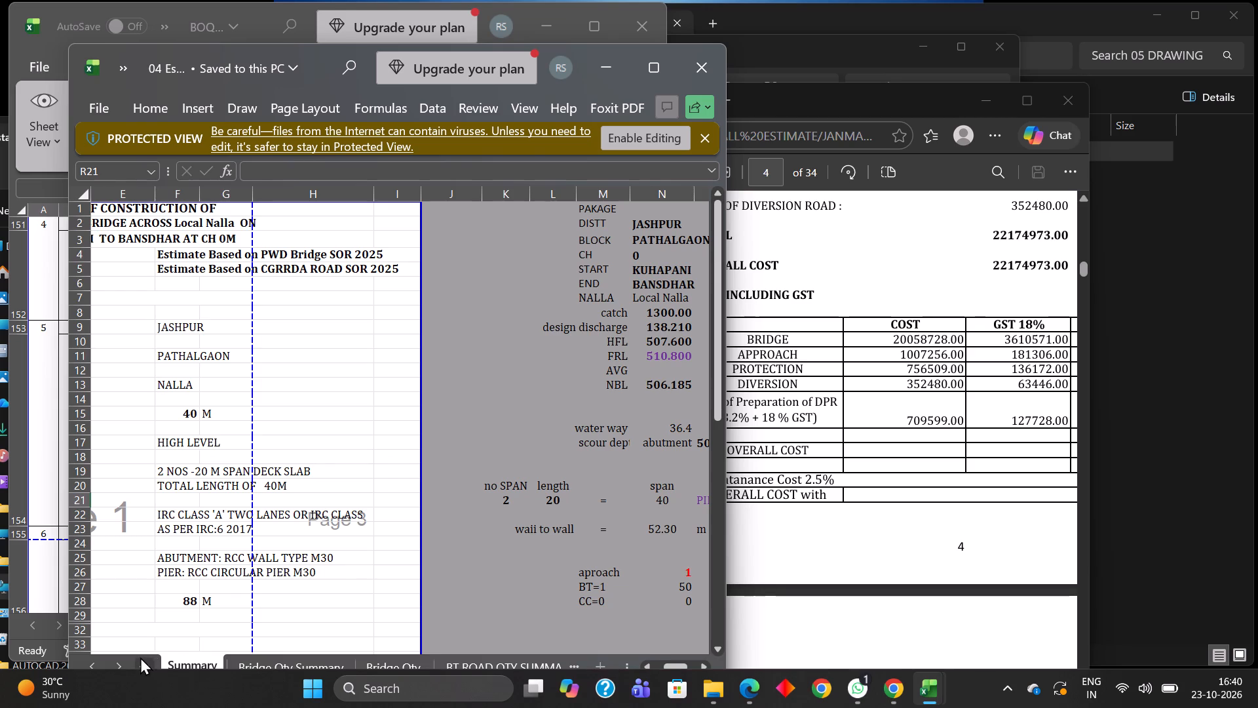
{"action": "left_click", "coordinate": [140, 658]}
{"action": "triple_click", "coordinate": [142, 663]}
{"action": "left_click", "coordinate": [146, 665]}
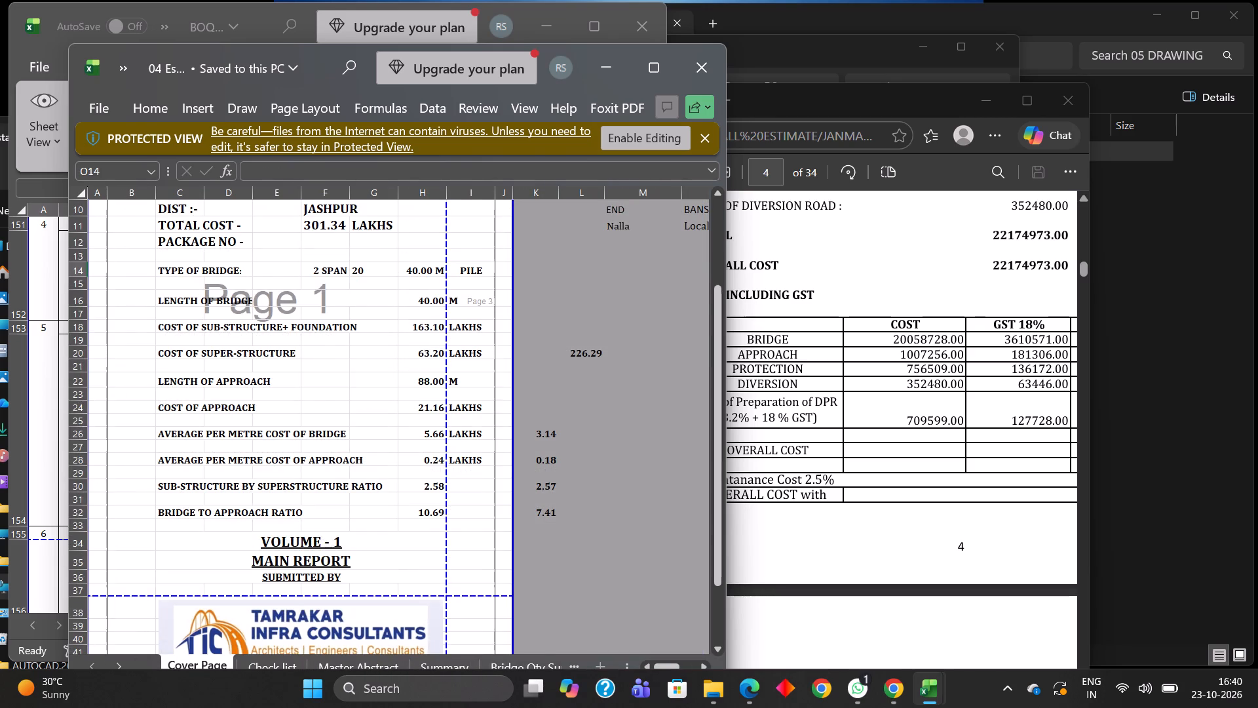
{"action": "scroll", "coordinate": [215, 566], "scroll_direction": "up", "scroll_amount": 2}
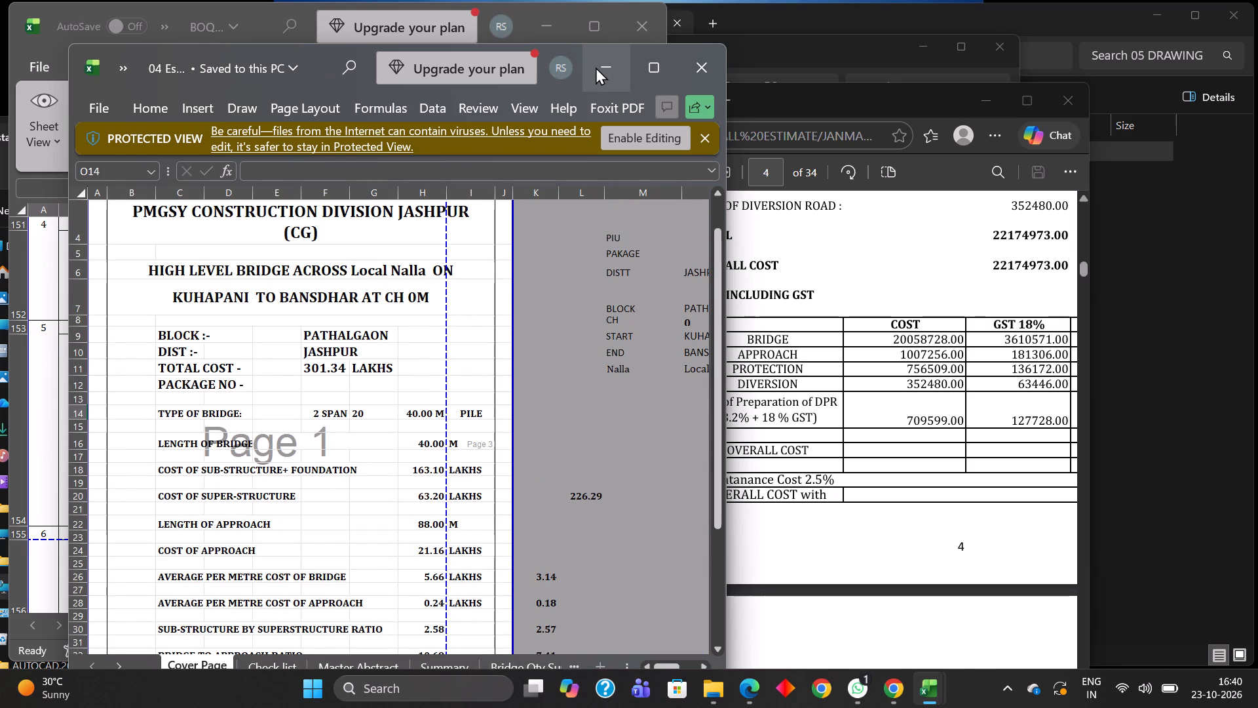
{"action": "left_click", "coordinate": [596, 67]}
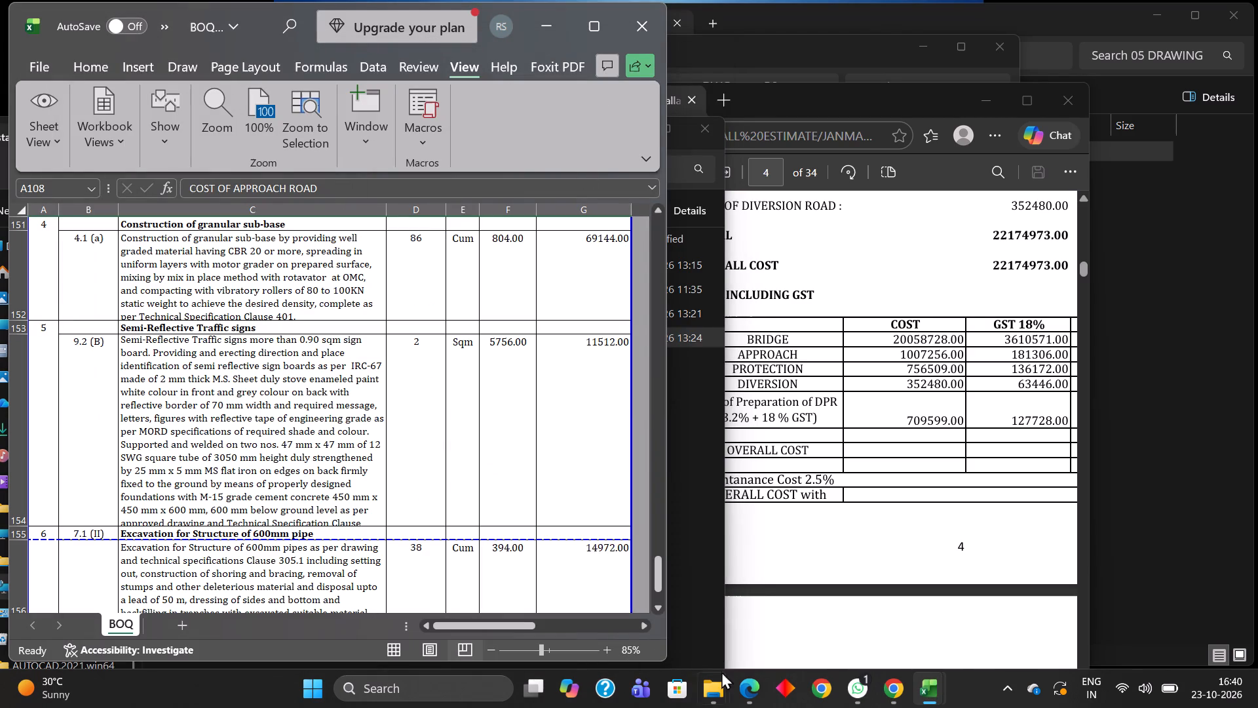
{"action": "left_click", "coordinate": [1006, 630]}
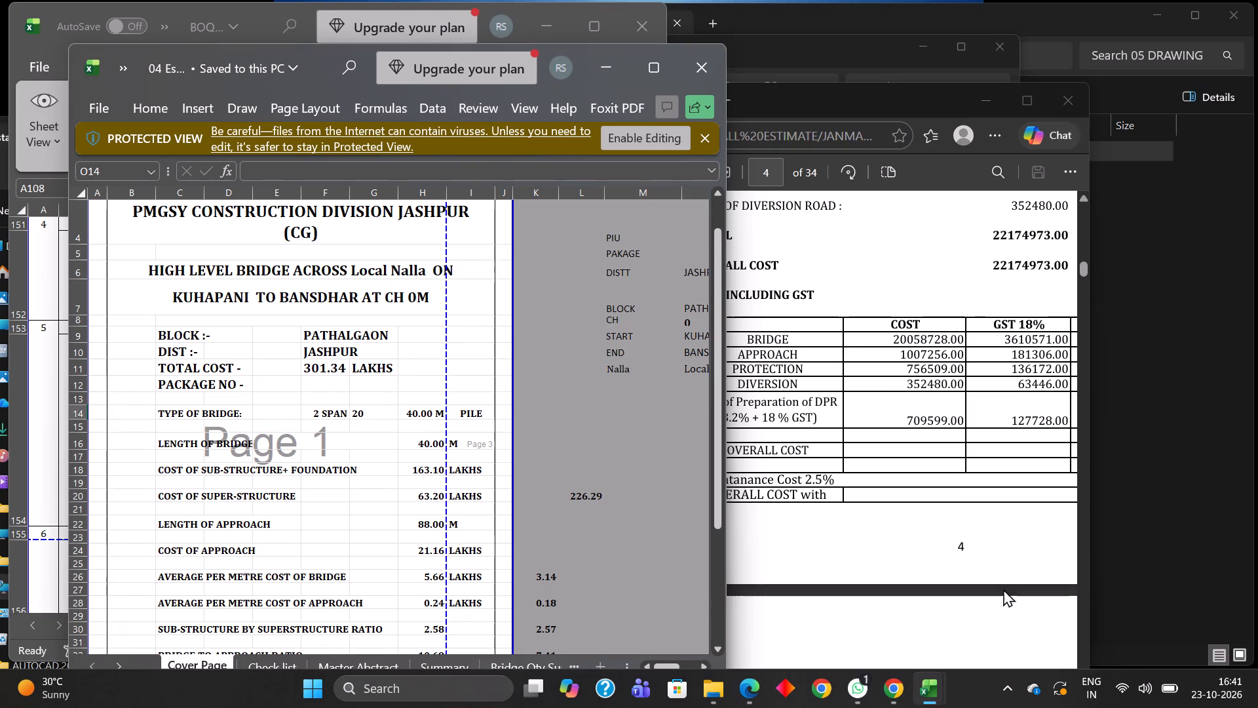
{"action": "left_click", "coordinate": [700, 68]}
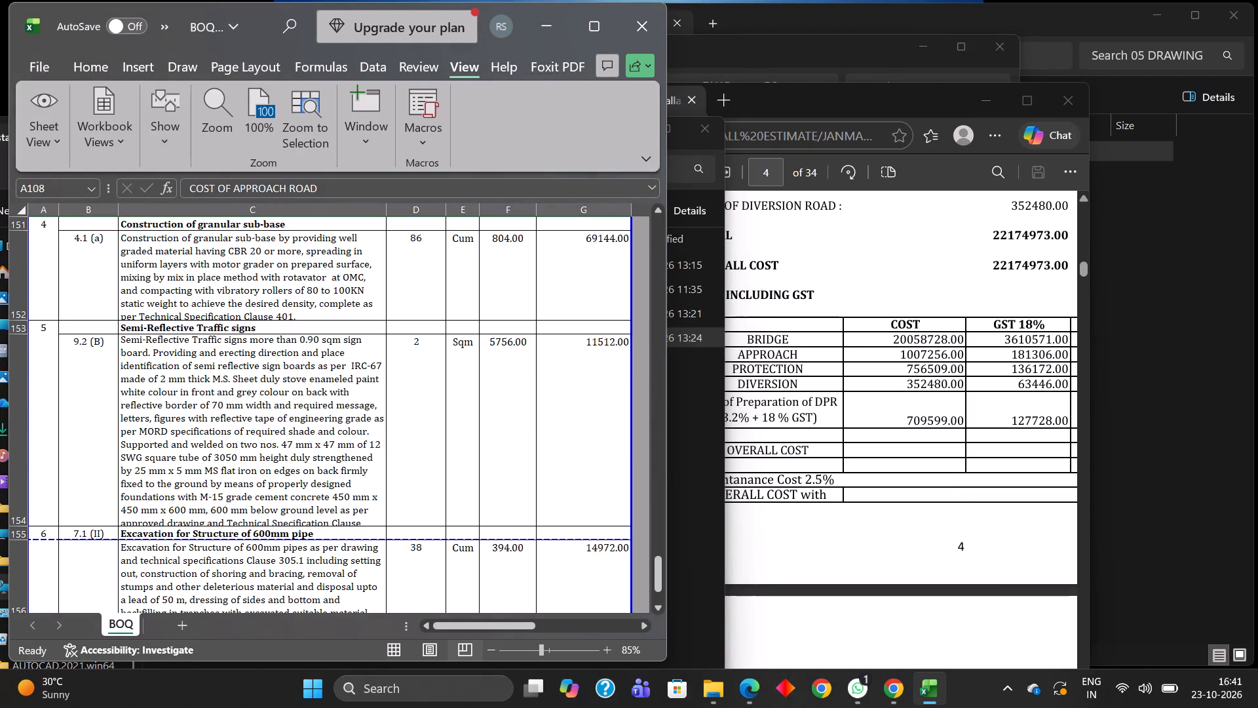
{"action": "left_click", "coordinate": [544, 22]}
{"action": "left_click_drag", "start_coordinate": [459, 442], "coordinate": [428, 425]}
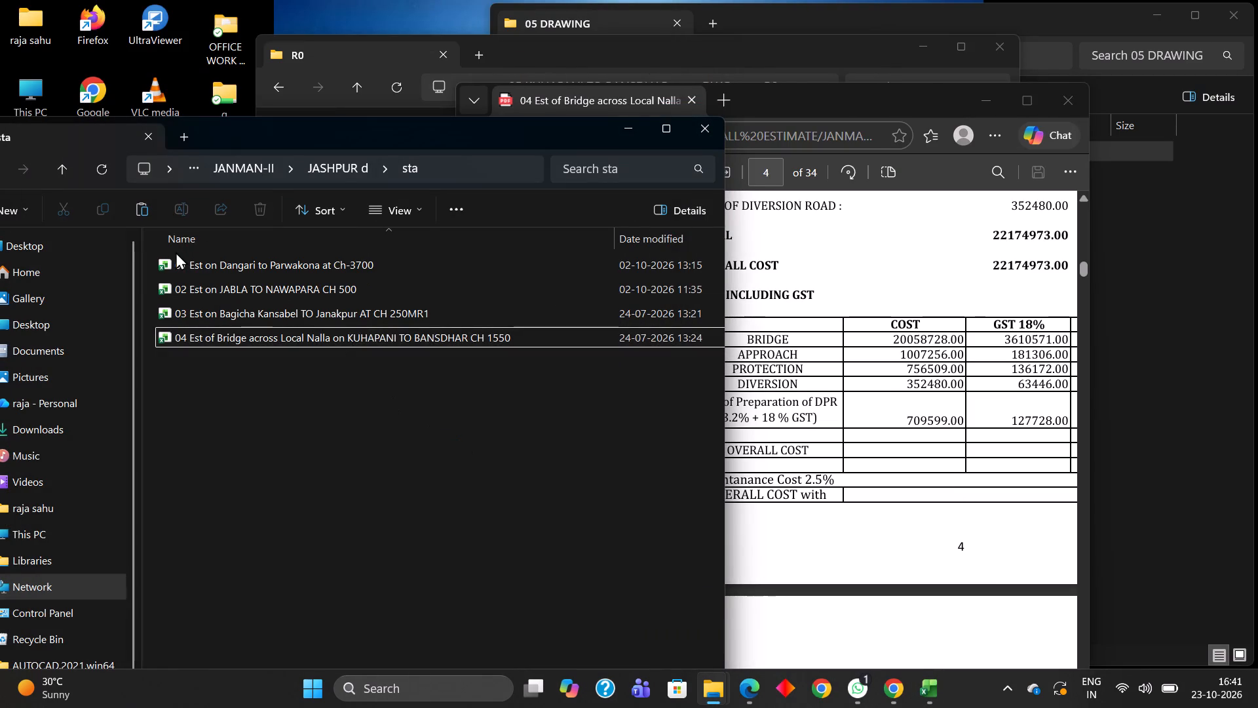
{"action": "left_click", "coordinate": [63, 169]}
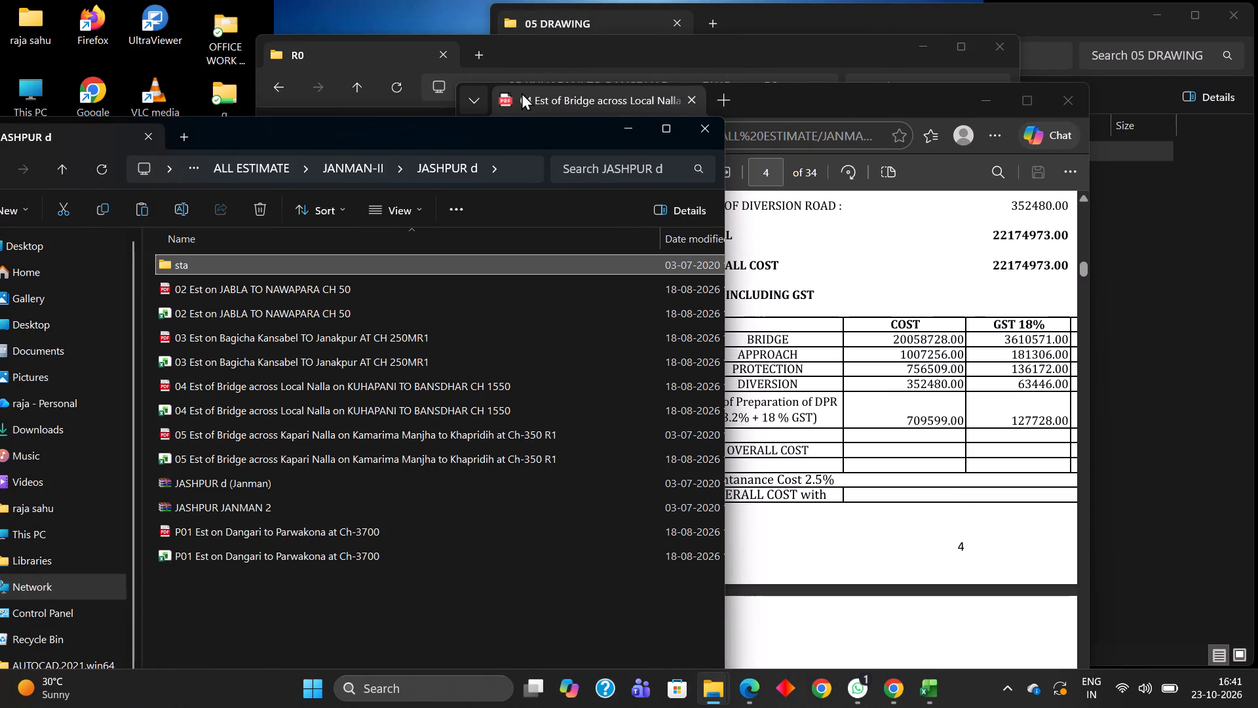
{"action": "left_click", "coordinate": [635, 128]}
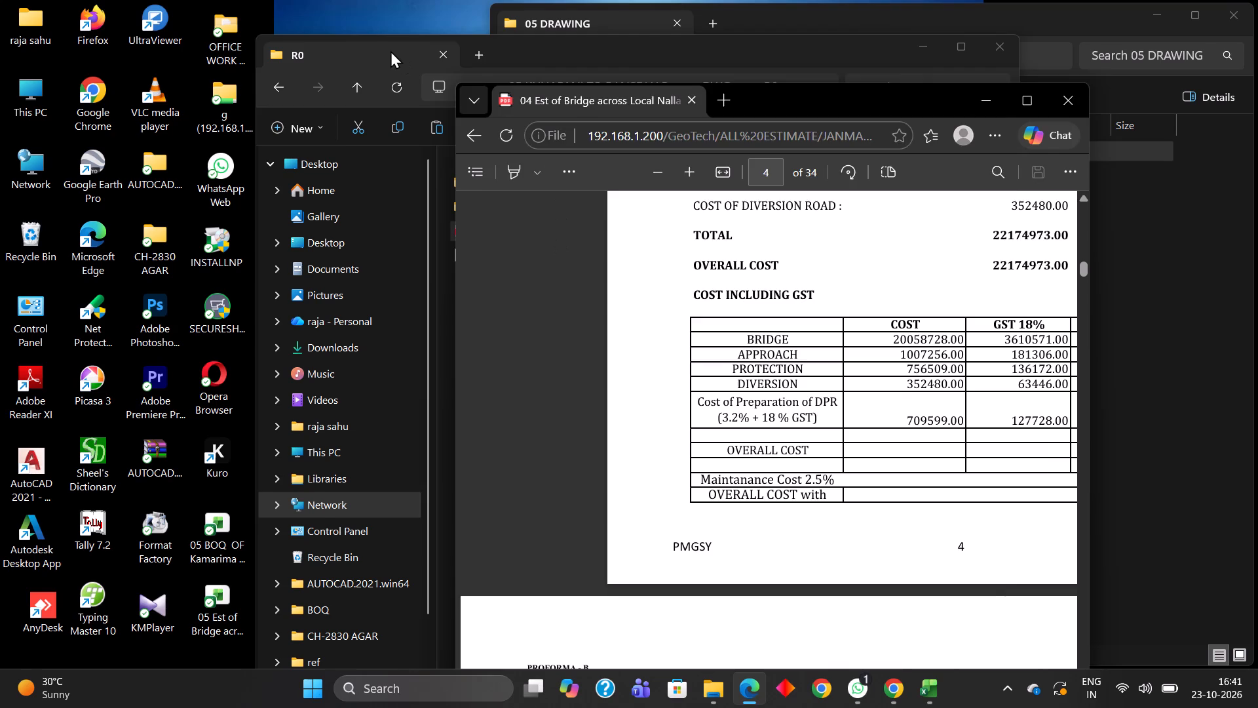
Replace the R1 AFTER BORE CHANGE folder in 05 DRAWING with a copy of the R0 folder from 05 KUHAPANI TO BANSDHAR's DWG folder.
{"action": "left_click", "coordinate": [384, 50]}
{"action": "left_click_drag", "start_coordinate": [585, 58], "coordinate": [359, 51]}
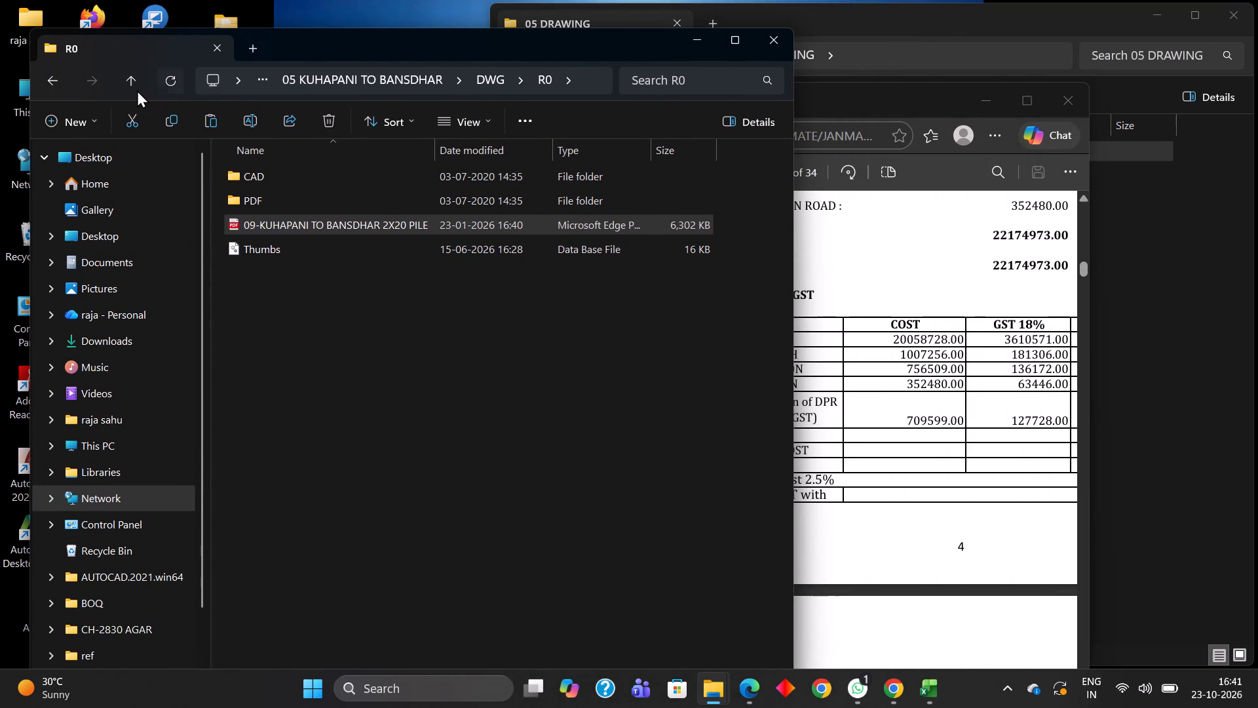
{"action": "left_click", "coordinate": [129, 84]}
{"action": "left_click", "coordinate": [128, 84]}
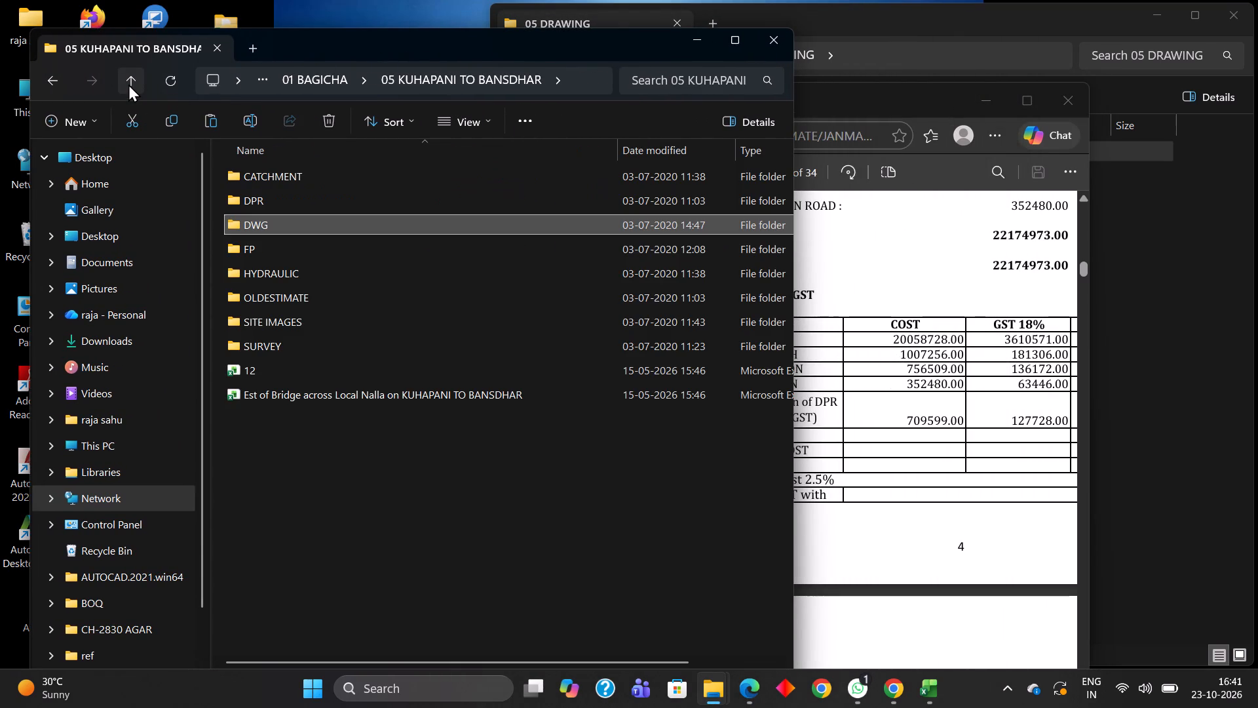
{"action": "double_click", "coordinate": [265, 220]}
{"action": "left_click", "coordinate": [253, 178]}
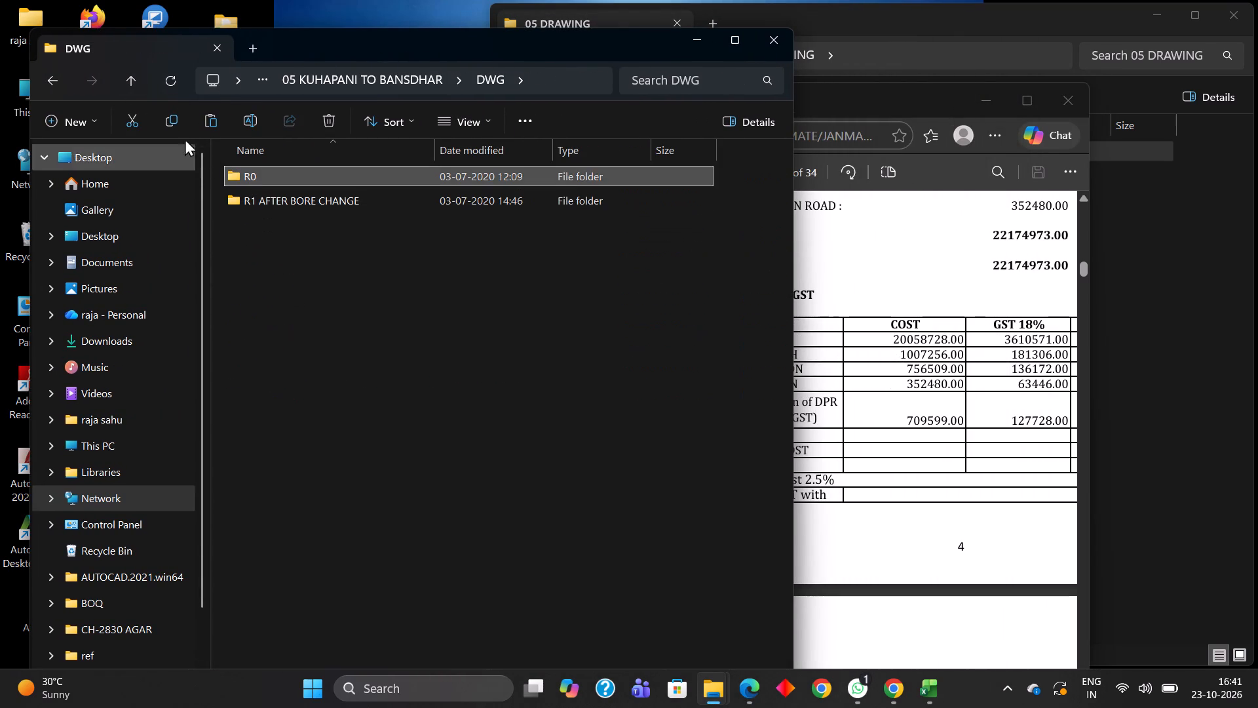
{"action": "left_click", "coordinate": [168, 116]}
{"action": "left_click_drag", "start_coordinate": [1177, 324], "coordinate": [1148, 319]}
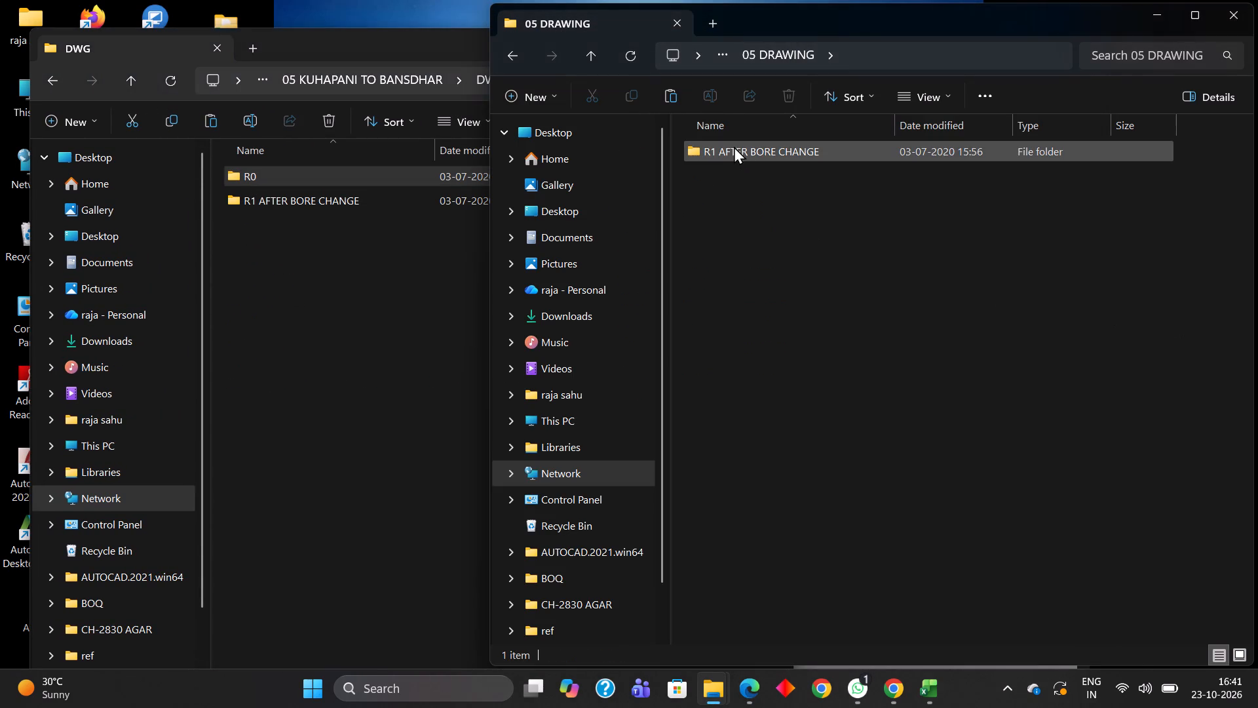
{"action": "left_click", "coordinate": [734, 146]}
{"action": "left_click", "coordinate": [787, 96]}
{"action": "left_click", "coordinate": [706, 391]}
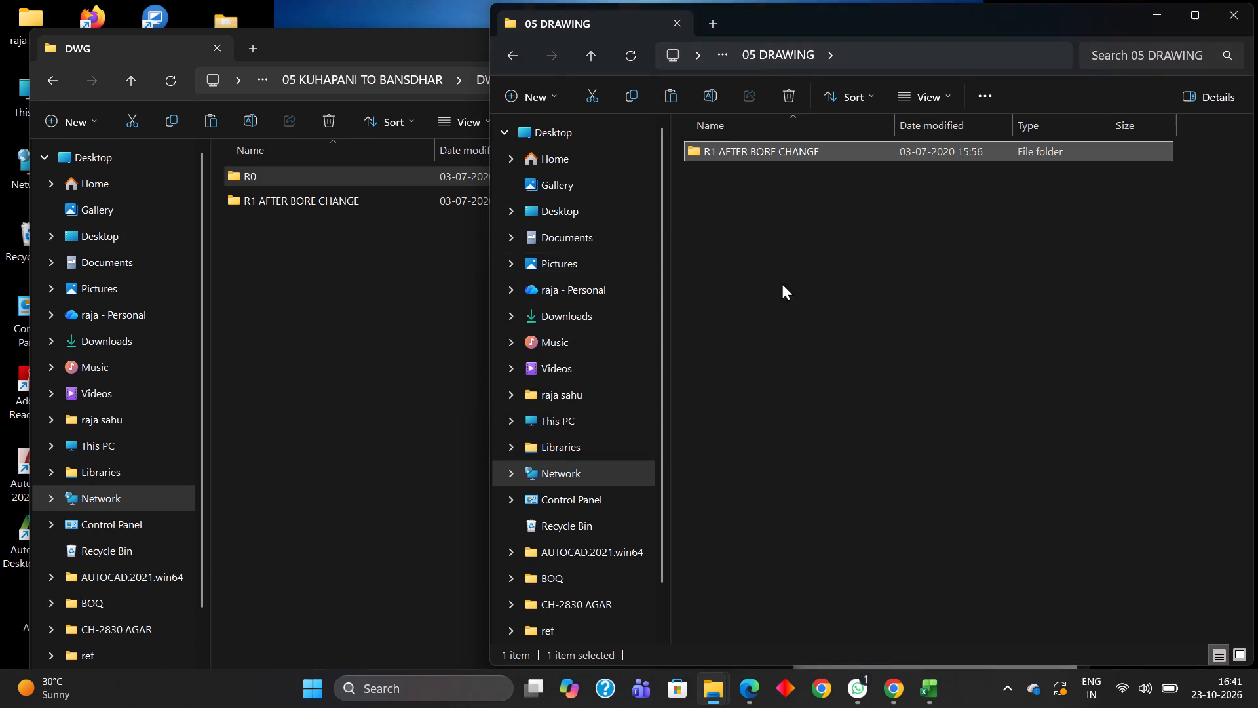
{"action": "left_click", "coordinate": [789, 249]}
{"action": "left_click", "coordinate": [666, 92]}
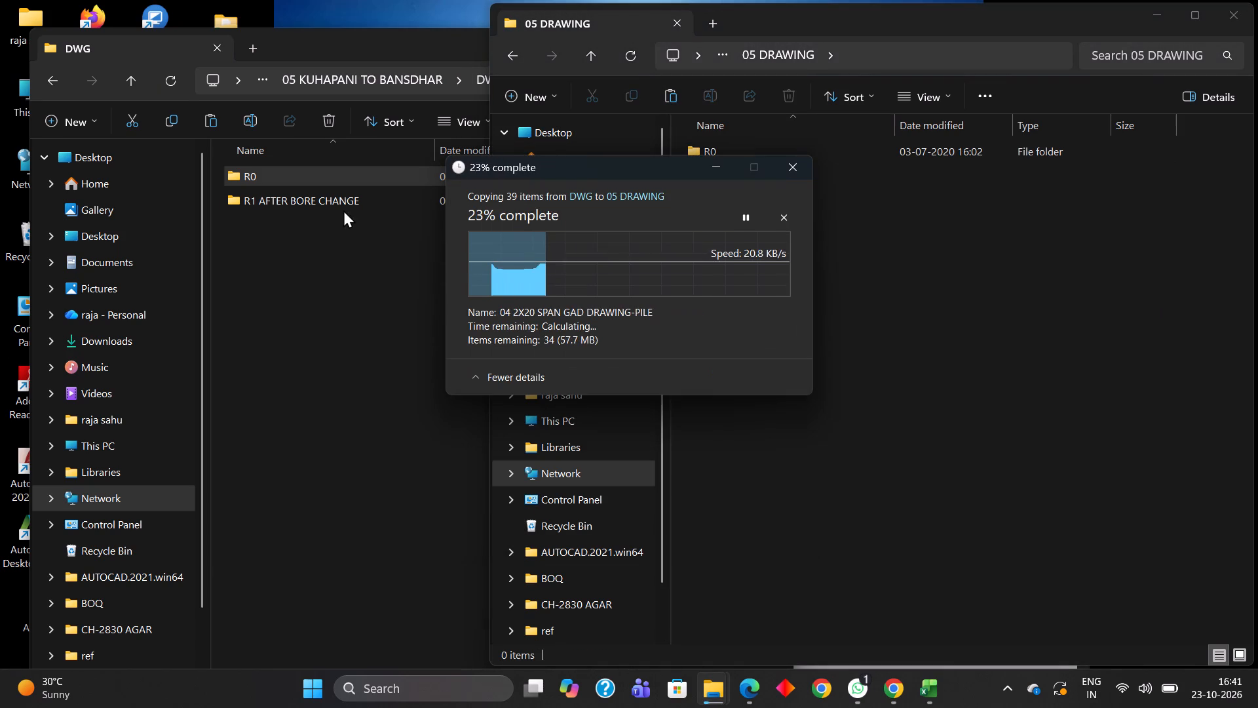
Open the 01-KUHAPANI TO BANSDHAR 2X20 PDF in DWG's R1 AFTER BORE CHANGE folder, examine its general arrangement drawing, and close it.
{"action": "double_click", "coordinate": [337, 203]}
{"action": "double_click", "coordinate": [334, 225]}
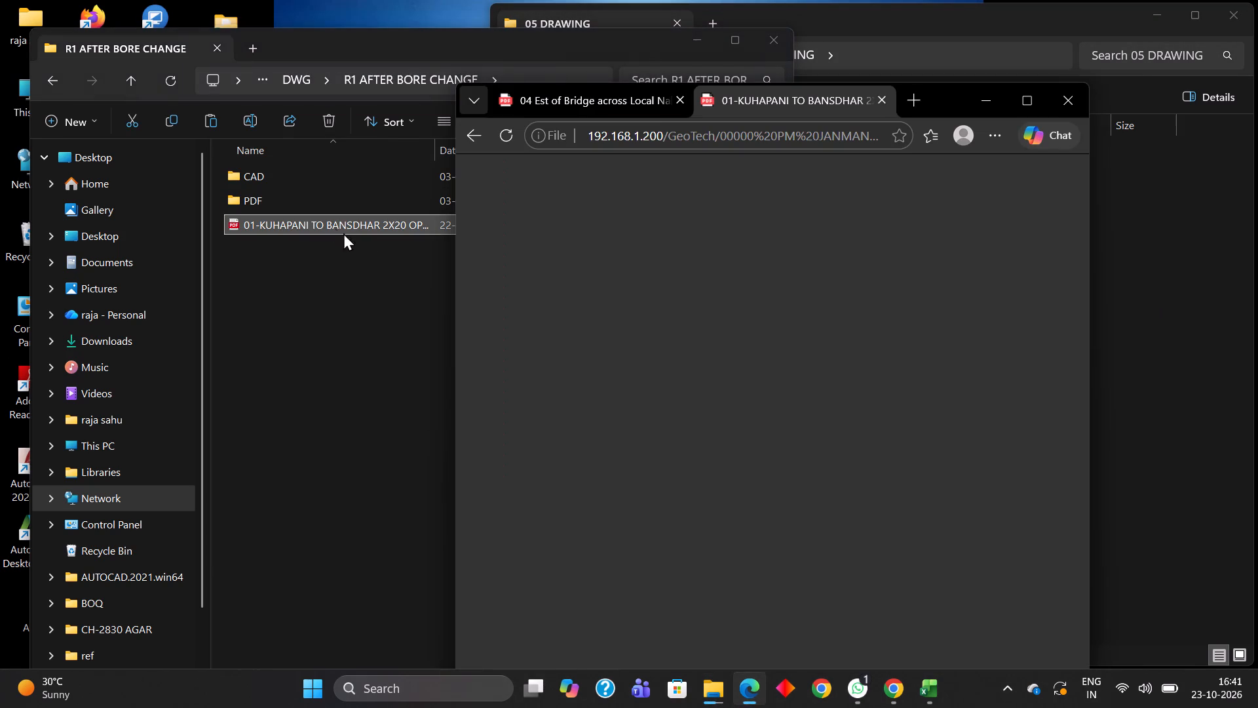
{"action": "scroll", "coordinate": [762, 421], "scroll_direction": "down", "scroll_amount": 5}
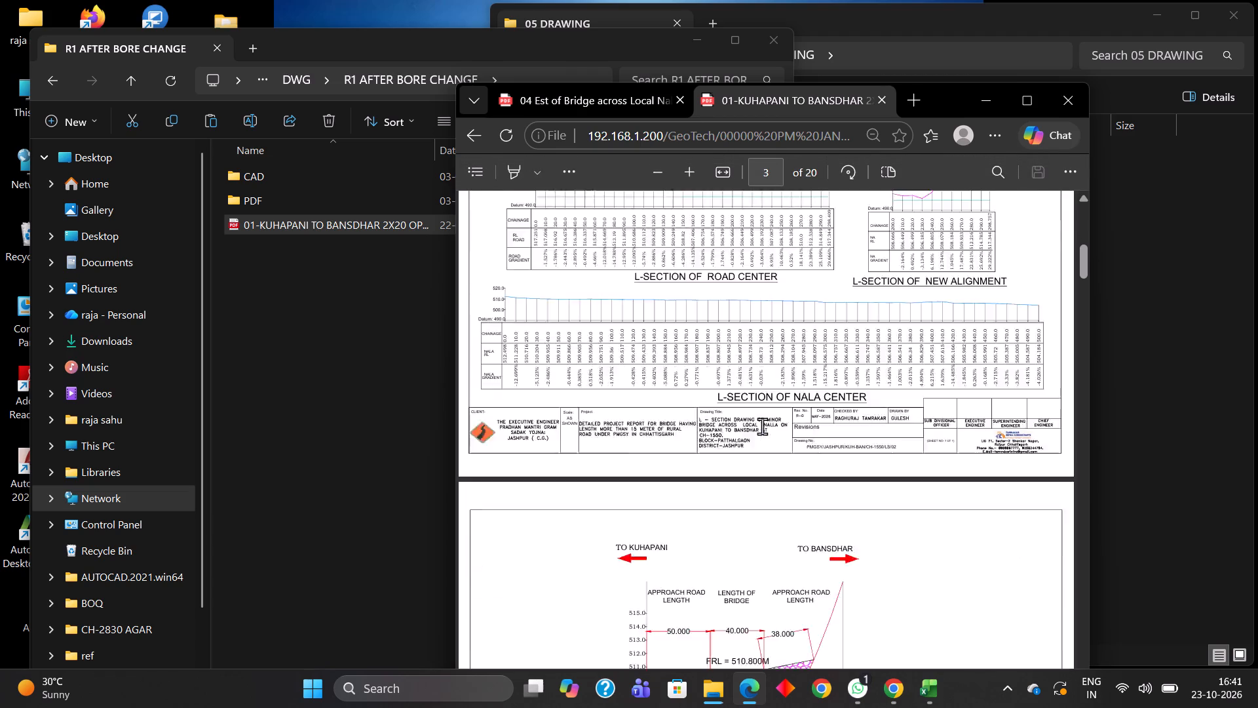
{"action": "scroll", "coordinate": [764, 427], "scroll_direction": "down", "scroll_amount": 8}
{"action": "scroll", "coordinate": [764, 425], "scroll_direction": "up", "scroll_amount": 3}
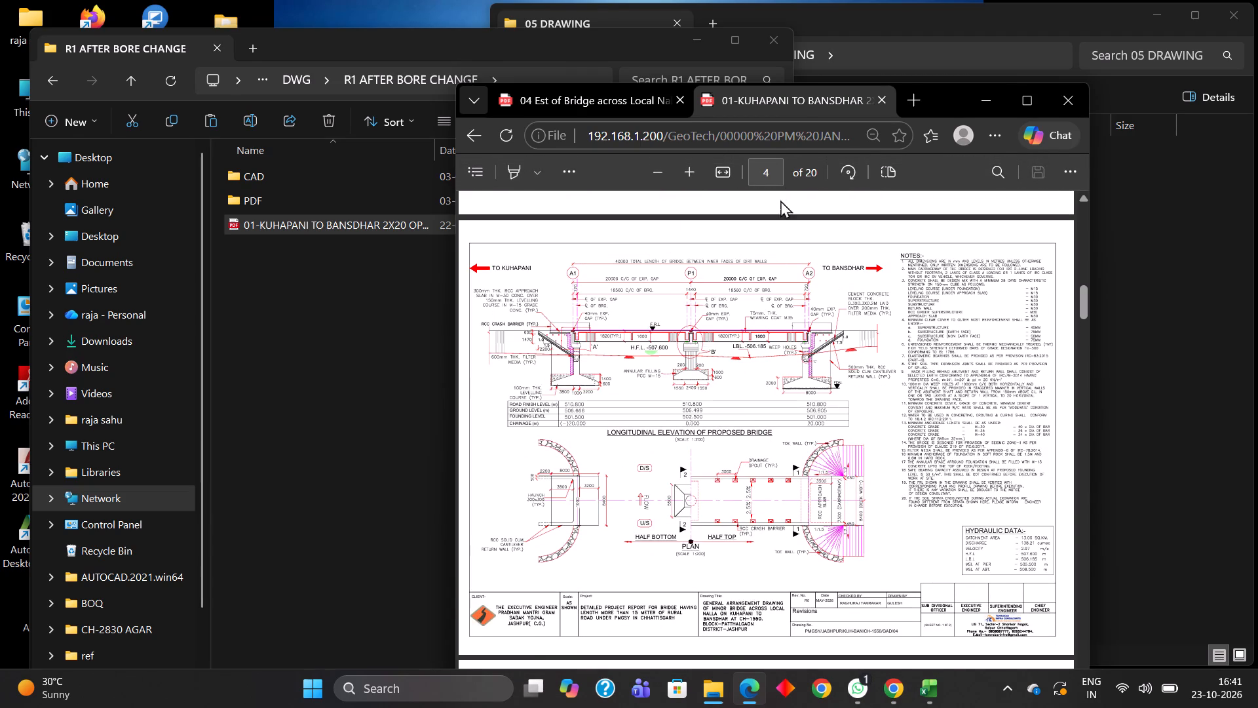
{"action": "left_click", "coordinate": [880, 98]}
{"action": "left_click", "coordinate": [987, 102]}
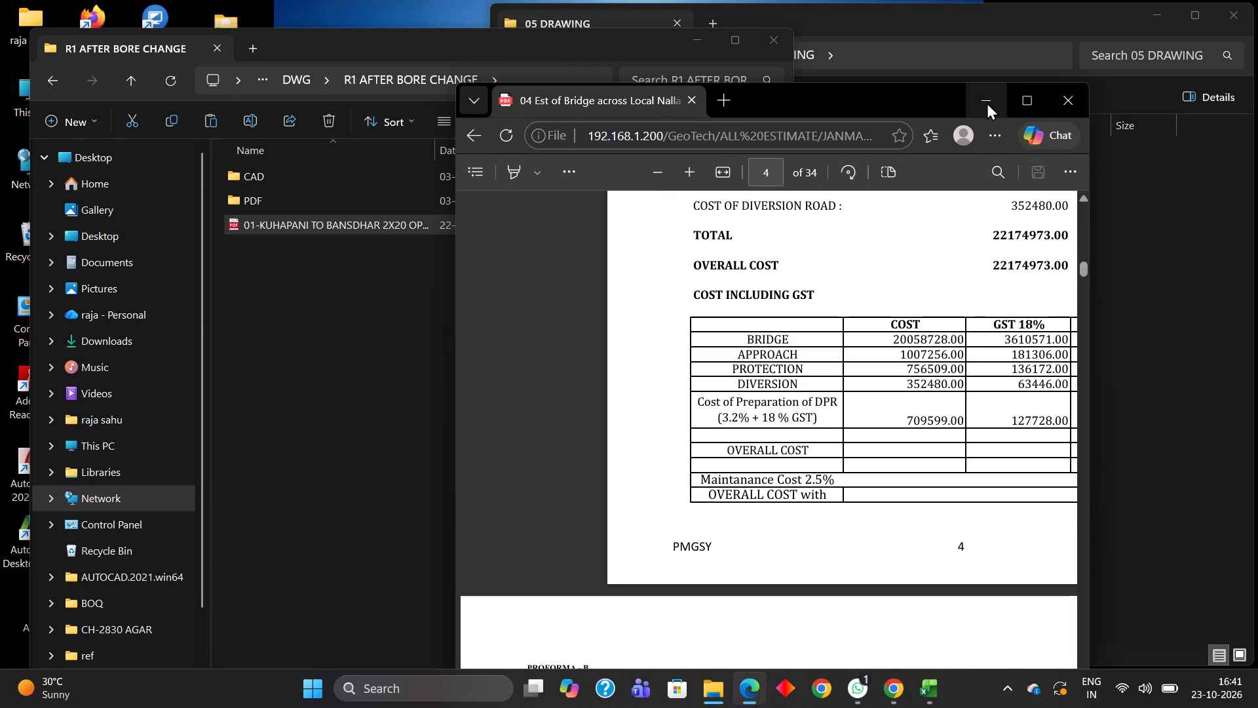
Open workbook 12 in the 05 KUHAPANI TO BANSDHAR folder, examine its Summary costs and Cover Page, and close it.
{"action": "left_click_drag", "start_coordinate": [421, 434], "coordinate": [410, 404]}
{"action": "left_click", "coordinate": [132, 77]}
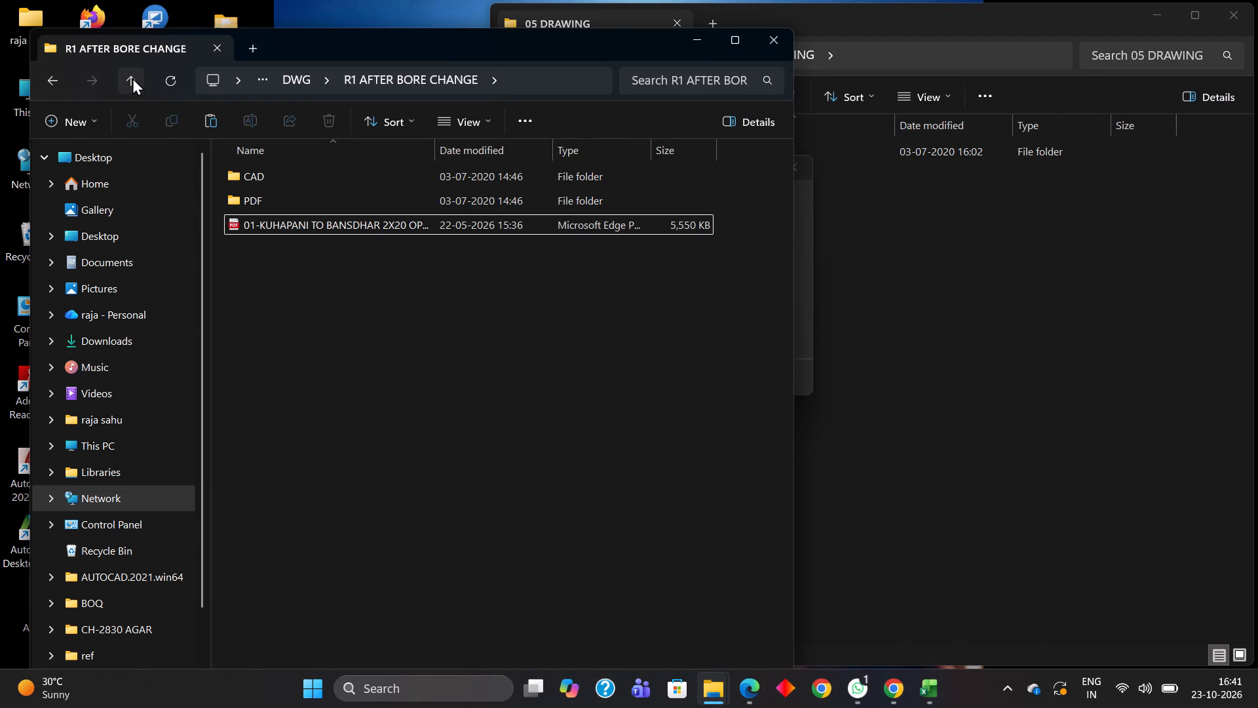
{"action": "left_click", "coordinate": [132, 77]}
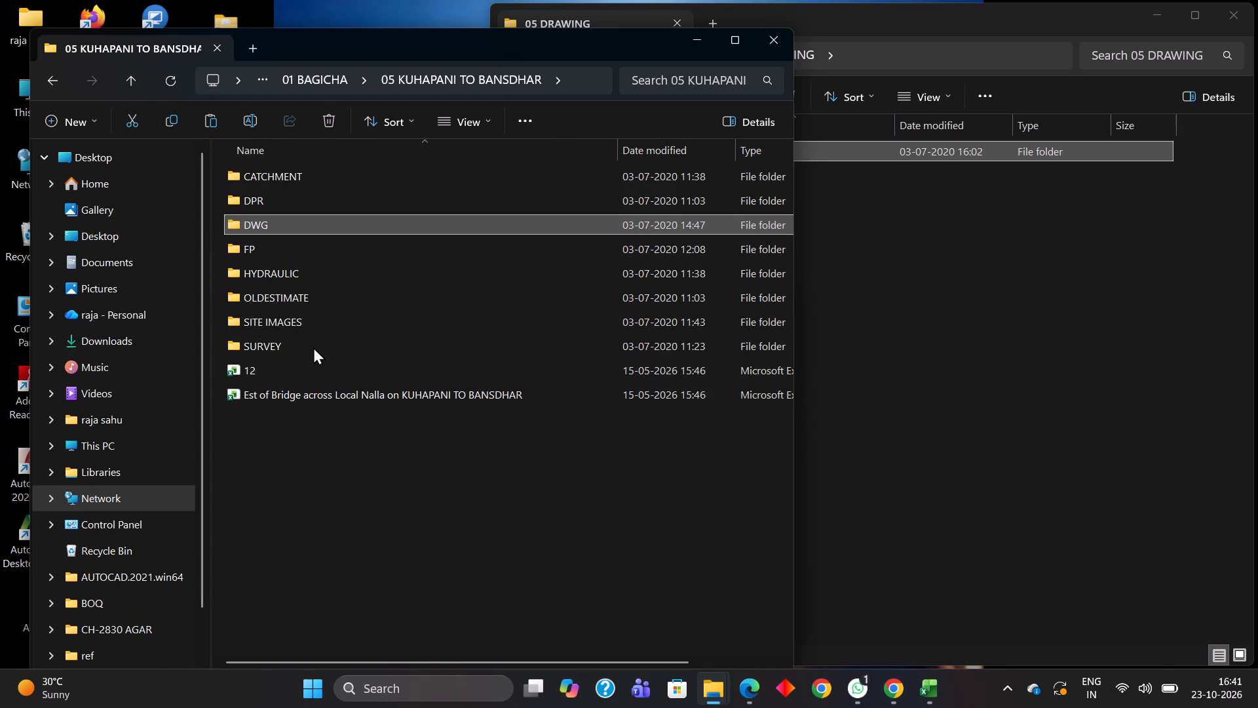
{"action": "double_click", "coordinate": [316, 378]}
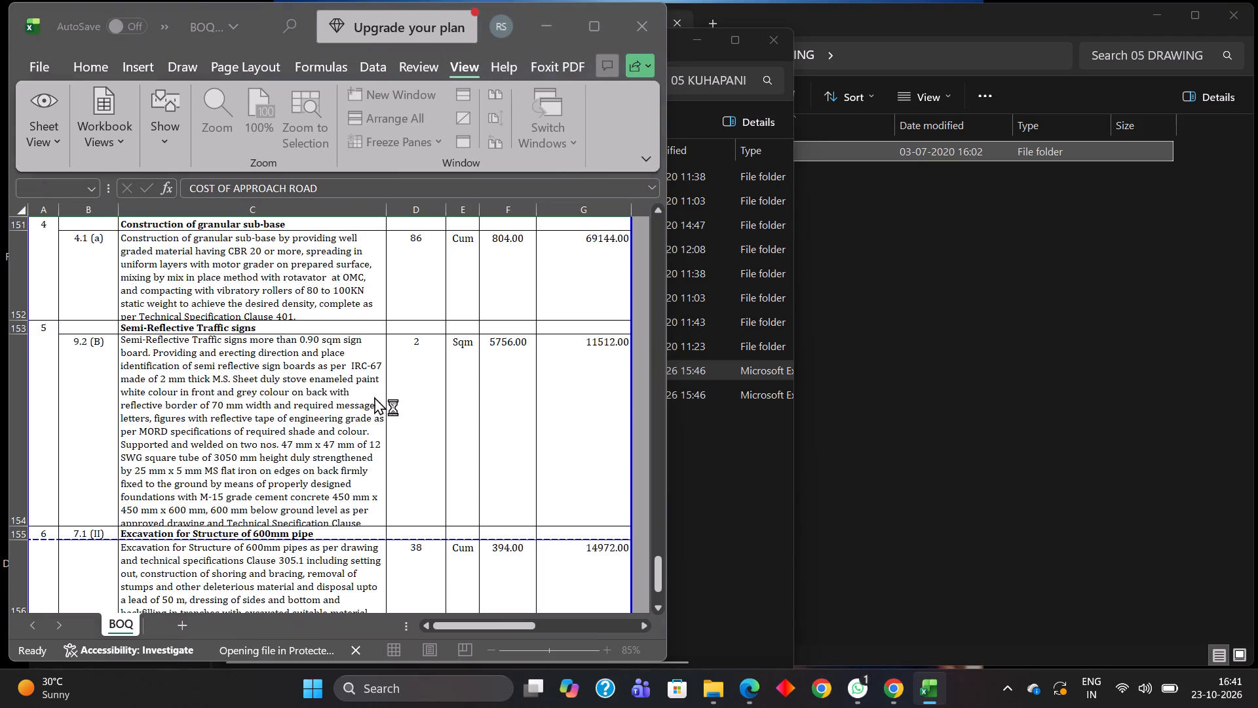
{"action": "left_click", "coordinate": [591, 22]}
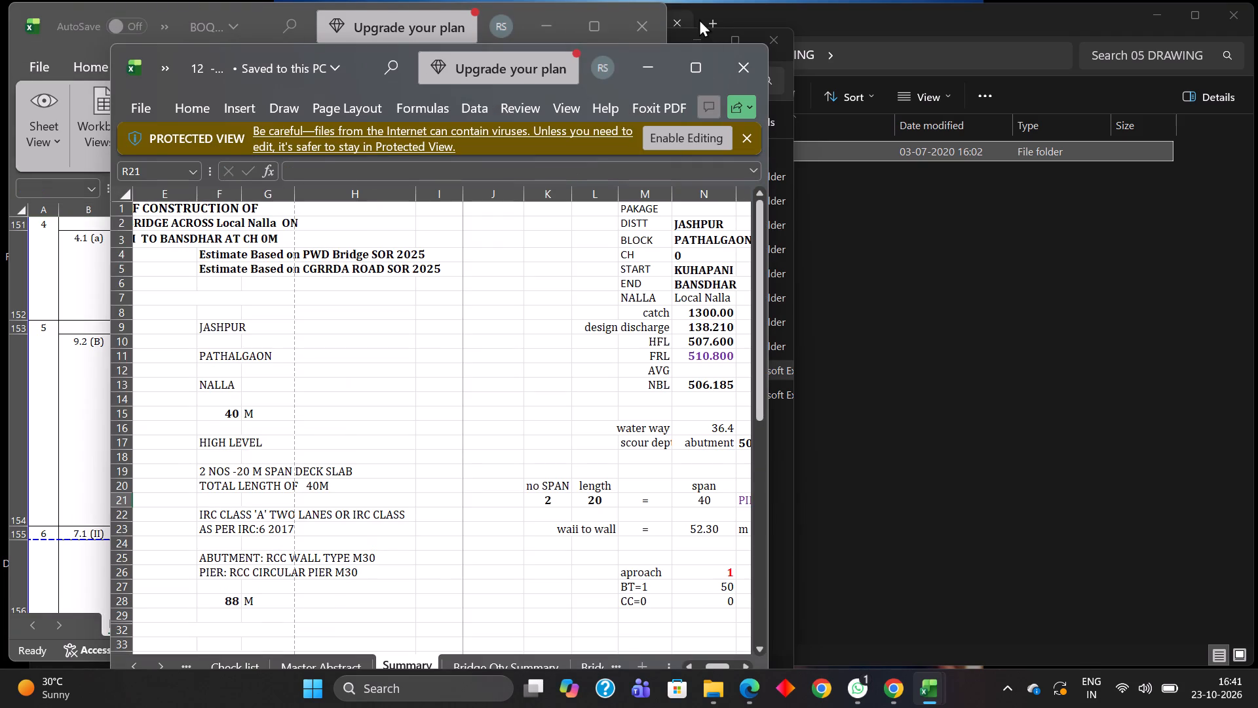
{"action": "left_click", "coordinate": [689, 66]}
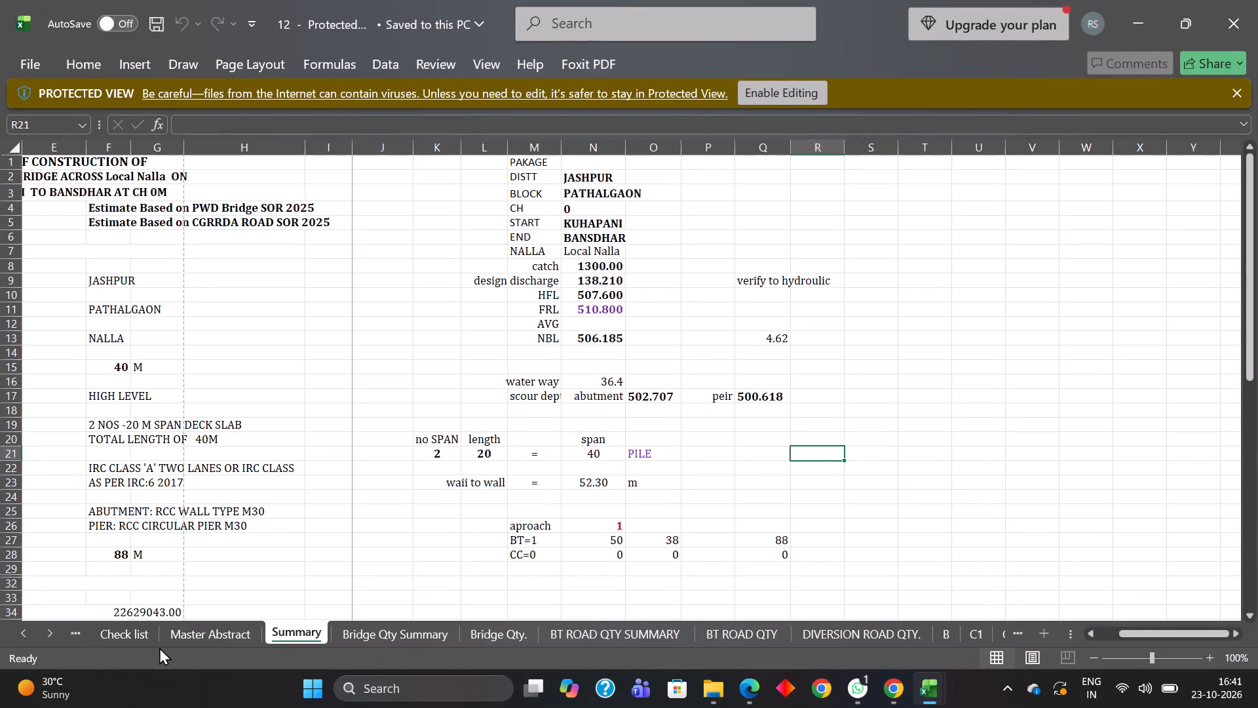
{"action": "scroll", "coordinate": [436, 494], "scroll_direction": "down", "scroll_amount": 10}
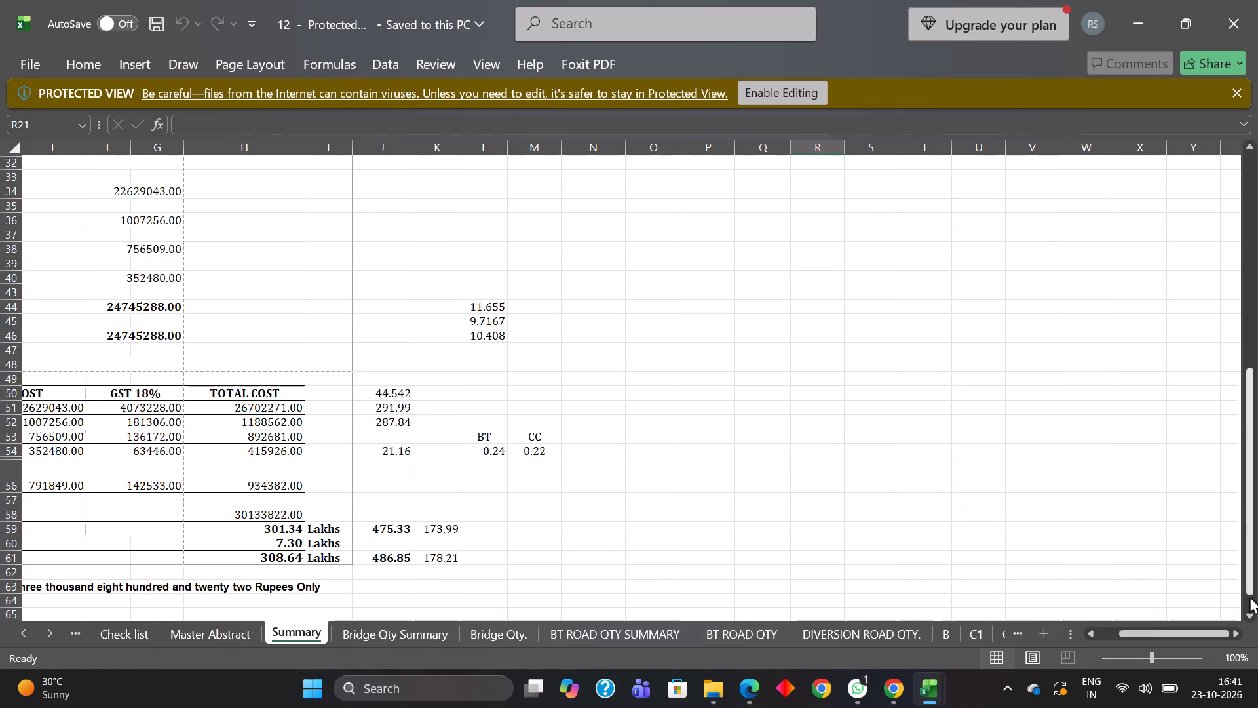
{"action": "left_click_drag", "start_coordinate": [1151, 635], "coordinate": [1030, 638]}
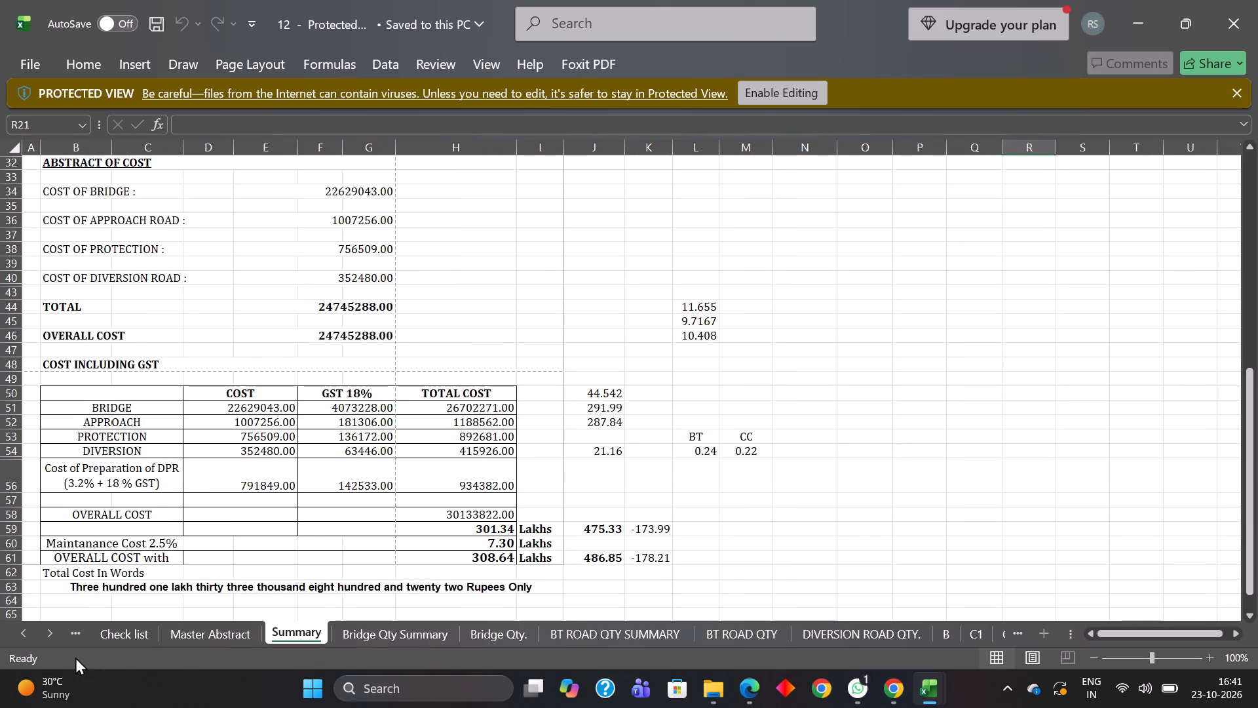
{"action": "triple_click", "coordinate": [73, 639]}
{"action": "scroll", "coordinate": [147, 516], "scroll_direction": "up", "scroll_amount": 3}
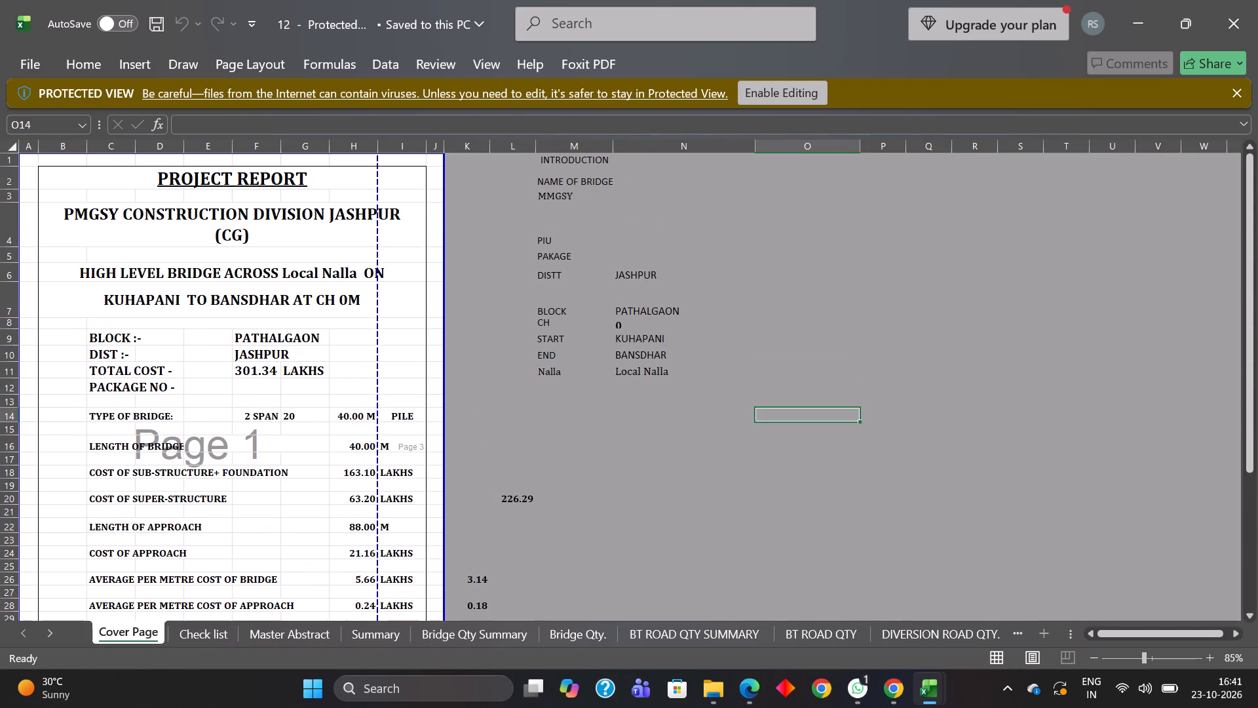
{"action": "scroll", "coordinate": [235, 467], "scroll_direction": "down", "scroll_amount": 4}
{"action": "left_click", "coordinate": [1217, 7]}
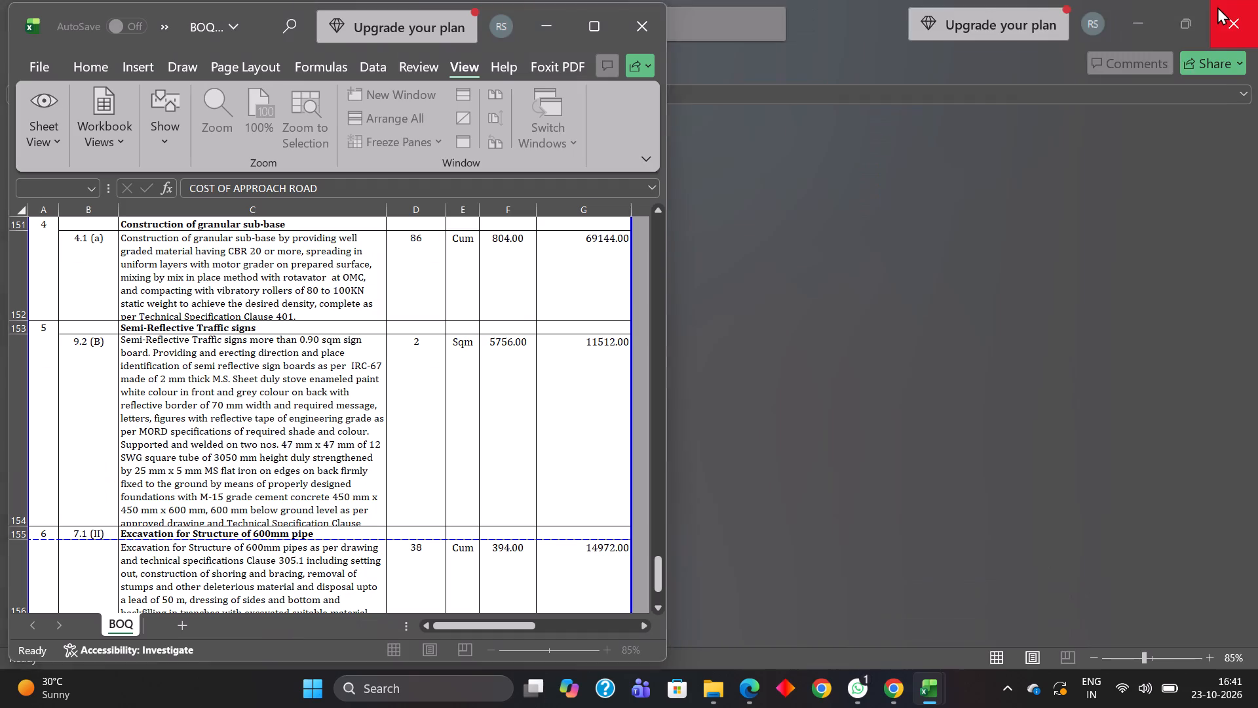
{"action": "left_click", "coordinate": [550, 25]}
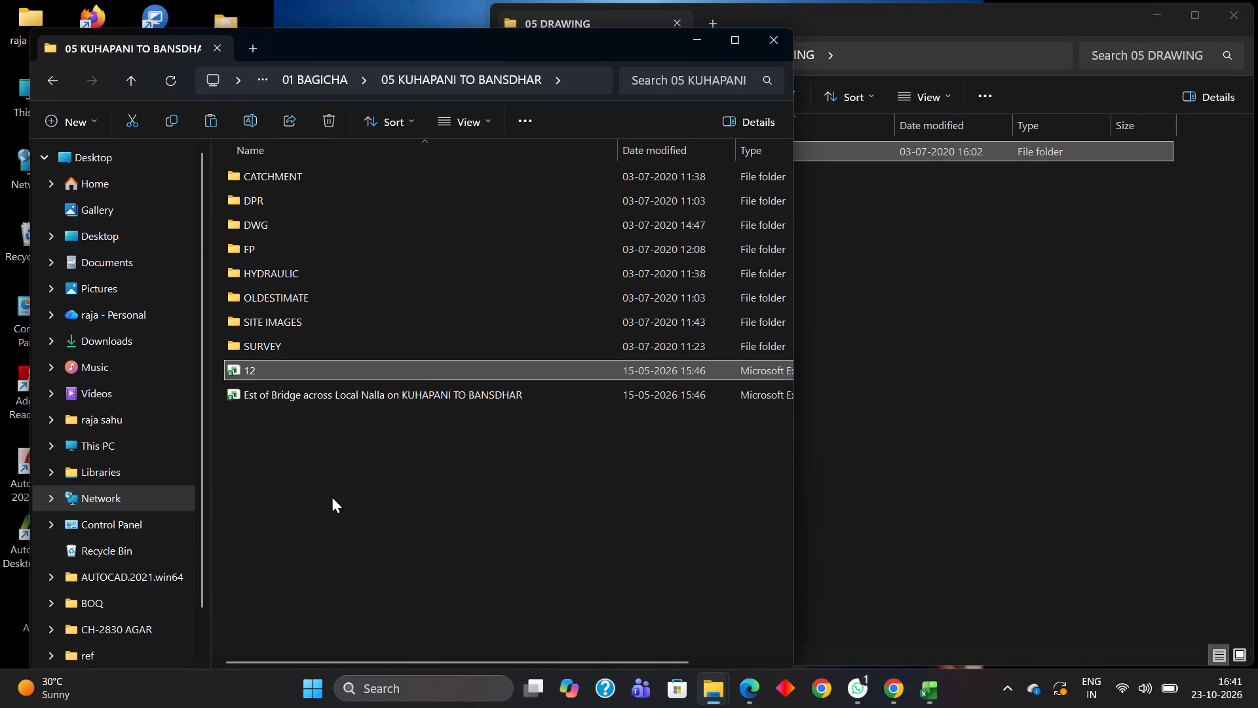
Open the Est of Bridge across Local Nalla on KUHAPANI TO BANSDHAR workbook, examine its Summary costs including GST, and close it.
{"action": "left_click_drag", "start_coordinate": [331, 502], "coordinate": [331, 477]}
{"action": "double_click", "coordinate": [302, 401]}
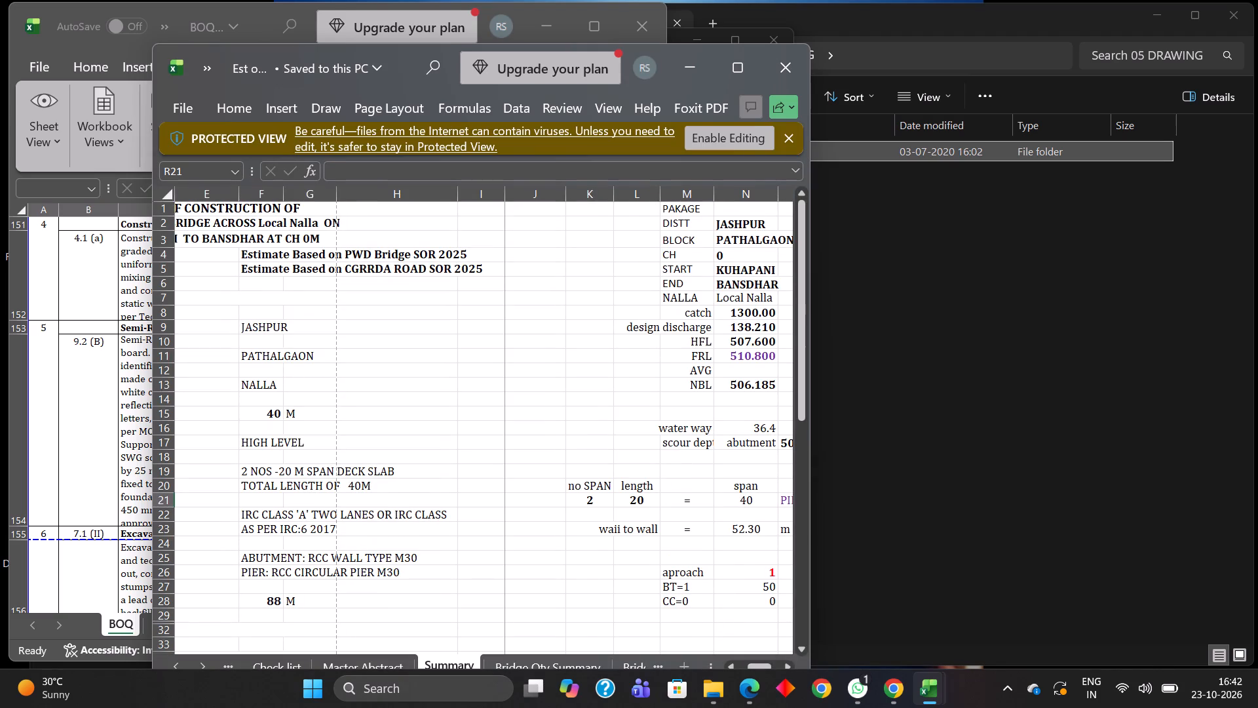
{"action": "left_click_drag", "start_coordinate": [752, 663], "coordinate": [684, 654]}
{"action": "scroll", "coordinate": [620, 509], "scroll_direction": "down", "scroll_amount": 3}
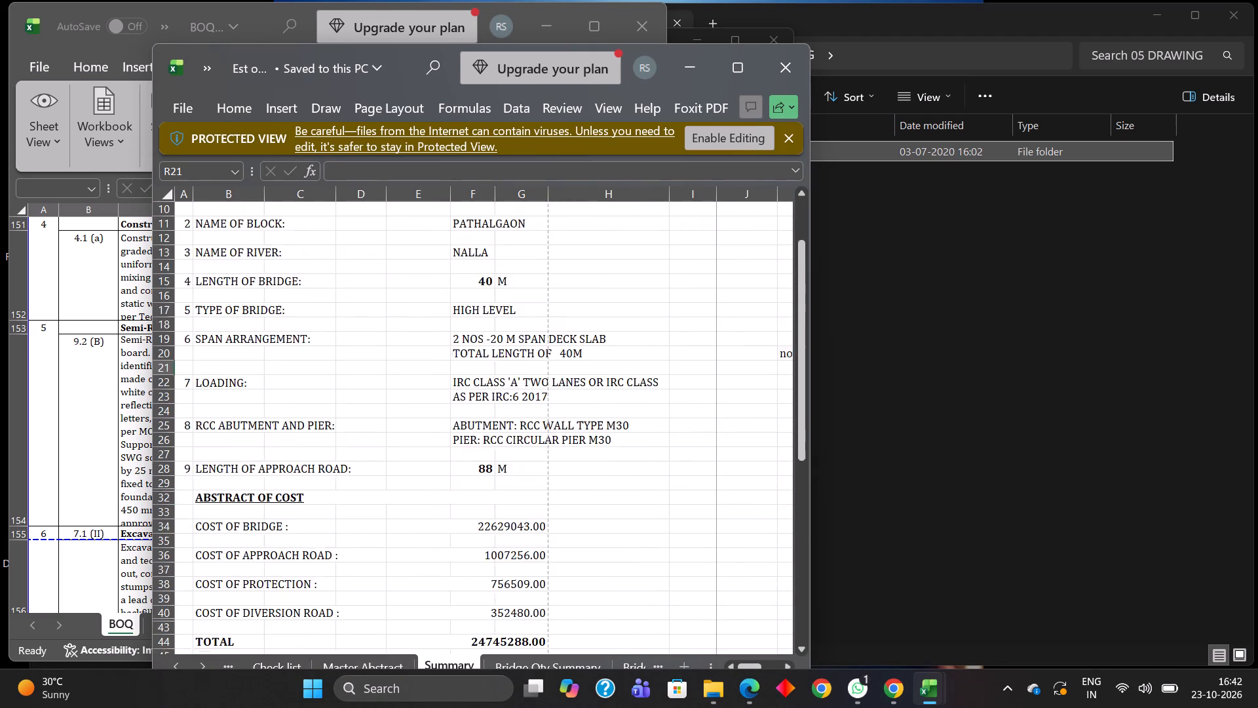
{"action": "scroll", "coordinate": [619, 509], "scroll_direction": "down", "scroll_amount": 8}
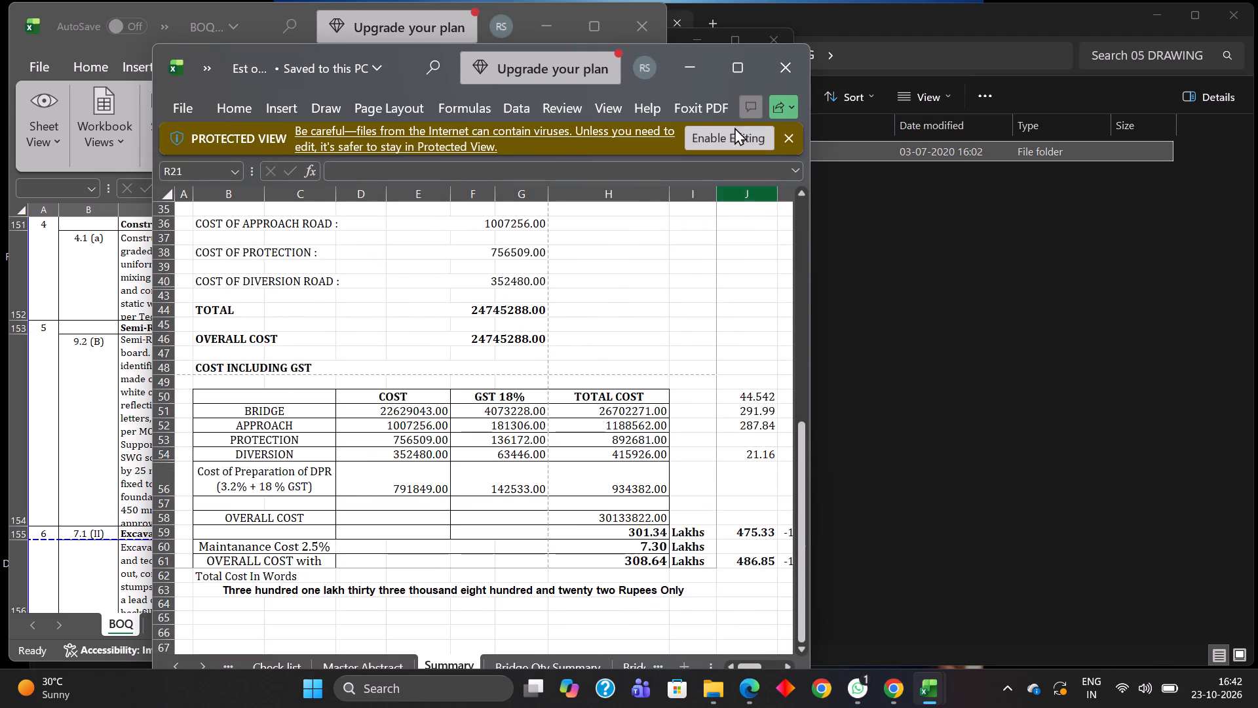
{"action": "left_click_drag", "start_coordinate": [790, 64], "coordinate": [783, 64]}
{"action": "left_click", "coordinate": [701, 511]}
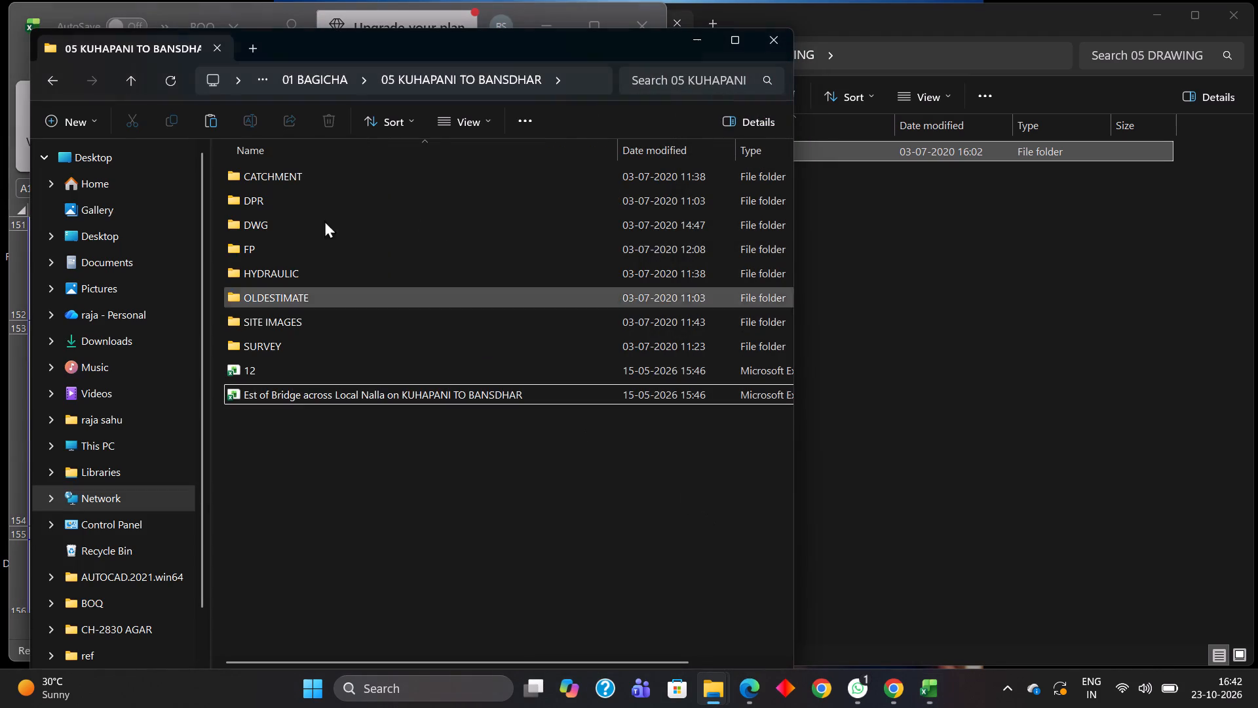
Open the Kuhapani to Bansdhar estimate PDF in the OLDESTIMATE folder, examine its cost summary and cover page, and close it.
{"action": "double_click", "coordinate": [305, 288]}
{"action": "double_click", "coordinate": [354, 181]}
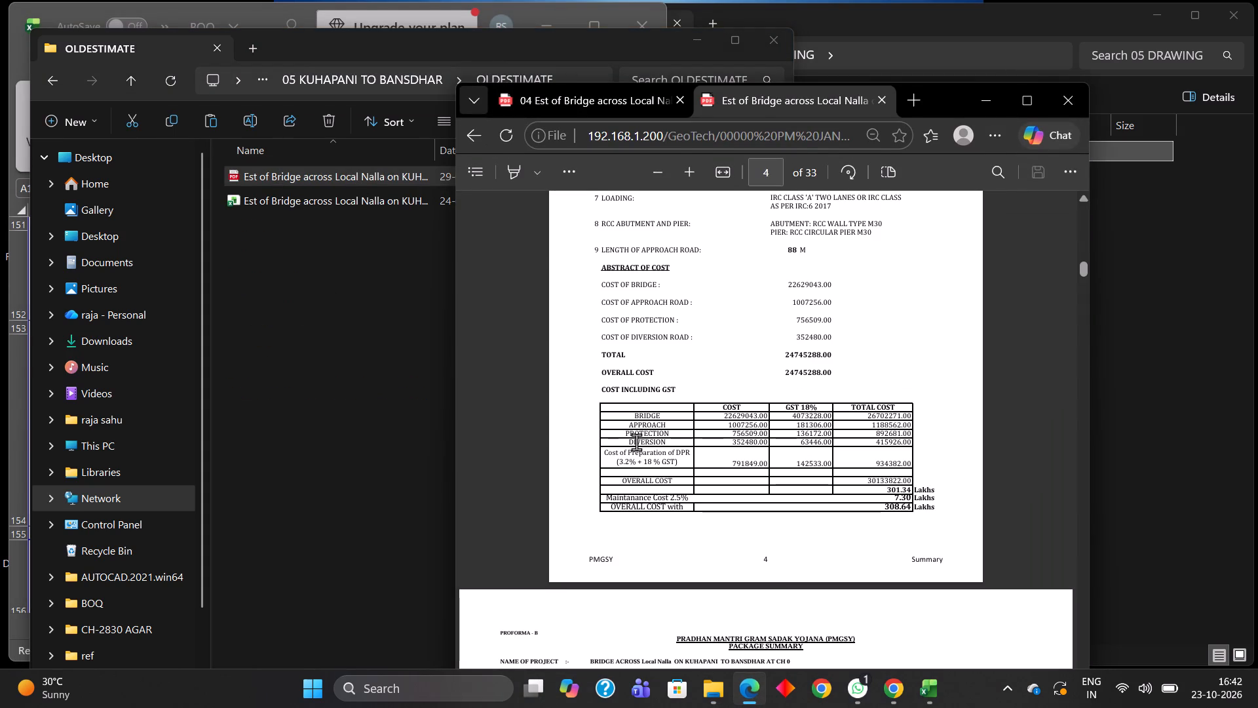
{"action": "scroll", "coordinate": [634, 442], "scroll_direction": "up", "scroll_amount": 13}
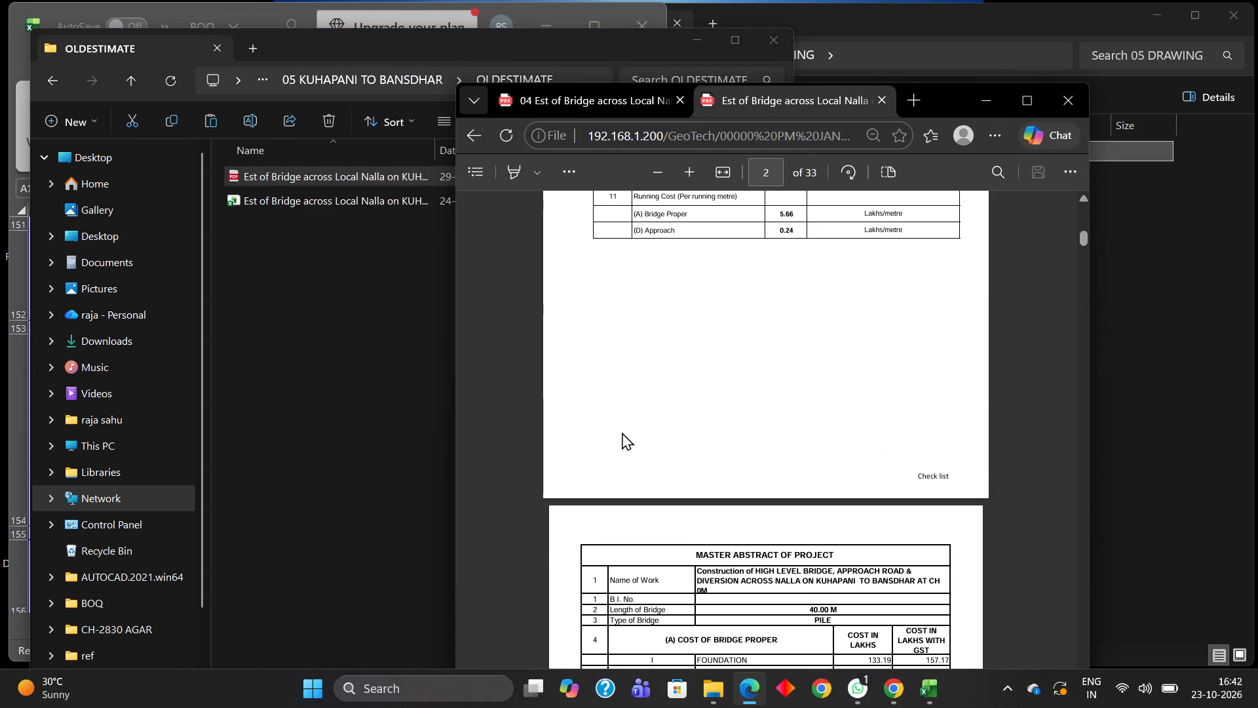
{"action": "scroll", "coordinate": [622, 432], "scroll_direction": "up", "scroll_amount": 11}
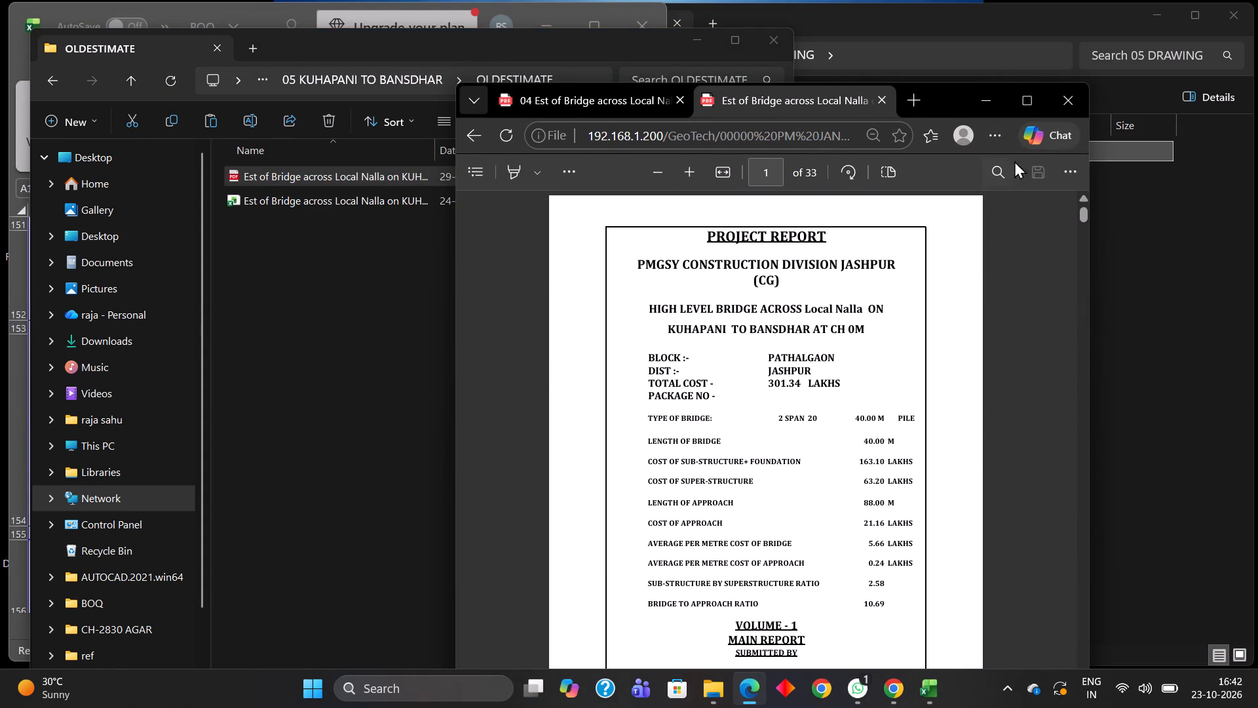
{"action": "left_click", "coordinate": [1059, 97]}
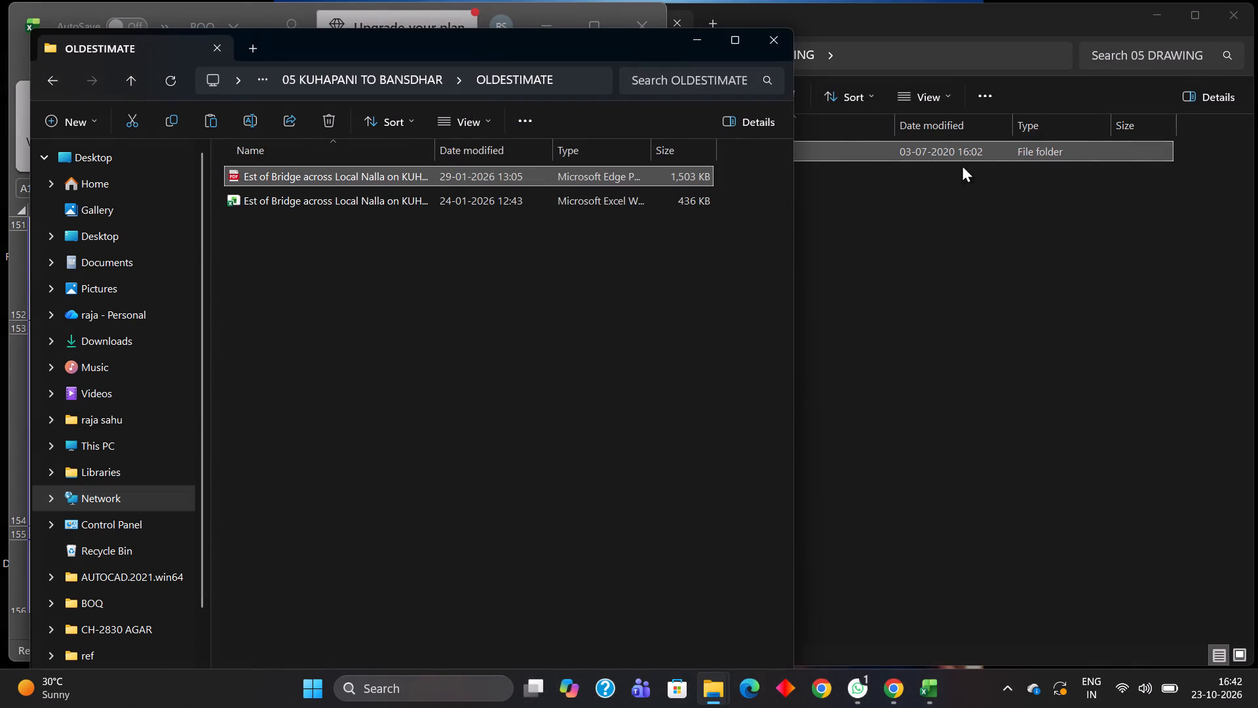
{"action": "left_click_drag", "start_coordinate": [418, 378], "coordinate": [406, 367]}
{"action": "left_click", "coordinate": [131, 83]}
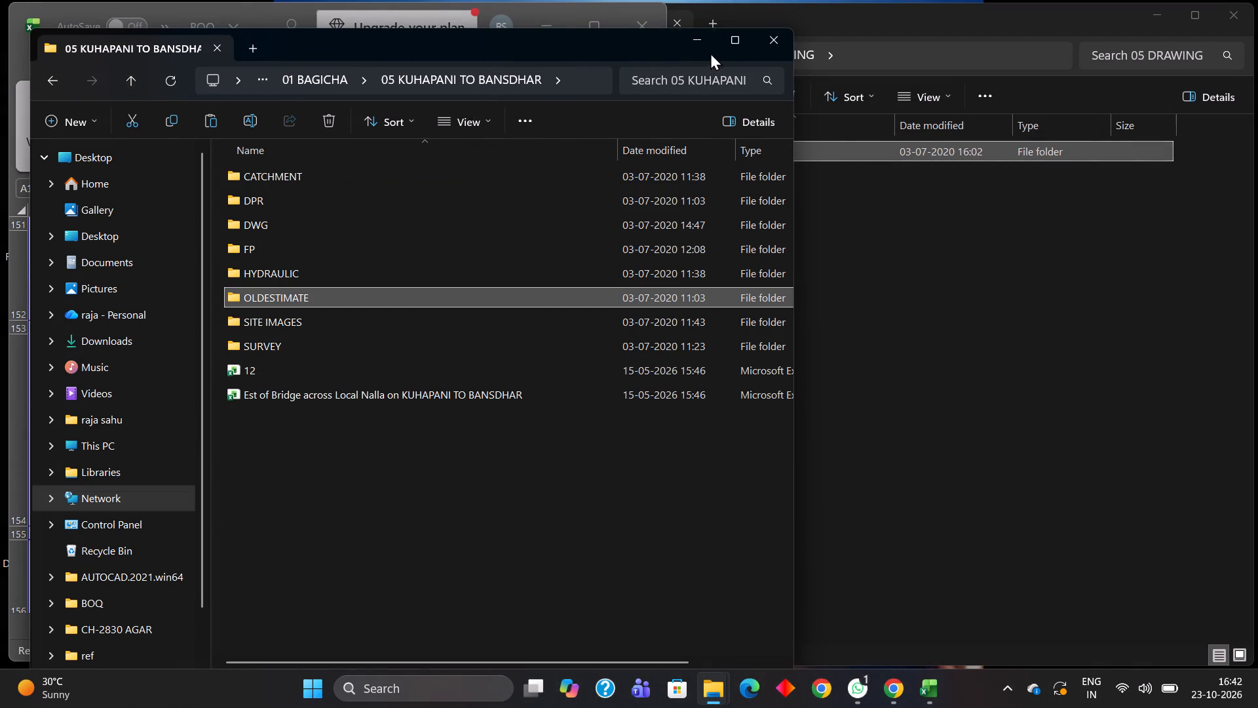
Open the JASHPUR folder under 02 ALL ESTIMATE's 03 JANMN II on the GeoTech share and look through its full estimate file names.
{"action": "left_click", "coordinate": [695, 40]}
{"action": "left_click", "coordinate": [534, 29]}
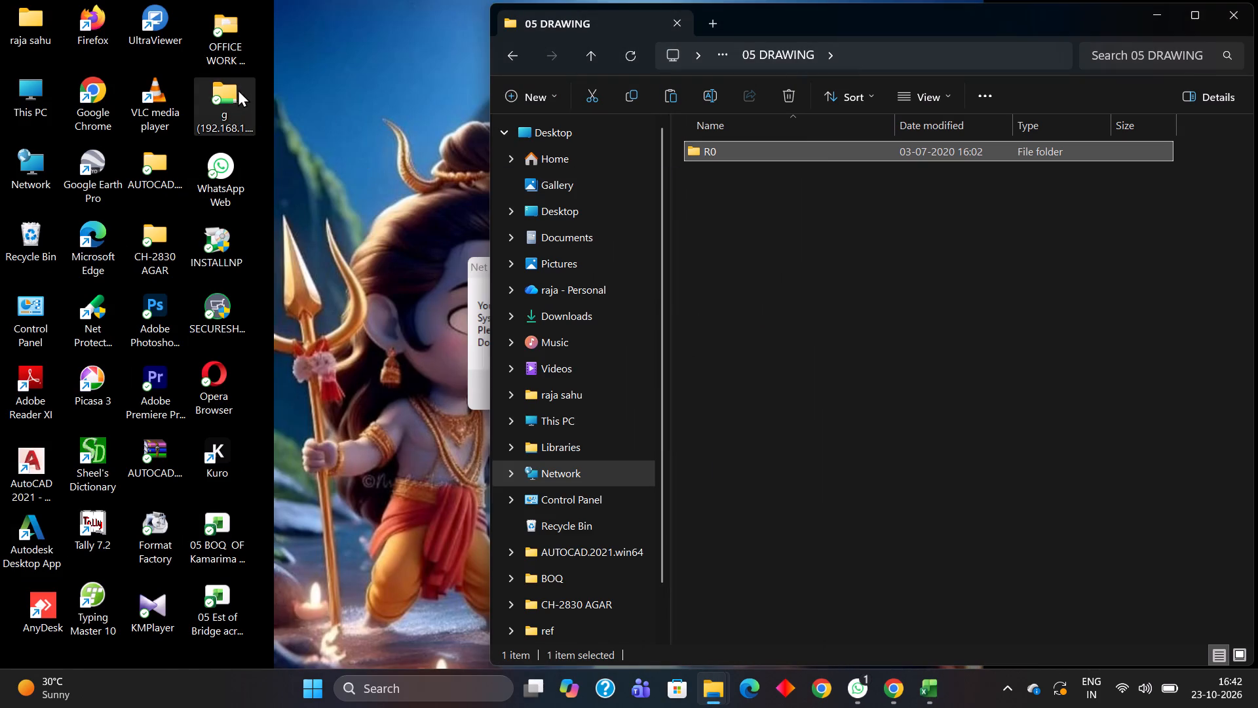
{"action": "double_click", "coordinate": [233, 90]}
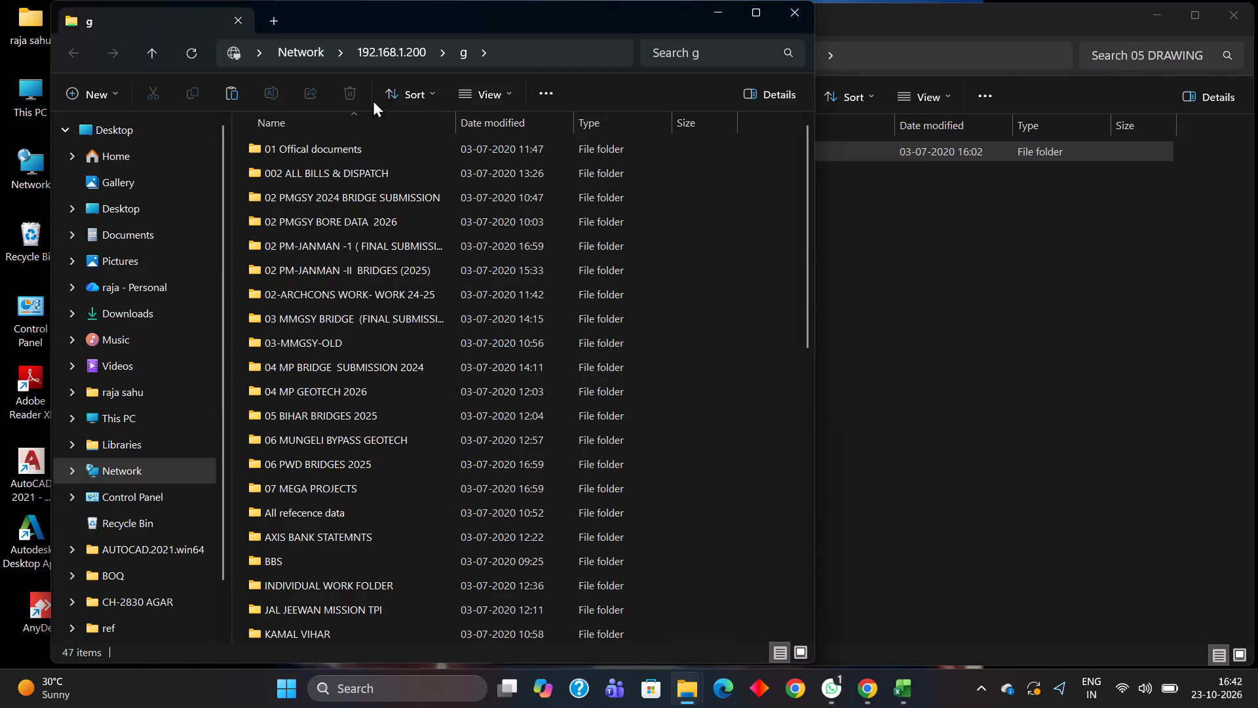
{"action": "left_click", "coordinate": [380, 55]}
{"action": "double_click", "coordinate": [533, 128]}
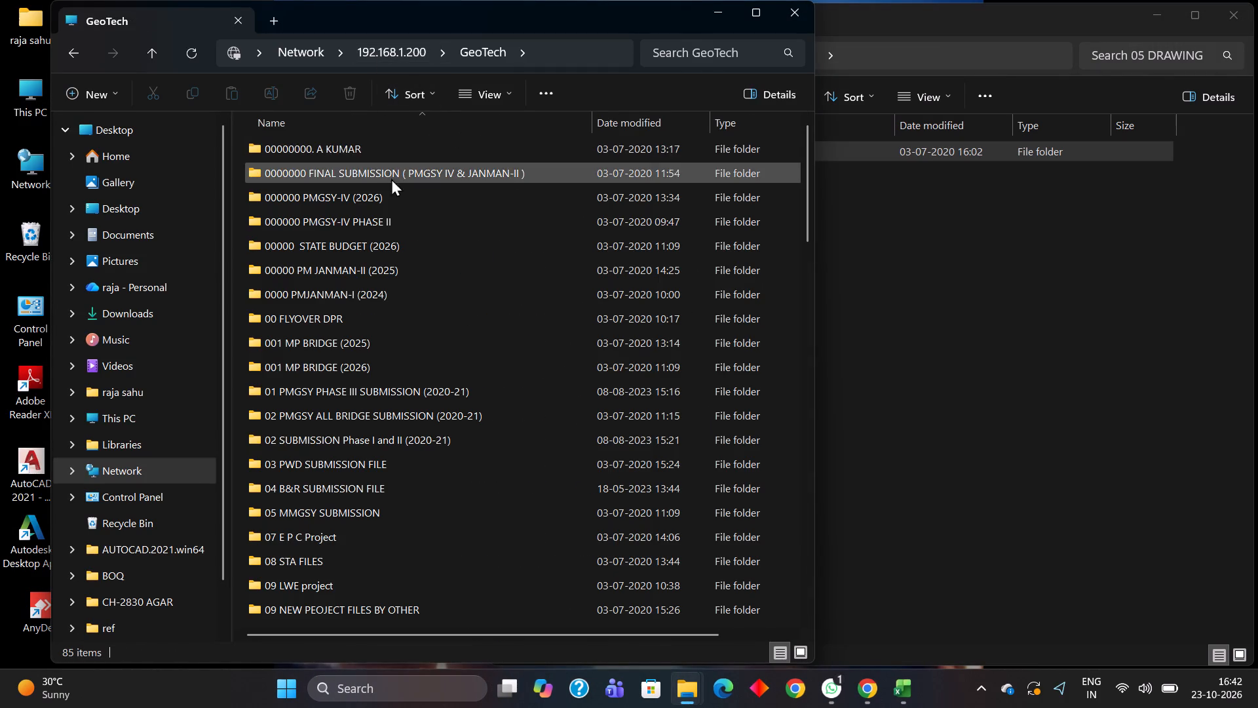
{"action": "double_click", "coordinate": [354, 147]}
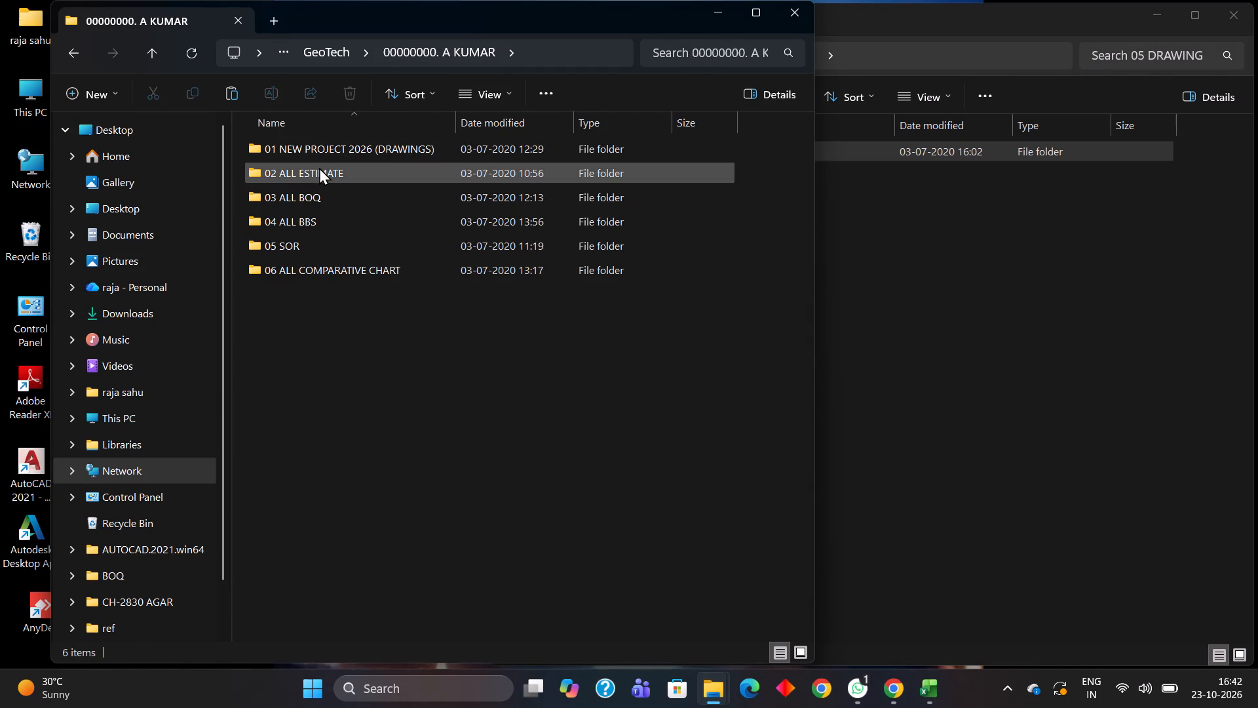
{"action": "double_click", "coordinate": [319, 167]}
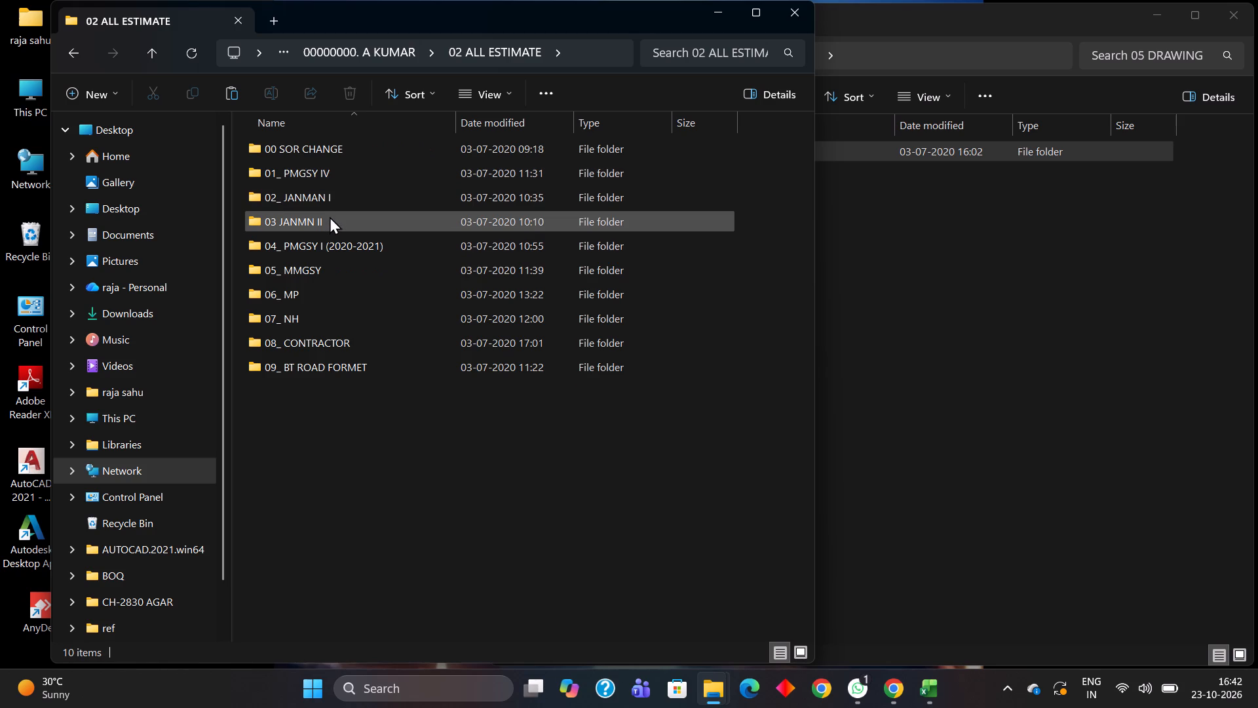
{"action": "double_click", "coordinate": [330, 218]}
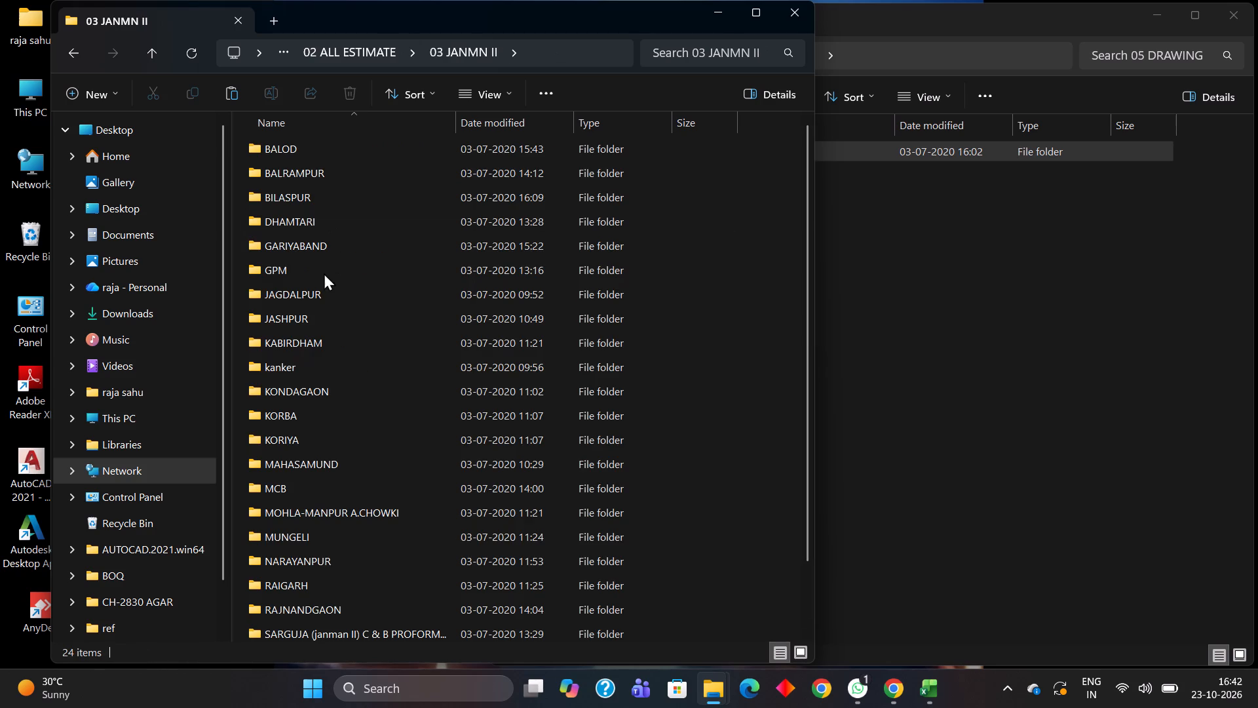
{"action": "double_click", "coordinate": [318, 315]}
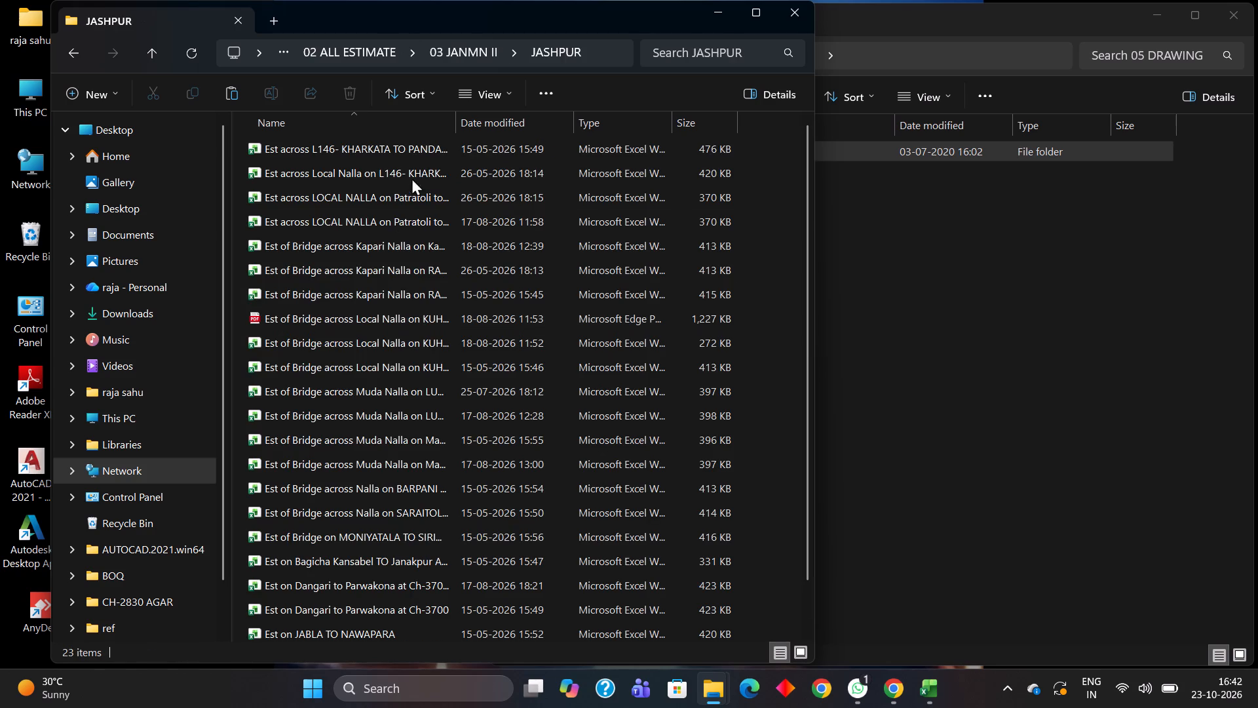
{"action": "left_click_drag", "start_coordinate": [460, 124], "coordinate": [727, 150]}
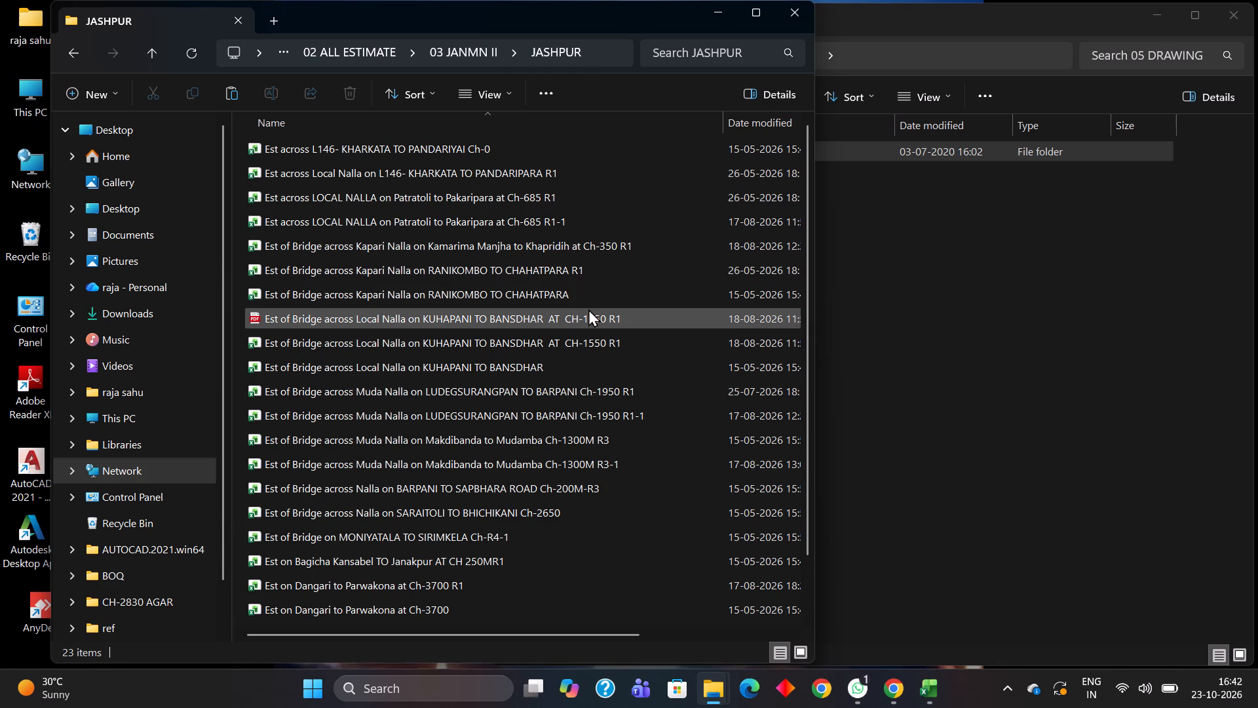
{"action": "left_click", "coordinate": [626, 321]}
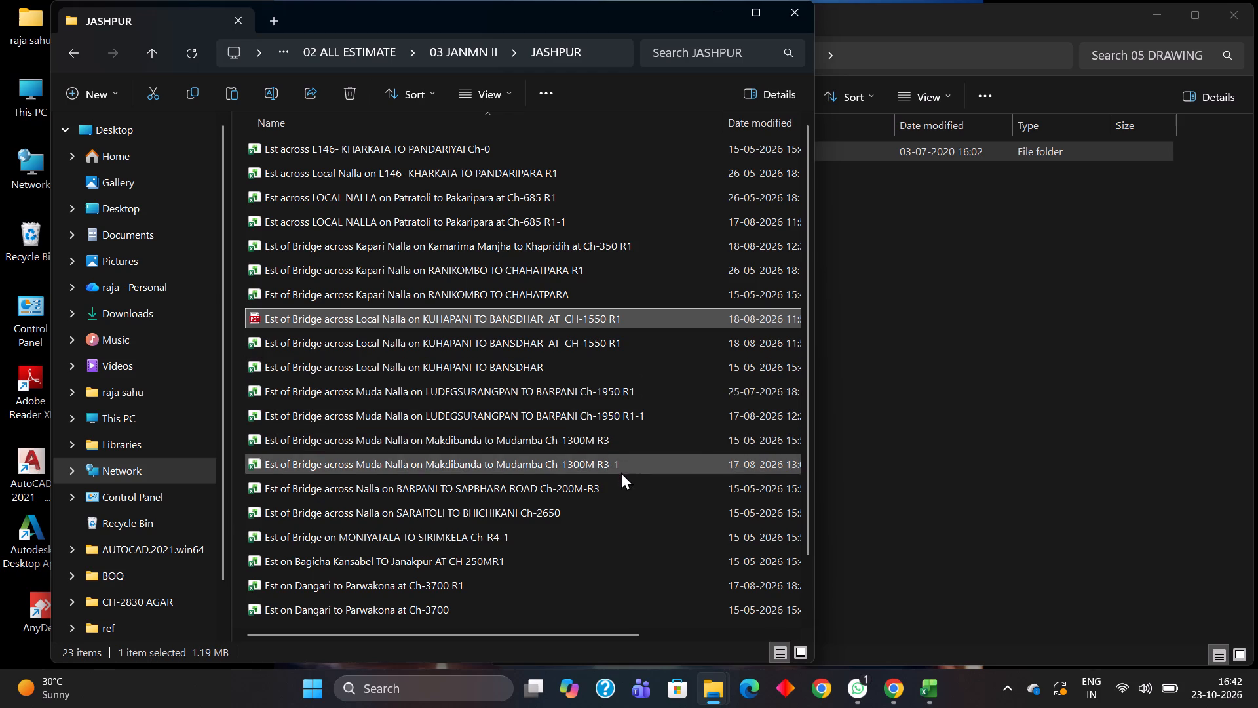
{"action": "scroll", "coordinate": [567, 527], "scroll_direction": "down", "scroll_amount": 7}
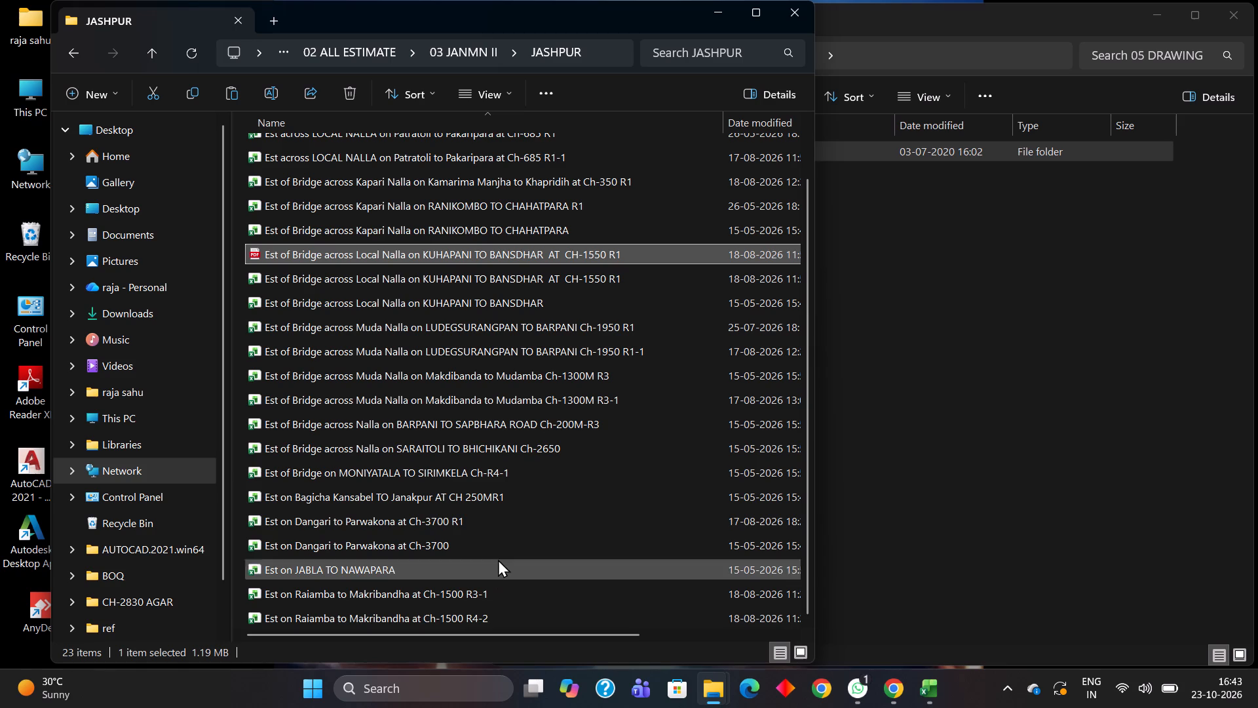
{"action": "scroll", "coordinate": [560, 582], "scroll_direction": "down", "scroll_amount": 3}
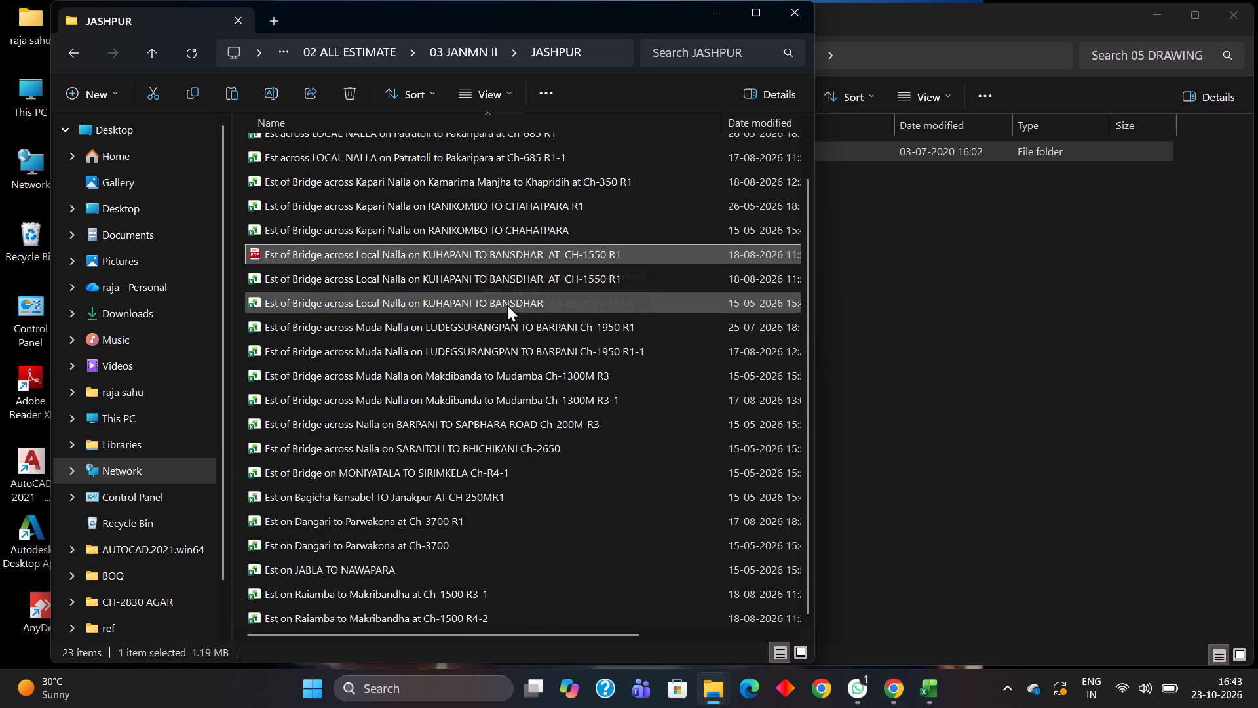
Open the Kuhapani to Bansdhar AT CH-1550 R1 estimate PDF, examine its cover page, master abstract and cost summary, and close it.
{"action": "double_click", "coordinate": [495, 256]}
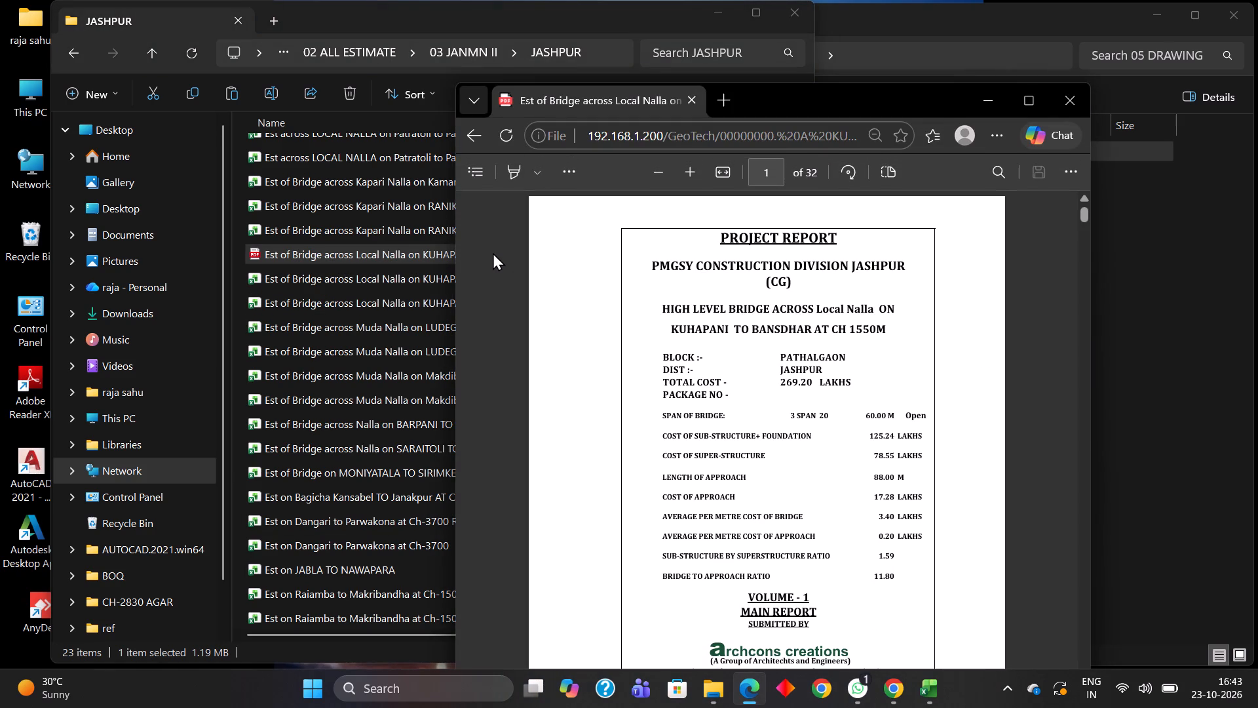
{"action": "scroll", "coordinate": [780, 459], "scroll_direction": "down", "scroll_amount": 13}
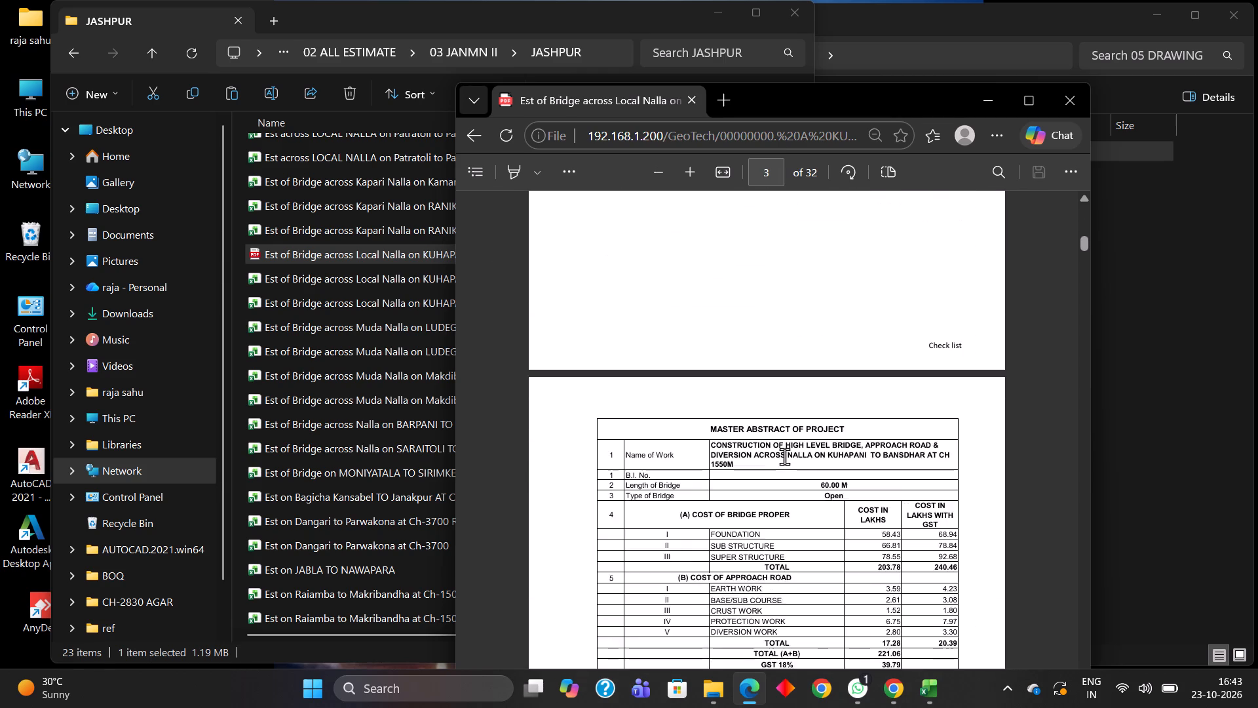
{"action": "scroll", "coordinate": [784, 456], "scroll_direction": "down", "scroll_amount": 10}
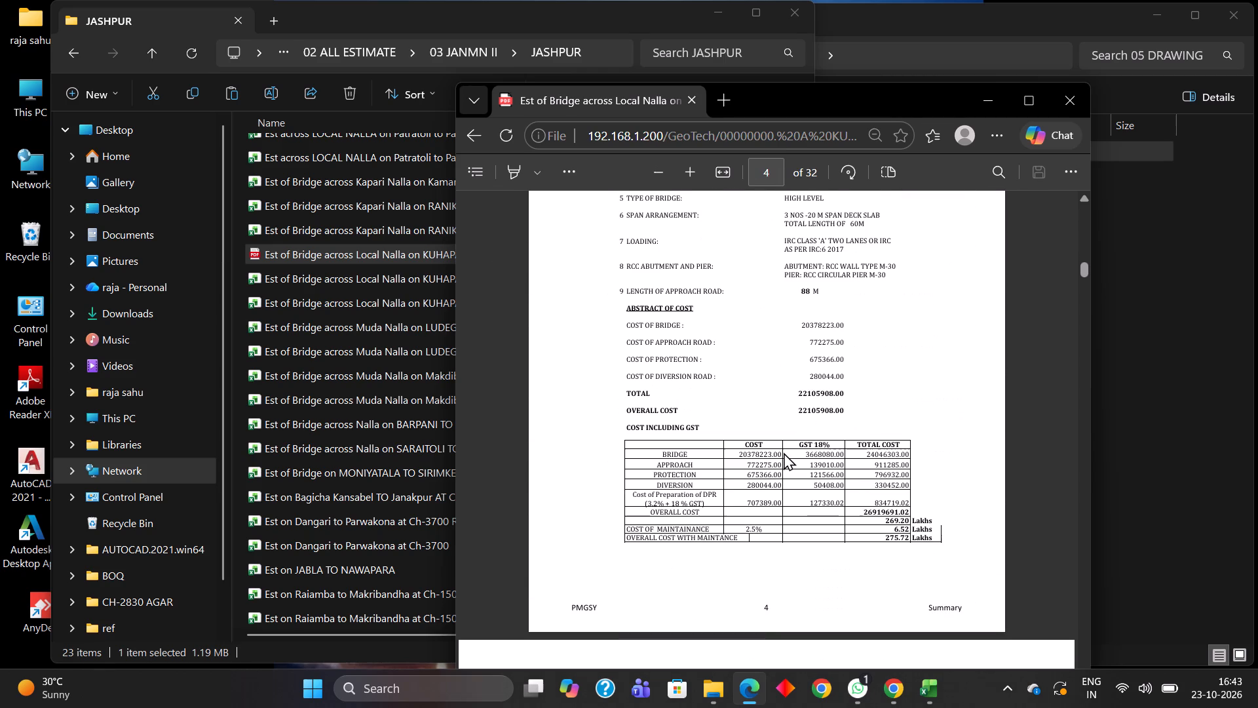
{"action": "scroll", "coordinate": [780, 451], "scroll_direction": "up", "scroll_amount": 4}
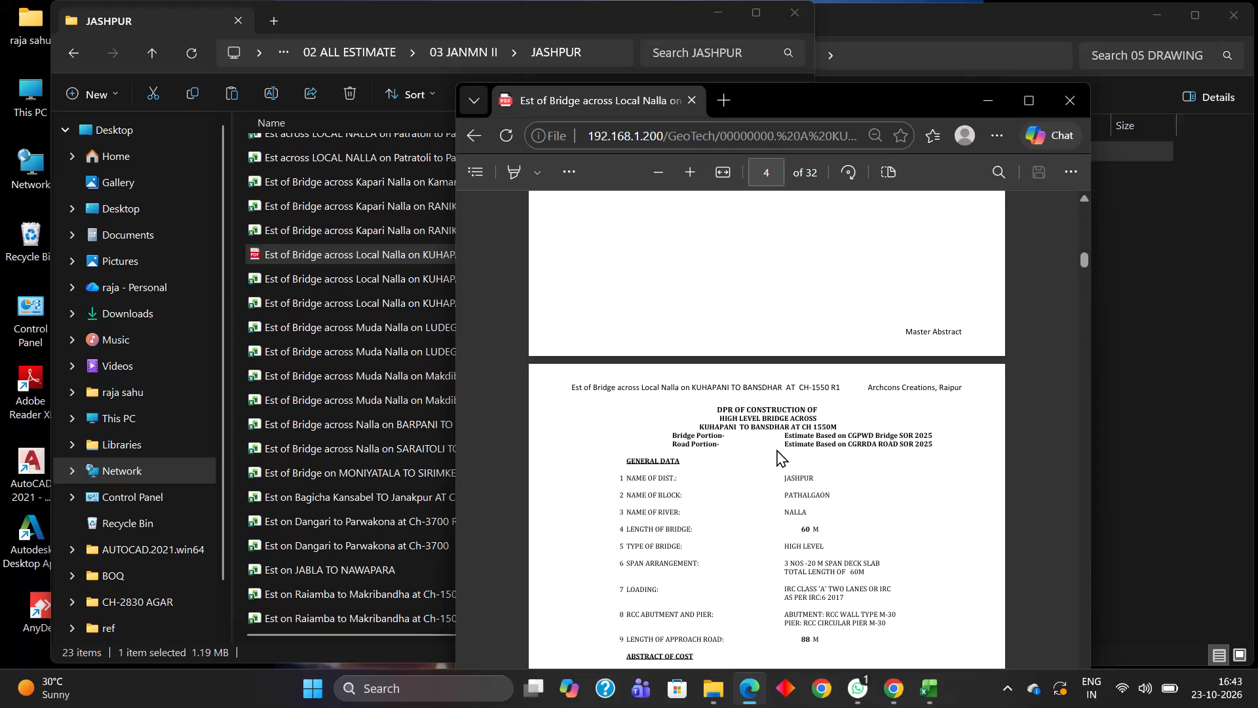
{"action": "scroll", "coordinate": [775, 448], "scroll_direction": "up", "scroll_amount": 11}
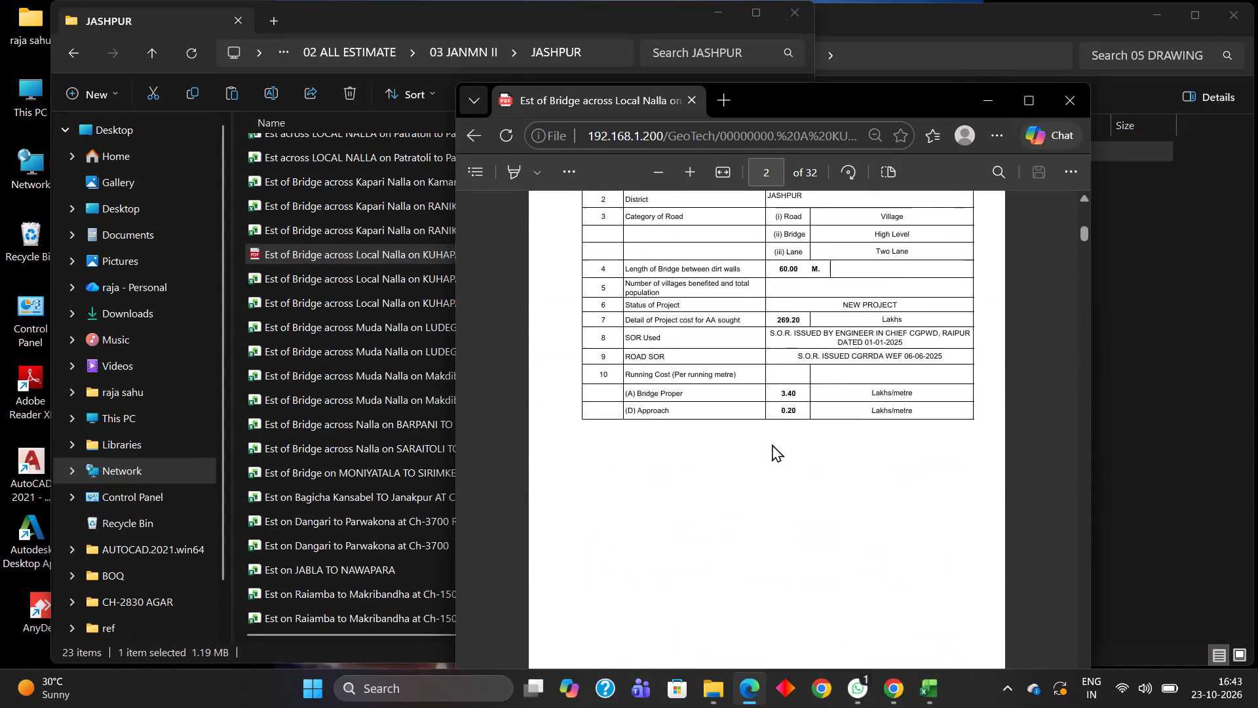
{"action": "scroll", "coordinate": [772, 444], "scroll_direction": "up", "scroll_amount": 7}
{"action": "left_click", "coordinate": [1061, 100]}
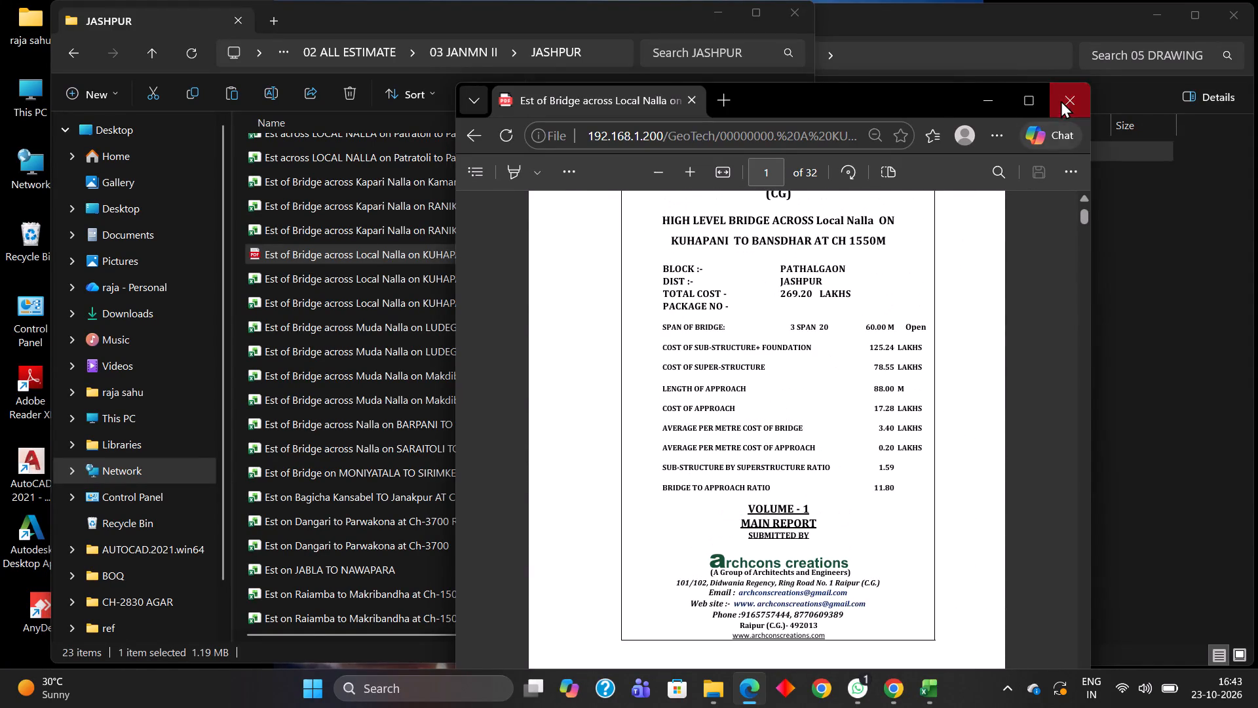
Open the JASHPUR folder's Kuhapani to Bansdhar estimate workbook without a chainage in its name, examine its Cover Page and Summary costs, and close it.
{"action": "left_click", "coordinate": [541, 302]}
{"action": "double_click", "coordinate": [466, 299]}
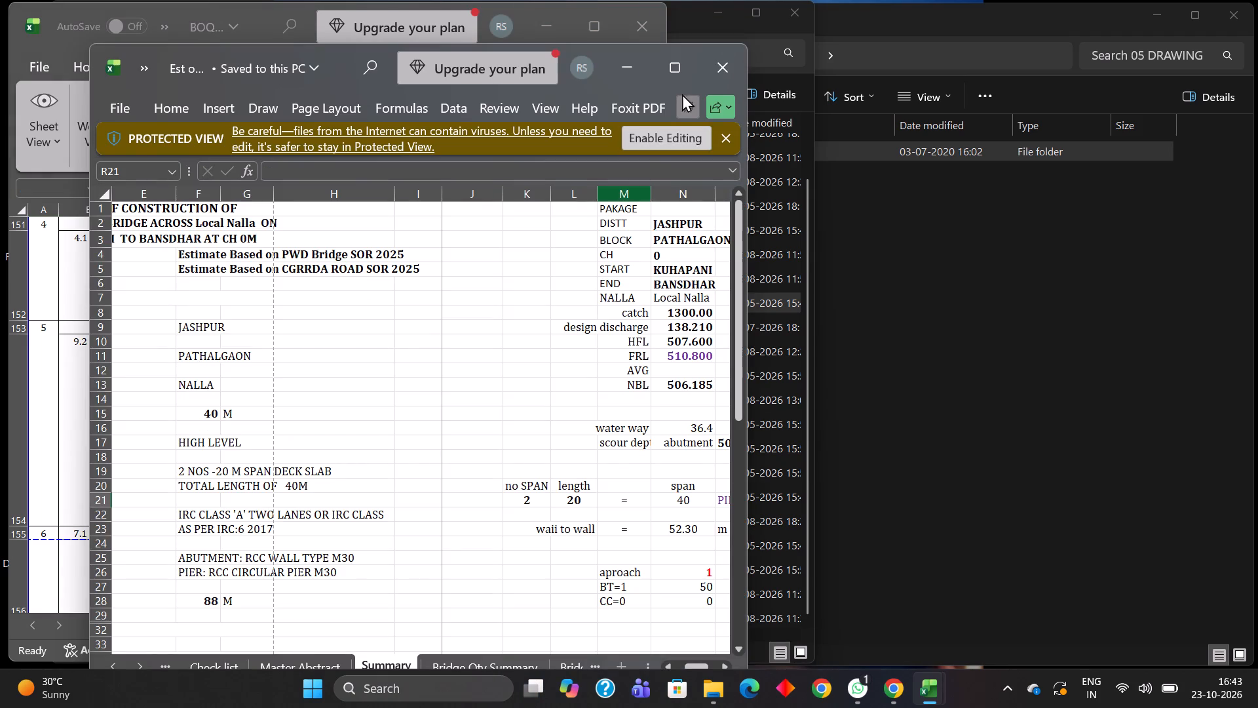
{"action": "left_click", "coordinate": [677, 68]}
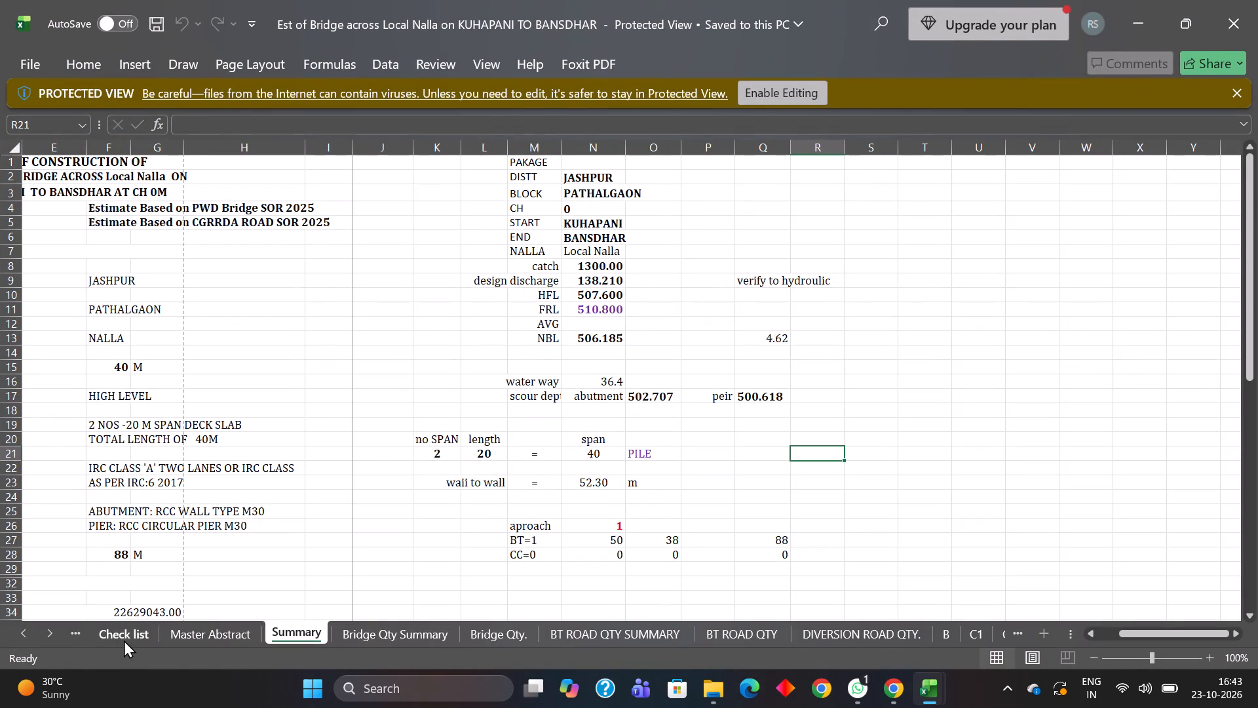
{"action": "left_click_drag", "start_coordinate": [123, 640], "coordinate": [115, 639]}
{"action": "left_click", "coordinate": [68, 631]}
{"action": "left_click", "coordinate": [68, 631]}
{"action": "scroll", "coordinate": [196, 540], "scroll_direction": "up", "scroll_amount": 2}
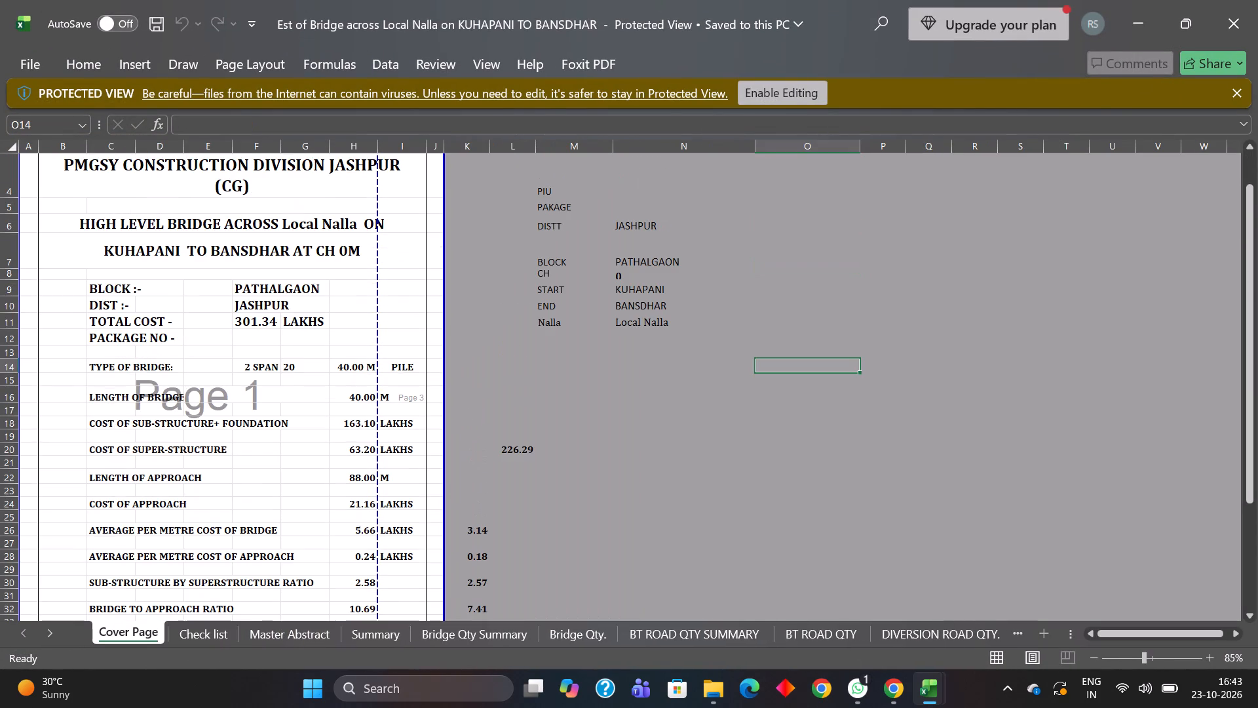
{"action": "scroll", "coordinate": [459, 413], "scroll_direction": "down", "scroll_amount": 4}
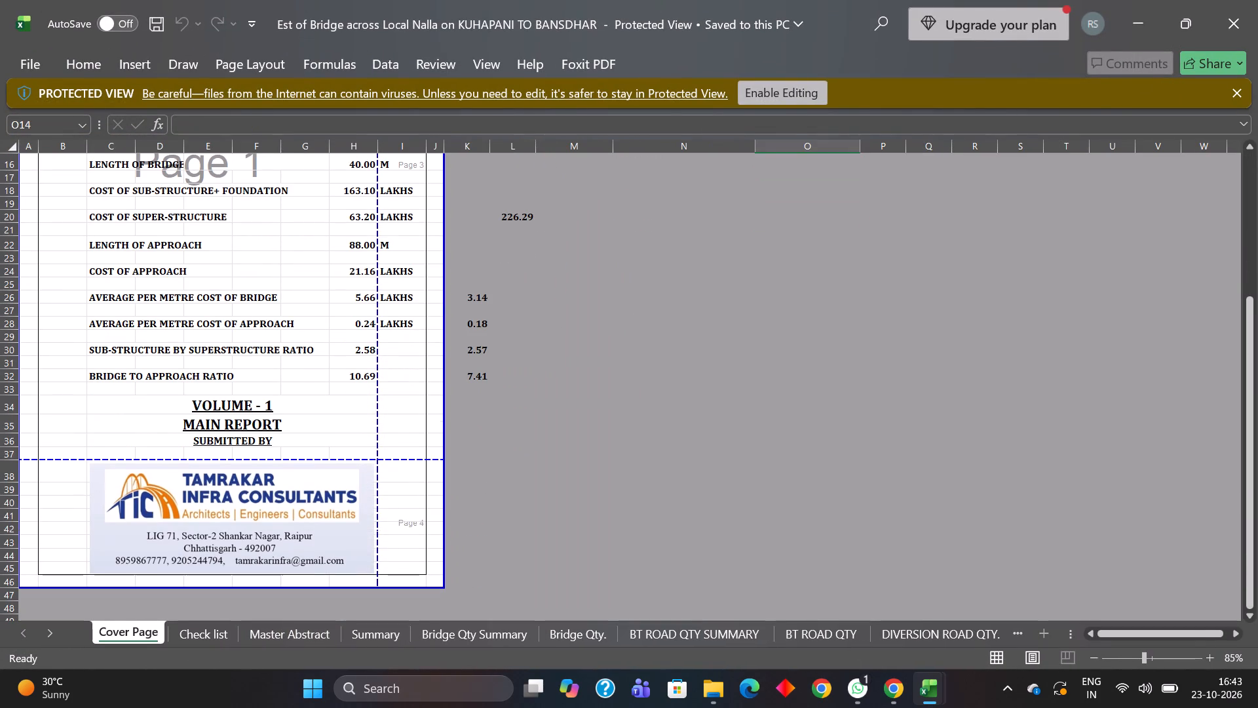
{"action": "left_click", "coordinate": [353, 633]}
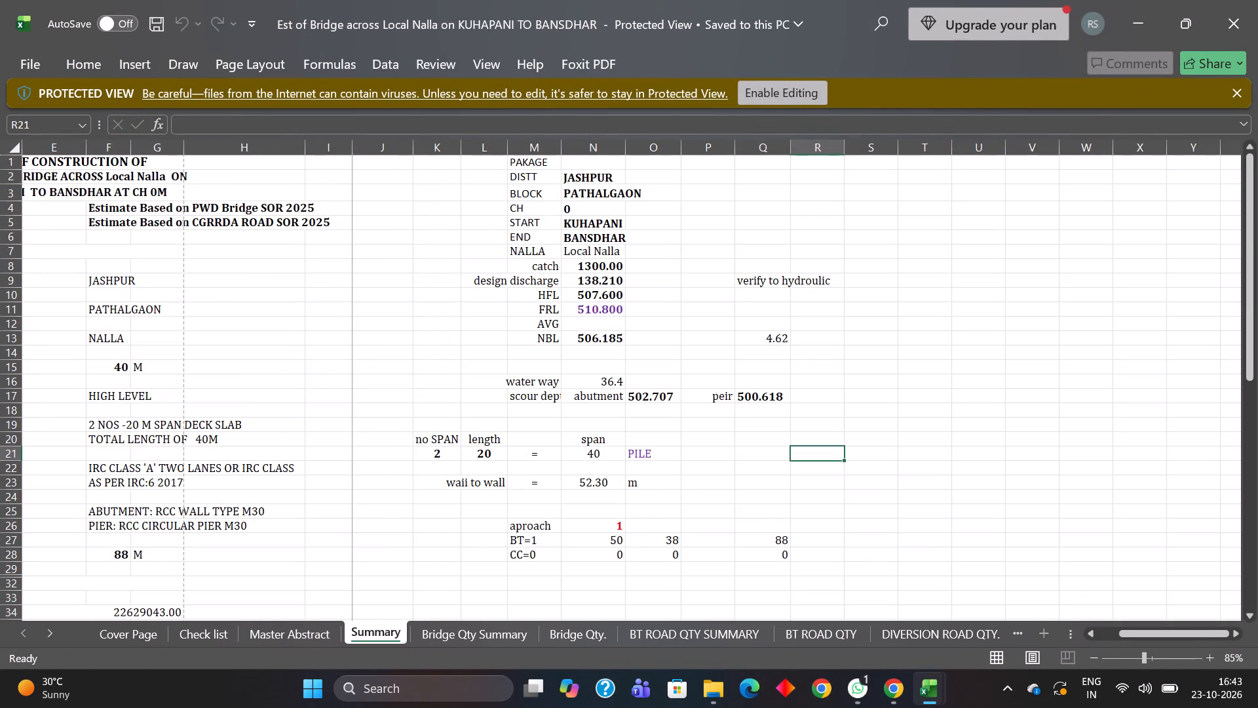
{"action": "left_click_drag", "start_coordinate": [1124, 627], "coordinate": [1052, 627]}
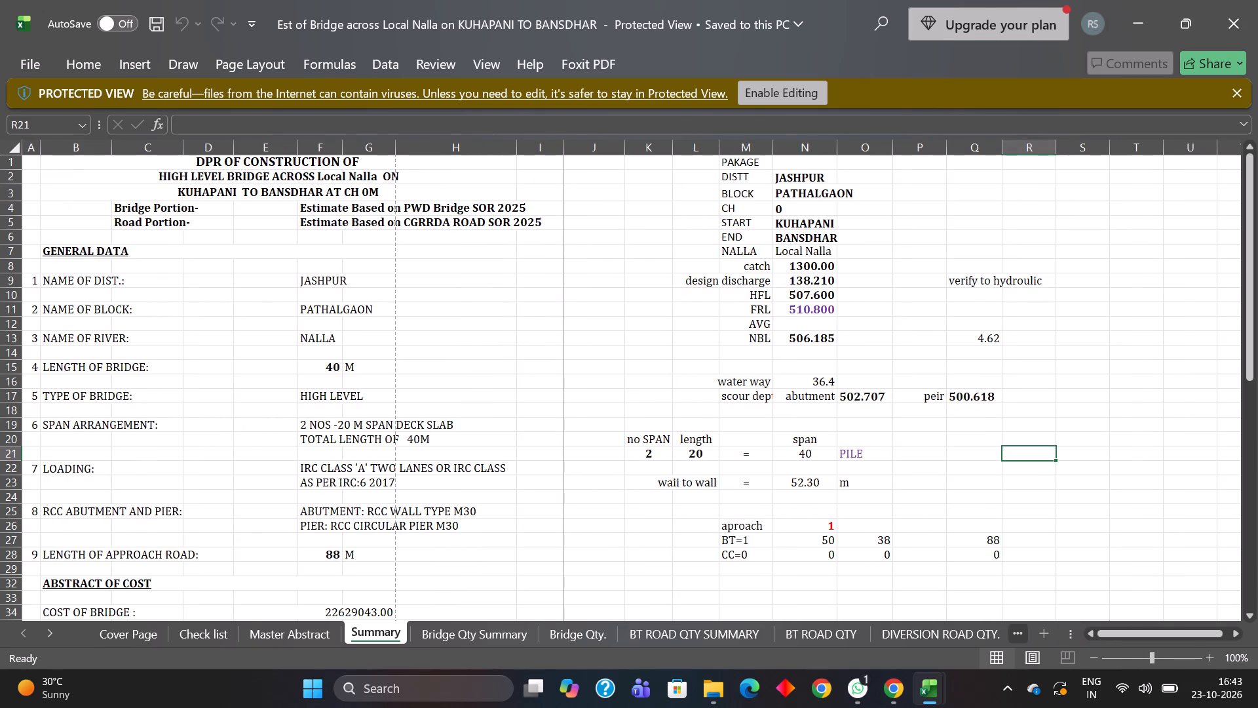
{"action": "scroll", "coordinate": [588, 501], "scroll_direction": "down", "scroll_amount": 11}
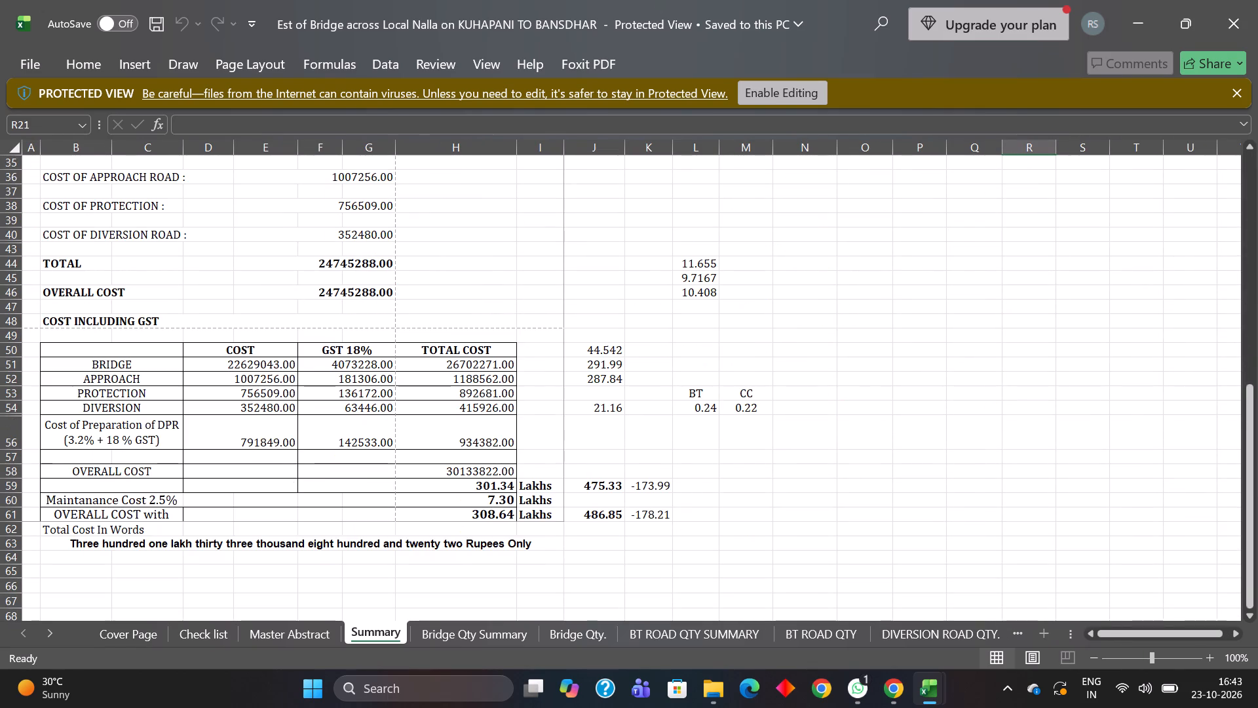
{"action": "left_click", "coordinate": [1230, 33]}
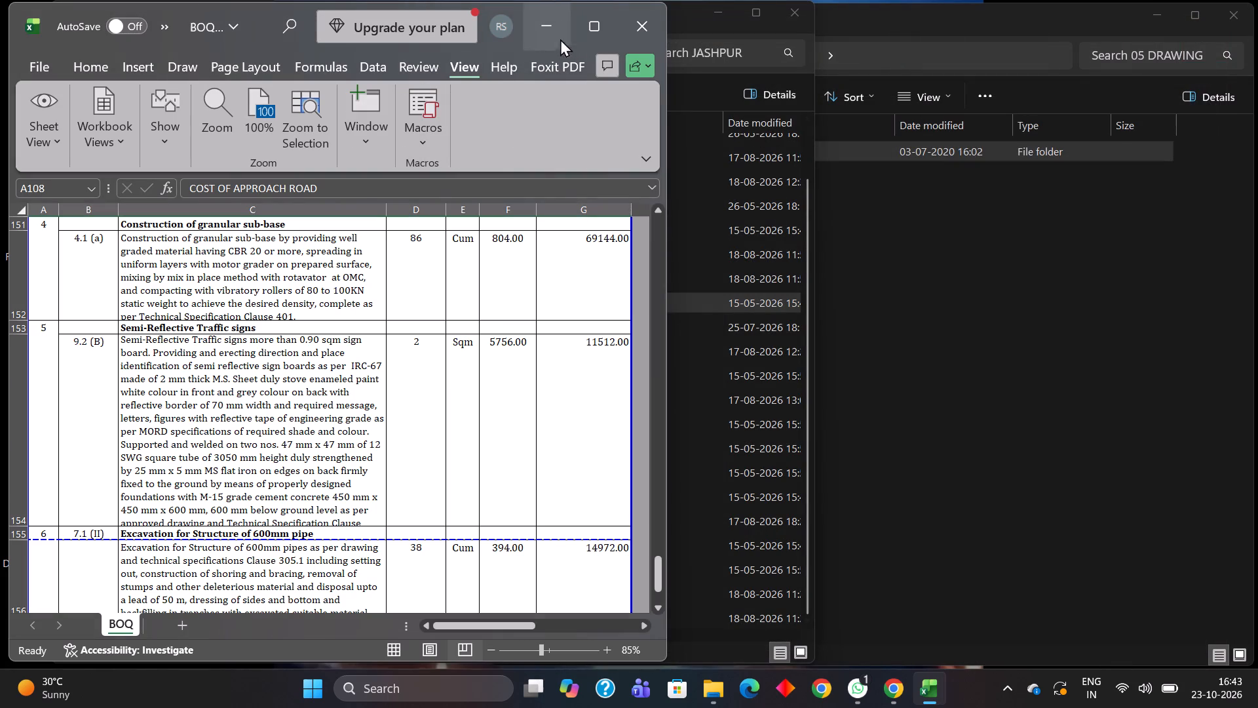
Minimise the BOQ workbook and move the JASHPUR folder window down to uncover the desktop and the 05 DRAWING window's header.
{"action": "left_click", "coordinate": [242, 45]}
{"action": "left_click", "coordinate": [267, 48]}
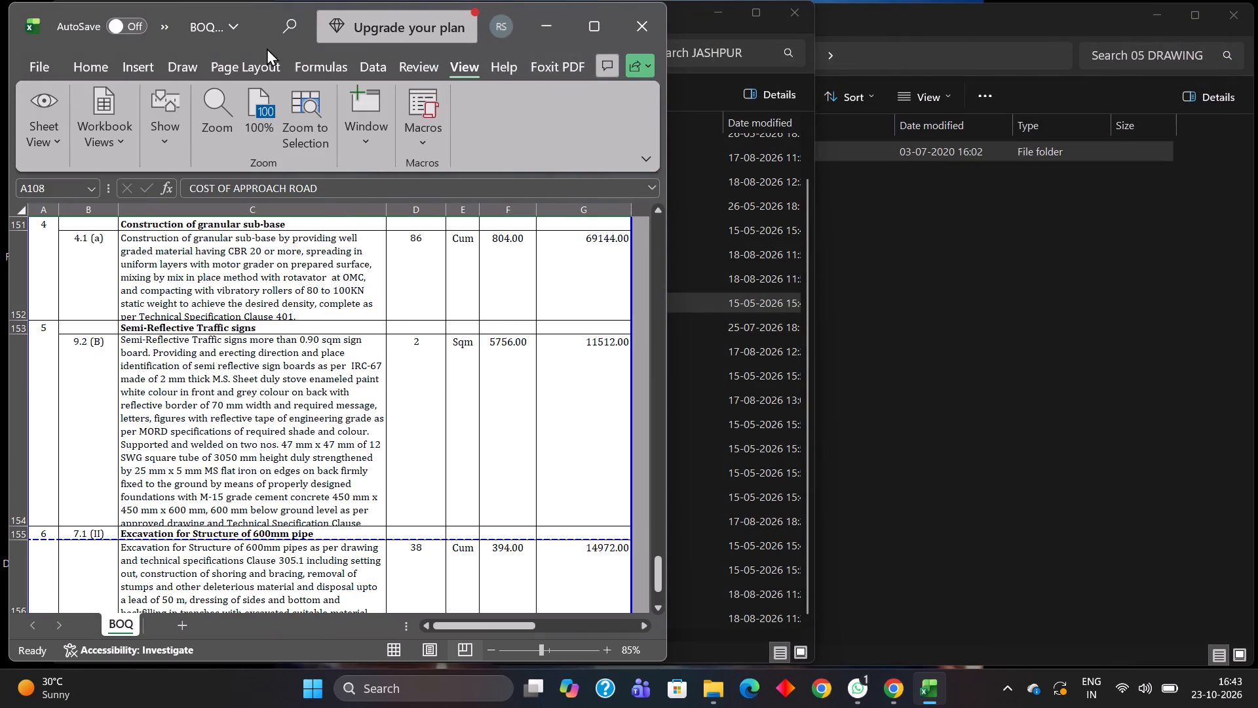
{"action": "left_click", "coordinate": [554, 20]}
{"action": "left_click_drag", "start_coordinate": [552, 14], "coordinate": [550, 80]}
{"action": "right_click", "coordinate": [422, 23]}
{"action": "left_click", "coordinate": [468, 148]}
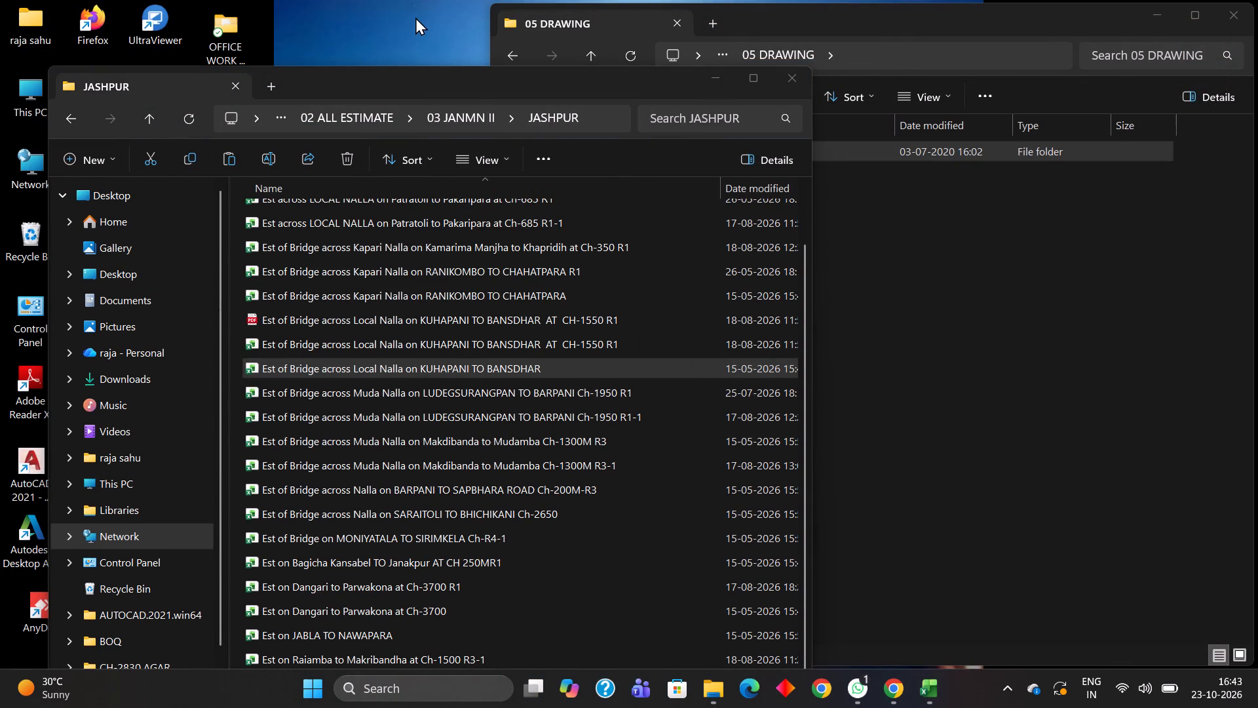
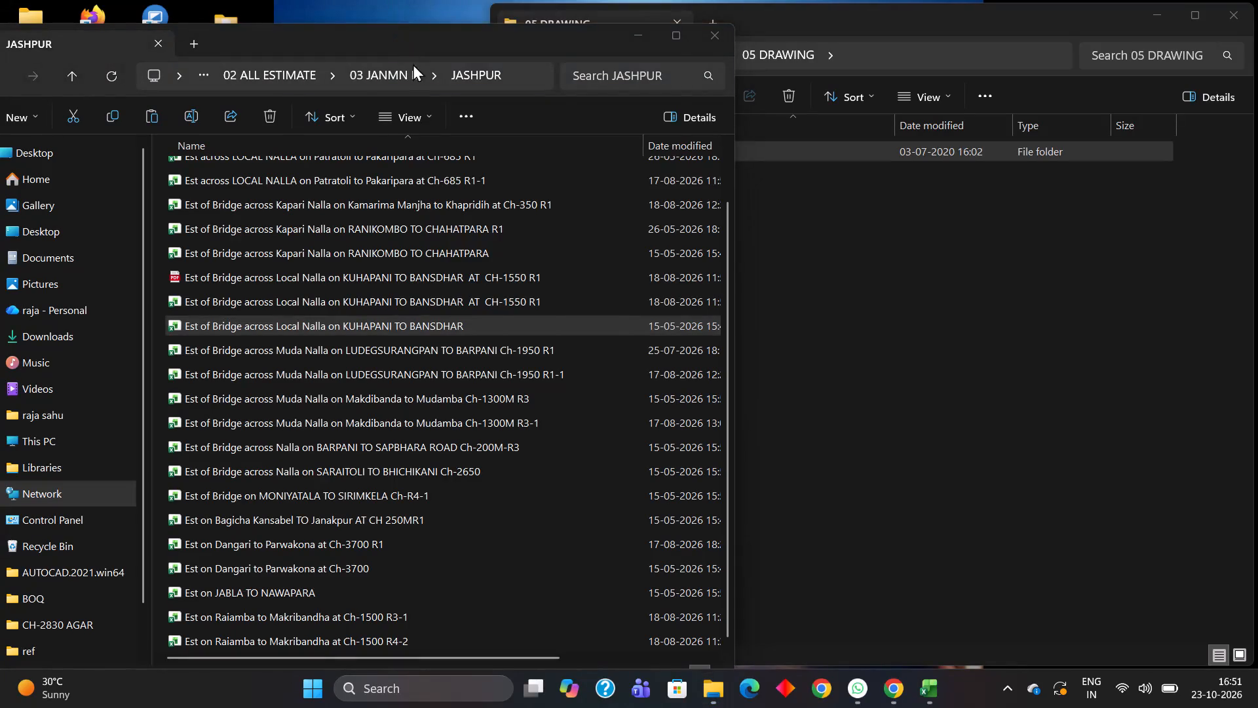
Check the contents of the 04 HYDRAULIC and 06 ESTIMATE folders in the 05 KUHAPANI TO BANSDHAR CH-1550 submission folder.
{"action": "left_click", "coordinate": [444, 120]}
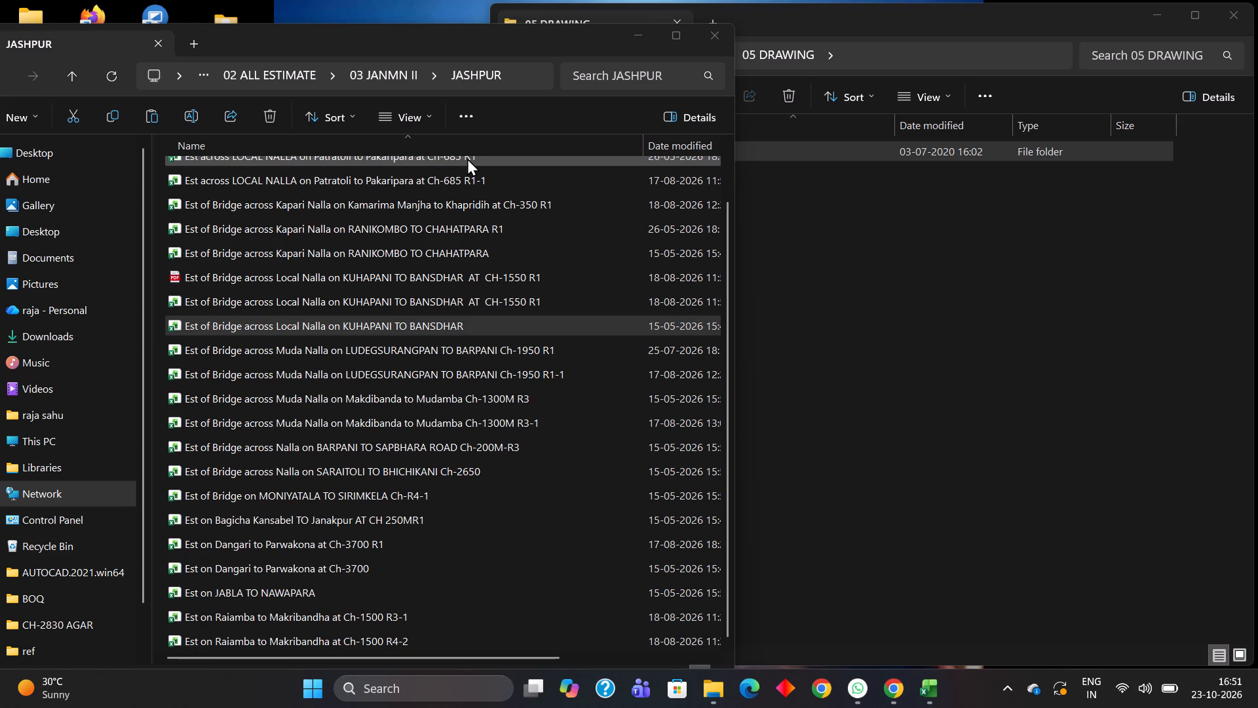
{"action": "left_click", "coordinate": [950, 290]}
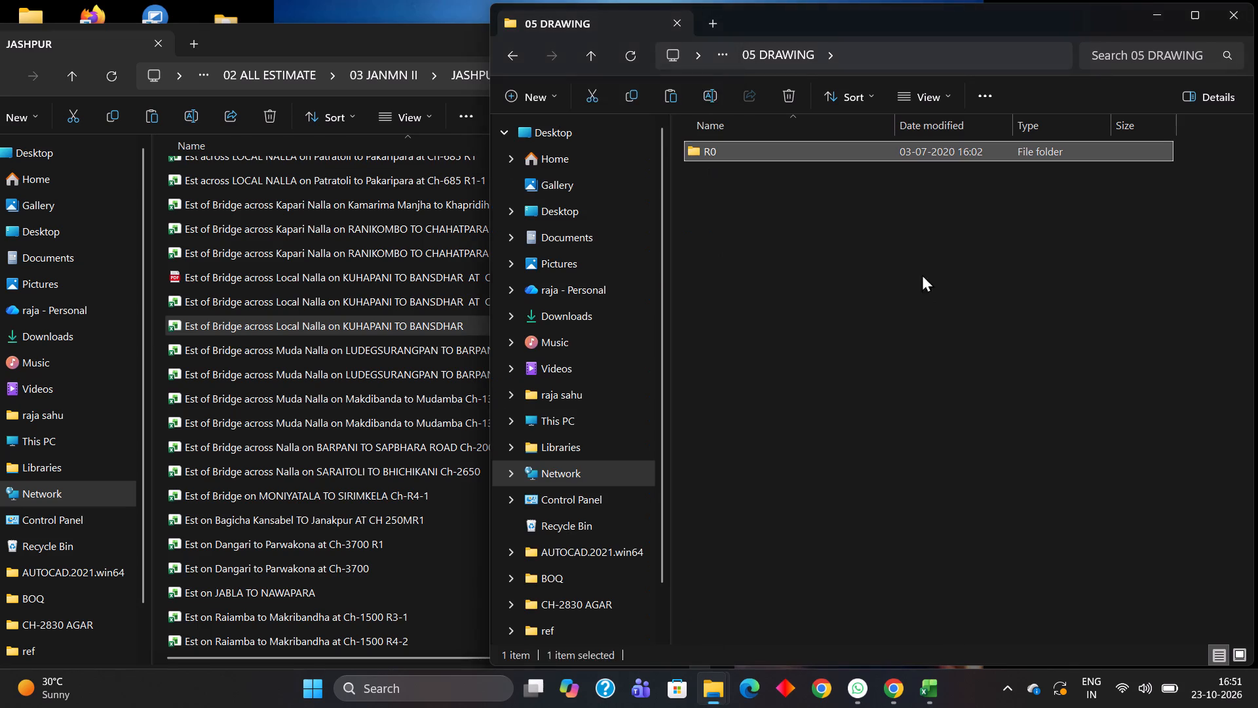
{"action": "left_click", "coordinate": [587, 53]}
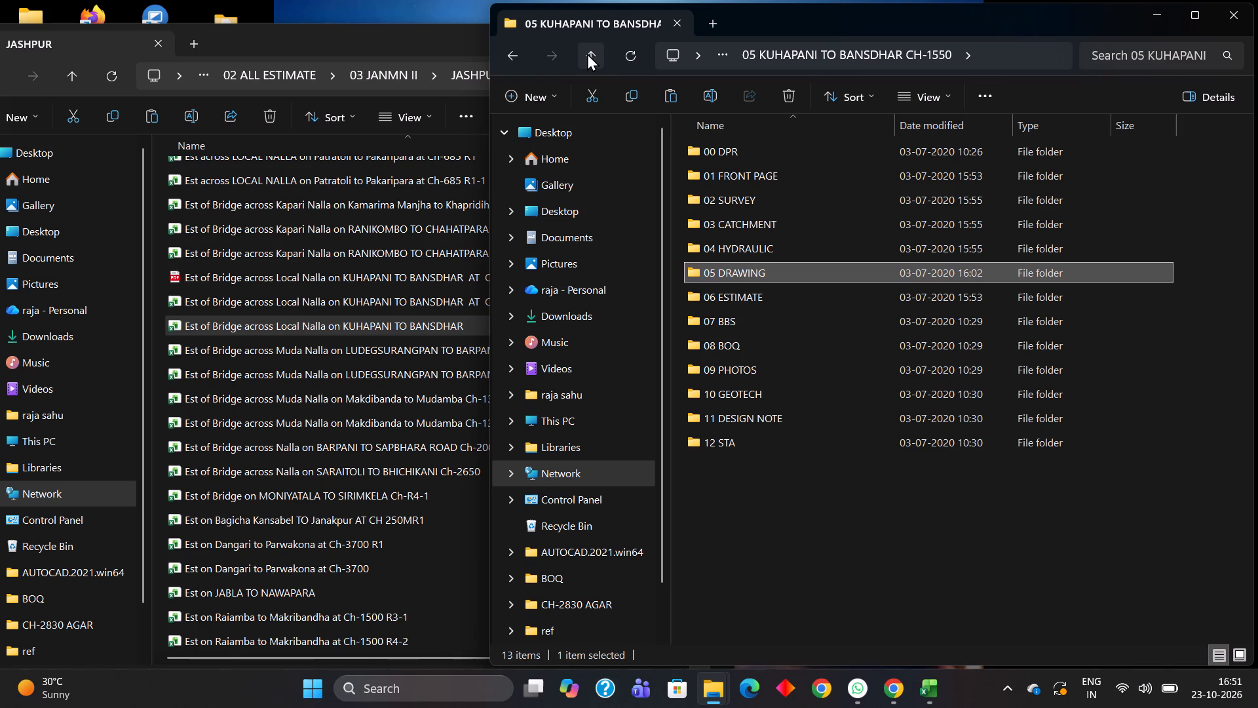
{"action": "double_click", "coordinate": [761, 242]}
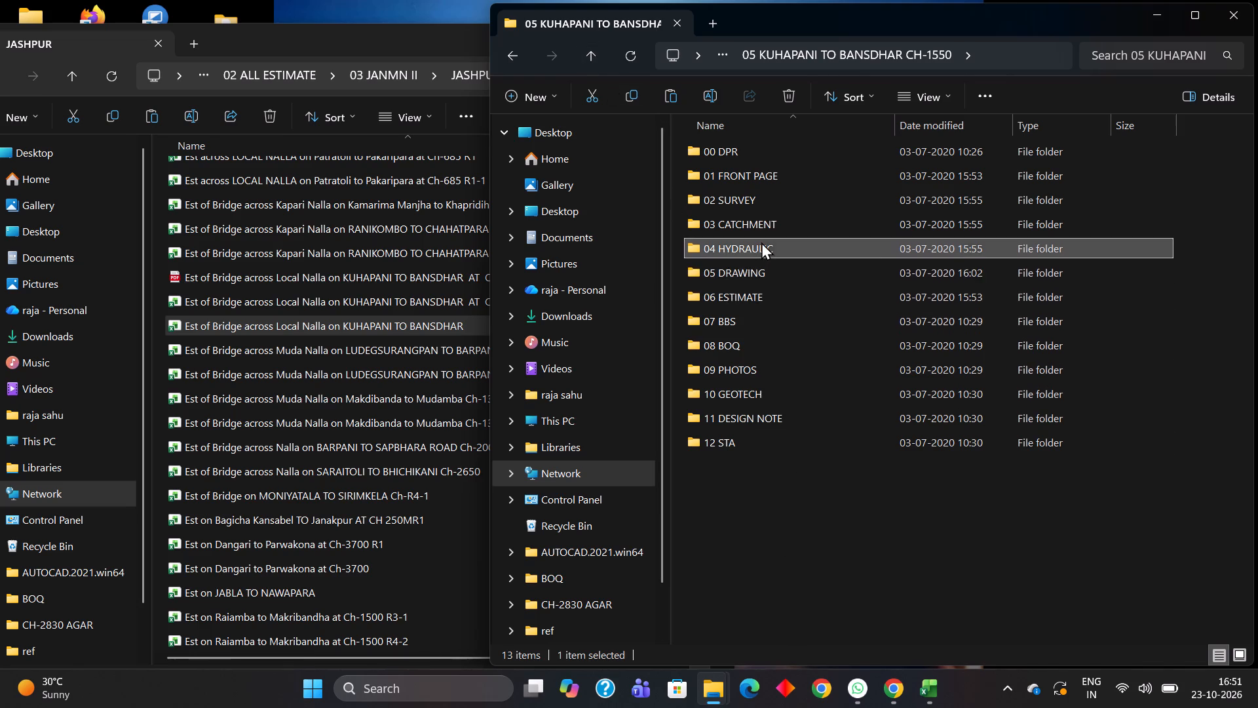
{"action": "left_click", "coordinate": [586, 50]}
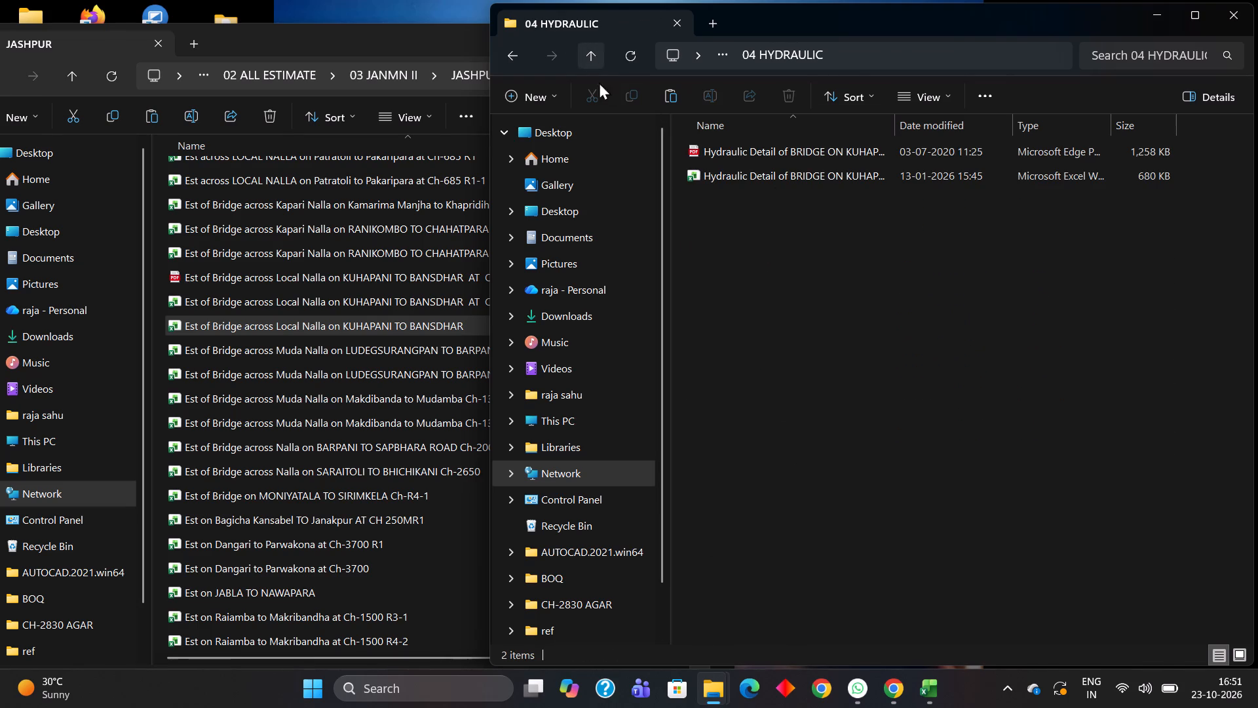
{"action": "double_click", "coordinate": [753, 294]}
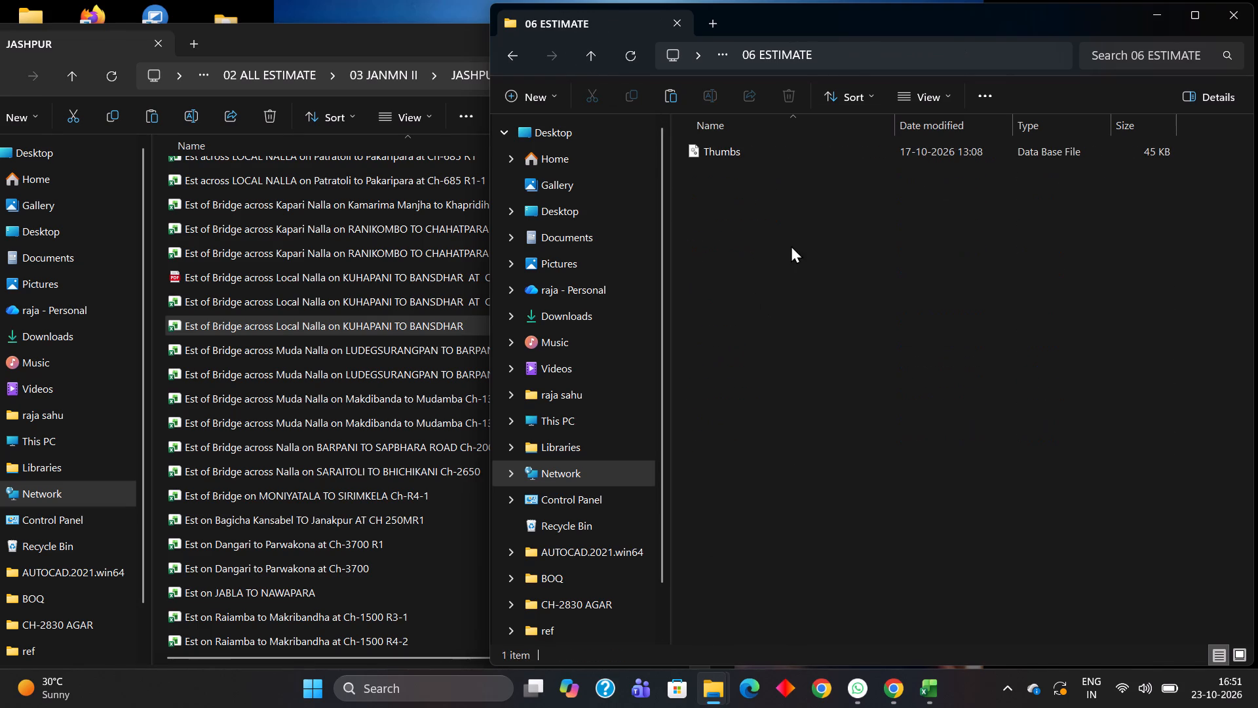
{"action": "left_click", "coordinate": [812, 507]}
{"action": "left_click", "coordinate": [592, 52]}
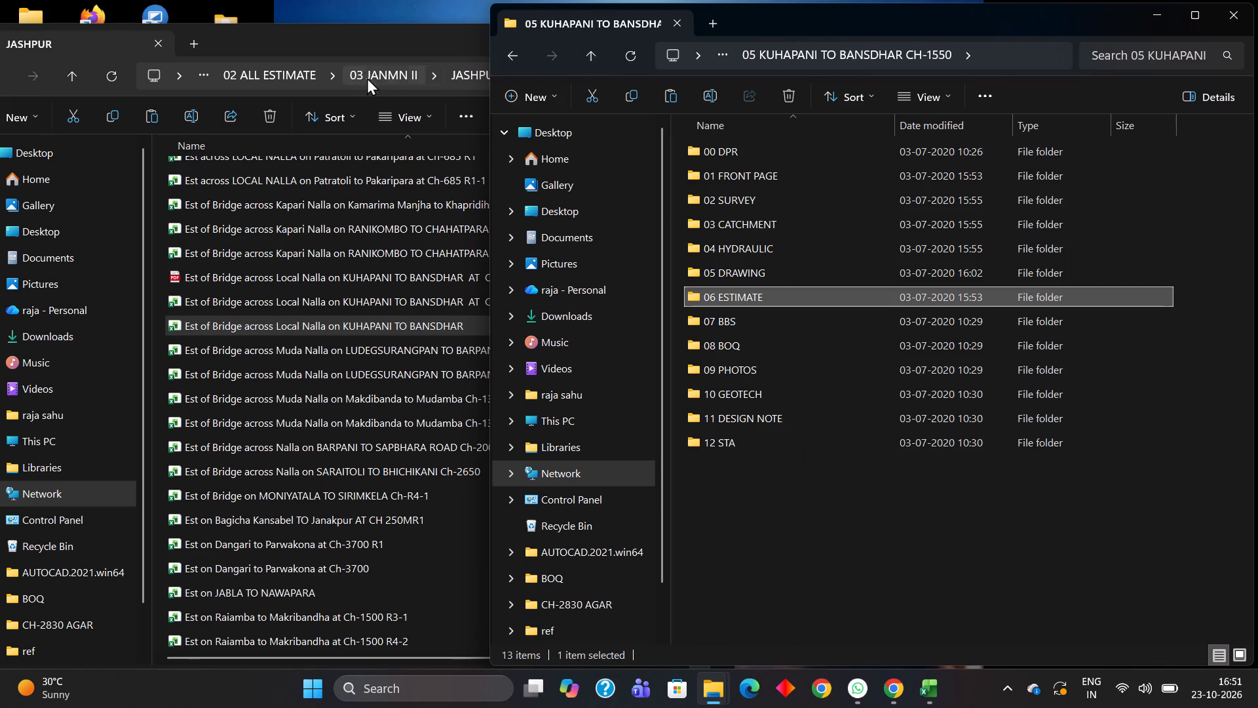
Copy the 07-BORE DATA KUHAPANI TO BANSDADAR PDF from 03-PATHALGAON into the CH-1550 submission's 10 GEOTECH folder.
{"action": "left_click_drag", "start_coordinate": [360, 38], "coordinate": [416, 58]}
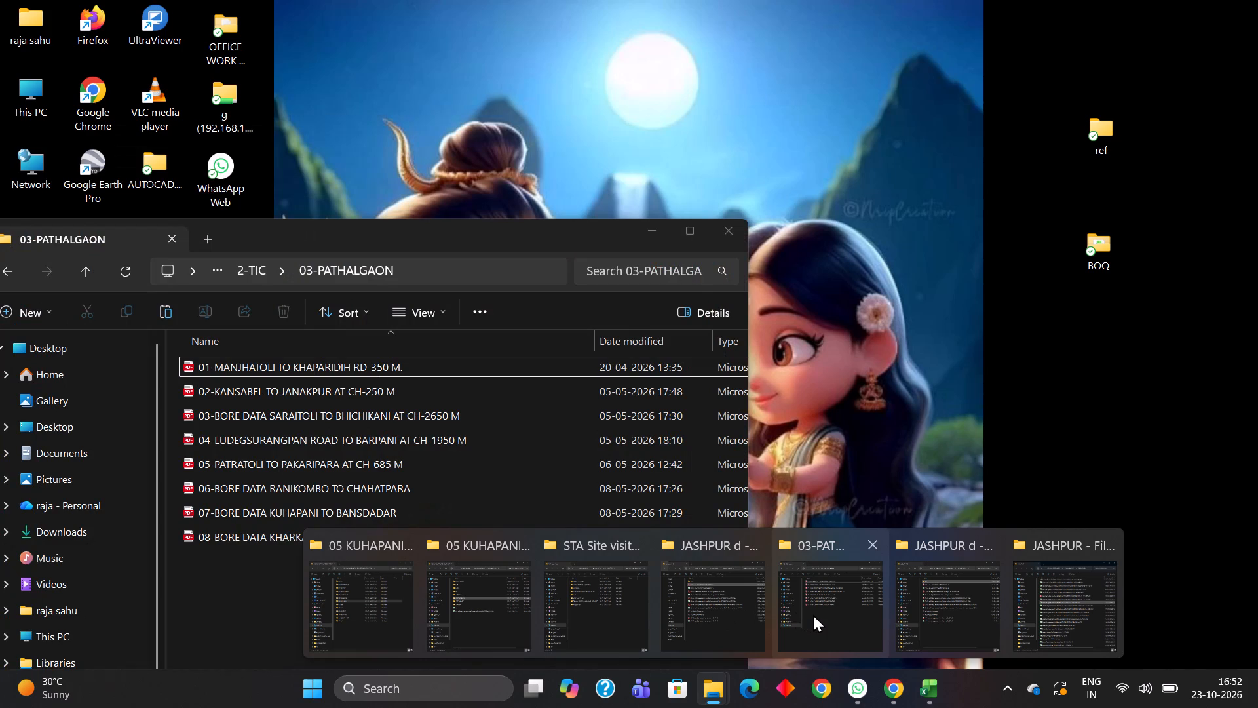
{"action": "left_click", "coordinate": [813, 614]}
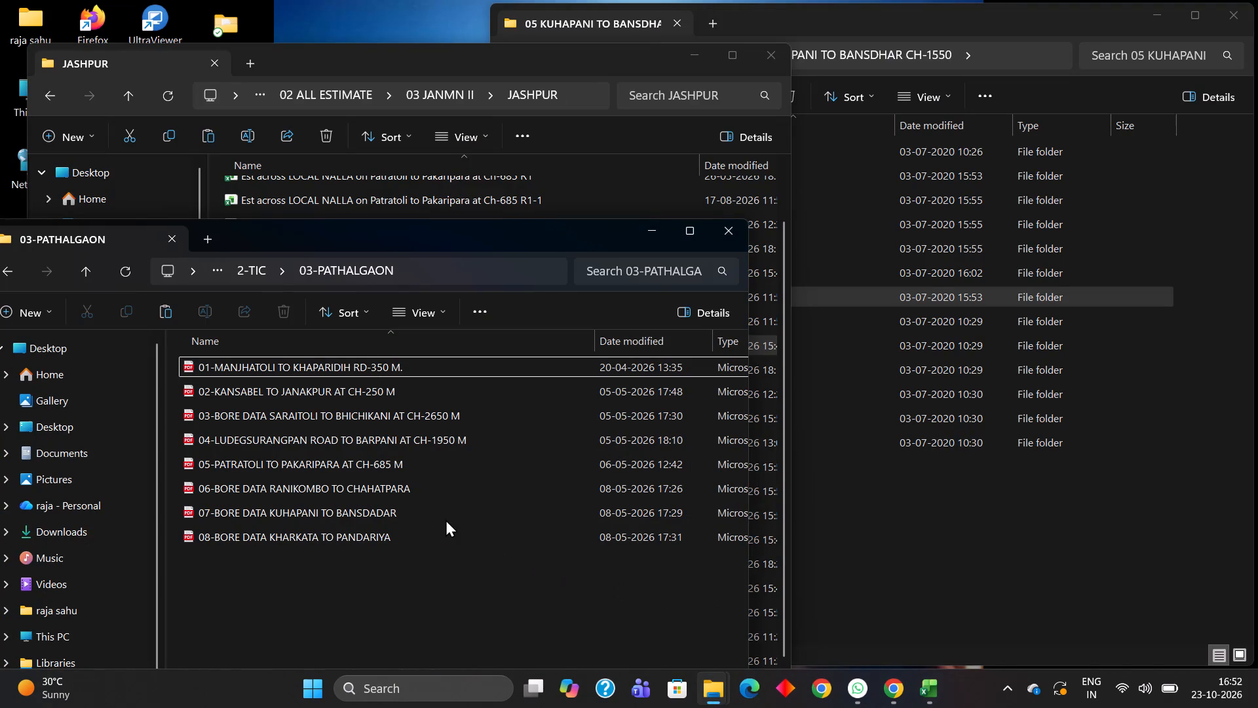
{"action": "left_click", "coordinate": [434, 515]}
{"action": "key", "text": "ctrl+c"}
{"action": "left_click", "coordinate": [978, 552]}
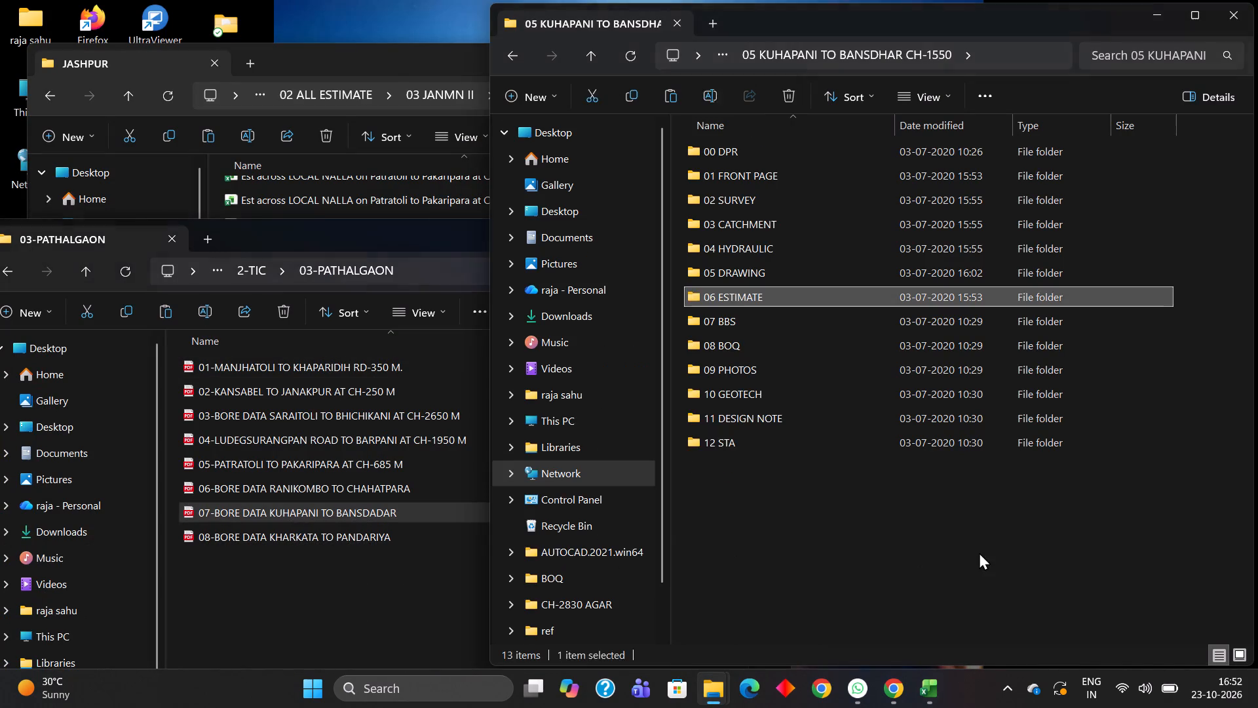
{"action": "double_click", "coordinate": [808, 389]}
{"action": "left_click", "coordinate": [841, 397]}
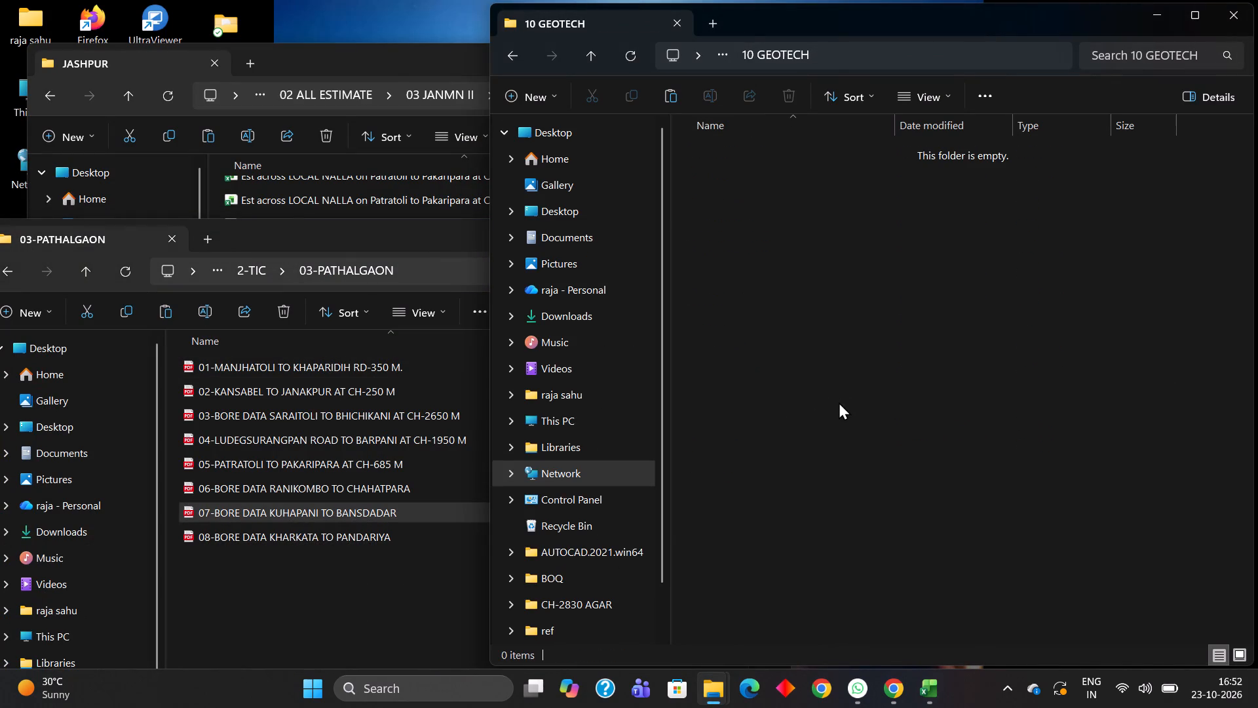
{"action": "key", "text": "ctrl+v"}
{"action": "left_click", "coordinate": [862, 555]}
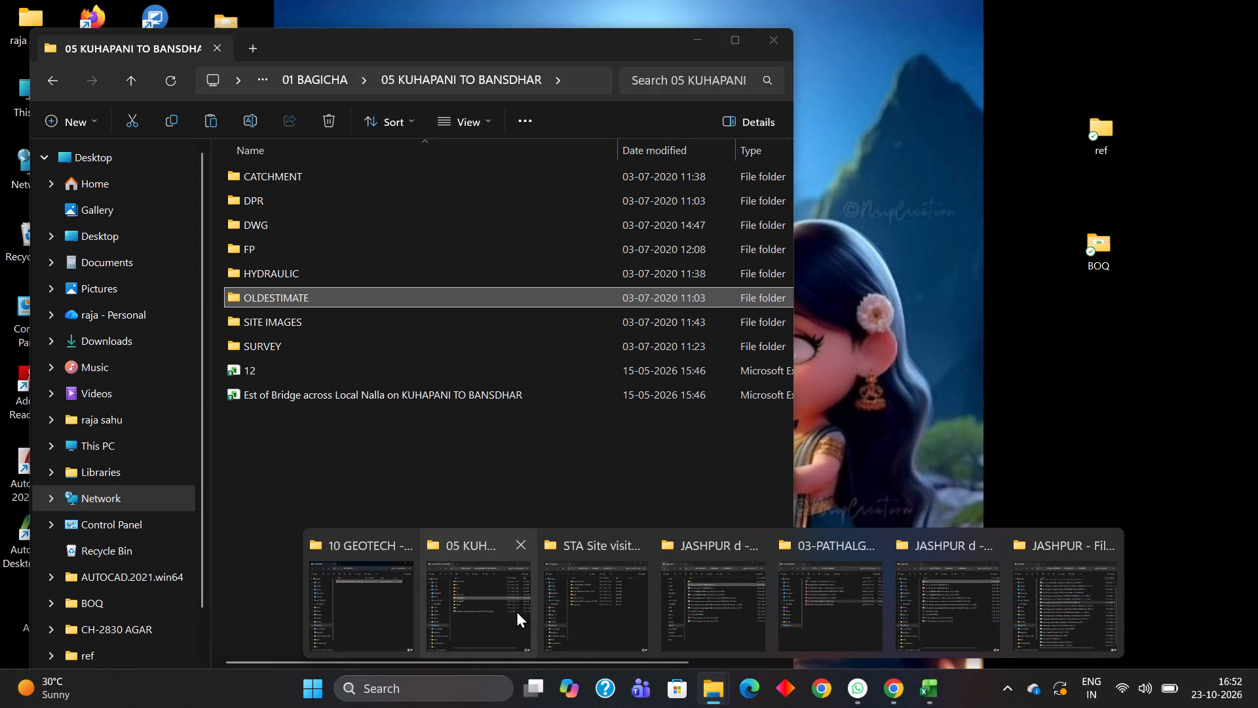
Copy all images and the KUHAPANI TO BANSDHAR PDF from SITE IMAGES into the CH-1550 submission's 09 PHOTOS folder, and return to both parent folders.
{"action": "left_click", "coordinate": [516, 610]}
{"action": "left_click_drag", "start_coordinate": [1074, 450], "coordinate": [1065, 434]}
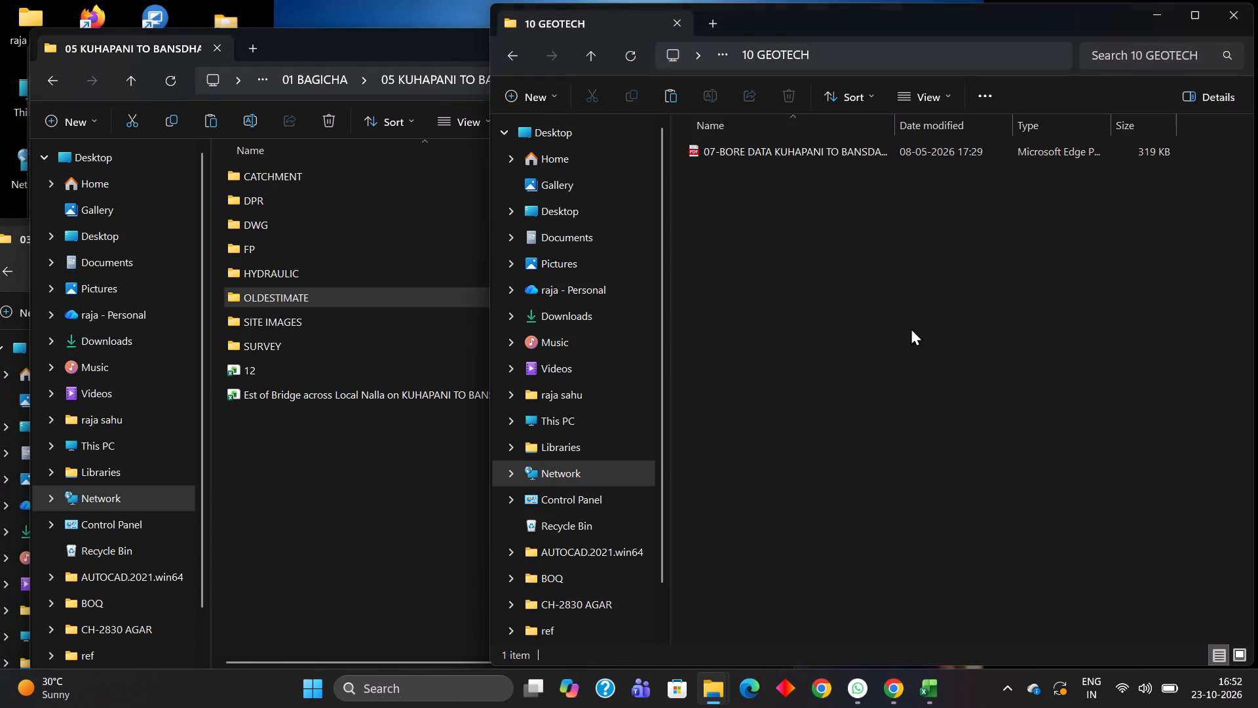
{"action": "left_click", "coordinate": [589, 56]}
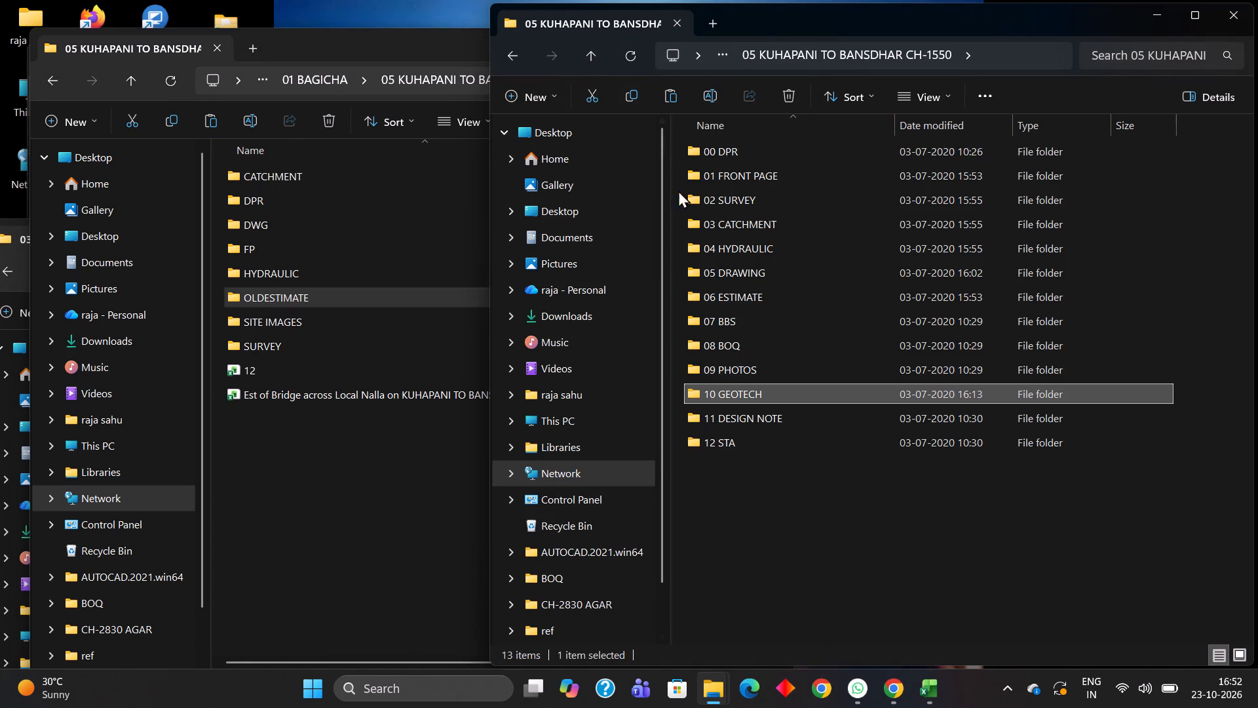
{"action": "double_click", "coordinate": [741, 368]}
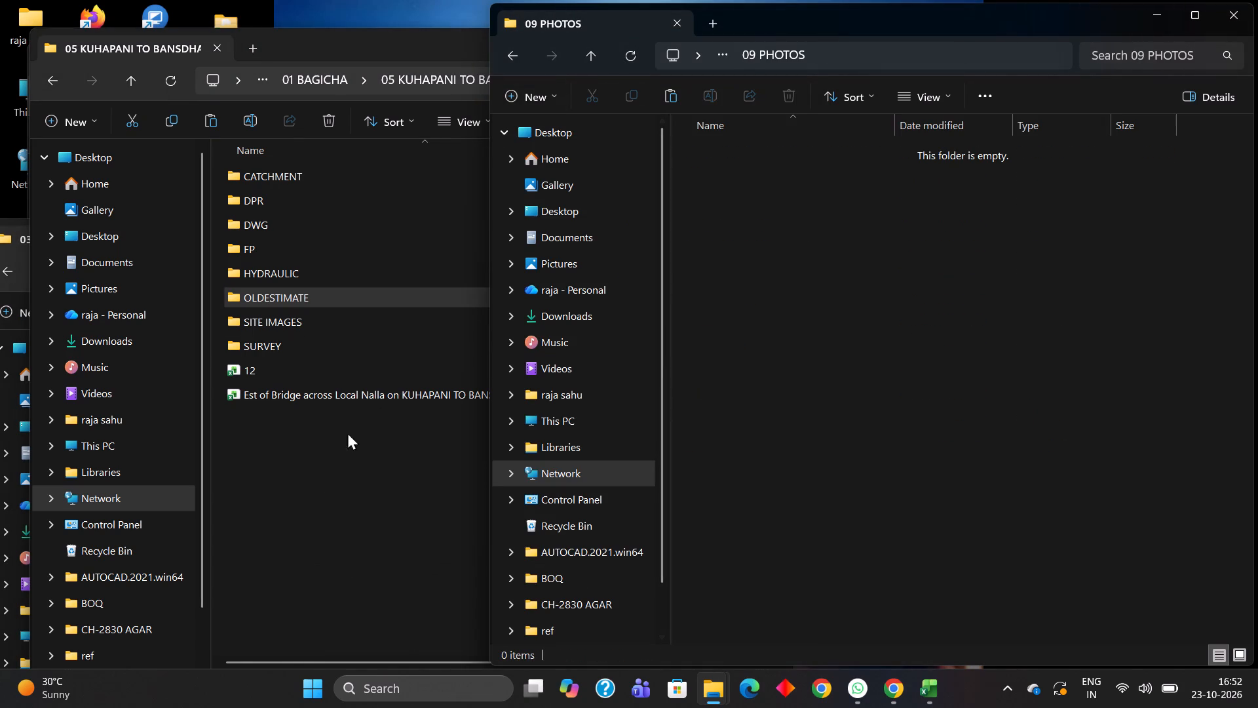
{"action": "left_click", "coordinate": [325, 509]}
{"action": "double_click", "coordinate": [308, 320]}
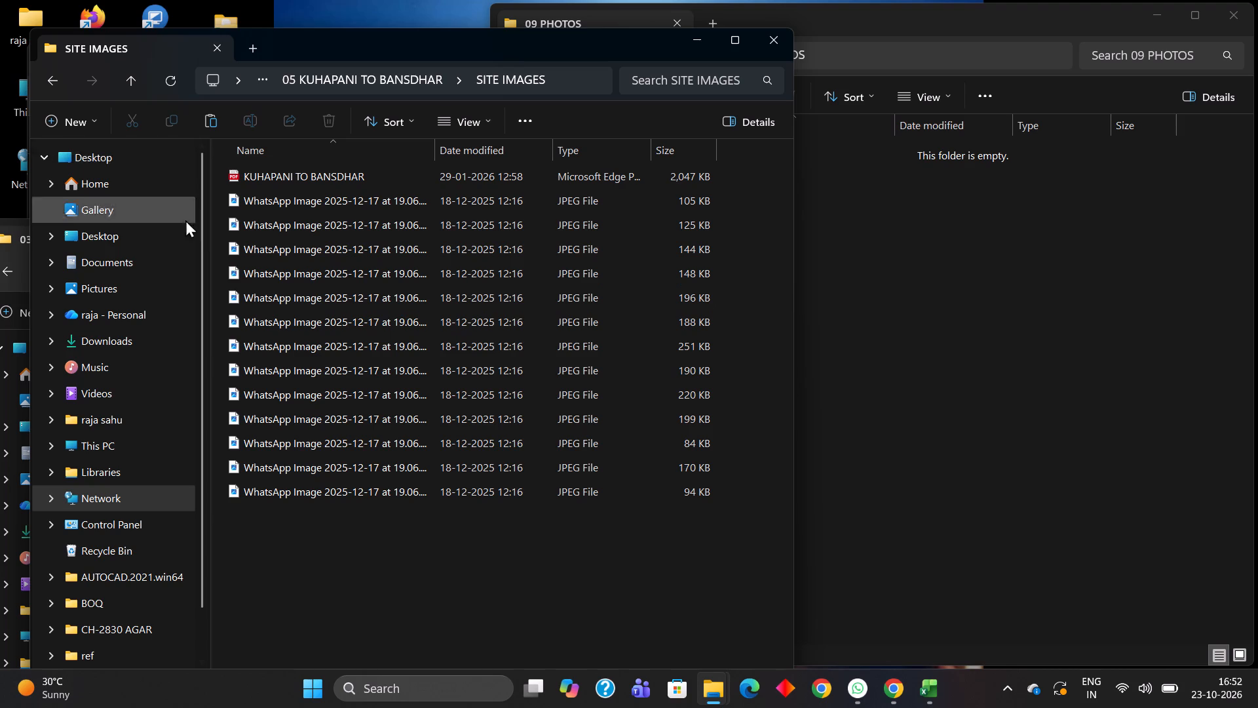
{"action": "left_click_drag", "start_coordinate": [340, 510], "coordinate": [296, 175]}
{"action": "key", "text": "ctrl+c"}
{"action": "left_click_drag", "start_coordinate": [836, 351], "coordinate": [842, 349]}
{"action": "key", "text": "ctrl+v"}
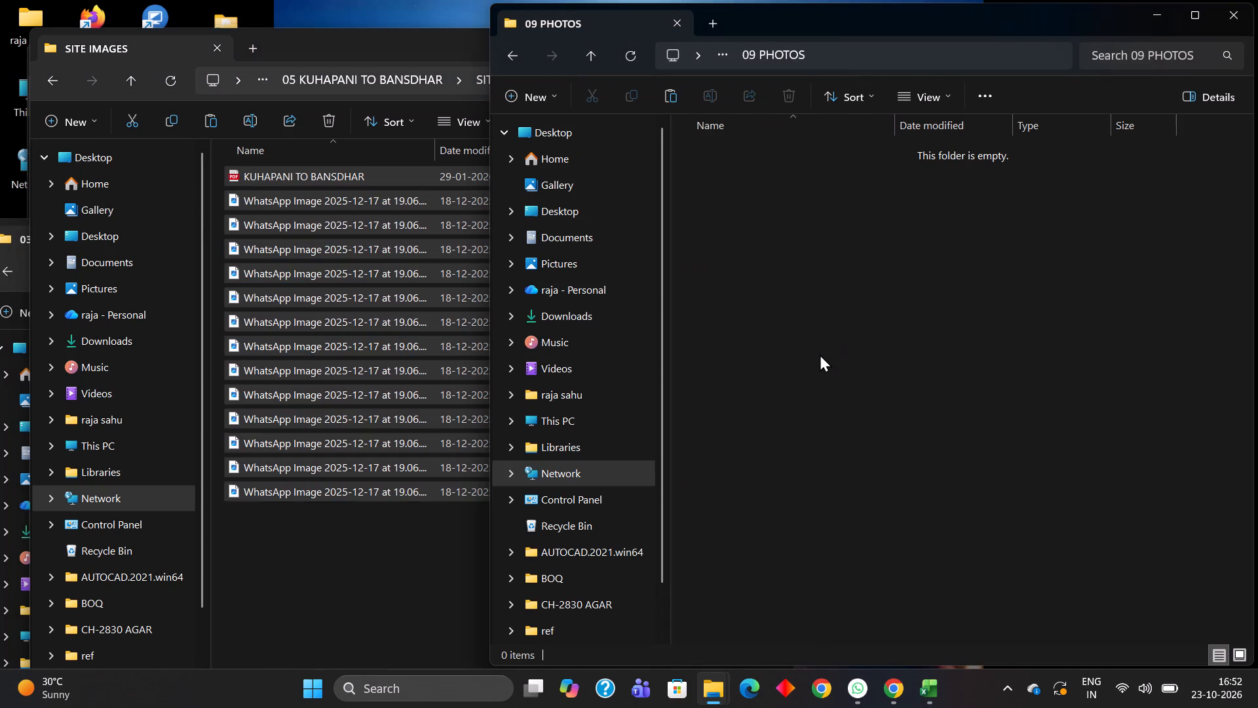
{"action": "left_click", "coordinate": [132, 73]}
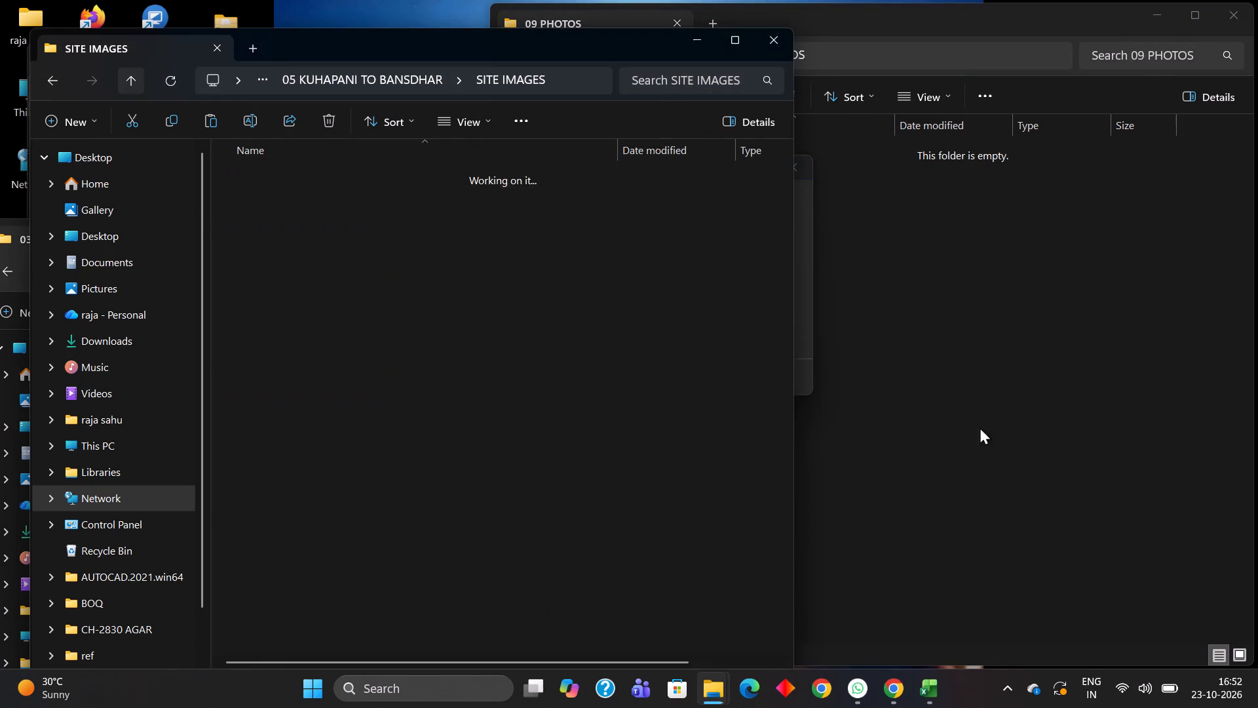
{"action": "left_click", "coordinate": [998, 423]}
{"action": "left_click", "coordinate": [592, 52]}
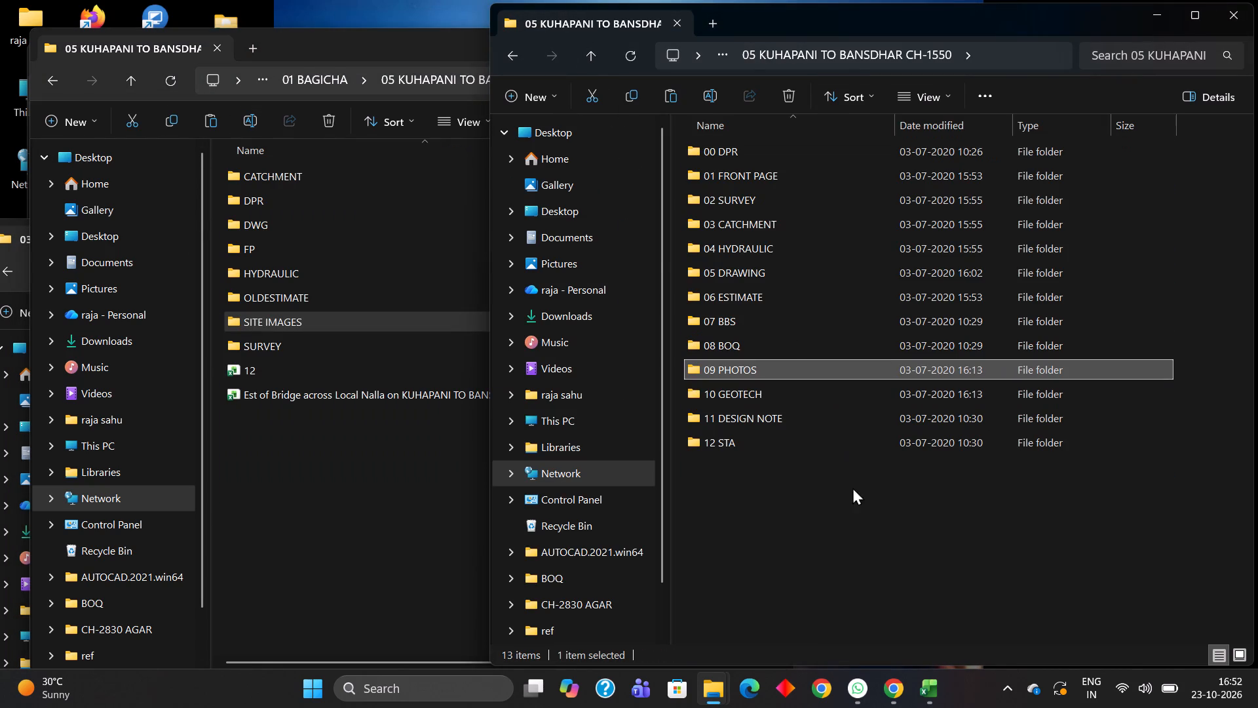
{"action": "left_click", "coordinate": [824, 558]}
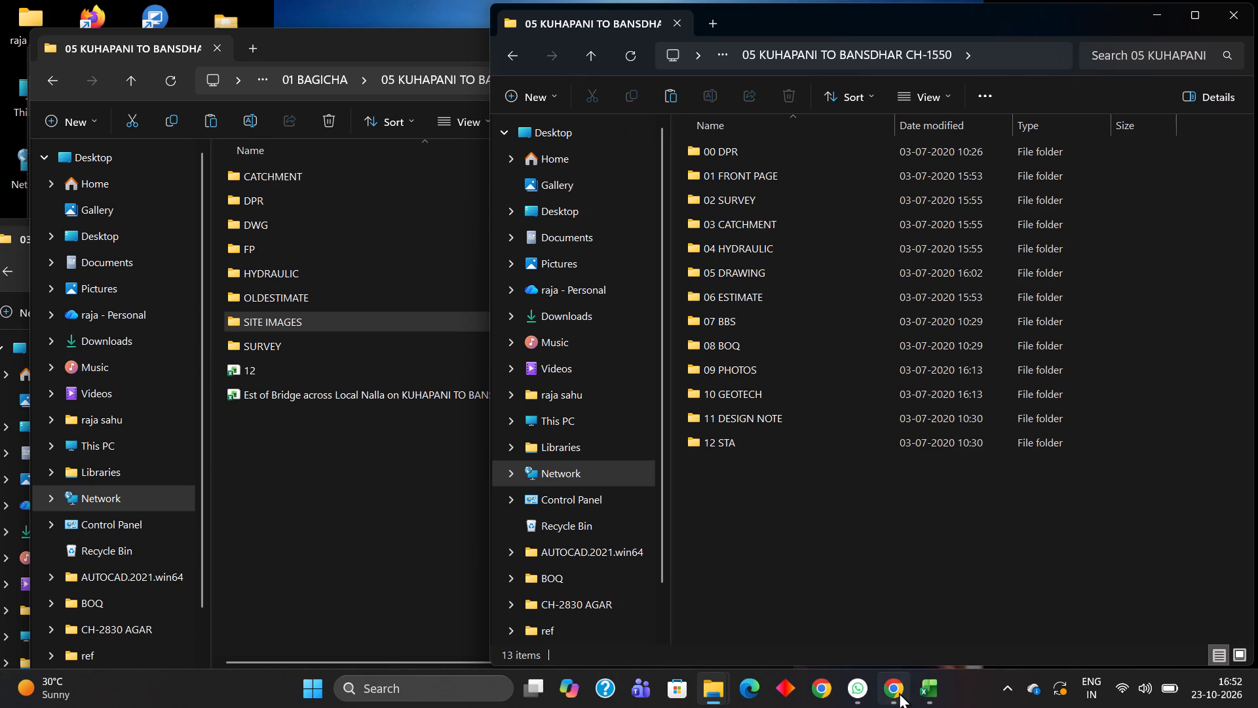
In the summary sheet's Kuhapani to Bansdhar row, tick Front Page, Survey Data, Catchment, Hydraulic Data, Drawings, Site Photos and STA, and Geotech.
{"action": "left_click", "coordinate": [898, 623]}
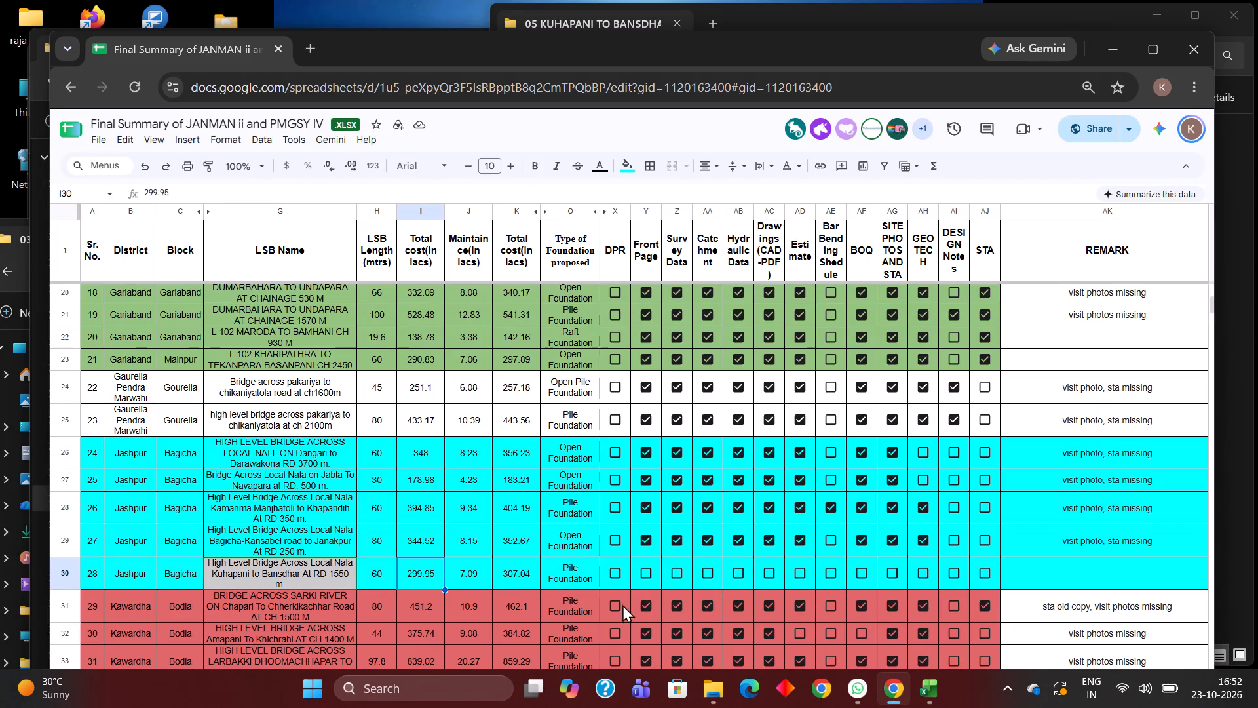
{"action": "left_click", "coordinate": [510, 601]}
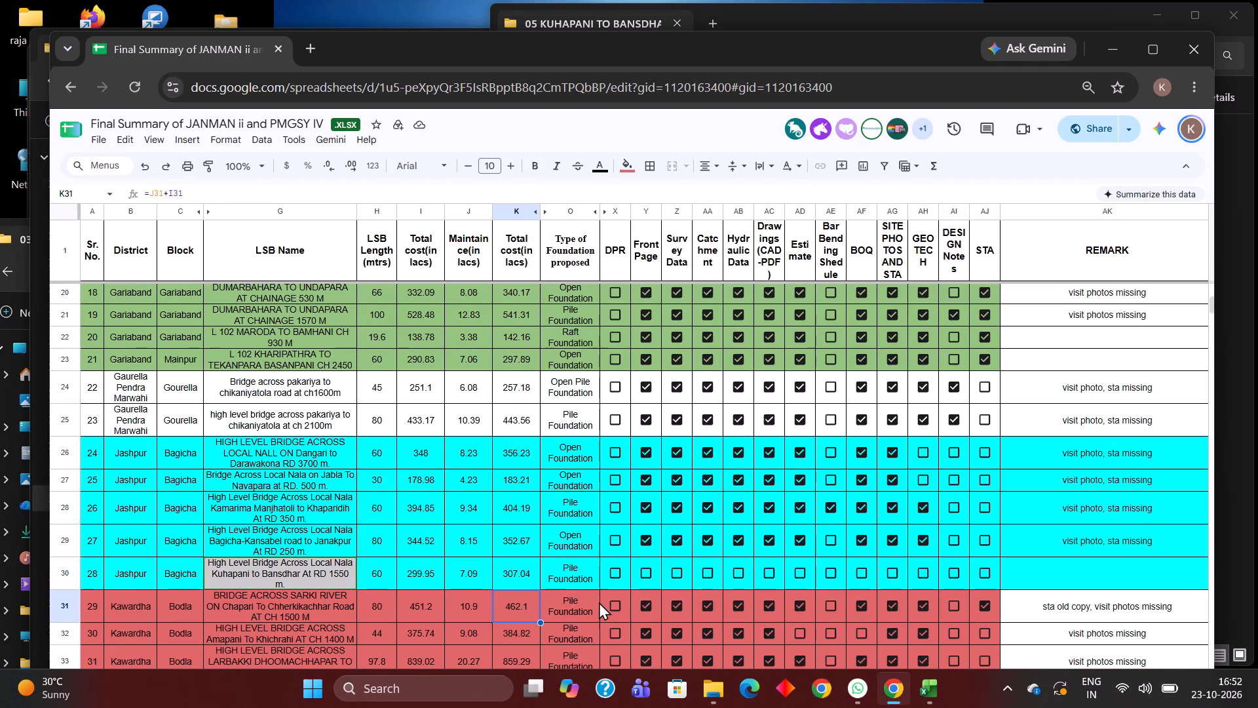
{"action": "left_click", "coordinate": [649, 573]}
{"action": "left_click", "coordinate": [678, 574]}
{"action": "left_click", "coordinate": [714, 576]}
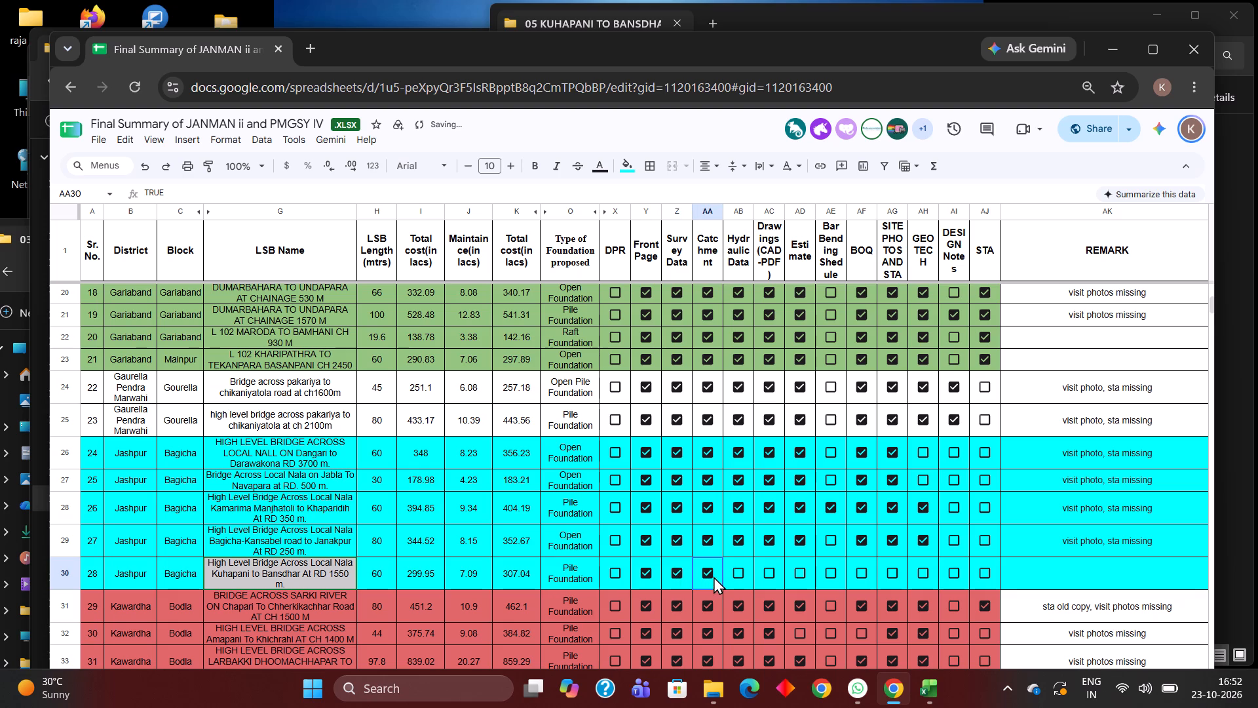
{"action": "left_click", "coordinate": [742, 574]}
{"action": "left_click", "coordinate": [769, 571]}
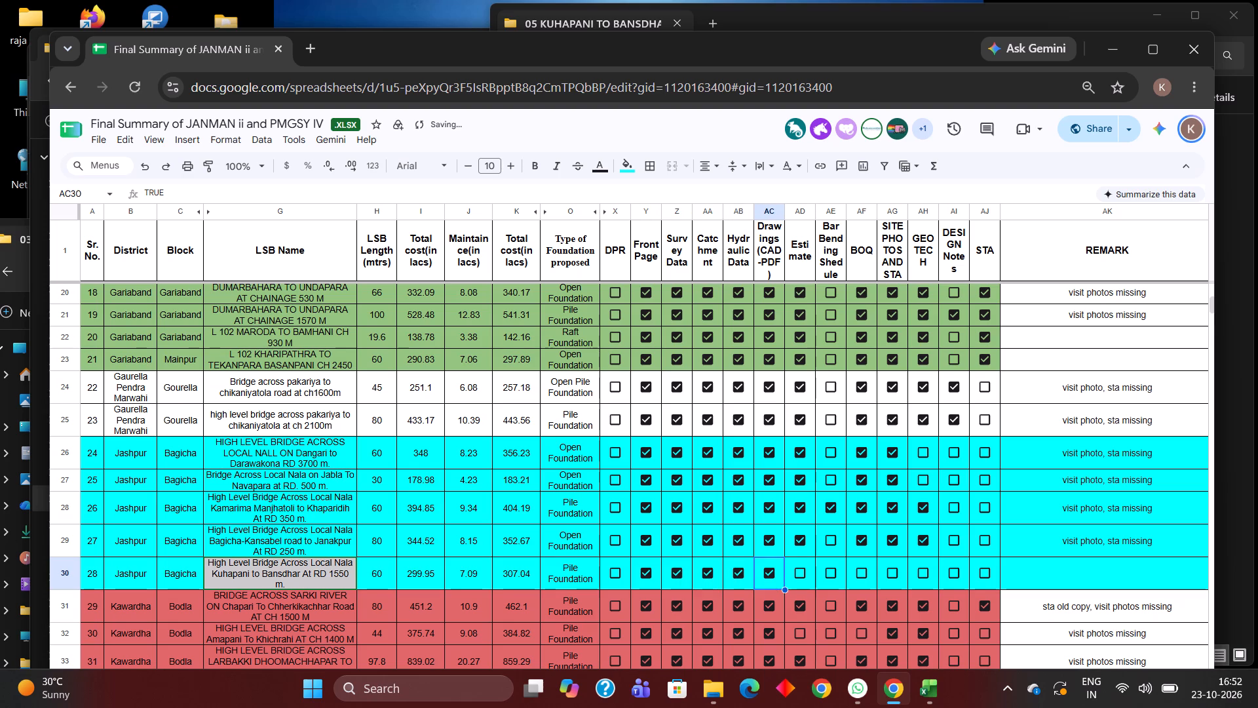
{"action": "left_click", "coordinate": [890, 572]}
{"action": "left_click", "coordinate": [923, 574]}
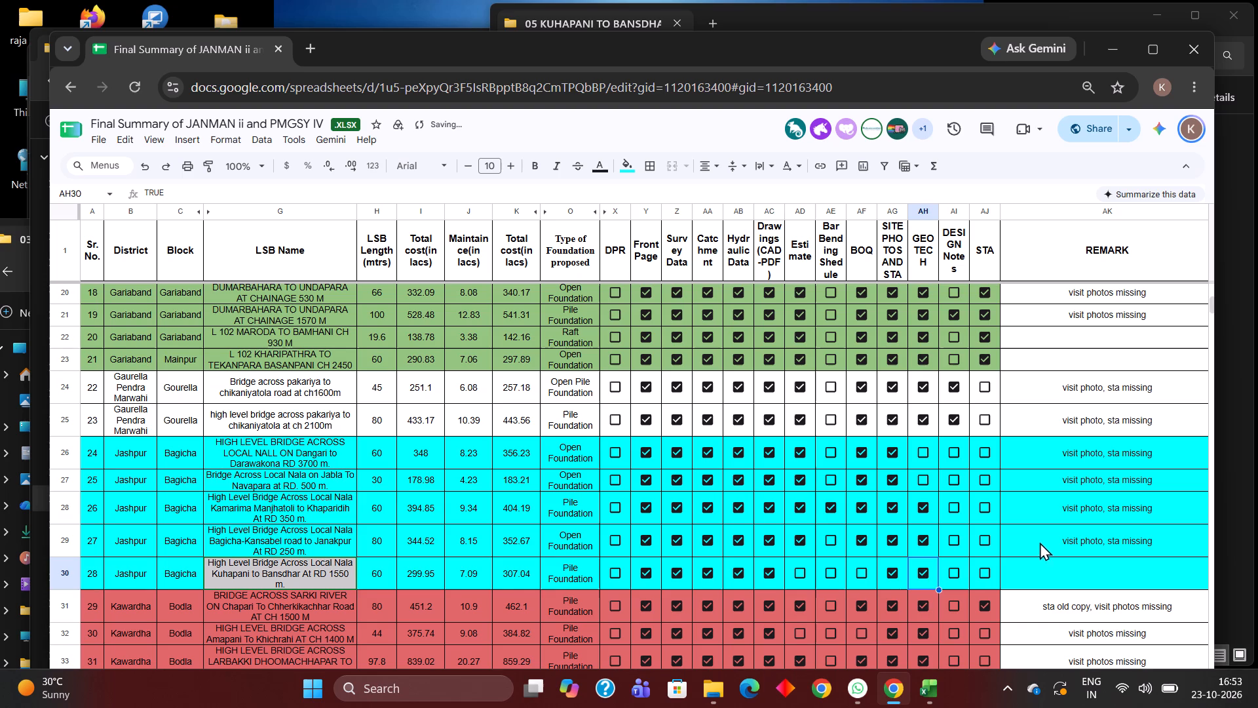
Copy the remark "visit photo, sta missing" from the Bagicha-Kansabel road to Janakpur row into the Kuhapani to Bansdhar row.
{"action": "left_click", "coordinate": [1077, 546]}
{"action": "left_click", "coordinate": [1075, 538]}
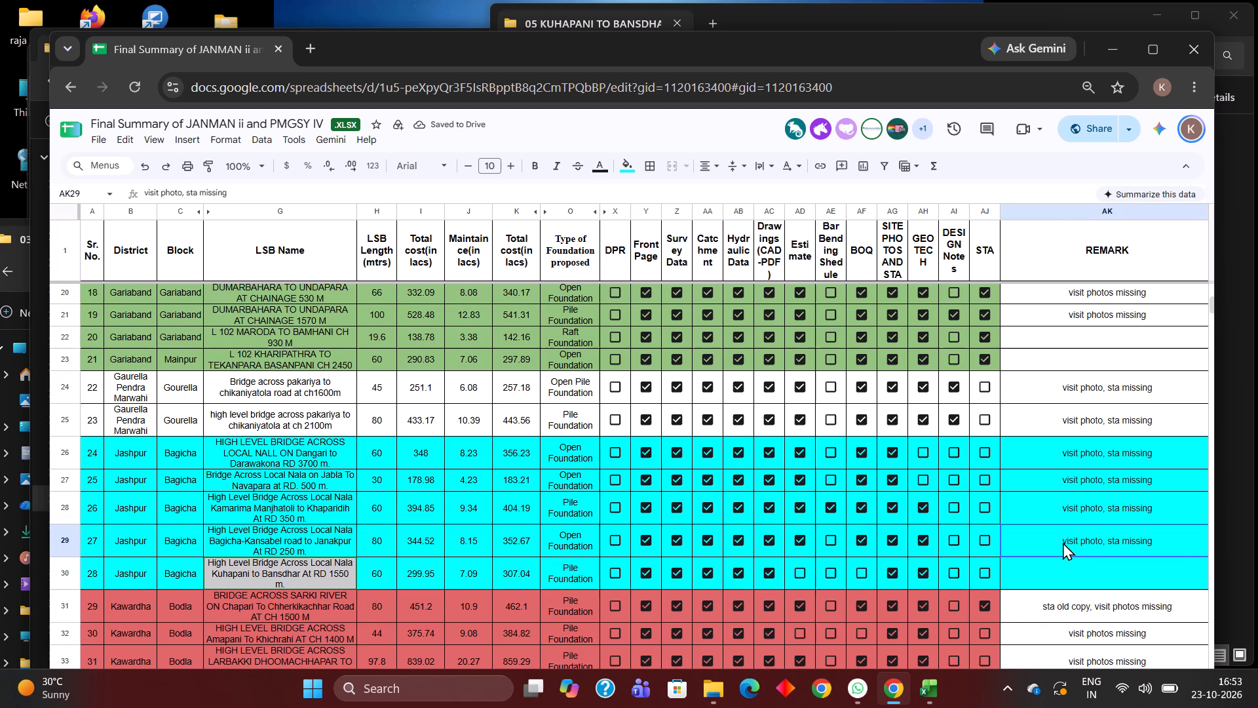
{"action": "key", "text": "ctrl+c"}
{"action": "left_click", "coordinate": [1060, 564]}
{"action": "key", "text": "ctrl+v"}
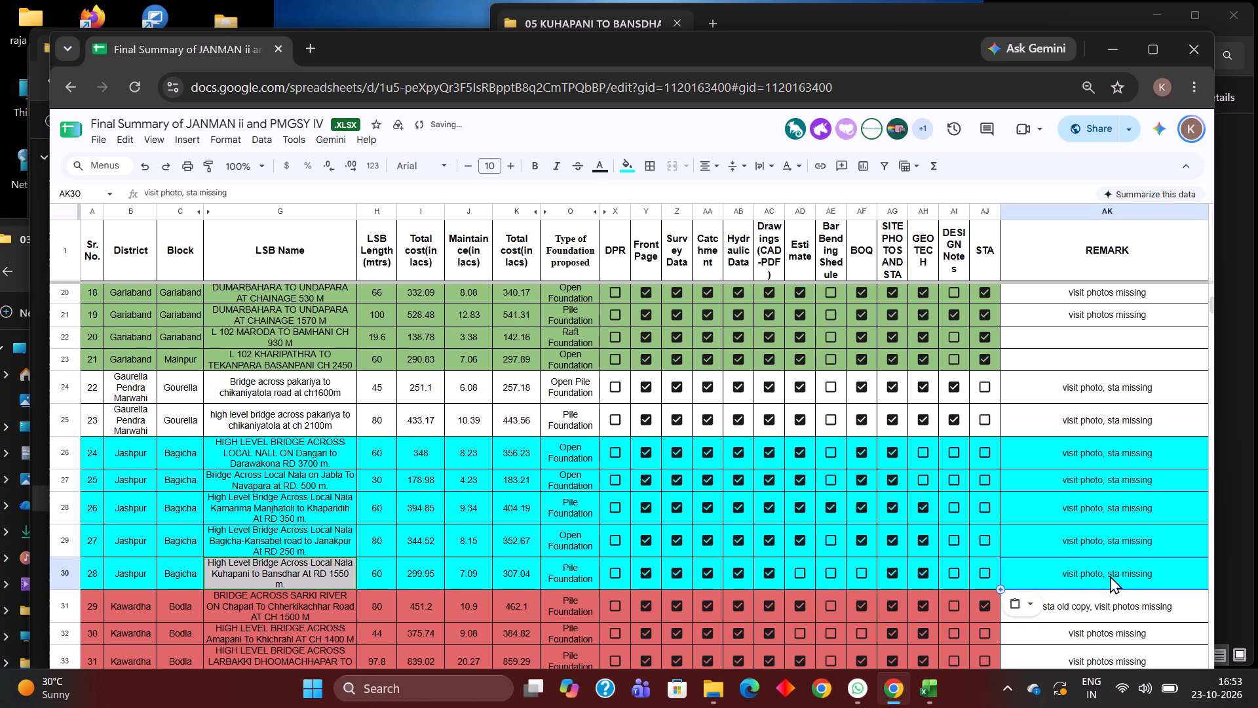
{"action": "left_click", "coordinate": [1158, 574]}
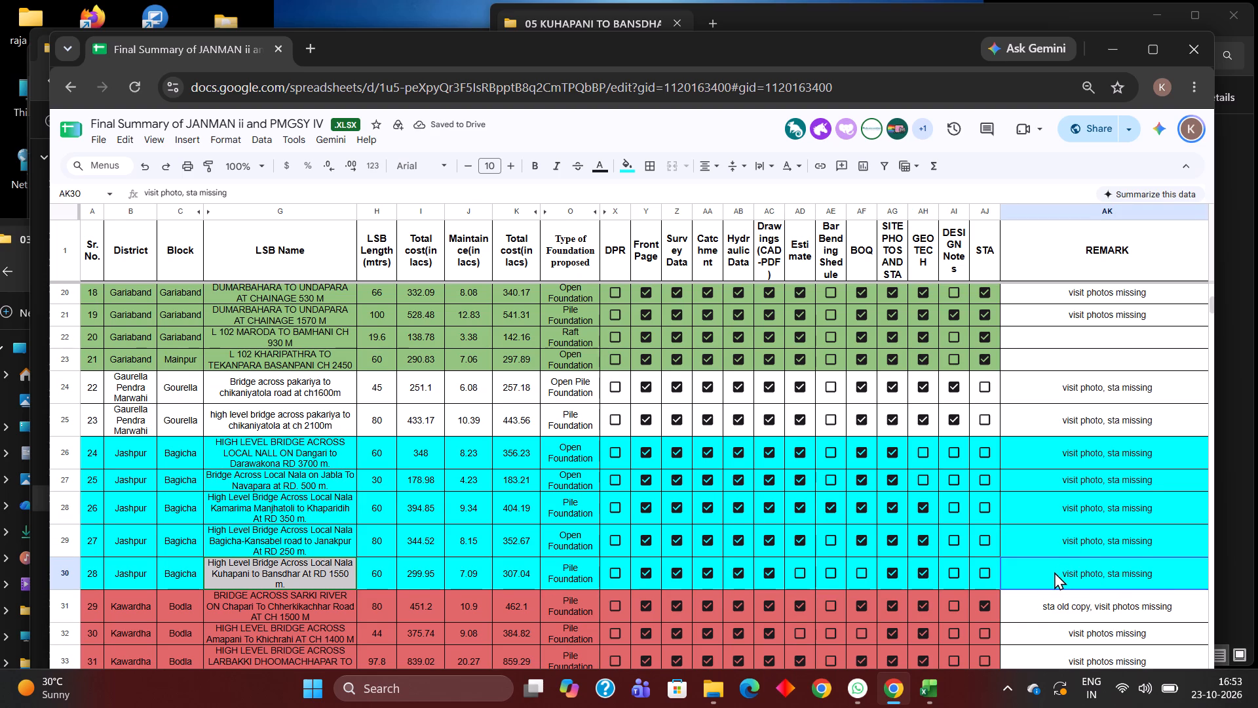
Add "EST MISSING" at the start of the Kuhapani to Bansdhar remark and minimise the summary sheet window.
{"action": "double_click", "coordinate": [1051, 571]}
{"action": "left_click", "coordinate": [1051, 565]}
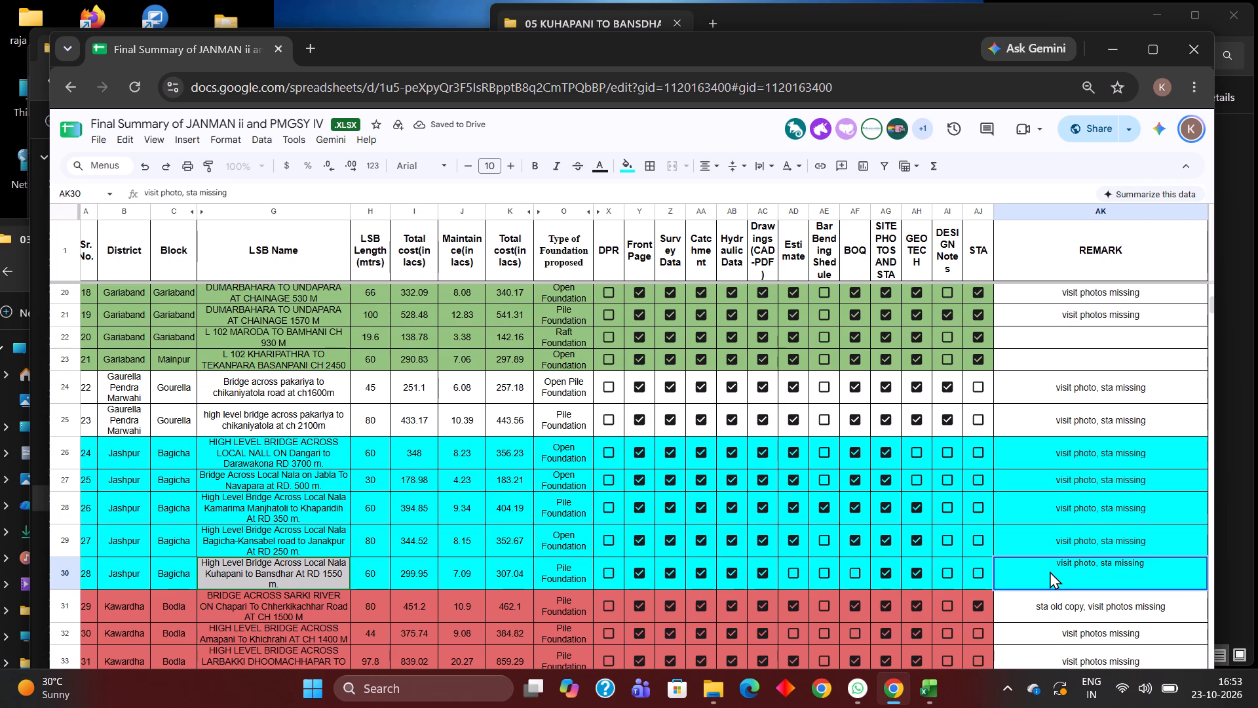
{"action": "key", "text": "e"}
{"action": "key", "text": "s"}
{"action": "type", "text": "T M"}
{"action": "key", "text": "i"}
{"action": "type", "text": "SSIN"}
{"action": "type", "text": "G"}
{"action": "key", "text": "space"}
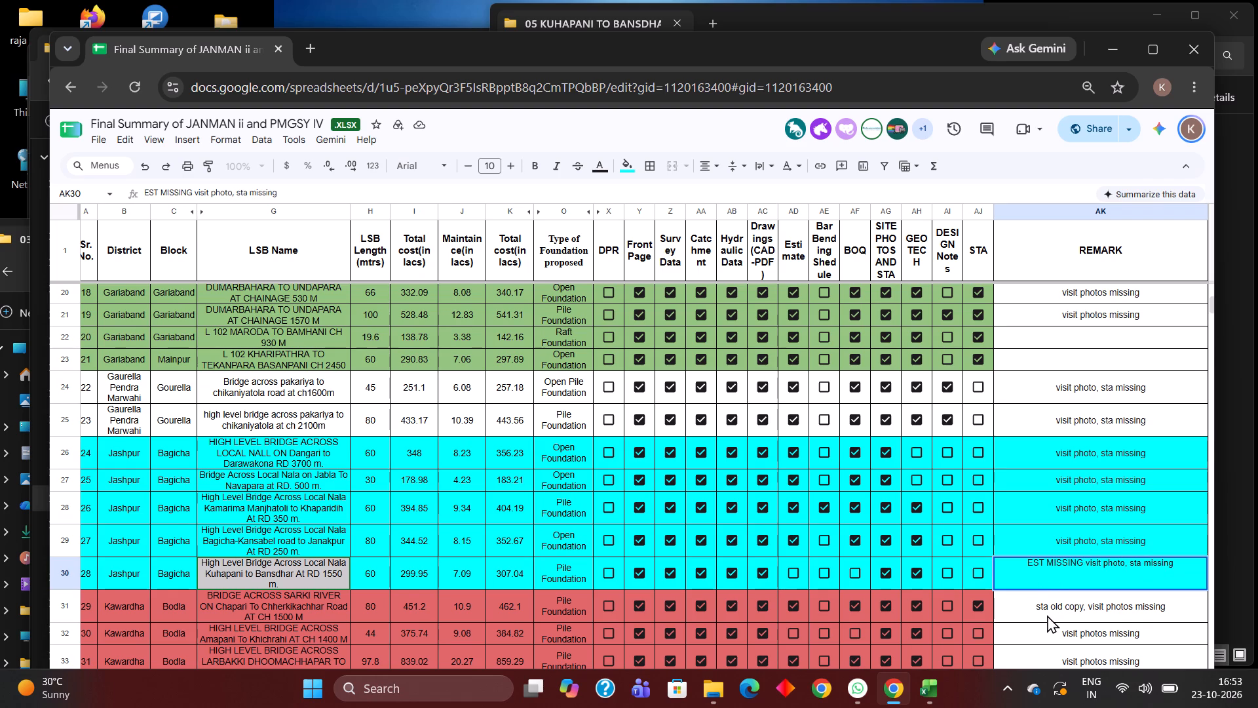
{"action": "left_click", "coordinate": [1048, 614]}
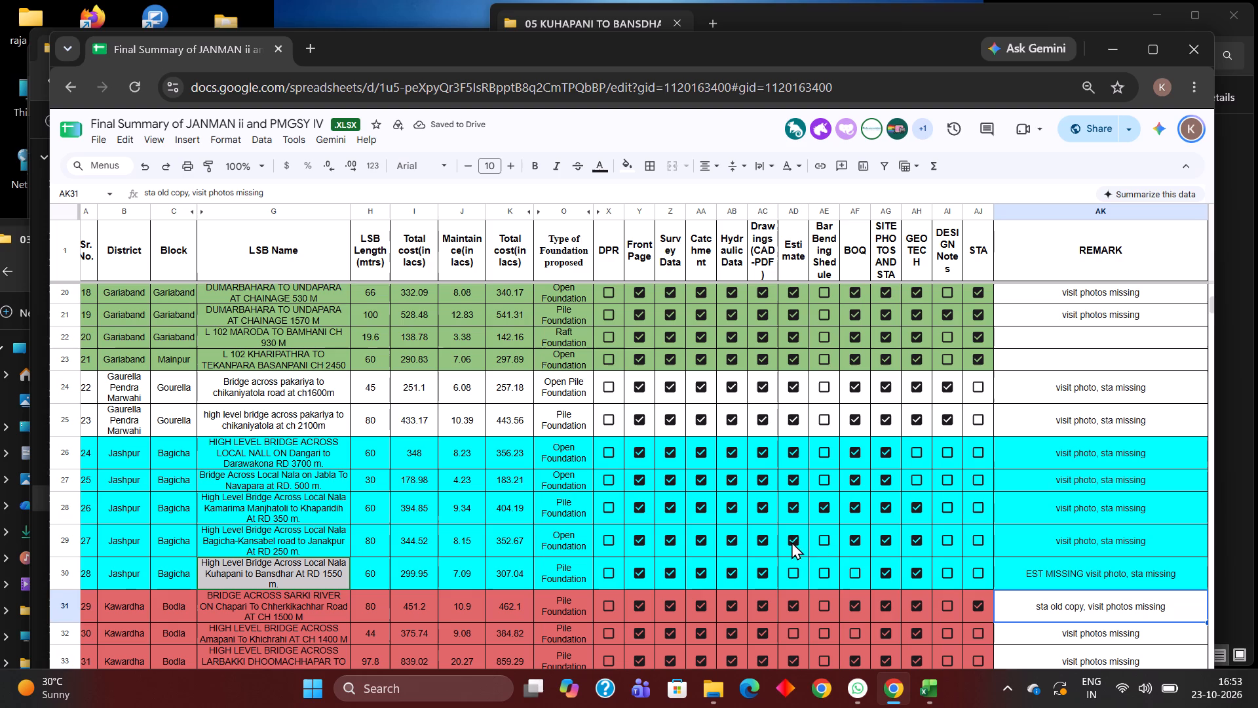
{"action": "left_click", "coordinate": [1117, 44]}
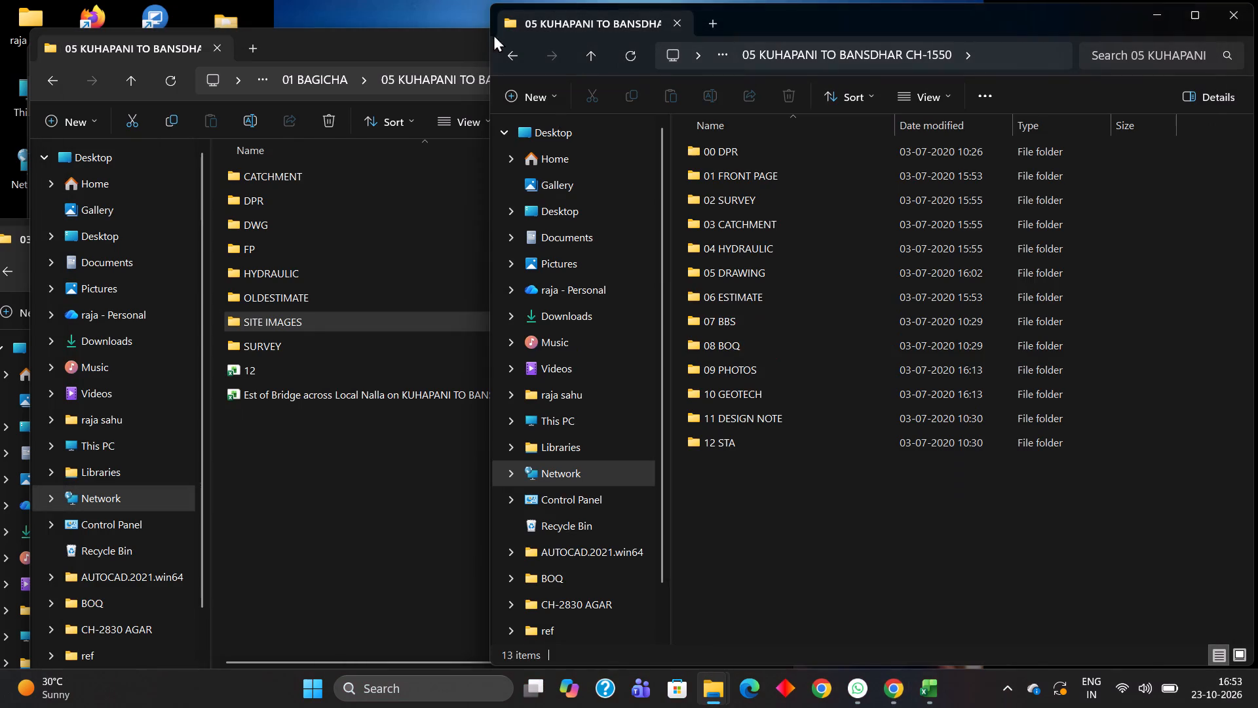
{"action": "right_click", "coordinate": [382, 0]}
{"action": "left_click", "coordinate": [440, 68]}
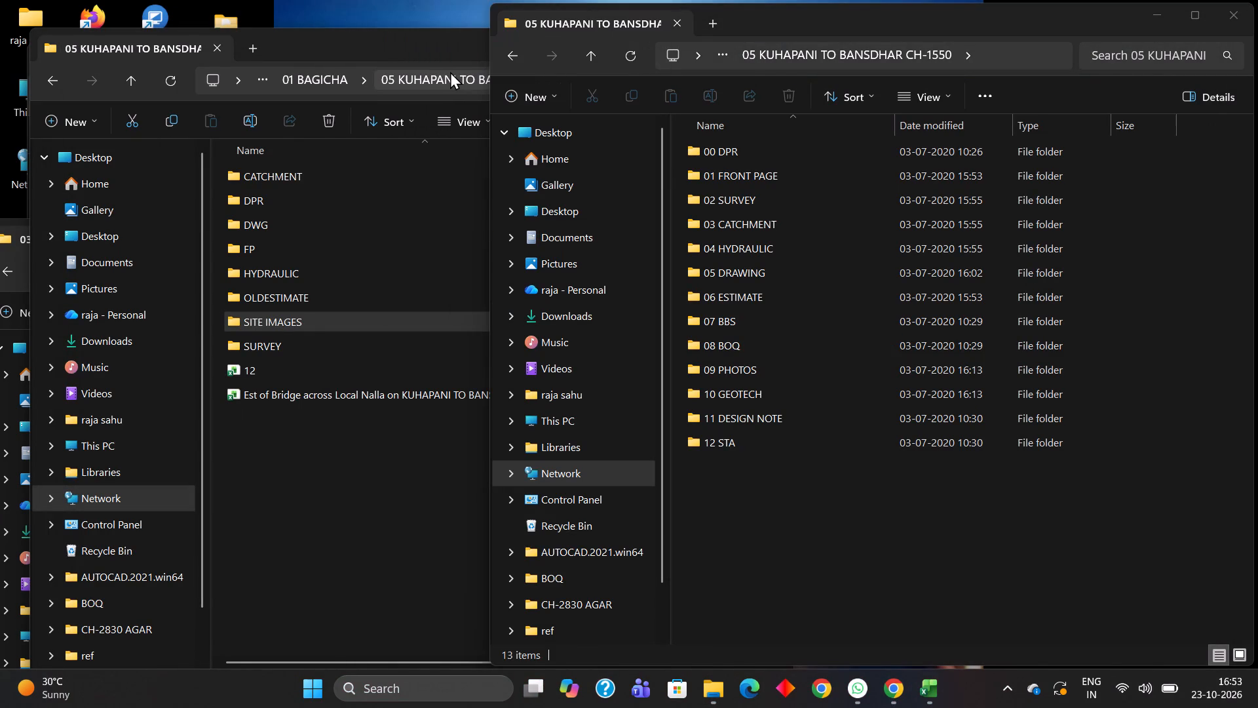
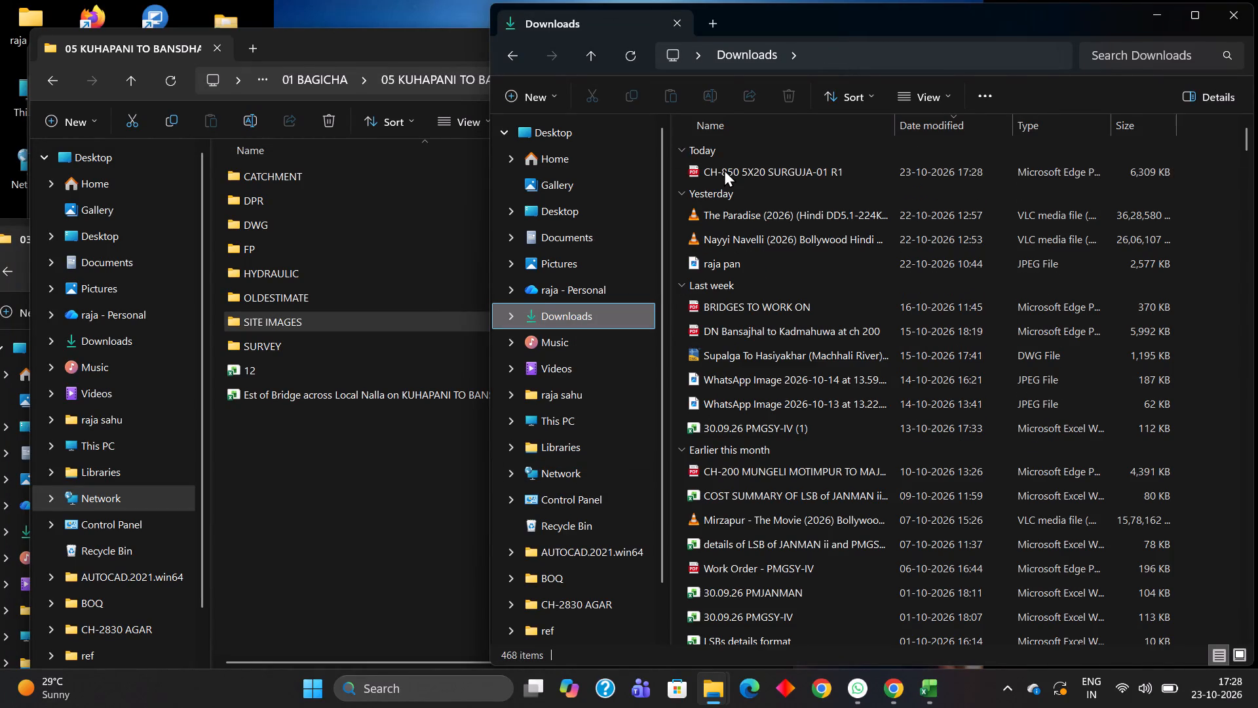
Open the CH-850 5X20 SURGUJA-01 R1 PDF from Downloads in Adobe Reader and skim its first drawing sheets.
{"action": "left_click", "coordinate": [724, 169]}
{"action": "right_click", "coordinate": [725, 170]}
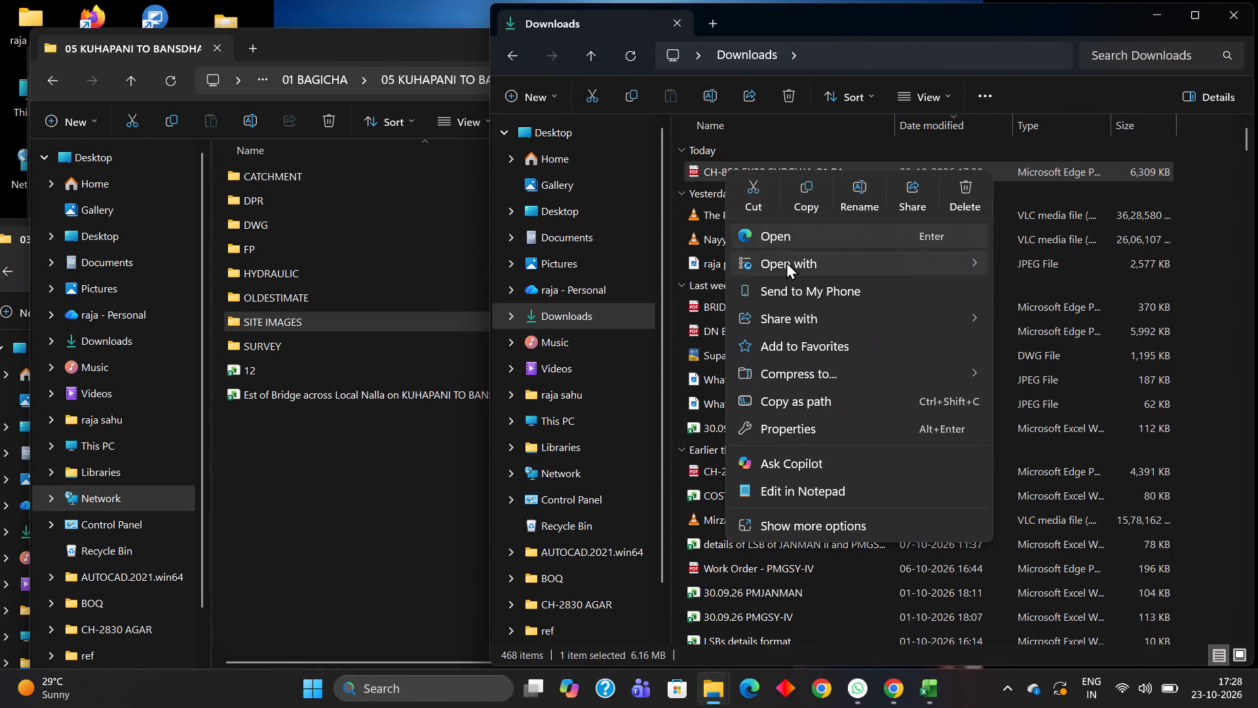
{"action": "left_click", "coordinate": [786, 262]}
{"action": "left_click", "coordinate": [1021, 265]}
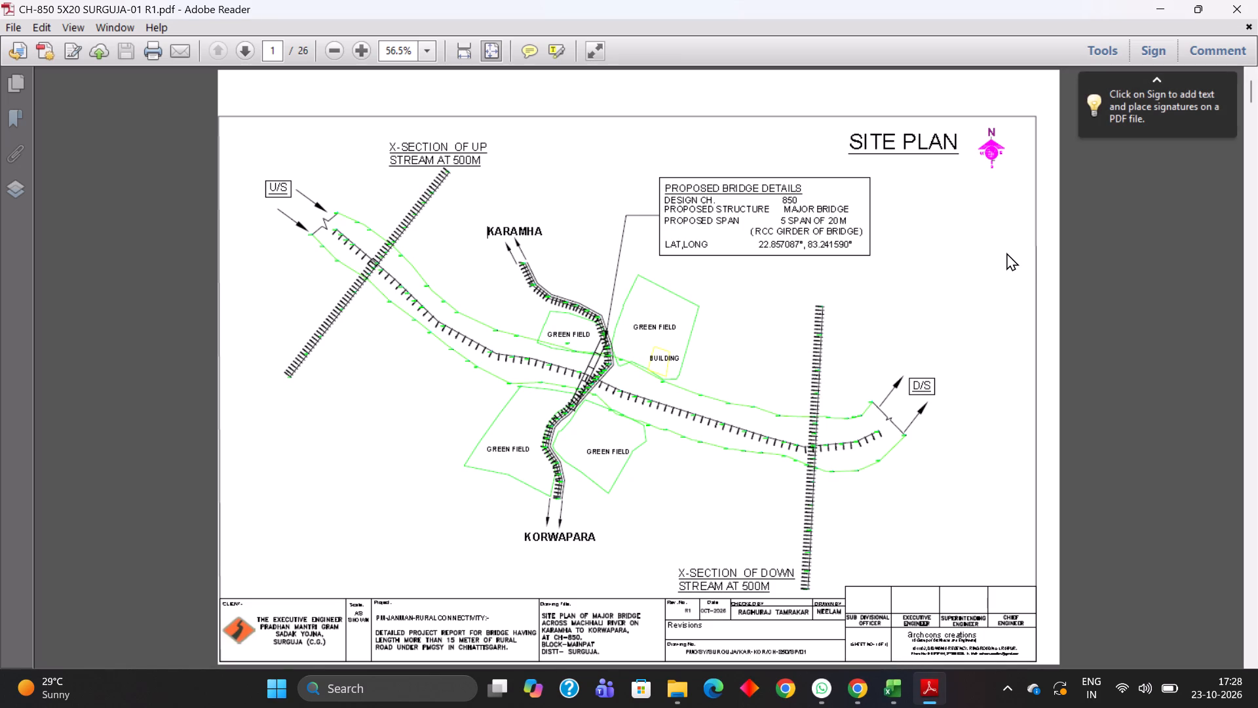
{"action": "scroll", "coordinate": [968, 279], "scroll_direction": "down", "scroll_amount": 10}
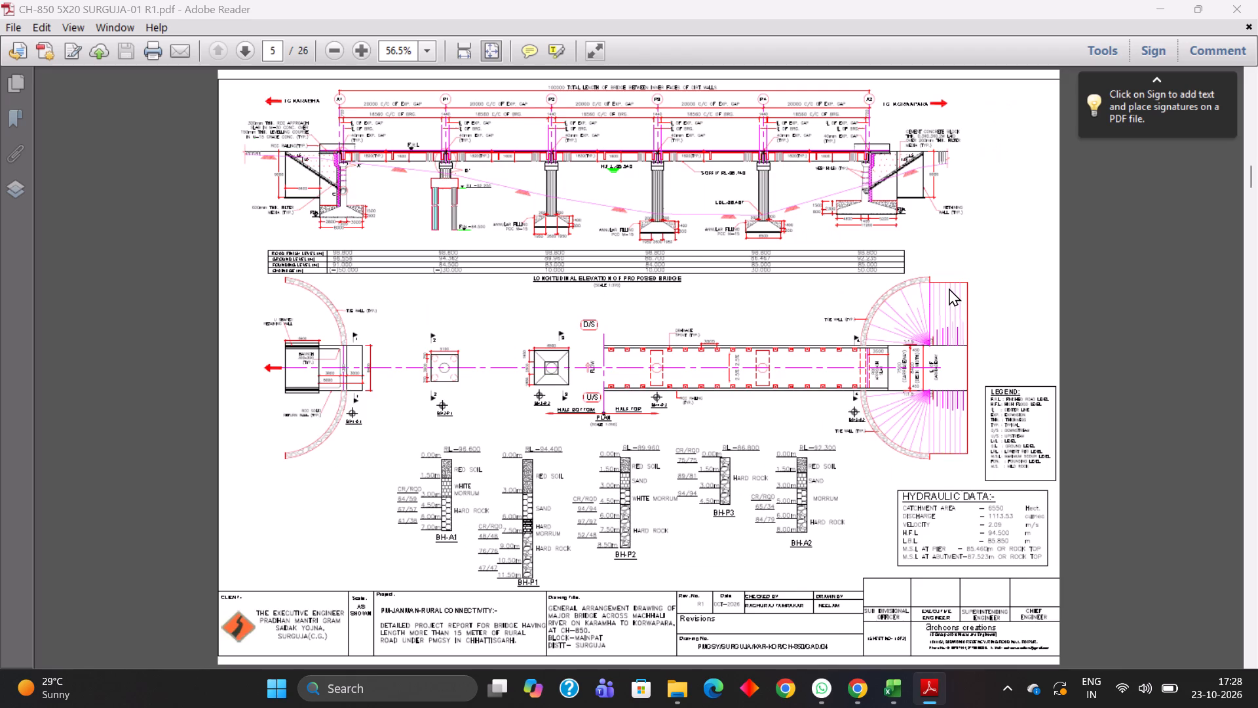
{"action": "scroll", "coordinate": [795, 270], "scroll_direction": "up", "scroll_amount": 14}
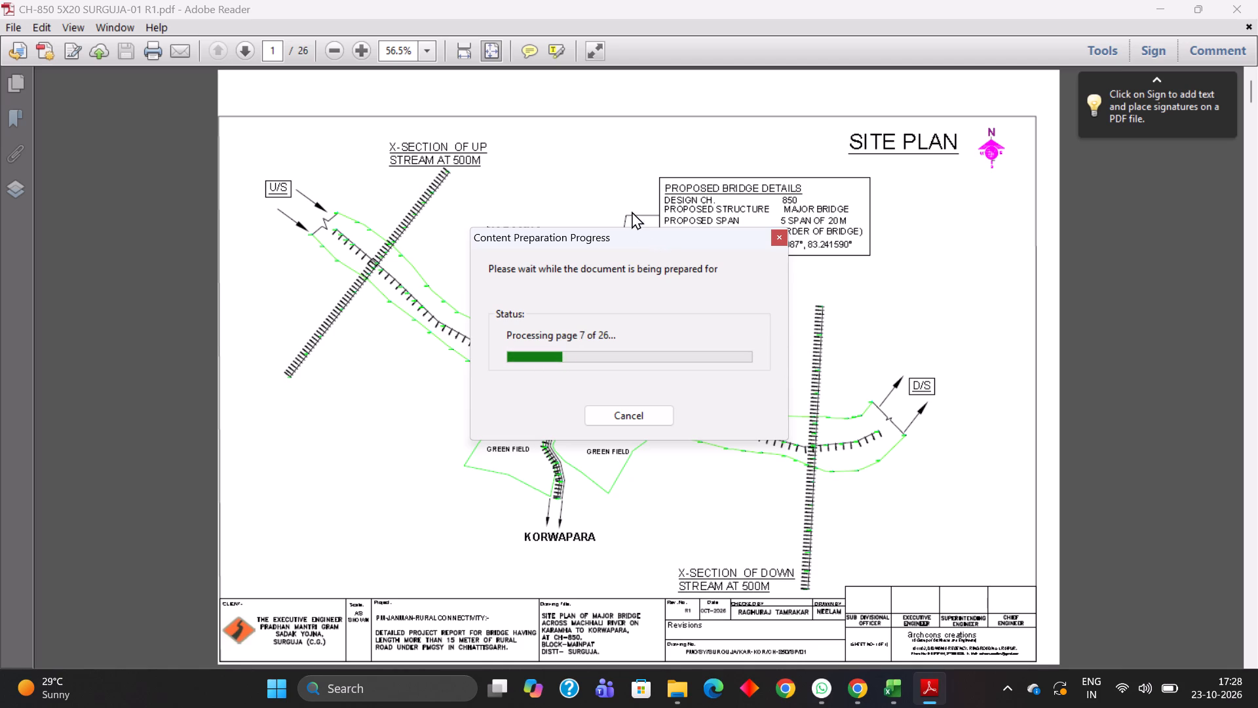
Start printing the CH-850 drawings, with landscape orientation, A3 paper size and Tray 3 as the paper source.
{"action": "left_click", "coordinate": [158, 49]}
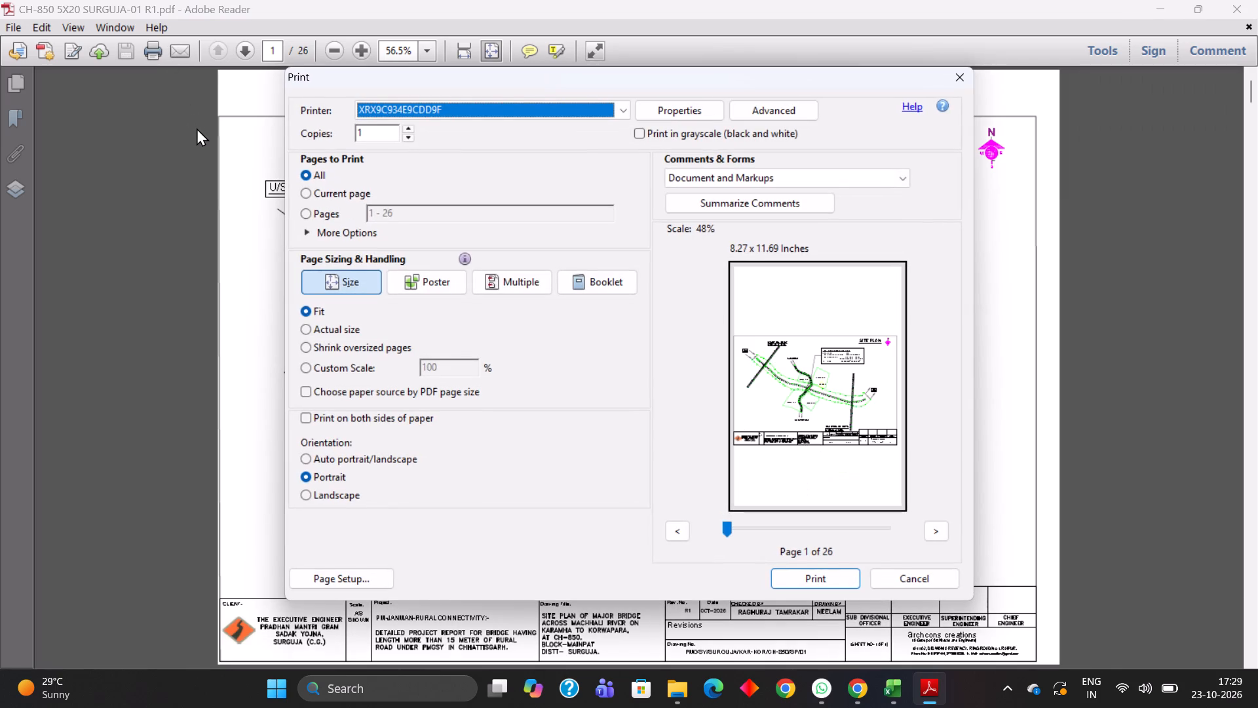
{"action": "left_click", "coordinate": [303, 498]}
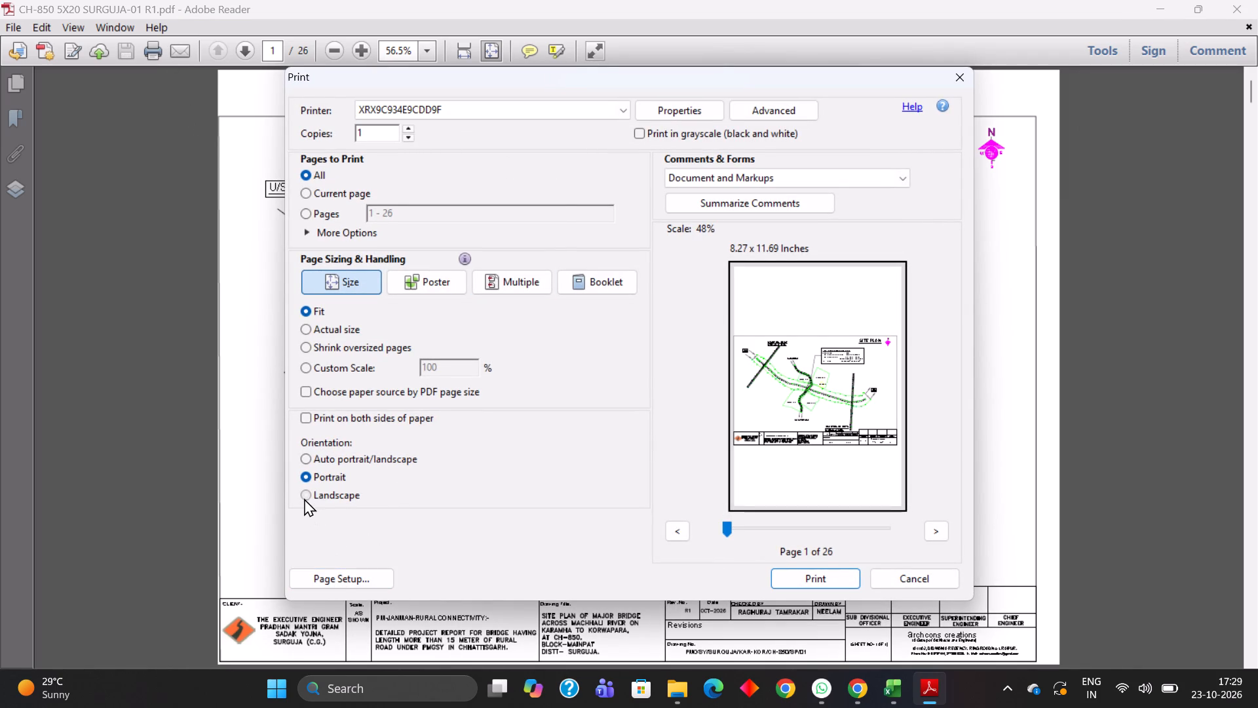
{"action": "left_click", "coordinate": [334, 586]}
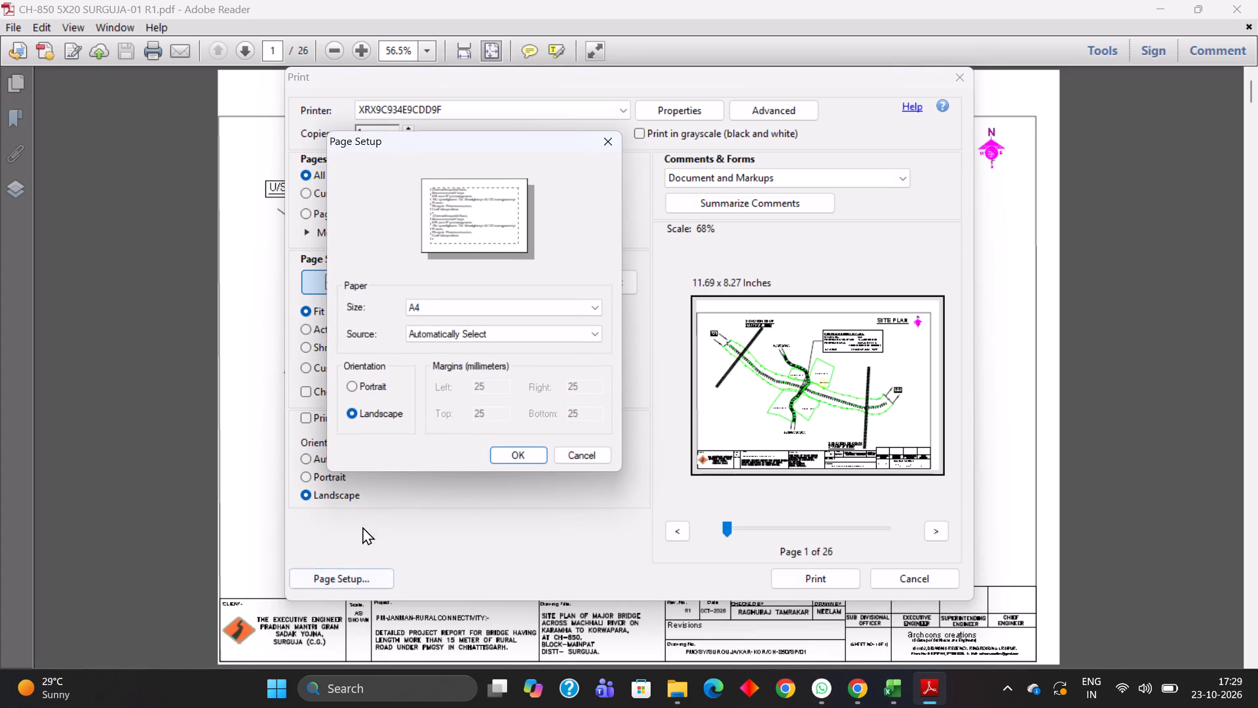
{"action": "left_click", "coordinate": [446, 308]}
{"action": "left_click", "coordinate": [427, 318]}
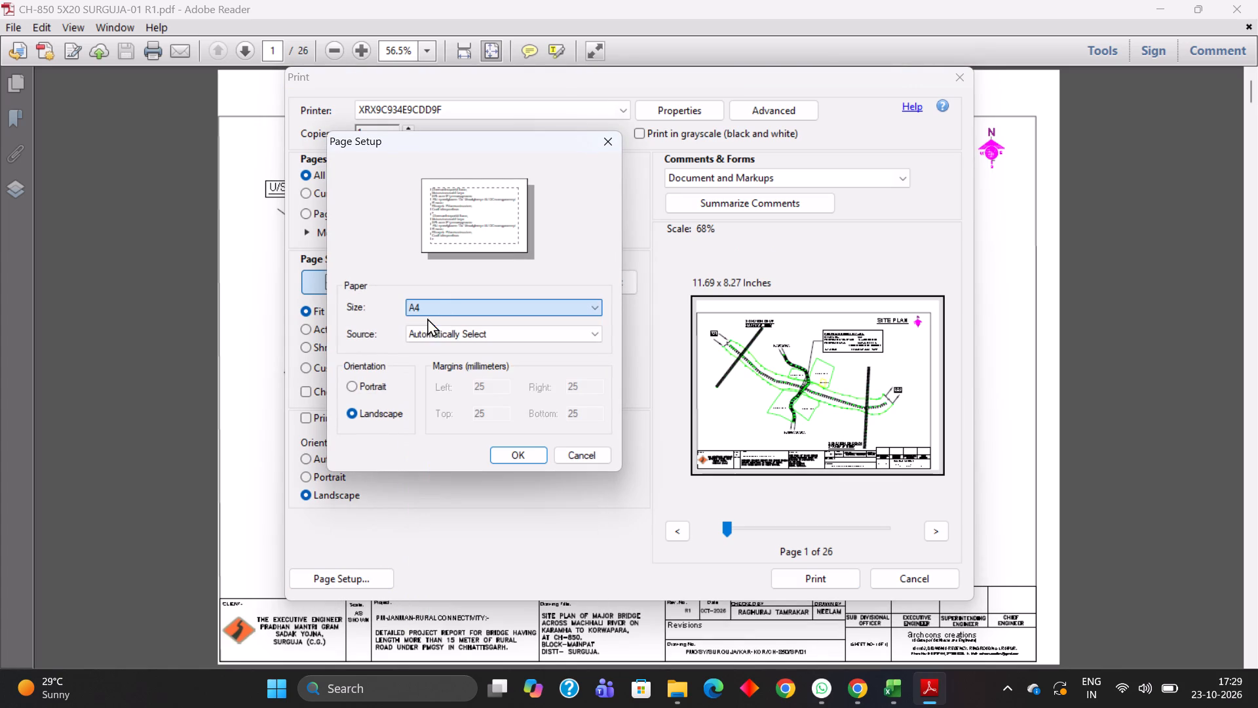
{"action": "left_click", "coordinate": [430, 332]}
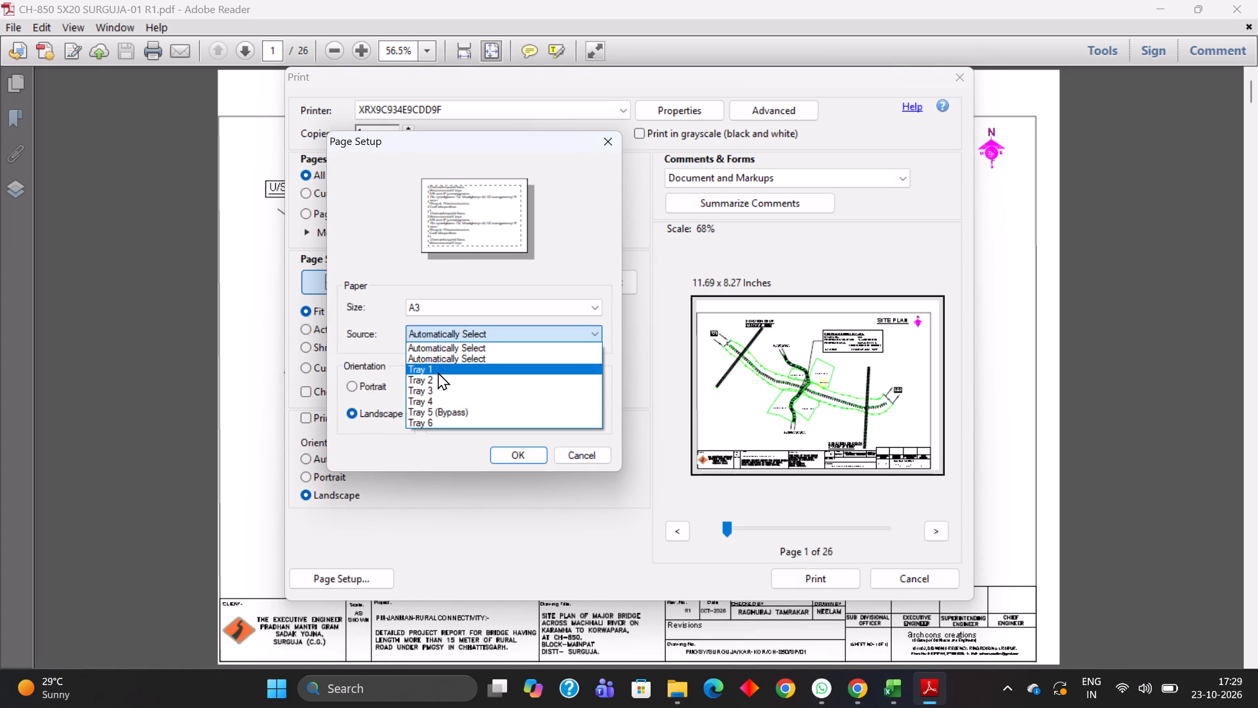
{"action": "left_click", "coordinate": [440, 390]}
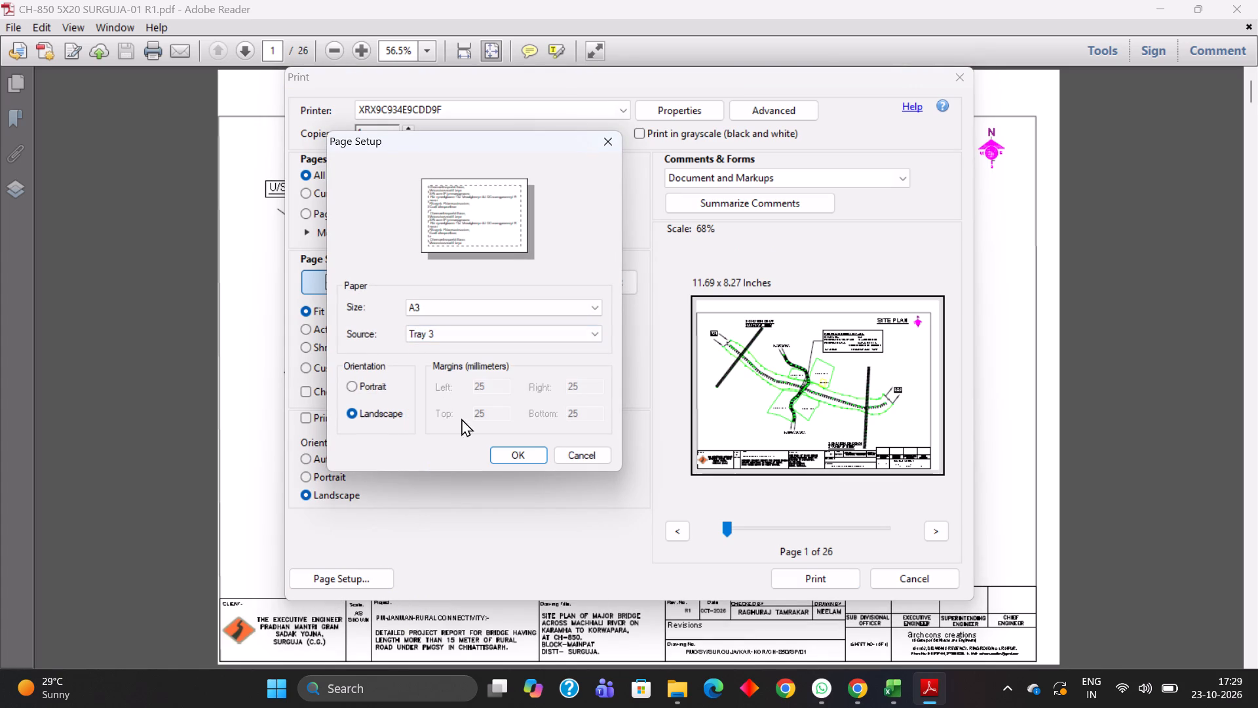
{"action": "left_click", "coordinate": [507, 452]}
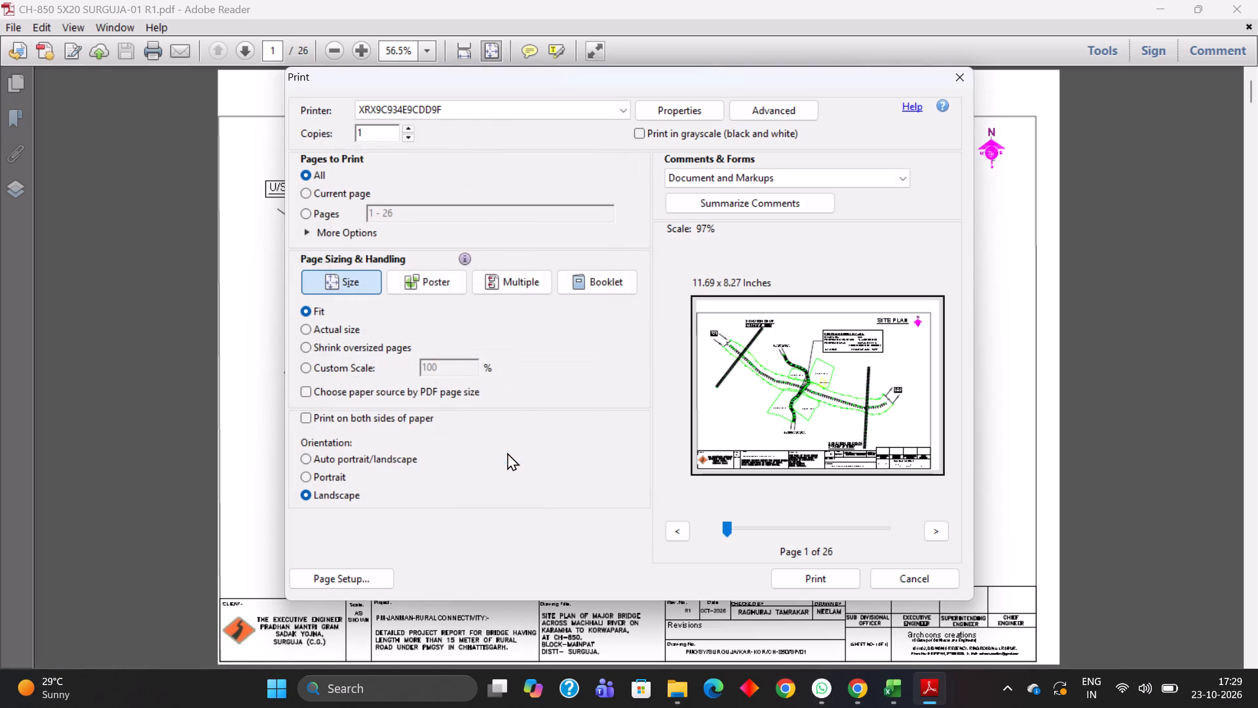
Set the Xerox printer's paper to A3, White, Plain and print one copy of all pages of the CH-850 PDF.
{"action": "left_click", "coordinate": [676, 113]}
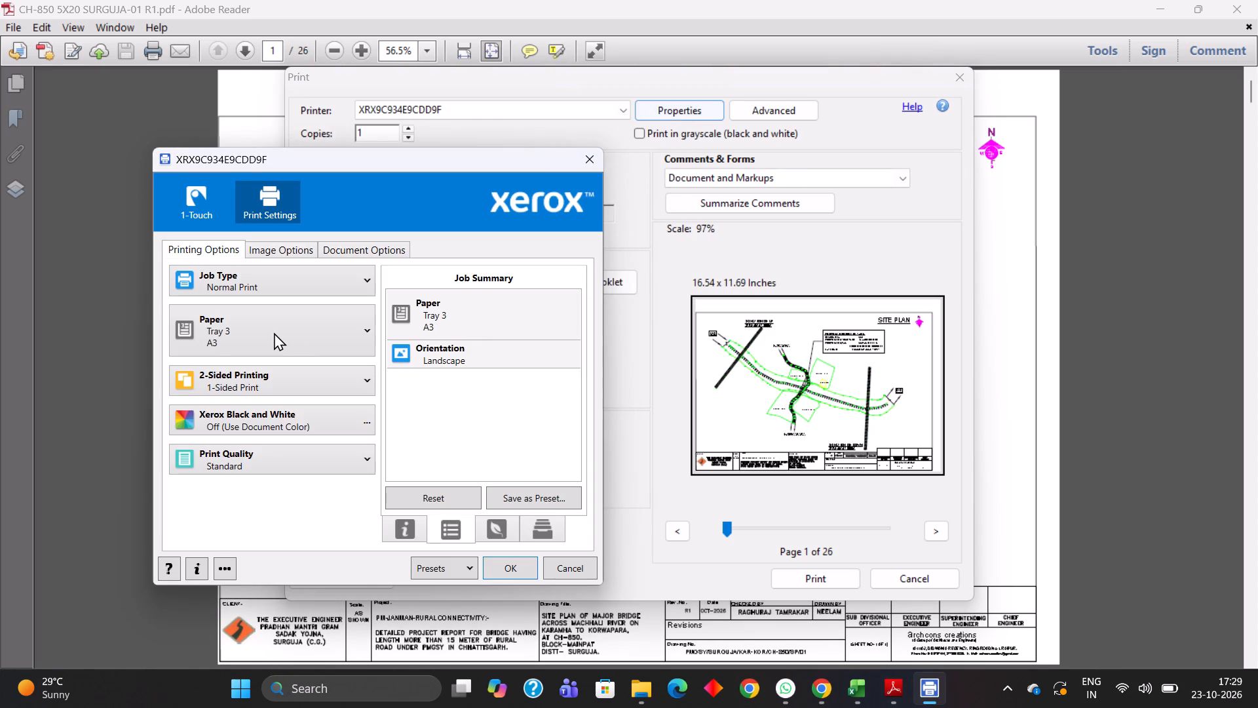
{"action": "left_click", "coordinate": [274, 332]}
{"action": "left_click", "coordinate": [267, 412]}
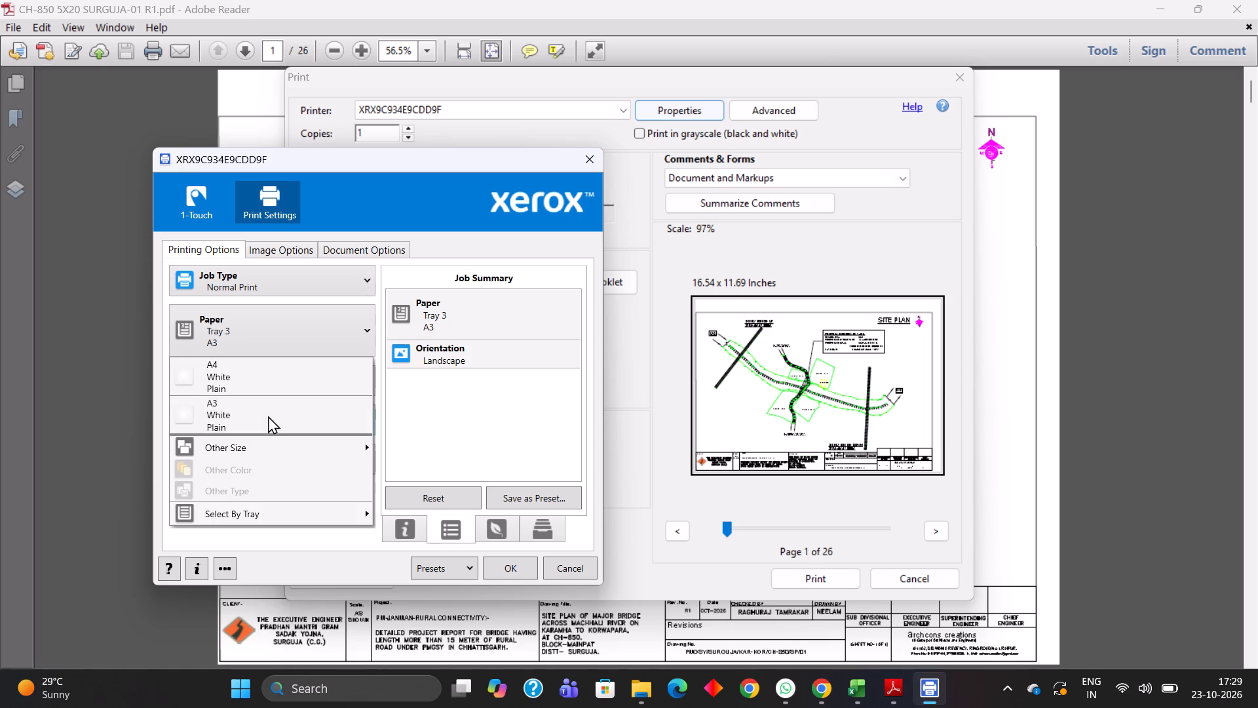
{"action": "left_click", "coordinate": [499, 565]}
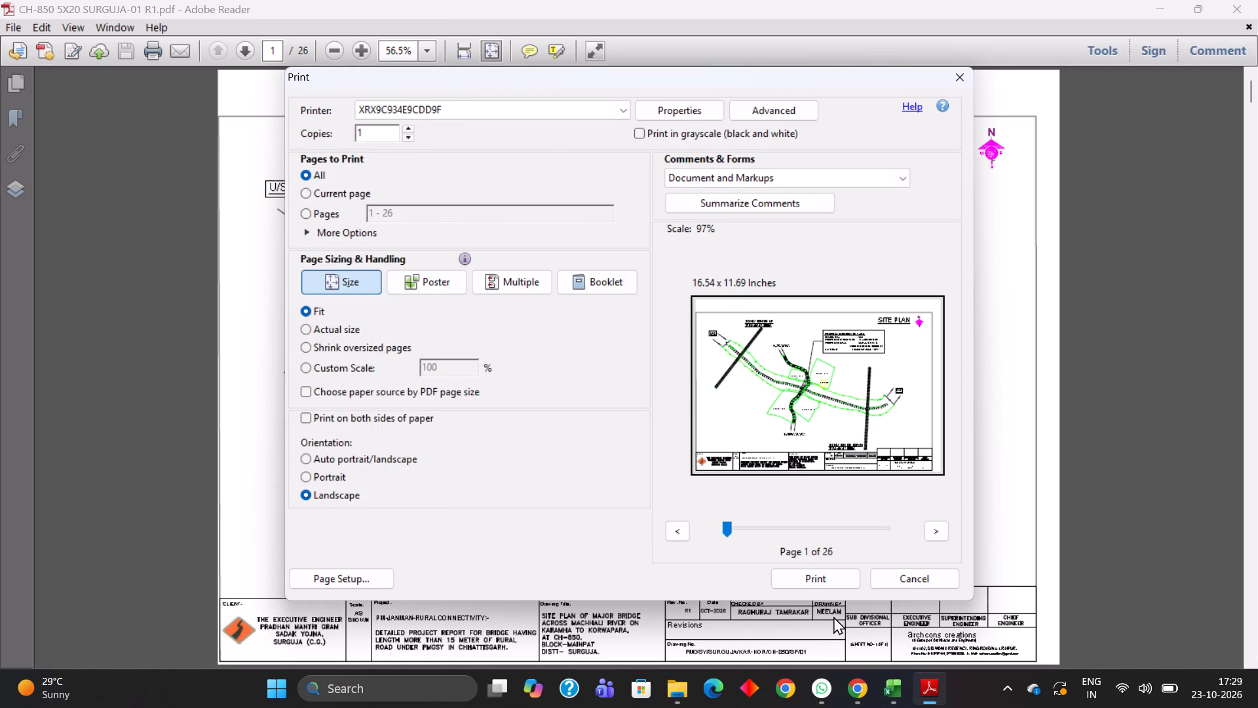
{"action": "left_click", "coordinate": [829, 581]}
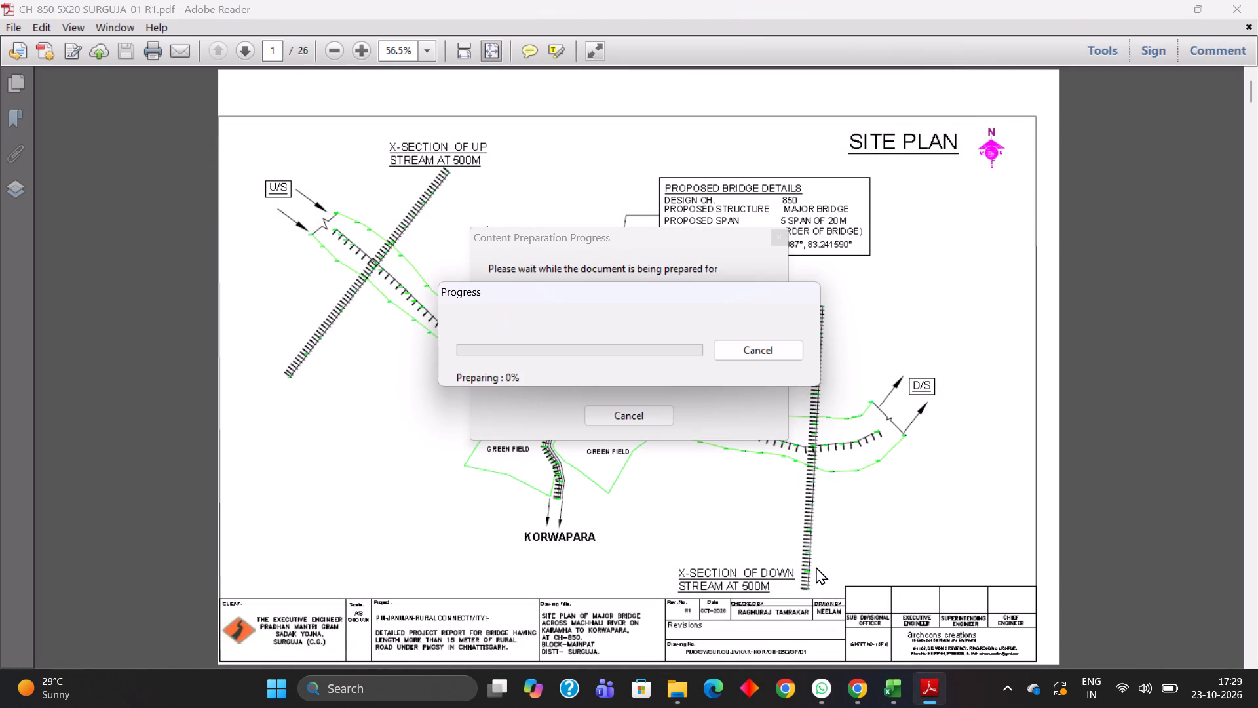